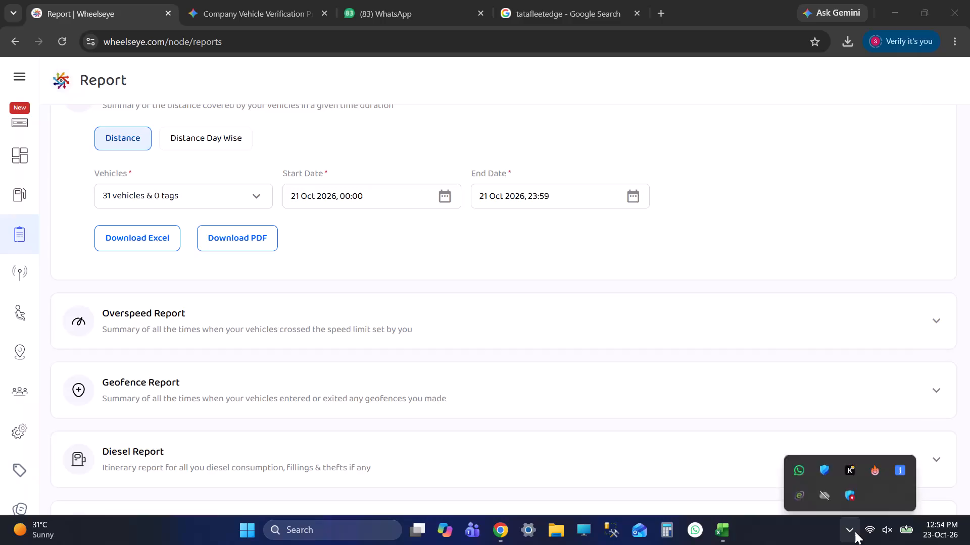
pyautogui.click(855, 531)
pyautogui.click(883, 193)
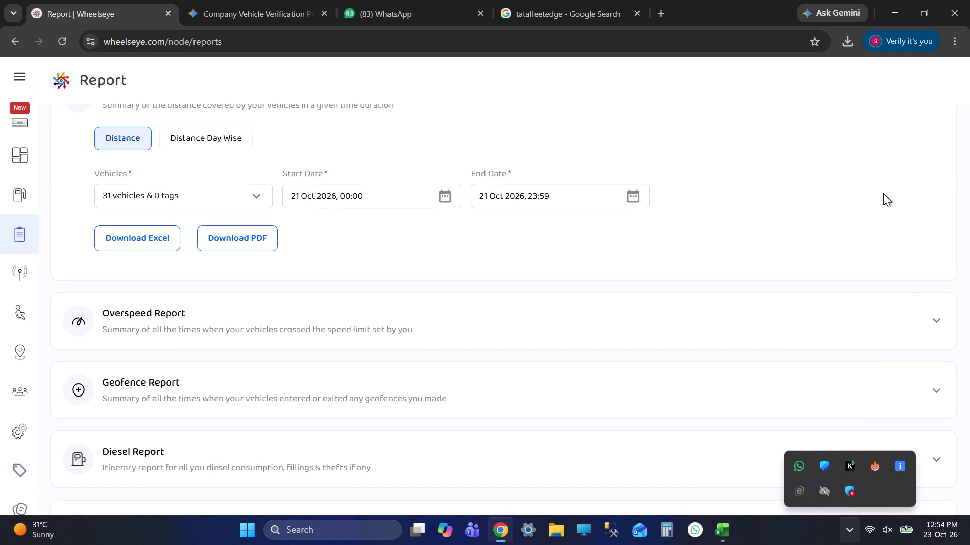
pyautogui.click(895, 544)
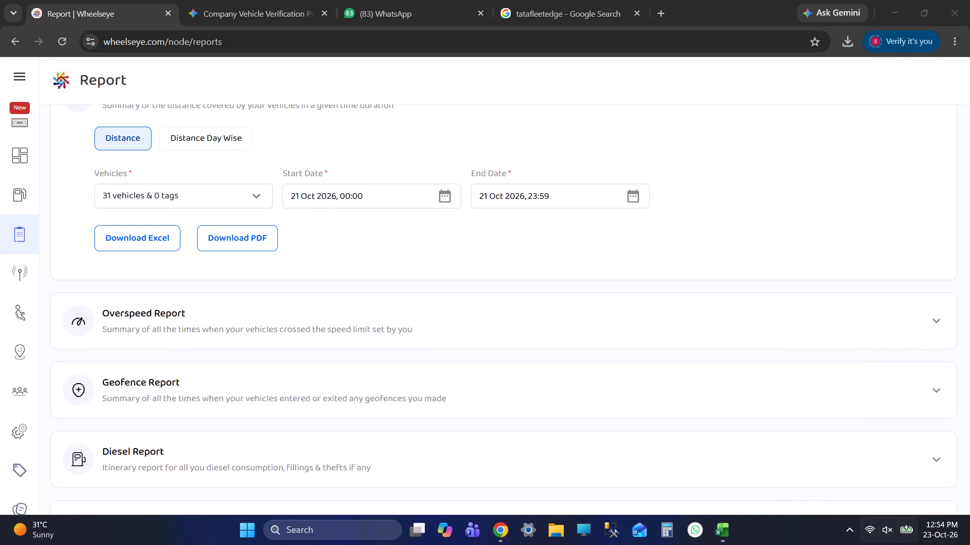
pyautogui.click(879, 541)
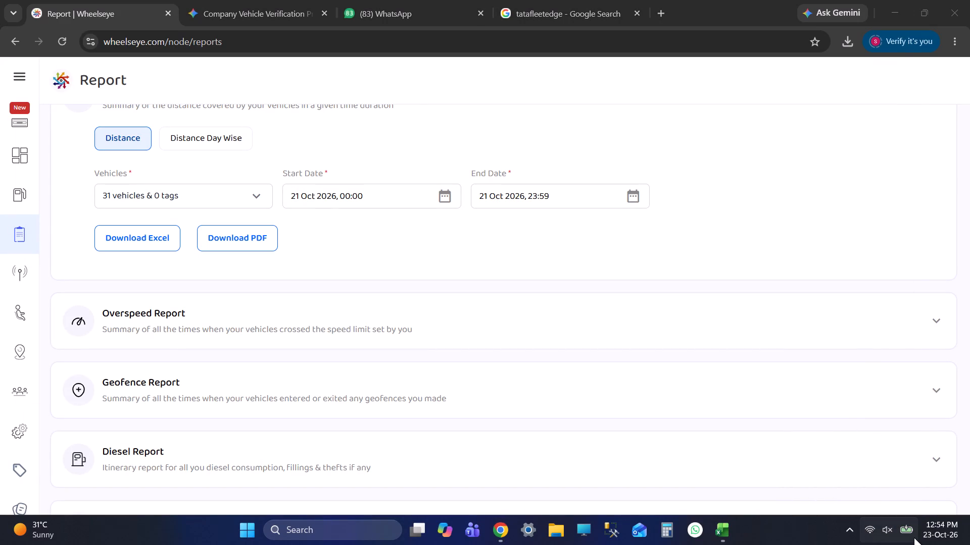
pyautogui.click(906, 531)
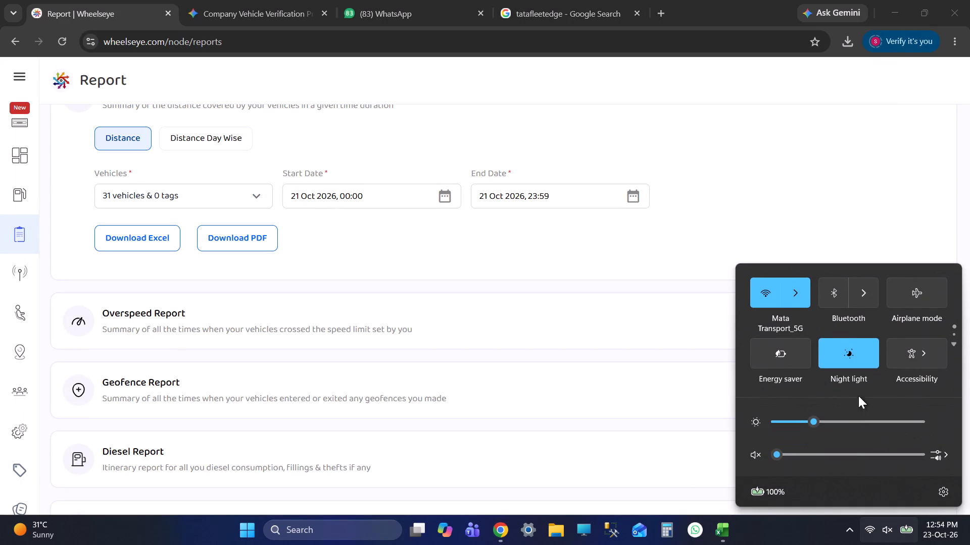
# Raise the display brightness to about the middle of its range.
pyautogui.click(848, 423)
pyautogui.click(908, 544)
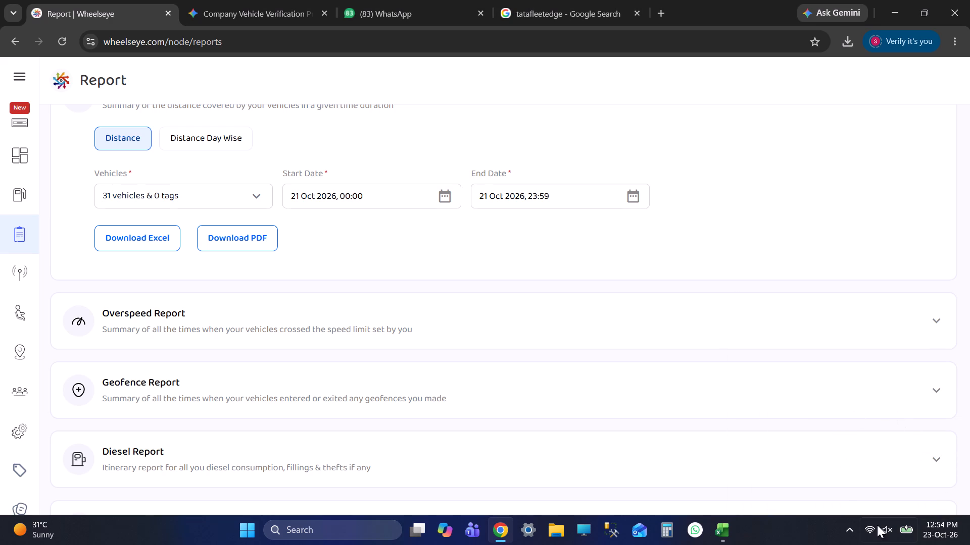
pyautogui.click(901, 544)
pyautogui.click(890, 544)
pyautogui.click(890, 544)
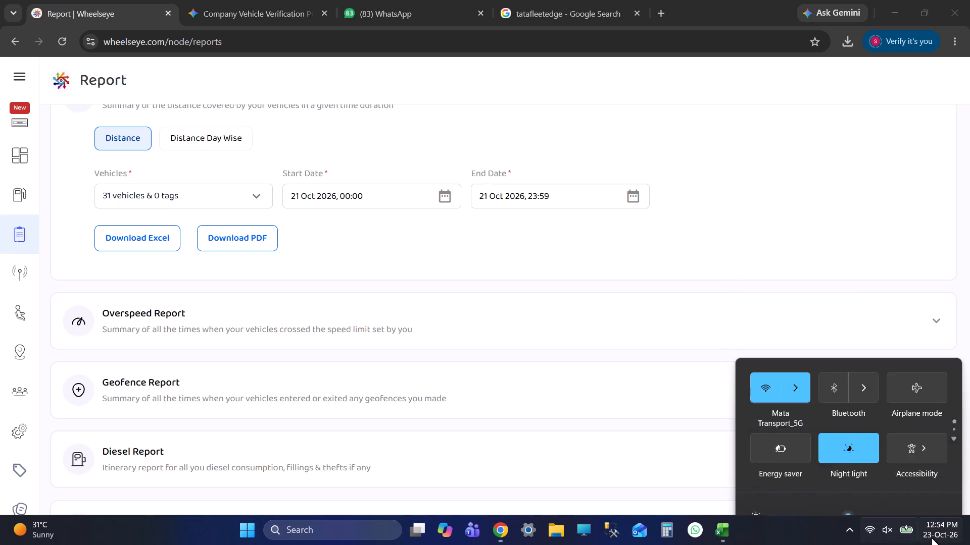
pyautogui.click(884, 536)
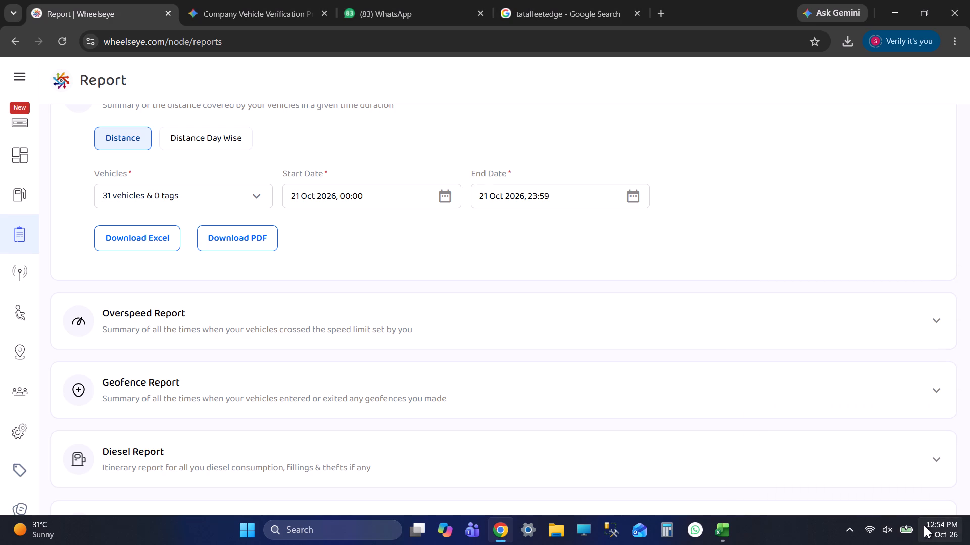
# Switch to the Distance Report workbook in Excel and save it.
pyautogui.hotkey('alt', 'Tab')
pyautogui.hotkey('alt', 'Tab')
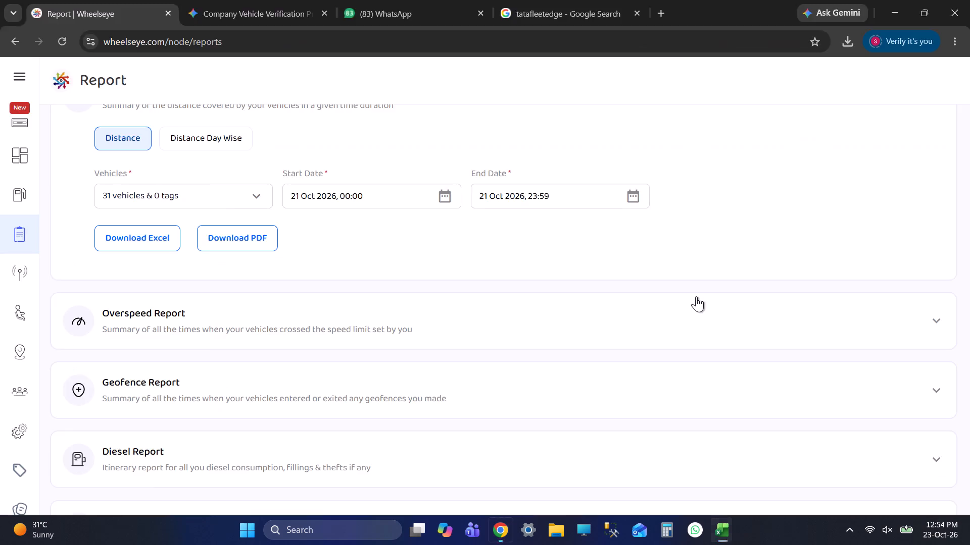
pyautogui.hotkey('alt', 'Tab')
pyautogui.hotkey('ctrl', 's')
pyautogui.hotkey('ctrl', 's')
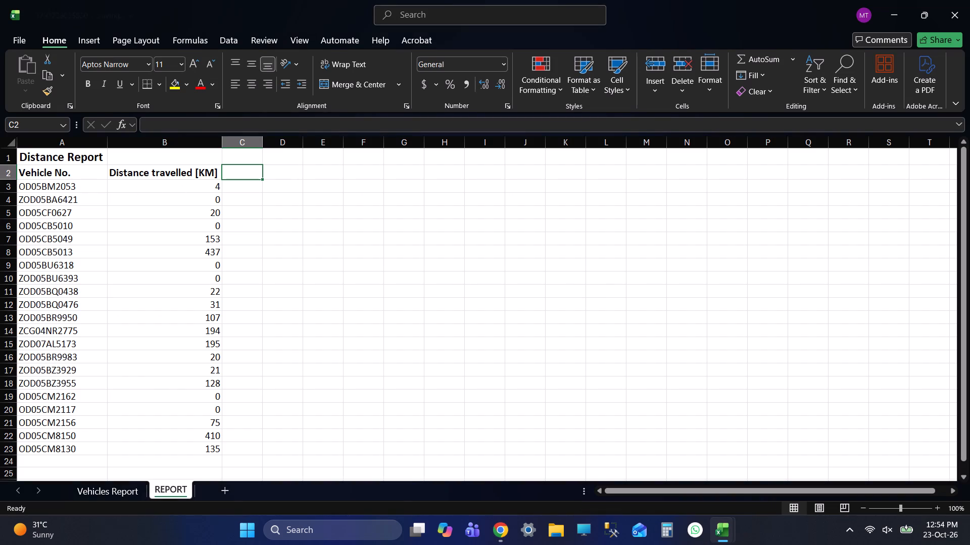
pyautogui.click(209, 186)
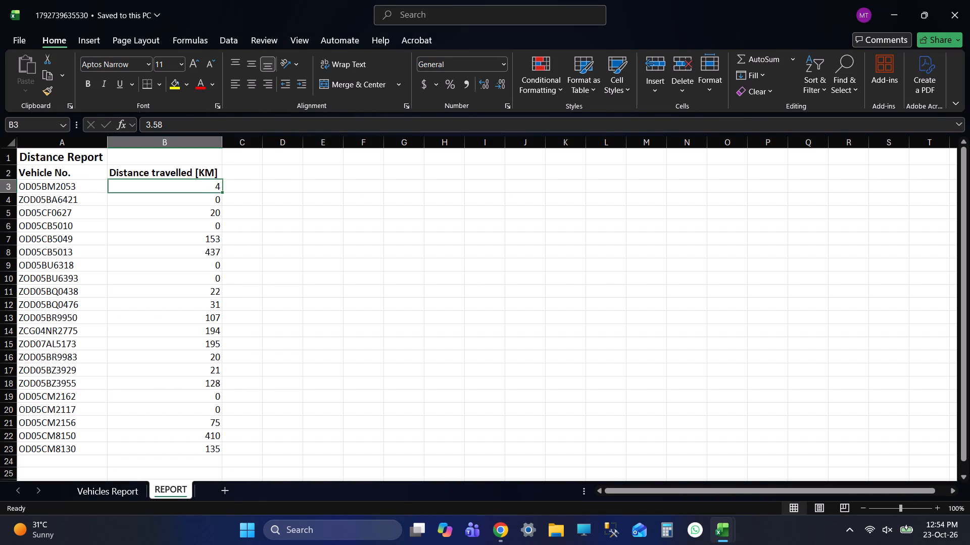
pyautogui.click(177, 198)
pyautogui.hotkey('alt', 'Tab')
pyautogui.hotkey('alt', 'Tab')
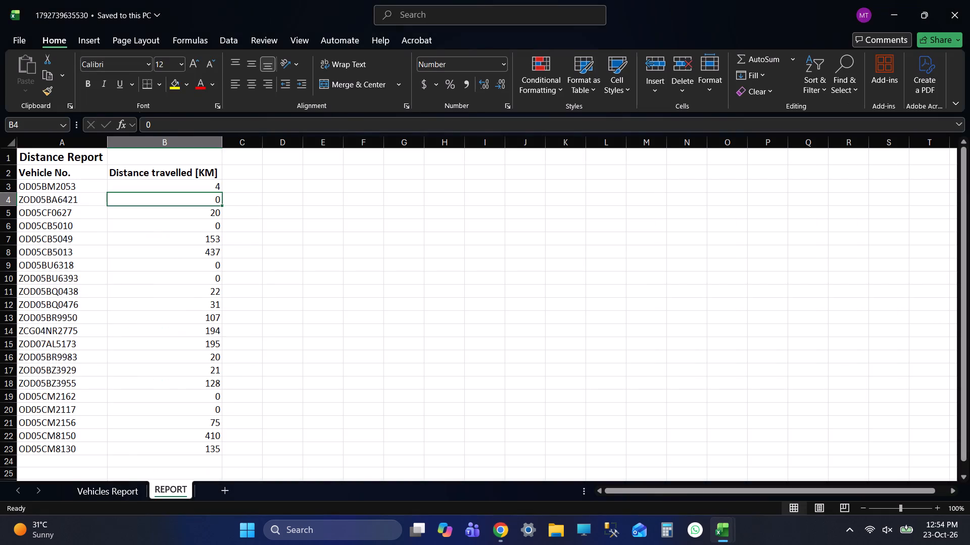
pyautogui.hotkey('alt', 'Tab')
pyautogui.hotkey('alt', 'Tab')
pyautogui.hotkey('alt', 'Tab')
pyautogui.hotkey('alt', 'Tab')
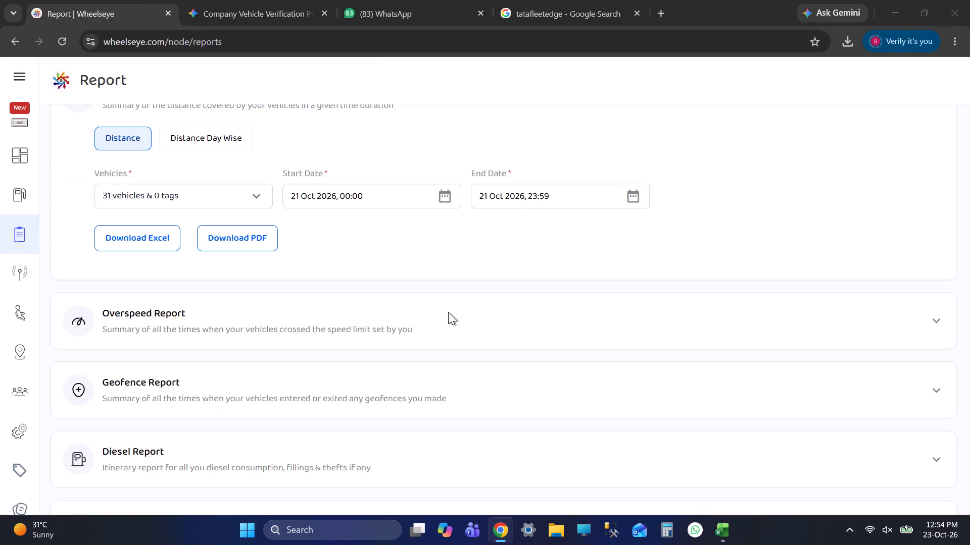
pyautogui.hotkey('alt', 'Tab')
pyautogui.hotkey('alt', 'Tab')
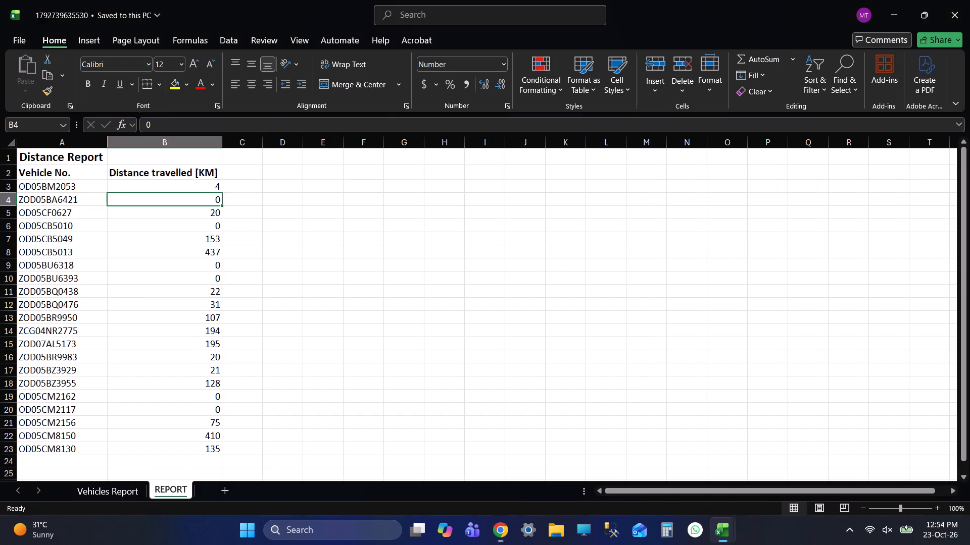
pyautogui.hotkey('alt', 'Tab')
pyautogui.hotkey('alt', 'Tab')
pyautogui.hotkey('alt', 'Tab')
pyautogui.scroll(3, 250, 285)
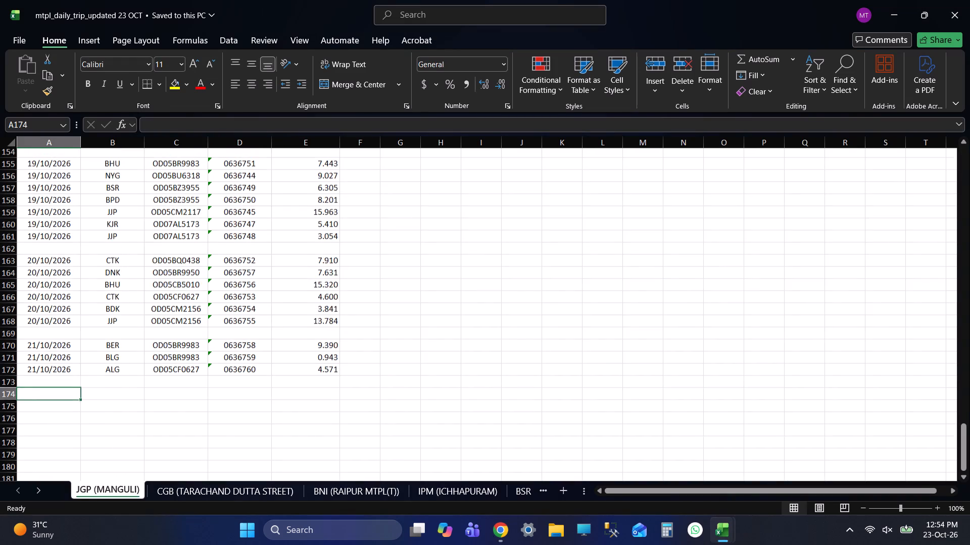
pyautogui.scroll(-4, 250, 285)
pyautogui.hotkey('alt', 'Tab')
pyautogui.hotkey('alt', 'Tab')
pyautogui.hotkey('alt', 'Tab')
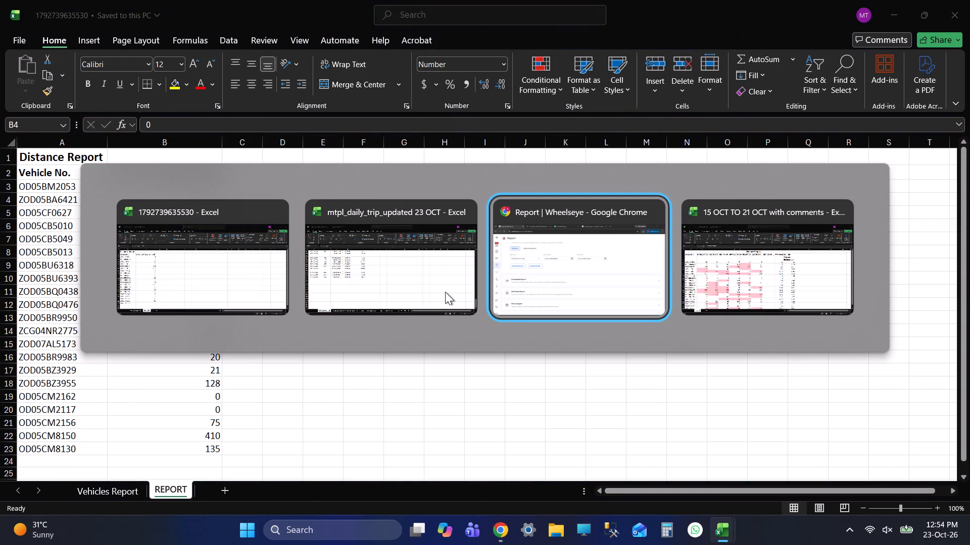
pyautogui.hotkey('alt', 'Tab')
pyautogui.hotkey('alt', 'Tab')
pyautogui.click(127, 488)
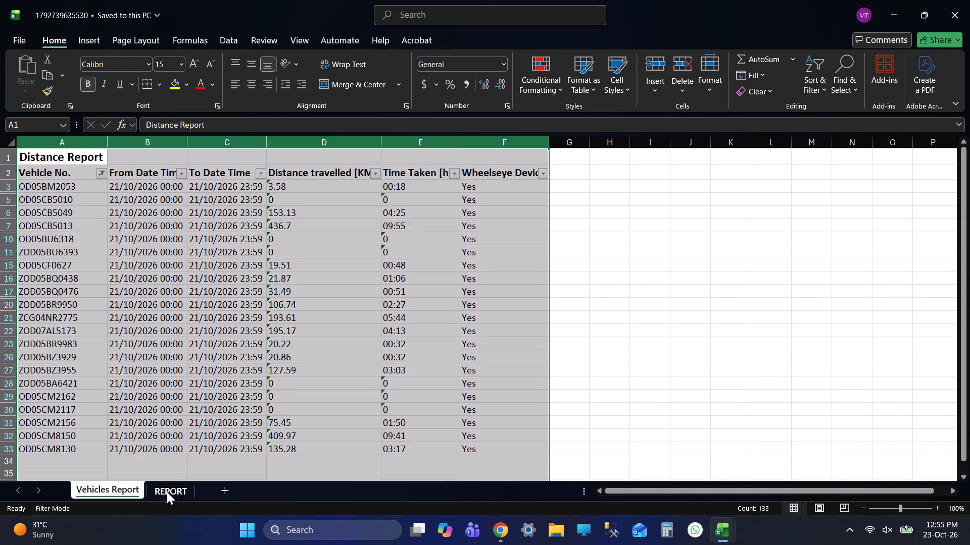
pyautogui.click(160, 341)
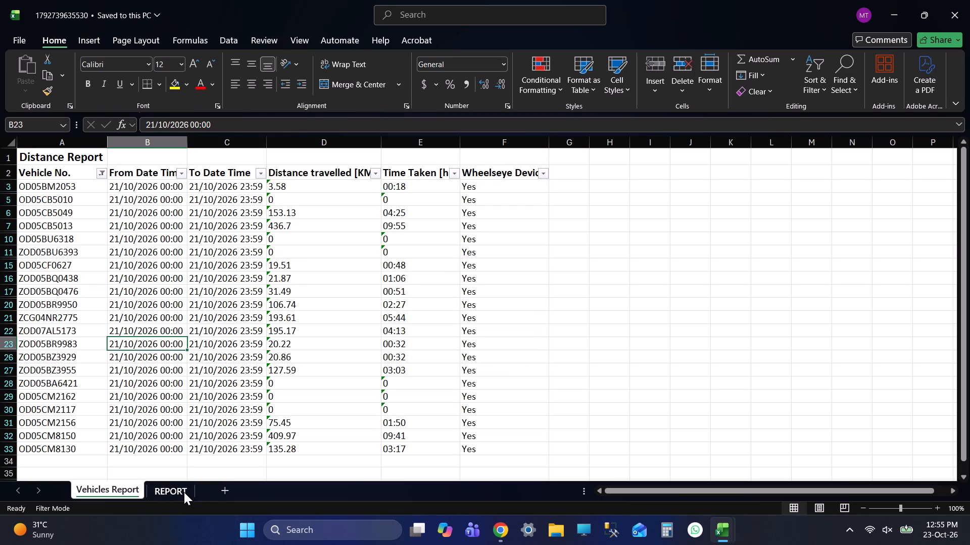
pyautogui.click(184, 492)
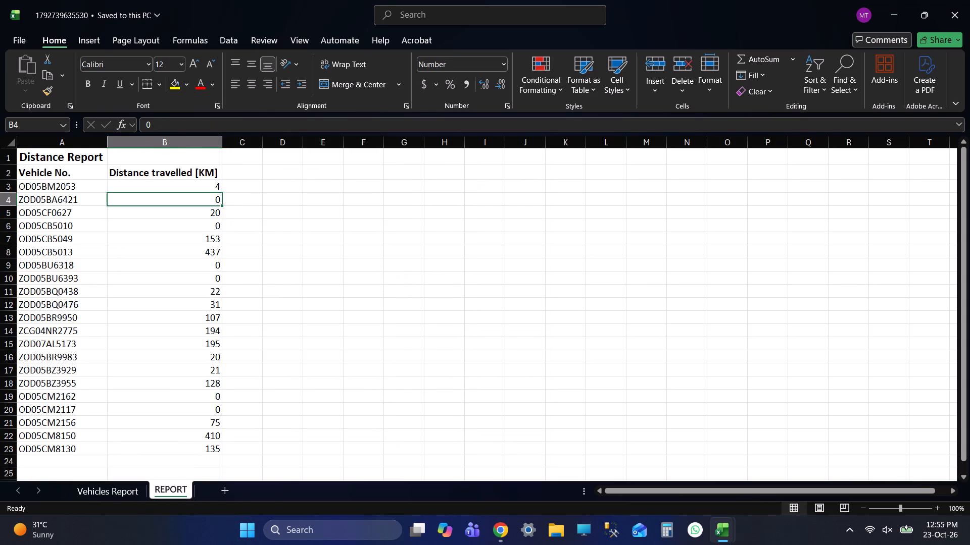
pyautogui.scroll(1, 270, 286)
pyautogui.scroll(-1, 270, 286)
pyautogui.scroll(2, 270, 286)
pyautogui.hotkey('alt', 'Tab')
pyautogui.hotkey('alt', 'Tab')
pyautogui.click(182, 186)
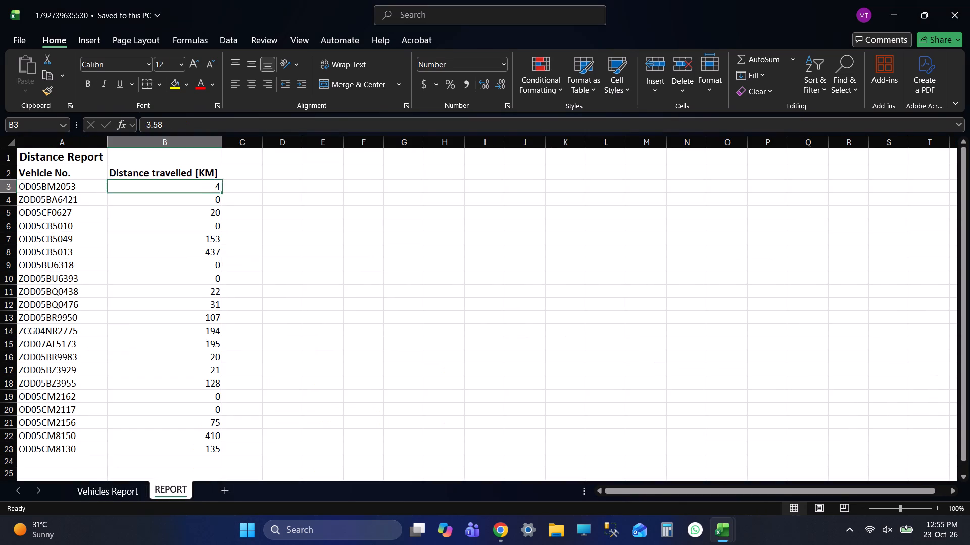
# Compare the vehicle list in the "15 OCT TO 21 OCT with comments" workbook with the REPORT sheet's vehicle list.
pyautogui.hotkey('alt', 'Tab')
pyautogui.click(495, 222)
pyautogui.click(492, 209)
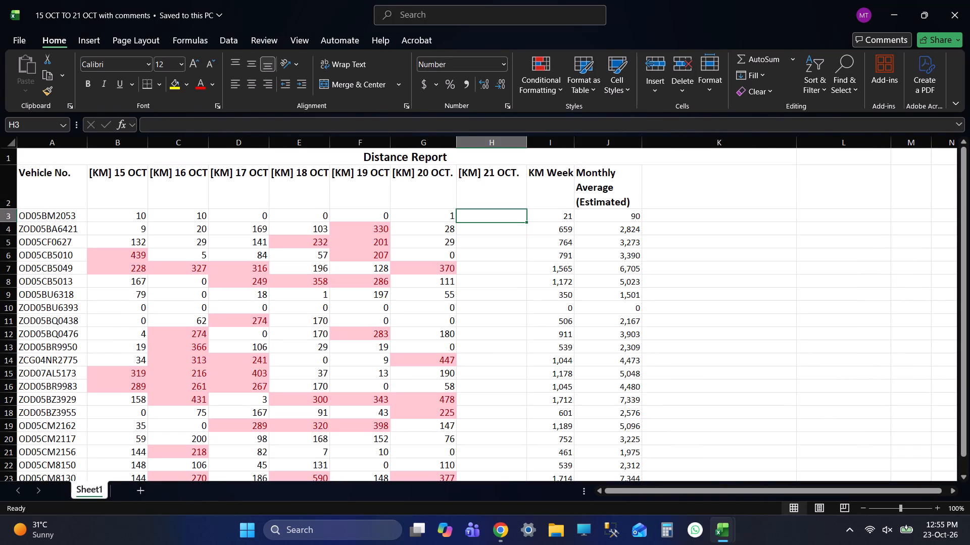
pyautogui.scroll(-1, 517, 242)
pyautogui.hotkey('alt', 'Tab')
pyautogui.hotkey('alt', 'Tab')
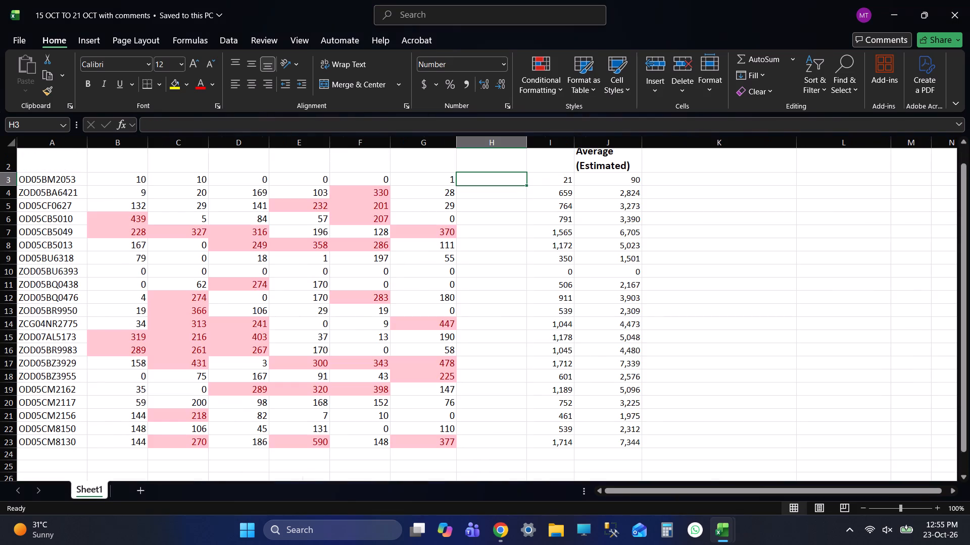
pyautogui.hotkey('alt', 'Tab')
pyautogui.hotkey('alt', 'Tab')
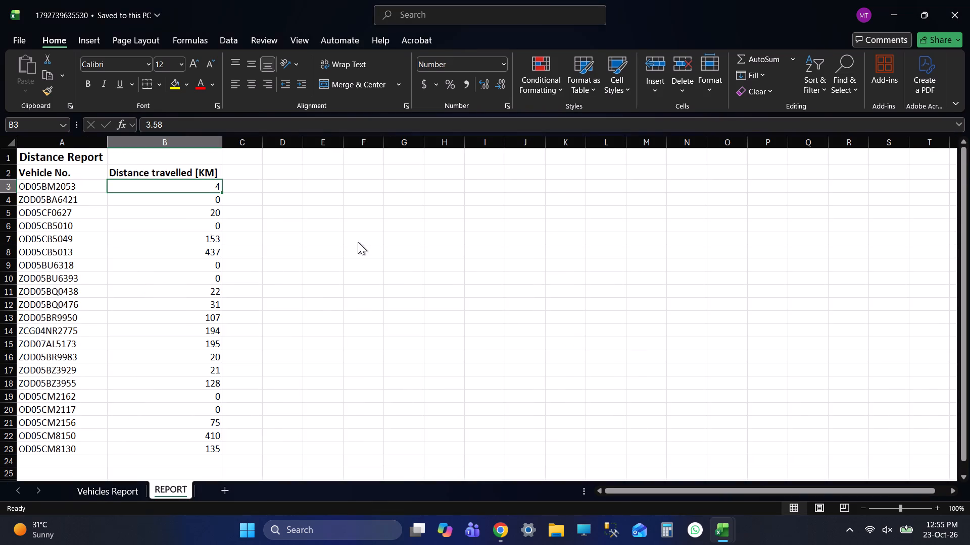
pyautogui.hotkey('alt', 'Tab')
pyautogui.hotkey('alt', 'Tab')
pyautogui.hotkey('alt', 'Tab')
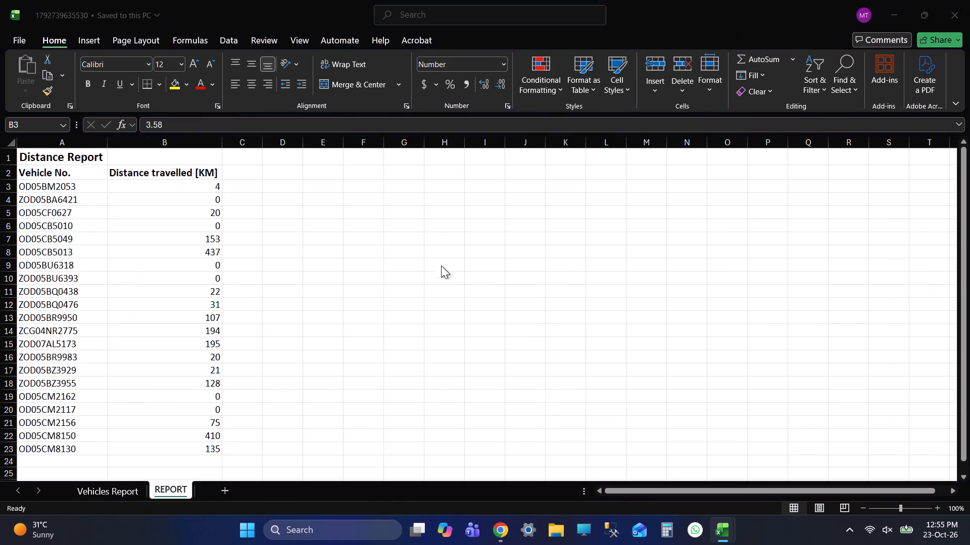
pyautogui.hotkey('alt', 'Tab')
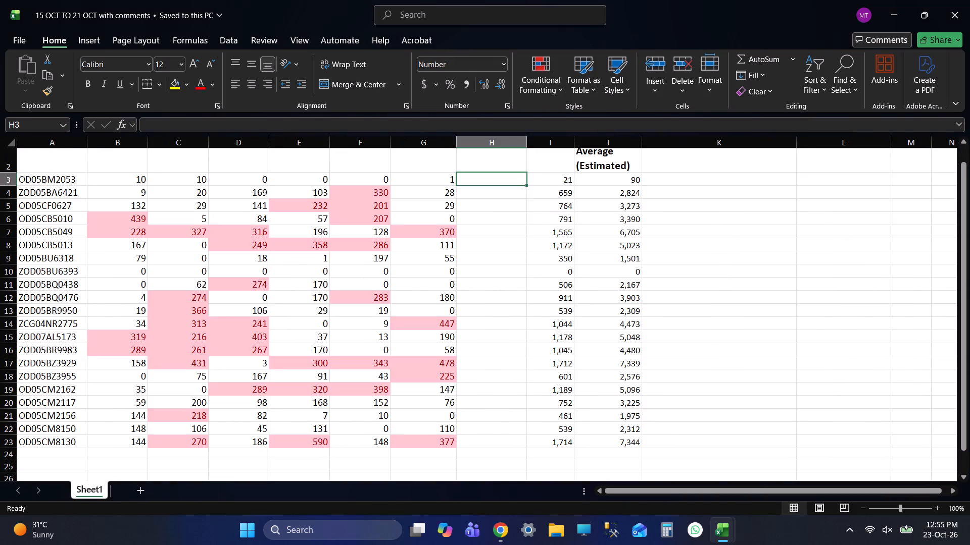
pyautogui.click(68, 221)
pyautogui.hotkey('alt', 'Tab')
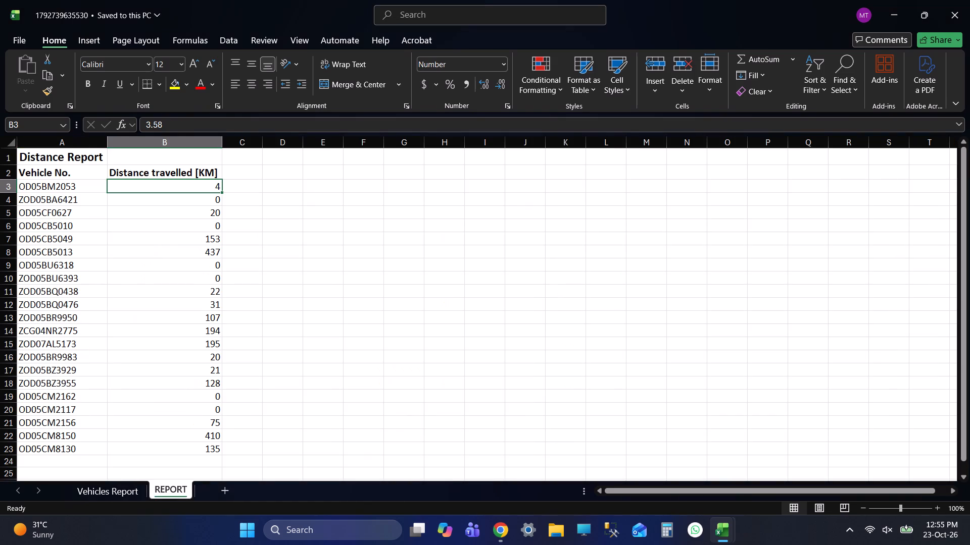
pyautogui.click(70, 229)
pyautogui.click(72, 239)
pyautogui.hotkey('alt', 'Tab')
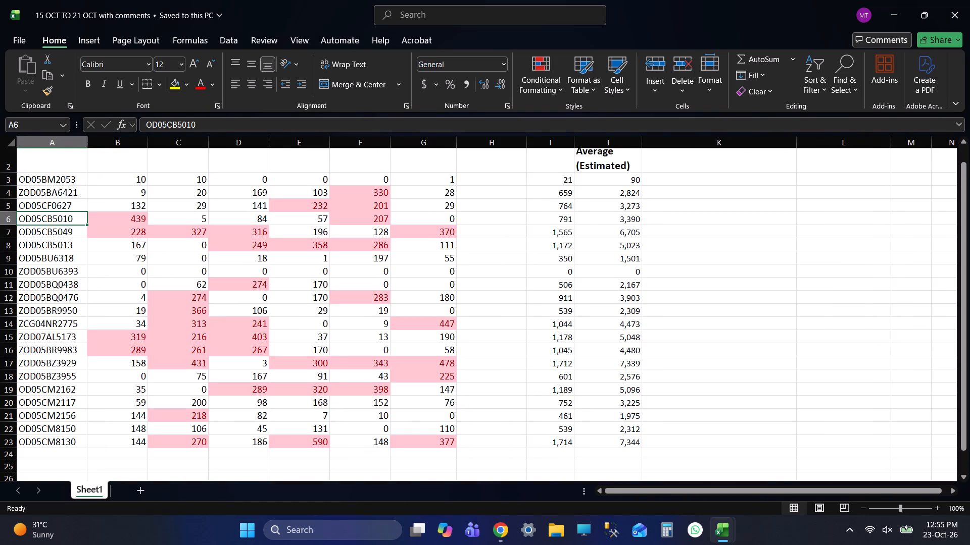
pyautogui.click(69, 234)
pyautogui.hotkey('alt', 'Tab')
pyautogui.hotkey('alt', 'Tab')
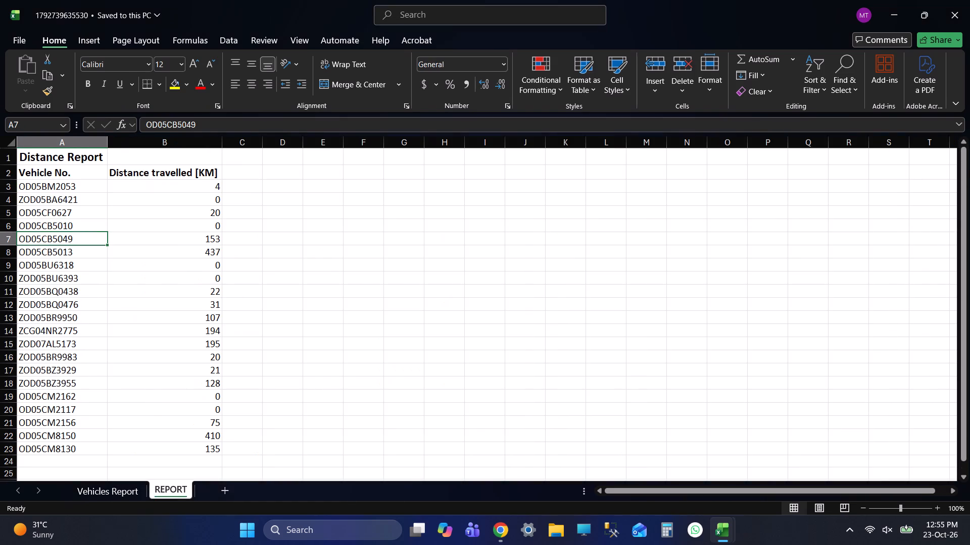
pyautogui.hotkey('alt', 'Tab')
pyautogui.hotkey('alt', 'Tab')
pyautogui.hotkey('alt', 'Tab')
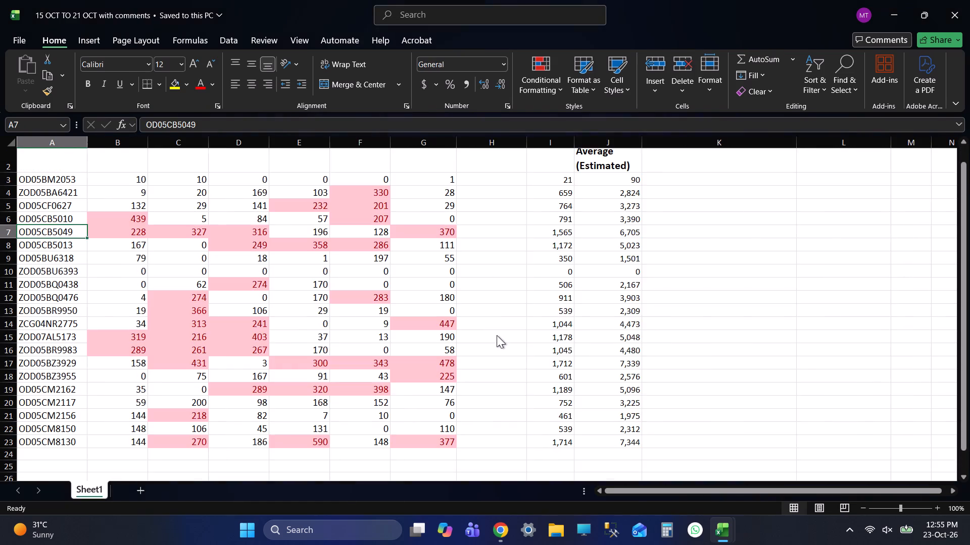
pyautogui.hotkey('alt', 'Tab')
pyautogui.hotkey('alt', 'Tab')
pyautogui.hotkey('alt', 'Tab')
pyautogui.hotkey('alt', 'Tab')
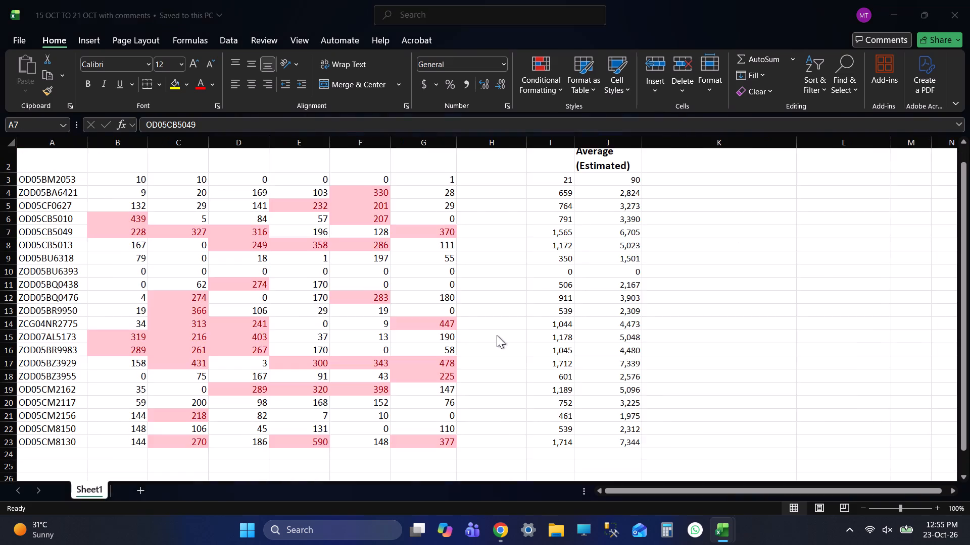
pyautogui.hotkey('alt', 'Tab')
pyautogui.hotkey('alt', 'Tab')
pyautogui.scroll(2, 330, 211)
pyautogui.scroll(-1, 327, 212)
pyautogui.scroll(2, 300, 231)
pyautogui.scroll(2, 185, 169)
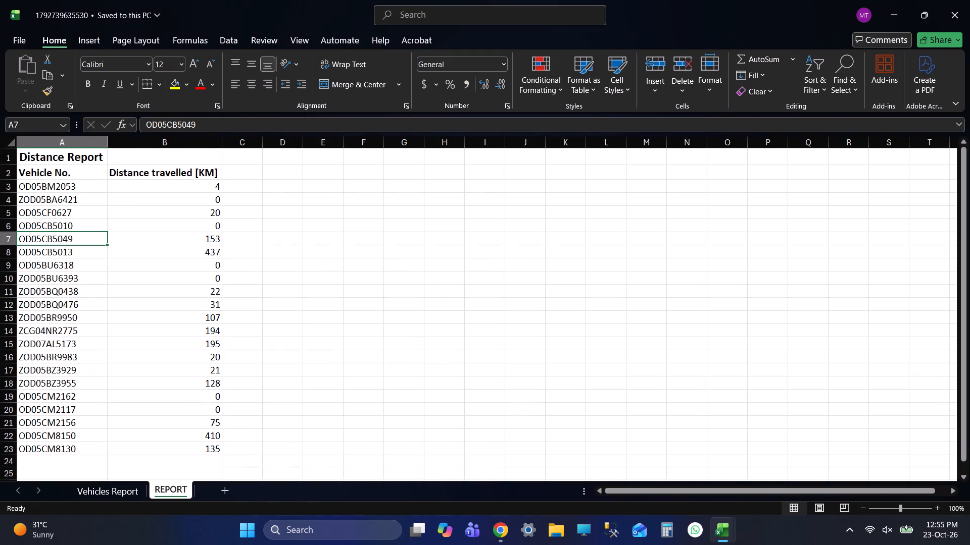
pyautogui.click(185, 186)
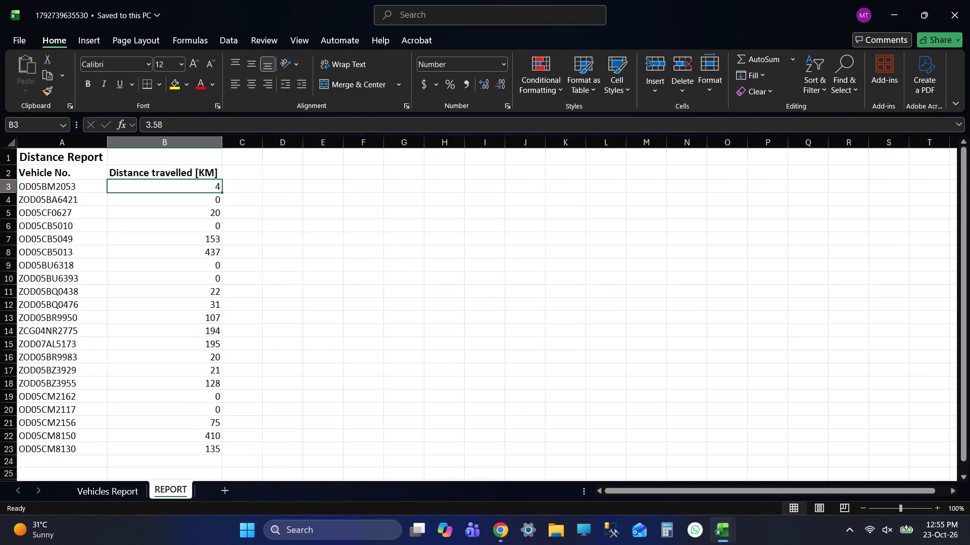
pyautogui.click(71, 179)
pyautogui.click(76, 188)
pyautogui.hotkey('alt', 'Tab')
pyautogui.click(70, 183)
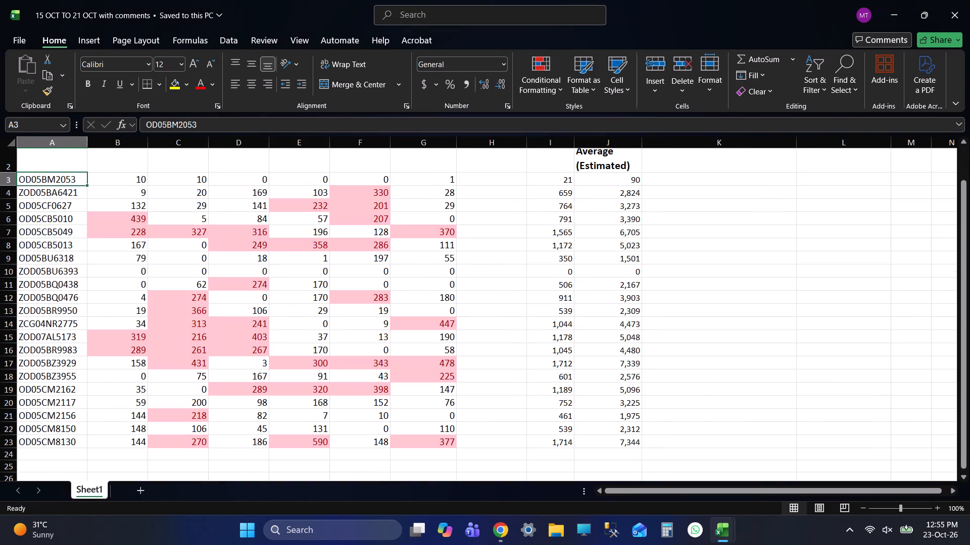
pyautogui.hotkey('alt', 'Tab')
pyautogui.hotkey('alt', 'Tab')
pyautogui.hotkey('alt', 'Tab')
pyautogui.hotkey('alt', 'Tab')
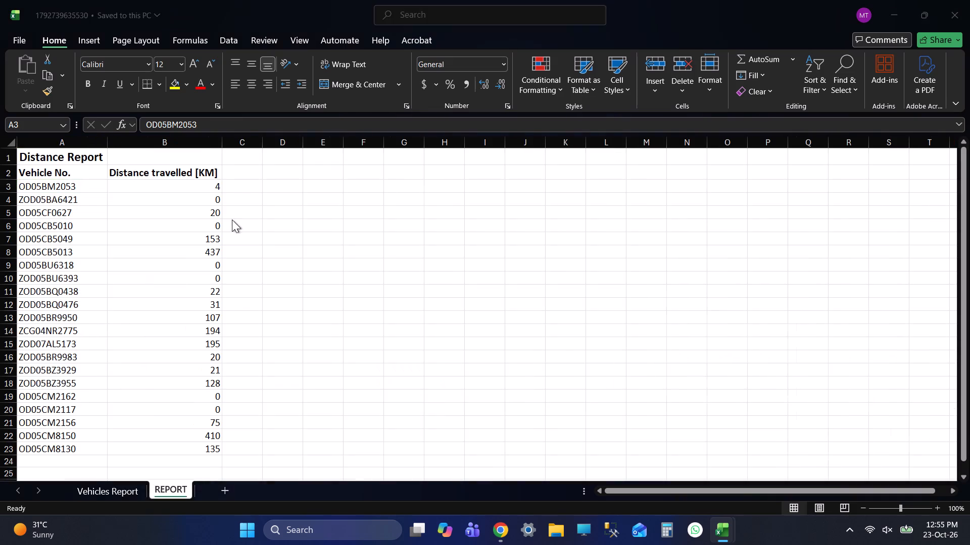
pyautogui.hotkey('alt', 'Tab')
pyautogui.hotkey('alt', 'Tab')
pyautogui.hotkey('alt', 'Tab')
pyautogui.hotkey('alt', 'Tab')
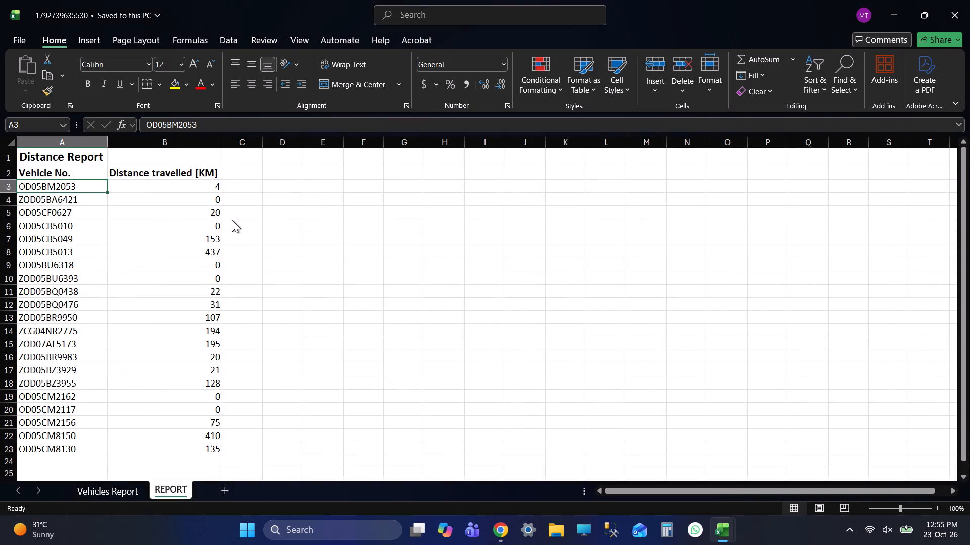
pyautogui.hotkey('alt', 'Tab')
pyautogui.hotkey('alt', 'Tab')
pyautogui.hotkey('alt', 'Tab')
pyautogui.hotkey('alt', 'Tab')
pyautogui.hotkey('alt', 'Tab')
pyautogui.hotkey('alt', 'Tab')
pyautogui.hotkey('alt', 'Tab')
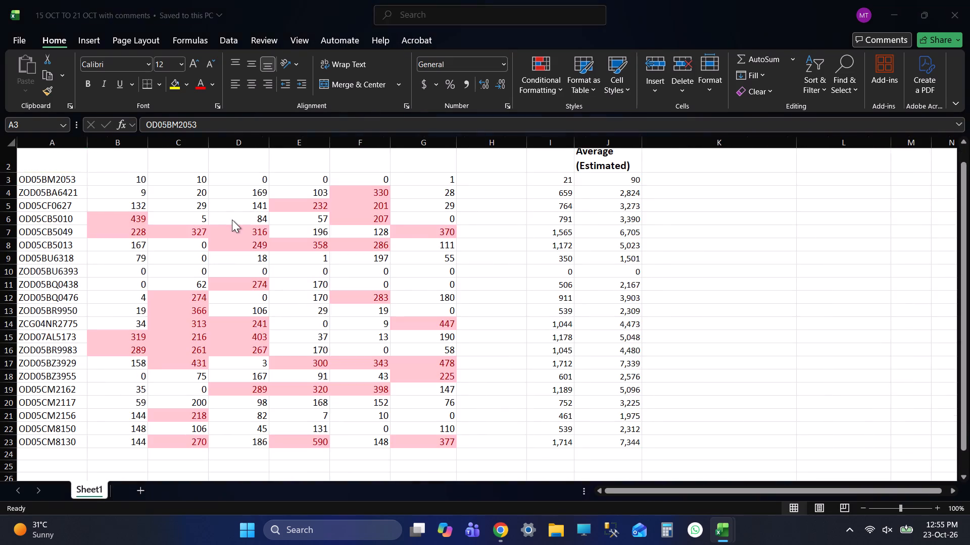
pyautogui.hotkey('alt', 'Tab')
pyautogui.hotkey('alt', 'Tab')
pyautogui.hotkey('alt', 'Tab')
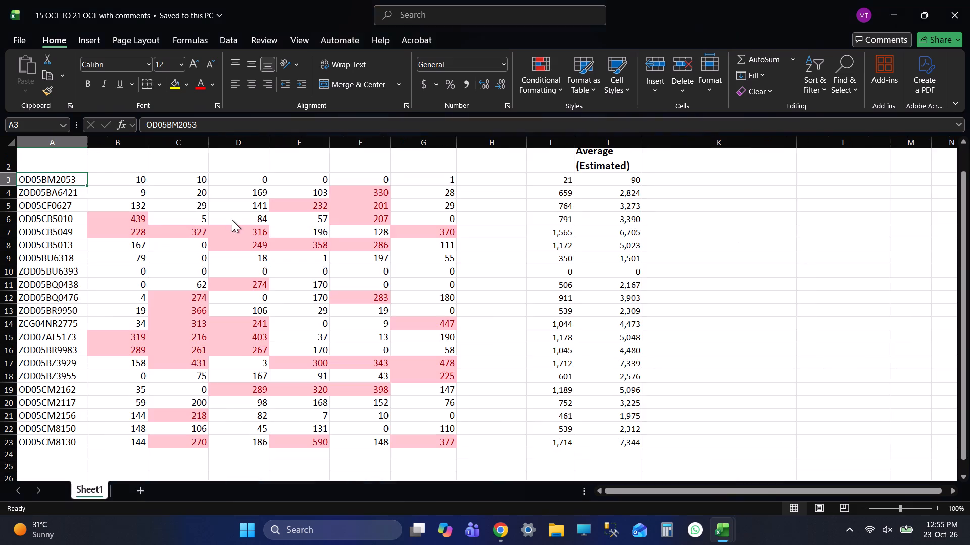
pyautogui.hotkey('alt', 'Tab')
pyautogui.hotkey('alt', 'Tab')
pyautogui.hotkey('alt', 'Tab')
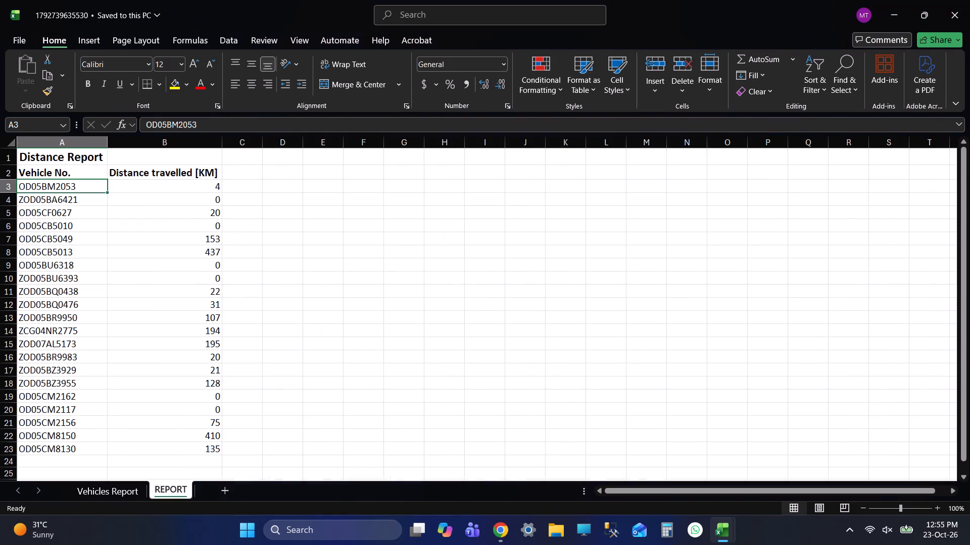
pyautogui.hotkey('alt', 'Tab')
pyautogui.hotkey('alt', 'Tab')
pyautogui.hotkey('alt', 'Tab')
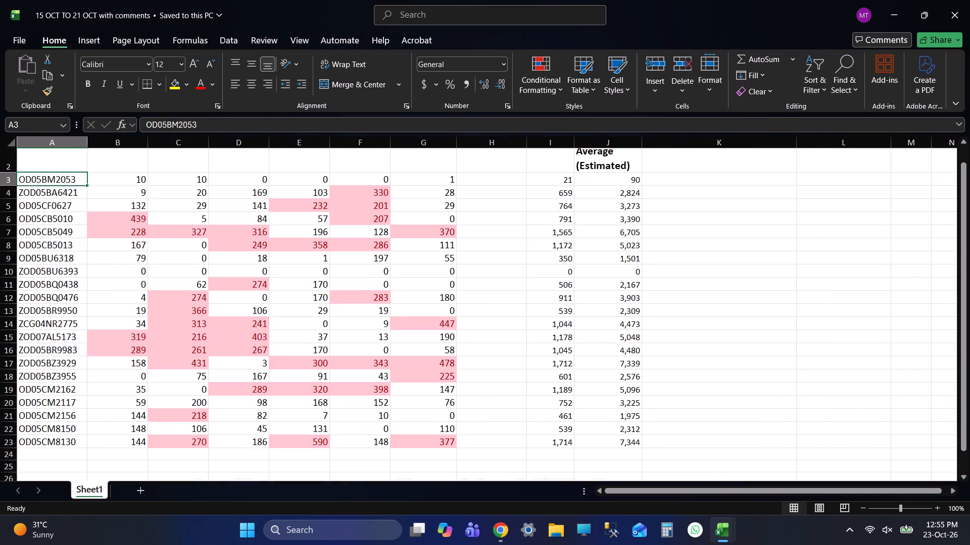
pyautogui.hotkey('alt', 'Tab')
pyautogui.hotkey('alt', 'Tab')
pyautogui.hotkey('alt', 'Tab')
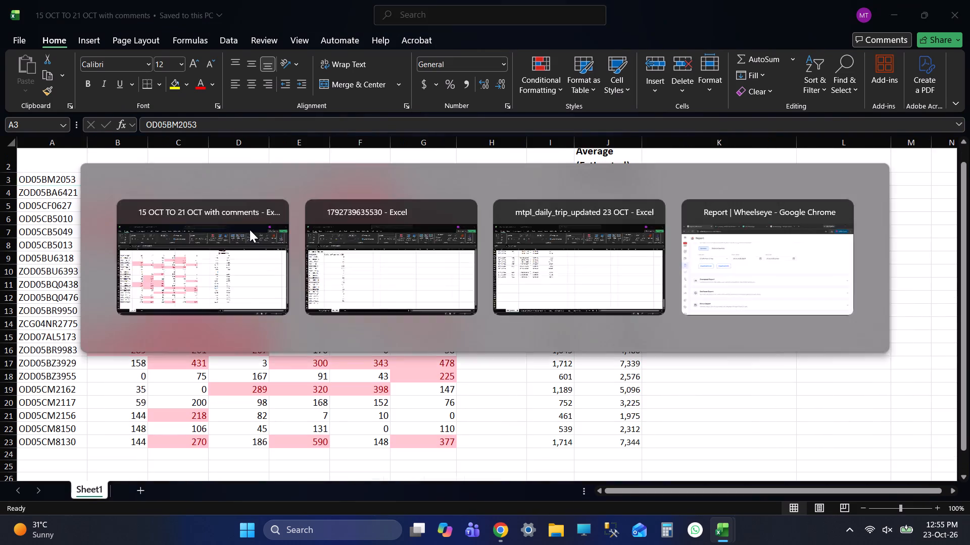
pyautogui.hotkey('alt', 'Tab')
pyautogui.hotkey('alt', 'Tab')
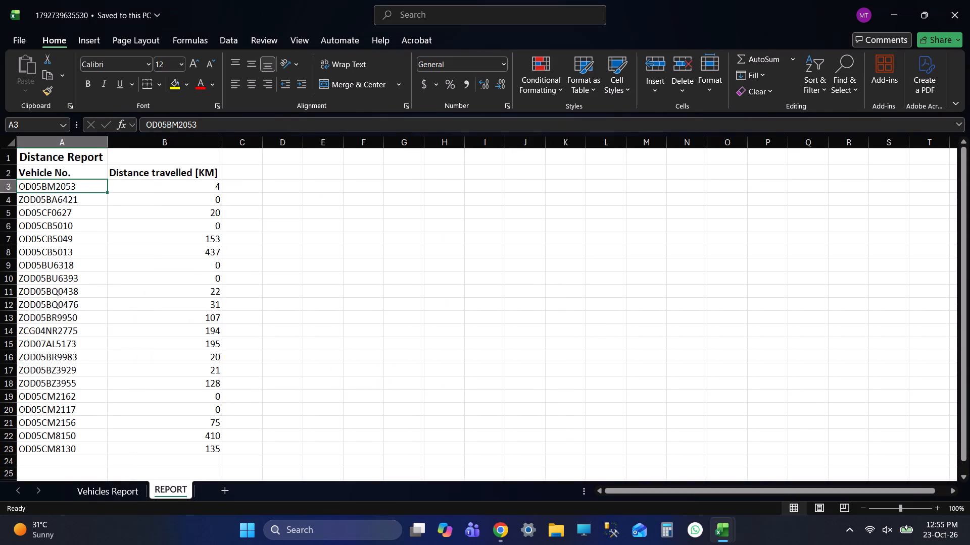
# Copy the distance travelled values in B3:B23 of the REPORT sheet.
pyautogui.moveTo(199, 186); pyautogui.dragTo(187, 444)
pyautogui.scroll(12, 410, 272)
pyautogui.hotkey('ctrl', 'c')
pyautogui.hotkey('ctrl', 'c')
pyautogui.hotkey('ctrl', 'c')
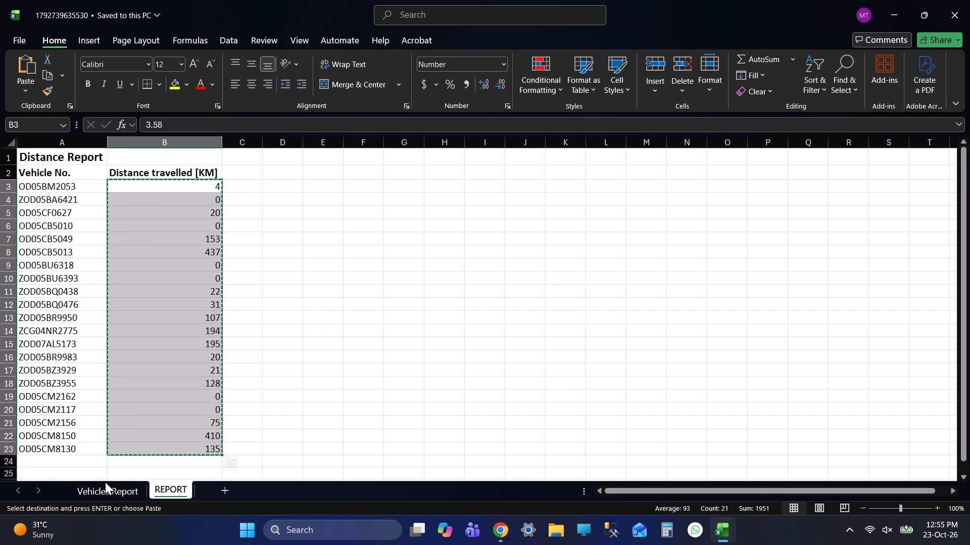
# Paste the copied distances into the 21 OCT column of the 15 OCT TO 21 OCT with comments workbook, starting at H3.
pyautogui.click(103, 487)
pyautogui.click(167, 484)
pyautogui.hotkey('alt', 'Tab')
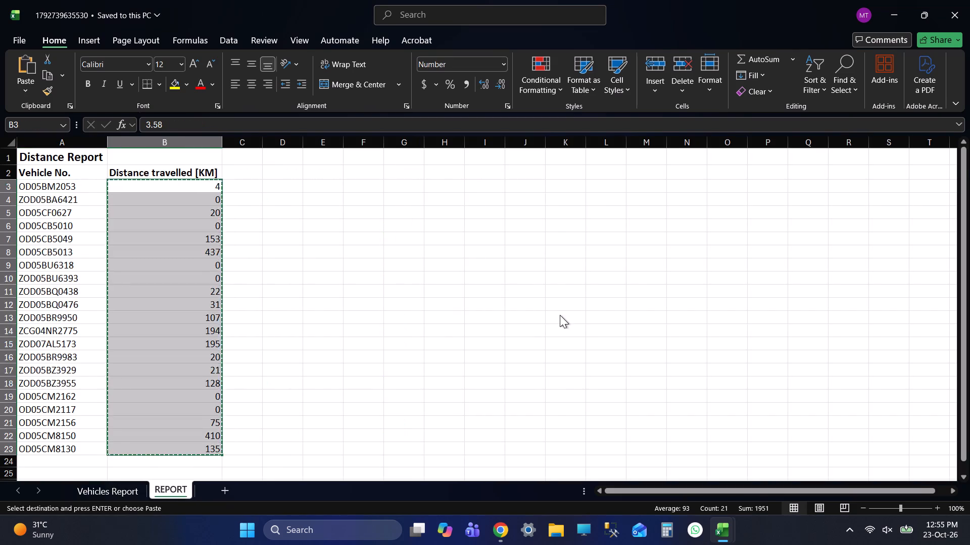
pyautogui.scroll(2, 524, 204)
pyautogui.scroll(-1, 520, 209)
pyautogui.scroll(2, 516, 213)
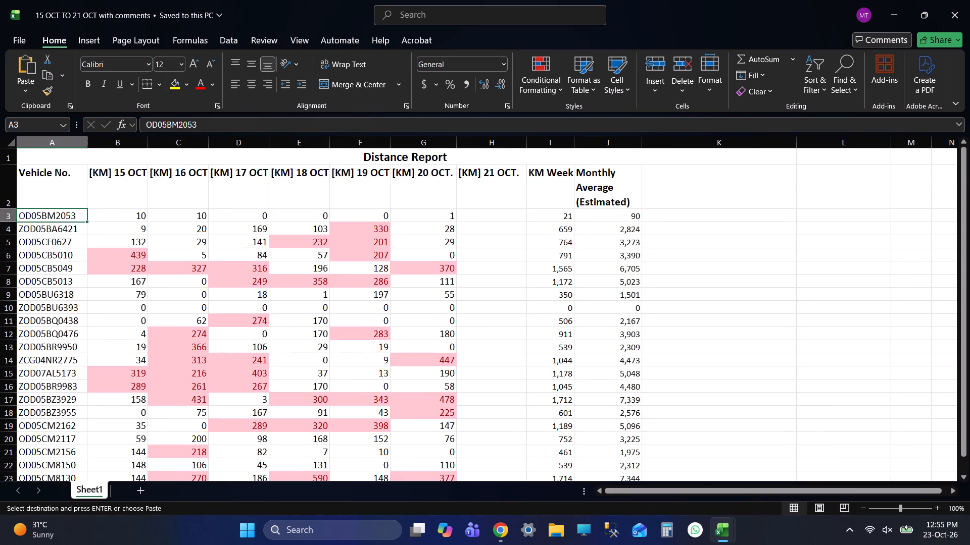
pyautogui.click(492, 212)
pyautogui.scroll(6, 780, 307)
pyautogui.hotkey('ctrl', 'v')
pyautogui.click(815, 279)
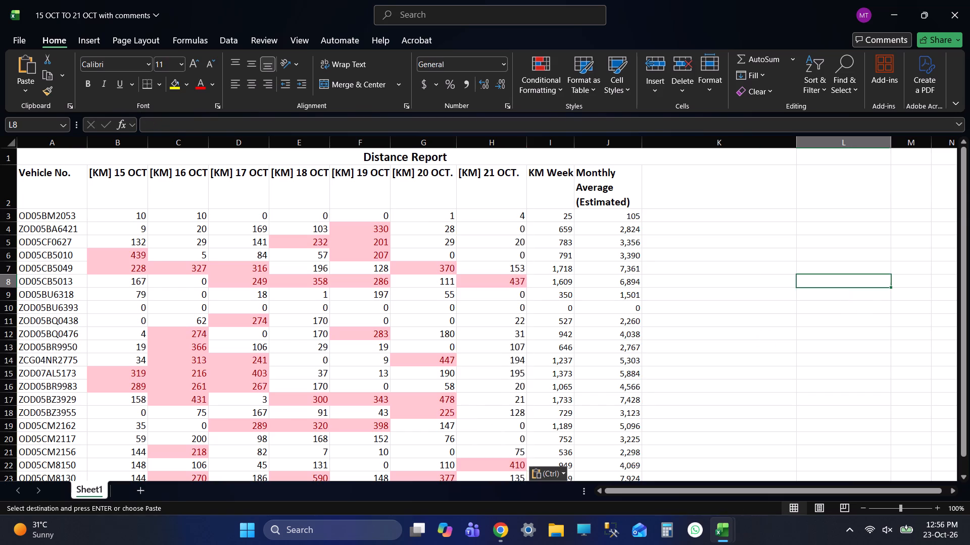
pyautogui.scroll(-3, 741, 269)
pyautogui.scroll(2, 741, 270)
pyautogui.scroll(-1, 741, 270)
pyautogui.scroll(8, 741, 270)
pyautogui.click(720, 267)
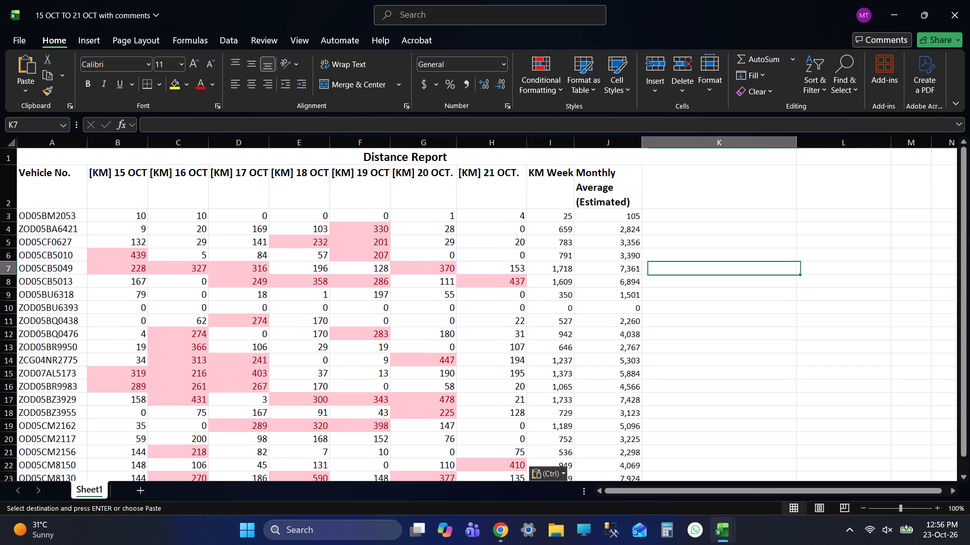
# Save the 15 OCT TO 21 OCT with comments workbook with the pasted distances.
pyautogui.hotkey('ctrl', 's')
pyautogui.hotkey('ctrl', 's')
pyautogui.hotkey('ctrl', 's')
# Inspect the weekly total formulas in the KM Week column at I3, I7, I19 and I23, checking the ranges they cover.
pyautogui.click(557, 215)
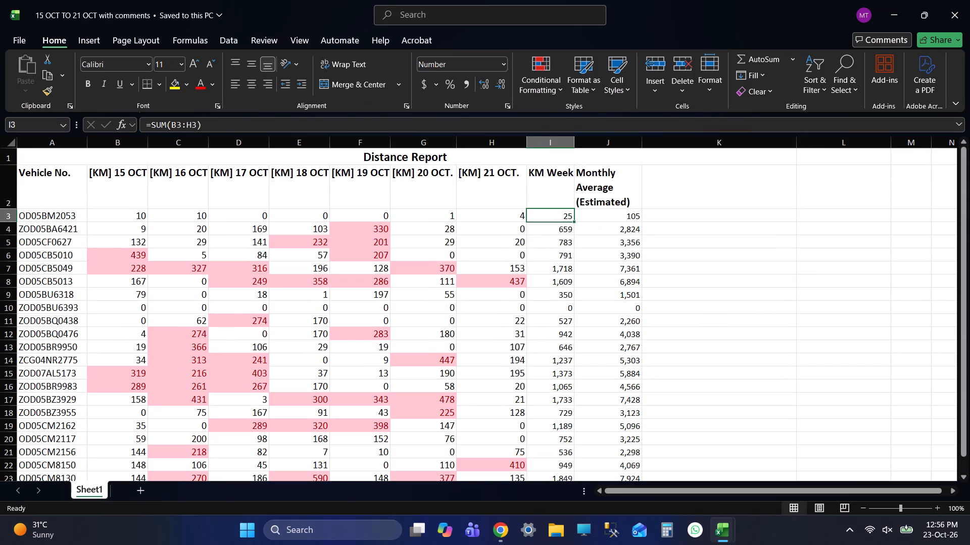
pyautogui.press('F2')
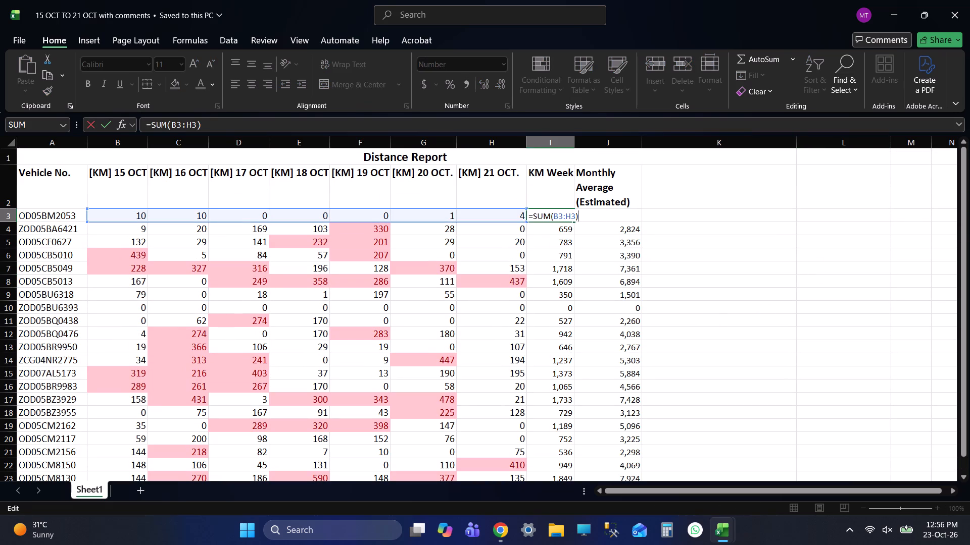
pyautogui.click(559, 266)
pyautogui.press('F2')
pyautogui.click(555, 365)
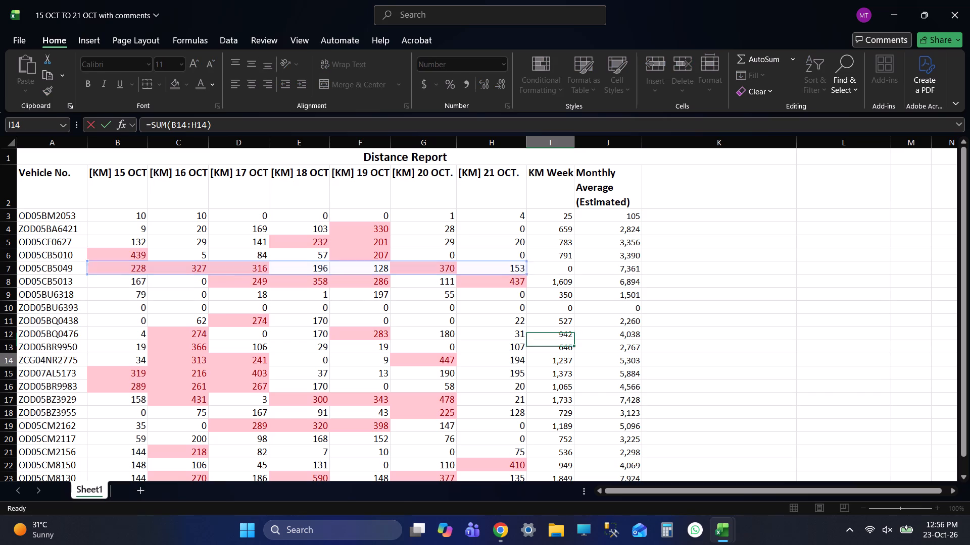
pyautogui.click(559, 422)
pyautogui.scroll(1, 698, 329)
pyautogui.scroll(-2, 698, 329)
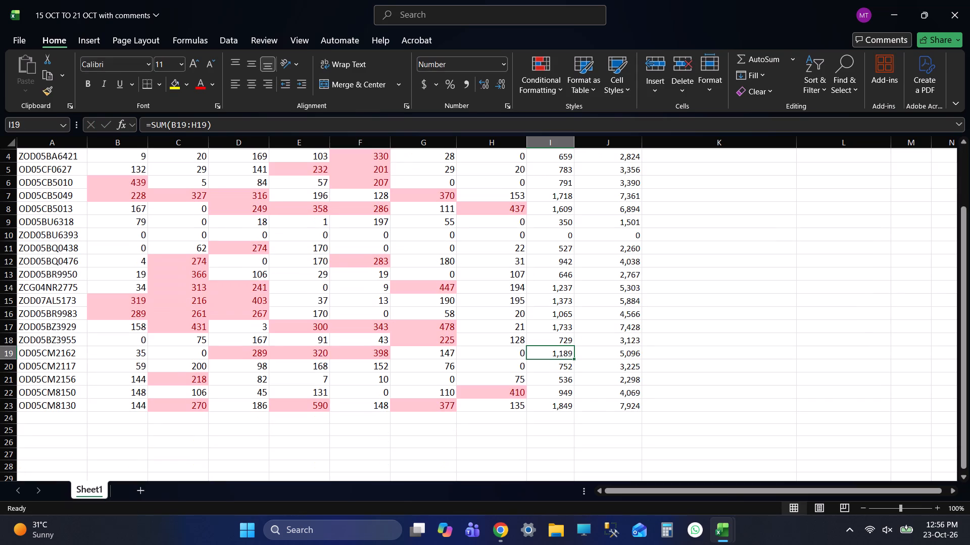
pyautogui.press('F2')
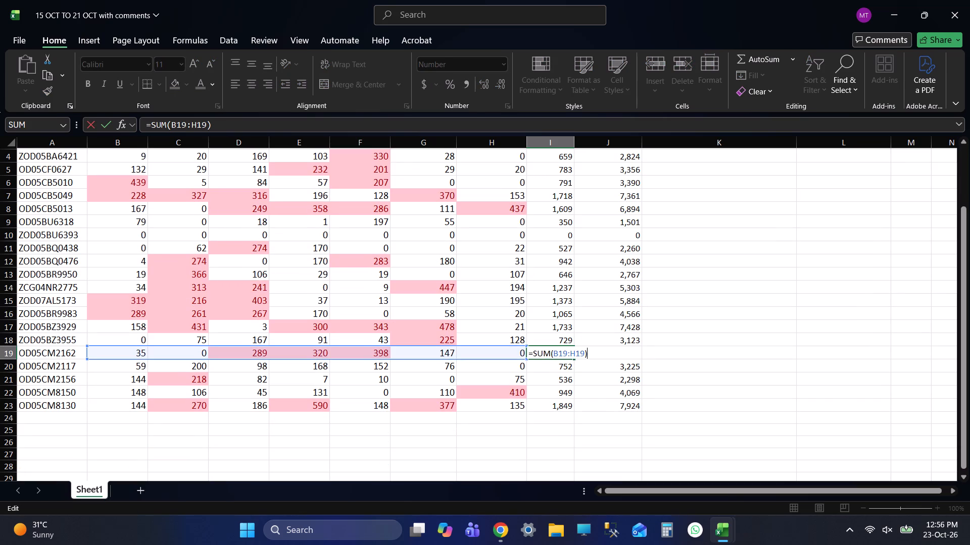
pyautogui.click(551, 399)
pyautogui.press('F2')
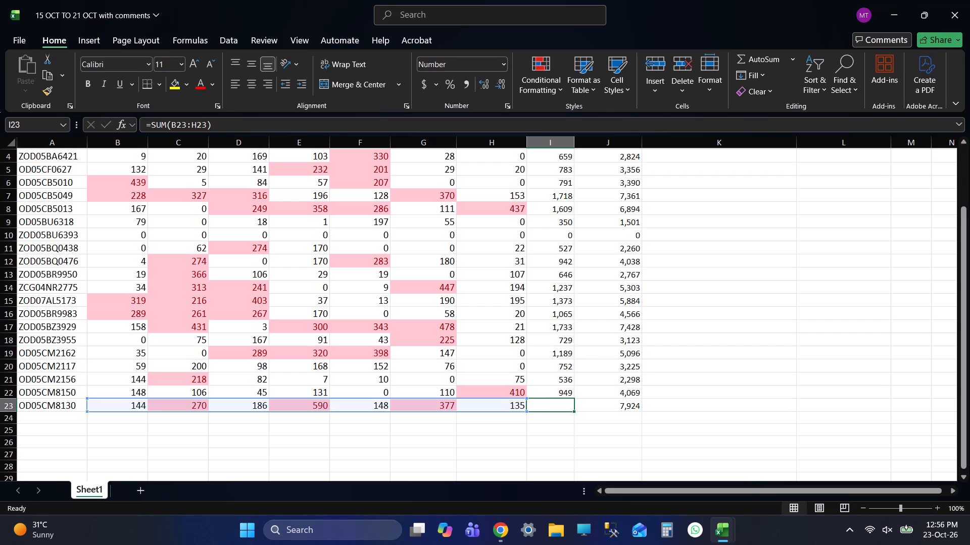
pyautogui.click(750, 341)
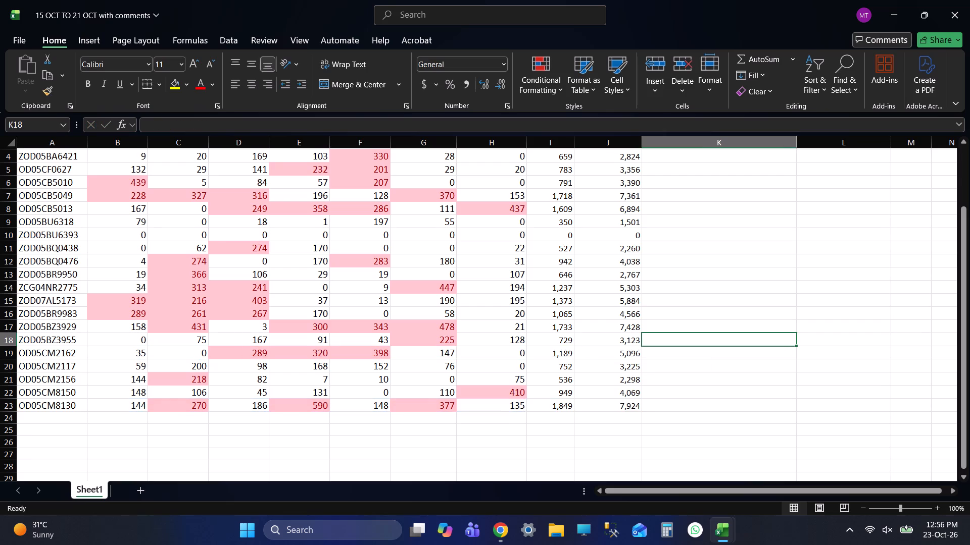
# Check the ranges of the KM Week formulas in I22, I20 and I9, and recheck the one in I3.
pyautogui.click(556, 392)
pyautogui.press('F2')
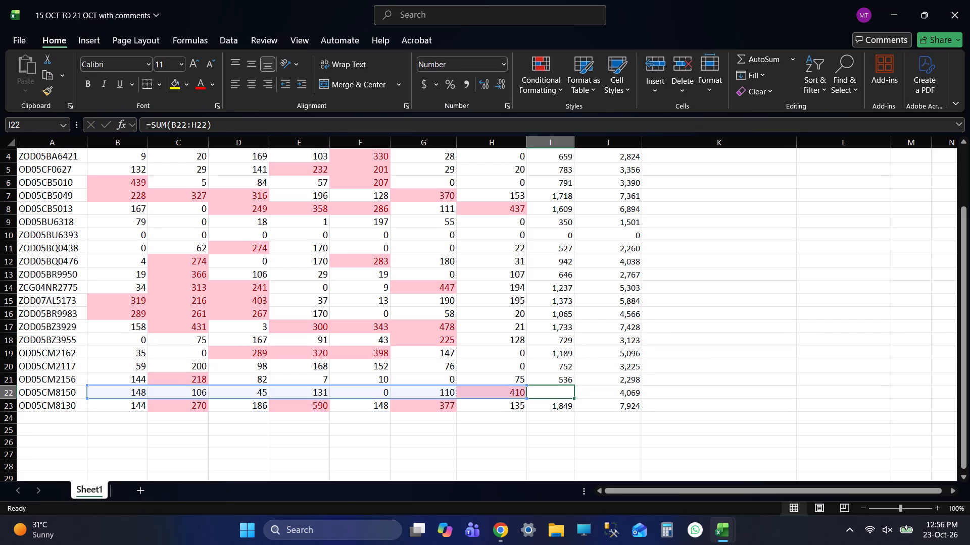
pyautogui.click(563, 368)
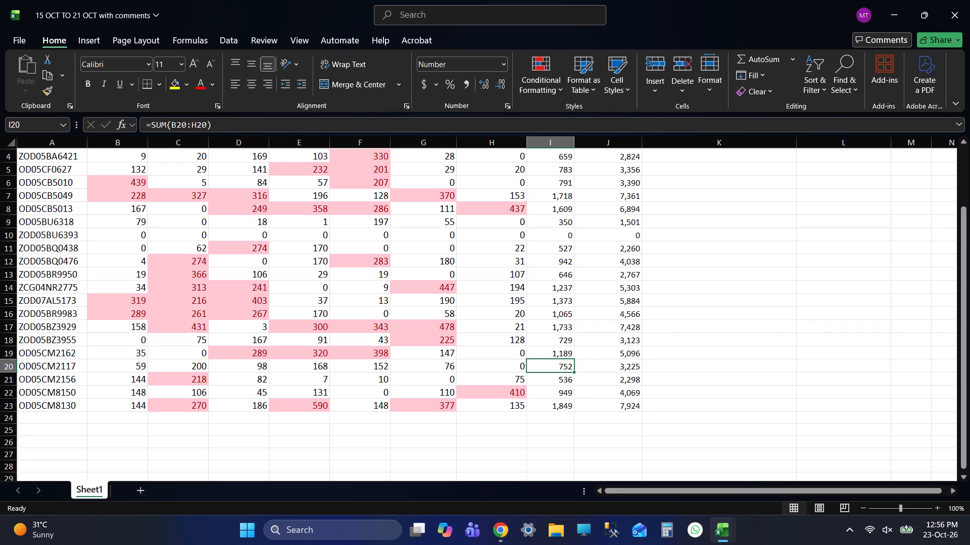
pyautogui.press('F2')
pyautogui.scroll(5, 704, 322)
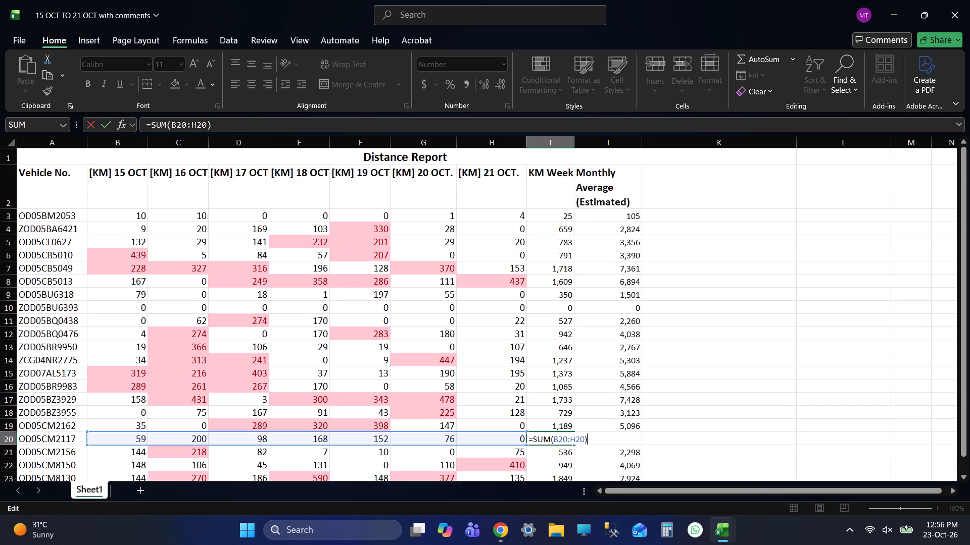
pyautogui.scroll(2, 704, 322)
pyautogui.click(558, 213)
pyautogui.press('F2')
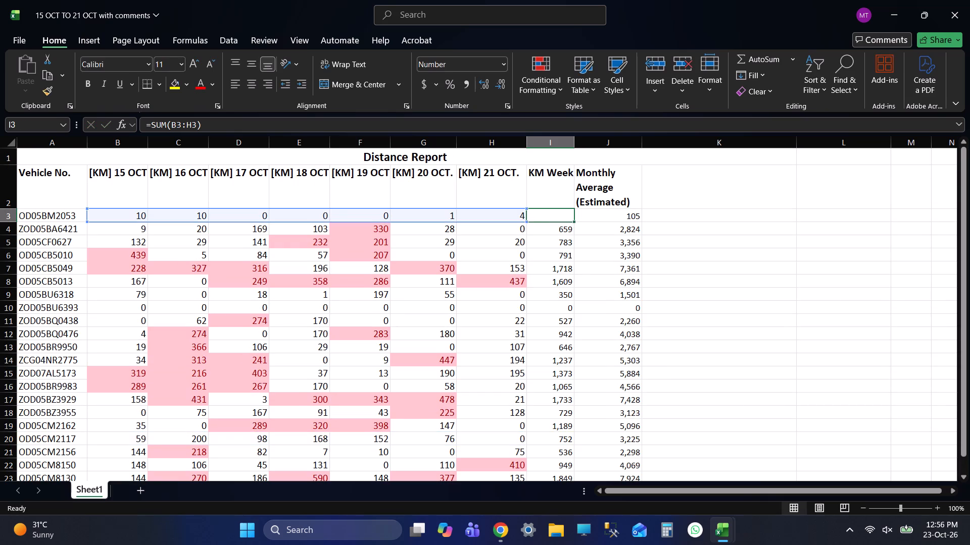
pyautogui.click(578, 361)
pyautogui.click(555, 295)
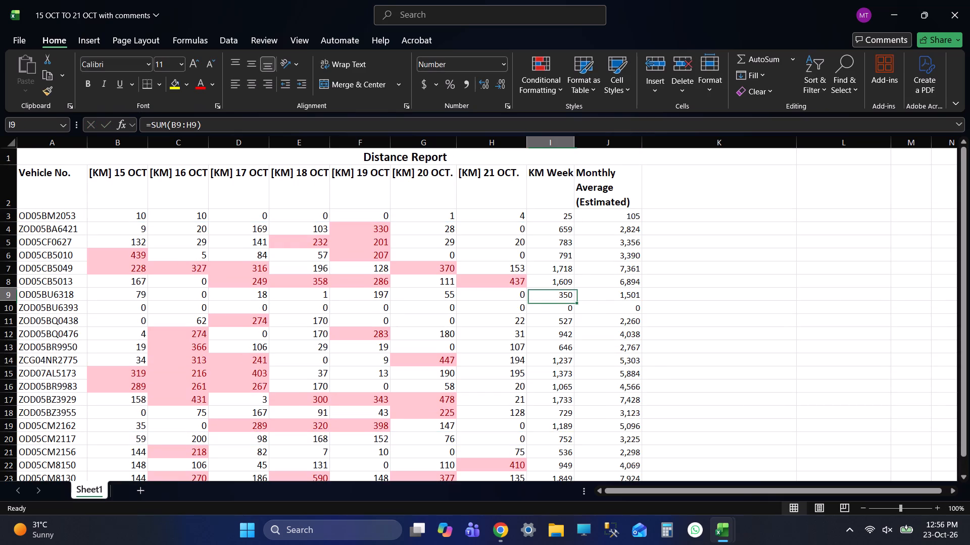
pyautogui.press('F2')
pyautogui.click(743, 321)
pyautogui.click(557, 216)
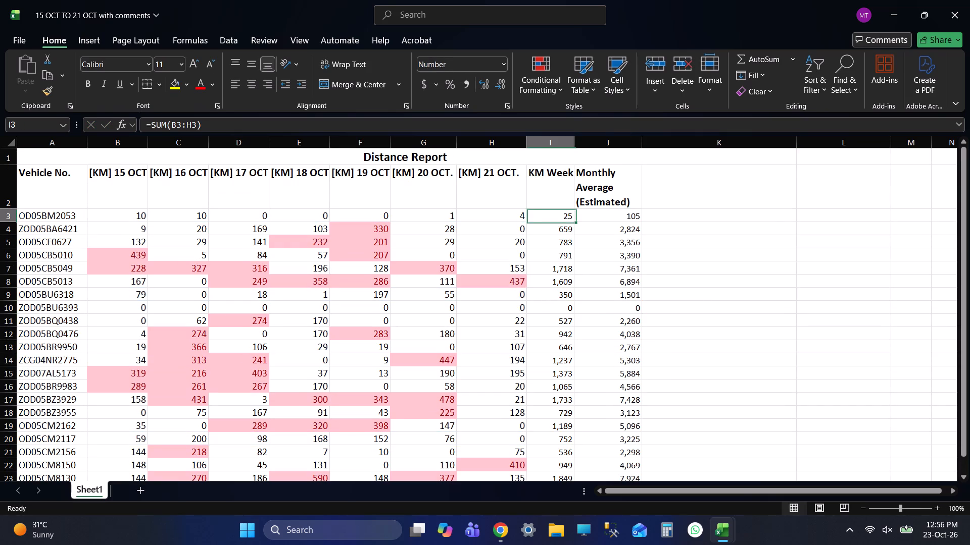
pyautogui.press('F2')
pyautogui.click(778, 274)
# Save the weekly workbook again after the formula check.
pyautogui.hotkey('ctrl', 's')
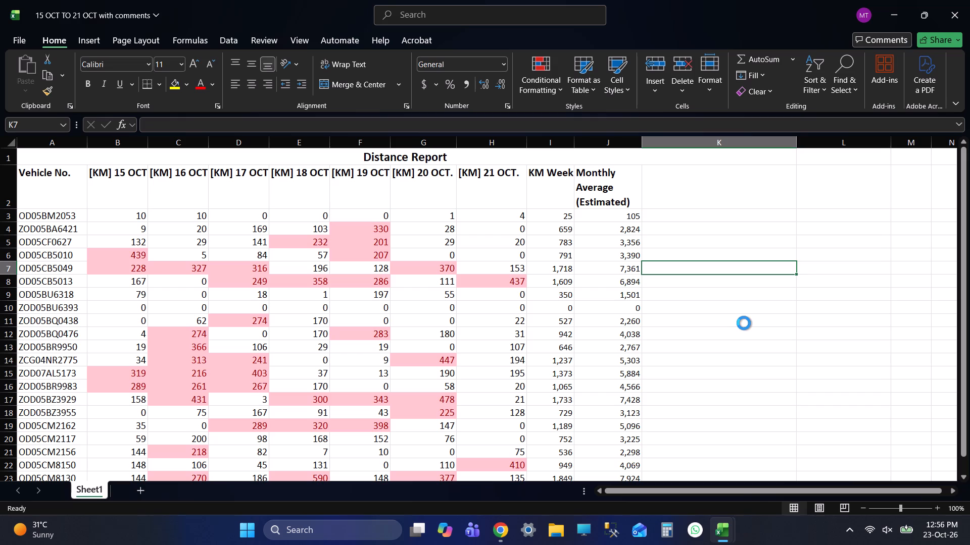
pyautogui.hotkey('ctrl', 's')
pyautogui.hotkey('ctrl', 's')
pyautogui.hotkey('ctrl', 's')
pyautogui.hotkey('ctrl', 's')
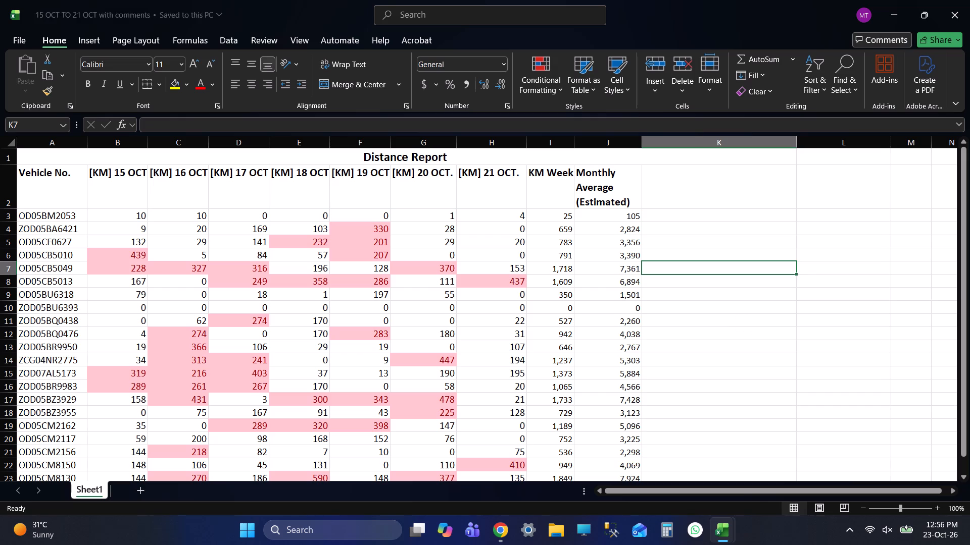
pyautogui.hotkey('ctrl', 's')
pyautogui.hotkey('ctrl', 's')
pyautogui.click(123, 215)
# Save the downloaded distance report workbook and open the Save As dialog for a copy on this PC.
pyautogui.hotkey('alt', 'Tab')
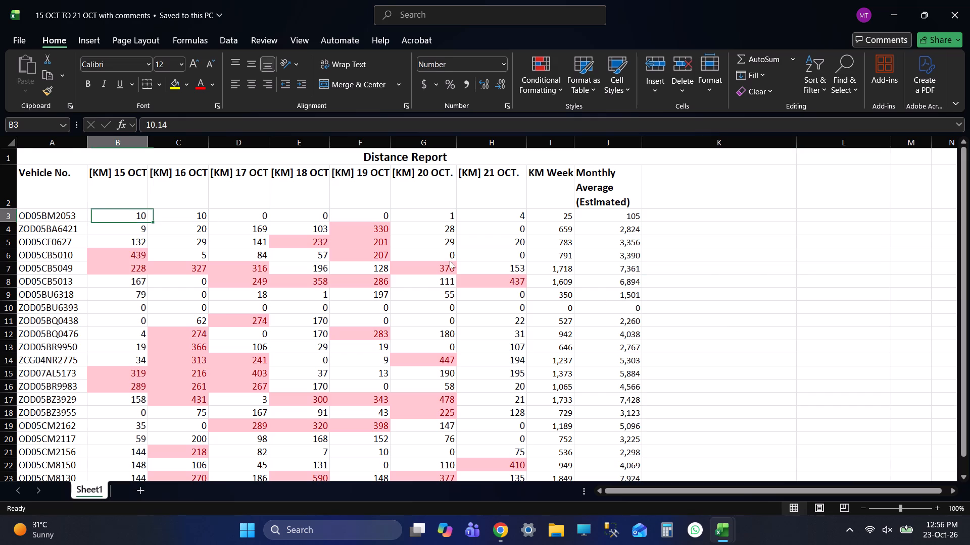
pyautogui.hotkey('ctrl', 's')
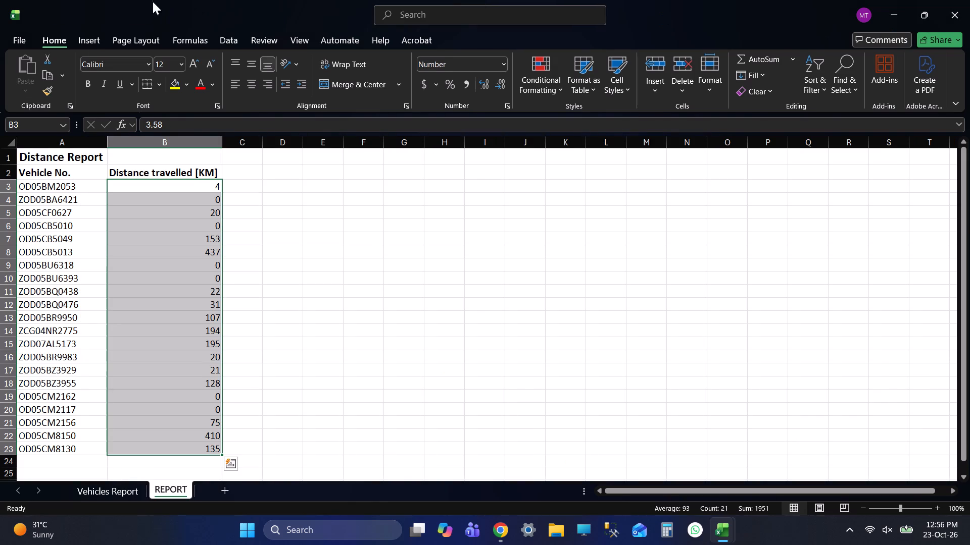
pyautogui.click(14, 41)
pyautogui.click(42, 209)
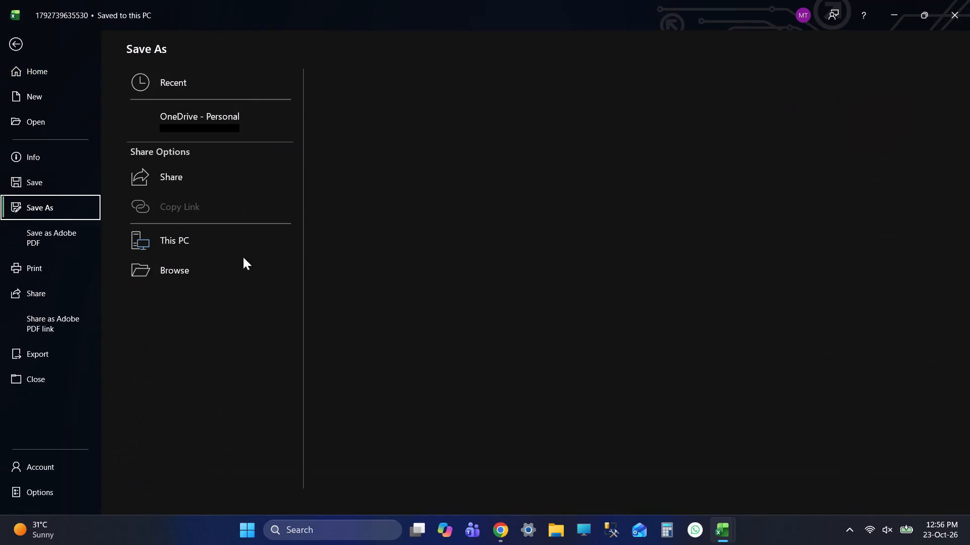
pyautogui.doubleClick(177, 244)
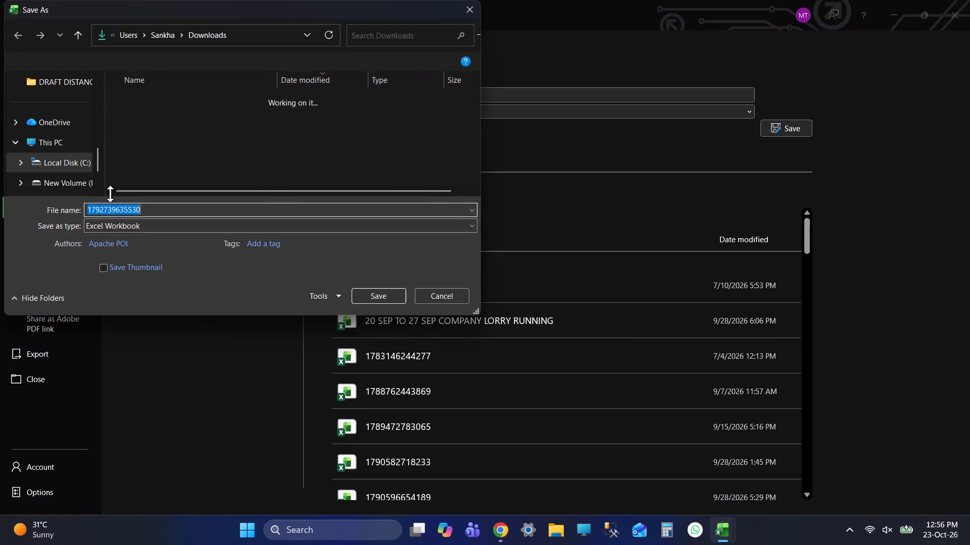
pyautogui.click(67, 183)
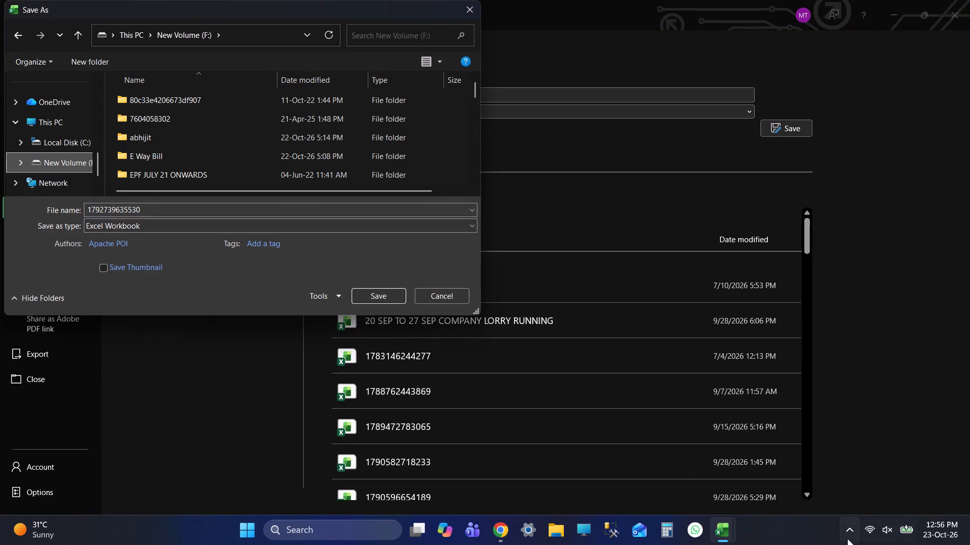
# Raise the display brightness in the system's quick settings.
pyautogui.click(833, 520)
pyautogui.click(849, 538)
pyautogui.click(887, 538)
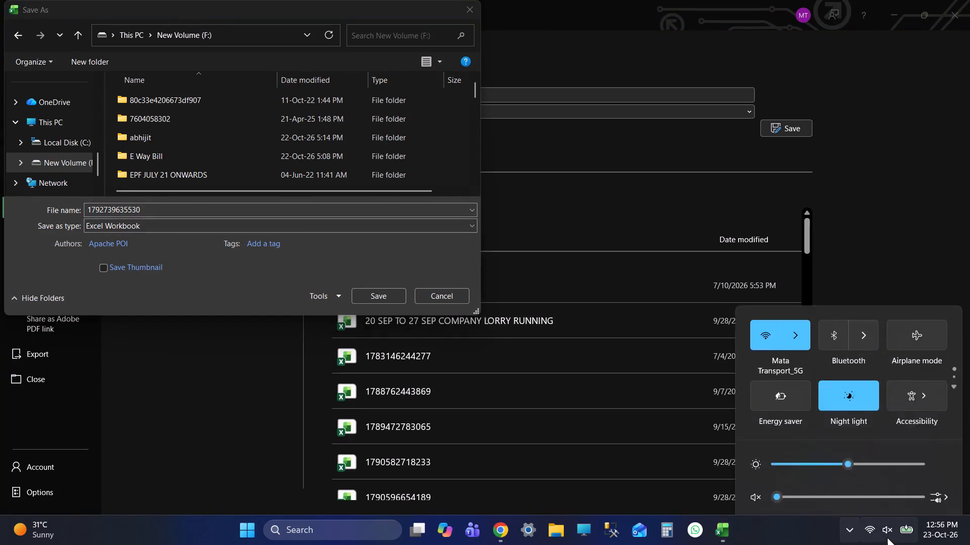
pyautogui.moveTo(875, 421); pyautogui.dragTo(909, 434)
pyautogui.click(885, 544)
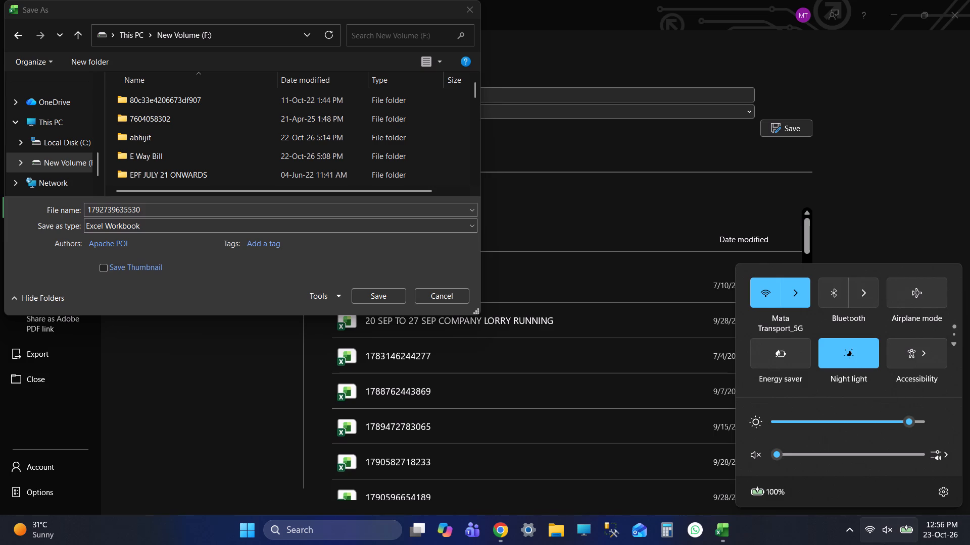
# Save the distance report workbook as 21.10.2026 in the DRAFT DISTANCE REPORT folder within the truck folder on the Desktop.
pyautogui.scroll(9, 60, 120)
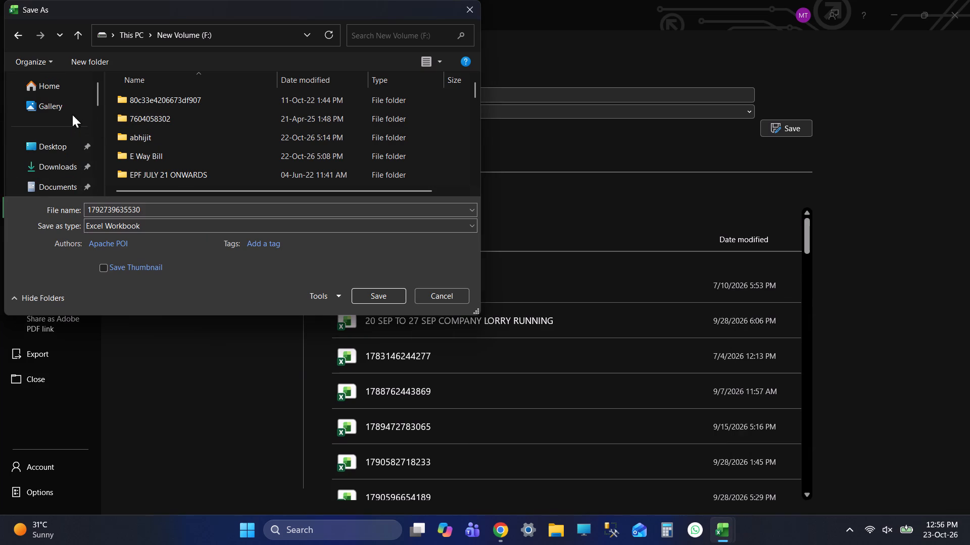
pyautogui.click(60, 145)
pyautogui.doubleClick(159, 121)
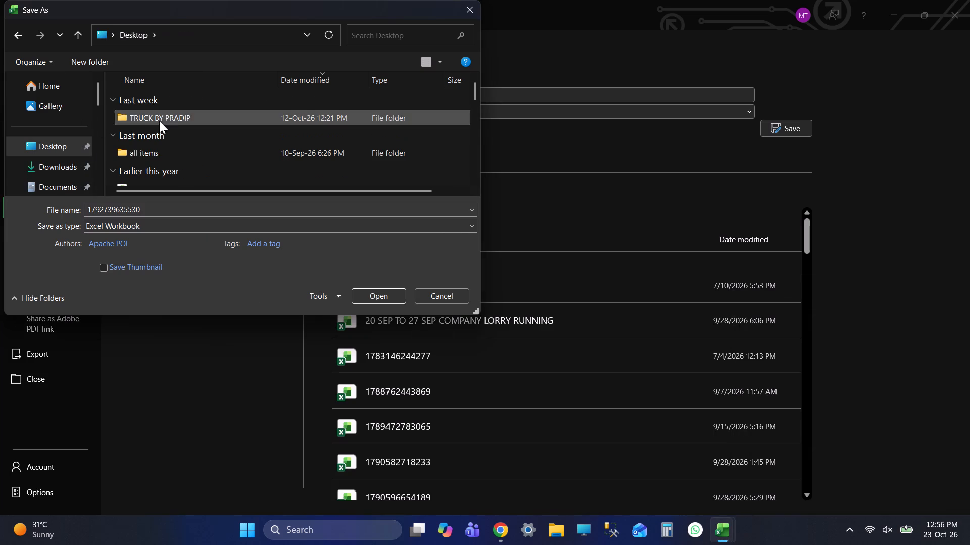
pyautogui.doubleClick(180, 173)
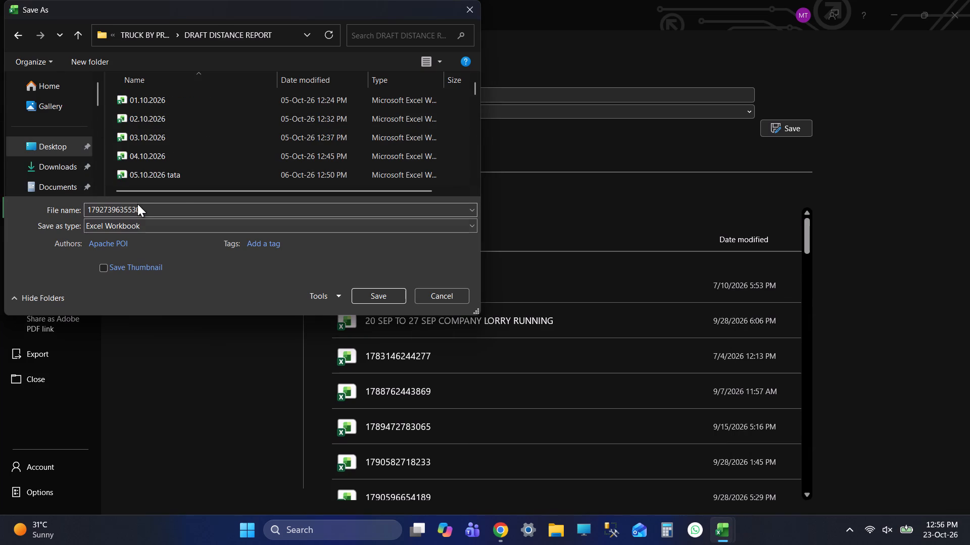
pyautogui.click(137, 204)
pyautogui.press('BackSpace')
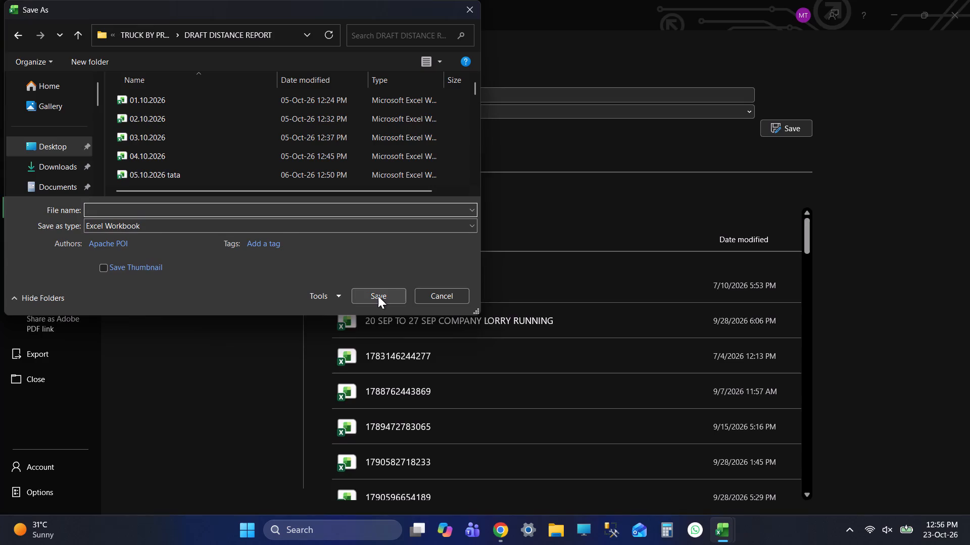
pyautogui.write('21.10.2026')
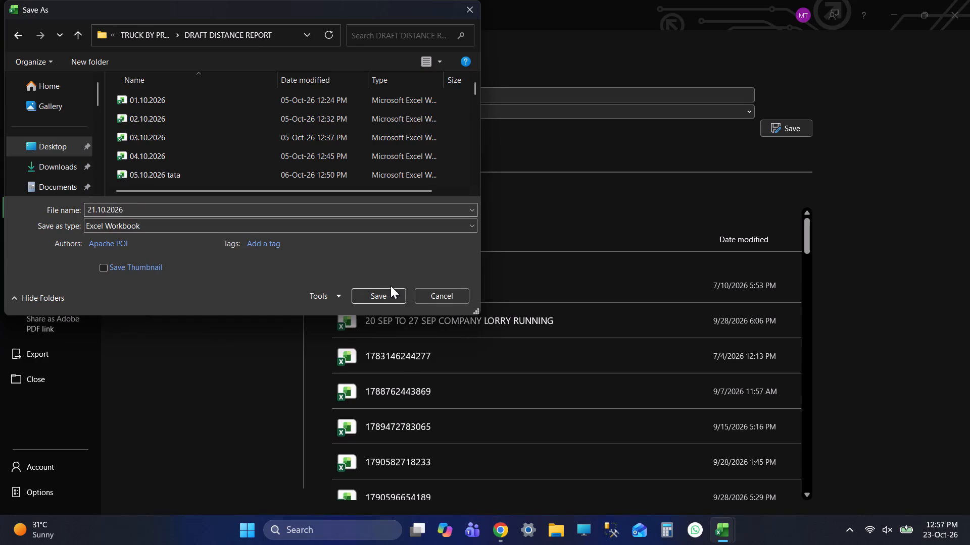
pyautogui.moveTo(386, 286); pyautogui.dragTo(380, 287)
pyautogui.click(379, 287)
pyautogui.click(370, 296)
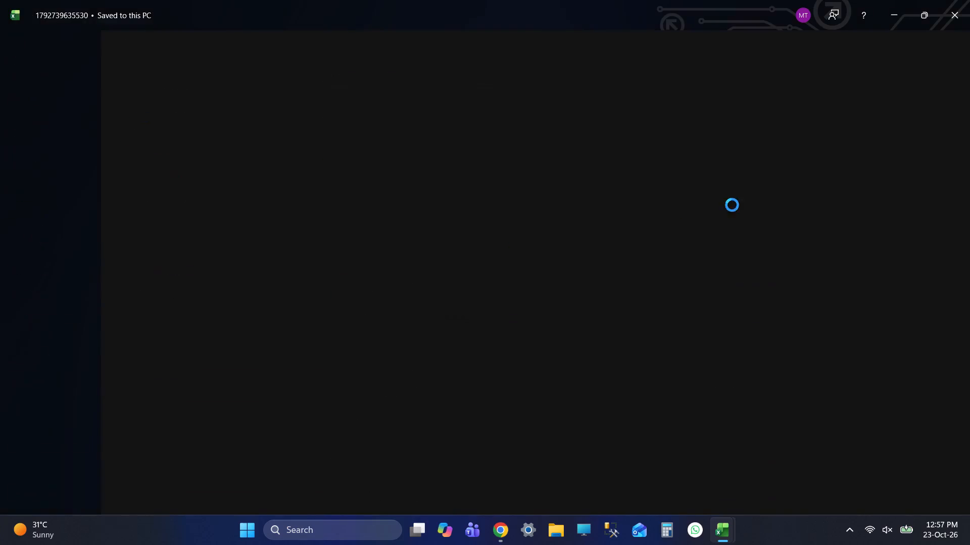
# Close the distance report workbook.
pyautogui.click(969, 0)
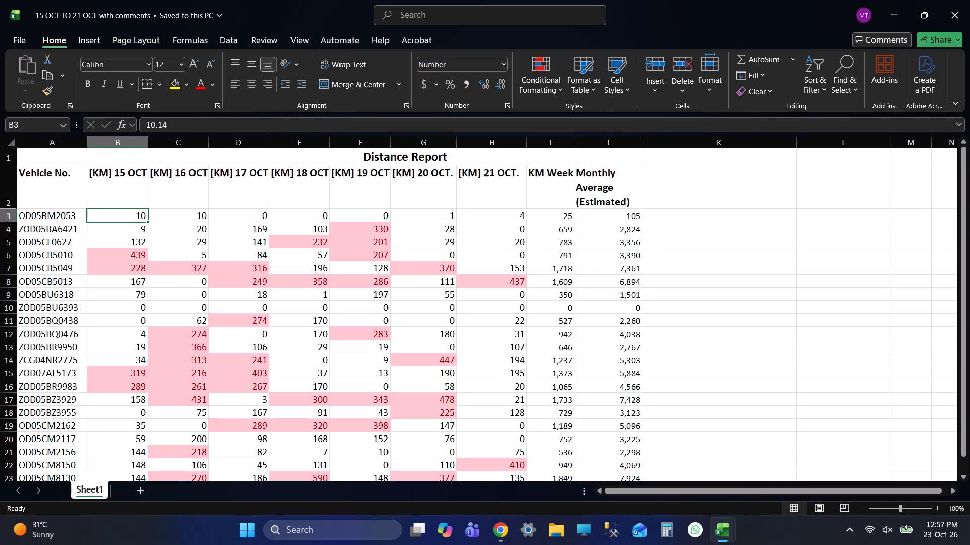
# Save the 15 OCT TO 21 OCT with comments workbook once more.
pyautogui.hotkey('ctrl', 's')
pyautogui.hotkey('ctrl', 's')
pyautogui.hotkey('ctrl', 's')
pyautogui.hotkey('ctrl', 's')
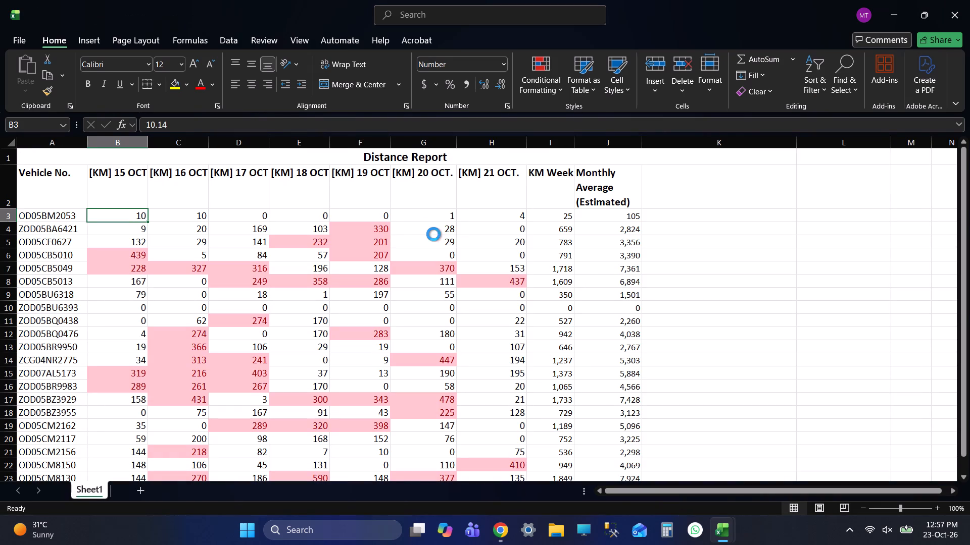
pyautogui.hotkey('ctrl', 's')
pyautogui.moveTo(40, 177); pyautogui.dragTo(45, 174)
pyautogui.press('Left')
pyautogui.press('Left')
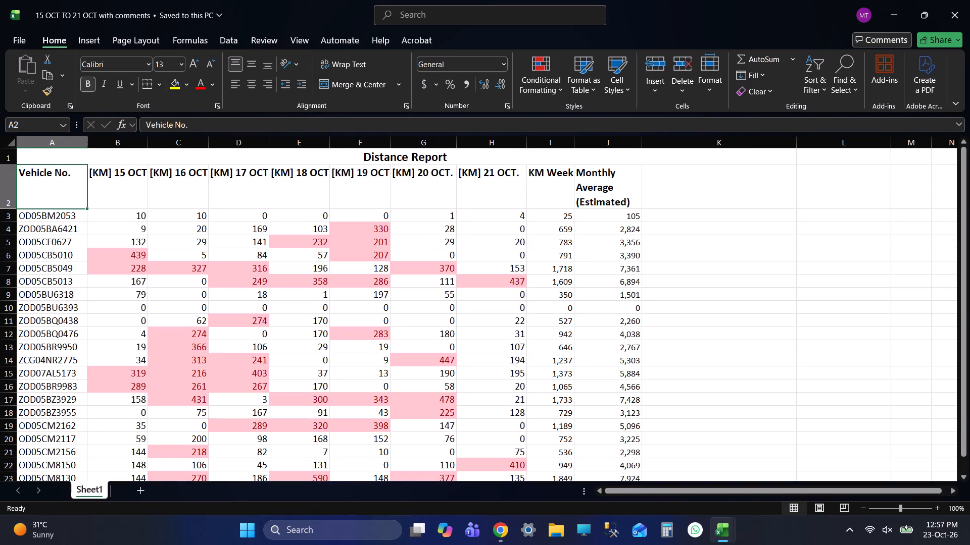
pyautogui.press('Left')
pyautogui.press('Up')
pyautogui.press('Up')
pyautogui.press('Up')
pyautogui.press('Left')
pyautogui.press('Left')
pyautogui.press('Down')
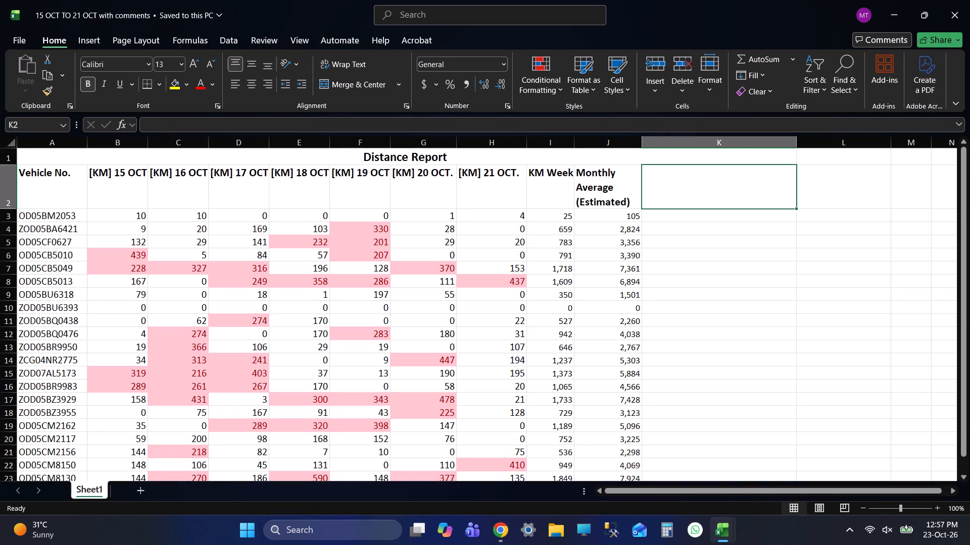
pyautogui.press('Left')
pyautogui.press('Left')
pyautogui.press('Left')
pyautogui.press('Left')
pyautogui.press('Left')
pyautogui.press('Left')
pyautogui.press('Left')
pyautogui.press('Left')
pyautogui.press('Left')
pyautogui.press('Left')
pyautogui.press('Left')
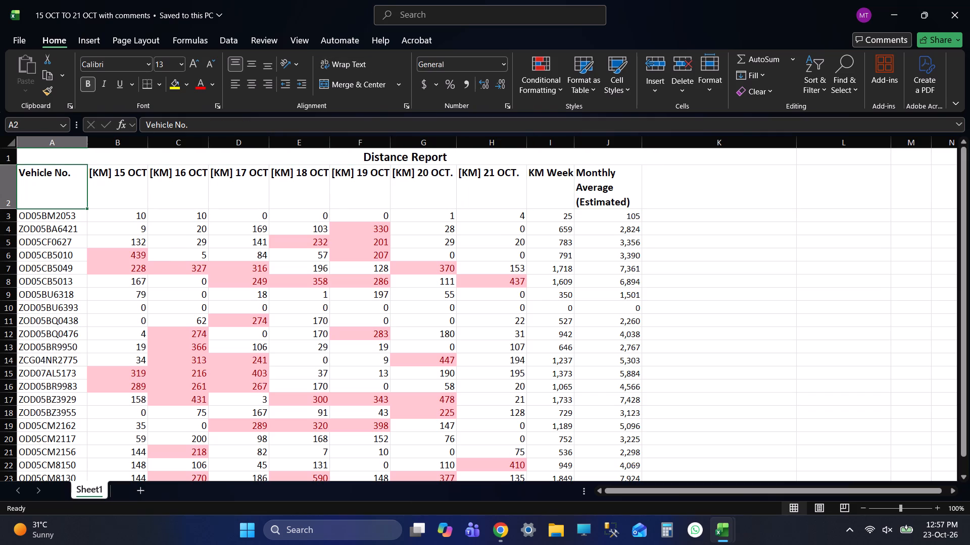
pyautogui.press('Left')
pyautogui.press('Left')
# Save the 15 OCT TO 21 OCT with comments workbook again.
pyautogui.hotkey('ctrl', 's')
pyautogui.hotkey('ctrl', 's')
pyautogui.hotkey('ctrl', 's')
pyautogui.hotkey('alt', 'Tab')
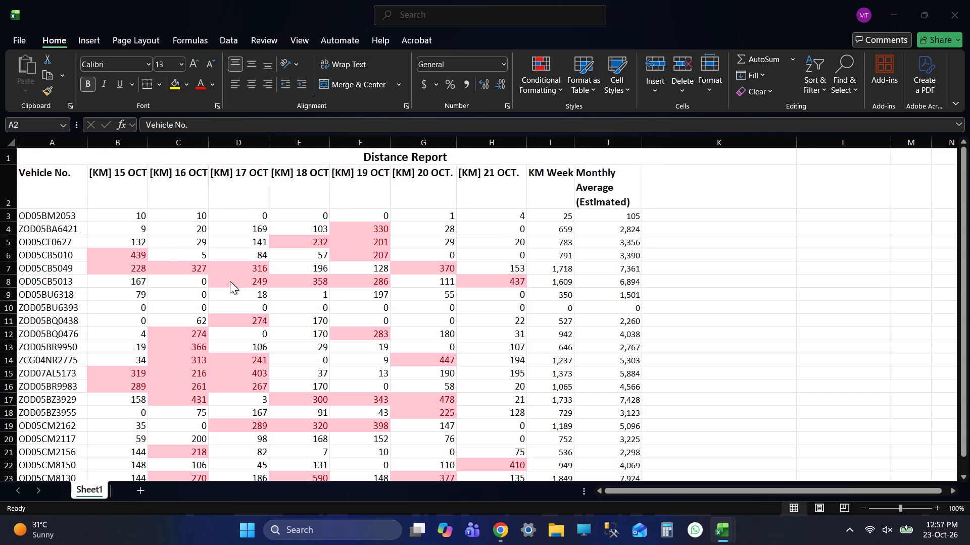
pyautogui.scroll(2, 470, 224)
pyautogui.scroll(-2, 470, 251)
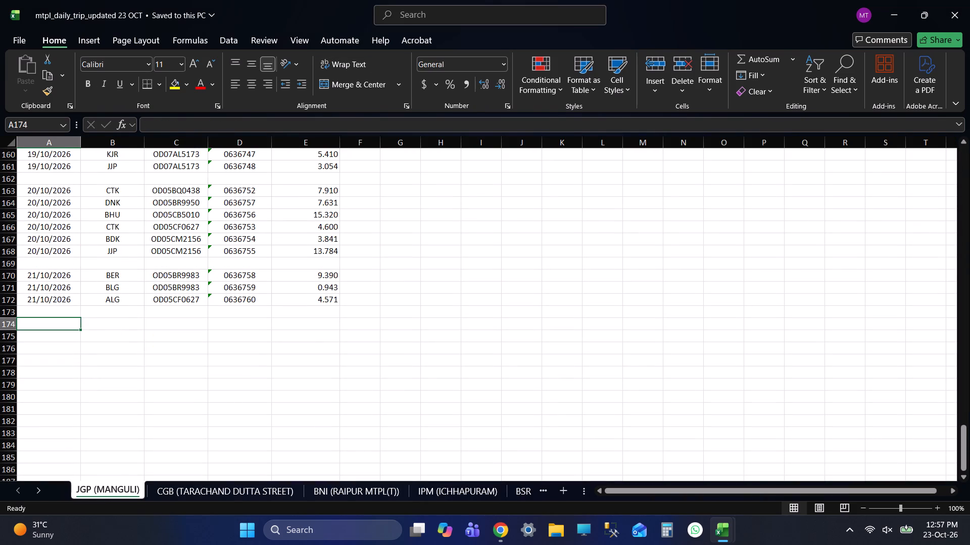
pyautogui.hotkey('alt', 'Tab')
pyautogui.hotkey('ctrl', 's')
pyautogui.hotkey('ctrl', 's')
pyautogui.hotkey('ctrl', 's')
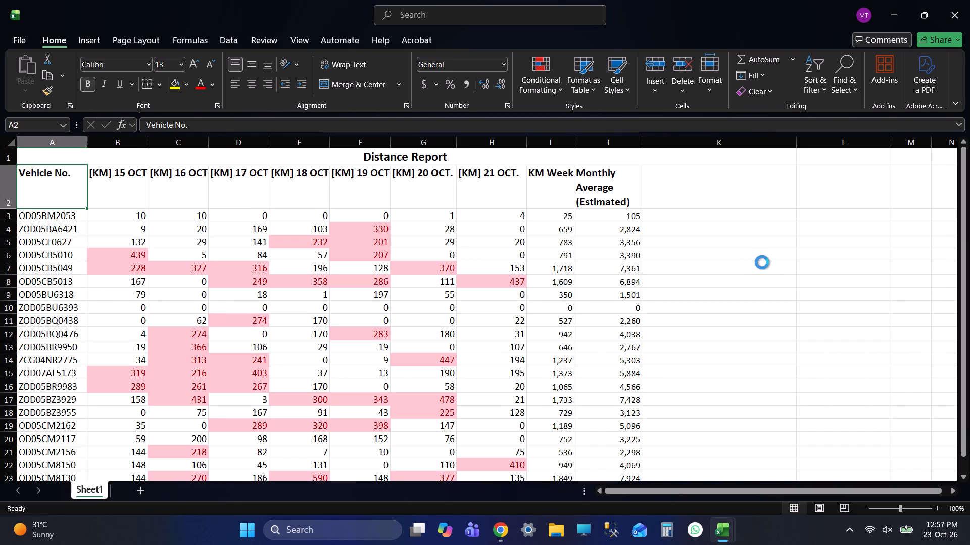
# Switch to Chrome, search for tatafleetedge in a new tab and open the Tata Motors Fleet Edge portal at fleetedge.home.tatamotors.
pyautogui.hotkey('alt', 'Tab')
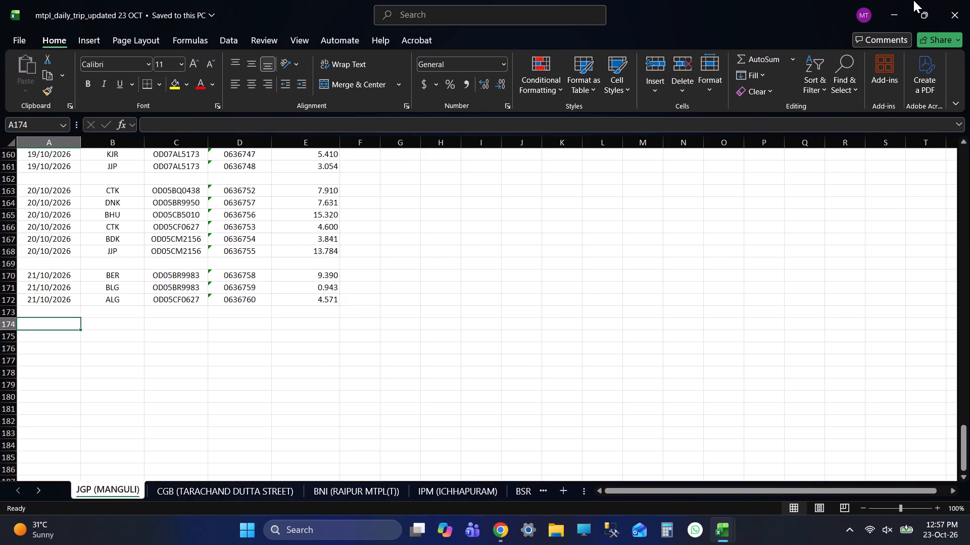
pyautogui.hotkey('alt', 'Tab')
pyautogui.hotkey('alt', 'Tab')
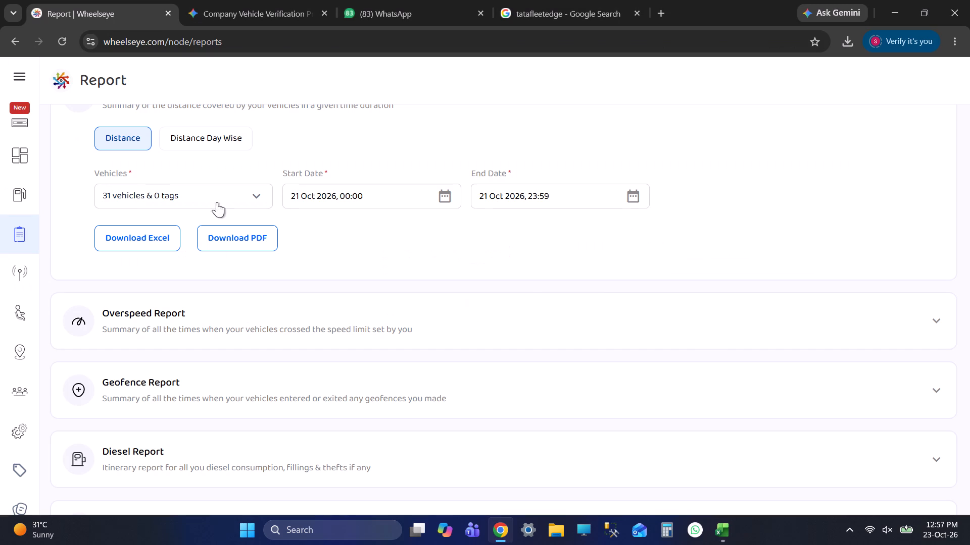
pyautogui.scroll(3, 236, 201)
pyautogui.click(666, 11)
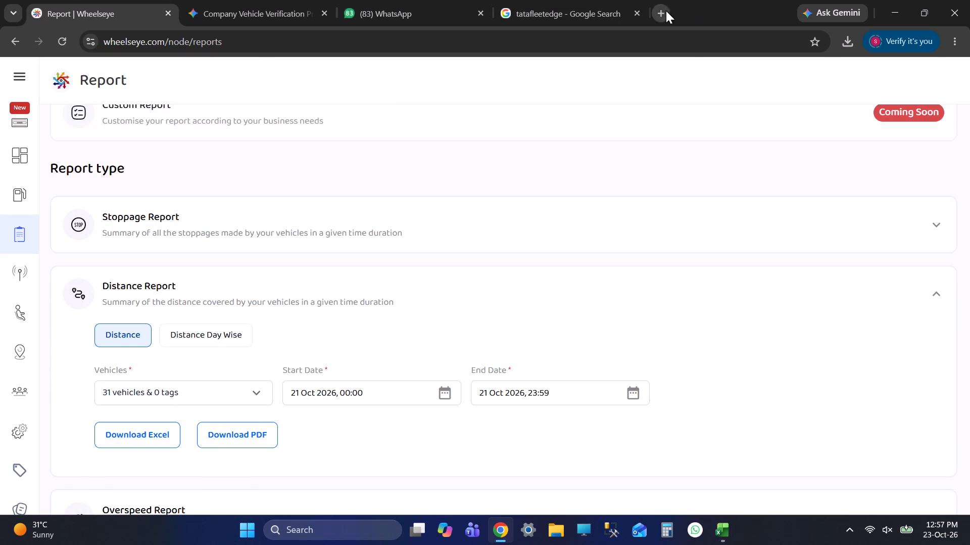
pyautogui.write('TATA')
pyautogui.press('Return')
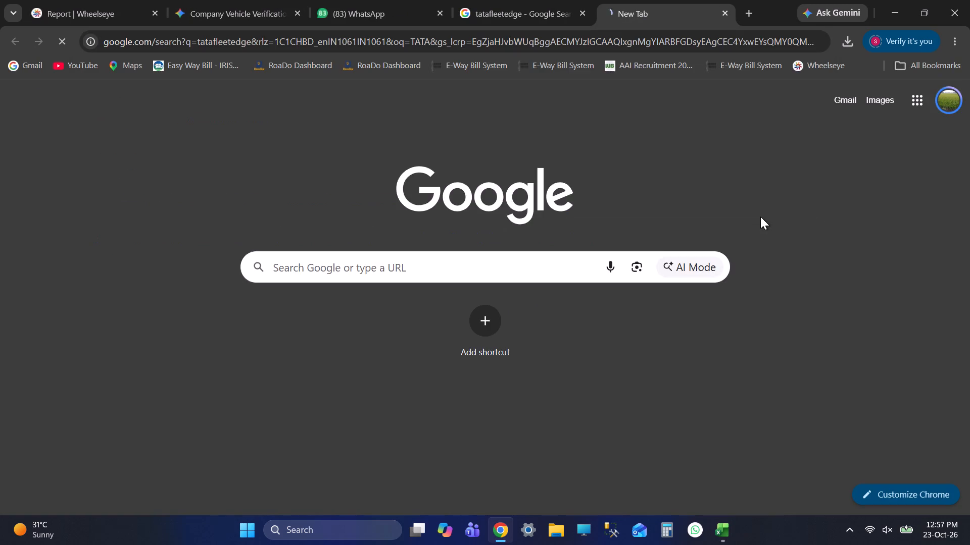
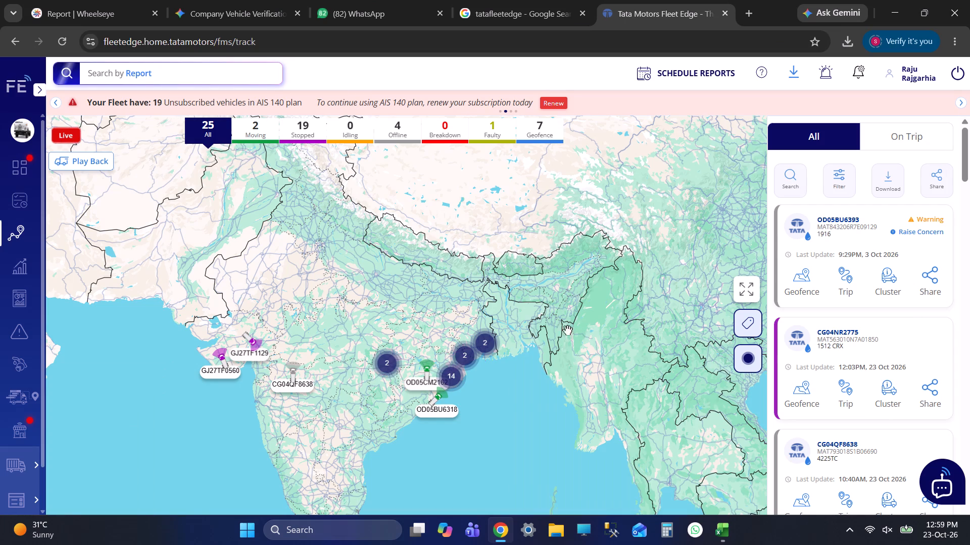
pyautogui.scroll(1, 460, 373)
pyautogui.scroll(-1, 458, 371)
pyautogui.scroll(8, 455, 371)
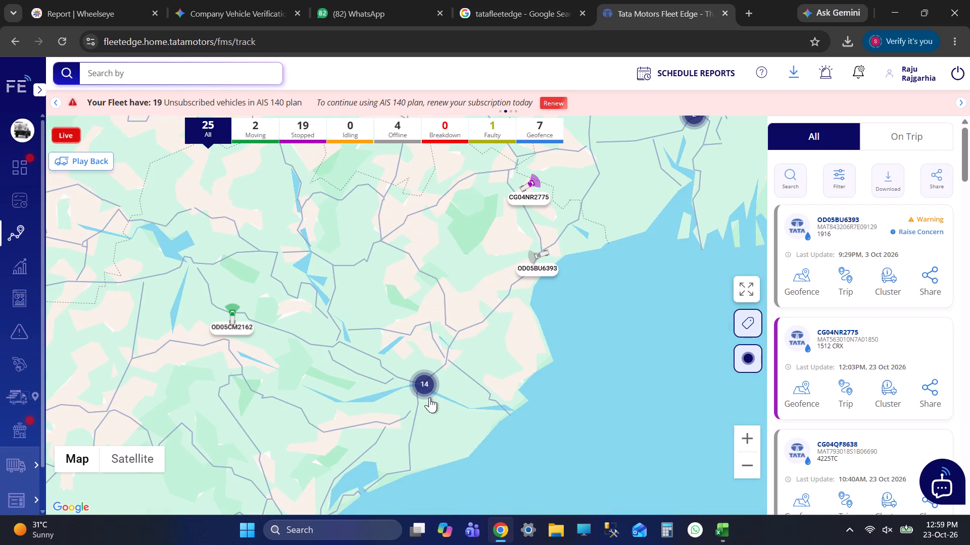
pyautogui.moveTo(536, 279); pyautogui.dragTo(627, 407)
pyautogui.scroll(5, 392, 440)
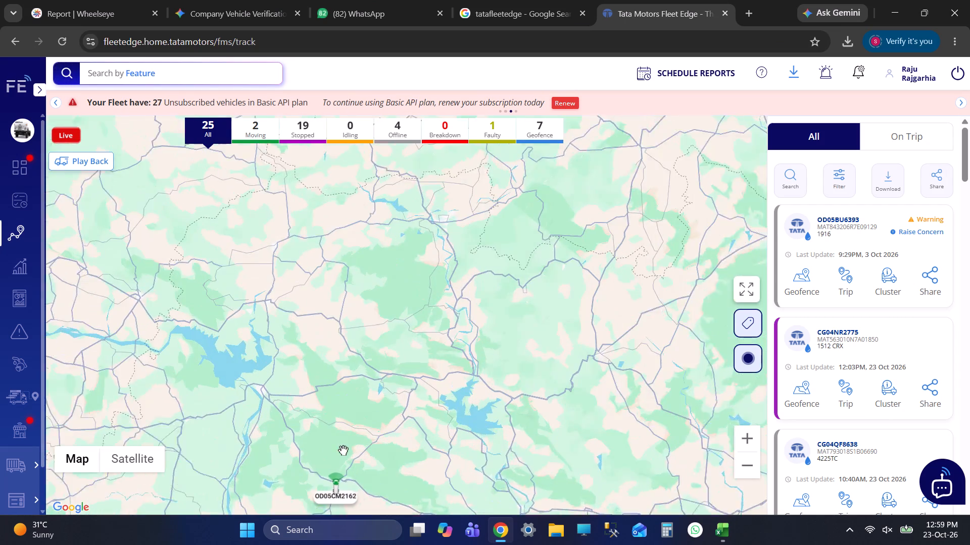
pyautogui.moveTo(340, 450); pyautogui.dragTo(457, 344)
pyautogui.scroll(4, 471, 371)
pyautogui.scroll(-3, 470, 375)
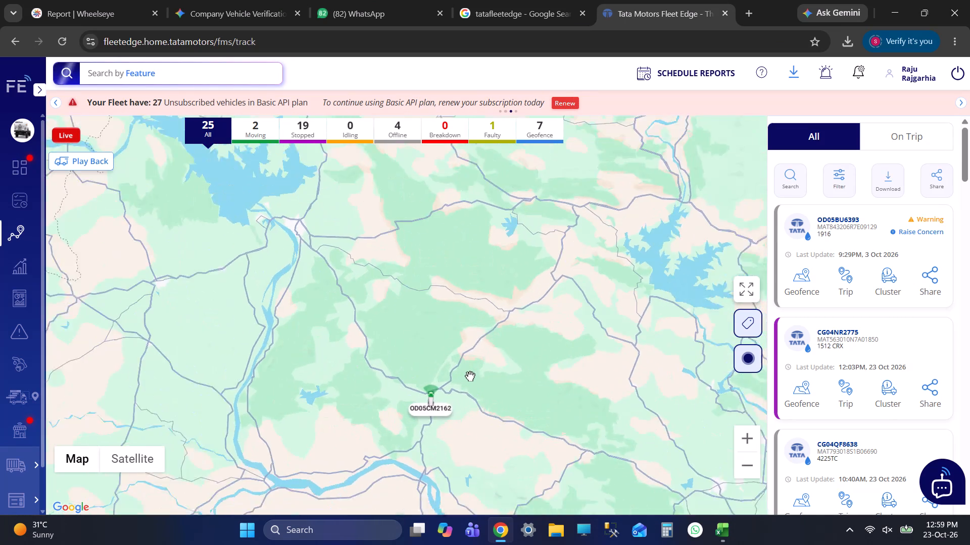
pyautogui.scroll(-3, 470, 376)
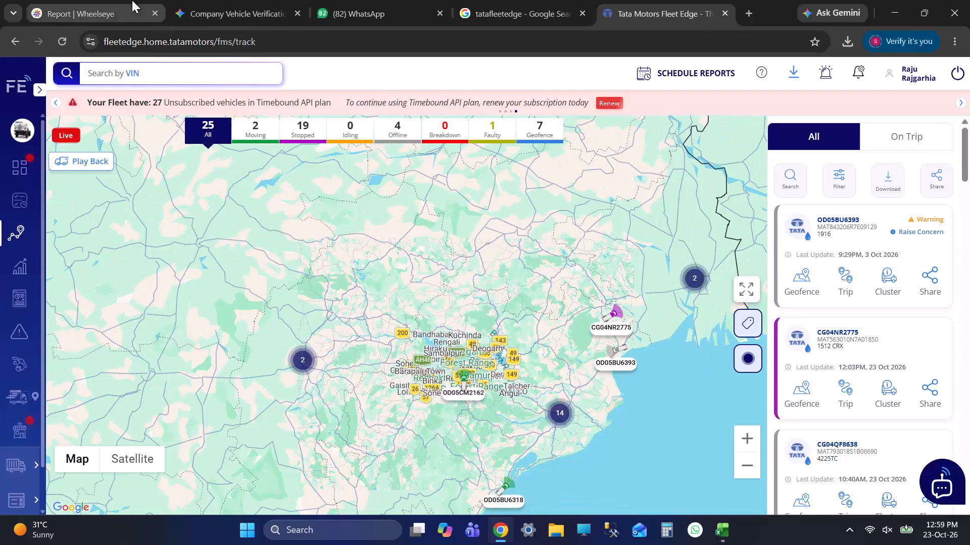
pyautogui.click(113, 0)
pyautogui.click(25, 161)
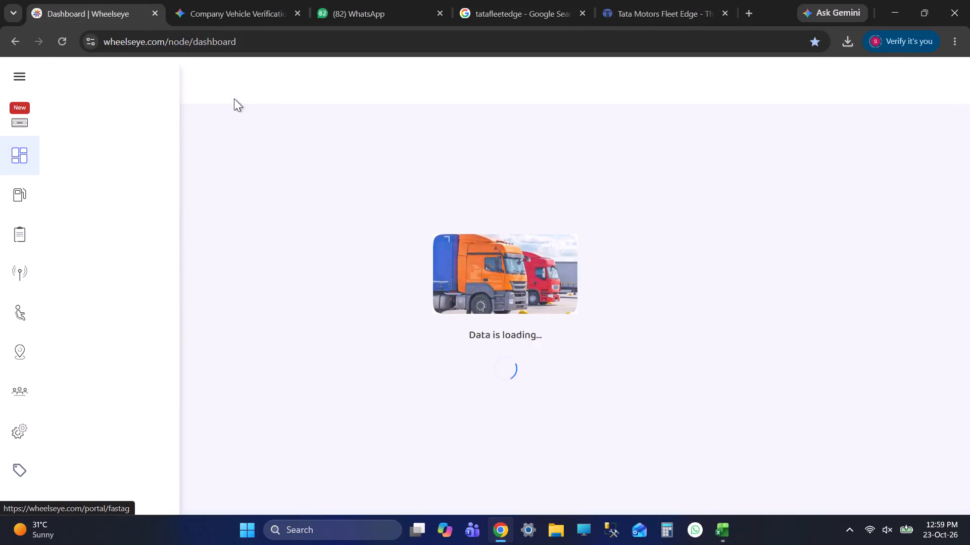
pyautogui.click(217, 83)
pyautogui.write('2162')
pyautogui.press('Return')
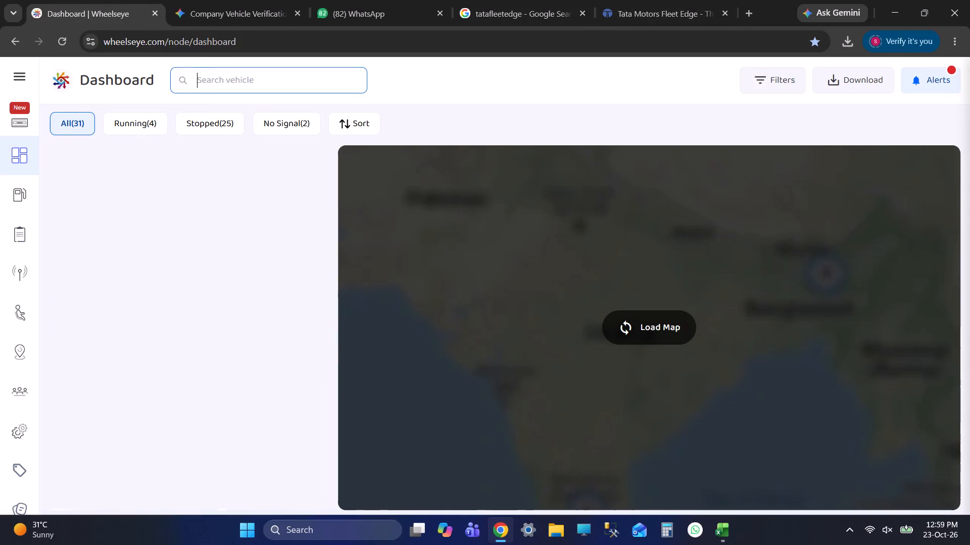
pyautogui.click(190, 219)
pyautogui.click(775, 318)
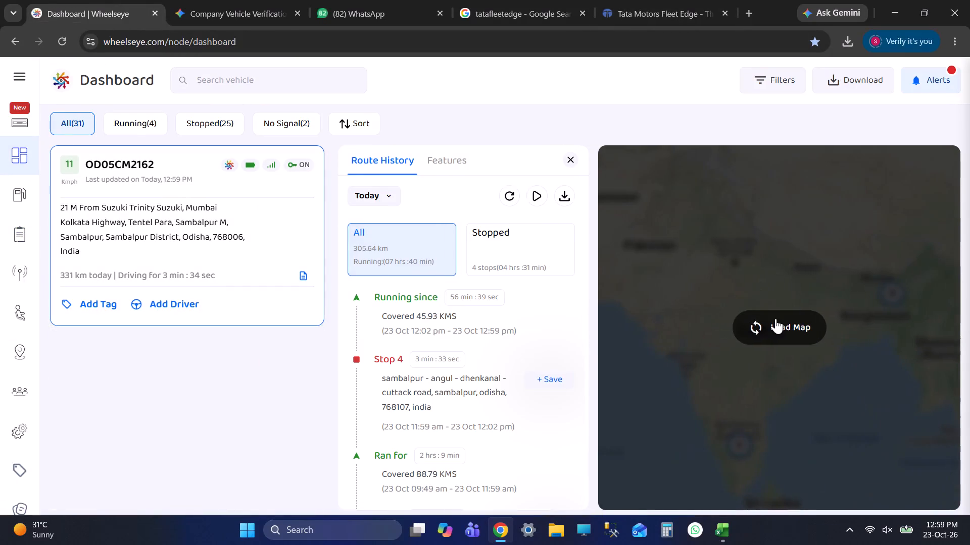
pyautogui.moveTo(718, 196); pyautogui.dragTo(743, 248)
pyautogui.scroll(10, 756, 250)
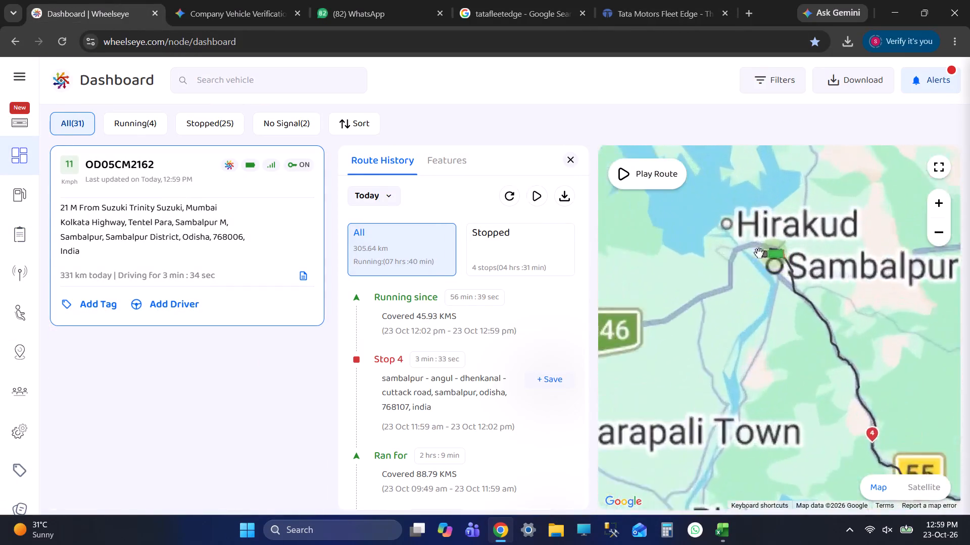
pyautogui.scroll(-1, 757, 241)
pyautogui.scroll(3, 757, 241)
pyautogui.moveTo(754, 232); pyautogui.dragTo(753, 291)
pyautogui.scroll(4, 753, 288)
pyautogui.moveTo(753, 279); pyautogui.dragTo(761, 310)
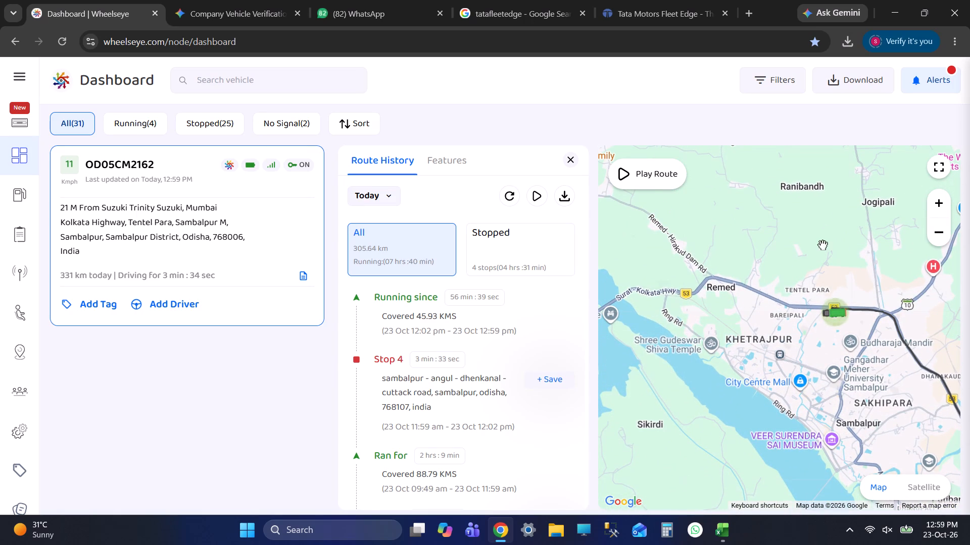
pyautogui.scroll(-2, 810, 270)
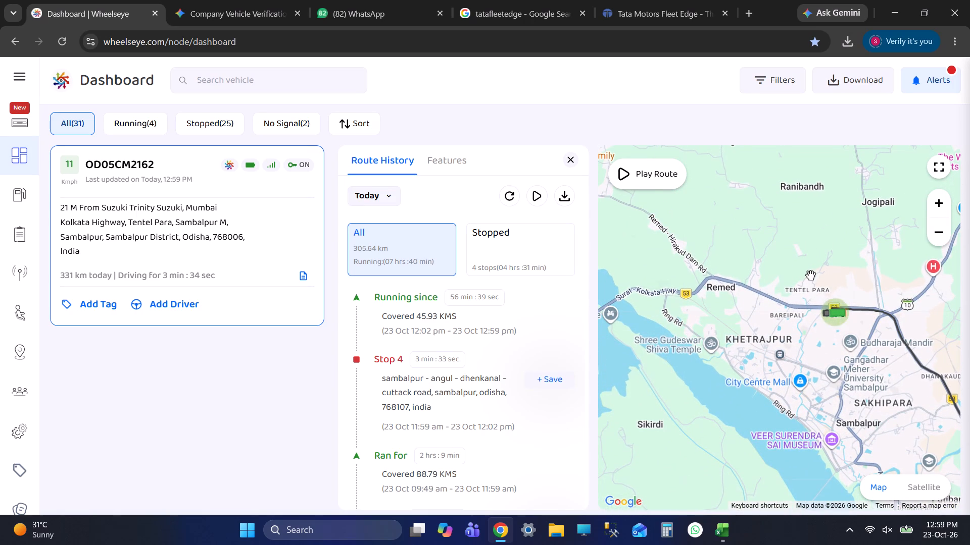
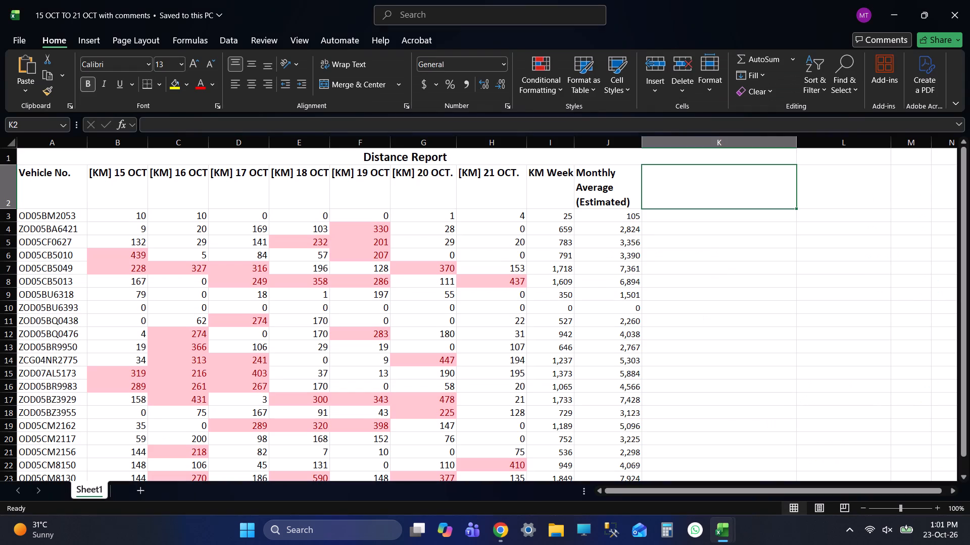
# Save the 15–21 October distance workbook.
pyautogui.hotkey('ctrl', 's')
# Switch to Fleet Edge in the browser and open the Fleet Report from the fleet reports.
pyautogui.hotkey('alt', 'Tab')
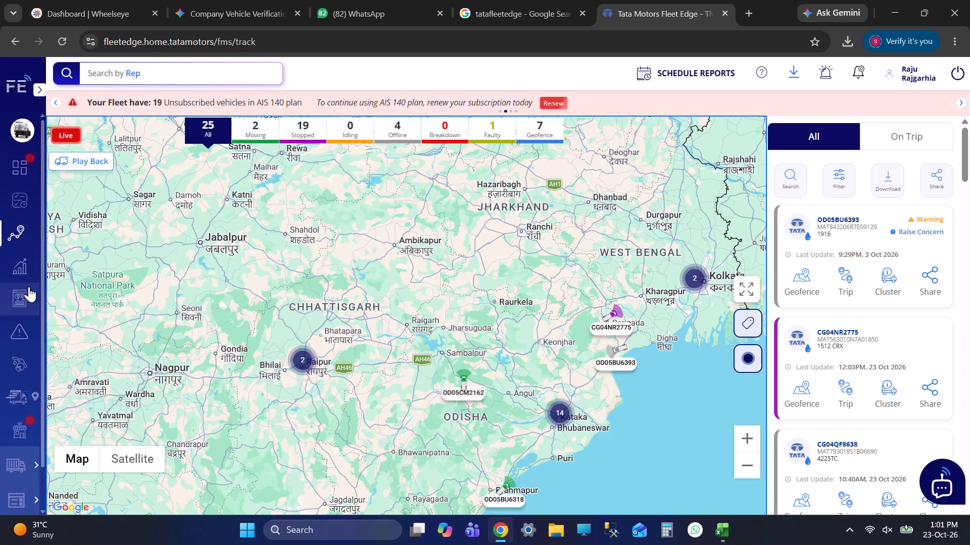
pyautogui.click(19, 261)
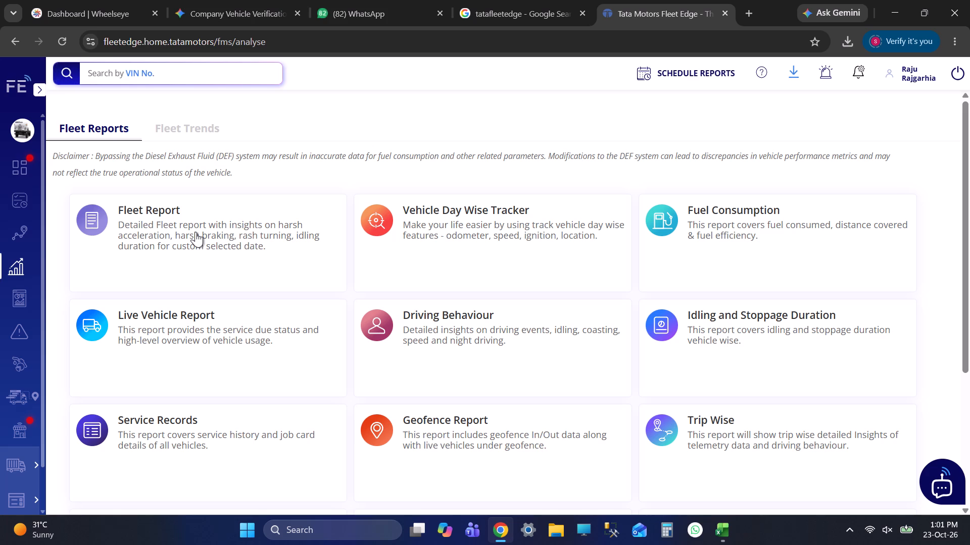
pyautogui.click(216, 208)
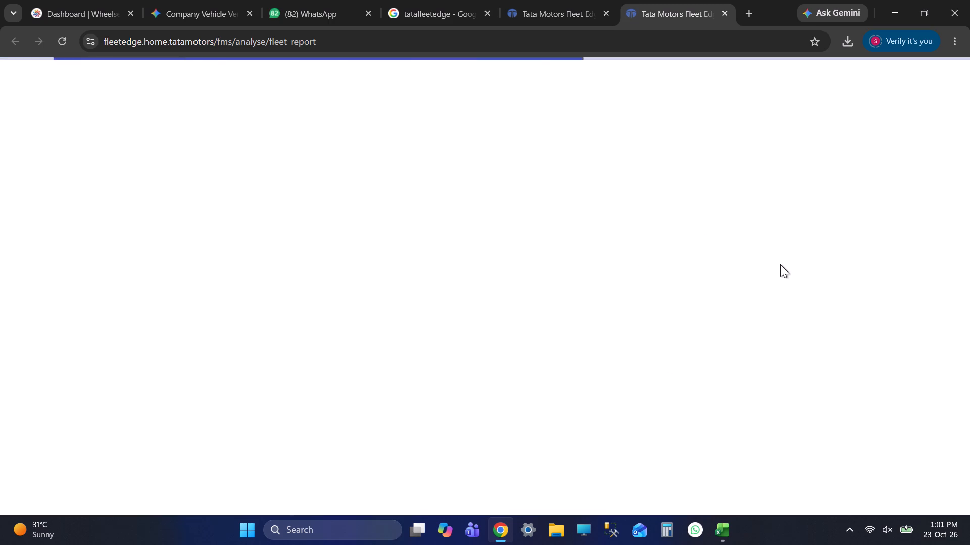
pyautogui.click(842, 520)
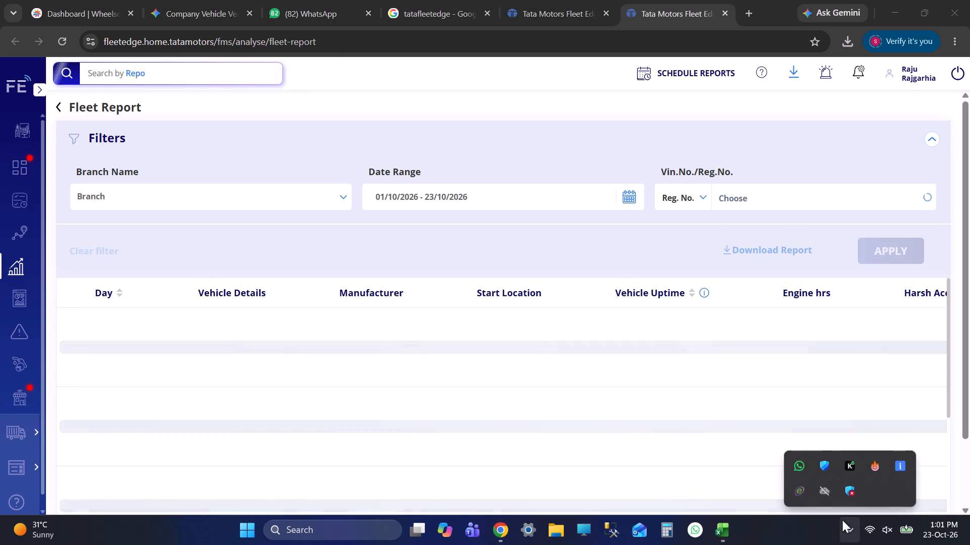
pyautogui.click(842, 520)
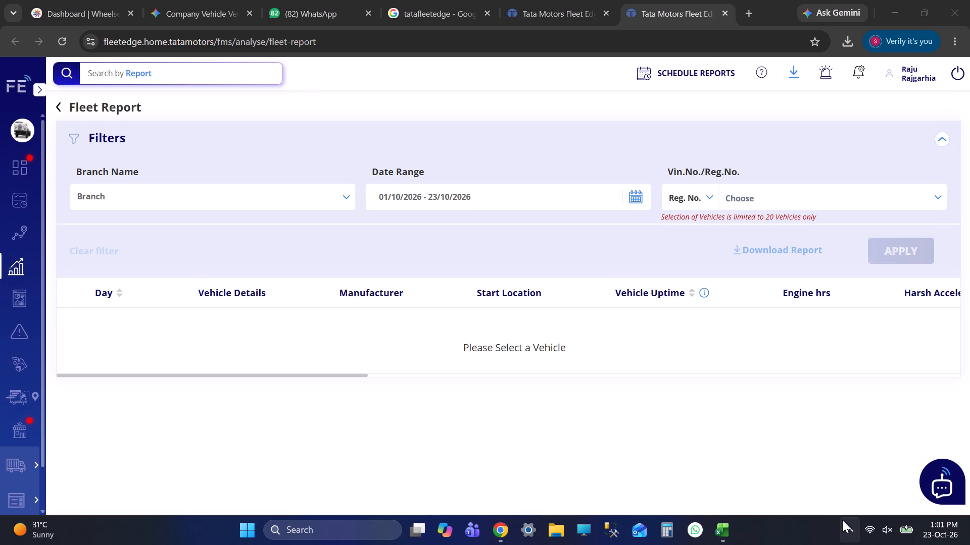
# Set the Fleet Report filters to the Default branch and the date range 15/10/2026 to 21/10/2026.
pyautogui.click(217, 197)
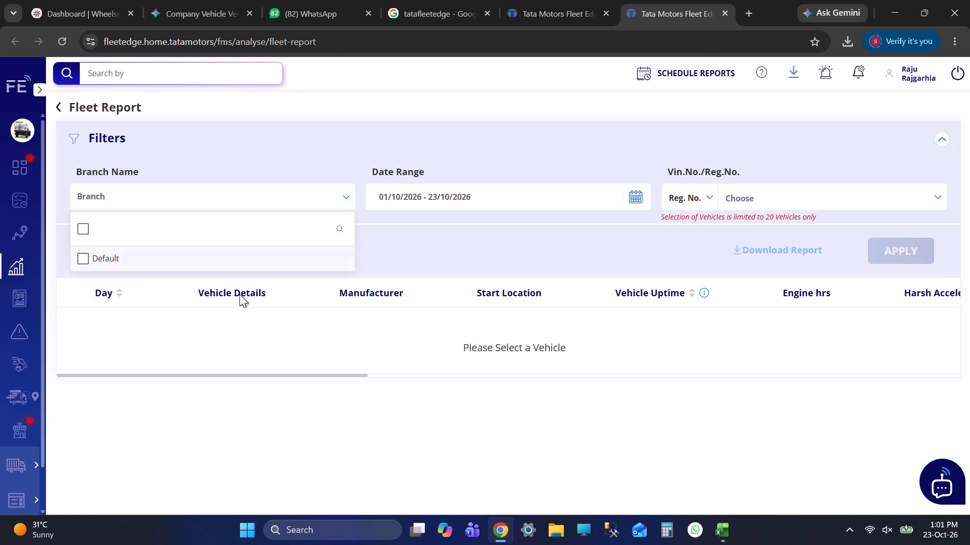
pyautogui.click(170, 256)
pyautogui.click(389, 480)
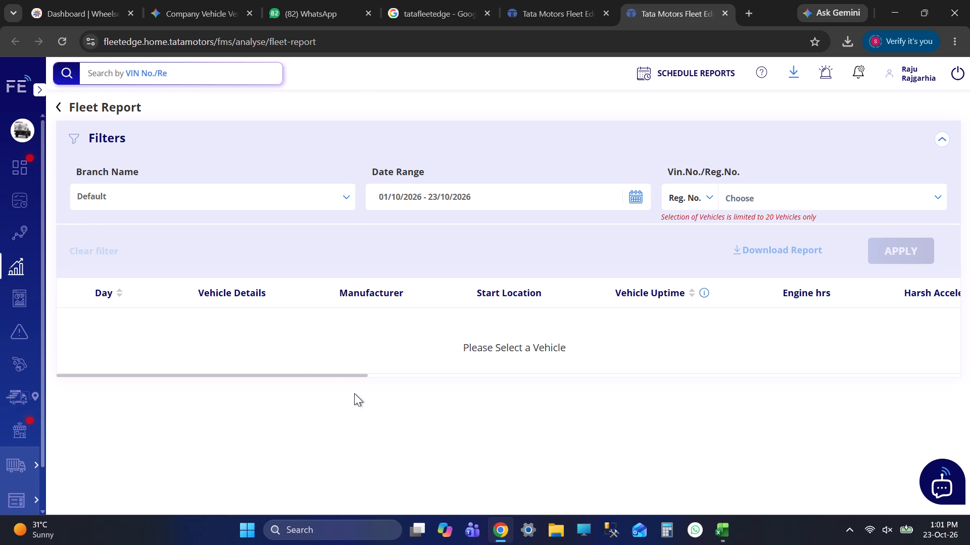
pyautogui.scroll(16, 360, 397)
pyautogui.scroll(-1, 395, 383)
pyautogui.scroll(13, 395, 383)
pyautogui.scroll(-1, 400, 380)
pyautogui.scroll(3, 400, 380)
pyautogui.scroll(-1, 400, 380)
pyautogui.scroll(20, 400, 380)
pyautogui.scroll(5, 400, 380)
pyautogui.click(421, 200)
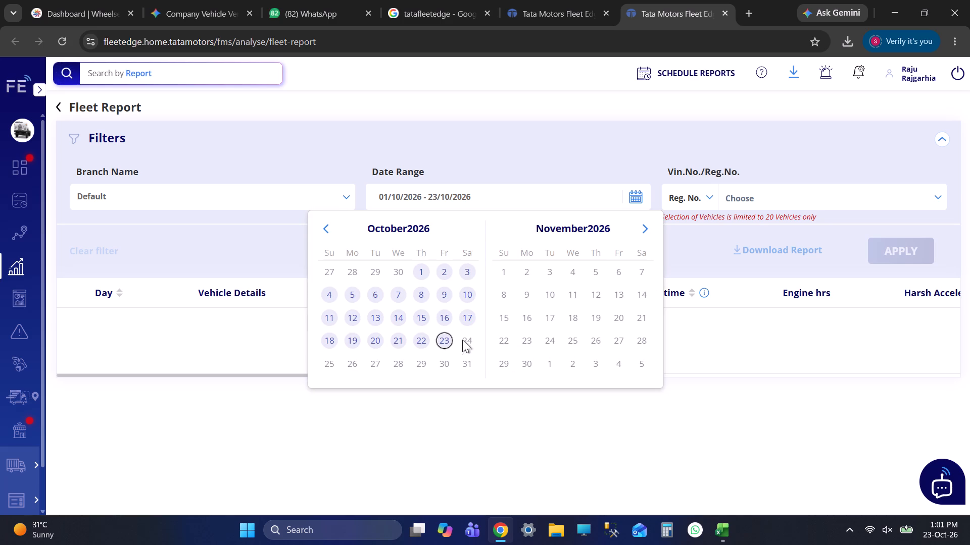
pyautogui.click(420, 318)
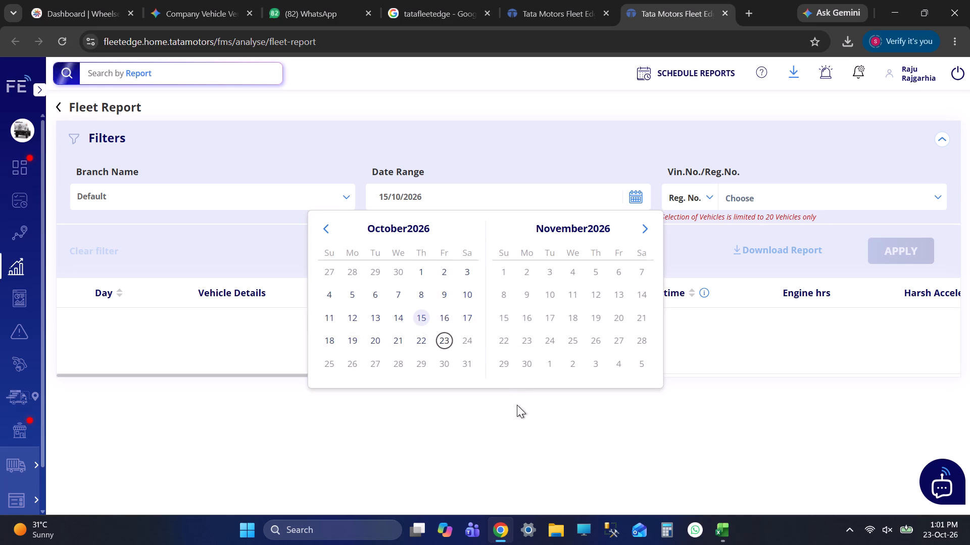
pyautogui.hotkey('alt', 'Tab')
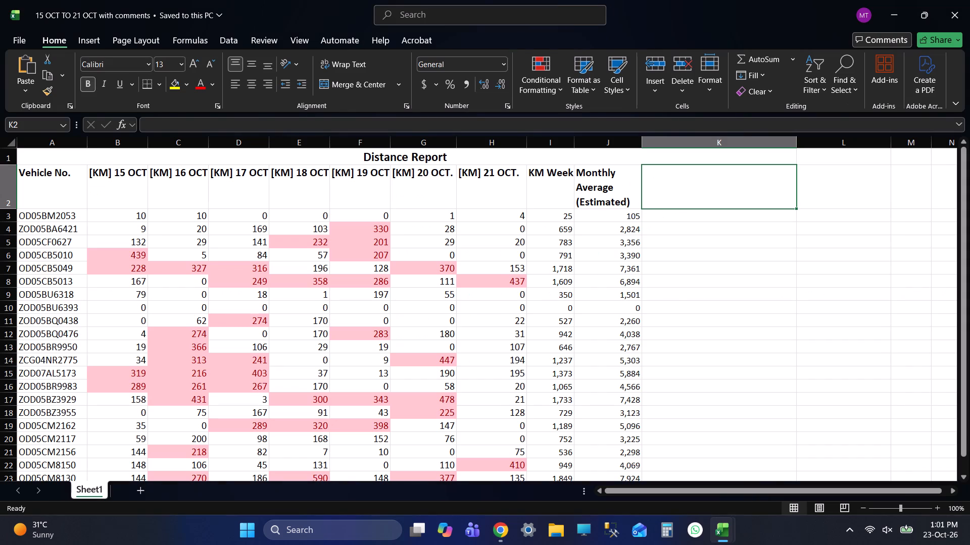
pyautogui.hotkey('alt', 'Tab')
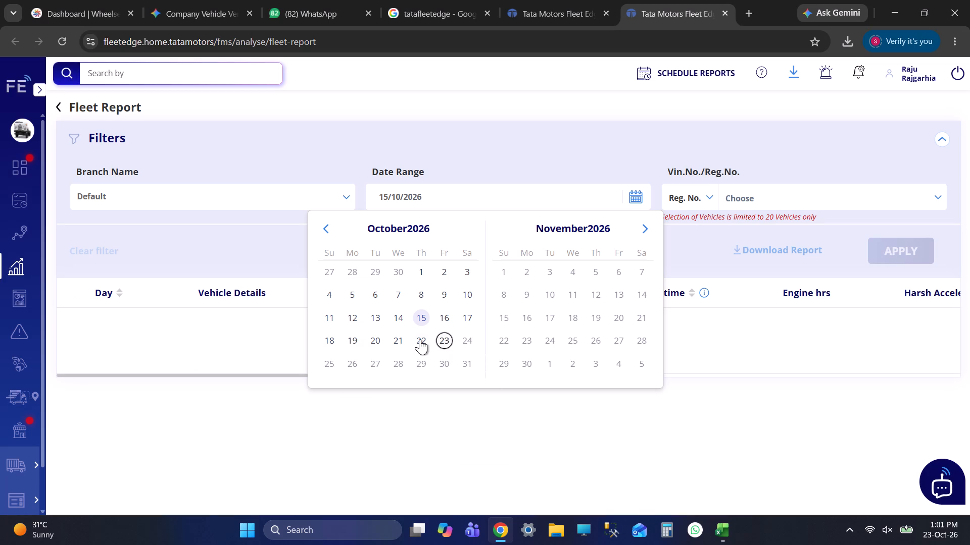
pyautogui.click(396, 341)
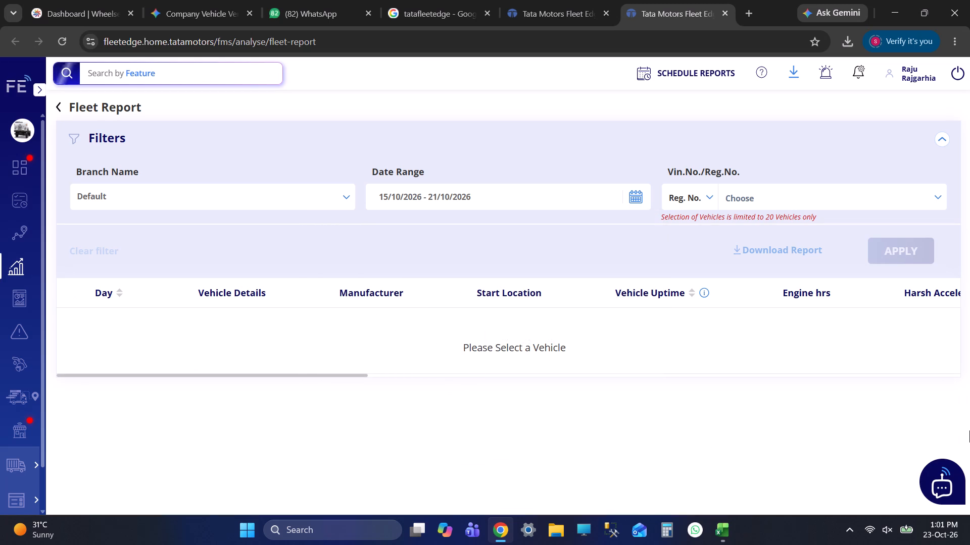
pyautogui.click(770, 206)
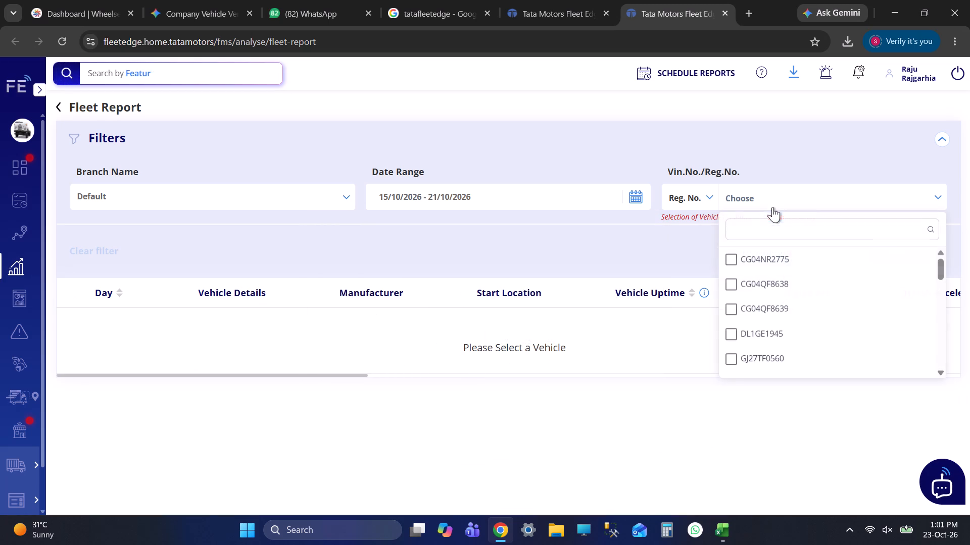
pyautogui.click(784, 262)
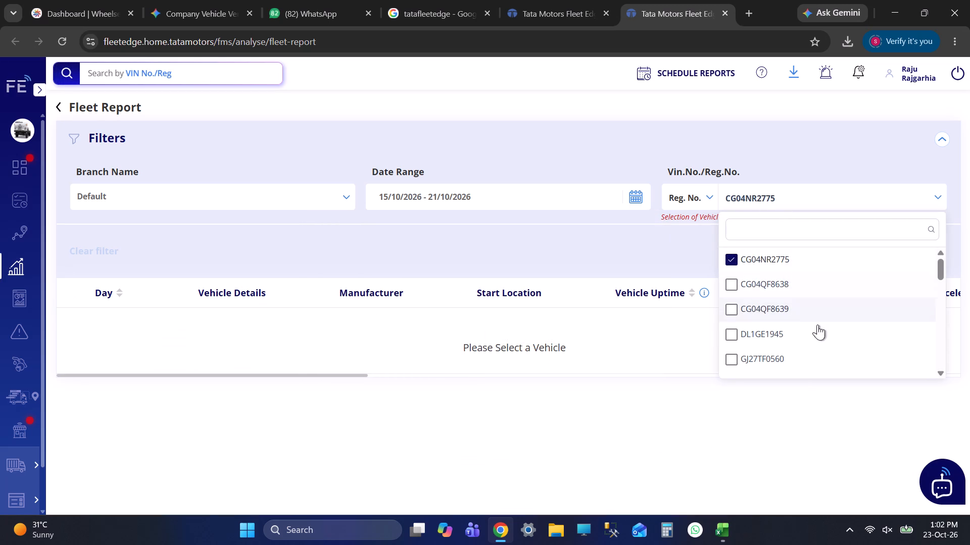
pyautogui.scroll(-2, 807, 320)
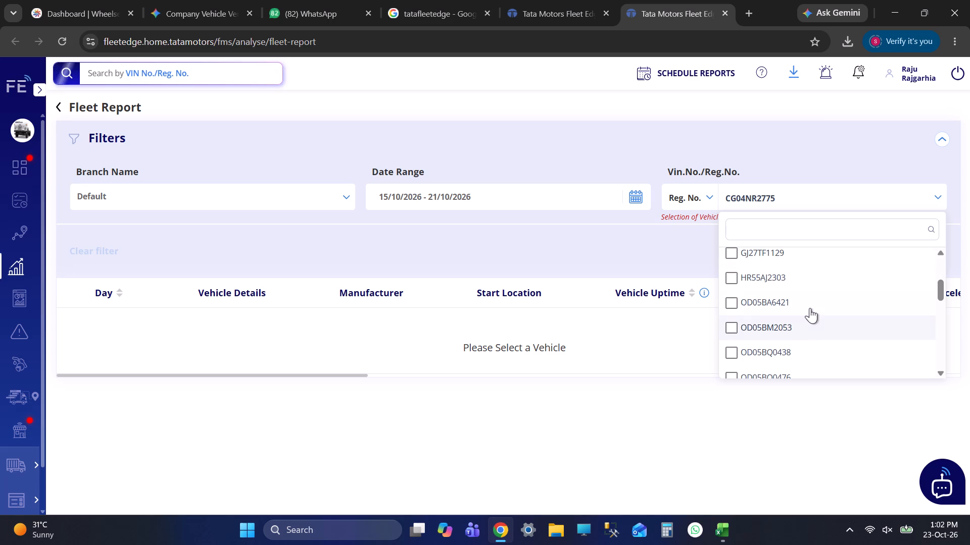
pyautogui.click(810, 308)
pyautogui.click(794, 332)
pyautogui.click(741, 471)
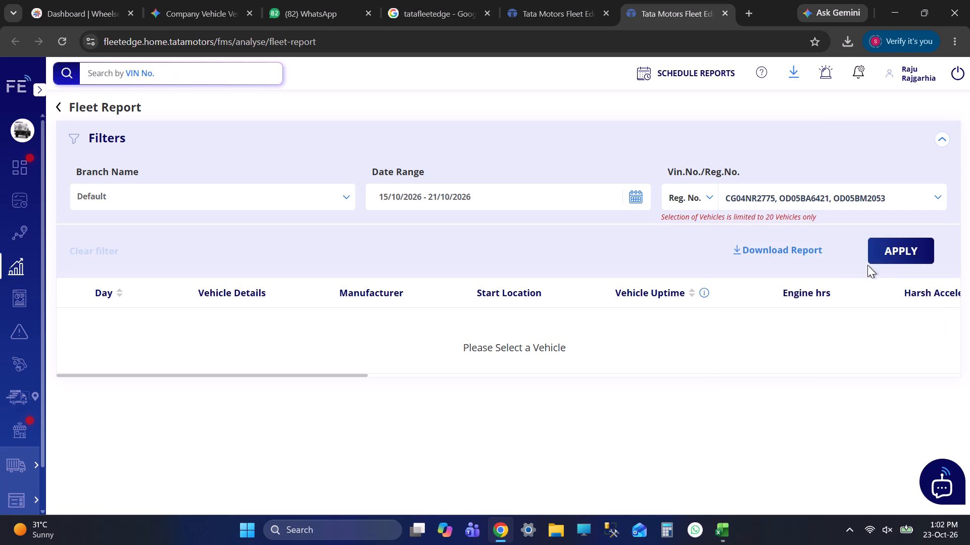
pyautogui.click(891, 249)
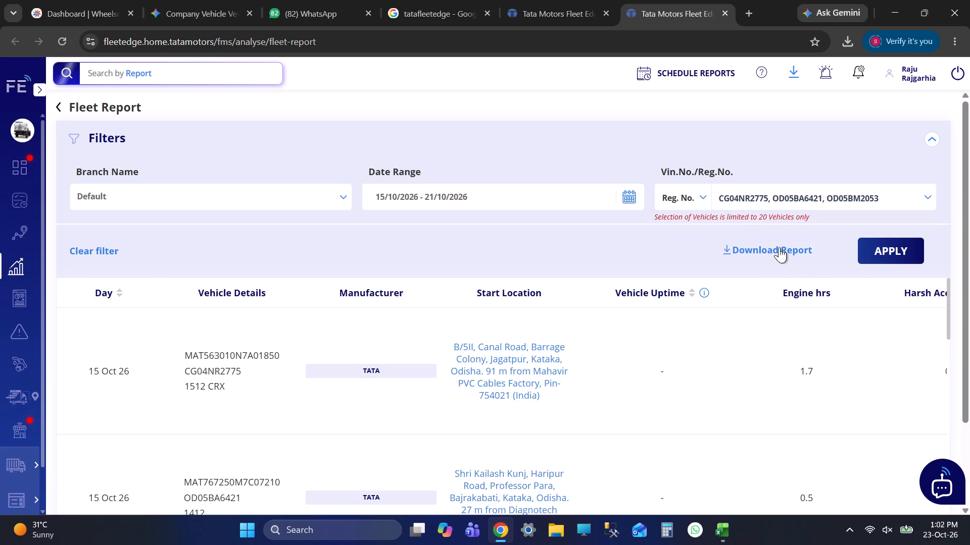
# Download the filtered Fleet Report and open the downloaded file in Excel.
pyautogui.click(779, 247)
pyautogui.click(657, 458)
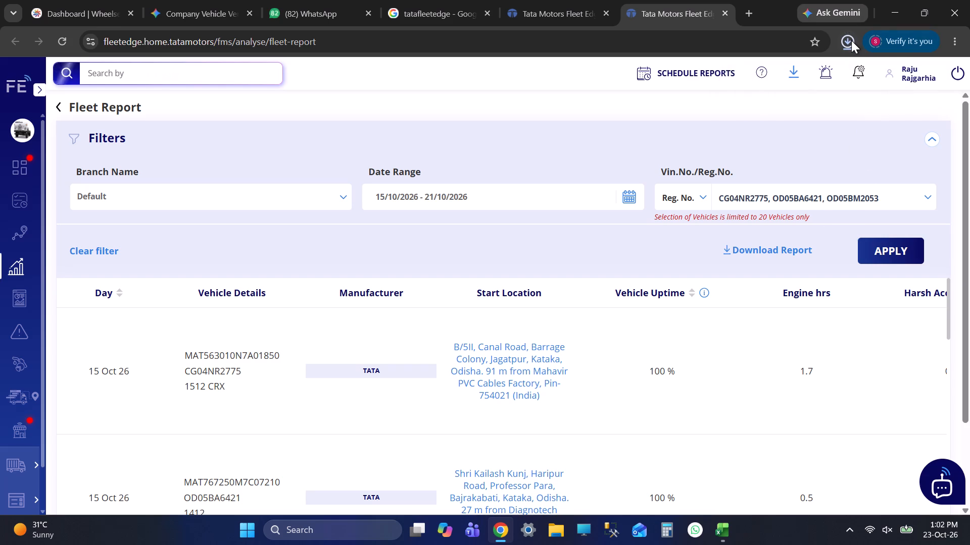
pyautogui.click(742, 96)
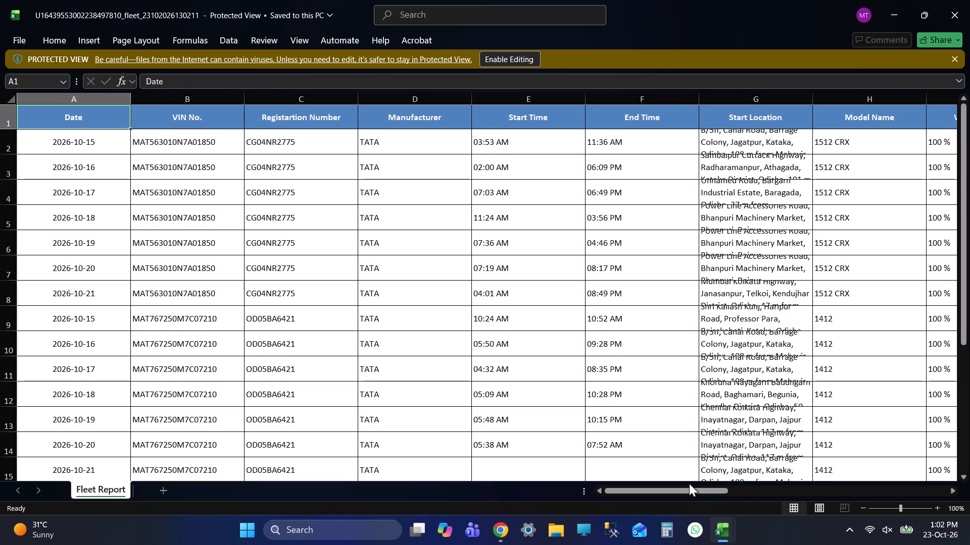
pyautogui.click(519, 143)
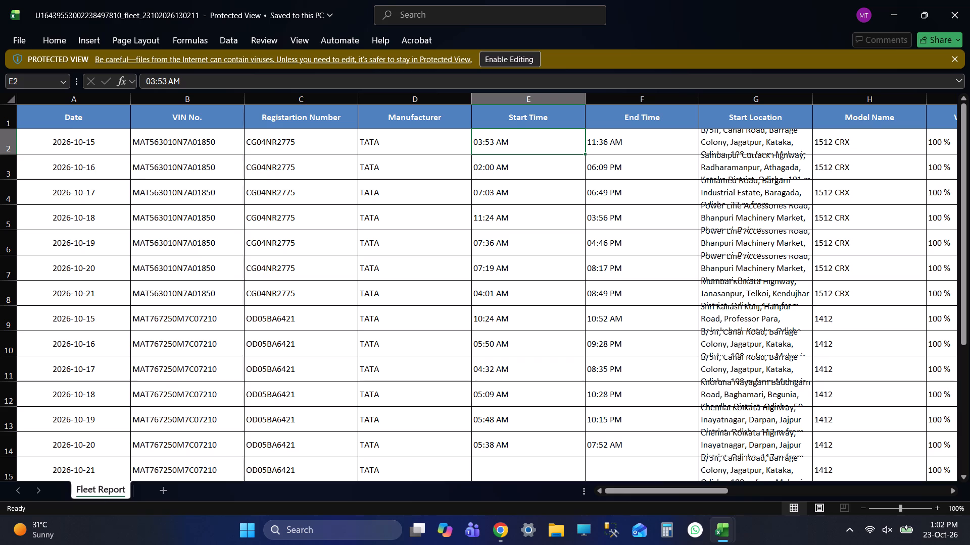
pyautogui.click(313, 139)
pyautogui.scroll(-1, 328, 181)
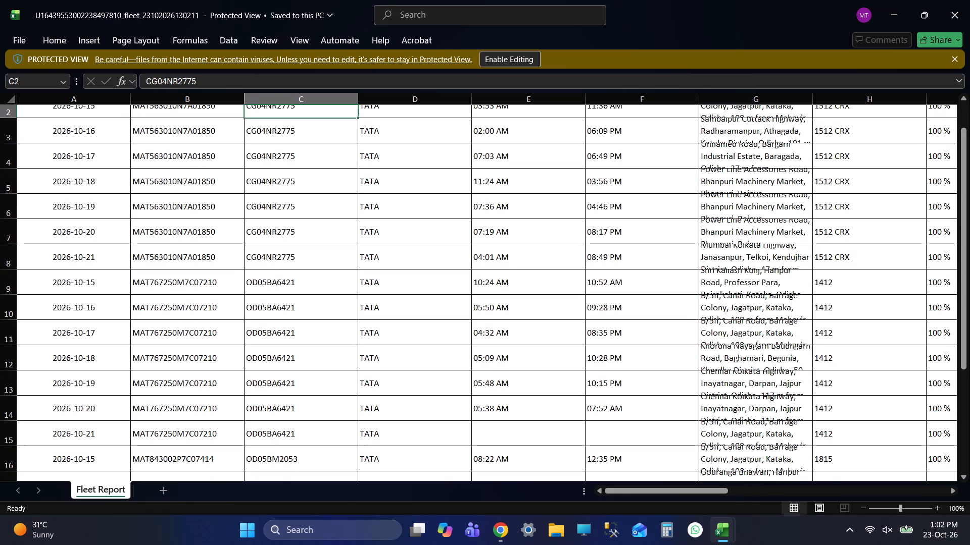
pyautogui.click(300, 231)
pyautogui.scroll(3, 341, 232)
pyautogui.click(297, 139)
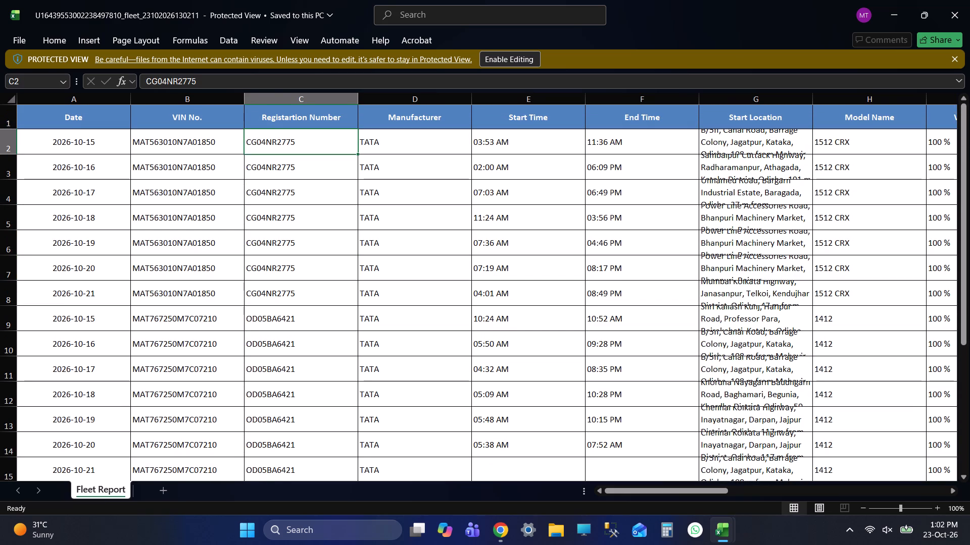
pyautogui.click(554, 150)
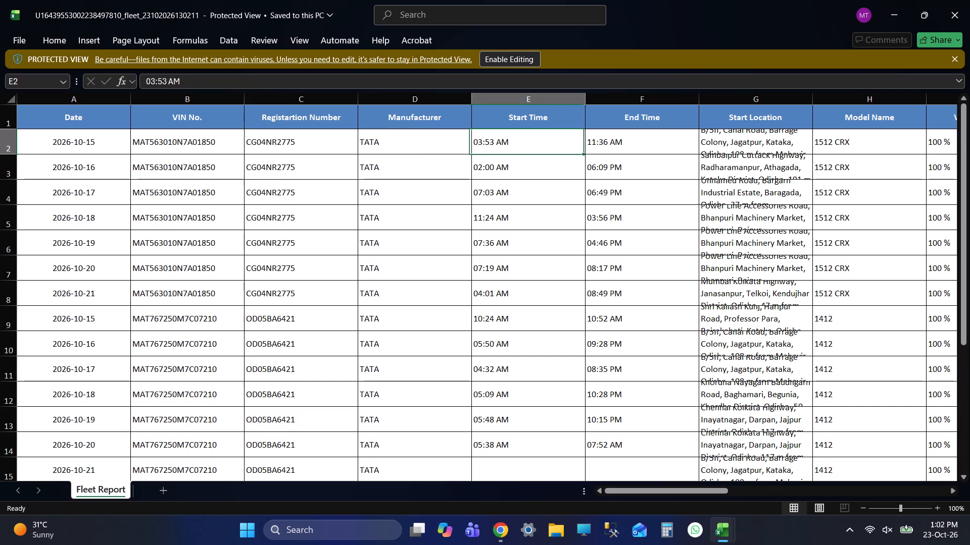
pyautogui.click(630, 139)
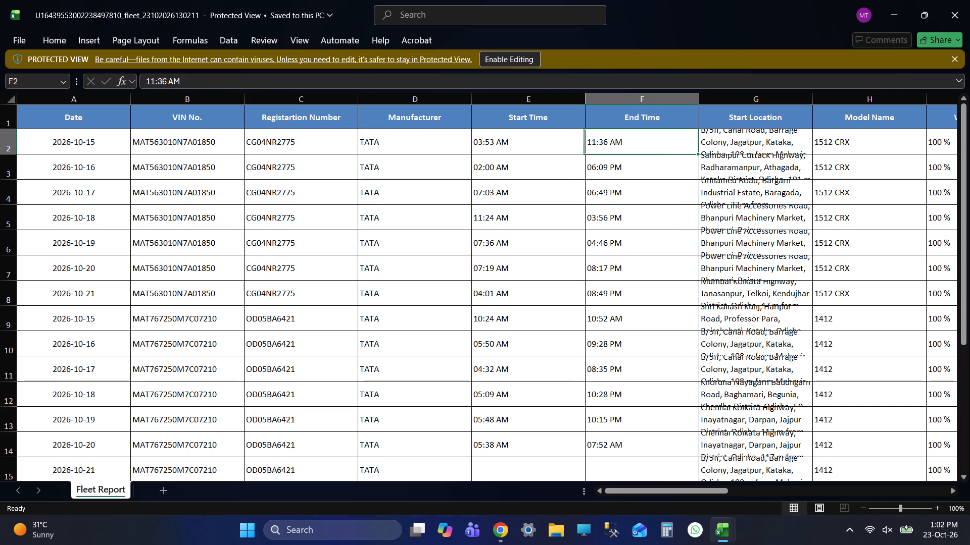
pyautogui.click(513, 150)
pyautogui.click(546, 169)
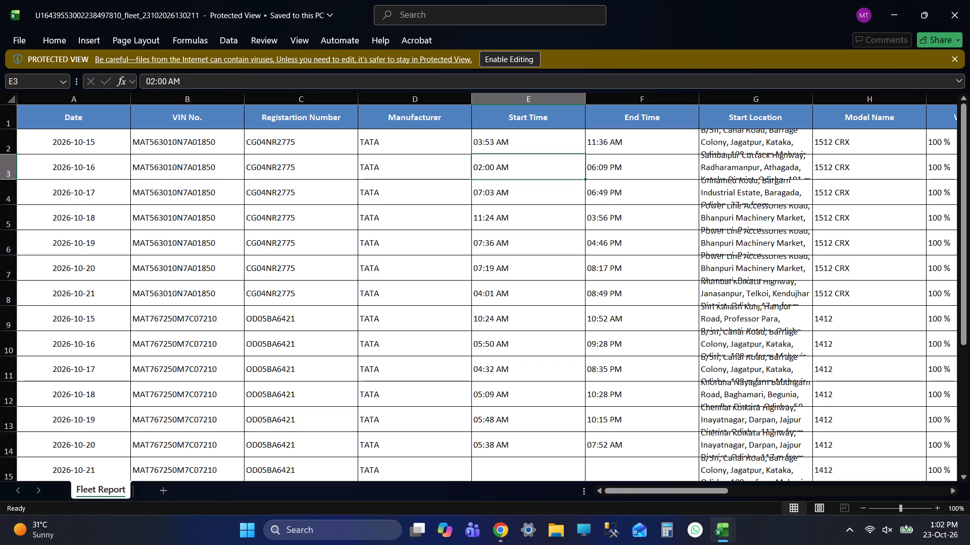
pyautogui.click(646, 170)
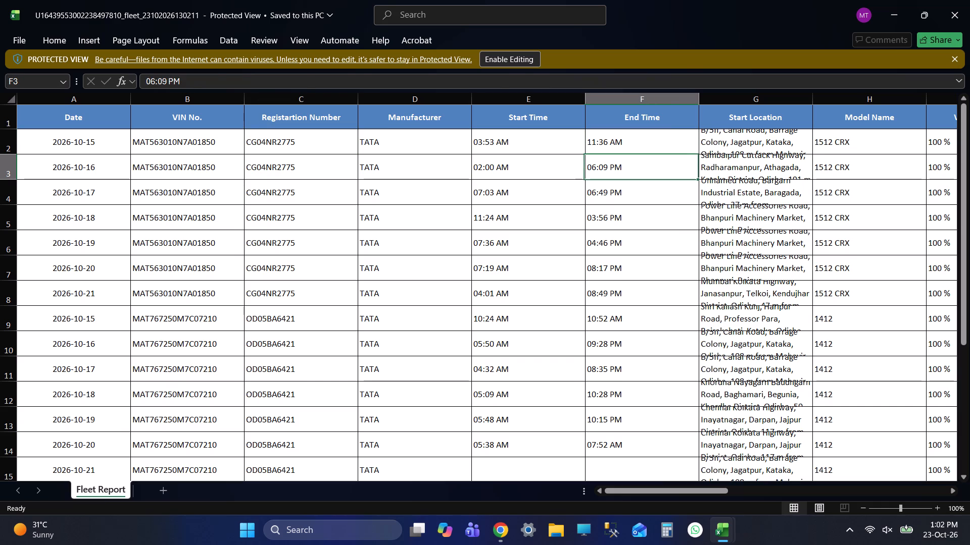
pyautogui.press('Tab')
pyautogui.press('Tab')
pyautogui.press('Tab')
pyautogui.press('Tab')
pyautogui.press('Tab')
pyautogui.press('Tab')
pyautogui.press('Tab')
pyautogui.press('Tab')
pyautogui.press('Tab')
pyautogui.press('Tab')
pyautogui.press('Tab')
pyautogui.press('Tab')
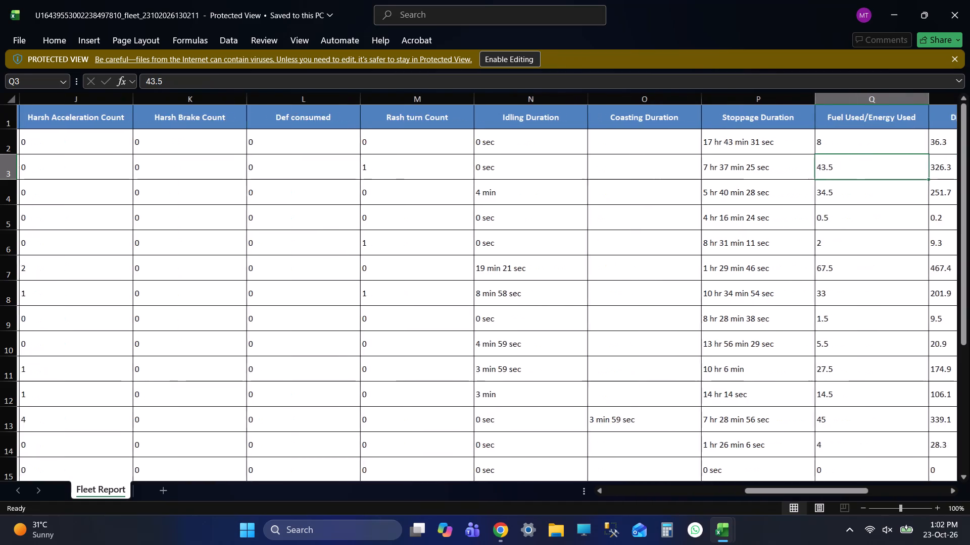
pyautogui.press('Tab')
pyautogui.hotkey('shift', 'Tab')
pyautogui.hotkey('shift', 'Tab')
pyautogui.hotkey('shift', 'Tab')
pyautogui.hotkey('shift', 'Tab')
pyautogui.hotkey('shift', 'Tab')
pyautogui.hotkey('shift', 'Tab')
pyautogui.hotkey('shift', 'Tab')
pyautogui.hotkey('shift', 'Tab')
pyautogui.hotkey('shift', 'Tab')
pyautogui.hotkey('shift', 'Tab')
pyautogui.hotkey('shift', 'Tab')
pyautogui.hotkey('shift', 'Tab')
pyautogui.hotkey('shift', 'Tab')
pyautogui.hotkey('shift', 'Tab')
pyautogui.hotkey('shift', 'Tab')
pyautogui.hotkey('shift', 'Tab')
pyautogui.hotkey('shift', 'Tab')
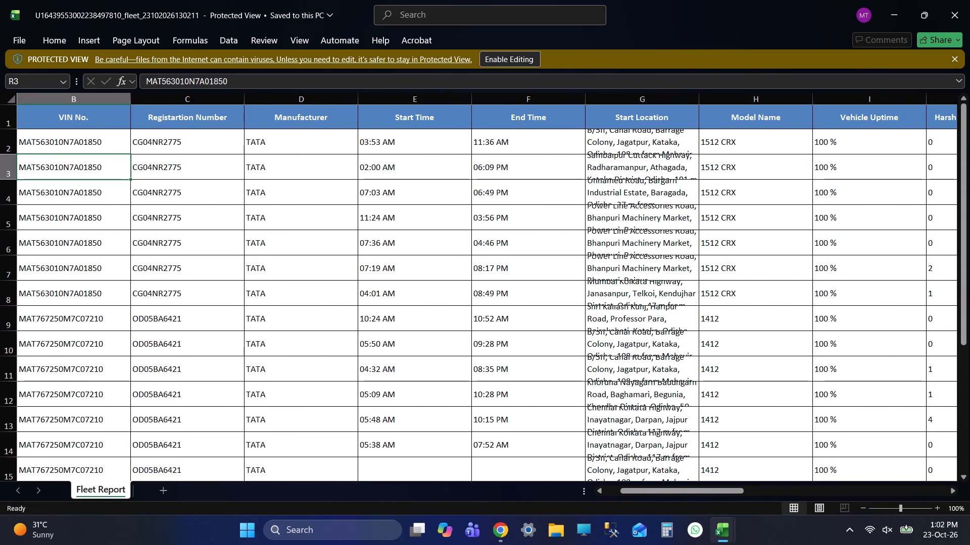
pyautogui.scroll(-4, 464, 278)
pyautogui.scroll(5, 466, 286)
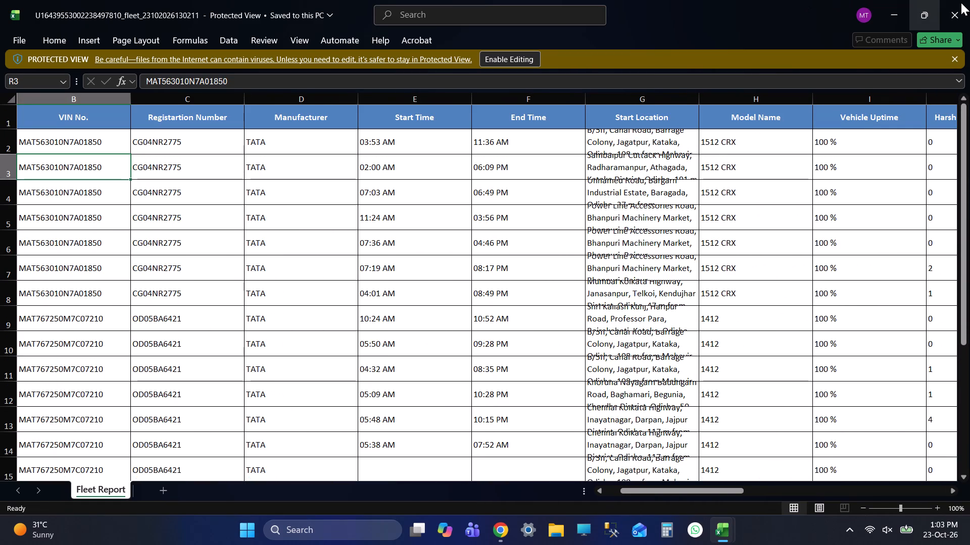
pyautogui.click(961, 3)
pyautogui.hotkey('alt', 'Tab')
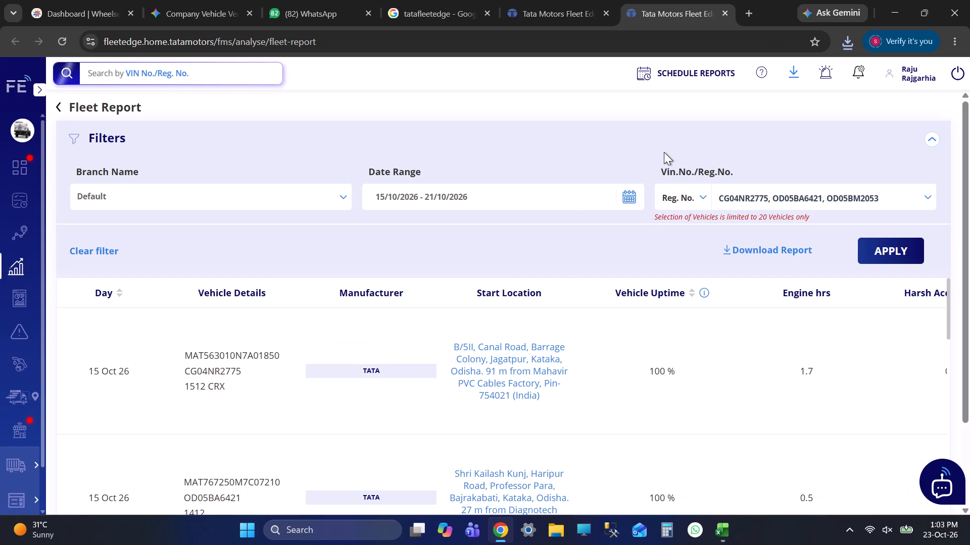
pyautogui.click(826, 183)
pyautogui.click(830, 199)
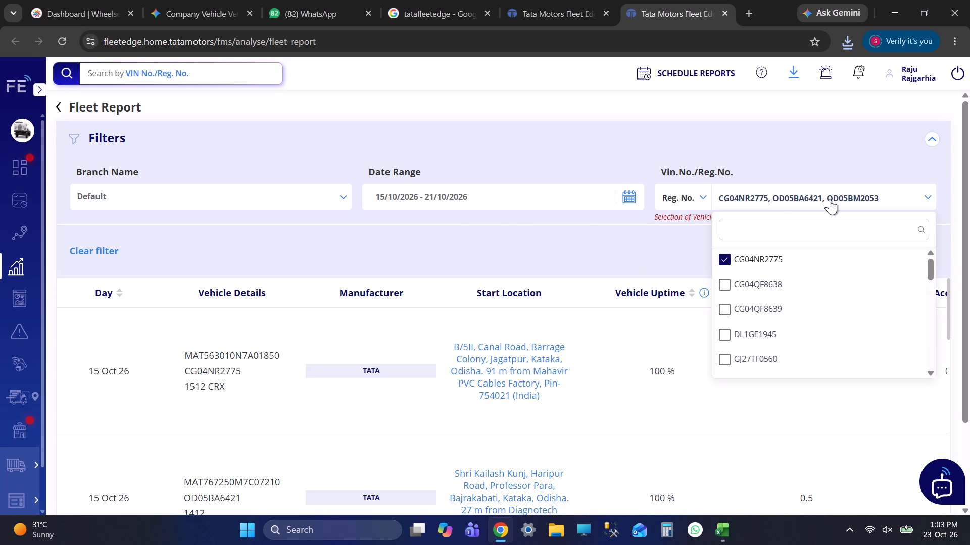
pyautogui.hotkey('alt', 'Tab')
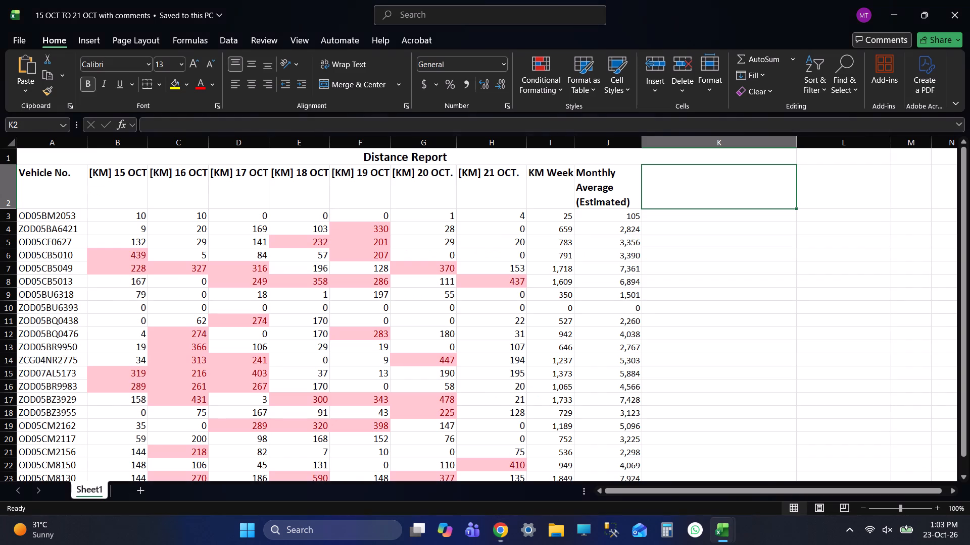
pyautogui.hotkey('alt', 'Tab')
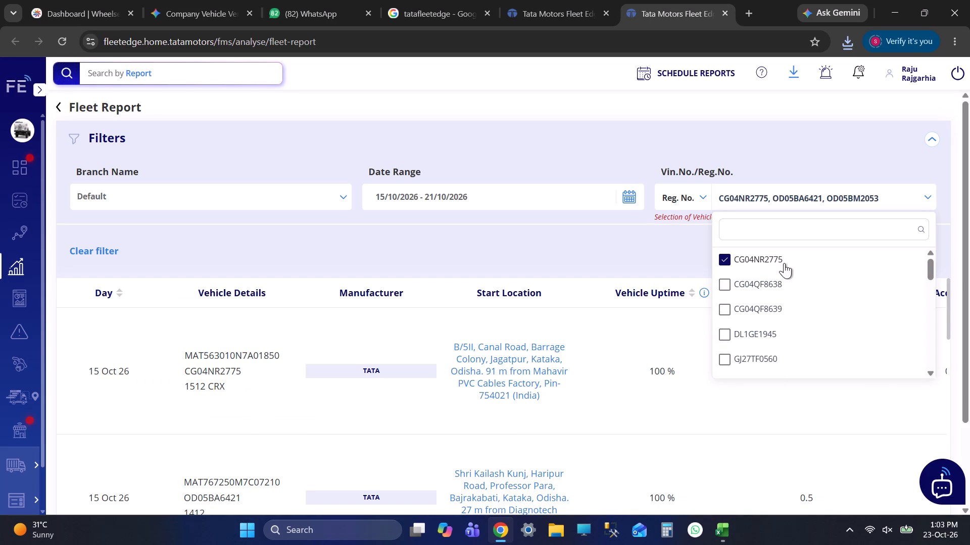
pyautogui.scroll(1, 784, 263)
pyautogui.scroll(-1, 796, 334)
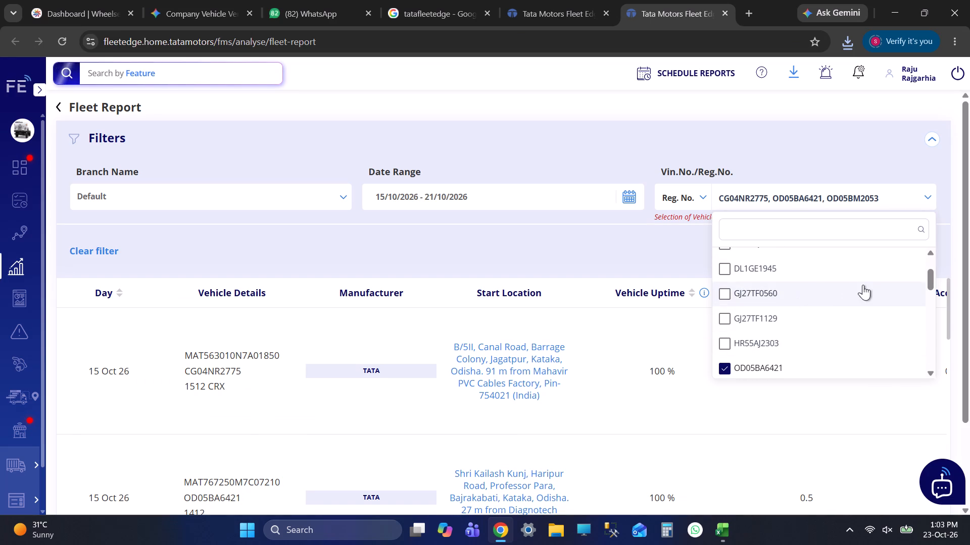
pyautogui.scroll(-2, 799, 339)
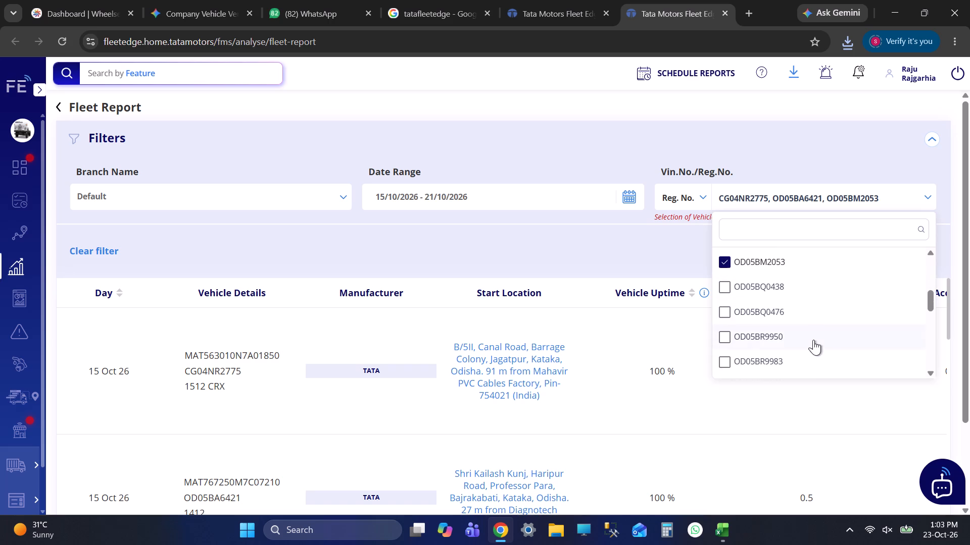
pyautogui.scroll(1, 813, 302)
pyautogui.scroll(-1, 818, 323)
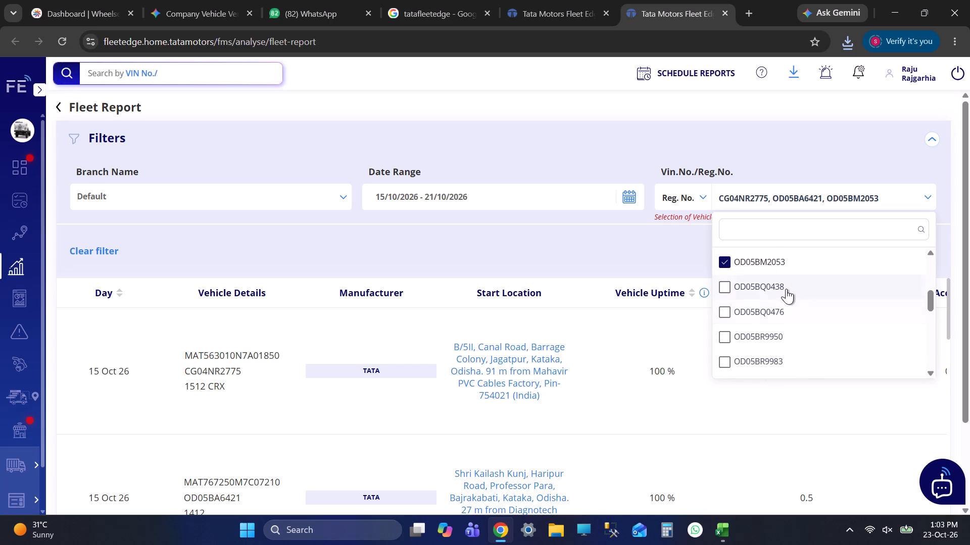
pyautogui.click(785, 289)
pyautogui.click(795, 312)
pyautogui.click(794, 330)
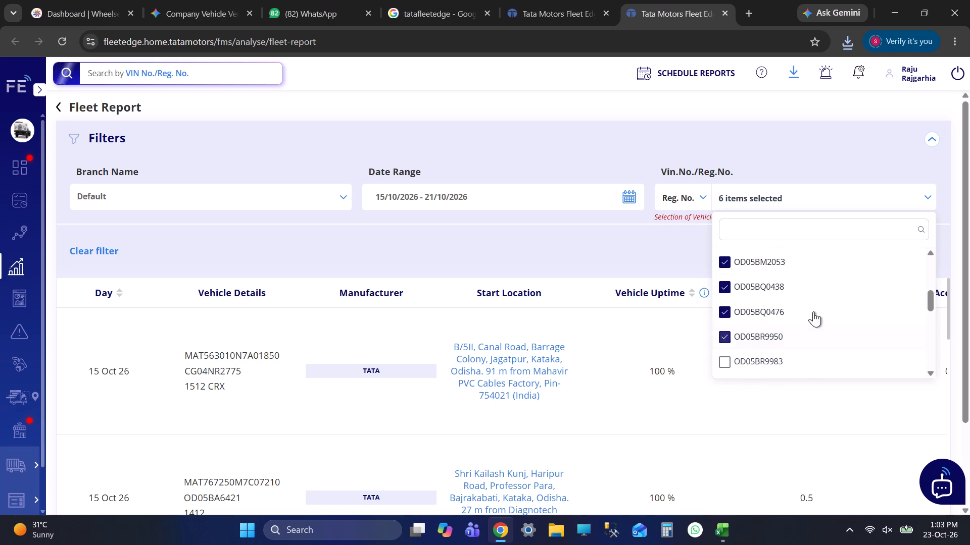
pyautogui.scroll(-1, 813, 311)
pyautogui.click(790, 299)
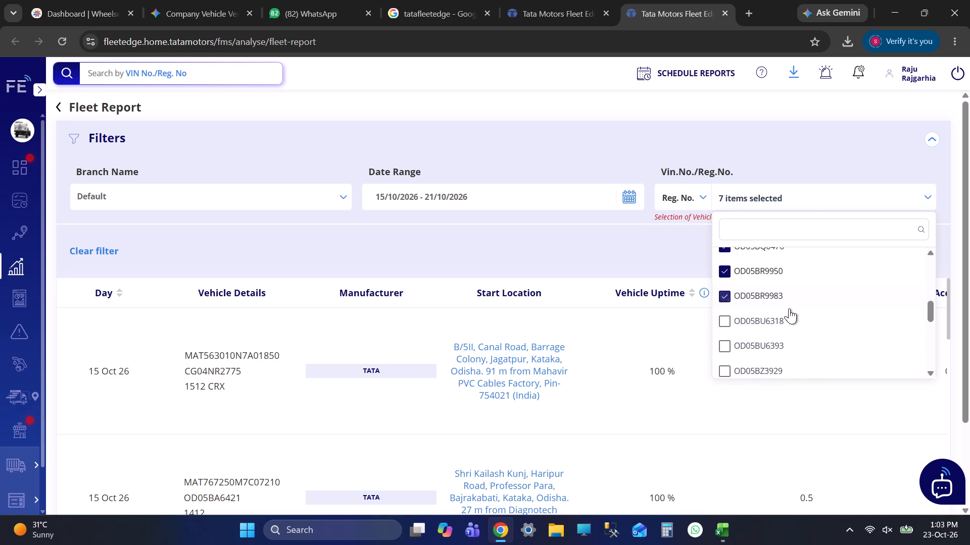
pyautogui.click(790, 320)
pyautogui.scroll(-1, 809, 321)
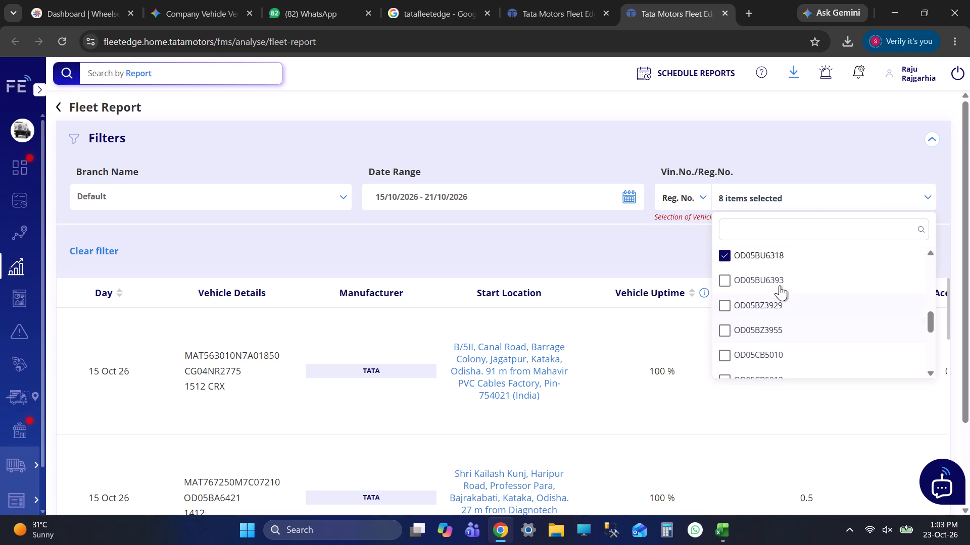
pyautogui.click(780, 275)
pyautogui.click(790, 279)
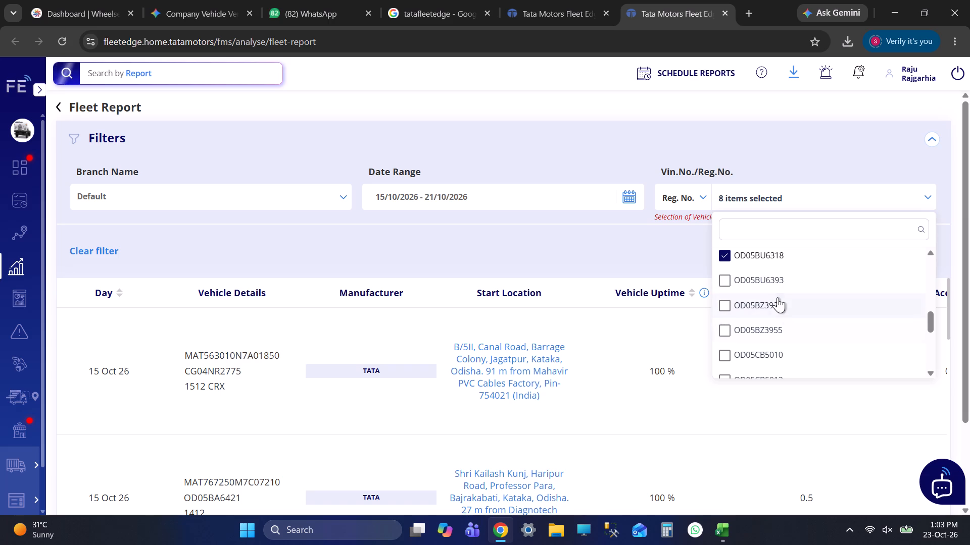
pyautogui.click(776, 295)
pyautogui.click(793, 333)
pyautogui.scroll(-2, 802, 323)
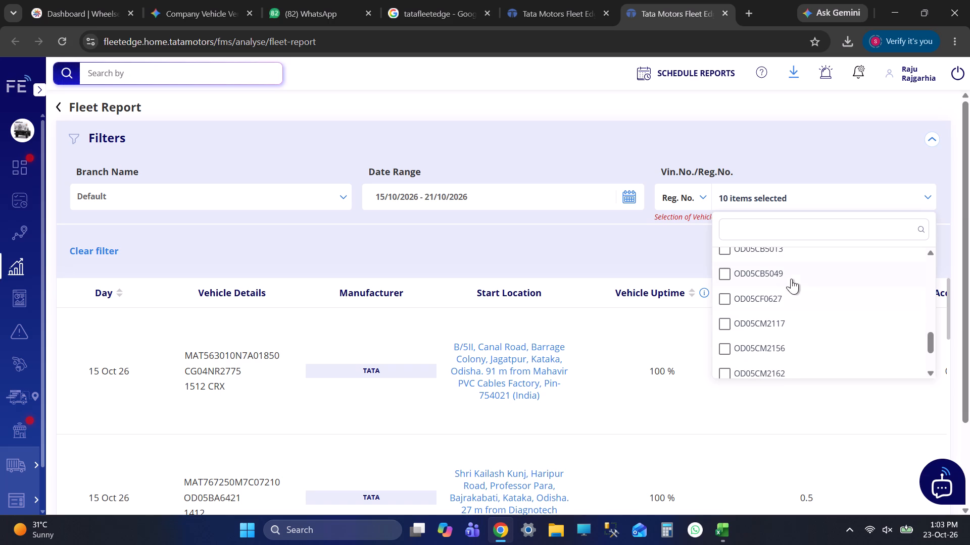
pyautogui.scroll(1, 790, 287)
pyautogui.click(792, 283)
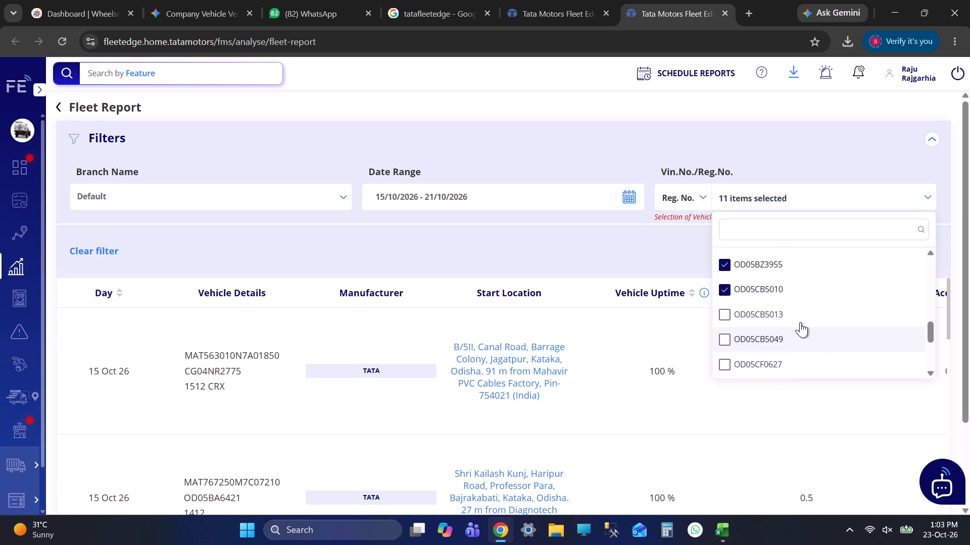
pyautogui.click(798, 316)
pyautogui.click(791, 336)
pyautogui.scroll(-1, 800, 282)
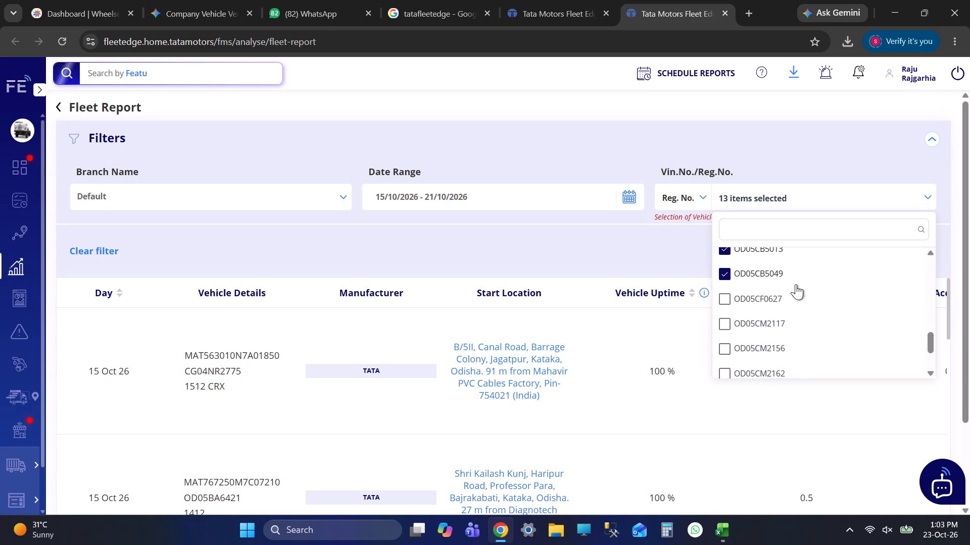
pyautogui.click(779, 303)
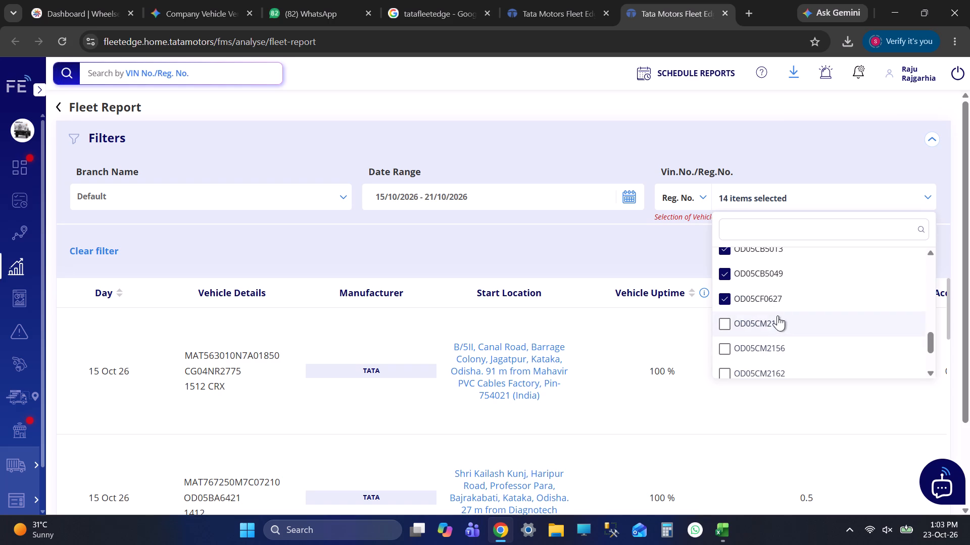
pyautogui.click(778, 315)
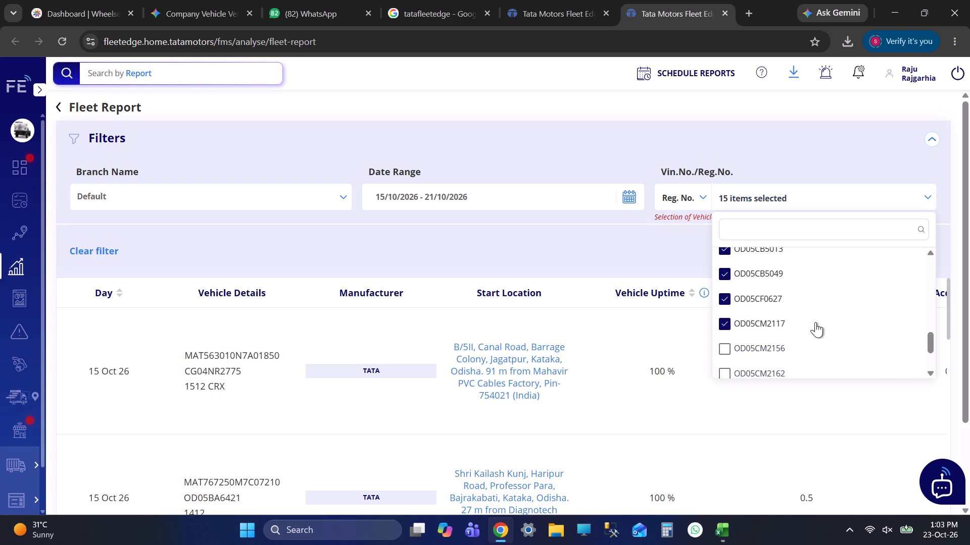
pyautogui.scroll(-2, 789, 288)
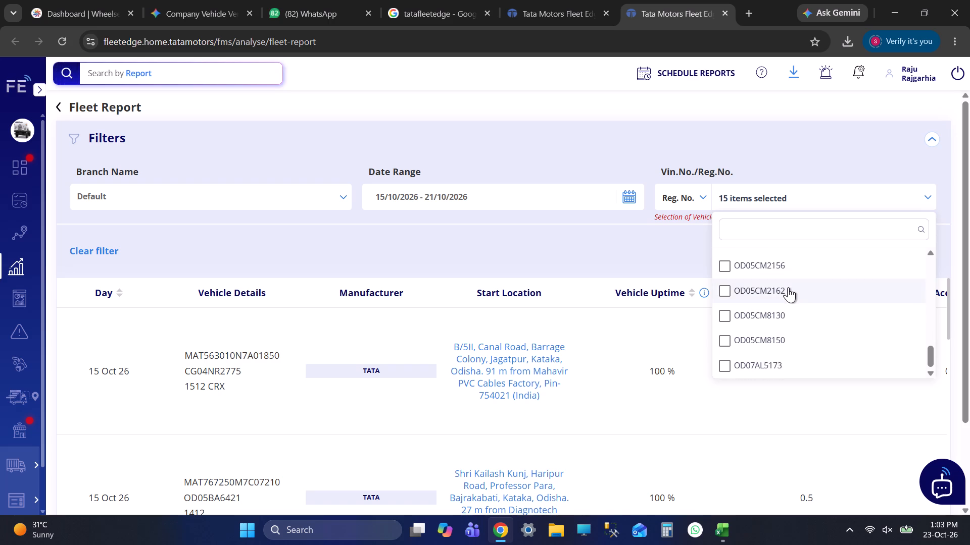
pyautogui.scroll(1, 788, 287)
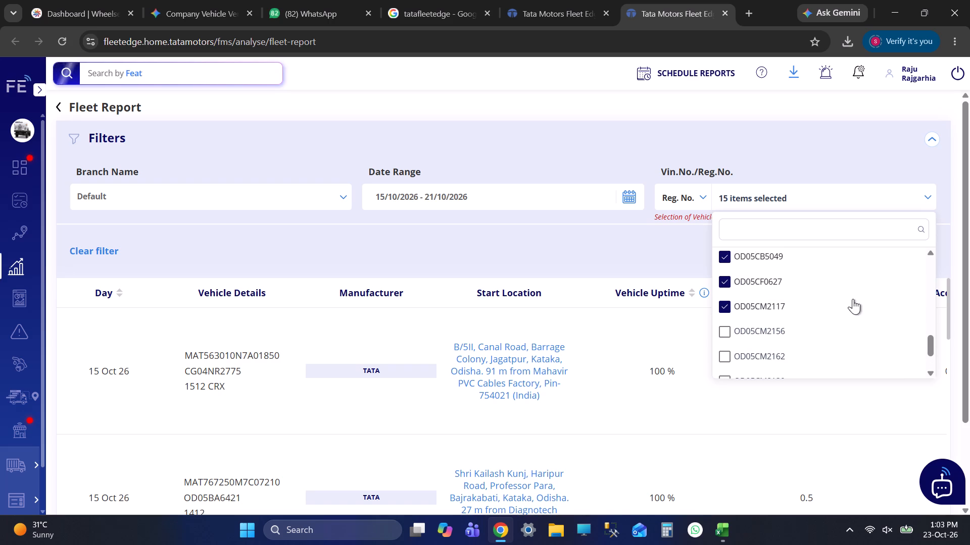
pyautogui.scroll(-1, 836, 296)
pyautogui.scroll(1, 829, 294)
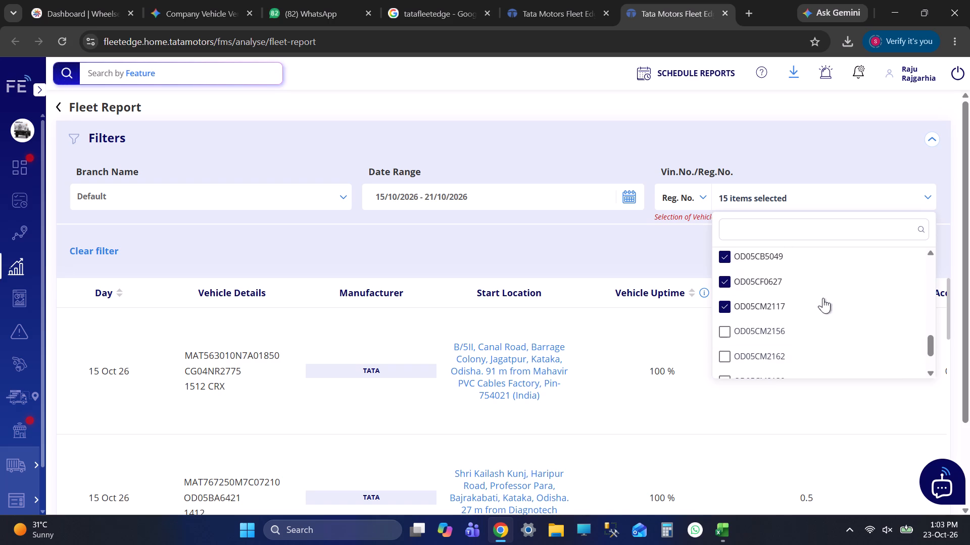
pyautogui.click(791, 333)
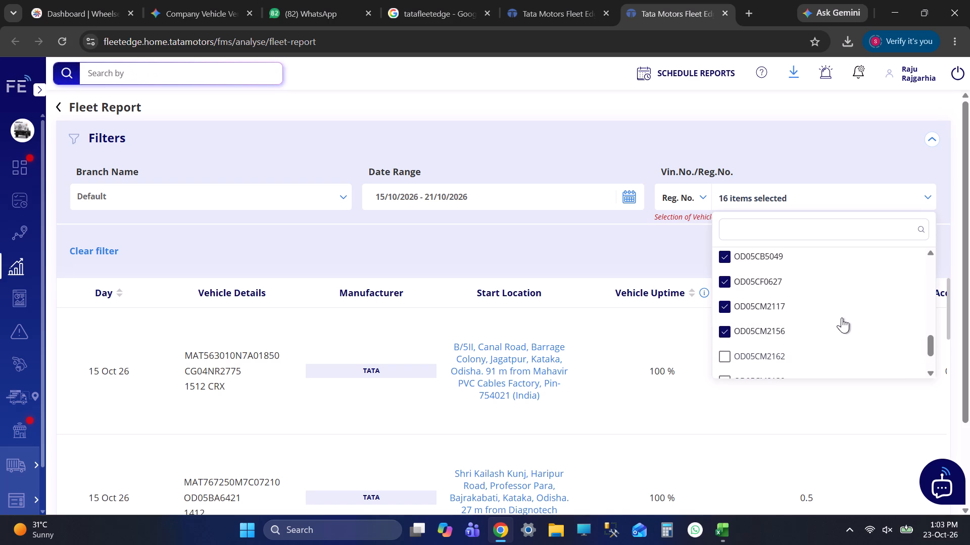
pyautogui.scroll(-1, 845, 317)
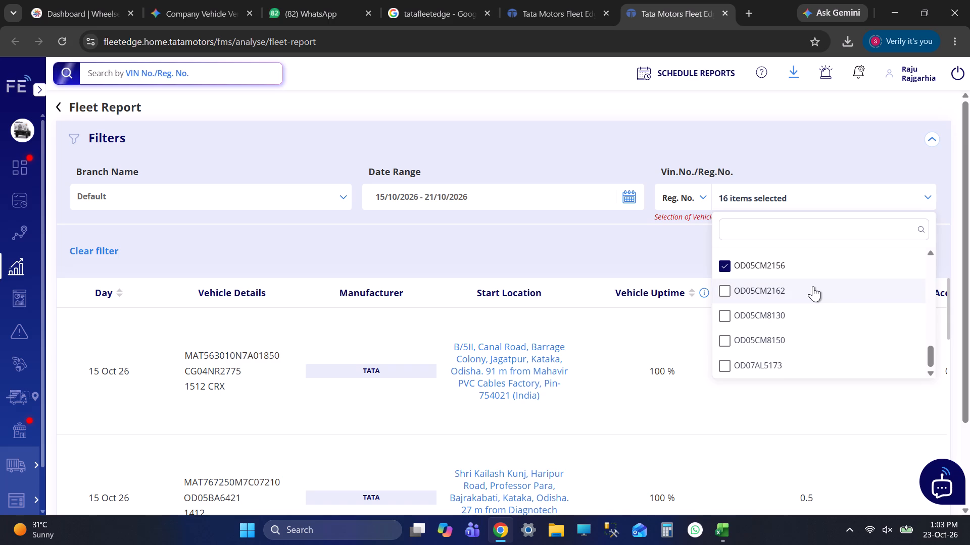
pyautogui.click(813, 286)
pyautogui.click(784, 315)
pyautogui.click(799, 337)
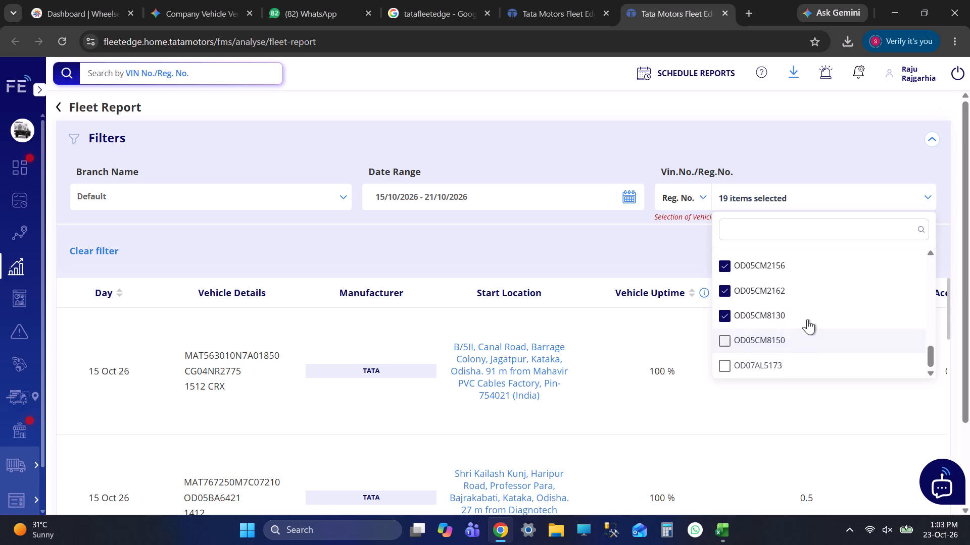
pyautogui.scroll(-3, 809, 320)
pyautogui.click(785, 359)
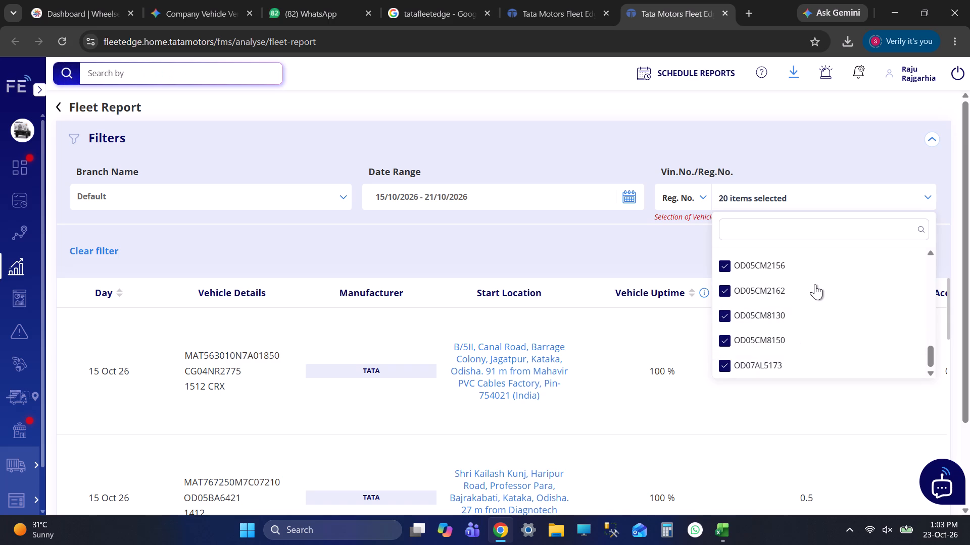
# Review the selected vehicles in the registration number filter and apply the expanded selection to the Fleet Report.
pyautogui.scroll(5, 818, 285)
pyautogui.scroll(-2, 827, 298)
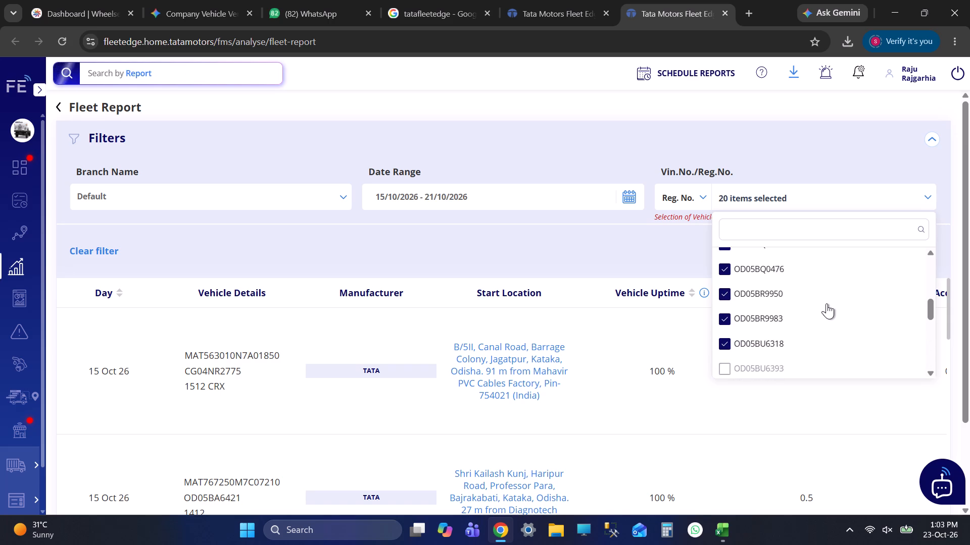
pyautogui.scroll(10, 827, 303)
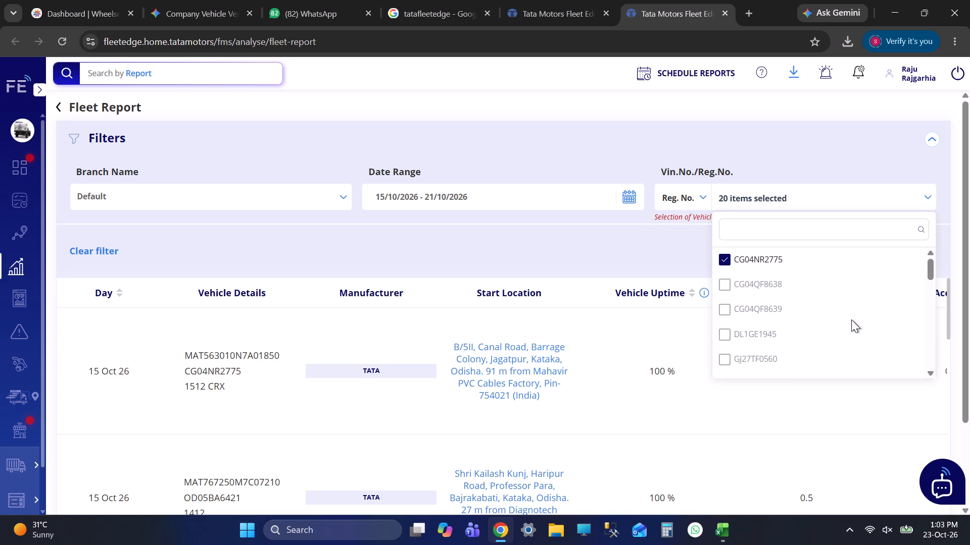
pyautogui.click(650, 254)
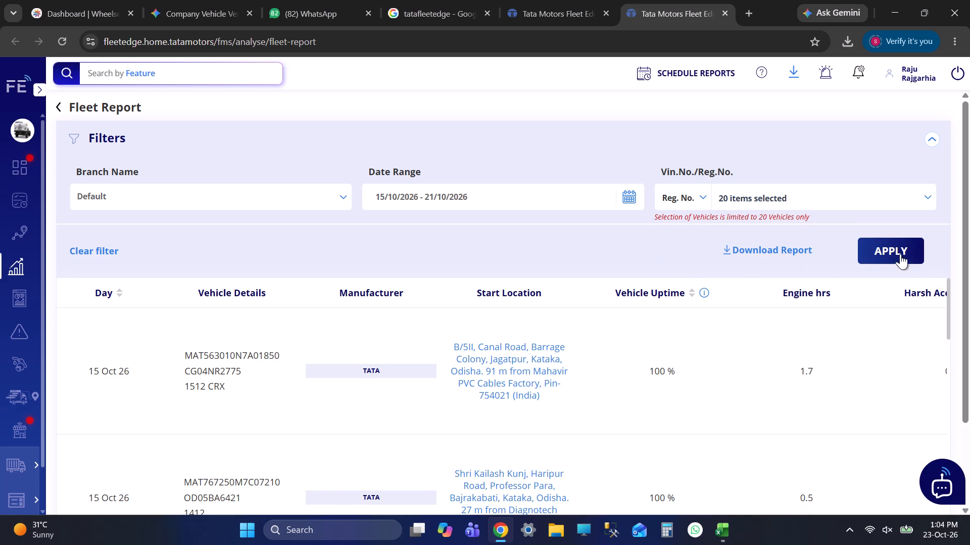
pyautogui.click(901, 251)
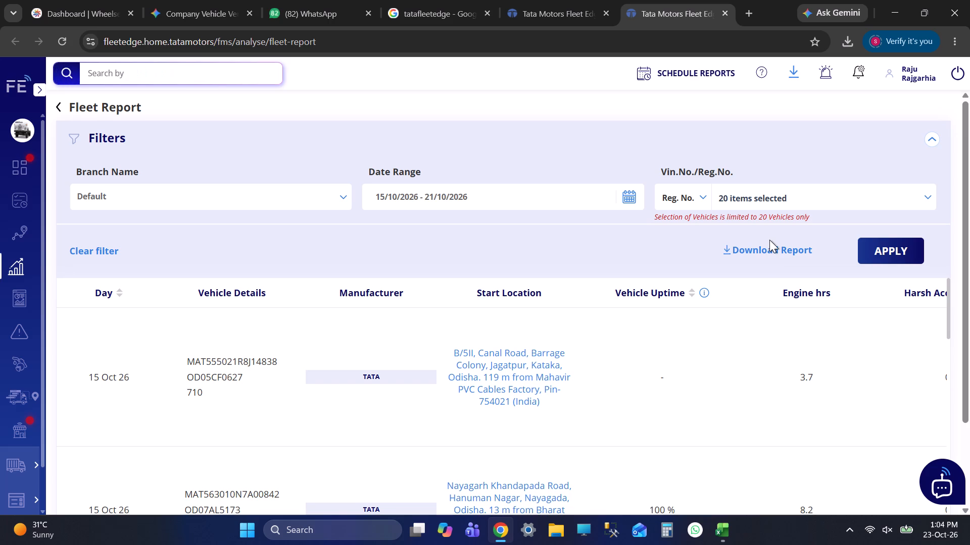
# Download the Fleet Report for the expanded vehicle selection and open the downloaded file in Excel.
pyautogui.click(781, 246)
pyautogui.click(645, 463)
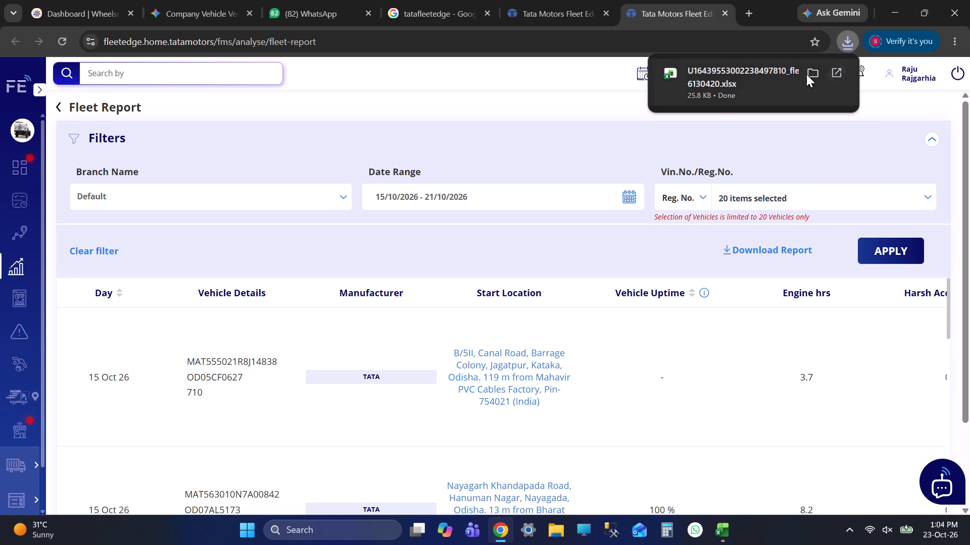
pyautogui.click(755, 84)
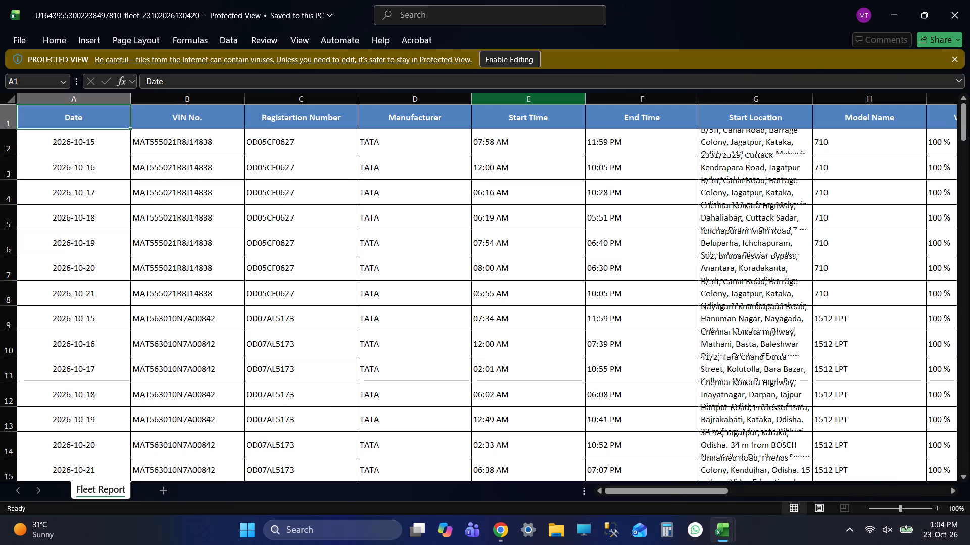
# Enable editing of the downloaded Fleet Report and delete its VIN No. column.
pyautogui.click(203, 95)
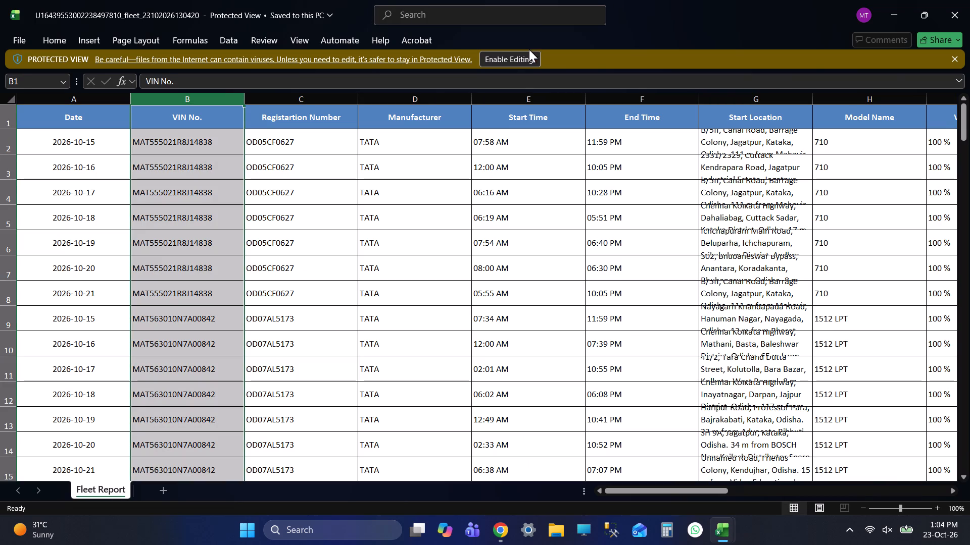
pyautogui.click(529, 49)
pyautogui.click(510, 61)
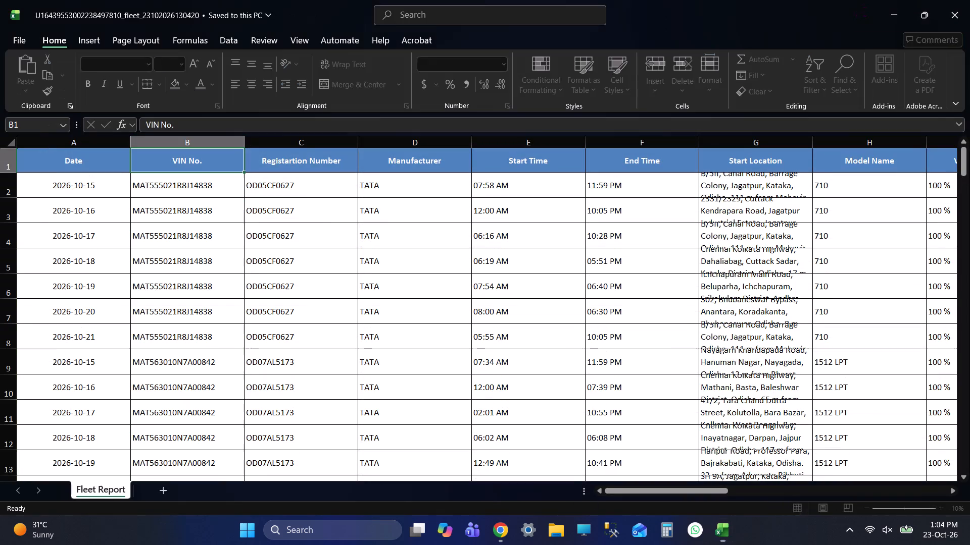
pyautogui.click(186, 144)
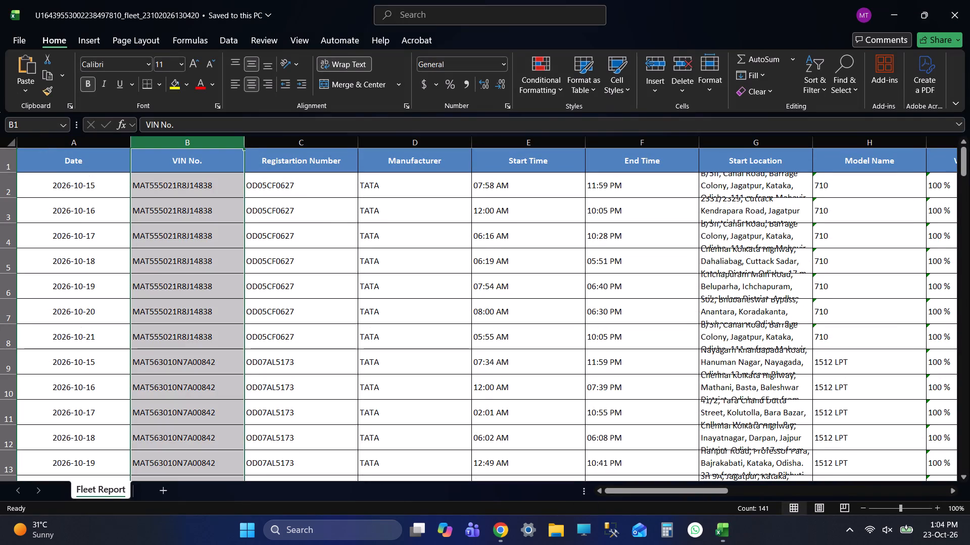
pyautogui.hotkey('ctrl', '-')
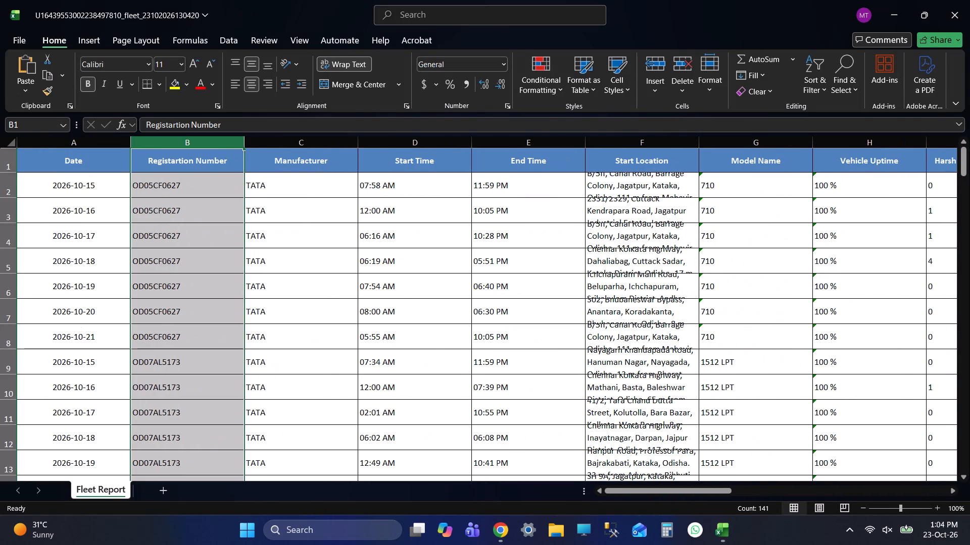
# Delete the Fleet Report columns from Manufacturer through Fuel Used/Energy Used, keeping Distance Travelled.
pyautogui.click(312, 138)
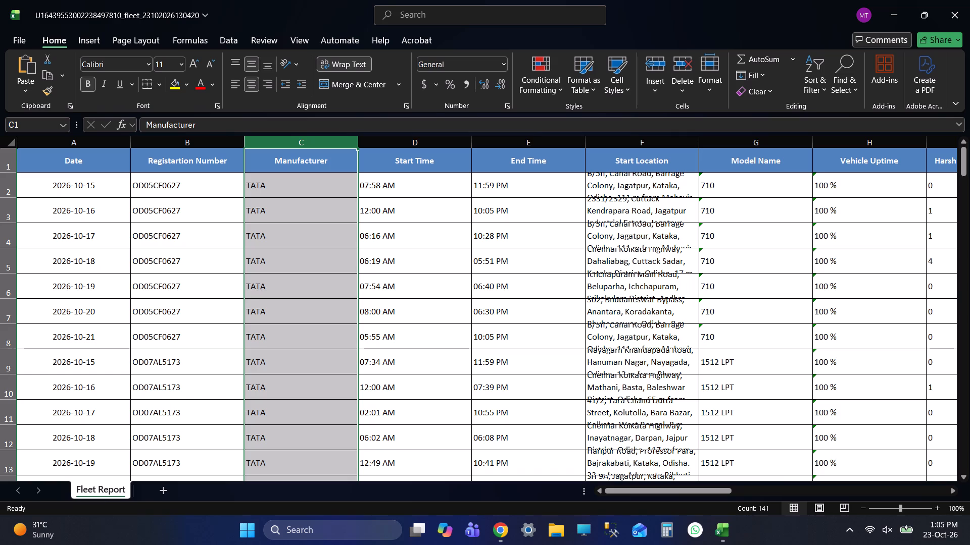
pyautogui.hotkey('shift', 'Right')
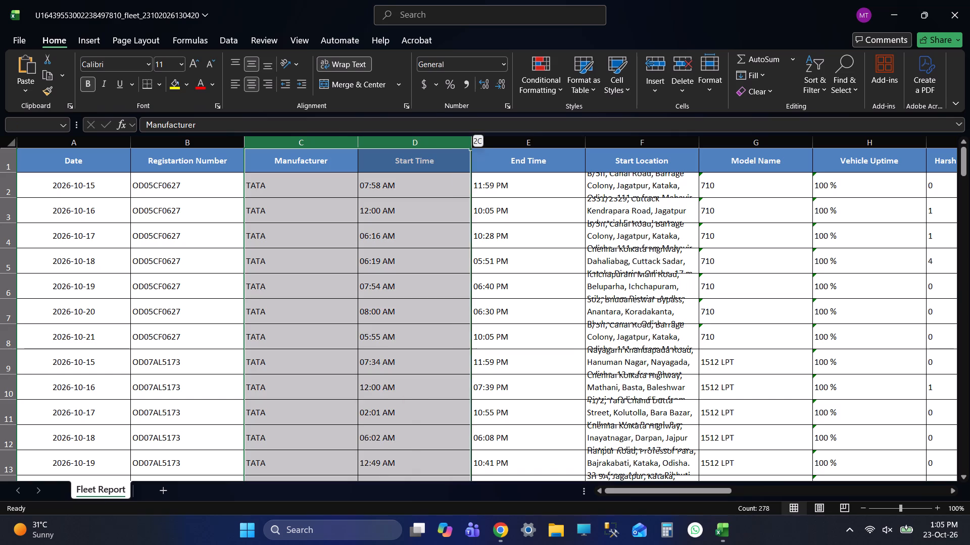
pyautogui.hotkey('shift', 'Right')
pyautogui.hotkey('shift', 'Right')
pyautogui.hotkey('shift', 'Right')
pyautogui.hotkey('shift', 'Right')
pyautogui.hotkey('shift', 'Right')
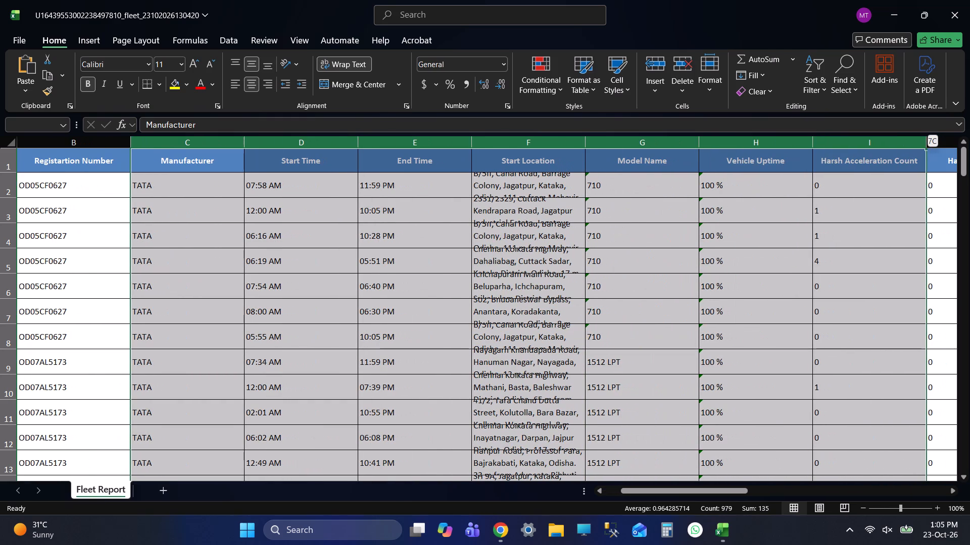
pyautogui.hotkey('shift', 'Right')
pyautogui.hotkey('shift', 'Right')
pyautogui.hotkey('shift', 'Right')
pyautogui.hotkey('shift', 'Right')
pyautogui.hotkey('shift', 'Right')
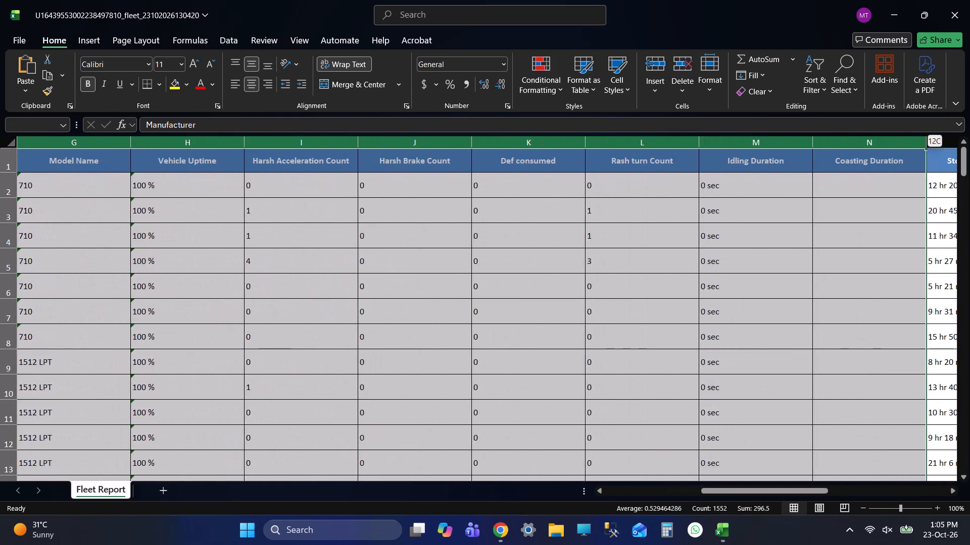
pyautogui.hotkey('shift', 'Right')
pyautogui.hotkey('shift', 'Right')
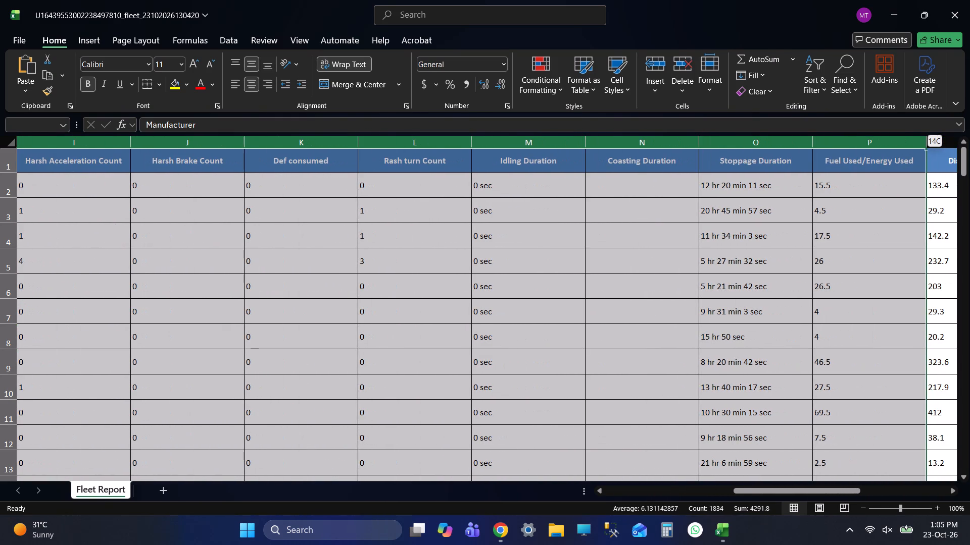
pyautogui.hotkey('shift', 'Right')
pyautogui.hotkey('shift', 'Left')
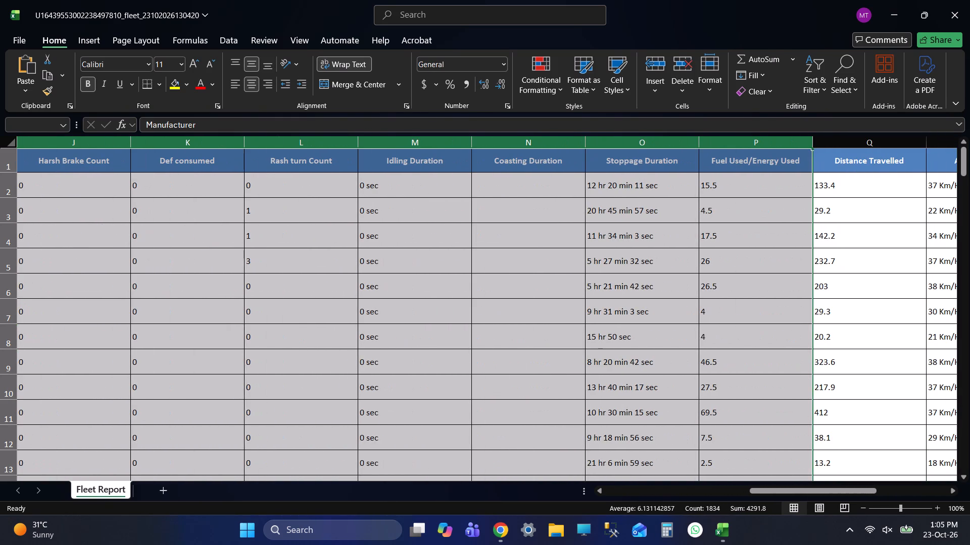
pyautogui.hotkey('ctrl', '-')
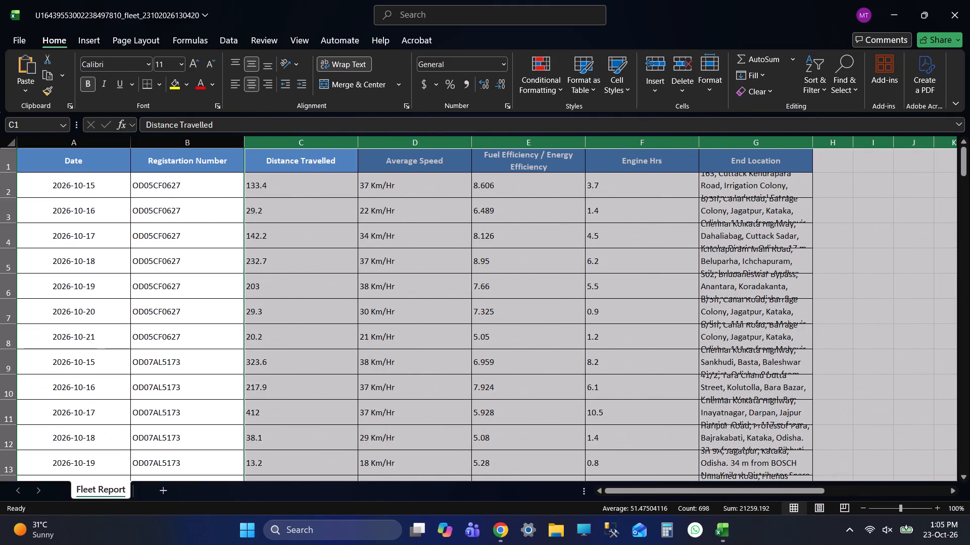
# Delete the columns from Fuel Efficiency / Energy Efficiency through End Location and save the Fleet Report.
pyautogui.click(530, 145)
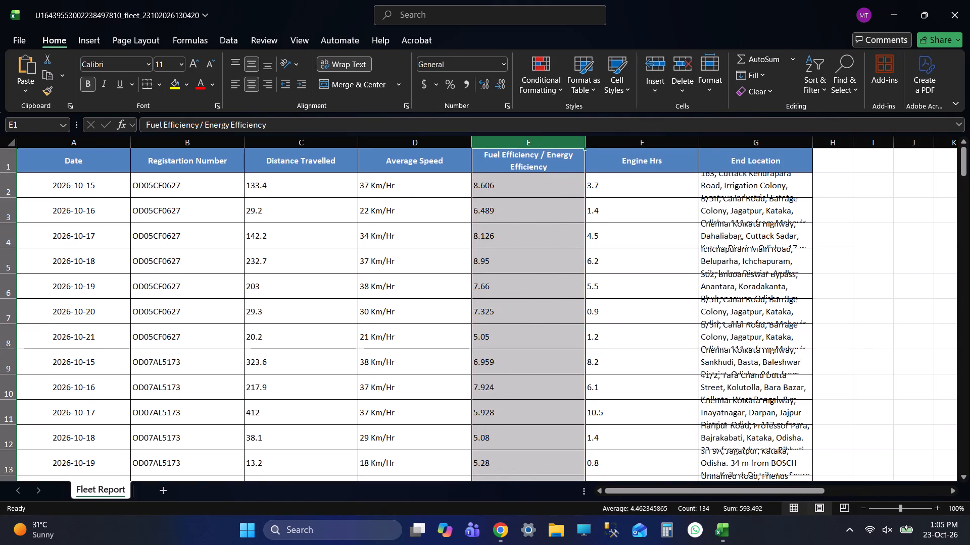
pyautogui.hotkey('ctrl', 'shift', 'Right')
pyautogui.hotkey('ctrl', 'shift', 'Right')
pyautogui.hotkey('ctrl', '-')
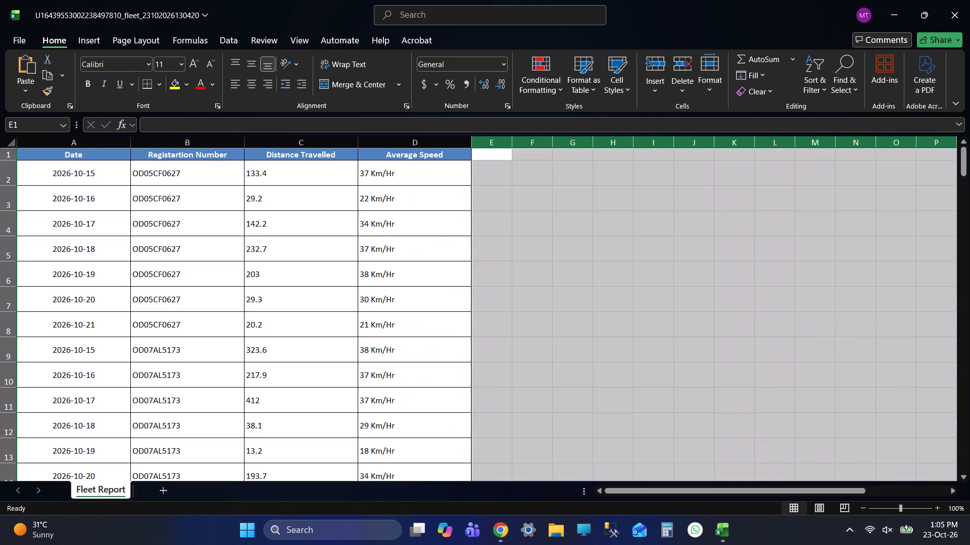
pyautogui.click(387, 169)
pyautogui.hotkey('ctrl', 's')
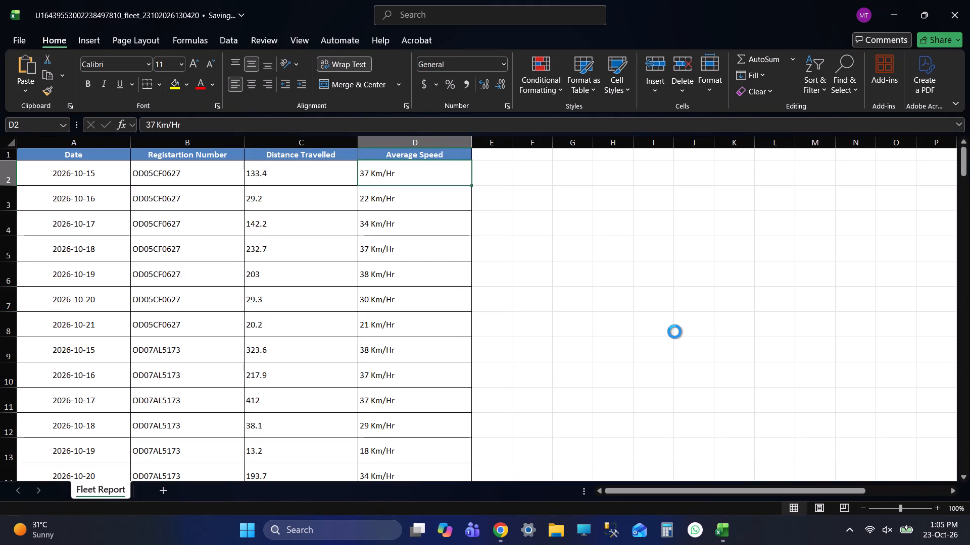
pyautogui.hotkey('ctrl', 's')
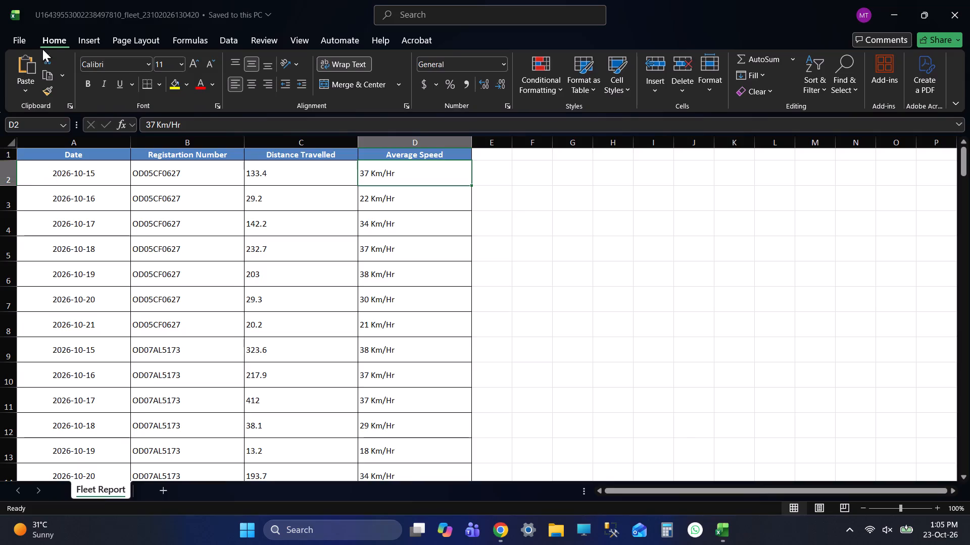
# Save a copy of the trimmed report as "15.10.2026 to 21.10.2026 tata" in the DRAFT DISTANCE REPORT folder.
pyautogui.click(12, 37)
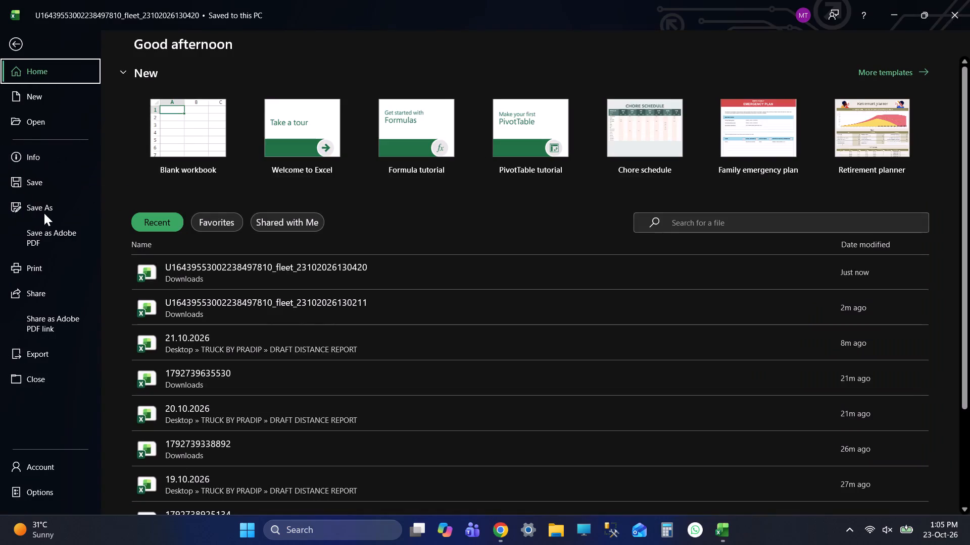
pyautogui.click(44, 213)
pyautogui.doubleClick(199, 243)
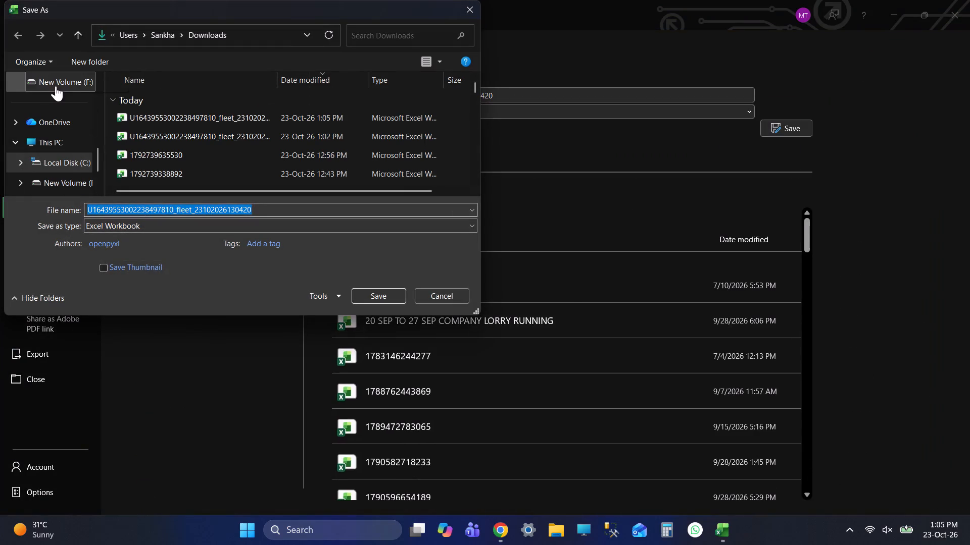
pyautogui.click(56, 86)
pyautogui.click(215, 209)
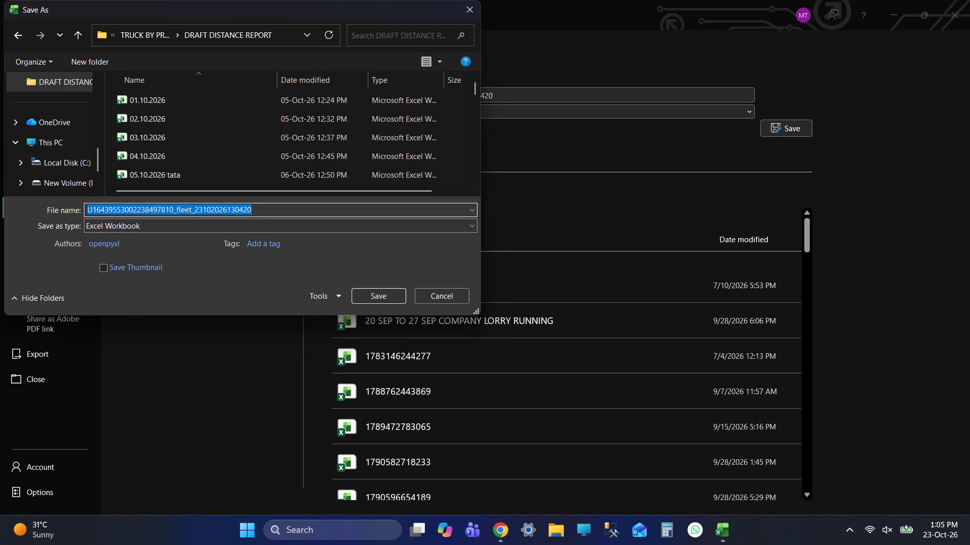
pyautogui.press('BackSpace')
pyautogui.write('15.10.2026 to')
pyautogui.press('space')
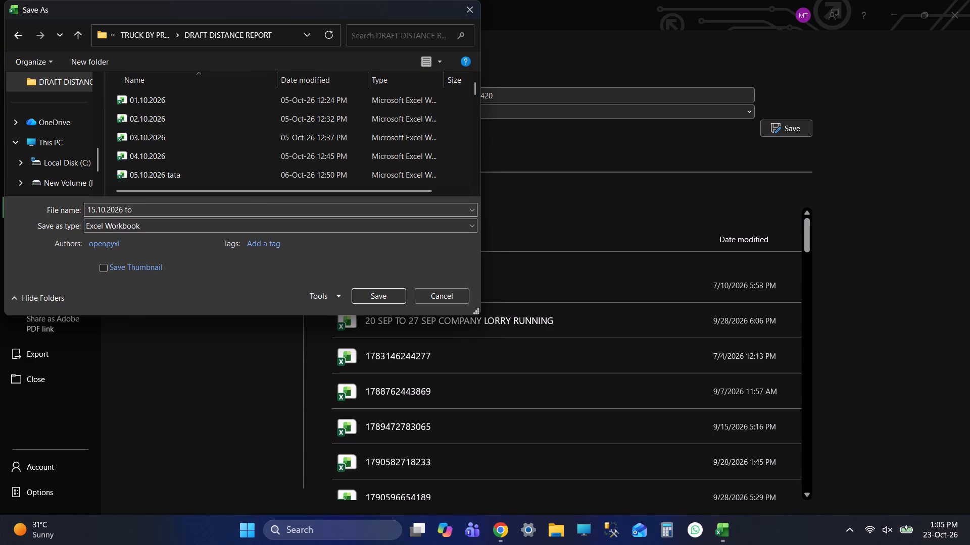
pyautogui.write('21.10.2026 tata')
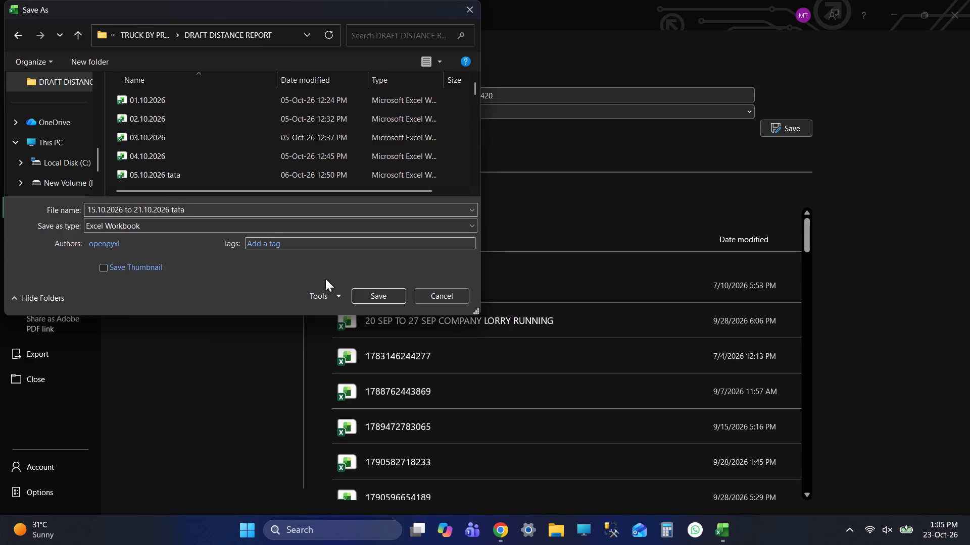
pyautogui.click(372, 288)
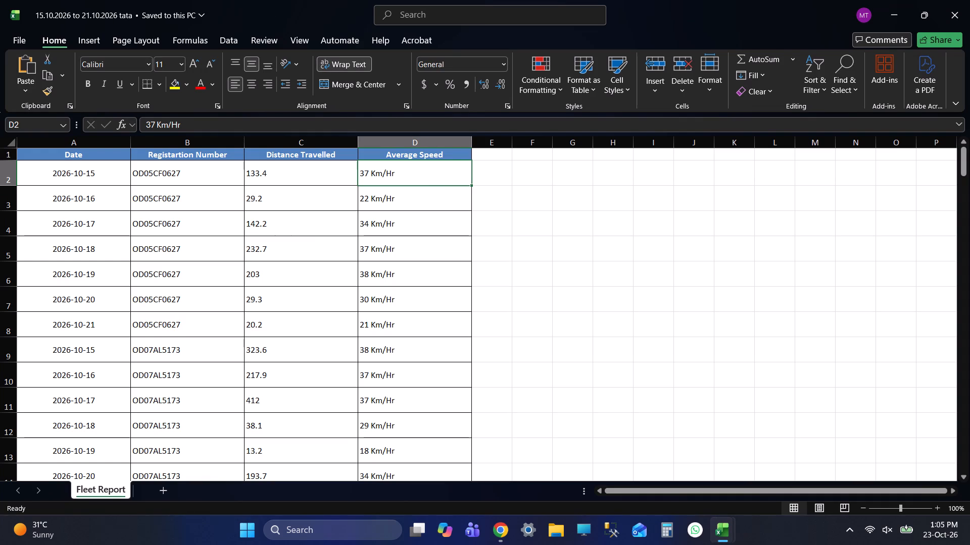
pyautogui.click(157, 173)
pyautogui.hotkey('ctrl', 's')
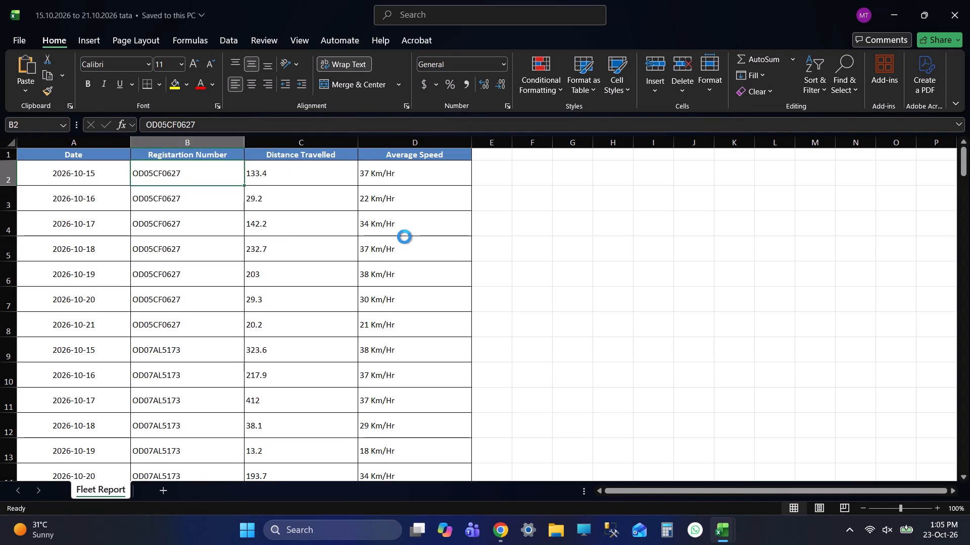
pyautogui.hotkey('ctrl', 's')
pyautogui.hotkey('ctrl', 's')
# Add filters to the header row of the trimmed Fleet Report and save the workbook.
pyautogui.hotkey('alt', 'Tab')
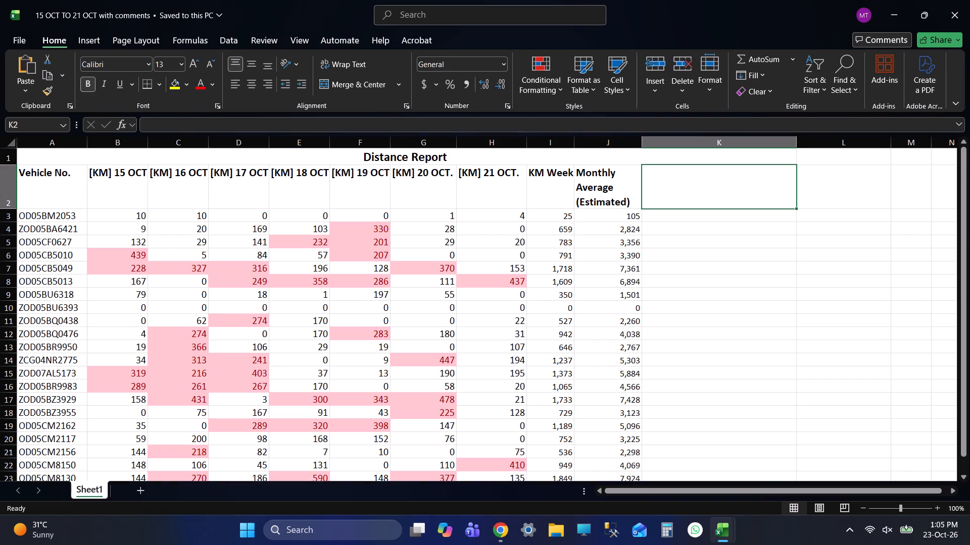
pyautogui.click(126, 217)
pyautogui.hotkey('alt', 'Tab')
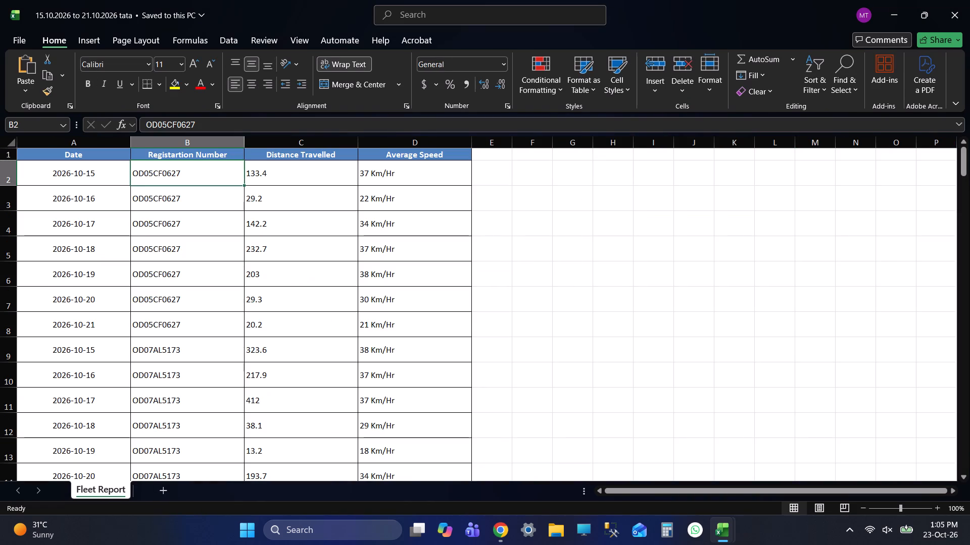
pyautogui.click(84, 151)
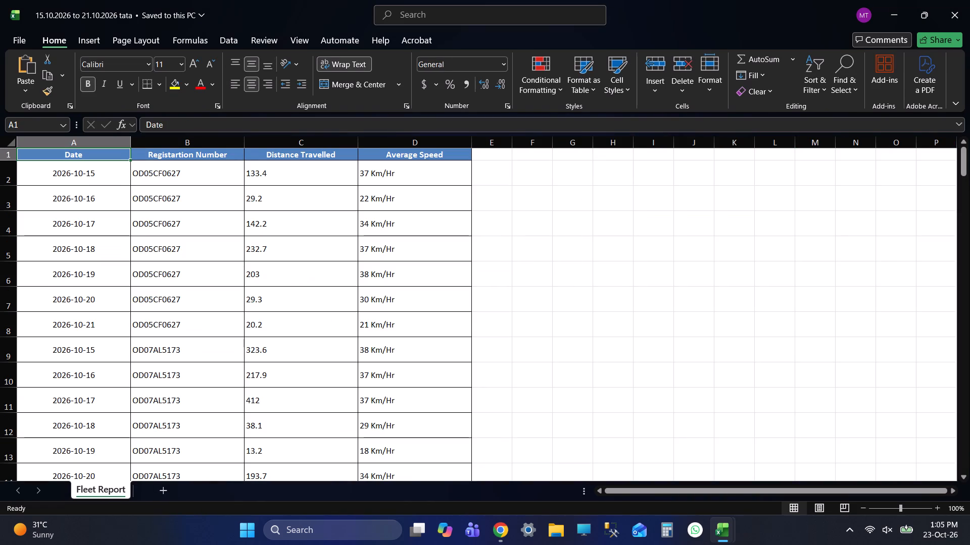
pyautogui.hotkey('ctrl', 'shift', 'l')
pyautogui.click(641, 198)
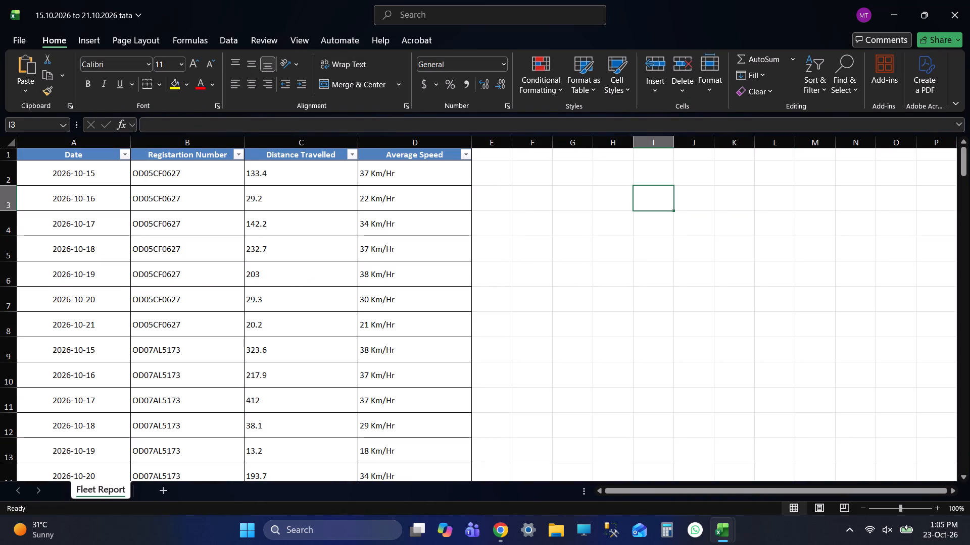
pyautogui.hotkey('ctrl', 's')
pyautogui.click(237, 153)
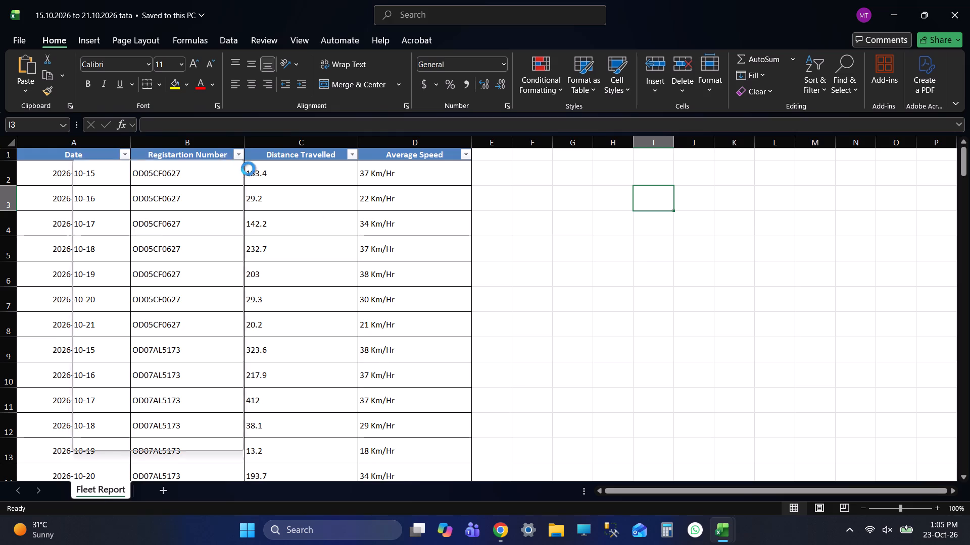
pyautogui.hotkey('alt', 'Tab')
pyautogui.hotkey('alt', 'Tab')
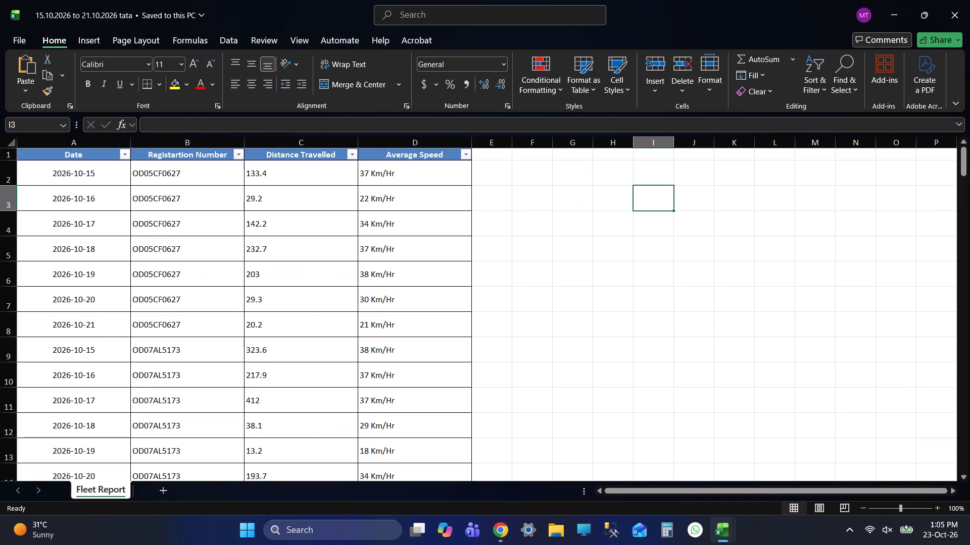
pyautogui.click(237, 156)
pyautogui.click(125, 315)
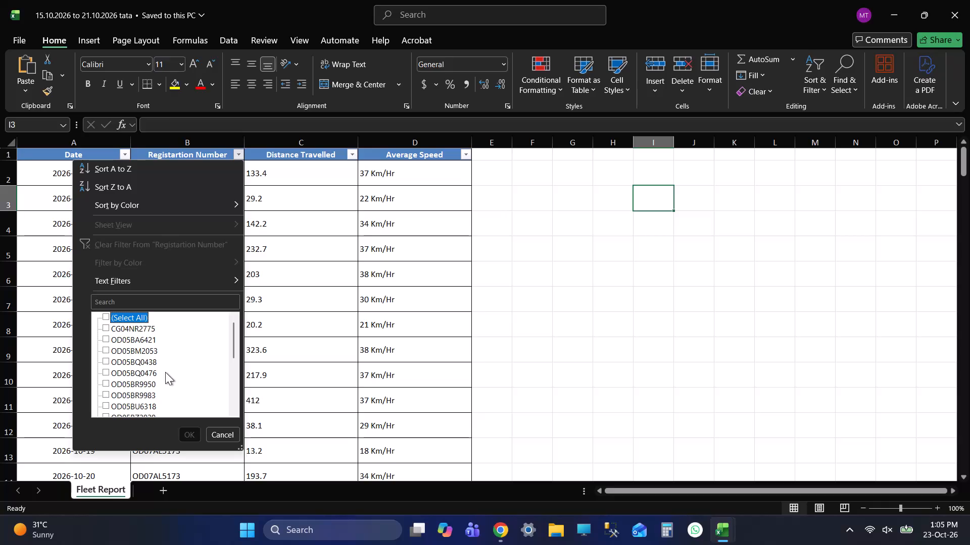
pyautogui.scroll(-6, 164, 380)
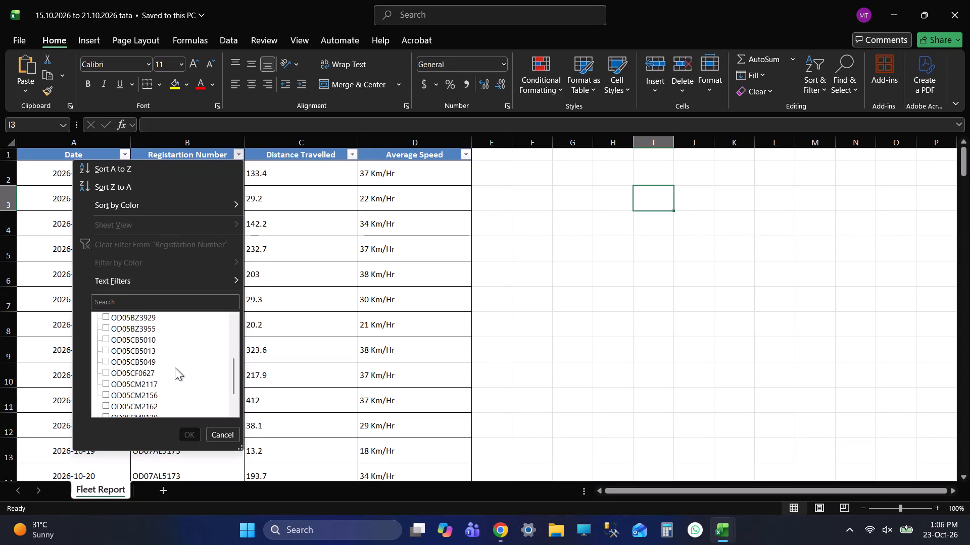
pyautogui.scroll(-3, 175, 367)
pyautogui.scroll(7, 175, 367)
pyautogui.scroll(-2, 162, 348)
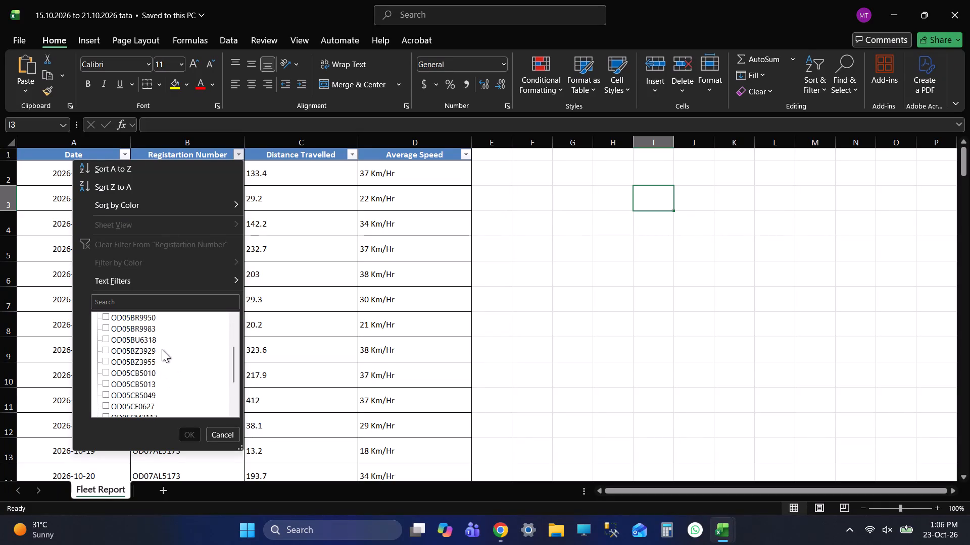
pyautogui.scroll(4, 162, 349)
pyautogui.click(146, 349)
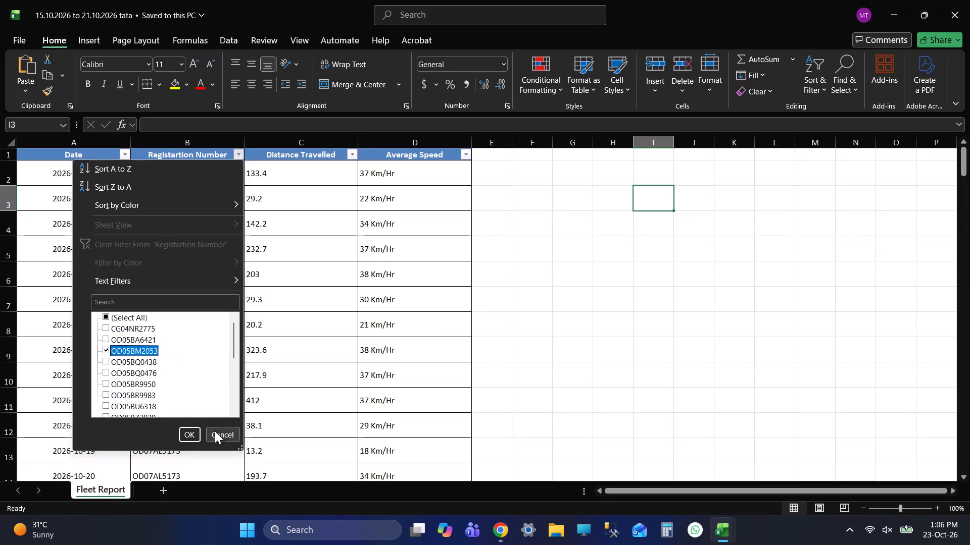
pyautogui.click(191, 432)
pyautogui.click(586, 215)
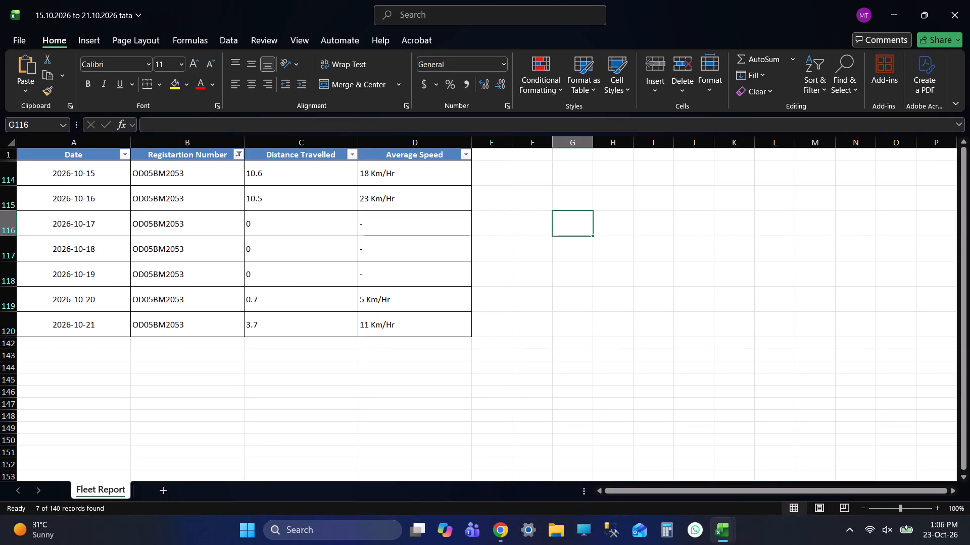
pyautogui.hotkey('ctrl', 's')
pyautogui.hotkey('ctrl', 's')
pyautogui.hotkey('ctrl', 's')
pyautogui.click(187, 181)
pyautogui.hotkey('alt', 'Tab')
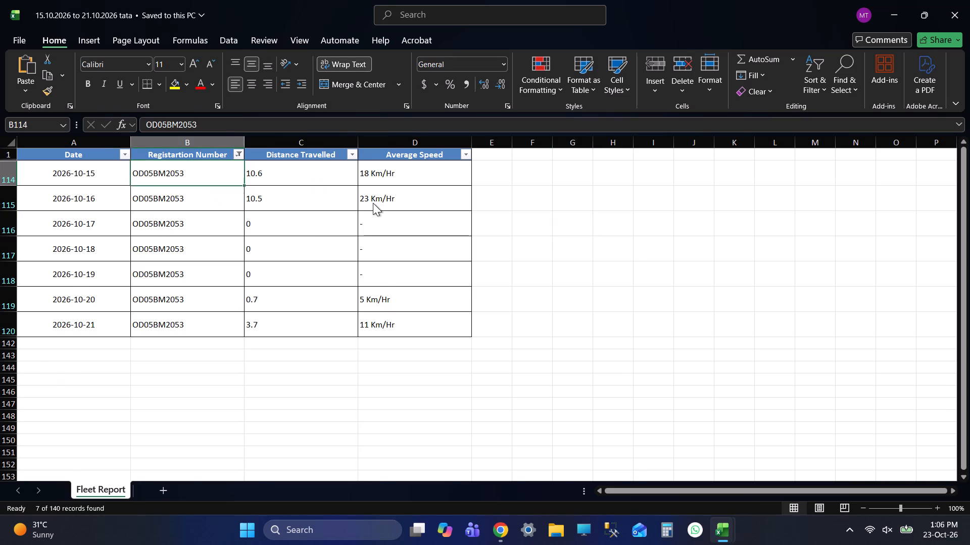
pyautogui.hotkey('alt', 'Tab')
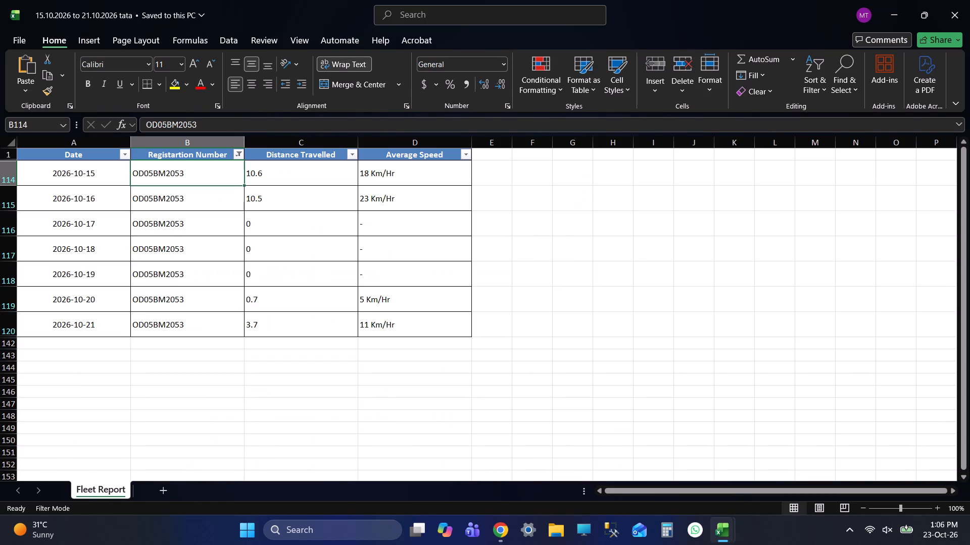
pyautogui.click(299, 175)
pyautogui.hotkey('alt', 'Tab')
pyautogui.click(207, 213)
pyautogui.hotkey('alt', 'Tab')
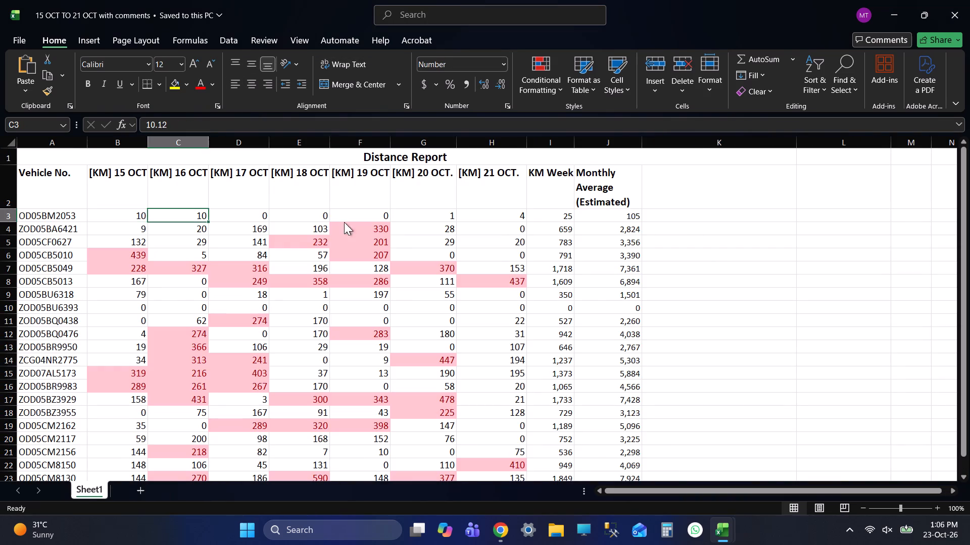
pyautogui.click(288, 217)
pyautogui.hotkey('alt', 'Tab')
pyautogui.press('Tab')
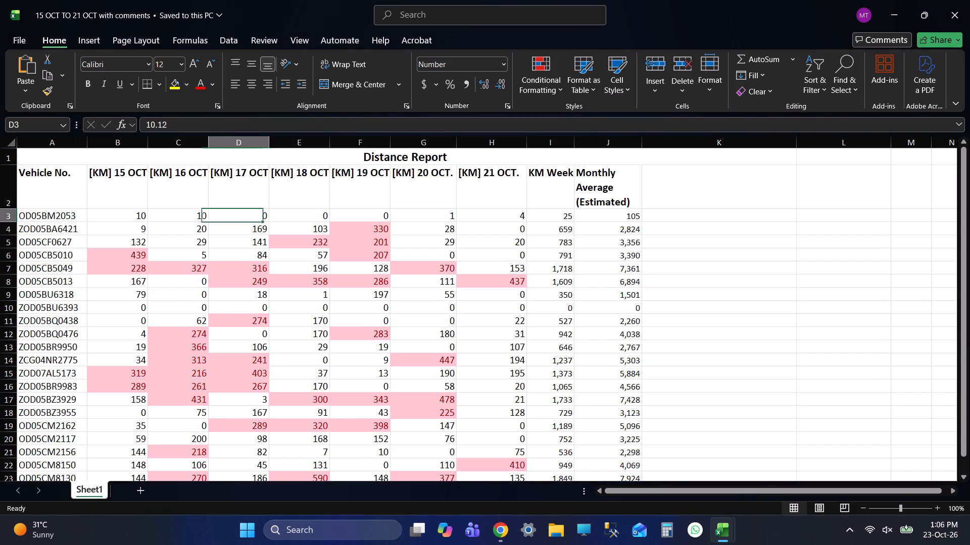
pyautogui.press('Tab')
pyautogui.hotkey('alt', 'Tab')
pyautogui.click(290, 277)
pyautogui.hotkey('alt', 'Tab')
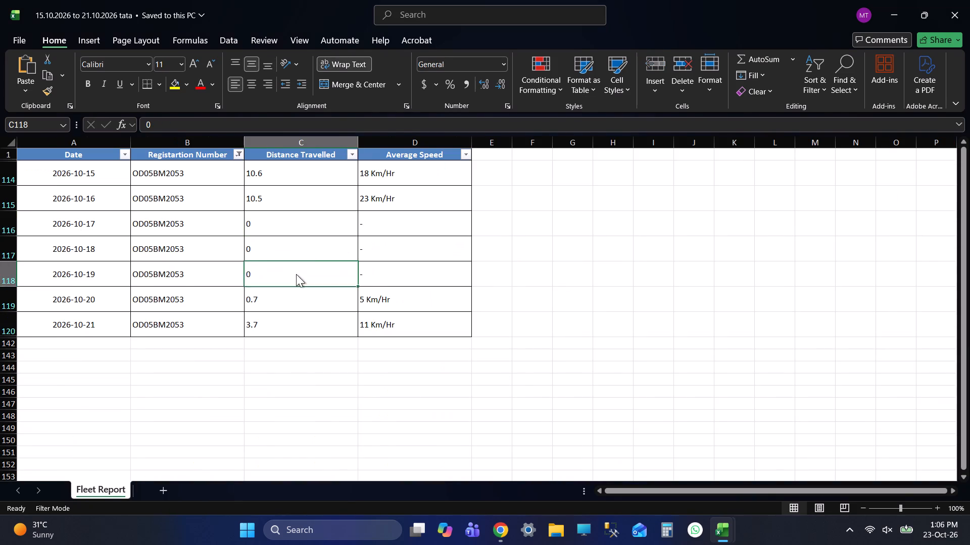
pyautogui.press('Tab')
pyautogui.hotkey('alt', 'Tab')
pyautogui.hotkey('alt', 'Tab')
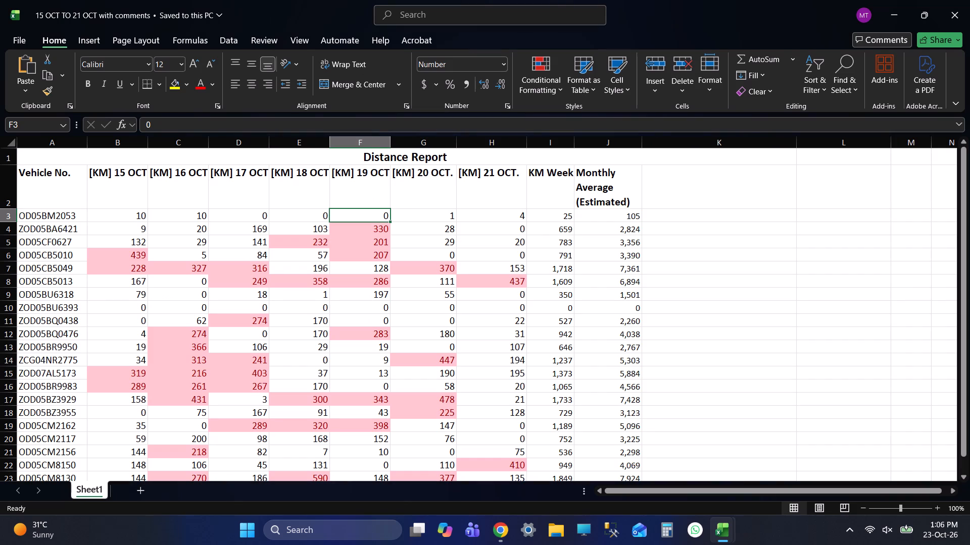
pyautogui.press('Tab')
pyautogui.hotkey('alt', 'Tab')
pyautogui.click(275, 303)
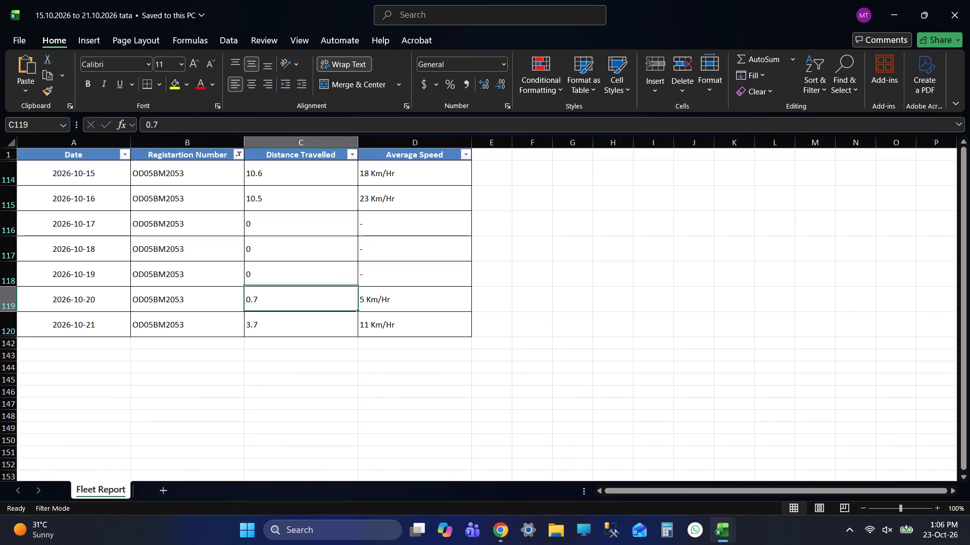
pyautogui.click(279, 325)
pyautogui.hotkey('alt', 'Tab')
pyautogui.press('Tab')
pyautogui.hotkey('alt', 'Tab')
pyautogui.hotkey('alt', 'Tab')
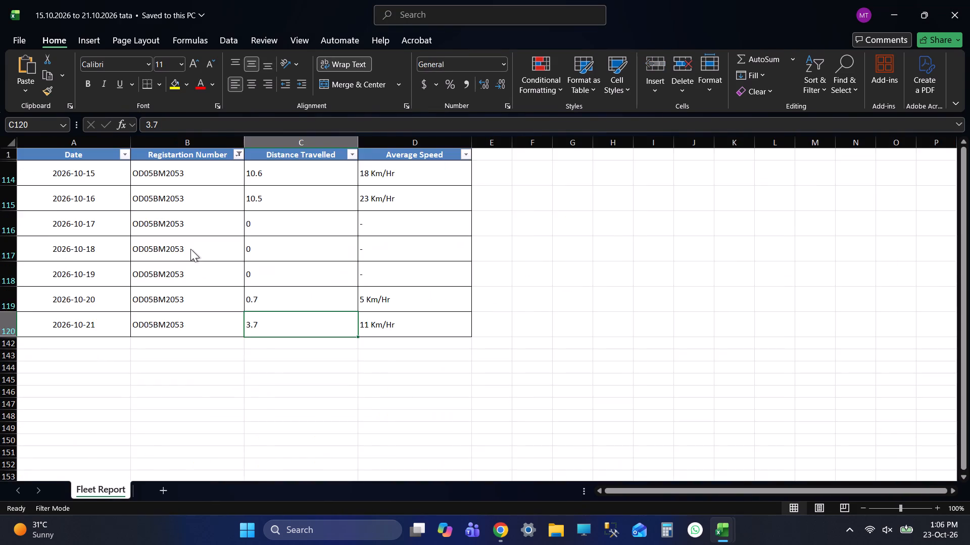
pyautogui.click(129, 233)
pyautogui.hotkey('alt', 'Tab')
pyautogui.click(234, 152)
pyautogui.hotkey('alt', 'Tab')
pyautogui.hotkey('alt', 'Tab')
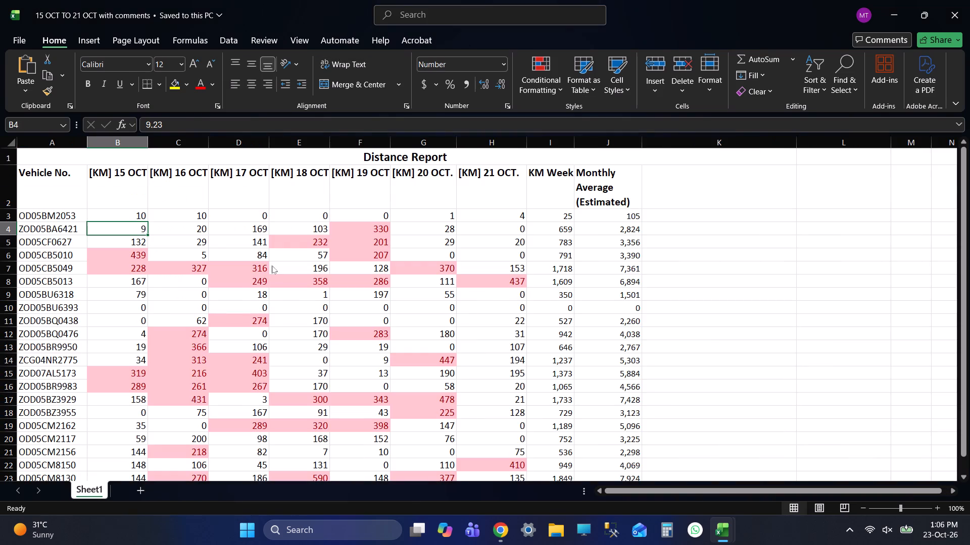
pyautogui.click(237, 151)
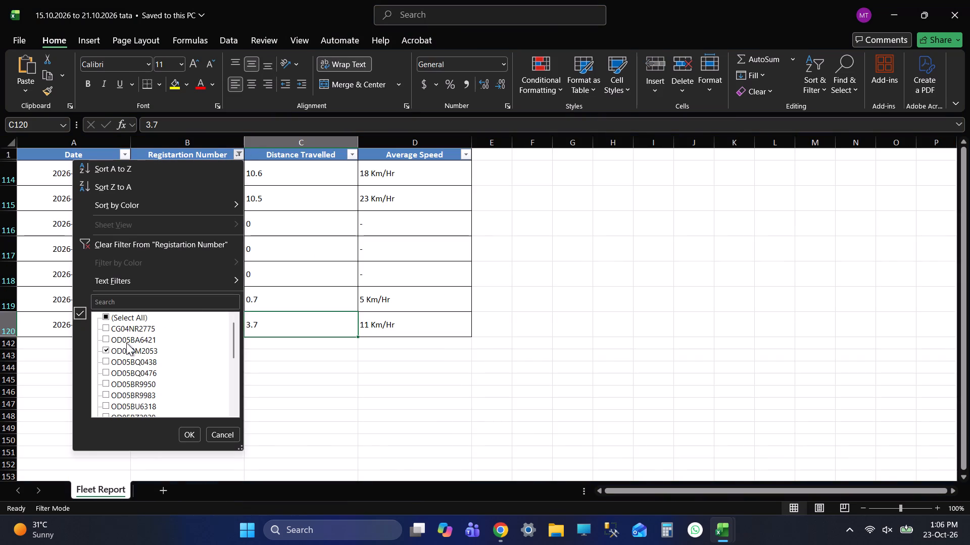
pyautogui.click(150, 352)
pyautogui.click(140, 336)
pyautogui.click(180, 433)
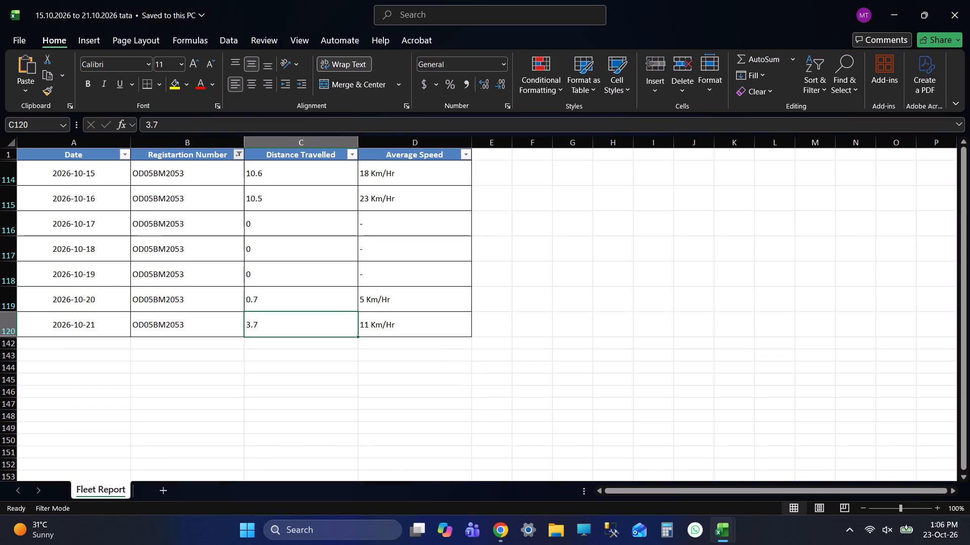
pyautogui.click(349, 222)
pyautogui.hotkey('ctrl', 's')
pyautogui.click(278, 183)
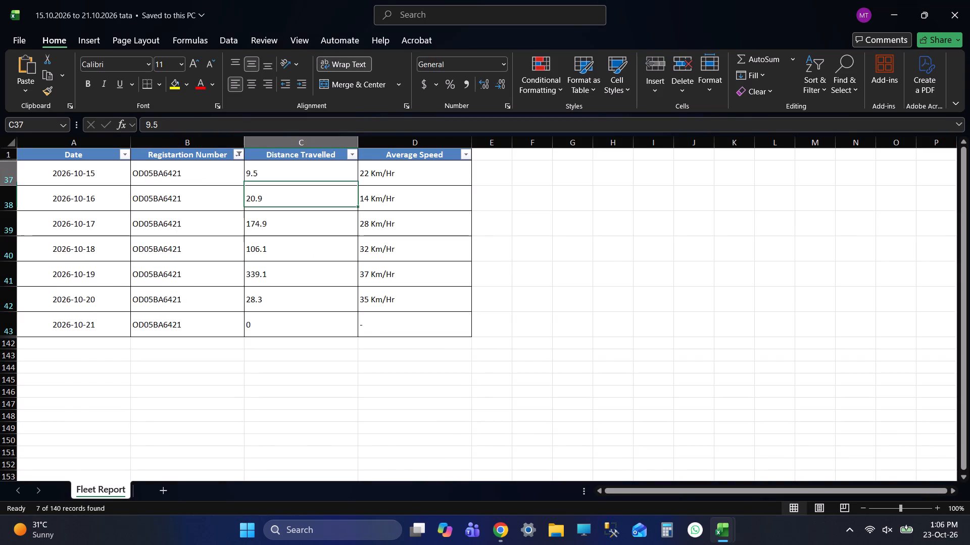
pyautogui.hotkey('alt', 'Tab')
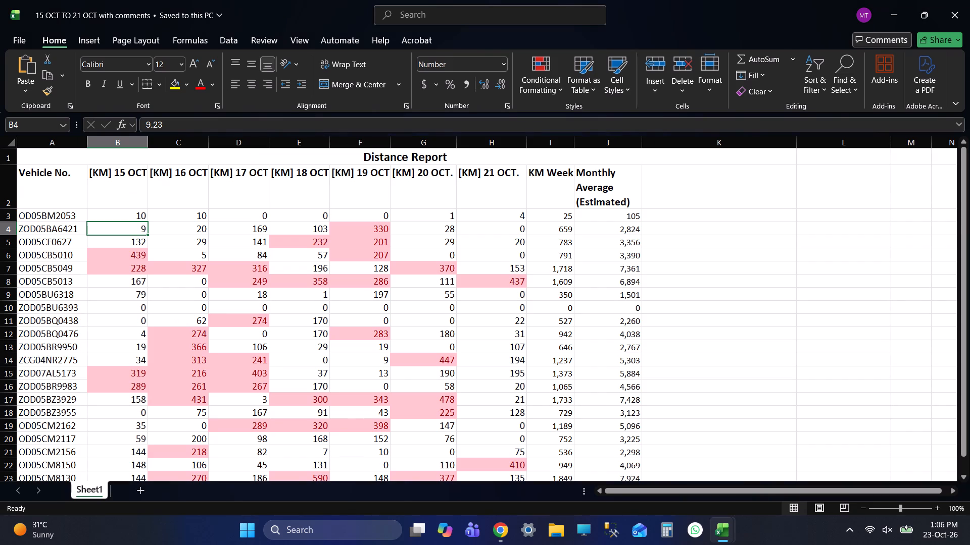
pyautogui.hotkey('alt', 'Tab')
pyautogui.click(294, 196)
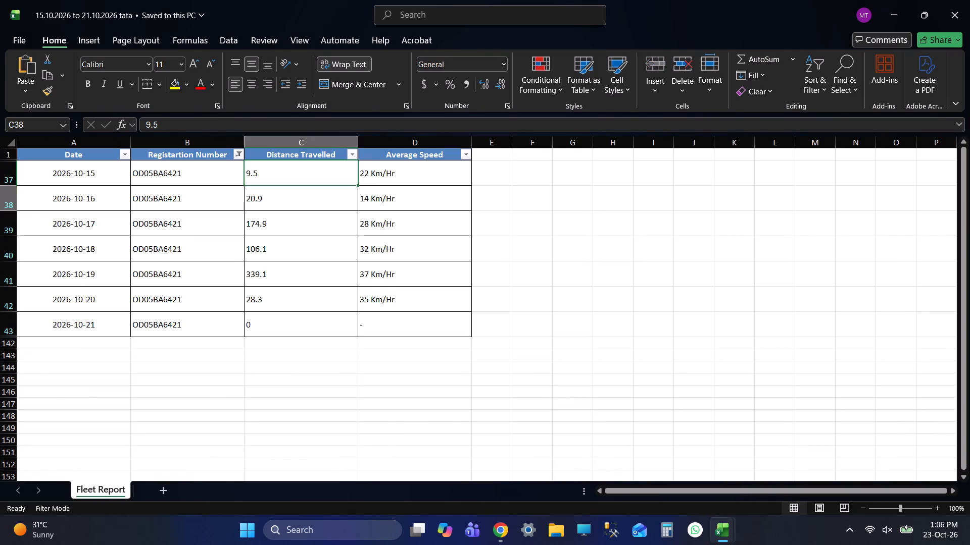
pyautogui.hotkey('alt', 'Tab')
pyautogui.press('Tab')
pyautogui.hotkey('alt', 'Tab')
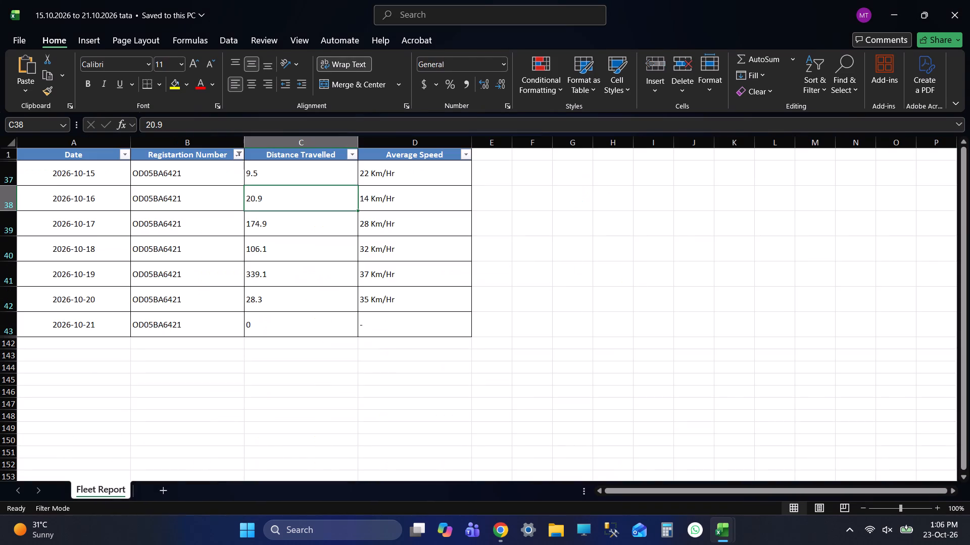
pyautogui.hotkey('alt', 'Tab')
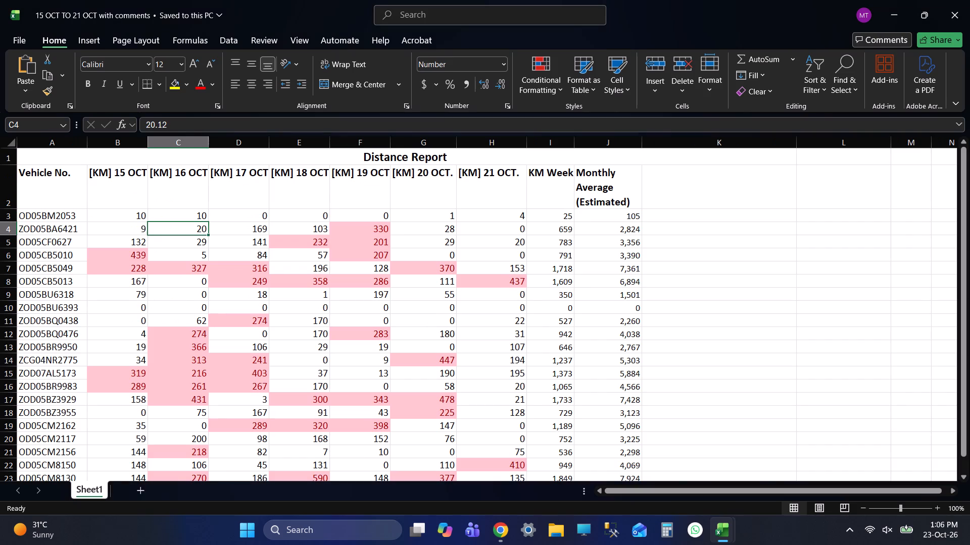
pyautogui.hotkey('alt', 'Tab')
pyautogui.hotkey('alt', 'Tab')
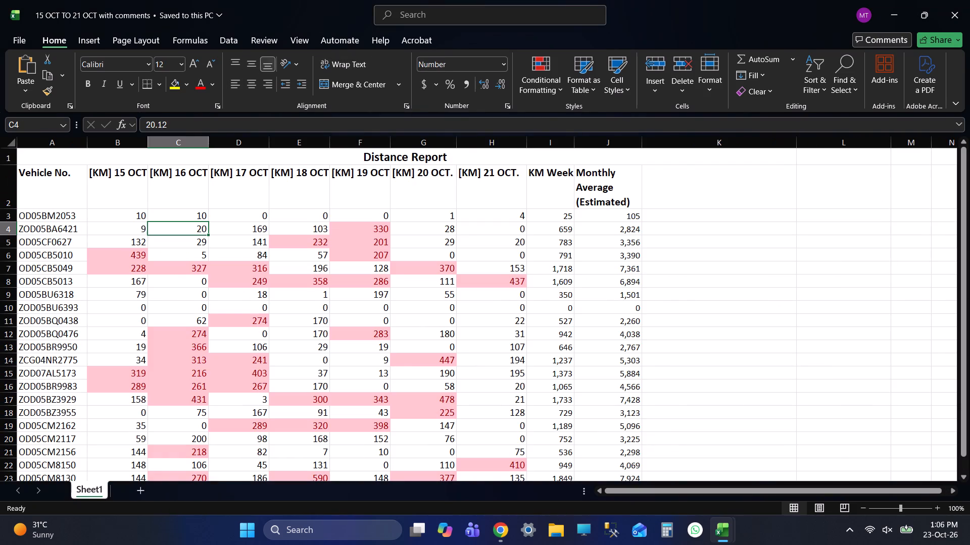
pyautogui.write('21')
pyautogui.press('Return')
pyautogui.hotkey('ctrl', 's')
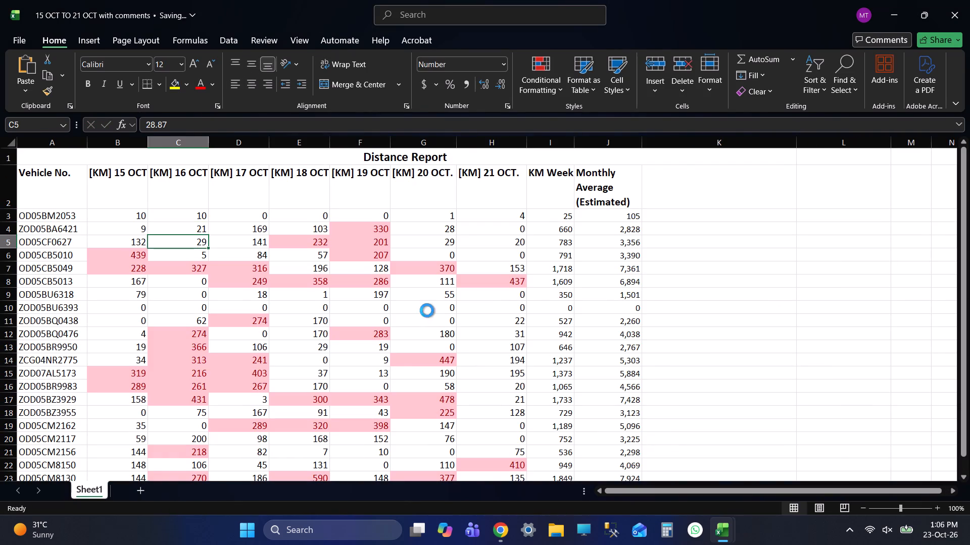
pyautogui.click(204, 227)
pyautogui.hotkey('alt', 'Tab')
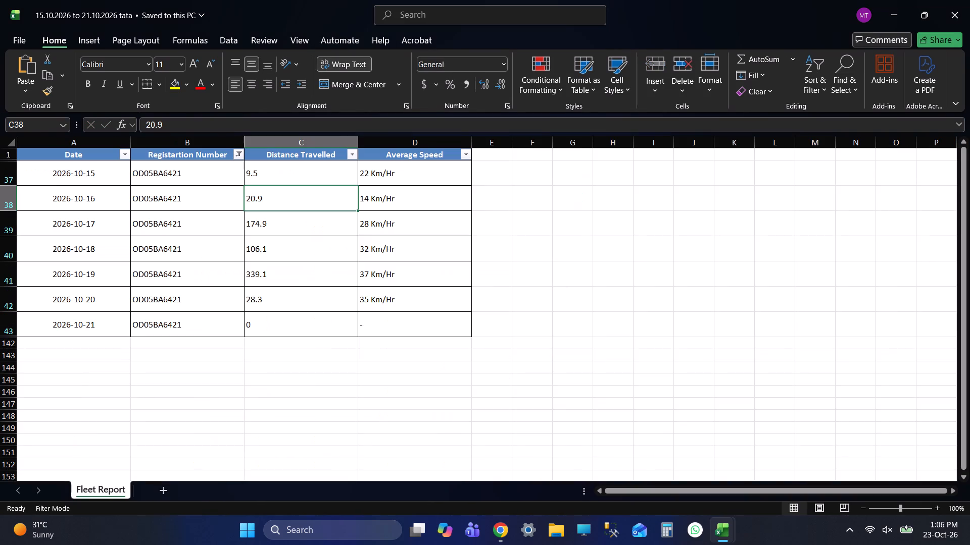
pyautogui.click(273, 218)
pyautogui.hotkey('alt', 'Tab')
pyautogui.press('Tab')
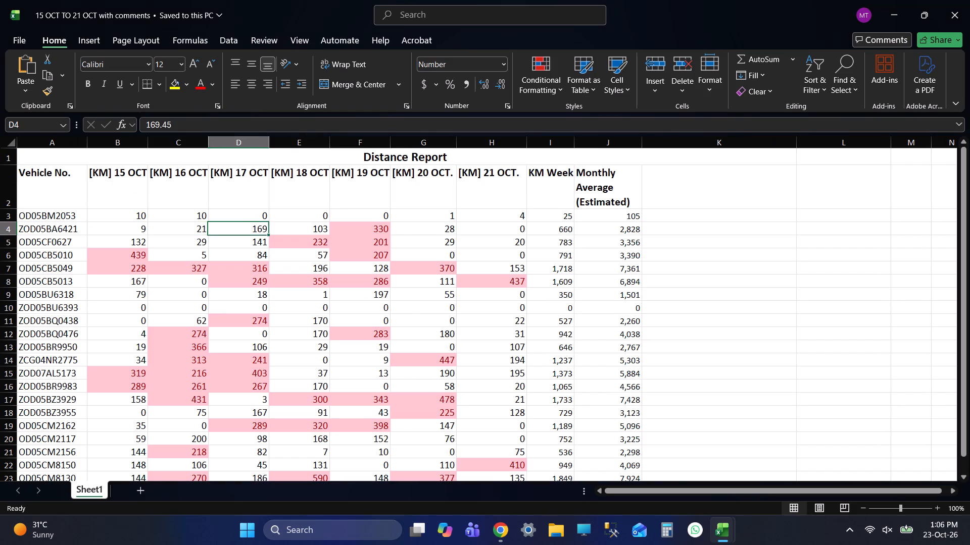
pyautogui.hotkey('alt', 'Tab')
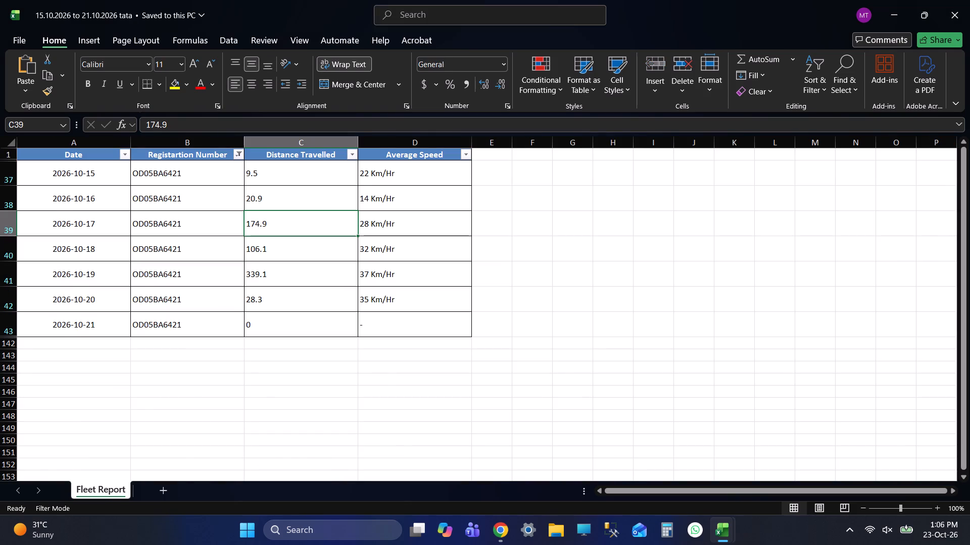
pyautogui.hotkey('alt', 'Tab')
pyautogui.hotkey('alt', 'Tab')
pyautogui.hotkey('alt', 'Tab')
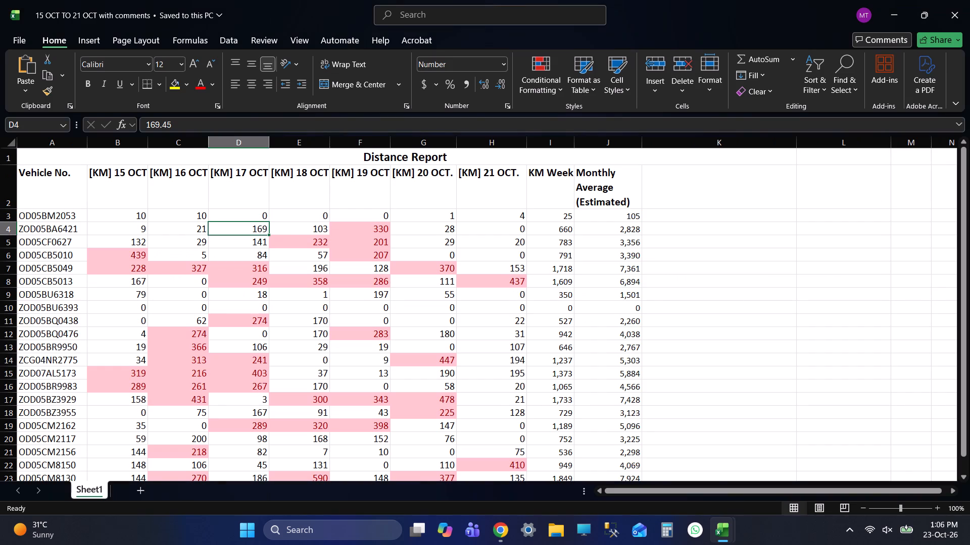
pyautogui.hotkey('alt', 'Tab')
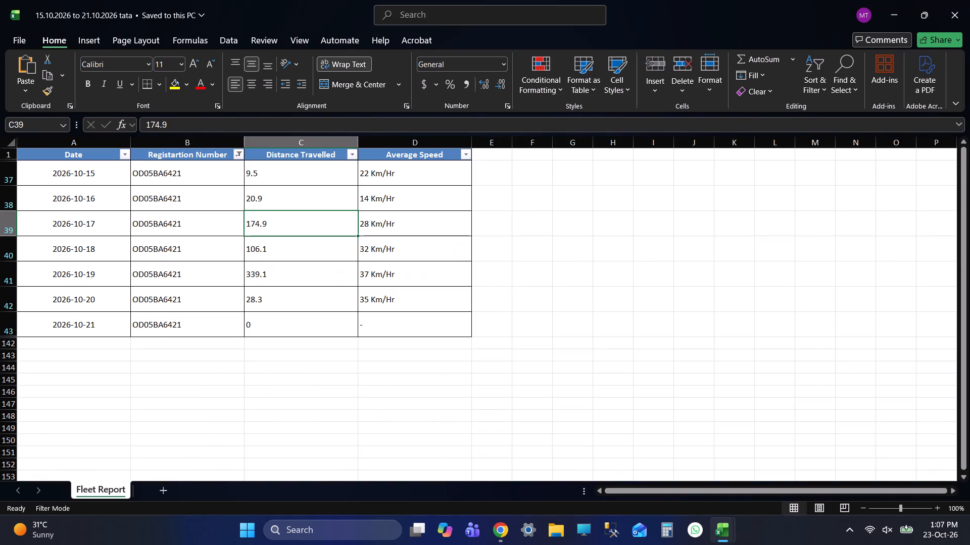
pyautogui.hotkey('alt', 'Tab')
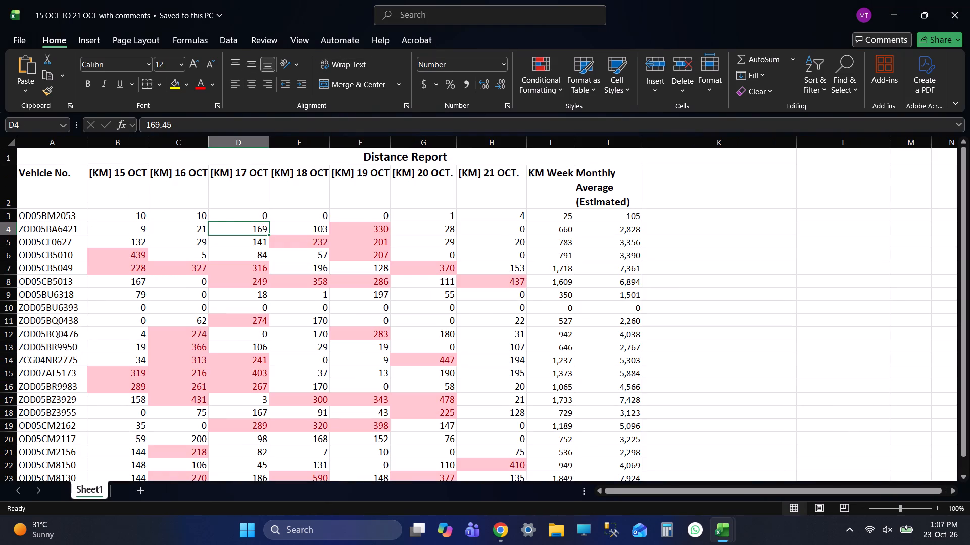
pyautogui.write('175')
pyautogui.press('Tab')
pyautogui.hotkey('alt', 'Tab')
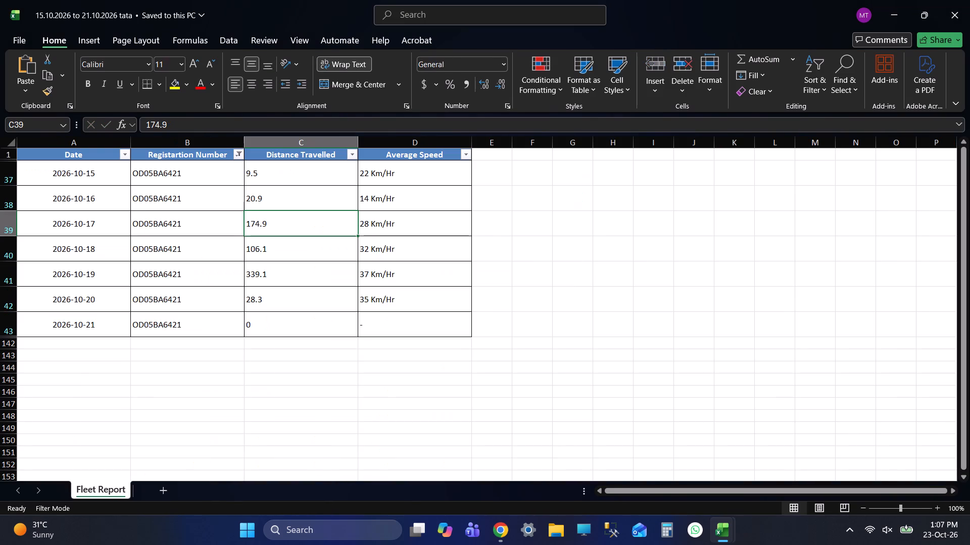
pyautogui.click(277, 249)
pyautogui.hotkey('alt', 'Tab')
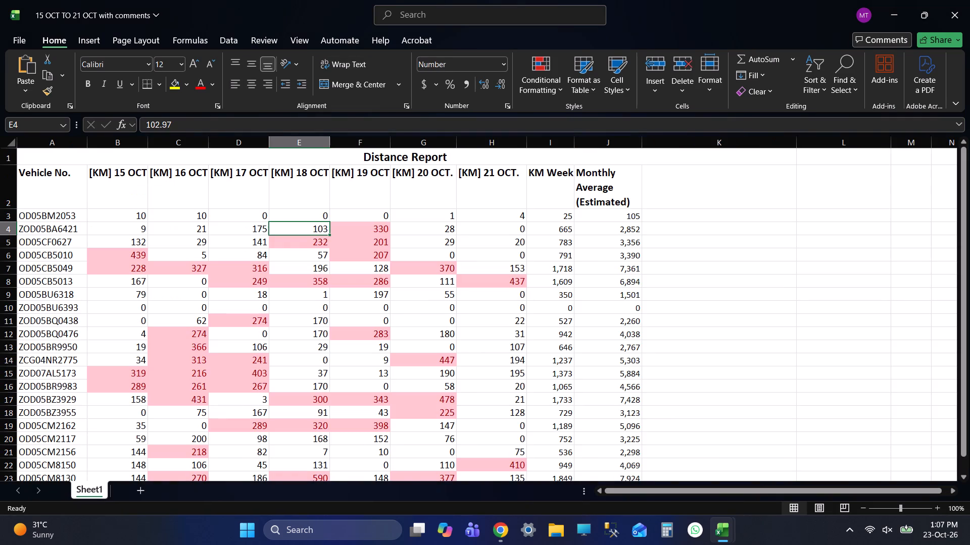
pyautogui.hotkey('alt', 'Tab')
pyautogui.hotkey('alt', 'Tab')
pyautogui.write('106')
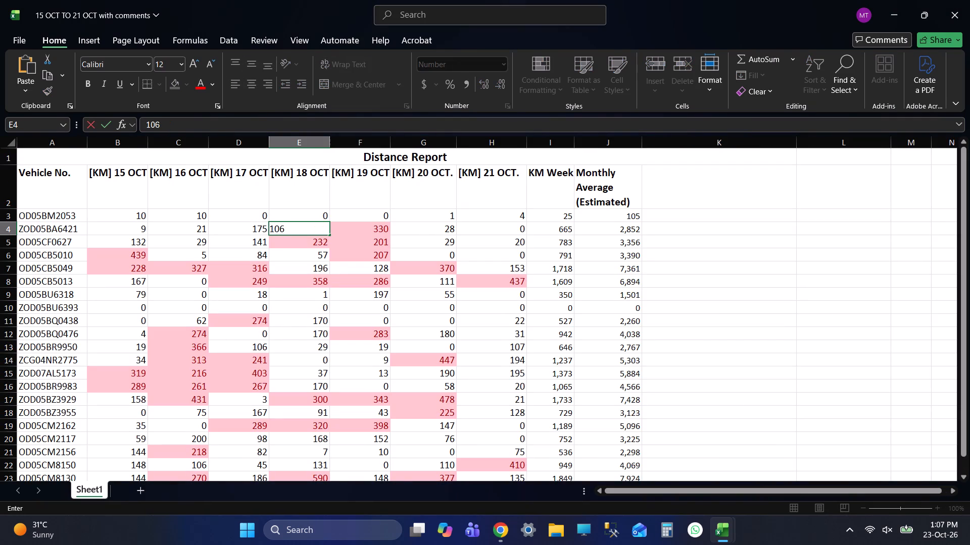
pyautogui.press('Tab')
pyautogui.hotkey('alt', 'Tab')
pyautogui.click(261, 270)
pyautogui.hotkey('alt', 'Tab')
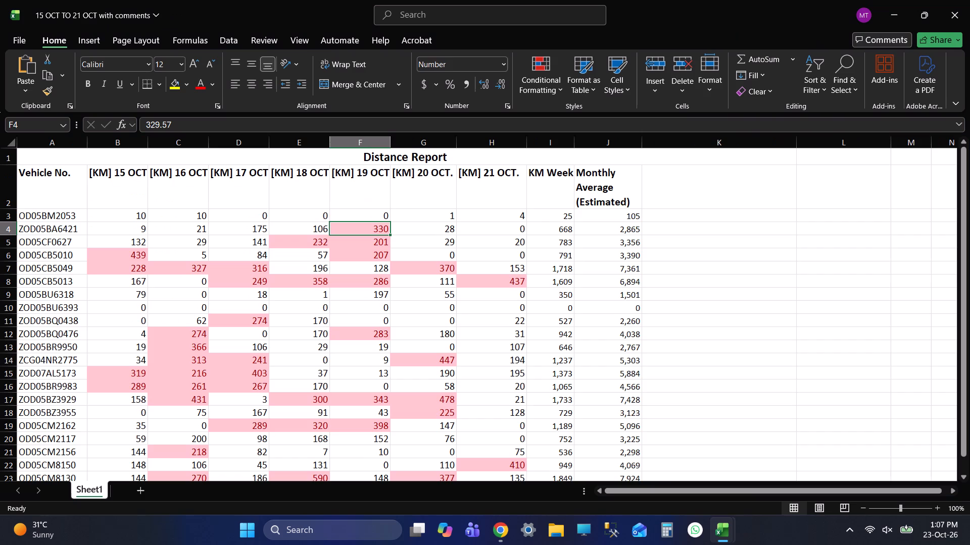
pyautogui.hotkey('alt', 'Tab')
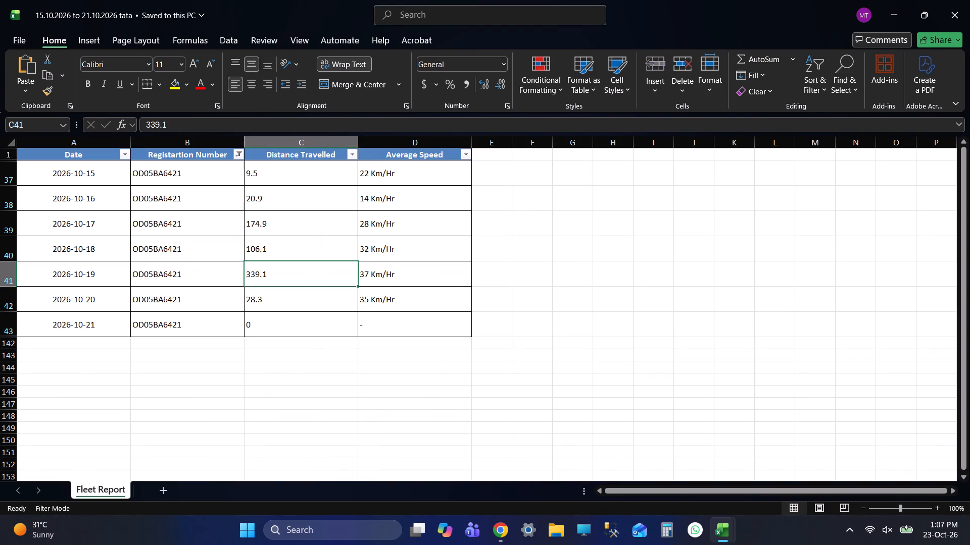
pyautogui.hotkey('alt', 'Tab')
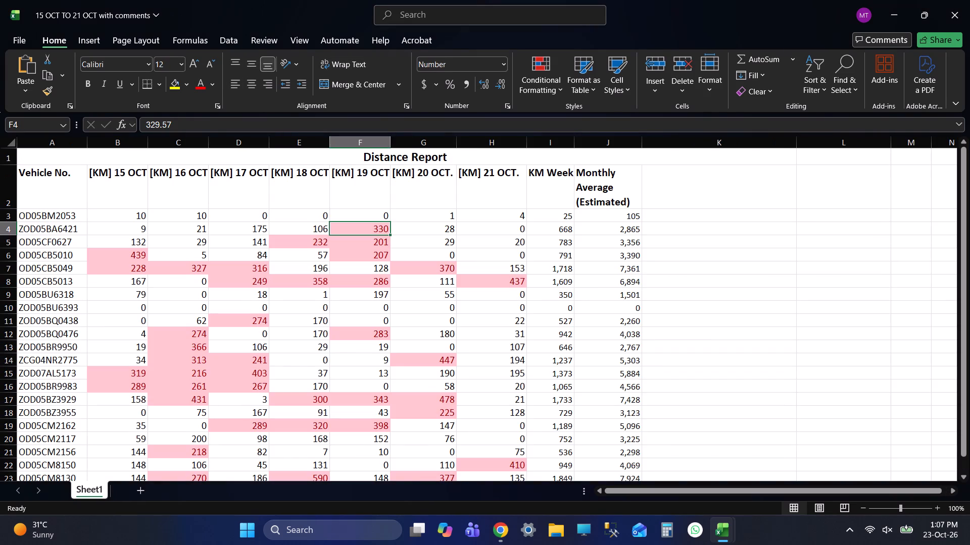
pyautogui.write('339')
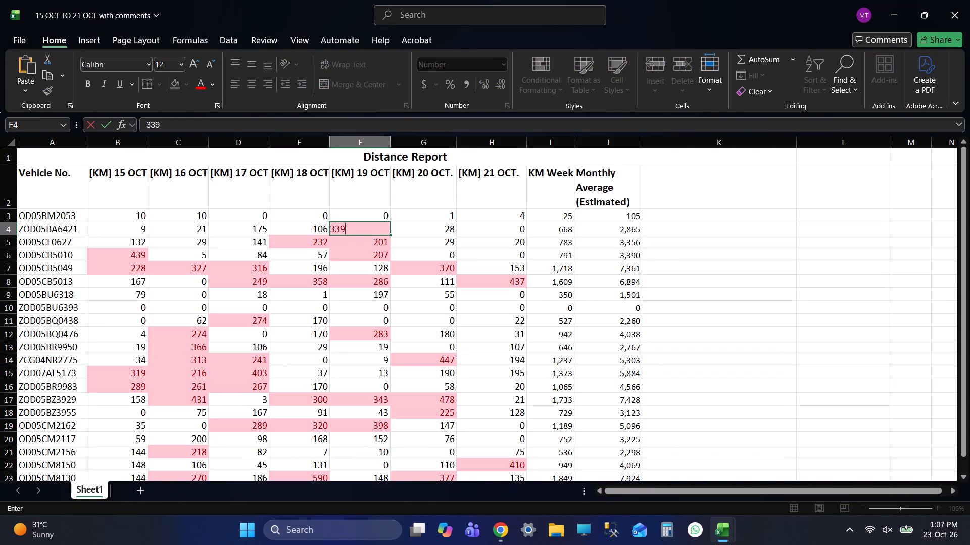
pyautogui.press('Tab')
pyautogui.hotkey('alt', 'Tab')
pyautogui.click(303, 306)
pyautogui.hotkey('alt', 'Tab')
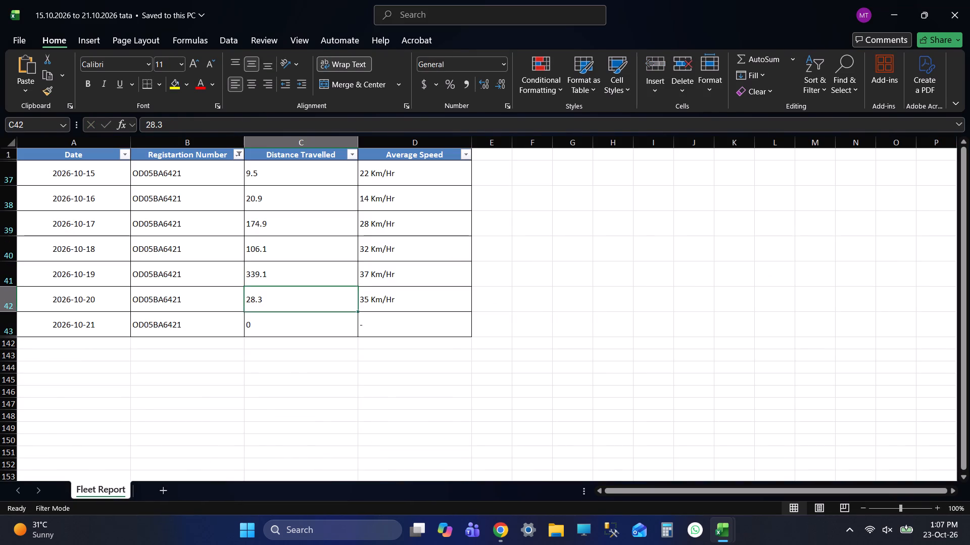
pyautogui.hotkey('alt', 'Tab')
pyautogui.click(282, 335)
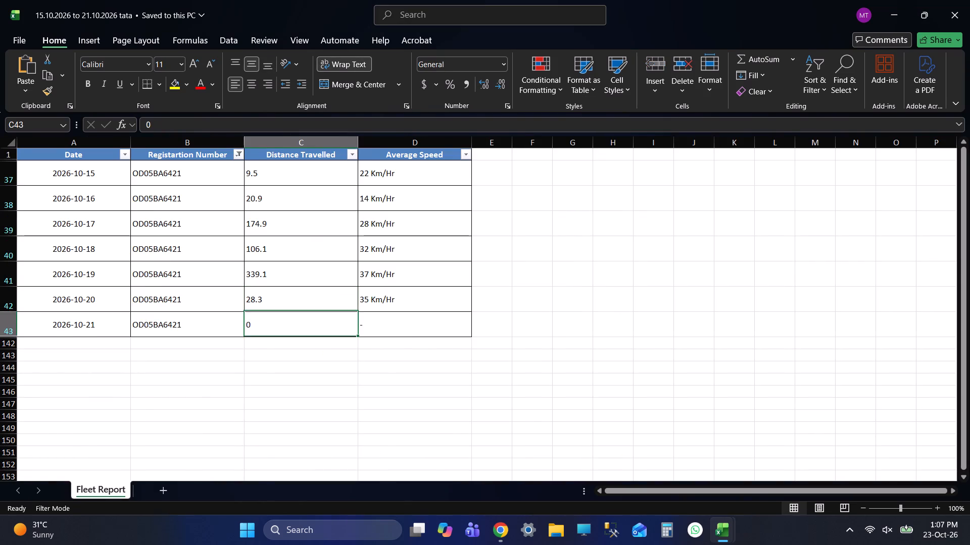
pyautogui.hotkey('alt', 'Tab')
pyautogui.press('Tab')
pyautogui.hotkey('alt', 'Tab')
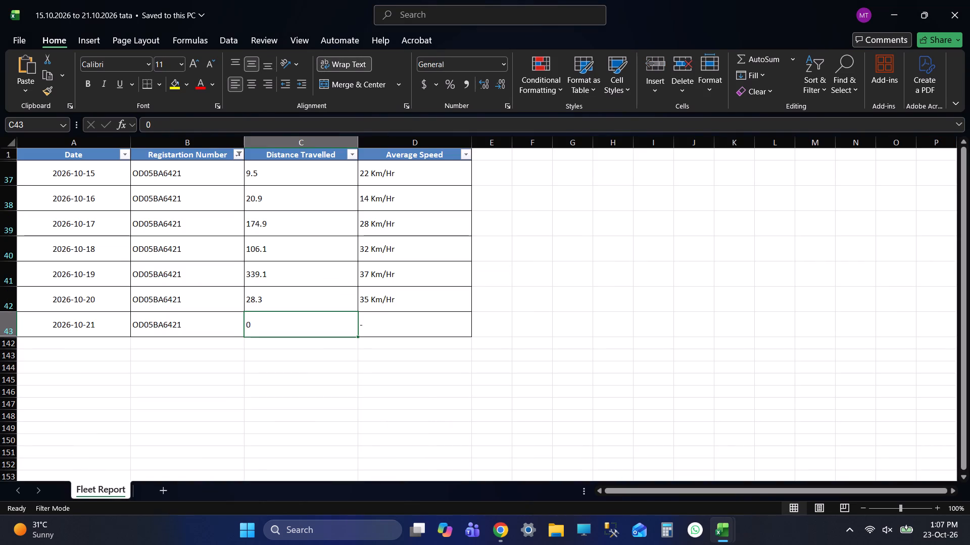
pyautogui.hotkey('ctrl', 's')
pyautogui.hotkey('alt', 'Tab')
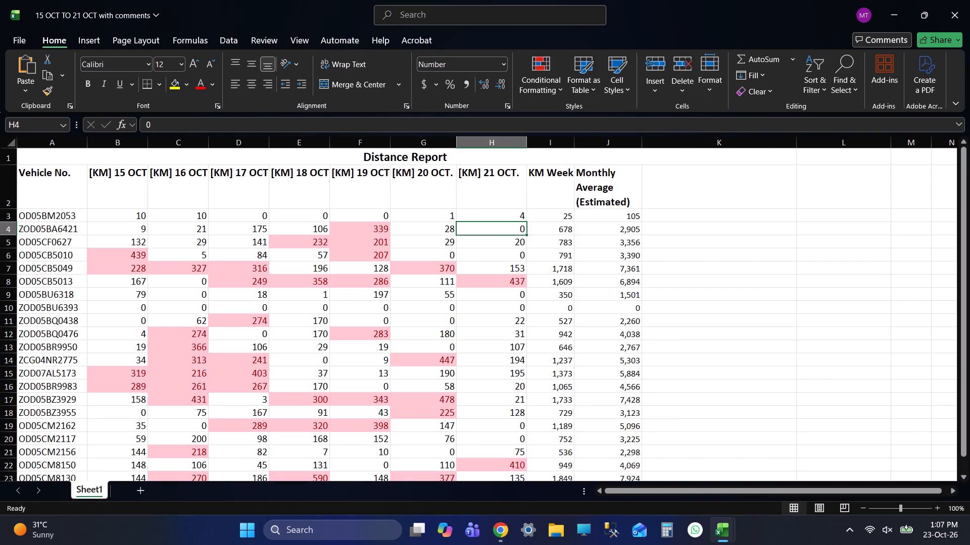
pyautogui.click(94, 244)
pyautogui.hotkey('alt', 'Tab')
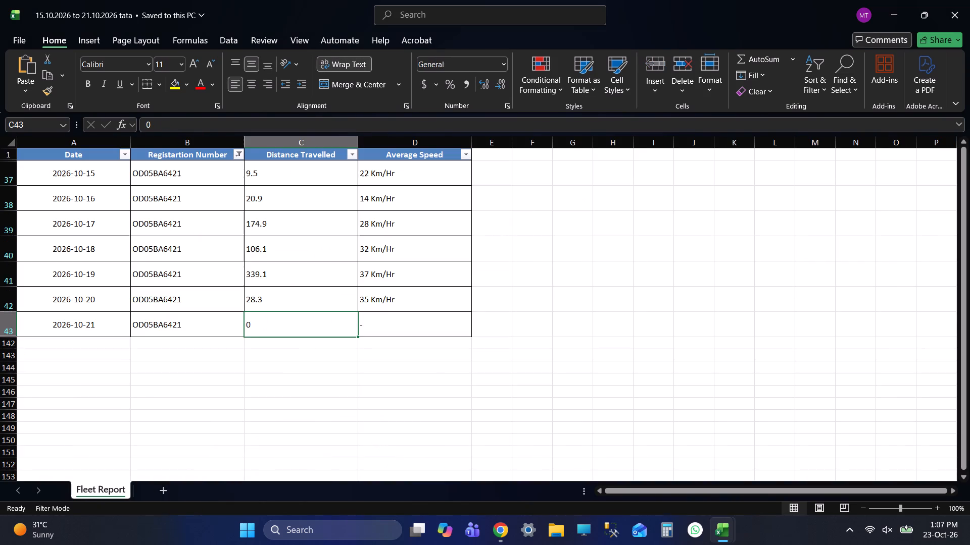
pyautogui.click(237, 153)
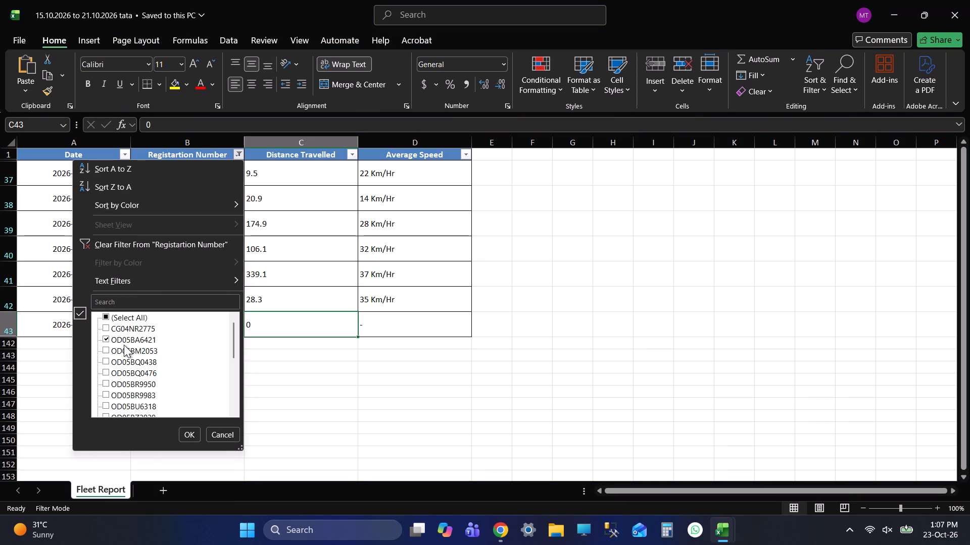
pyautogui.click(138, 338)
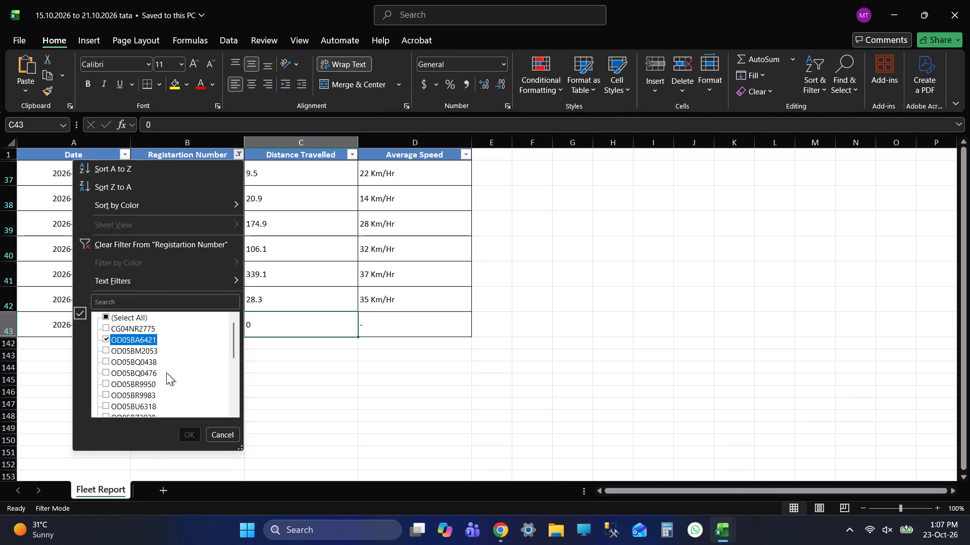
pyautogui.scroll(-1, 156, 369)
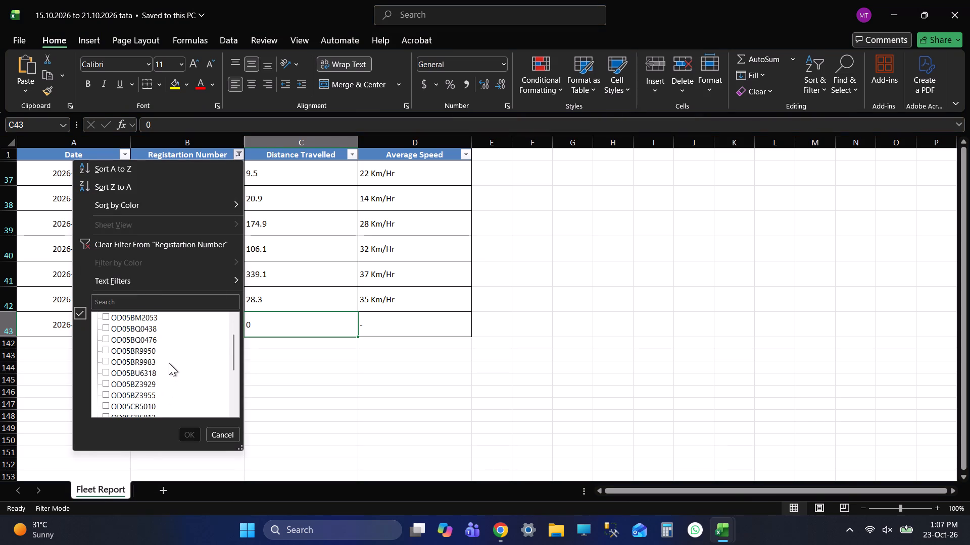
pyautogui.scroll(-1, 170, 362)
pyautogui.scroll(3, 172, 365)
pyautogui.scroll(-5, 173, 370)
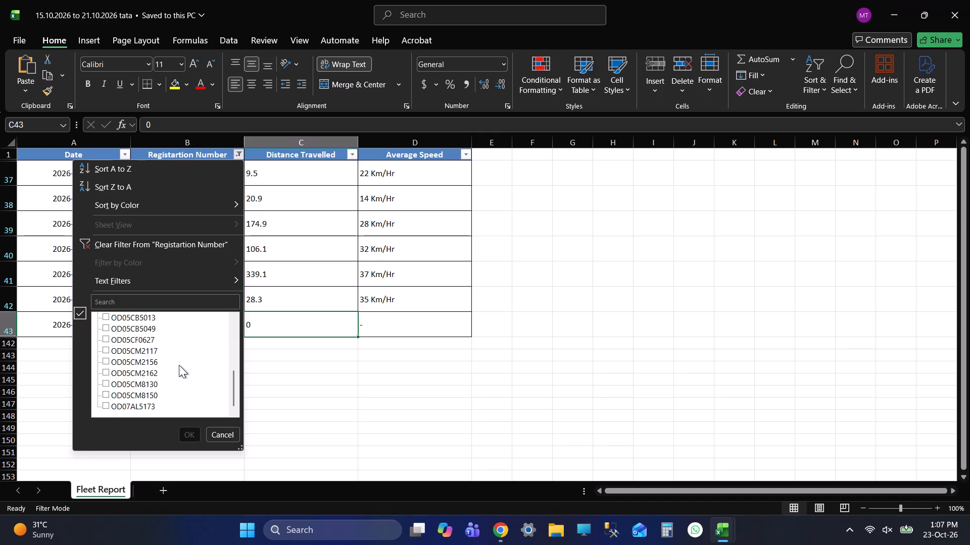
pyautogui.click(146, 342)
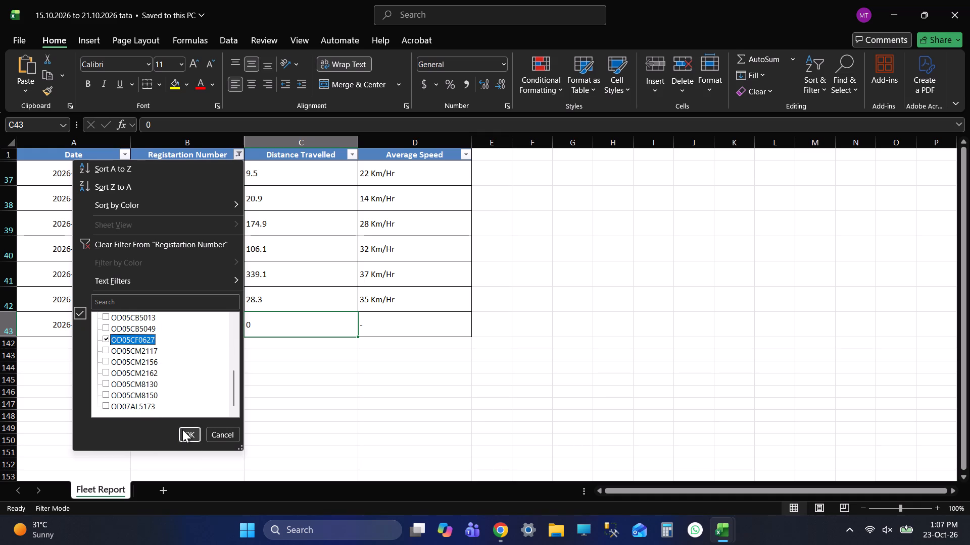
pyautogui.click(182, 429)
pyautogui.click(408, 287)
pyautogui.hotkey('ctrl', 's')
pyautogui.hotkey('ctrl', 's')
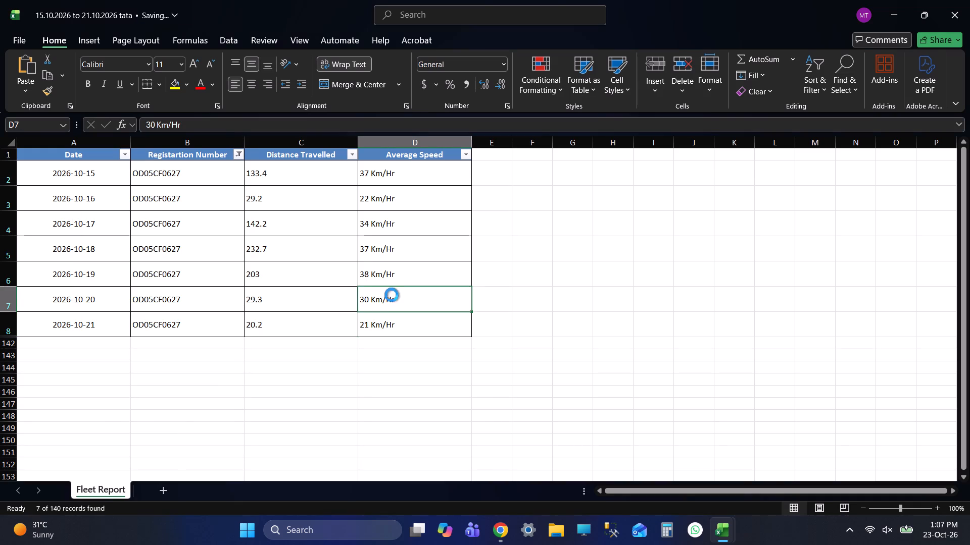
pyautogui.click(186, 181)
pyautogui.hotkey('ctrl', 's')
pyautogui.hotkey('ctrl', 's')
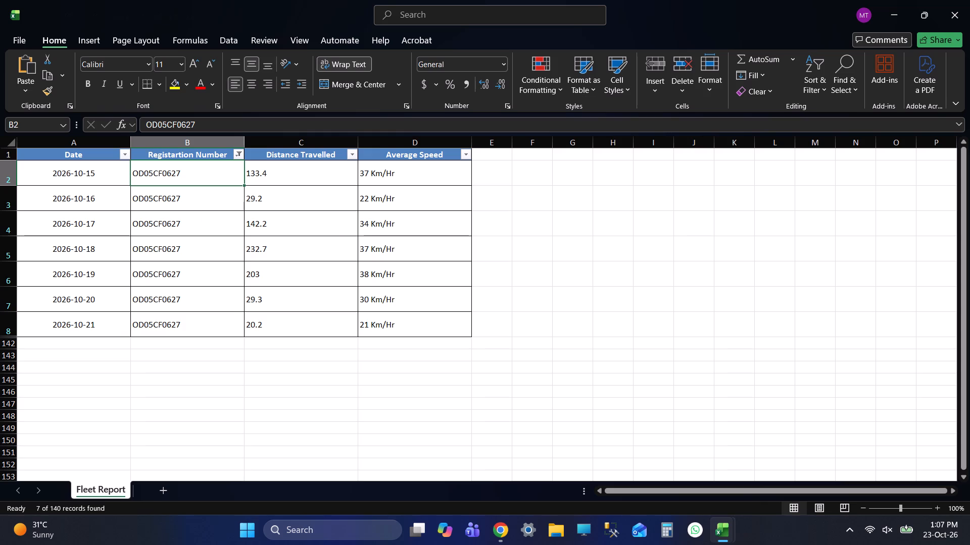
pyautogui.hotkey('ctrl', 's')
pyautogui.hotkey('ctrl', 's')
pyautogui.hotkey('ctrl', 's')
pyautogui.hotkey('ctrl', 's')
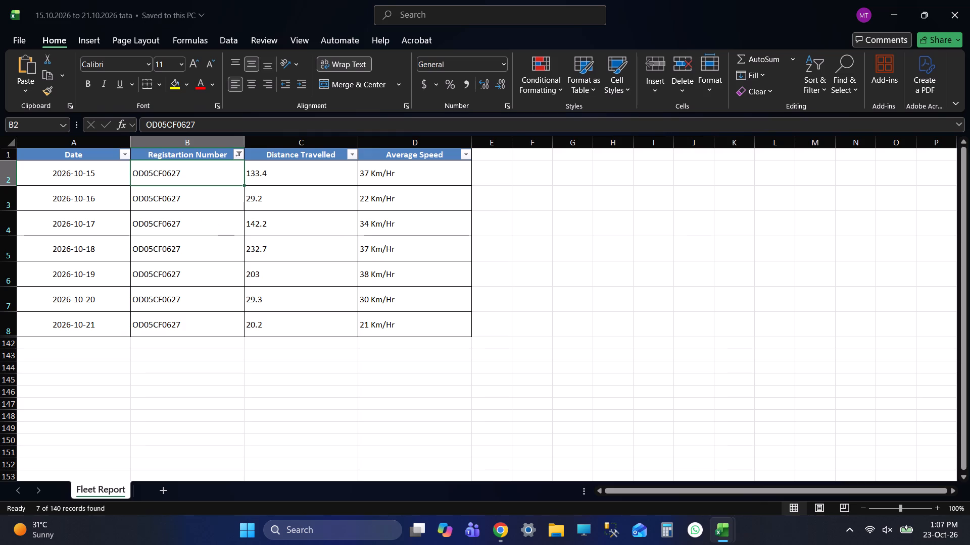
pyautogui.hotkey('alt', 'Tab')
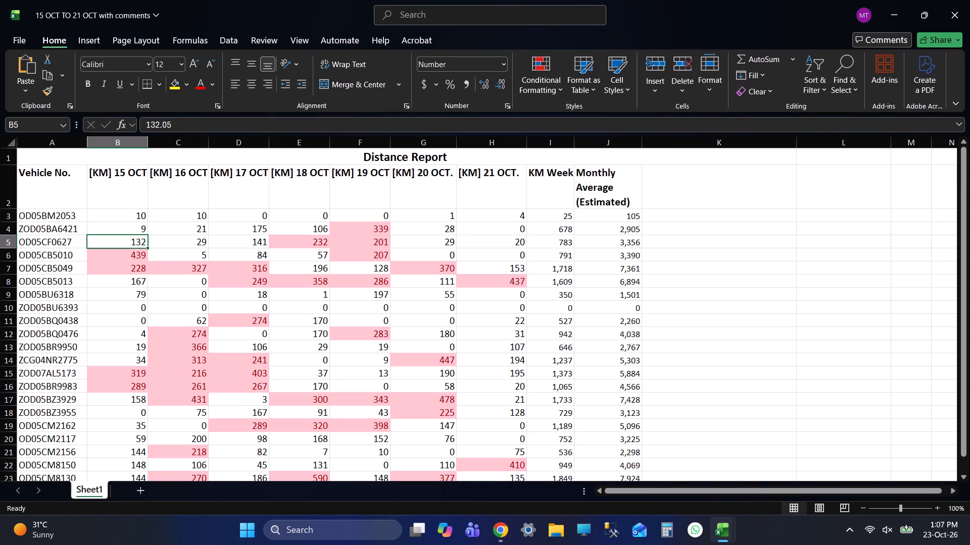
pyautogui.hotkey('alt', 'Tab')
pyautogui.press('Tab')
pyautogui.hotkey('alt', 'Tab')
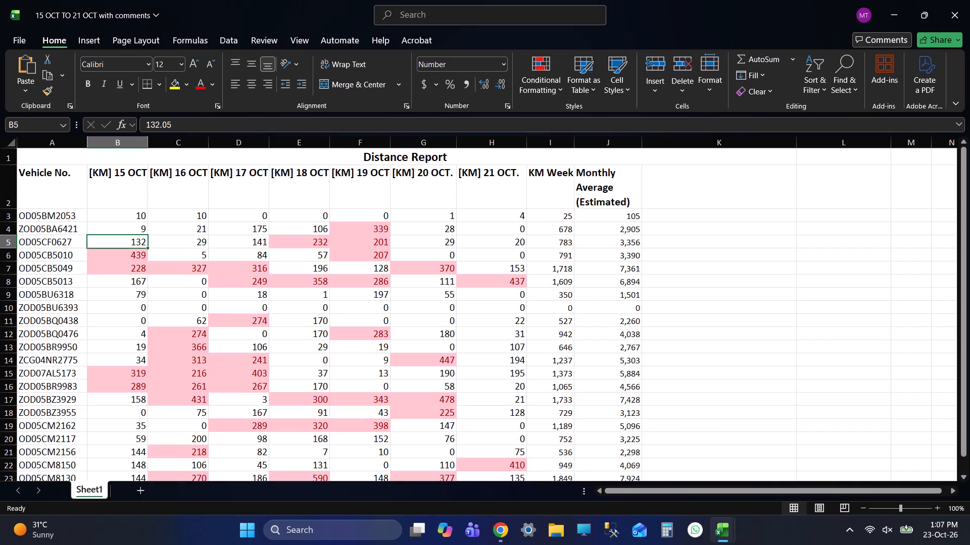
pyautogui.hotkey('alt', 'Tab')
pyautogui.hotkey('alt', 'Tab')
pyautogui.write('133')
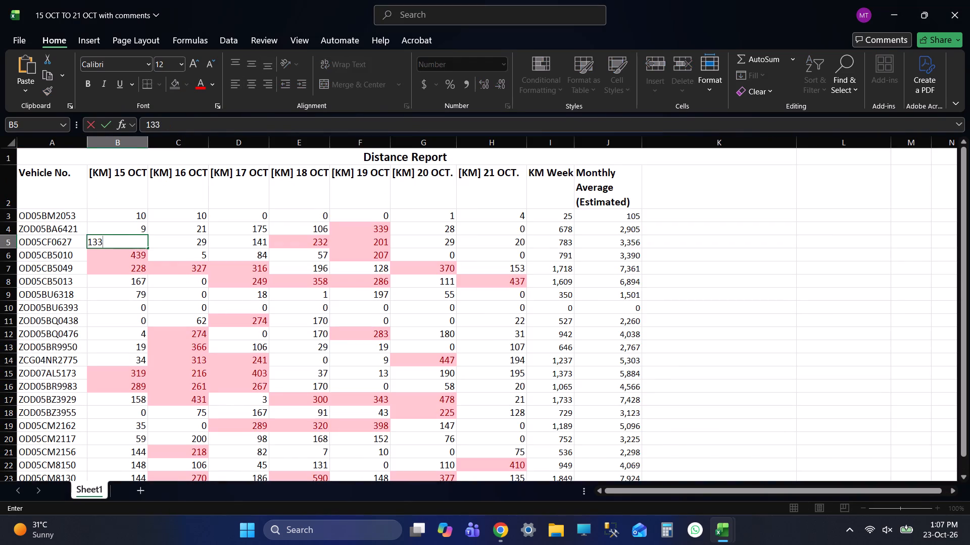
pyautogui.press('Tab')
pyautogui.hotkey('alt', 'Tab')
pyautogui.click(326, 203)
pyautogui.hotkey('alt', 'Tab')
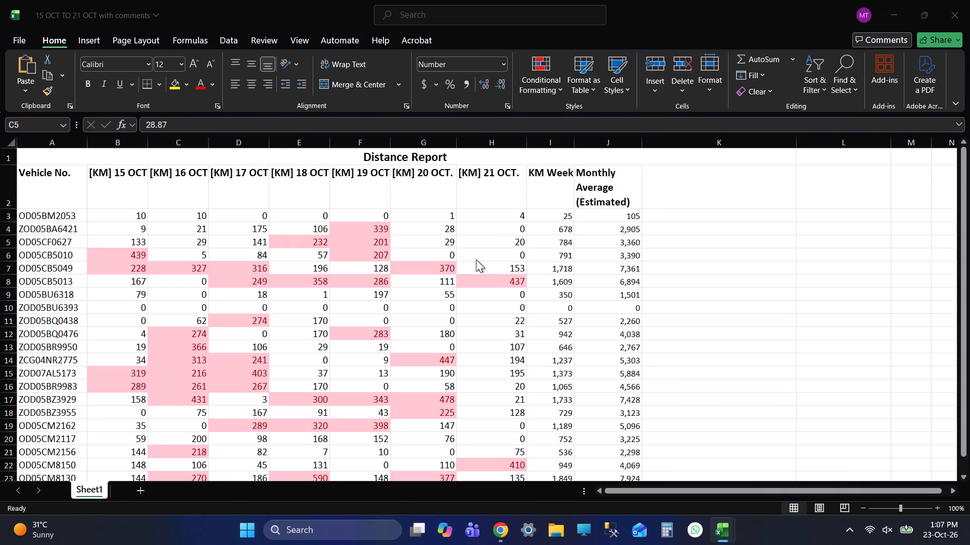
pyautogui.press('Tab')
pyautogui.hotkey('alt', 'Tab')
pyautogui.click(303, 230)
pyautogui.hotkey('alt', 'Tab')
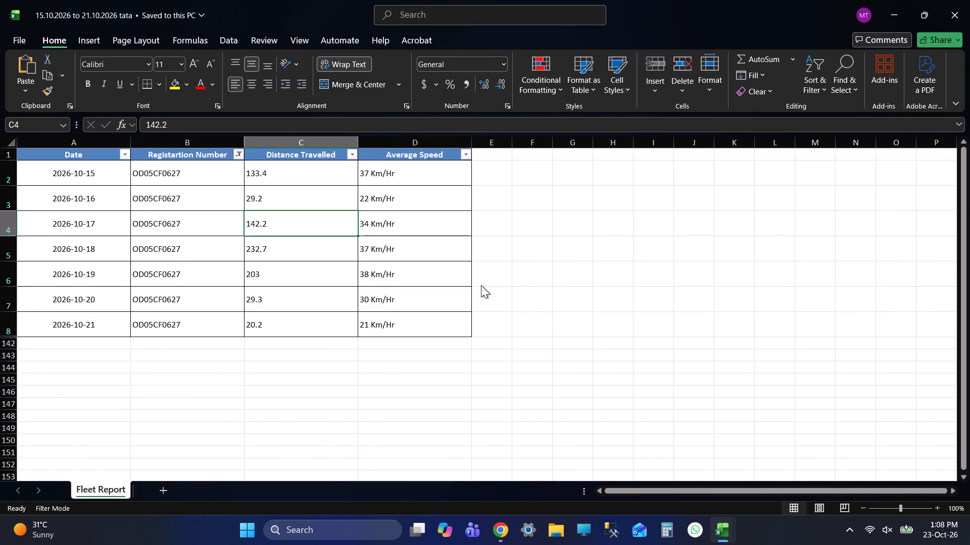
pyautogui.hotkey('alt', 'Tab')
pyautogui.hotkey('alt', 'Tab')
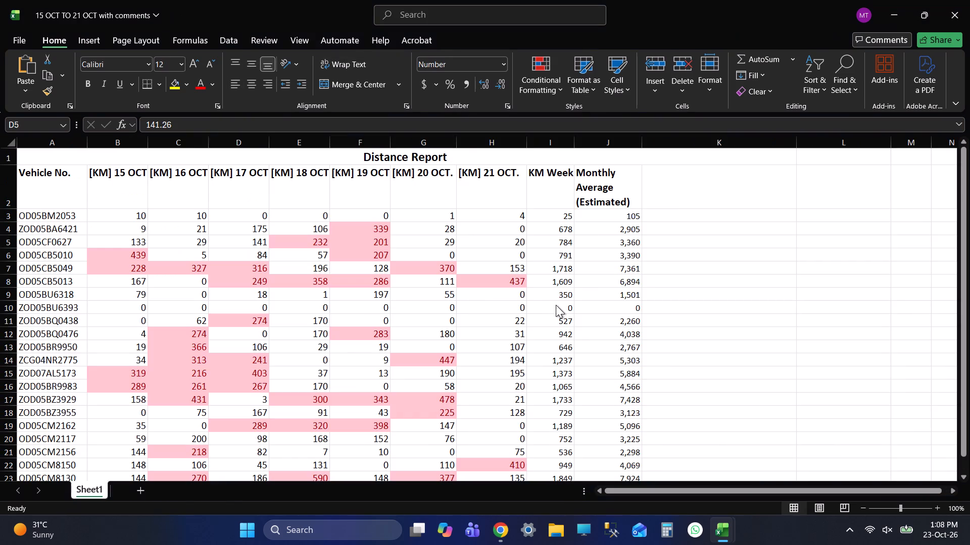
pyautogui.hotkey('alt', 'Tab')
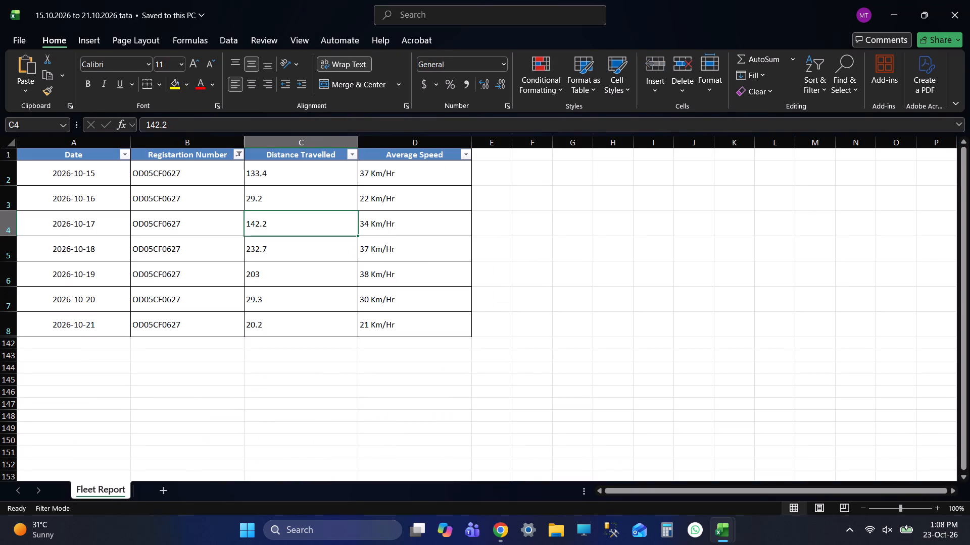
pyautogui.hotkey('alt', 'Tab')
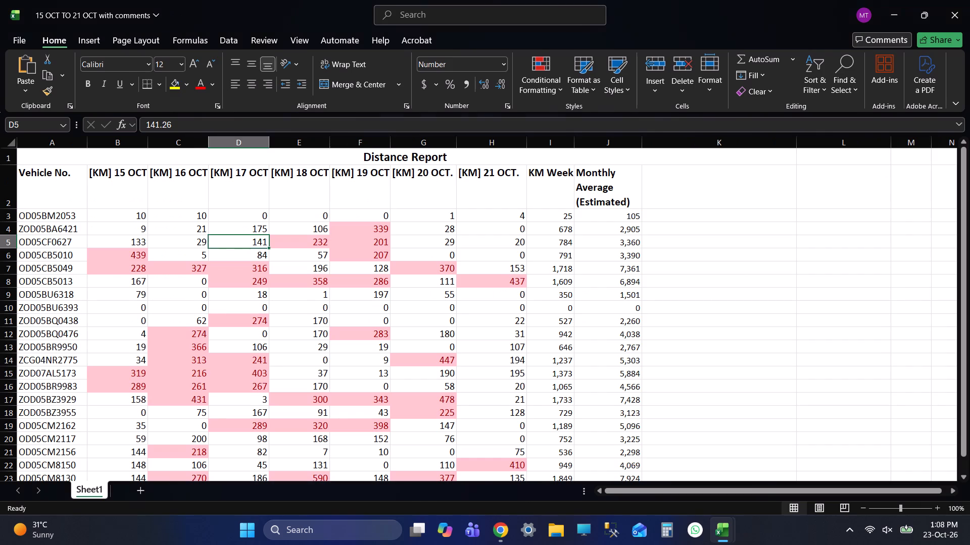
pyautogui.write('142')
pyautogui.press('Tab')
pyautogui.hotkey('alt', 'Tab')
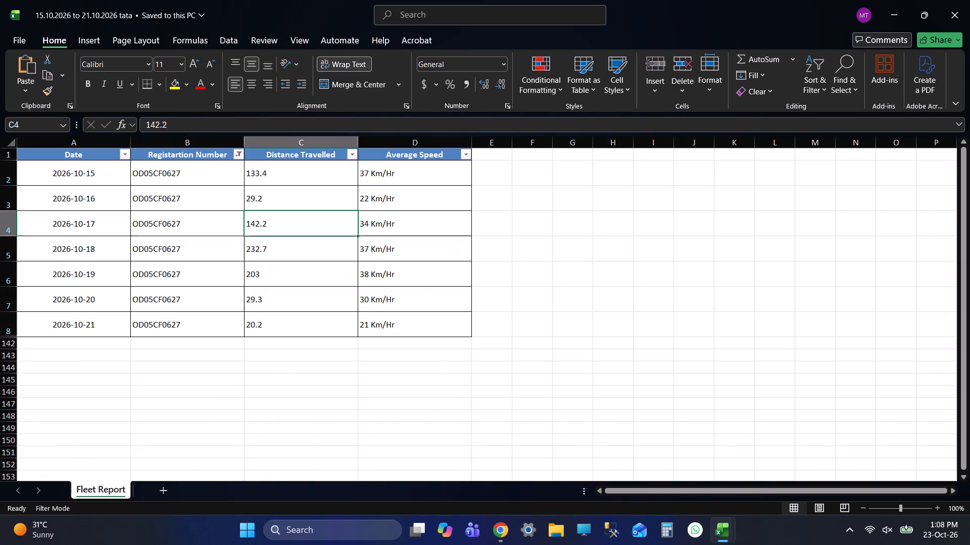
pyautogui.click(284, 249)
pyautogui.hotkey('alt', 'Tab')
pyautogui.hotkey('alt', 'Tab')
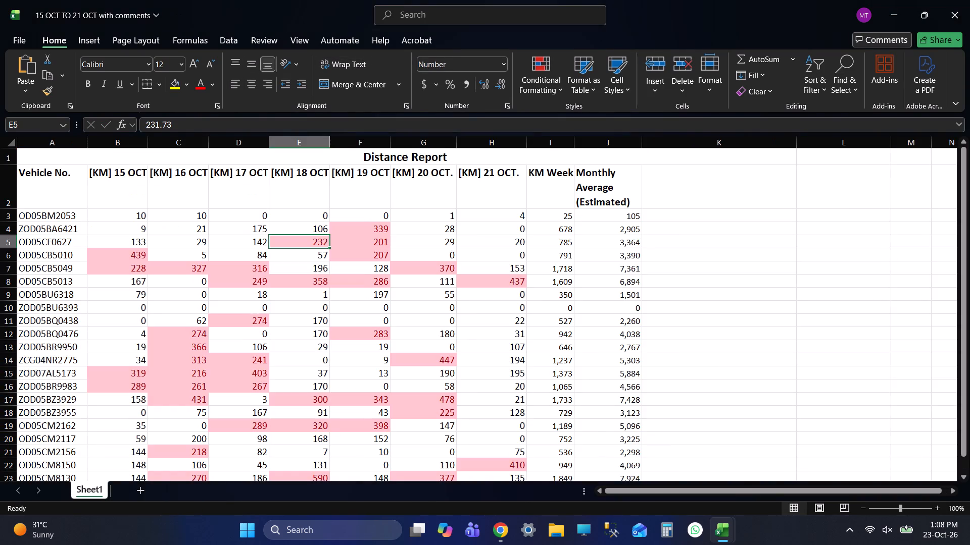
pyautogui.click(310, 276)
pyautogui.hotkey('alt', 'Tab')
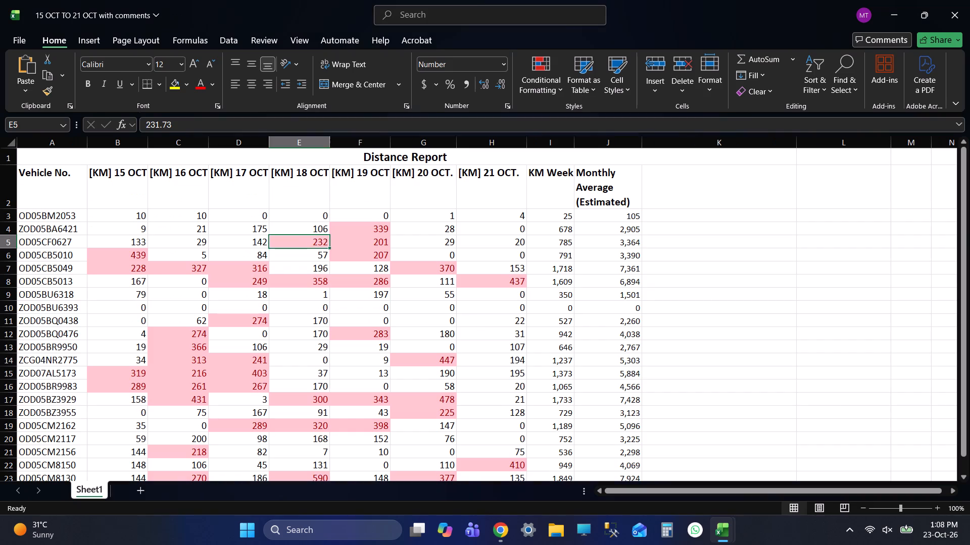
pyautogui.press('Tab')
pyautogui.hotkey('alt', 'Tab')
pyautogui.hotkey('alt', 'Tab')
pyautogui.write('203')
pyautogui.press('Tab')
pyautogui.hotkey('alt', 'Tab')
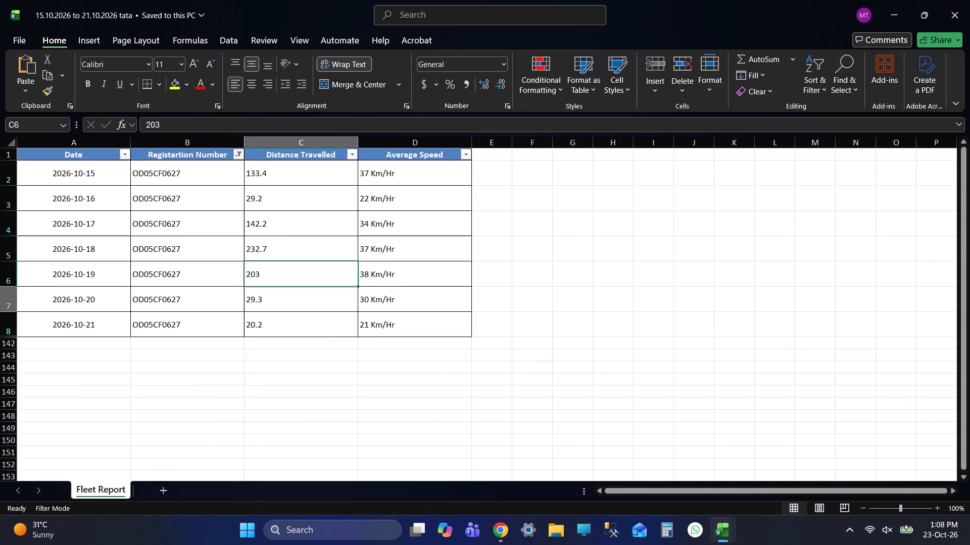
pyautogui.click(304, 305)
pyautogui.hotkey('alt', 'Tab')
pyautogui.hotkey('alt', 'Tab')
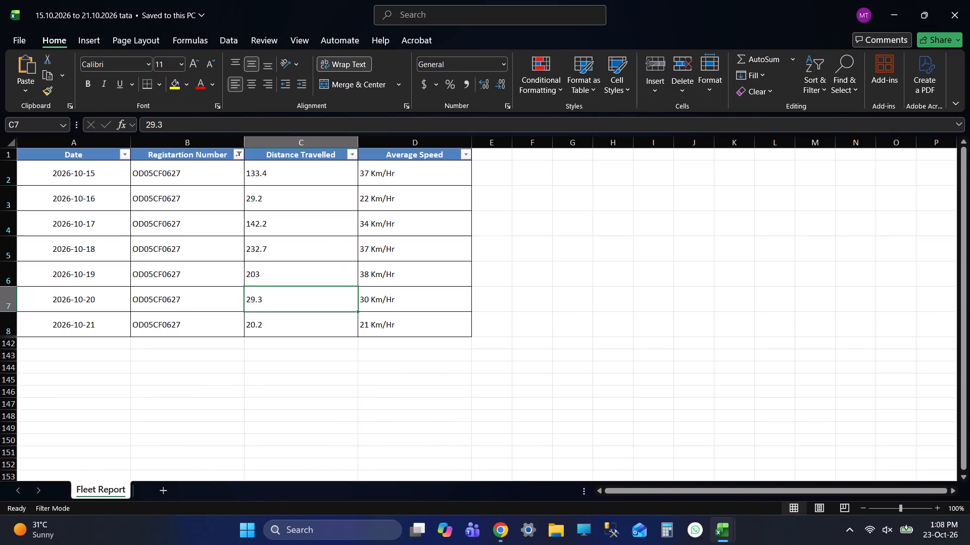
pyautogui.click(306, 321)
pyautogui.hotkey('alt', 'Tab')
pyautogui.press('Tab')
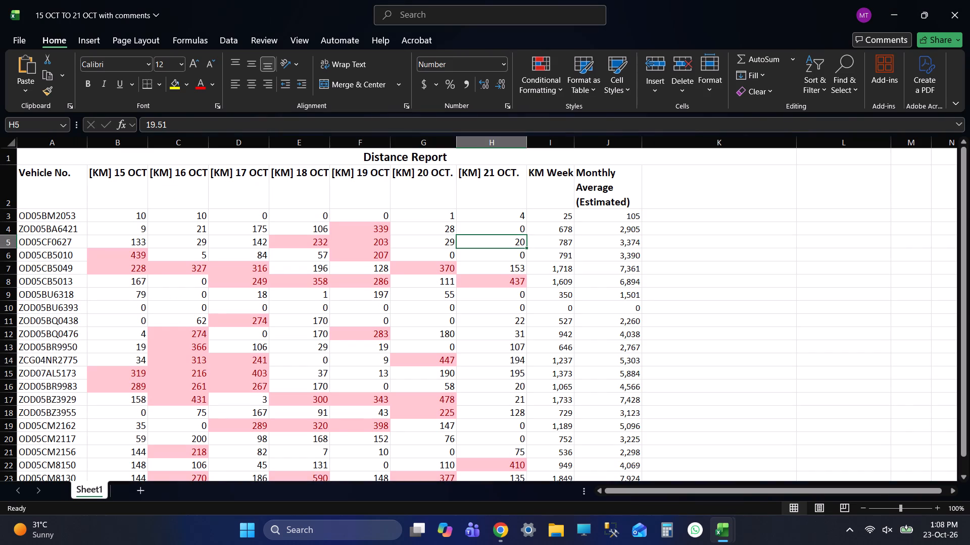
pyautogui.hotkey('ctrl', 's')
pyautogui.hotkey('shift', 'Tab')
pyautogui.hotkey('shift', 'Tab')
pyautogui.hotkey('shift', 'Tab')
pyautogui.hotkey('shift', 'Tab')
pyautogui.hotkey('shift', 'Tab')
pyautogui.hotkey('shift', 'Tab')
pyautogui.hotkey('shift', 'Tab')
pyautogui.hotkey('shift', 'Tab')
pyautogui.hotkey('shift', 'Tab')
pyautogui.hotkey('shift', 'Tab')
pyautogui.hotkey('shift', 'Tab')
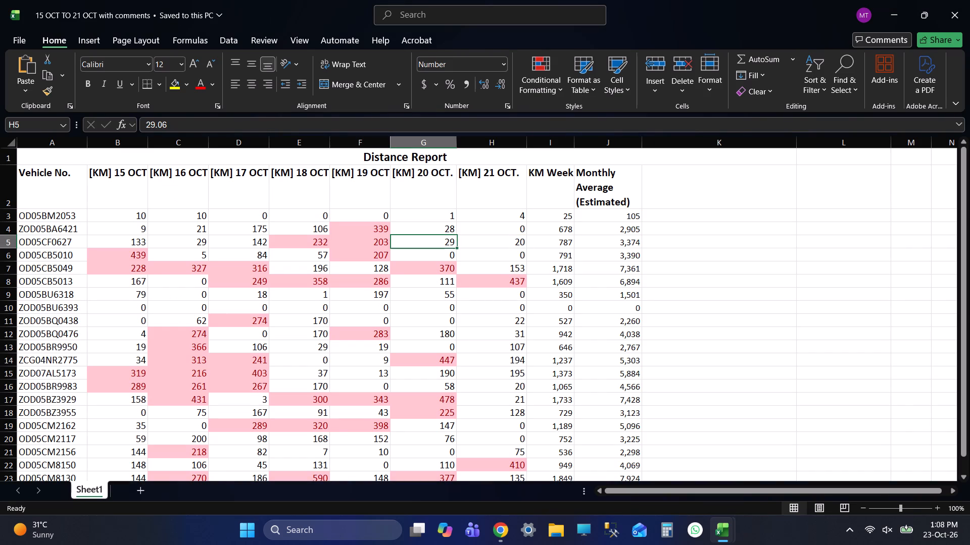
pyautogui.click(66, 256)
pyautogui.hotkey('alt', 'Tab')
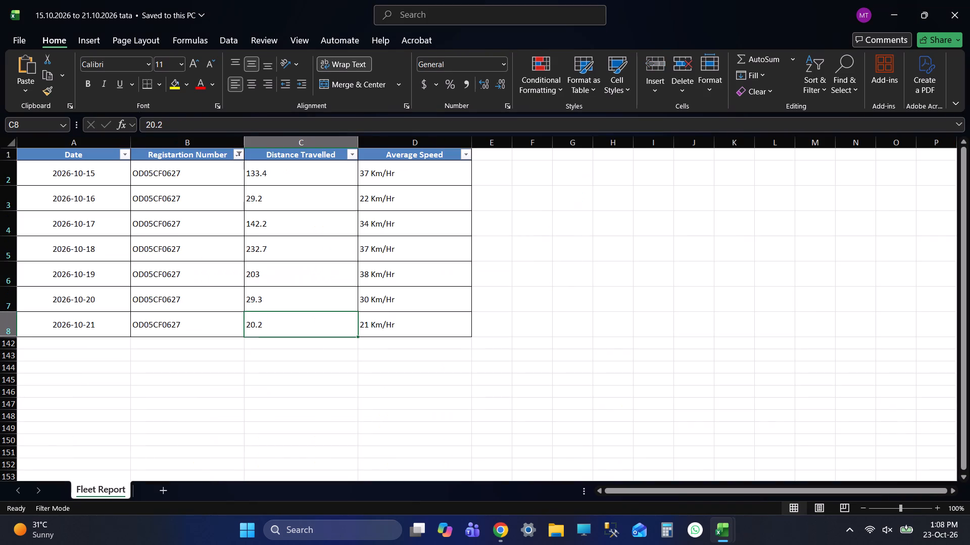
pyautogui.click(237, 157)
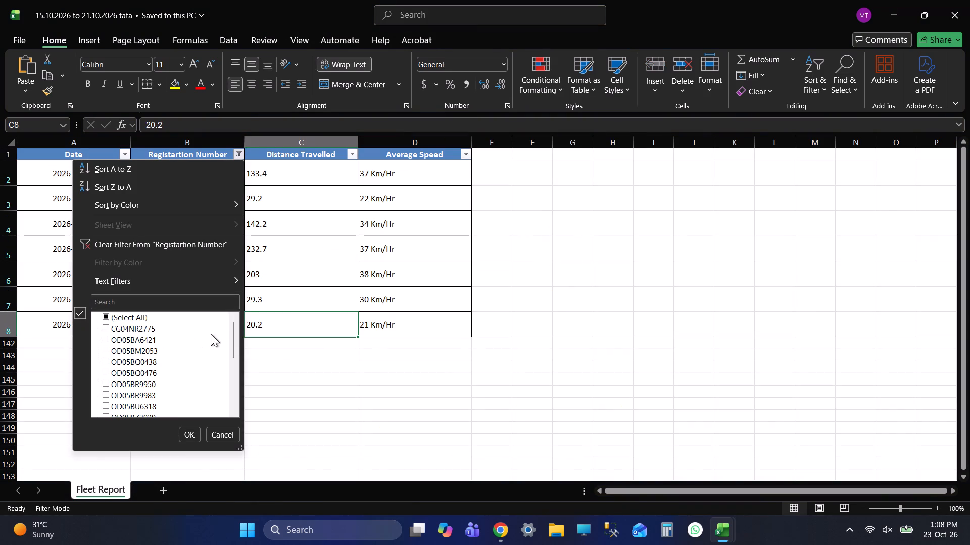
pyautogui.moveTo(232, 329); pyautogui.dragTo(233, 373)
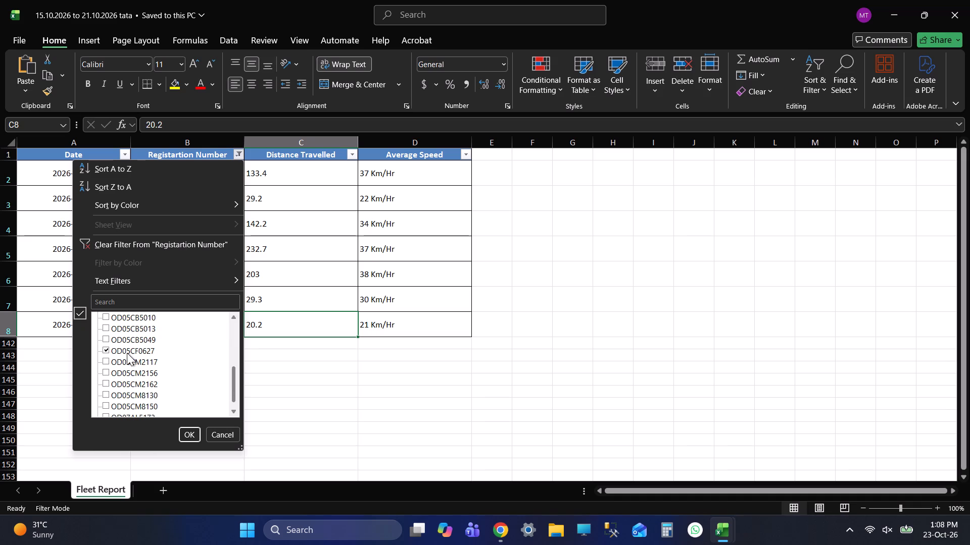
pyautogui.click(126, 349)
pyautogui.click(141, 316)
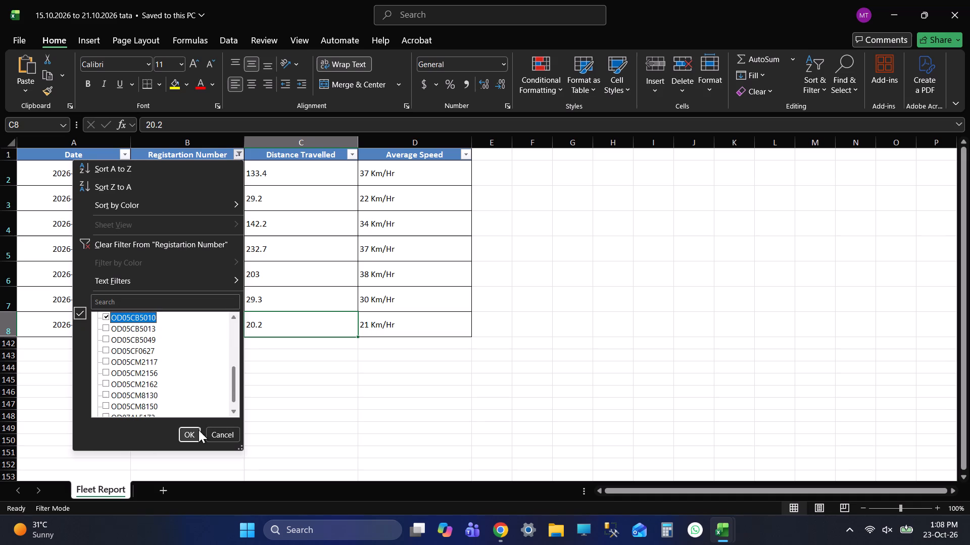
pyautogui.click(193, 430)
pyautogui.click(526, 208)
pyautogui.hotkey('ctrl', 's')
pyautogui.hotkey('ctrl', 's')
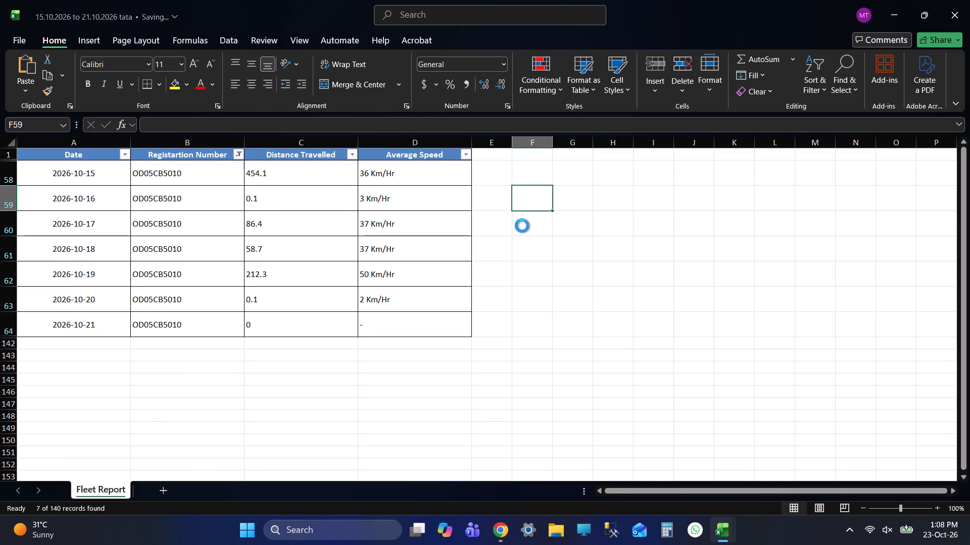
pyautogui.hotkey('ctrl', 's')
pyautogui.hotkey('ctrl', 's')
pyautogui.hotkey('ctrl', 's')
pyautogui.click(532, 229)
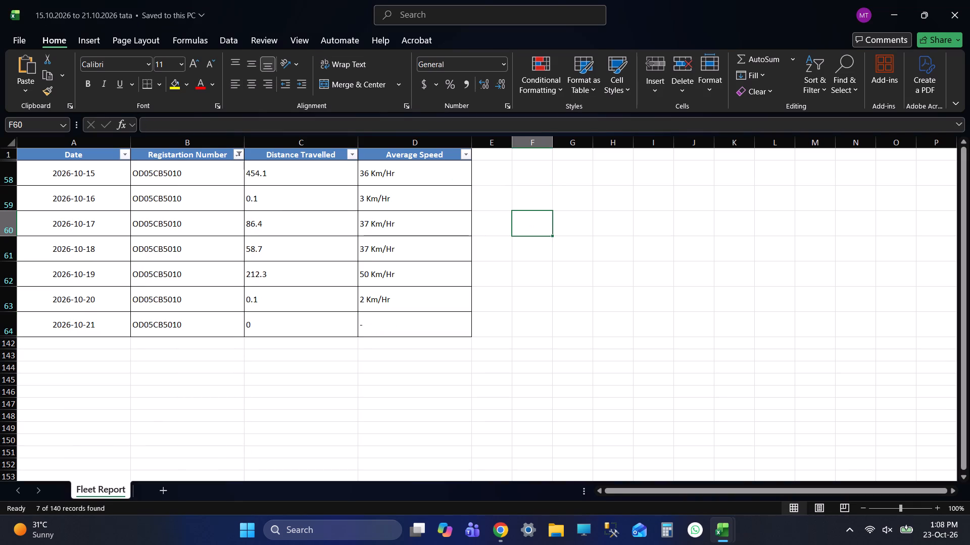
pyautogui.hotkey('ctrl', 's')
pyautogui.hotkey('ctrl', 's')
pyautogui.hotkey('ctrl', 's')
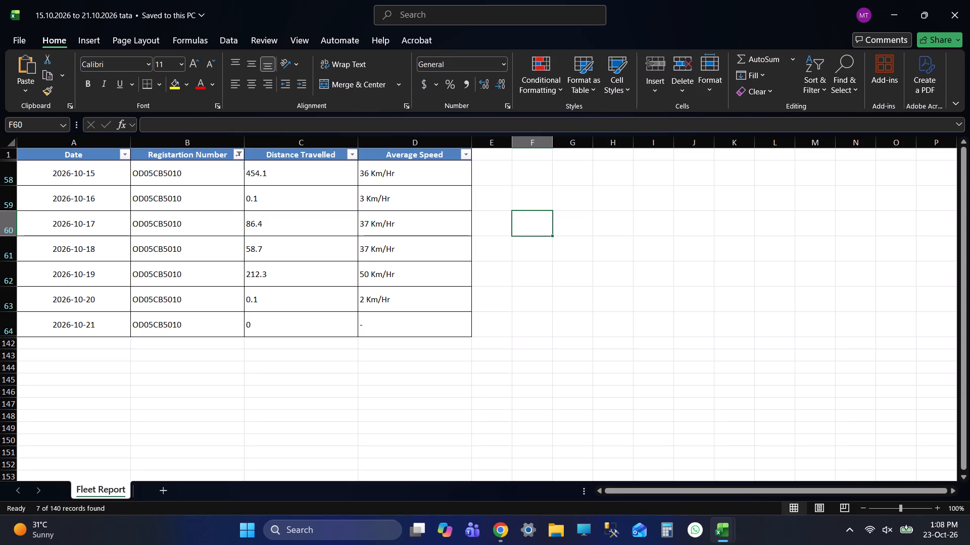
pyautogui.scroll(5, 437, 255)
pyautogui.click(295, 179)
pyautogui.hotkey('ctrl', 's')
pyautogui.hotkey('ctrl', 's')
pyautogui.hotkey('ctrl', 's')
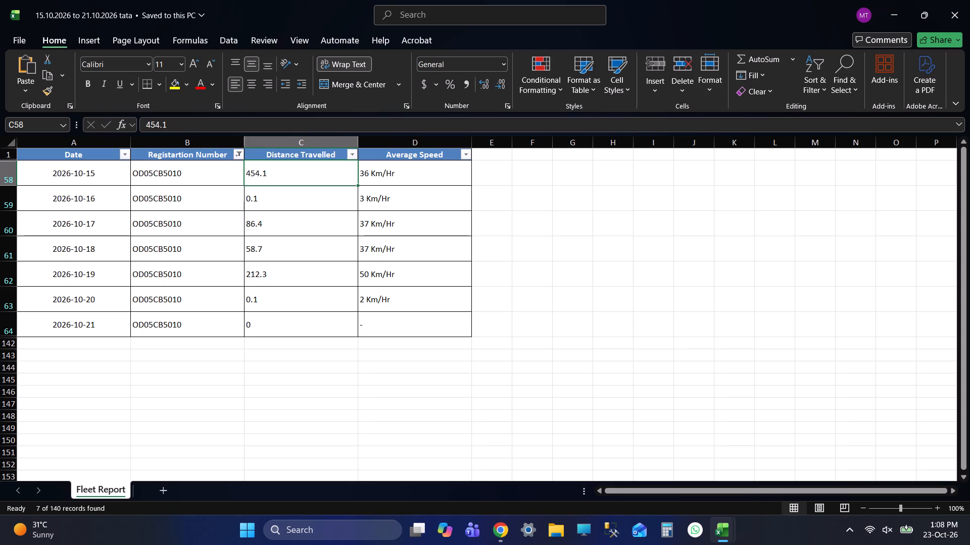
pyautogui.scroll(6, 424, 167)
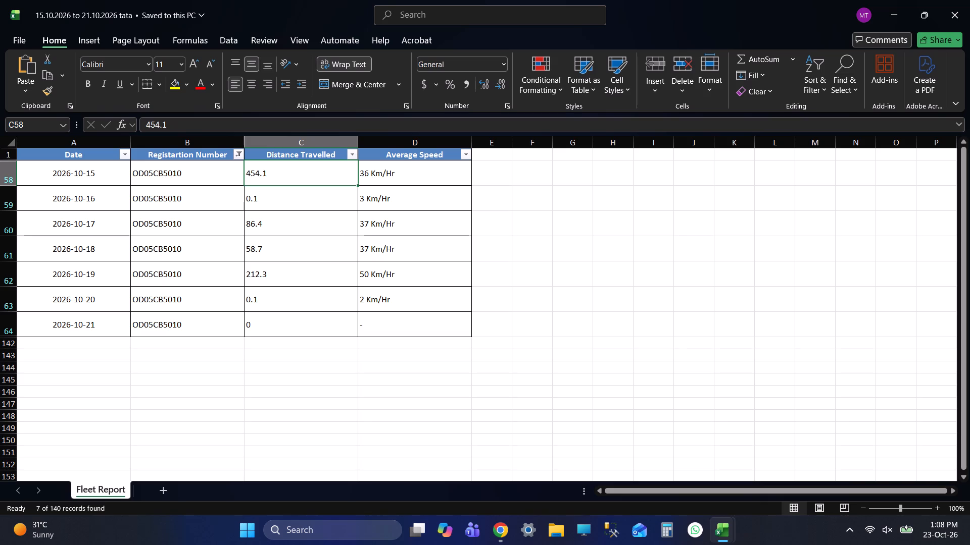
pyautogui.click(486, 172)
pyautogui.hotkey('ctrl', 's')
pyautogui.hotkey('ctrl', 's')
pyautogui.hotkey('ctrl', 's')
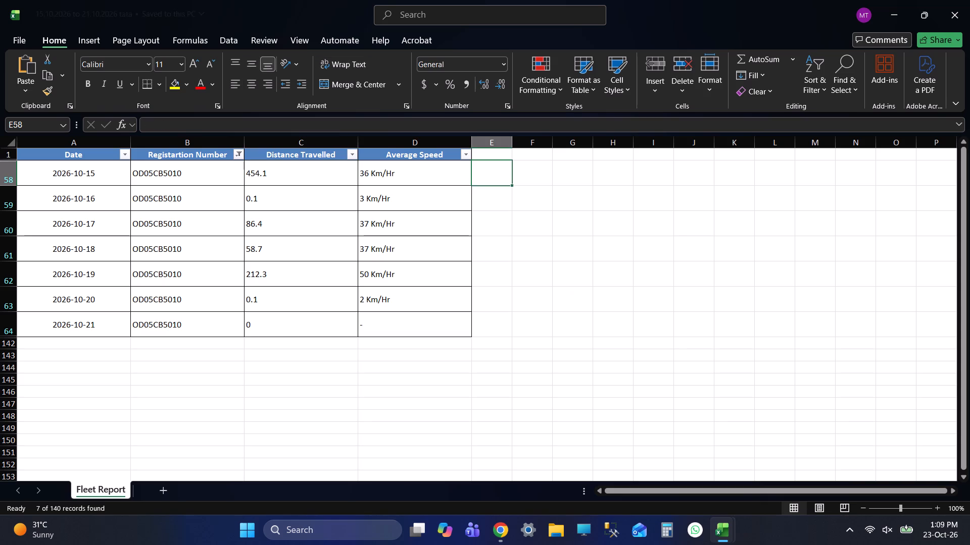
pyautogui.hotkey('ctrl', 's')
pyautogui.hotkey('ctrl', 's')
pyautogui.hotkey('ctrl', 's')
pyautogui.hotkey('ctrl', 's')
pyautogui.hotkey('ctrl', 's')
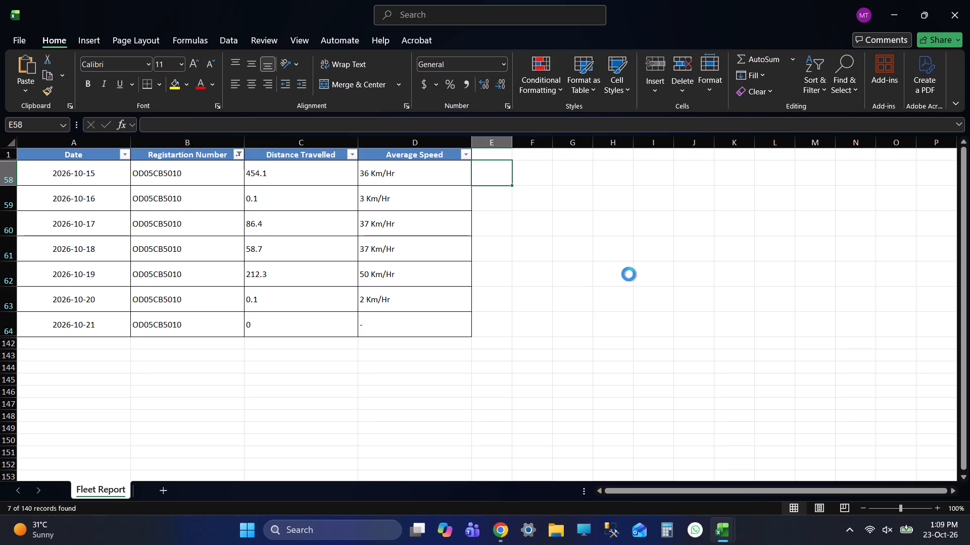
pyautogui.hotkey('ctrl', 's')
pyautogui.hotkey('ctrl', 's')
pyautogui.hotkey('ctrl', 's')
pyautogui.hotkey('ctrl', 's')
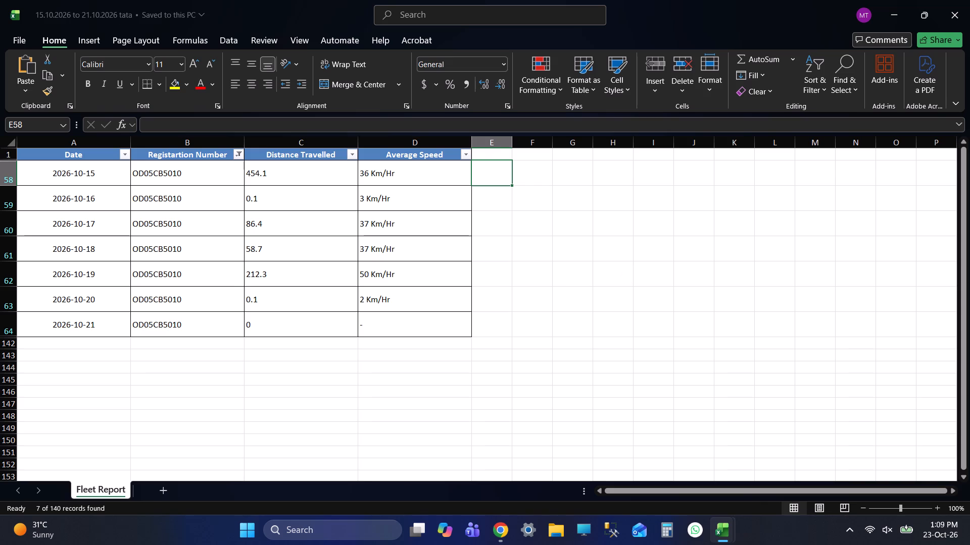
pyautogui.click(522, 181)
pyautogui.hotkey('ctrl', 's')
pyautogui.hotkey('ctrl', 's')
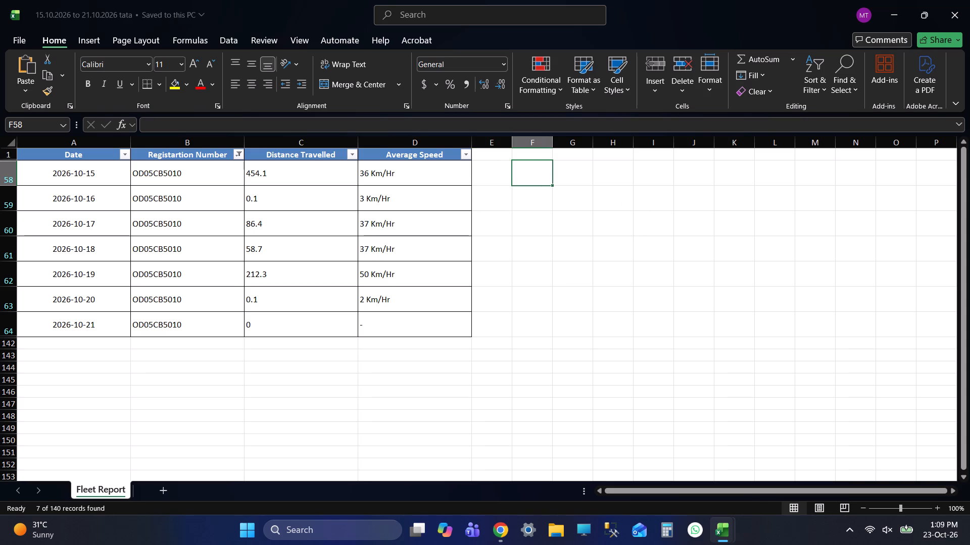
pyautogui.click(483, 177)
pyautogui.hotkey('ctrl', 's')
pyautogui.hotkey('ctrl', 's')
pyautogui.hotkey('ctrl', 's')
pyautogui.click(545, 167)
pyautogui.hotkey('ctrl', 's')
pyautogui.hotkey('alt', 'Tab')
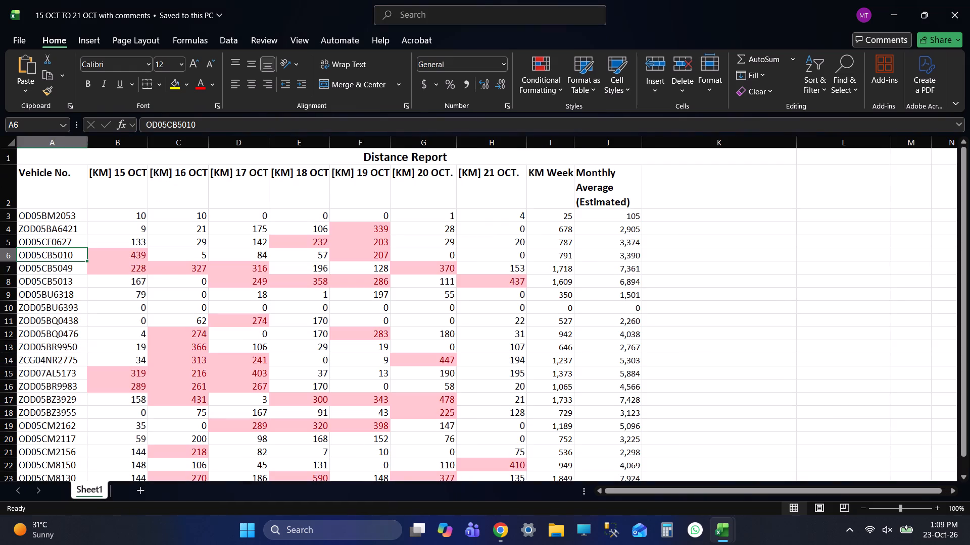
pyautogui.hotkey('alt', 'Tab')
pyautogui.hotkey('alt', 'Tab')
pyautogui.press('Tab')
pyautogui.hotkey('alt', 'Tab')
pyautogui.click(310, 178)
pyautogui.hotkey('alt', 'Tab')
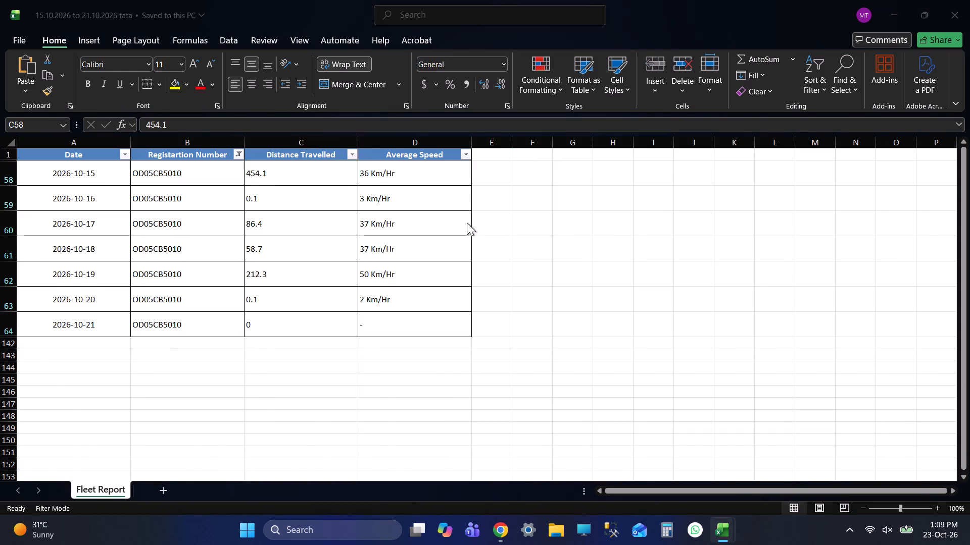
pyautogui.hotkey('alt', 'Tab')
pyautogui.hotkey('alt', 'Tab')
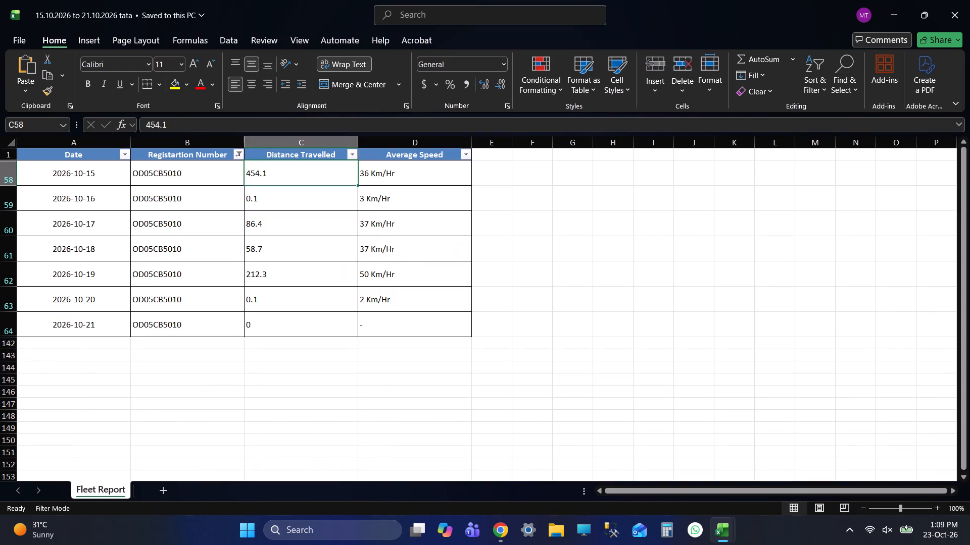
pyautogui.hotkey('alt', 'Tab')
pyautogui.hotkey('alt', 'Tab')
pyautogui.write('454')
pyautogui.press('Tab')
pyautogui.hotkey('alt', 'Tab')
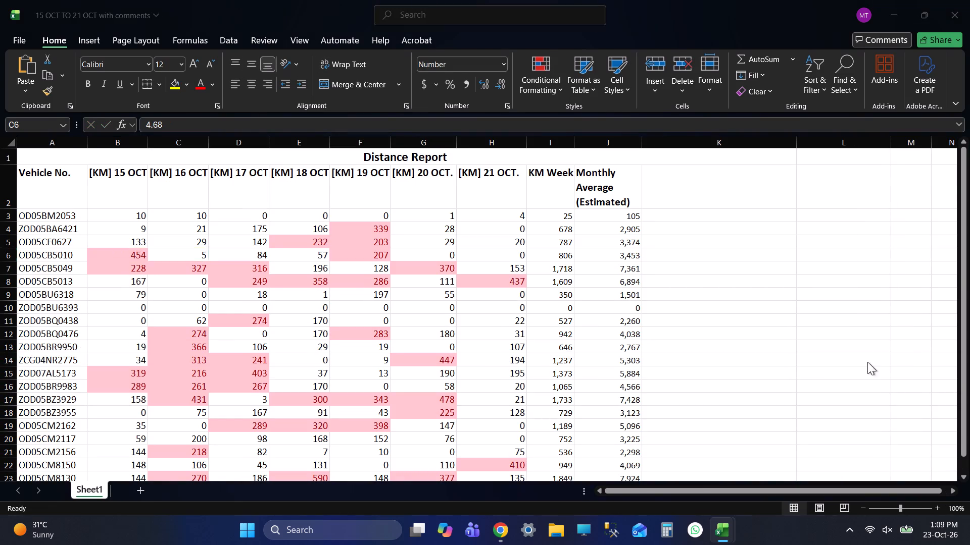
pyautogui.click(296, 197)
pyautogui.hotkey('alt', 'Tab')
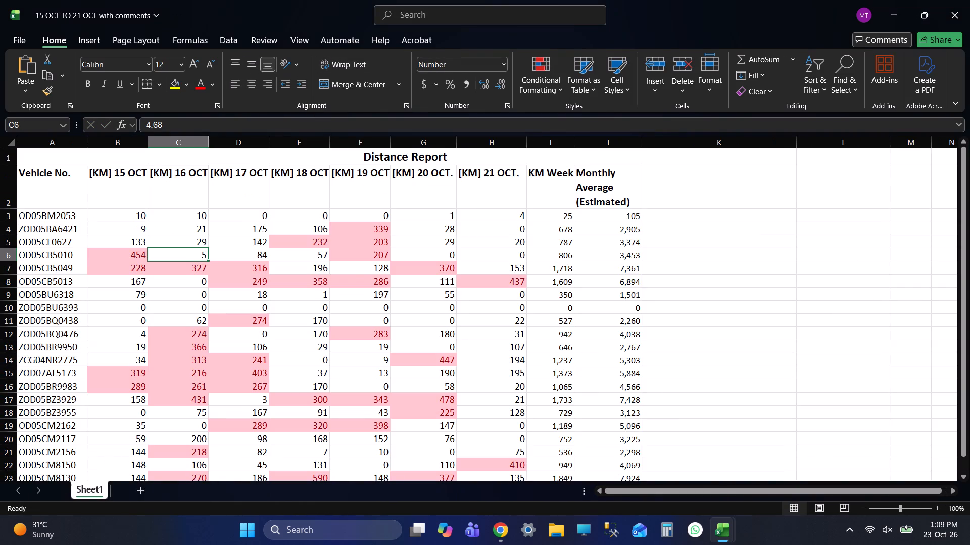
pyautogui.hotkey('alt', 'Tab')
pyautogui.click(264, 222)
pyautogui.hotkey('alt', 'Tab')
pyautogui.press('Tab')
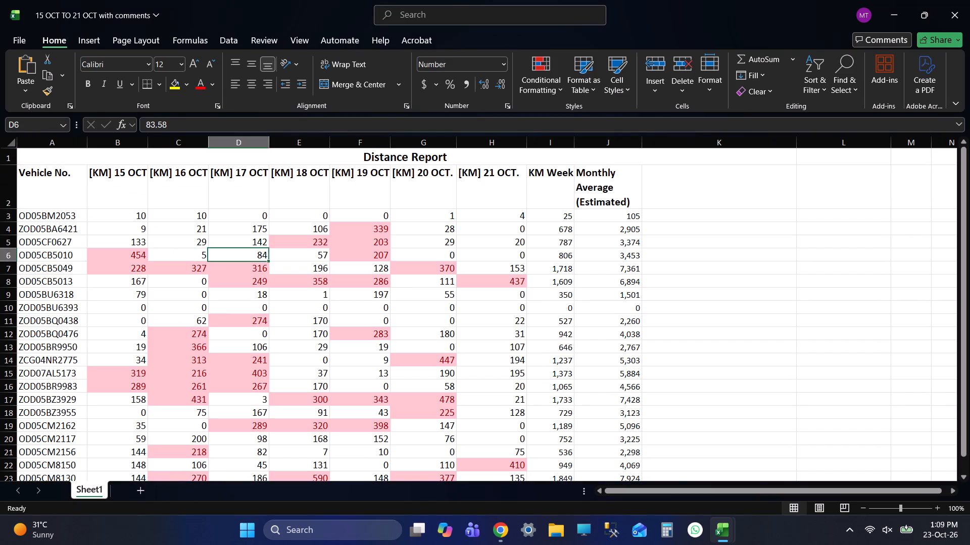
pyautogui.hotkey('alt', 'Tab')
pyautogui.hotkey('alt', 'Tab')
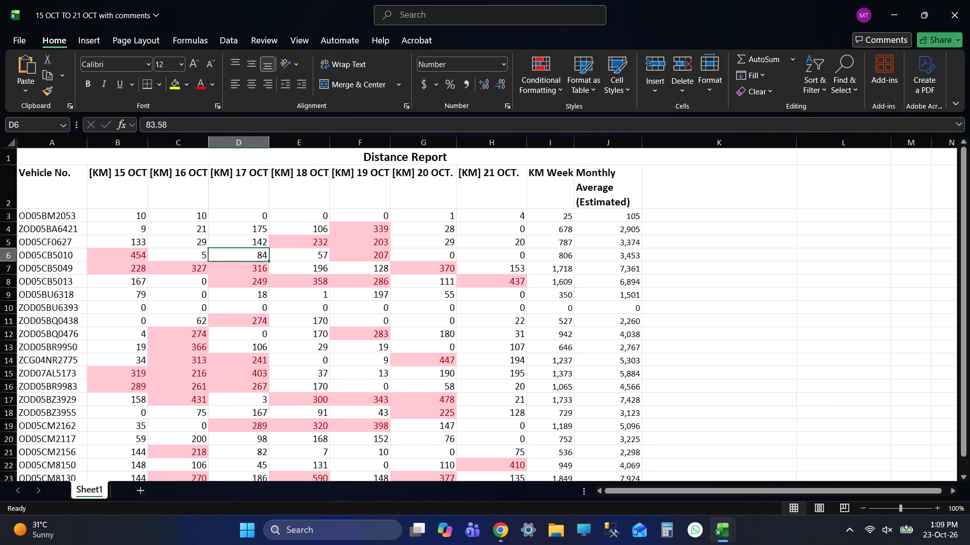
pyautogui.write('86')
pyautogui.press('Tab')
pyautogui.hotkey('alt', 'Tab')
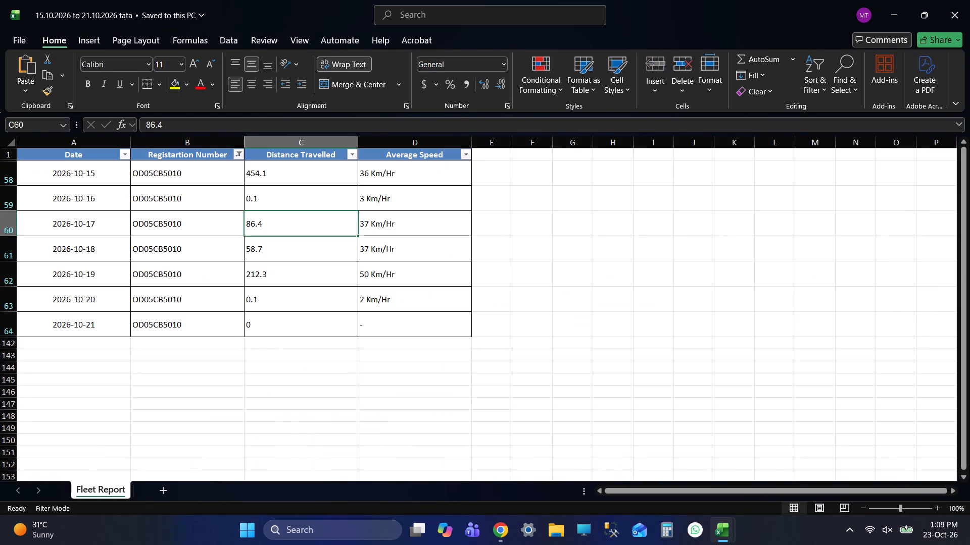
pyautogui.click(303, 254)
pyautogui.hotkey('alt', 'Tab')
pyautogui.hotkey('alt', 'Tab')
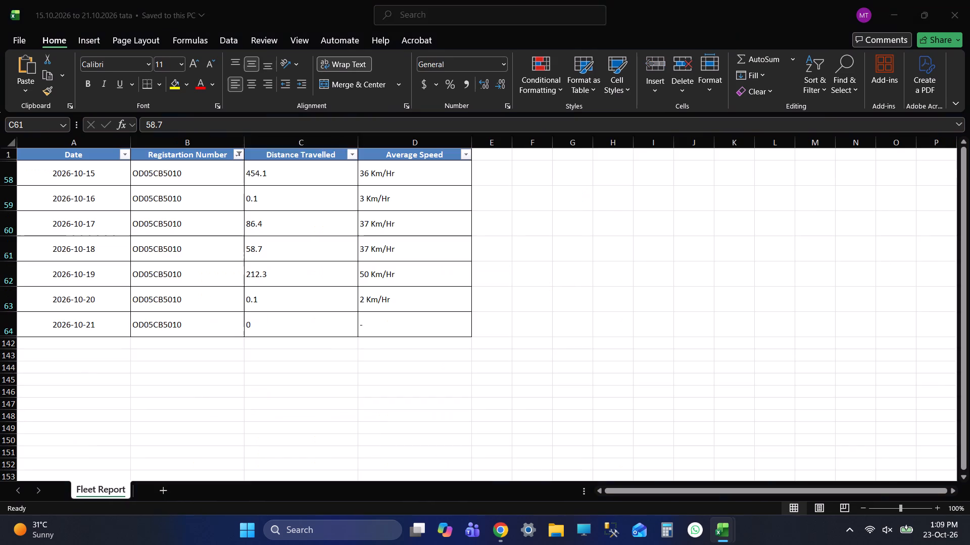
pyautogui.hotkey('alt', 'Tab')
pyautogui.write('58')
pyautogui.press('Tab')
pyautogui.hotkey('alt', 'Tab')
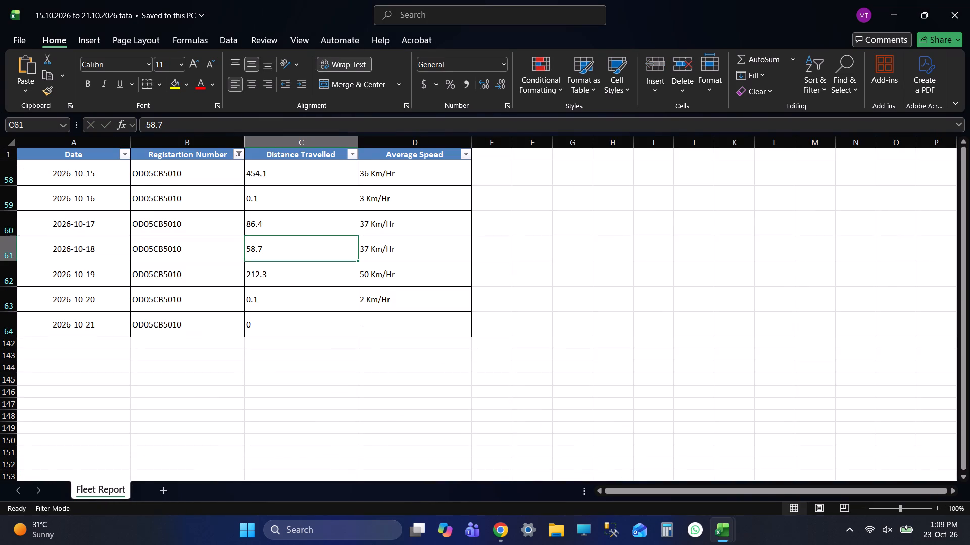
pyautogui.click(310, 281)
pyautogui.hotkey('alt', 'Tab')
pyautogui.hotkey('alt', 'Tab')
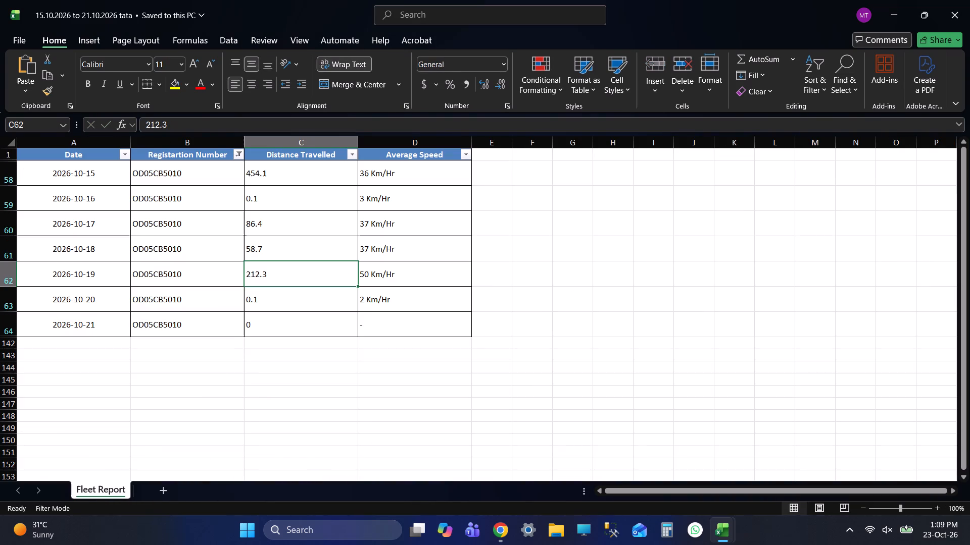
pyautogui.hotkey('alt', 'Tab')
pyautogui.write('212')
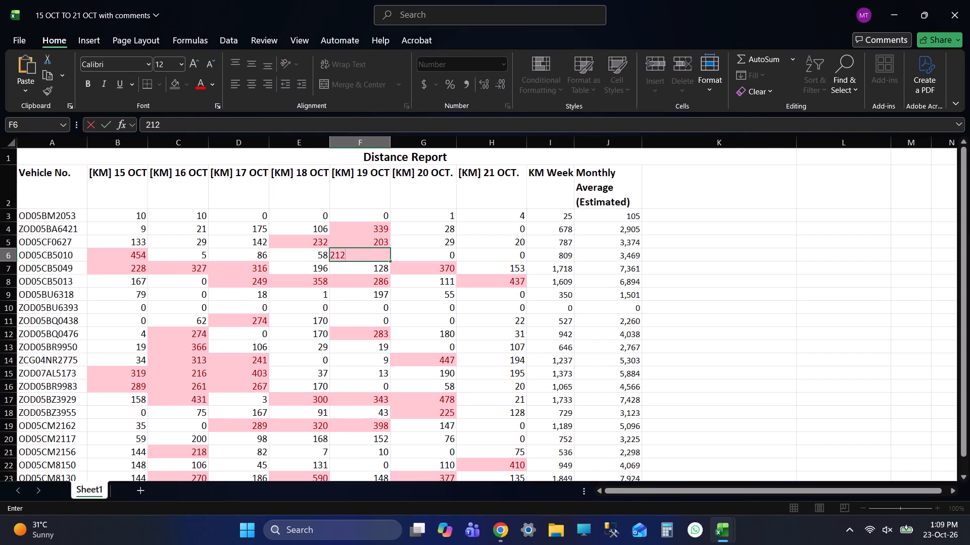
pyautogui.press('Tab')
pyautogui.hotkey('alt', 'Tab')
pyautogui.click(290, 309)
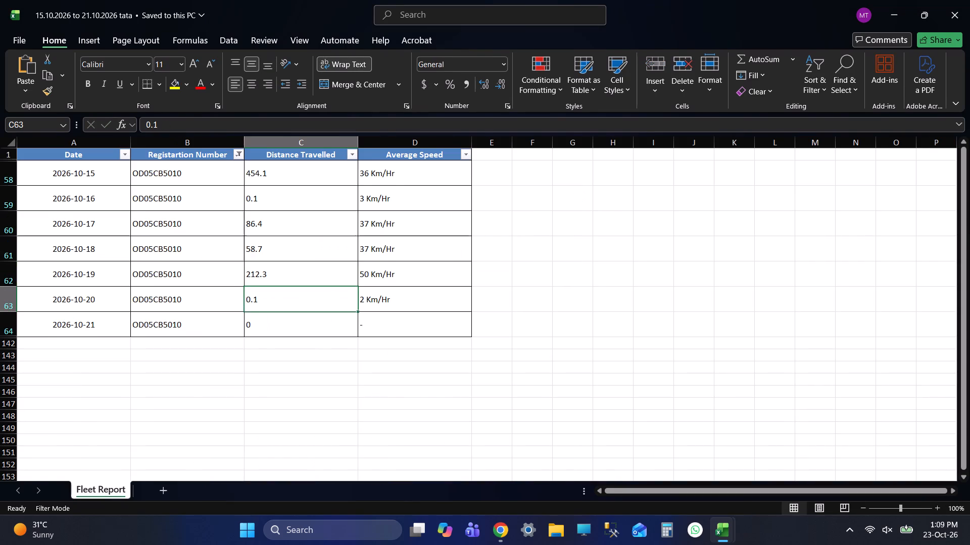
pyautogui.hotkey('alt', 'Tab')
pyautogui.hotkey('alt', 'Tab')
pyautogui.click(296, 318)
pyautogui.hotkey('alt', 'Tab')
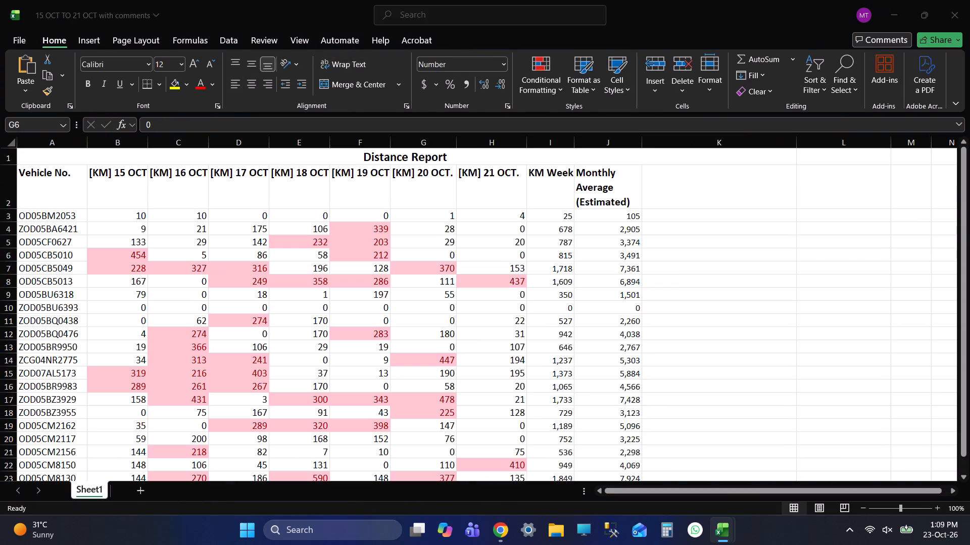
pyautogui.hotkey('ctrl', 's')
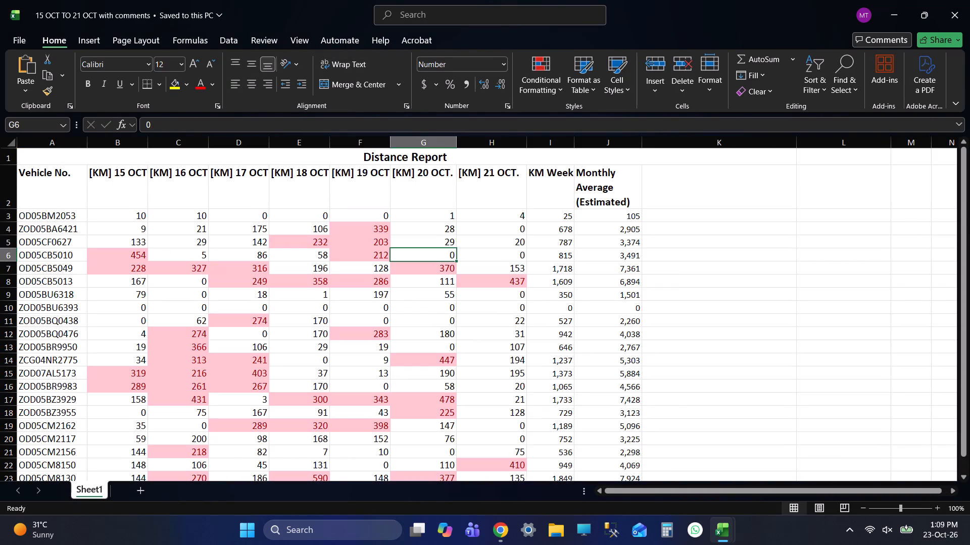
pyautogui.click(54, 271)
pyautogui.hotkey('alt', 'Tab')
pyautogui.click(238, 149)
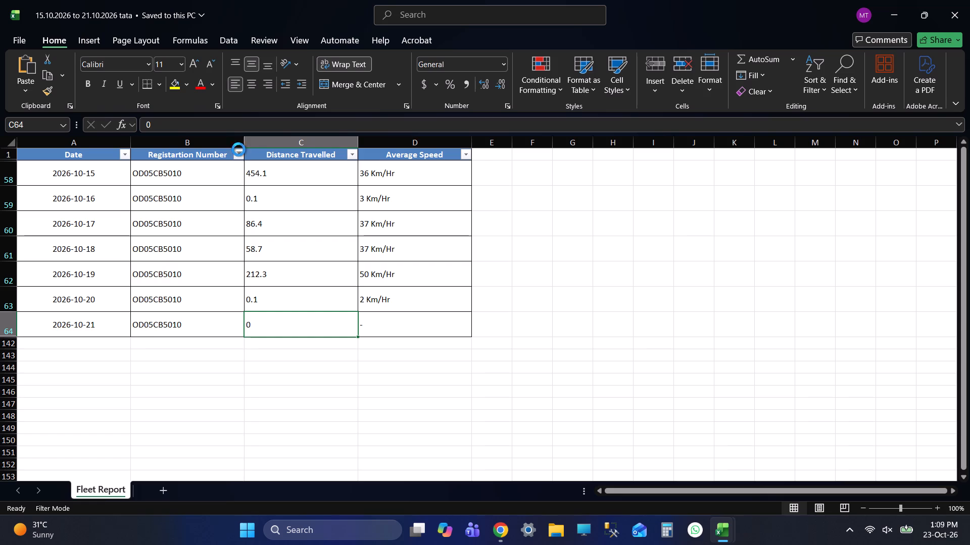
pyautogui.scroll(-3, 181, 349)
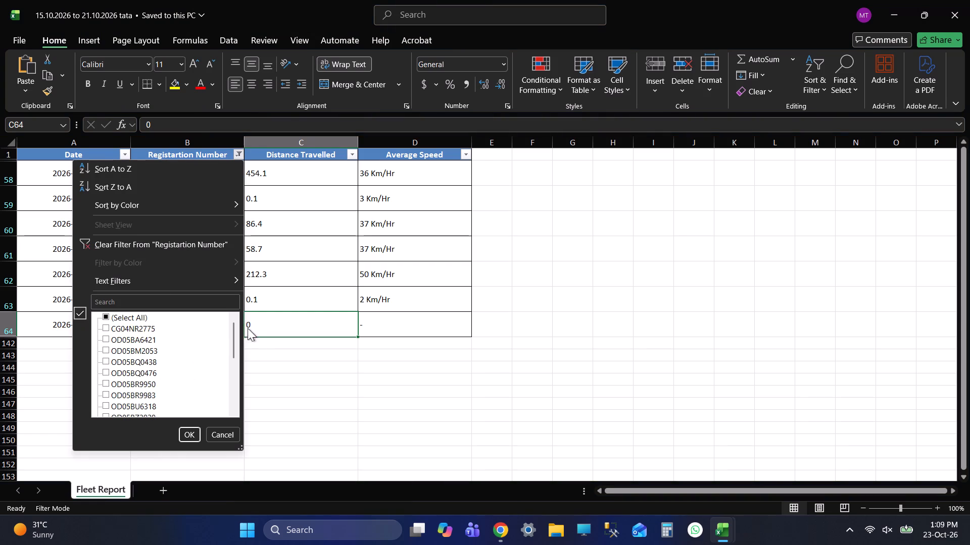
pyautogui.moveTo(231, 340); pyautogui.dragTo(238, 369)
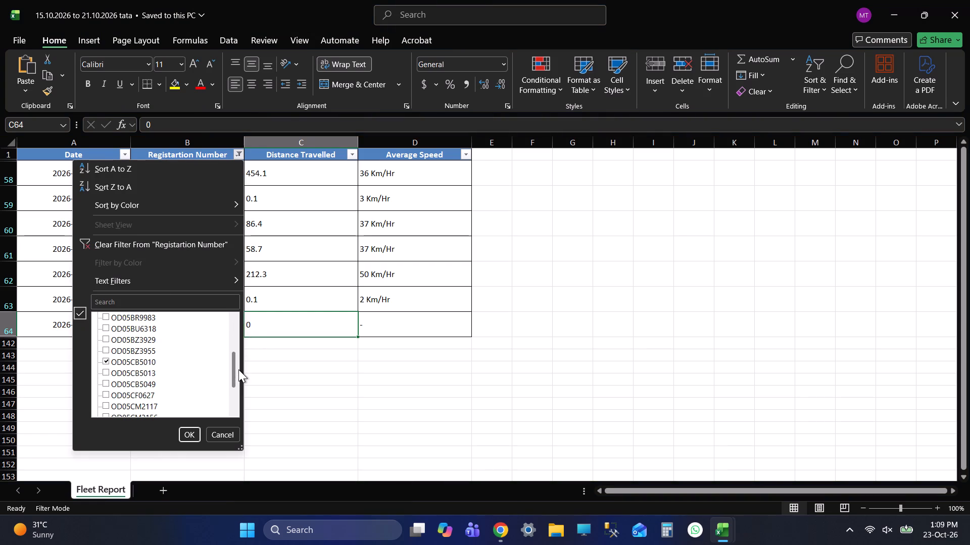
pyautogui.moveTo(238, 369); pyautogui.dragTo(239, 374)
pyautogui.click(147, 351)
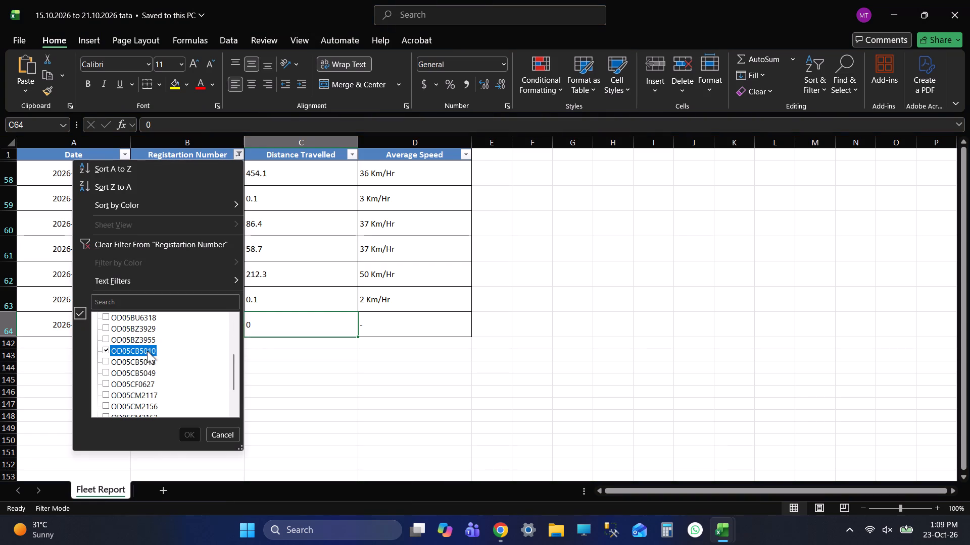
pyautogui.click(142, 373)
pyautogui.click(187, 432)
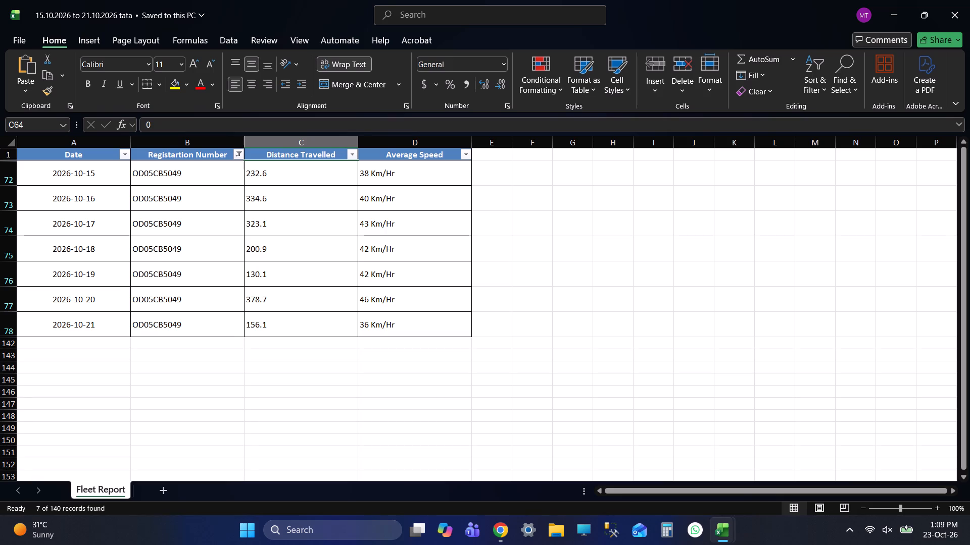
pyautogui.click(516, 292)
pyautogui.click(283, 182)
pyautogui.hotkey('alt', 'Tab')
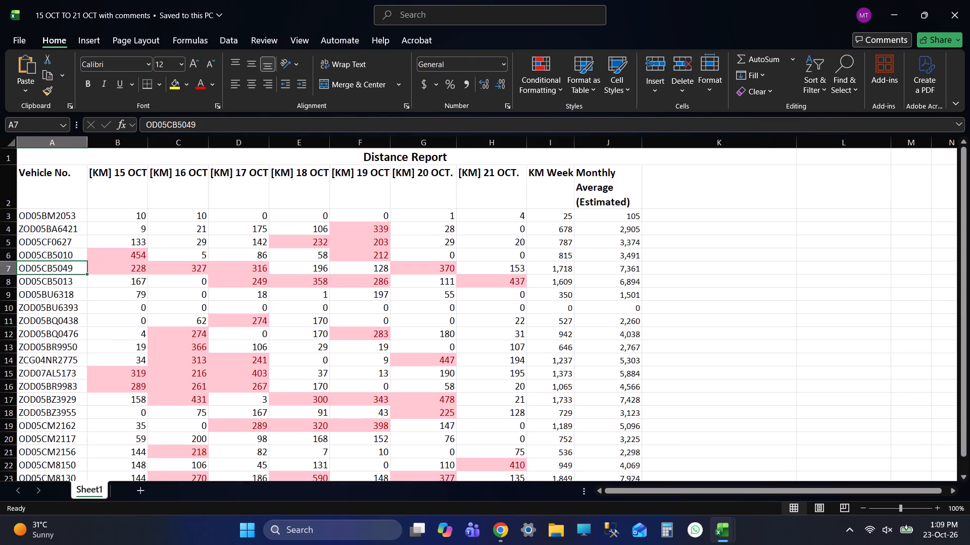
pyautogui.press('Tab')
pyautogui.hotkey('alt', 'Tab')
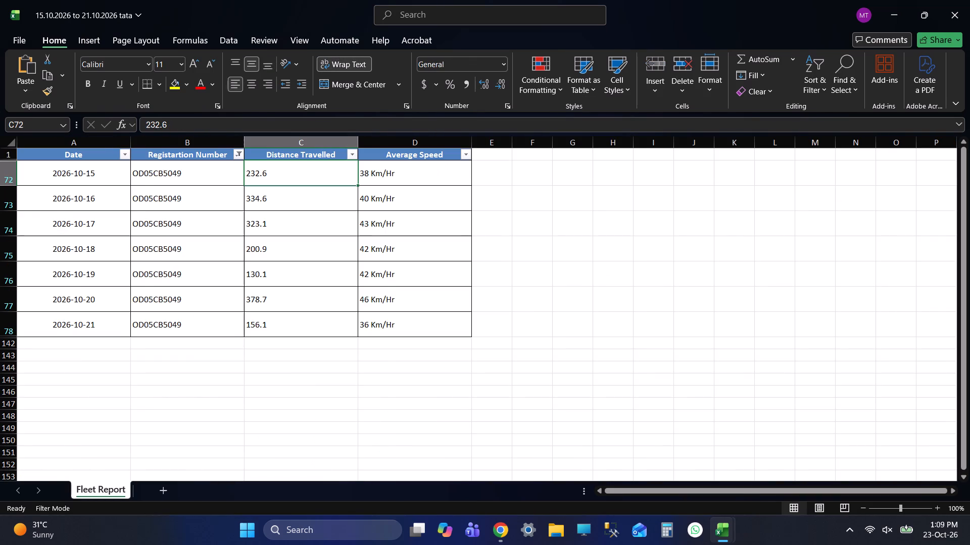
pyautogui.hotkey('alt', 'Tab')
pyautogui.hotkey('alt', 'Tab')
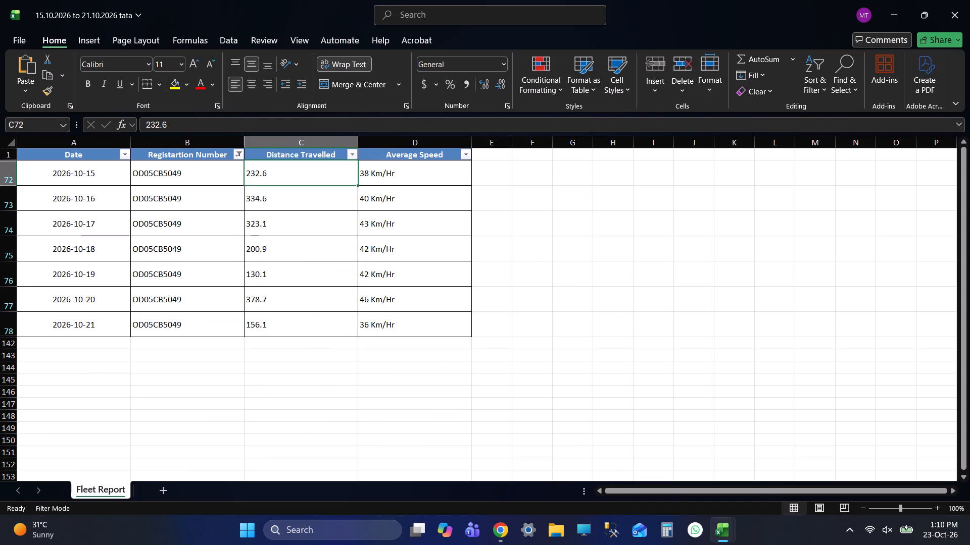
pyautogui.hotkey('alt', 'Tab')
pyautogui.write('233')
pyautogui.press('Tab')
pyautogui.hotkey('alt', 'Tab')
pyautogui.click(274, 199)
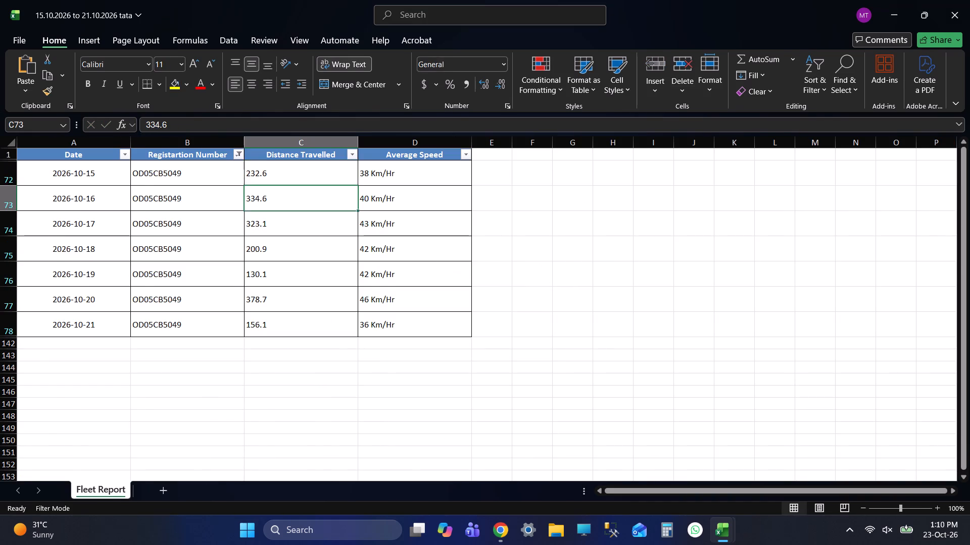
pyautogui.hotkey('alt', 'Tab')
pyautogui.hotkey('alt', 'Tab')
pyautogui.hotkey('alt', 'Tab')
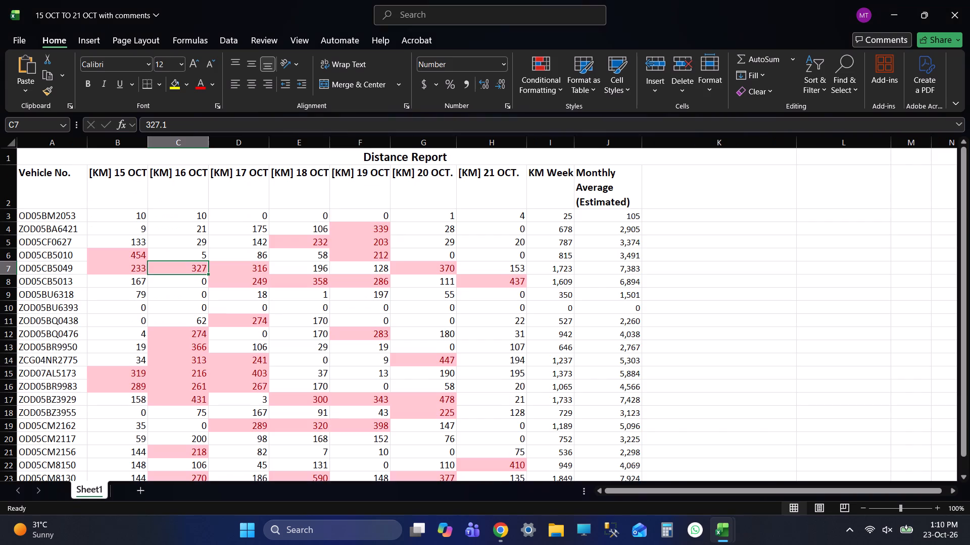
pyautogui.hotkey('alt', 'Tab')
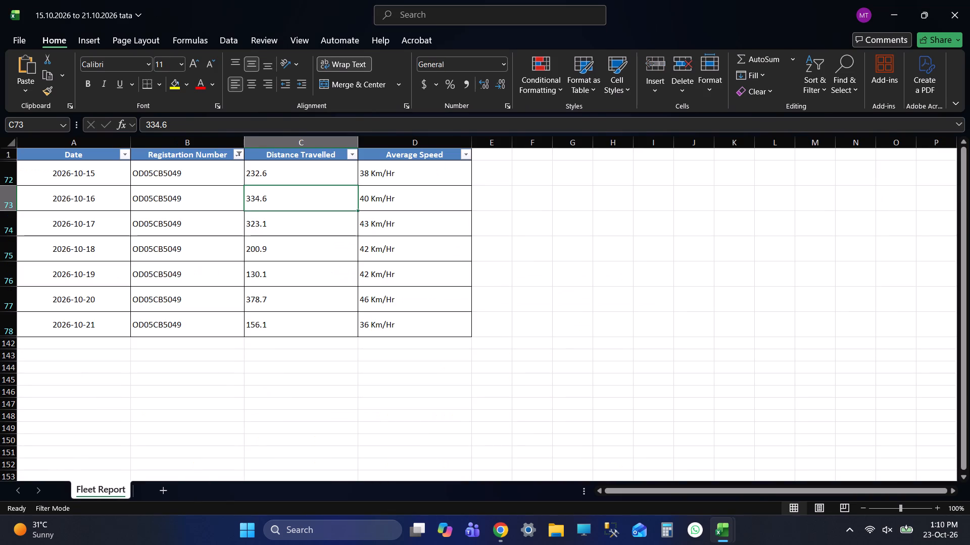
pyautogui.hotkey('alt', 'Tab')
pyautogui.hotkey('alt', 'Tab')
pyautogui.hotkey('alt', 'Tab')
pyautogui.write('335')
pyautogui.press('Tab')
pyautogui.hotkey('ctrl', 's')
pyautogui.hotkey('alt', 'Tab')
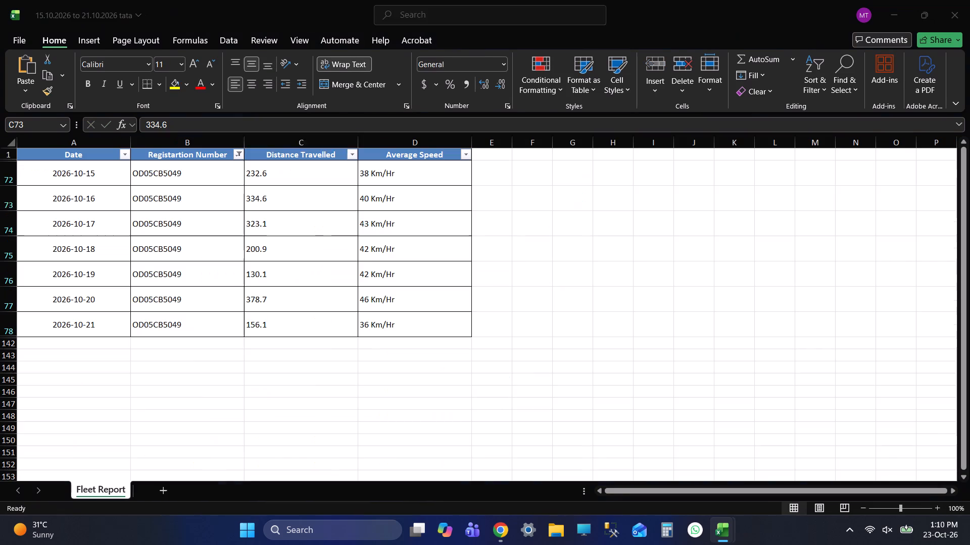
pyautogui.click(323, 225)
pyautogui.hotkey('alt', 'Tab')
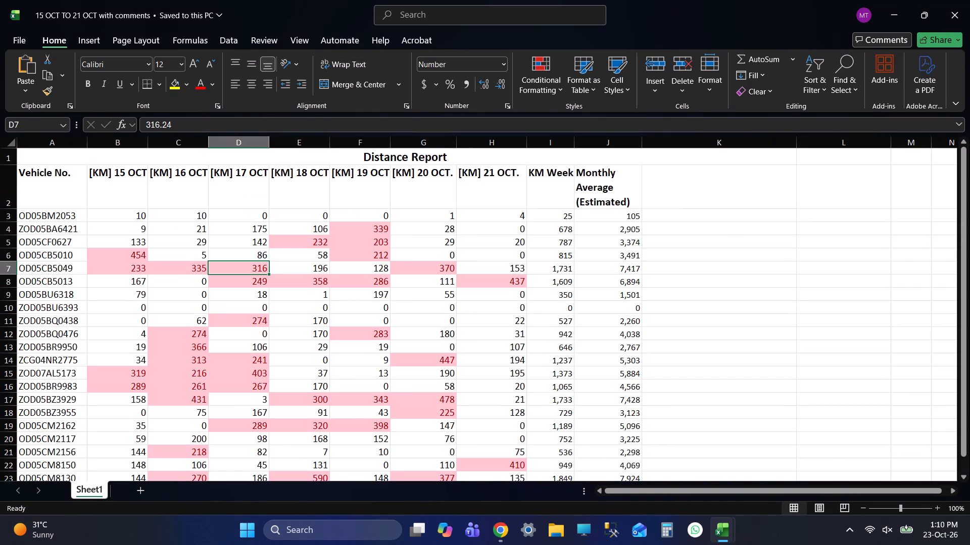
pyautogui.hotkey('alt', 'Tab')
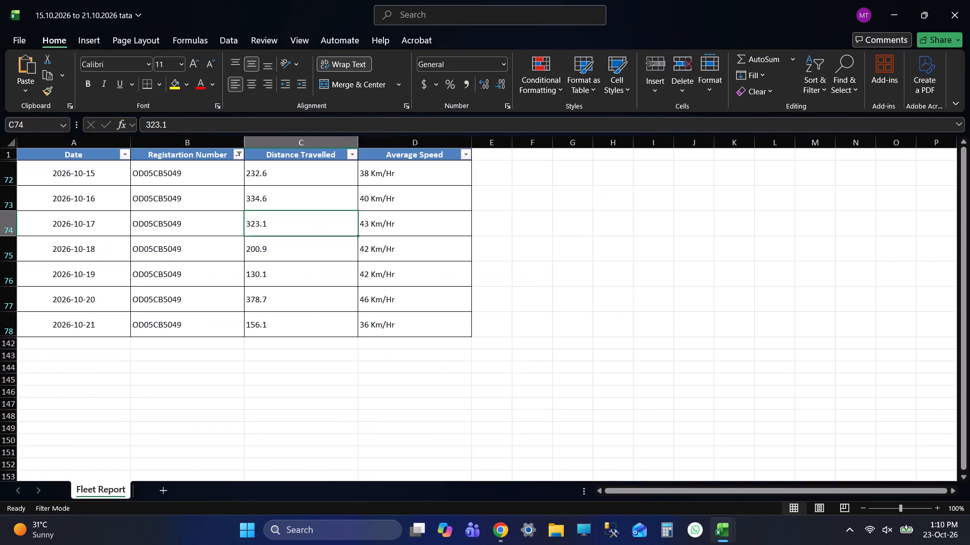
pyautogui.hotkey('alt', 'Tab')
pyautogui.write('323')
pyautogui.press('Tab')
pyautogui.hotkey('alt', 'Tab')
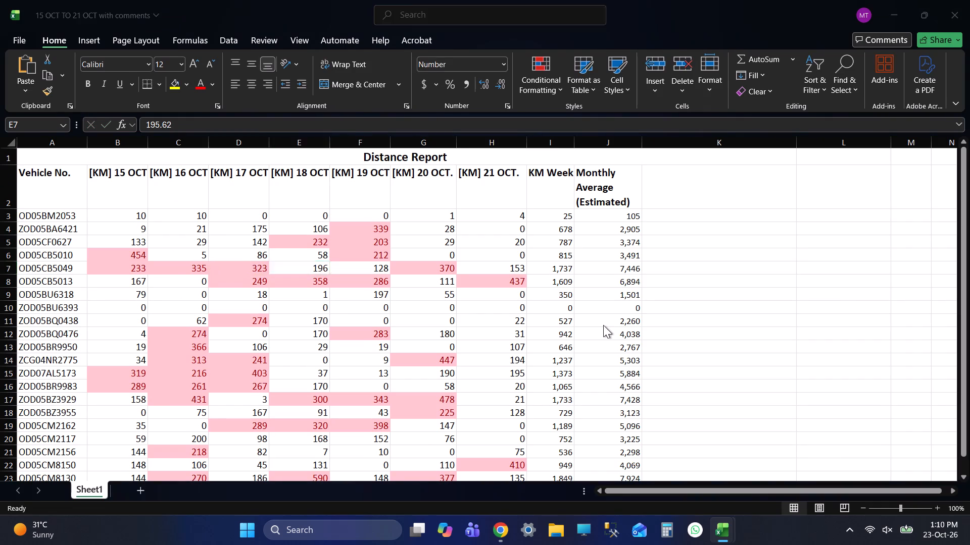
pyautogui.click(294, 253)
pyautogui.hotkey('alt', 'Tab')
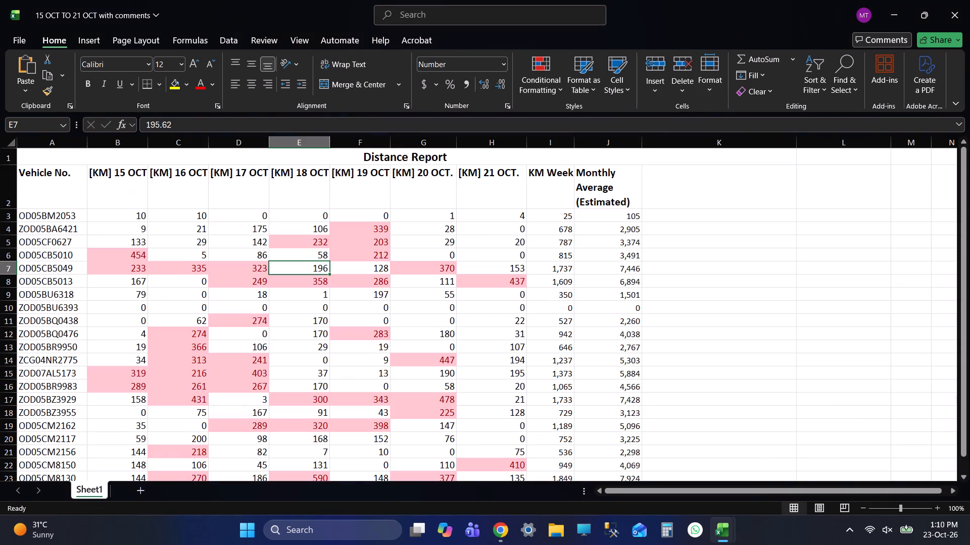
pyautogui.hotkey('alt', 'Tab')
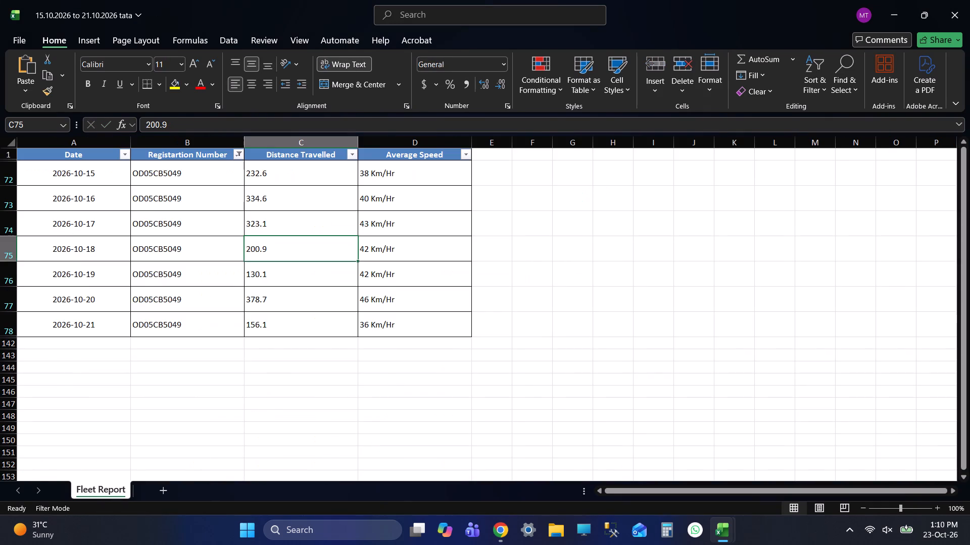
pyautogui.hotkey('alt', 'Tab')
pyautogui.write('201')
pyautogui.press('Tab')
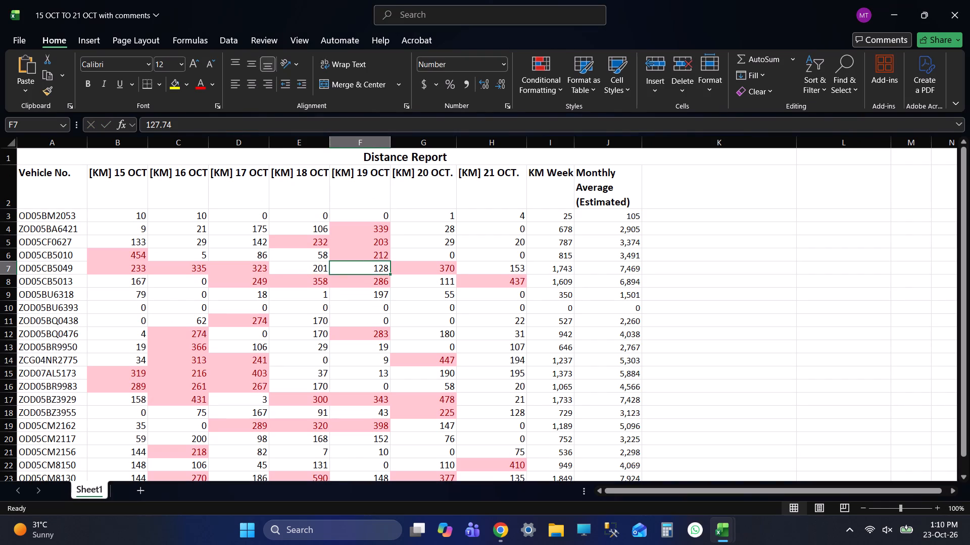
pyautogui.hotkey('shift', 'Tab')
pyautogui.hotkey('alt', 'Tab')
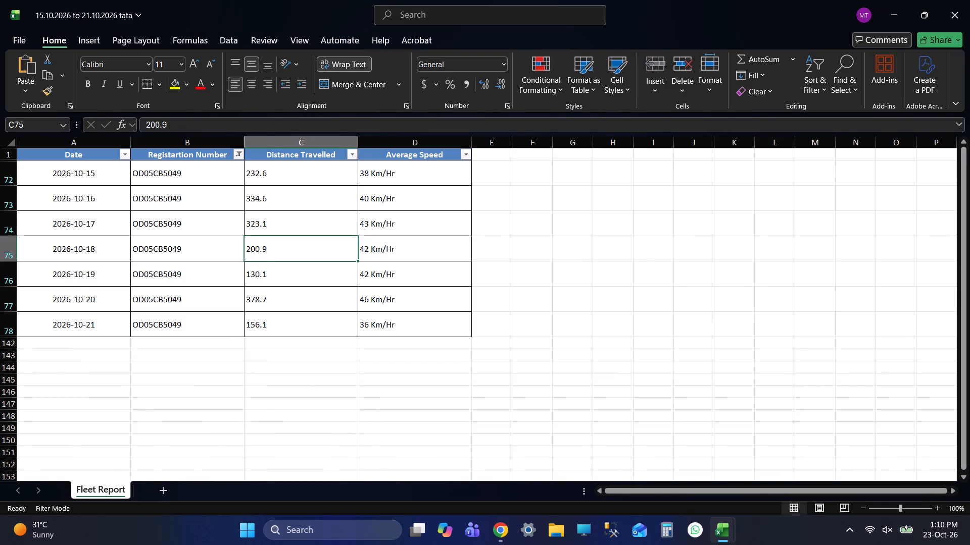
pyautogui.hotkey('alt', 'Tab')
pyautogui.press('Tab')
pyautogui.hotkey('alt', 'Tab')
pyautogui.click(265, 270)
pyautogui.hotkey('alt', 'Tab')
pyautogui.hotkey('alt', 'Tab')
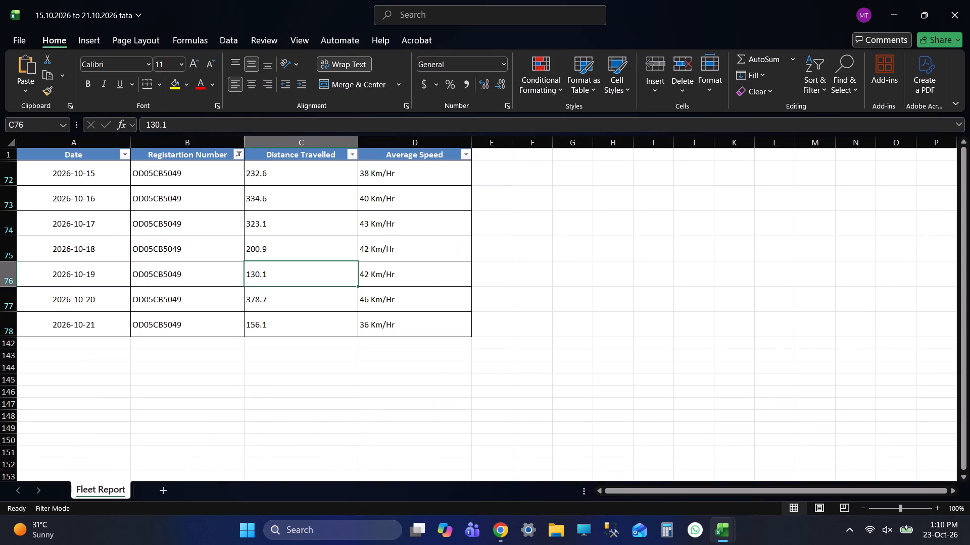
pyautogui.hotkey('alt', 'Tab')
pyautogui.hotkey('alt', 'Tab')
pyautogui.hotkey('alt', 'Tab')
pyautogui.write('130')
pyautogui.press('Tab')
pyautogui.hotkey('alt', 'Tab')
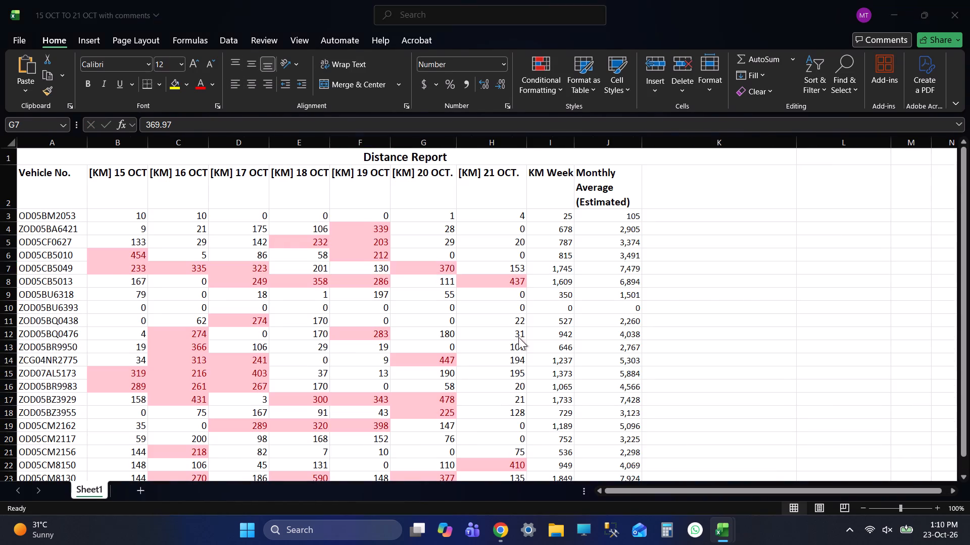
pyautogui.click(286, 296)
pyautogui.hotkey('alt', 'Tab')
pyautogui.hotkey('alt', 'Tab')
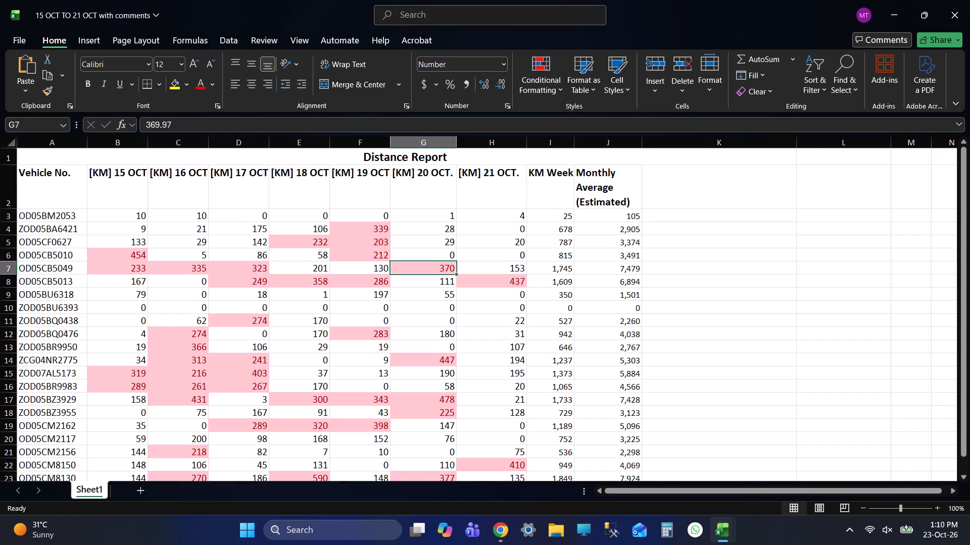
pyautogui.hotkey('alt', 'Tab')
pyautogui.write('378')
pyautogui.press('Tab')
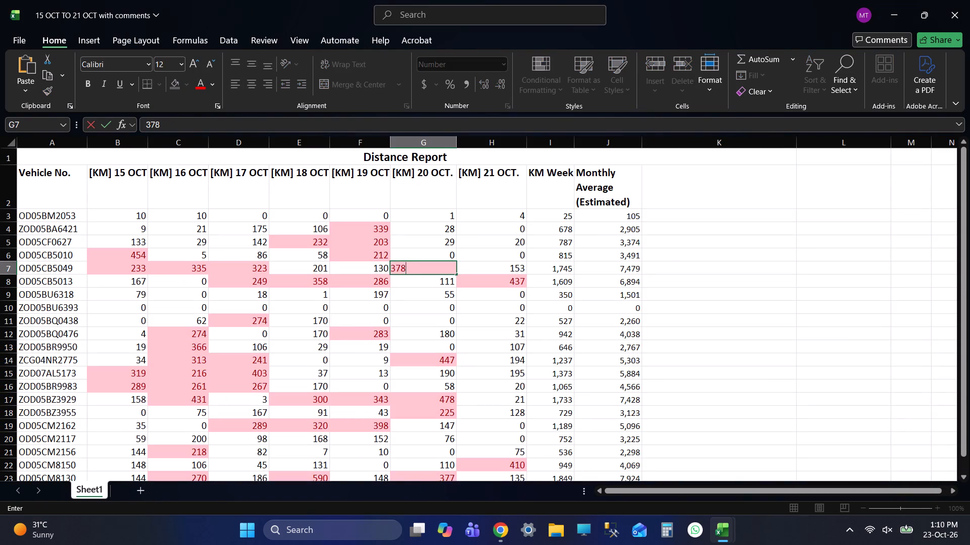
pyautogui.hotkey('alt', 'Tab')
pyautogui.click(284, 322)
pyautogui.hotkey('alt', 'Tab')
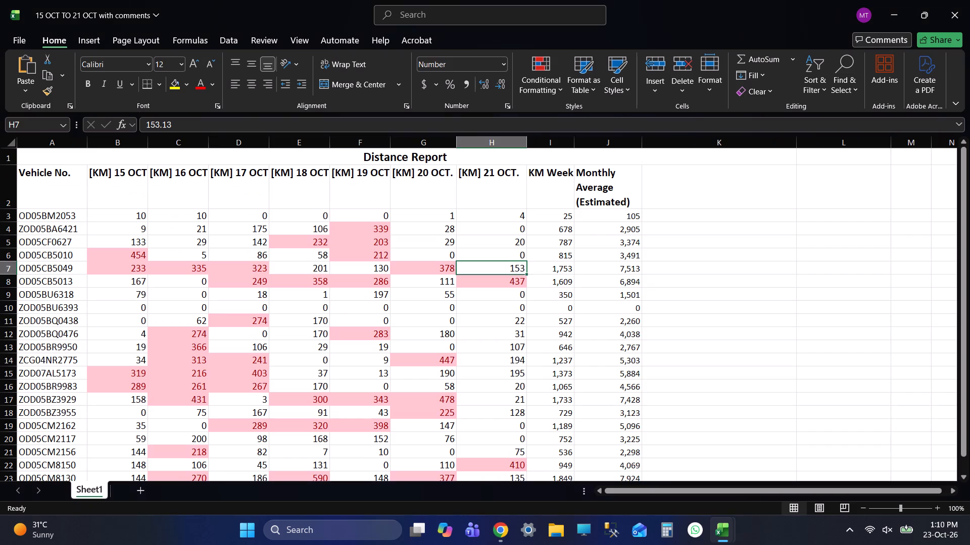
pyautogui.hotkey('alt', 'Tab')
pyautogui.hotkey('alt', 'Tab')
pyautogui.write('156')
pyautogui.press('Tab')
pyautogui.hotkey('ctrl', 's')
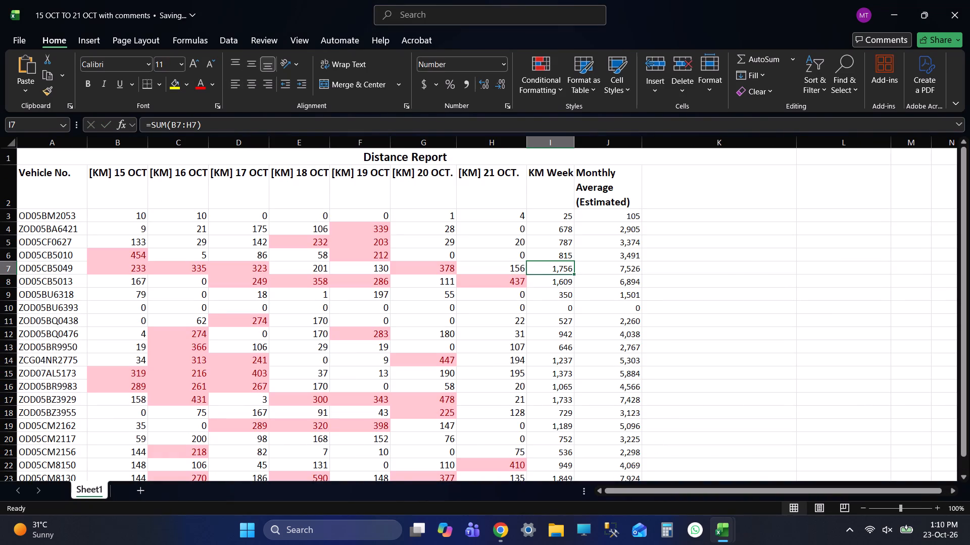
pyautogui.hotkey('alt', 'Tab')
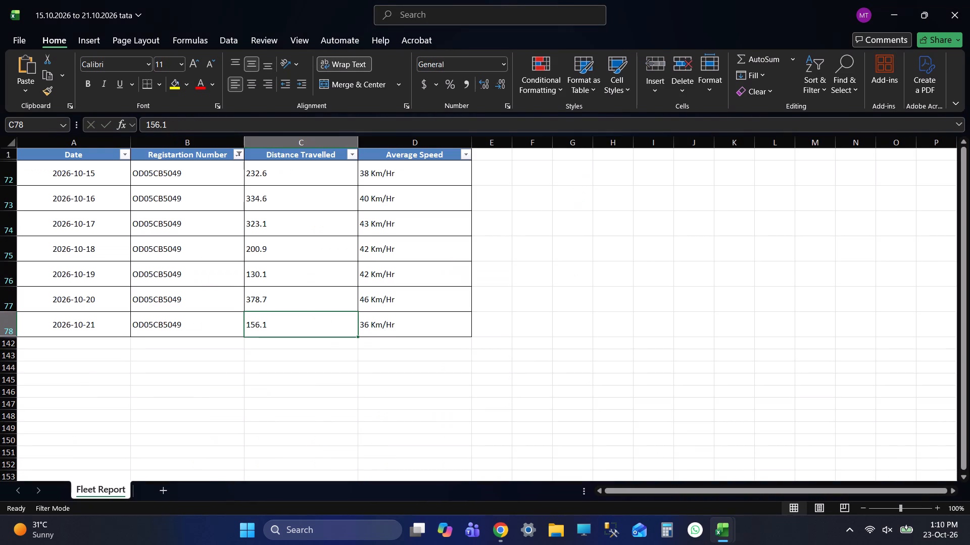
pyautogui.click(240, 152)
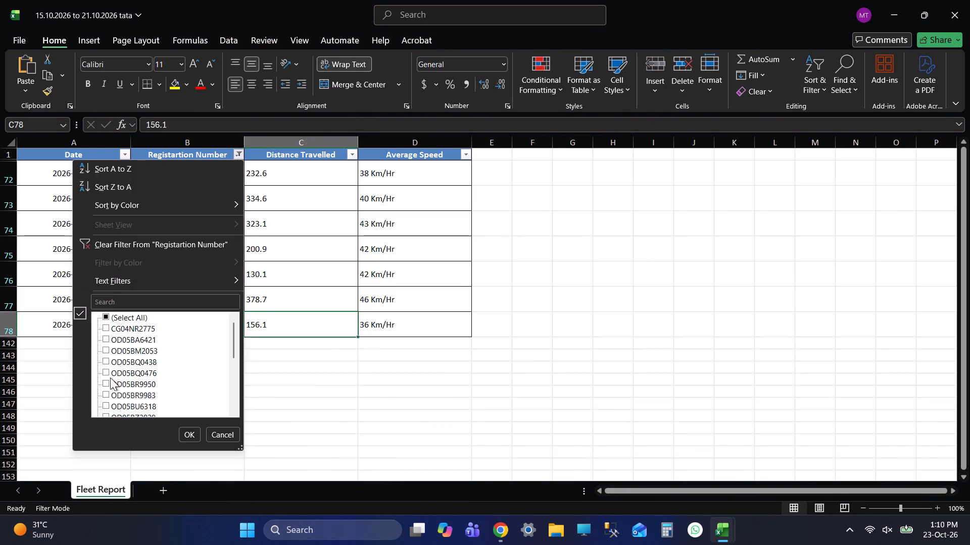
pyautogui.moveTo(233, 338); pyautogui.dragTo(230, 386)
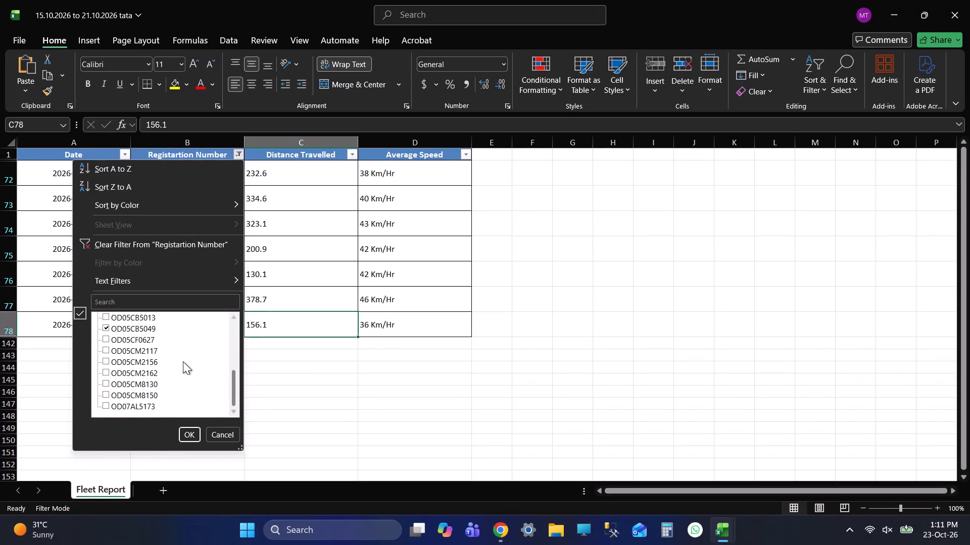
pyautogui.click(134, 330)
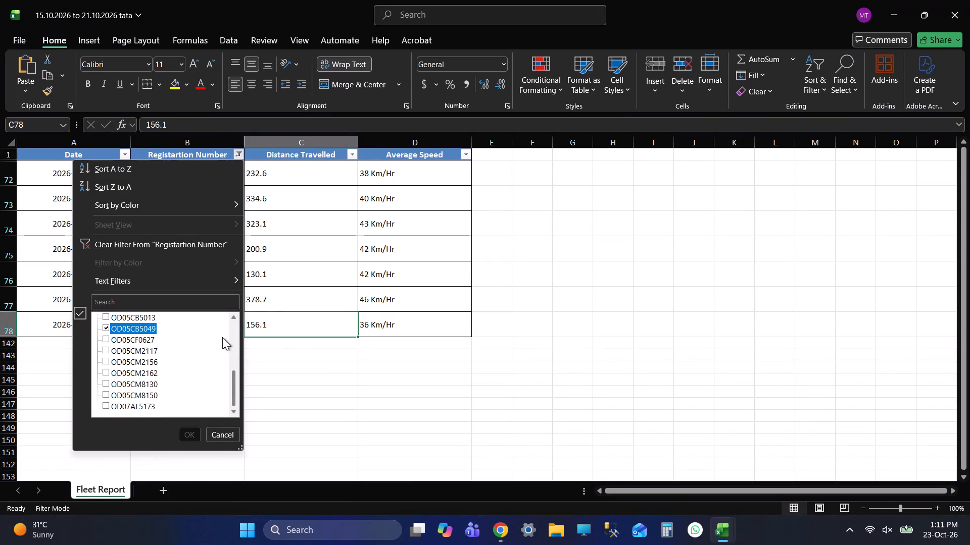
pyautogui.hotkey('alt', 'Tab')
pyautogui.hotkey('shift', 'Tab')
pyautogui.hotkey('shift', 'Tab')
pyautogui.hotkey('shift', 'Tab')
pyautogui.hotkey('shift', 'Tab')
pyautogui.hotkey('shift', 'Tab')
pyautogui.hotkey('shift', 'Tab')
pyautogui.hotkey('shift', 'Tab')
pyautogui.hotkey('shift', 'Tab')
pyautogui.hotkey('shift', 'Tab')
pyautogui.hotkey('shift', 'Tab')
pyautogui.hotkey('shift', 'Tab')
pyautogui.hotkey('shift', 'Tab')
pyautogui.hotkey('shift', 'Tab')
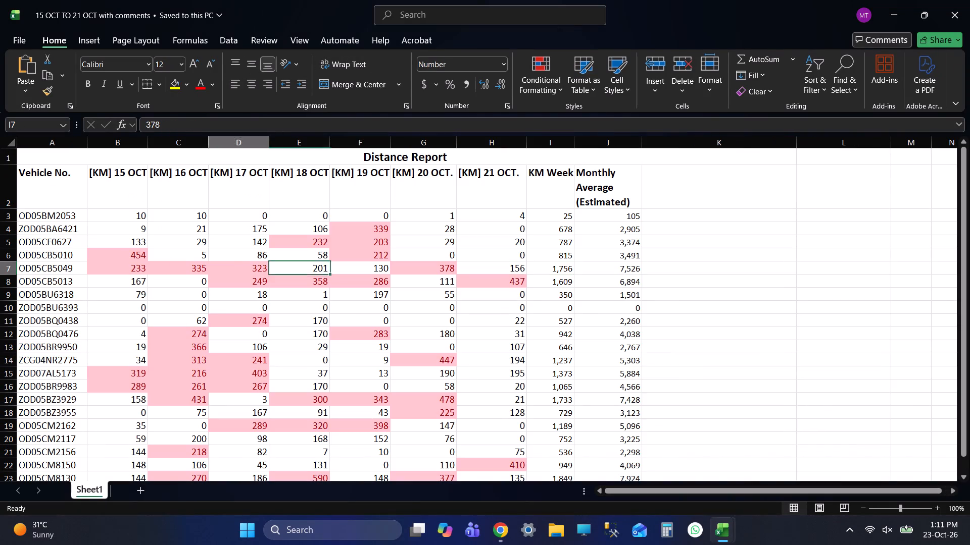
pyautogui.click(54, 281)
pyautogui.hotkey('alt', 'Tab')
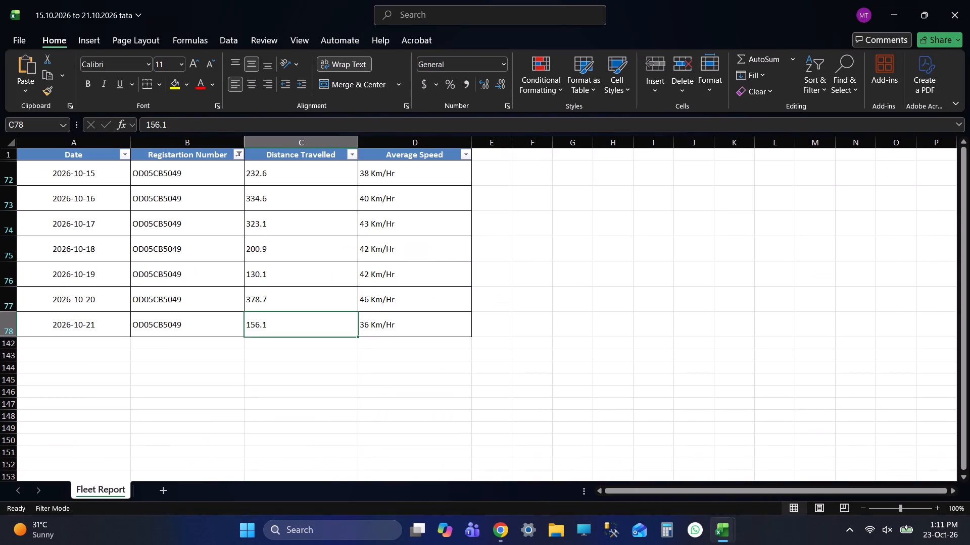
pyautogui.click(237, 151)
pyautogui.scroll(-1, 179, 347)
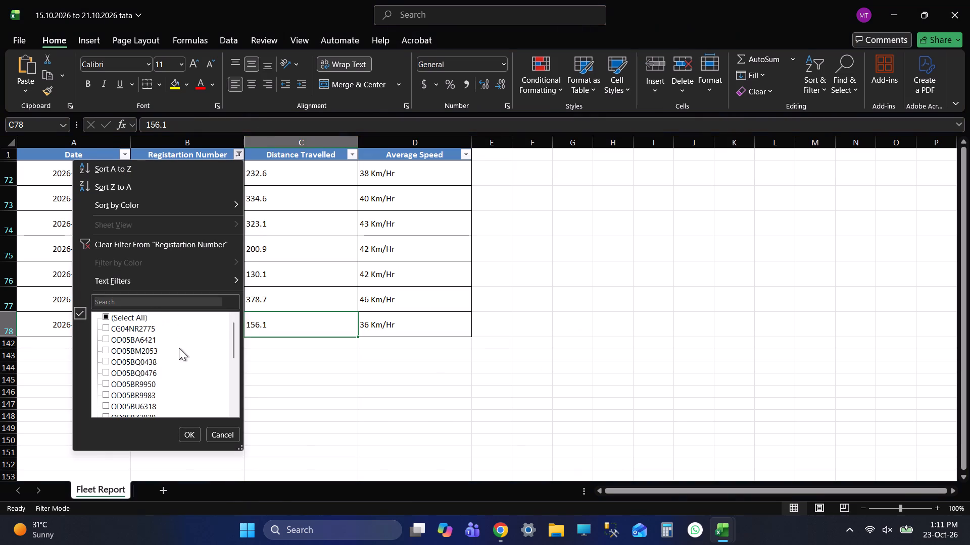
pyautogui.scroll(-2, 179, 348)
pyautogui.moveTo(233, 328); pyautogui.dragTo(235, 369)
pyautogui.click(143, 348)
pyautogui.click(140, 337)
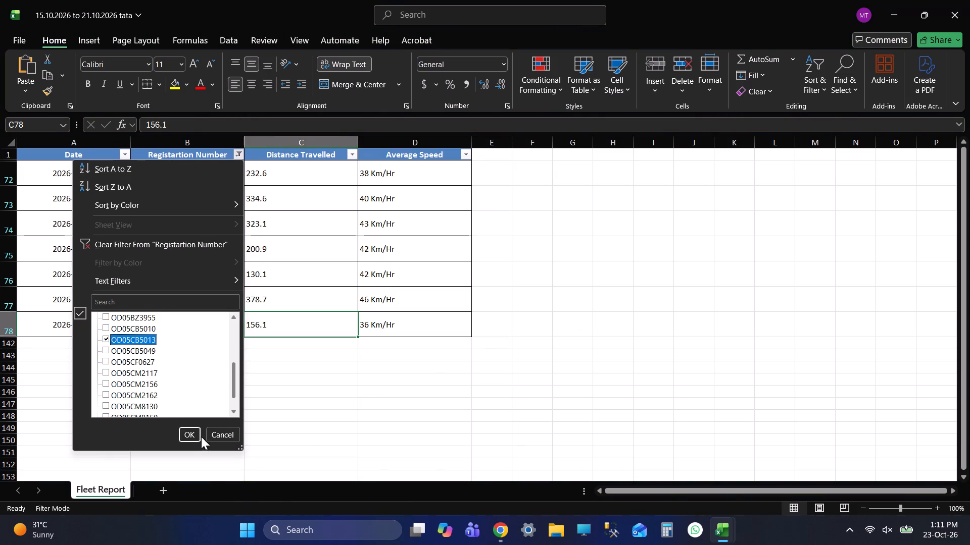
pyautogui.click(191, 436)
pyautogui.click(280, 172)
pyautogui.hotkey('alt', 'Tab')
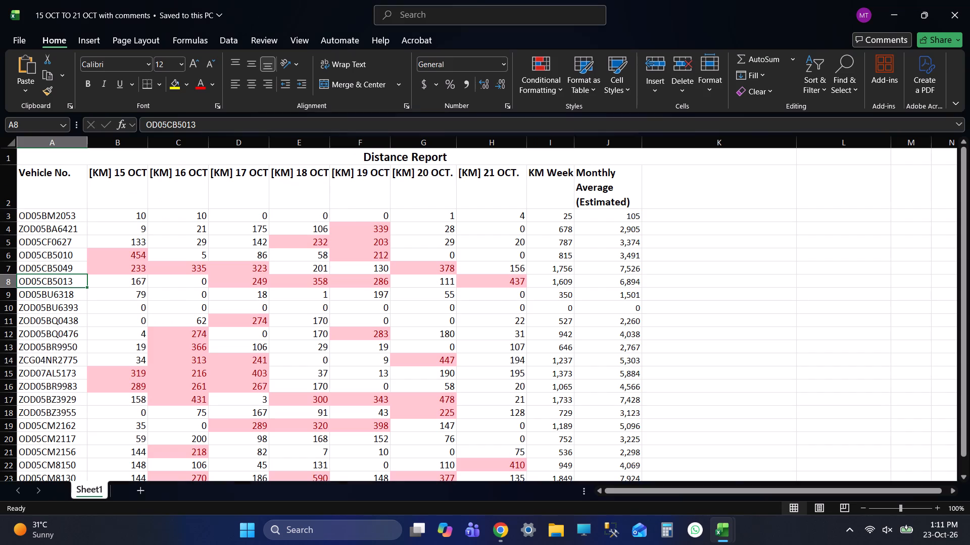
pyautogui.press('Tab')
pyautogui.hotkey('alt', 'Tab')
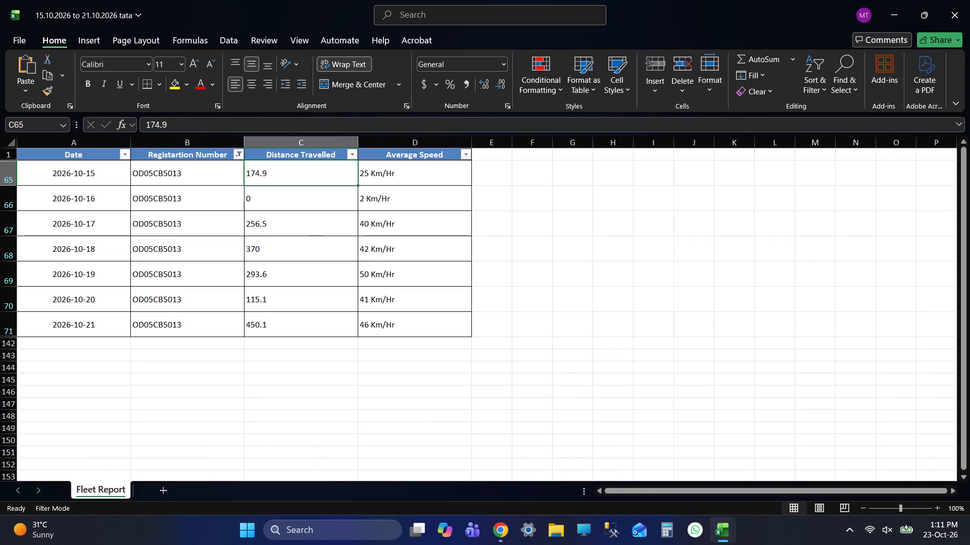
pyautogui.hotkey('alt', 'Tab')
pyautogui.write('175')
pyautogui.press('Tab')
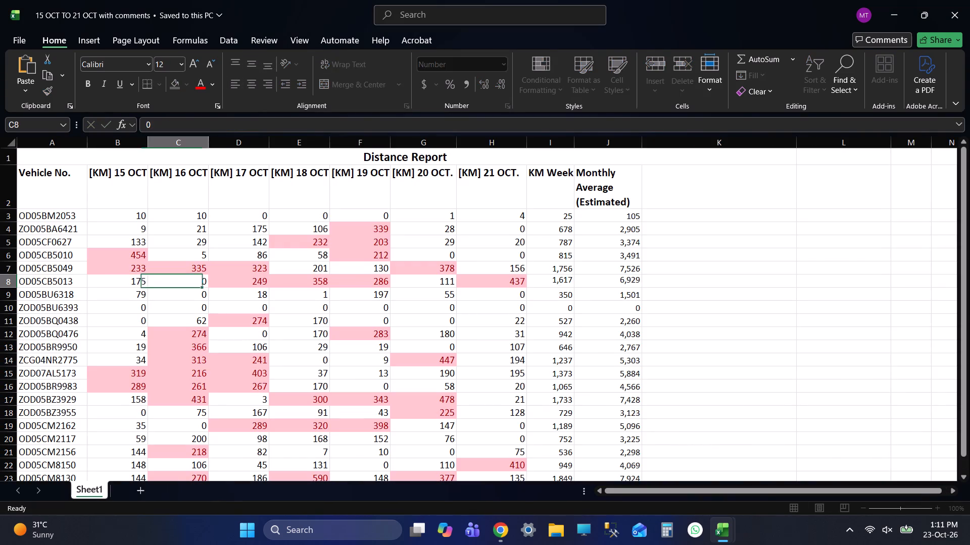
pyautogui.hotkey('alt', 'Tab')
pyautogui.click(271, 204)
pyautogui.click(277, 222)
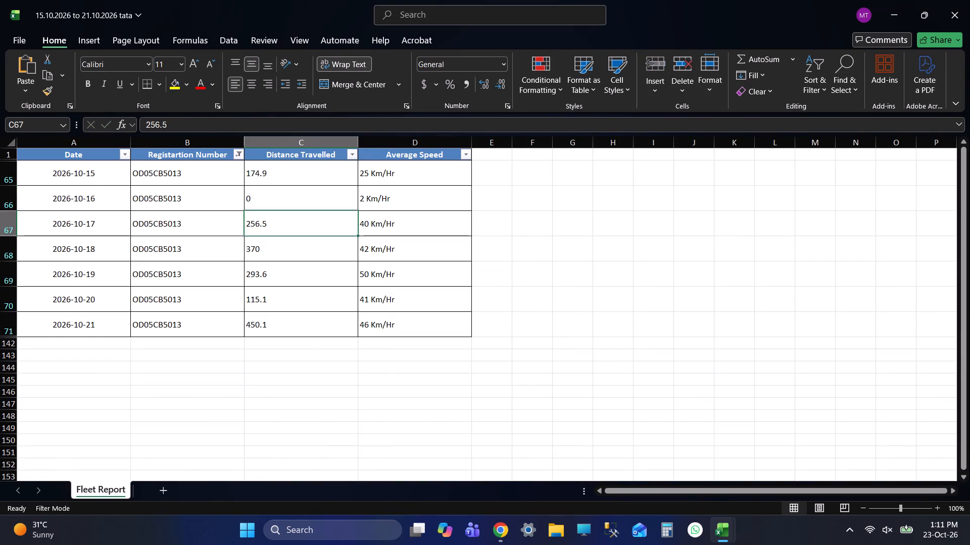
pyautogui.hotkey('alt', 'Tab')
pyautogui.press('Tab')
pyautogui.hotkey('alt', 'Tab')
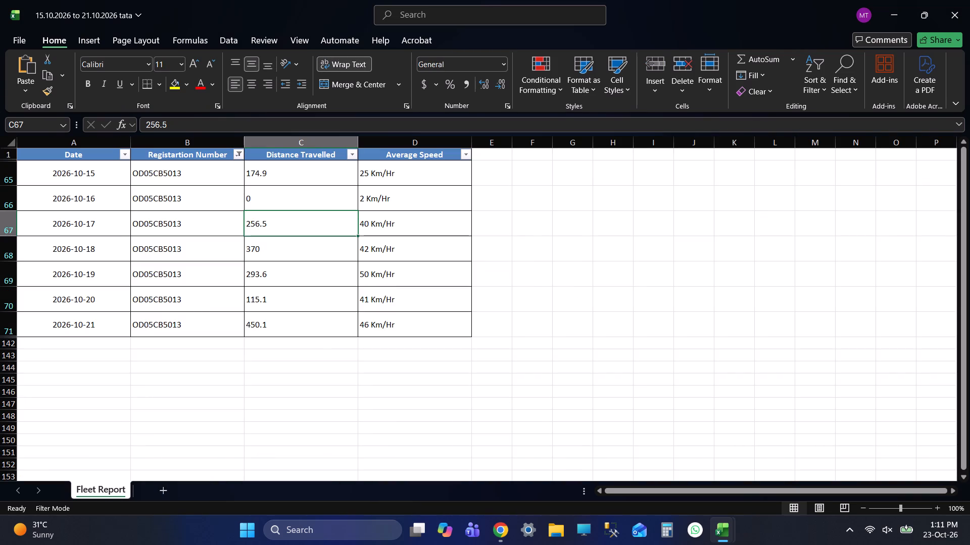
pyautogui.hotkey('alt', 'Tab')
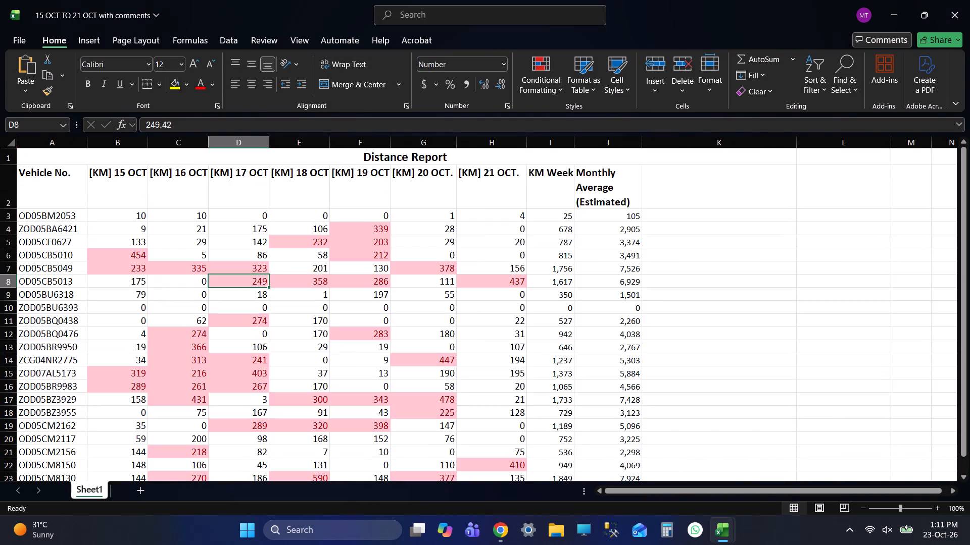
pyautogui.hotkey('alt', 'Tab')
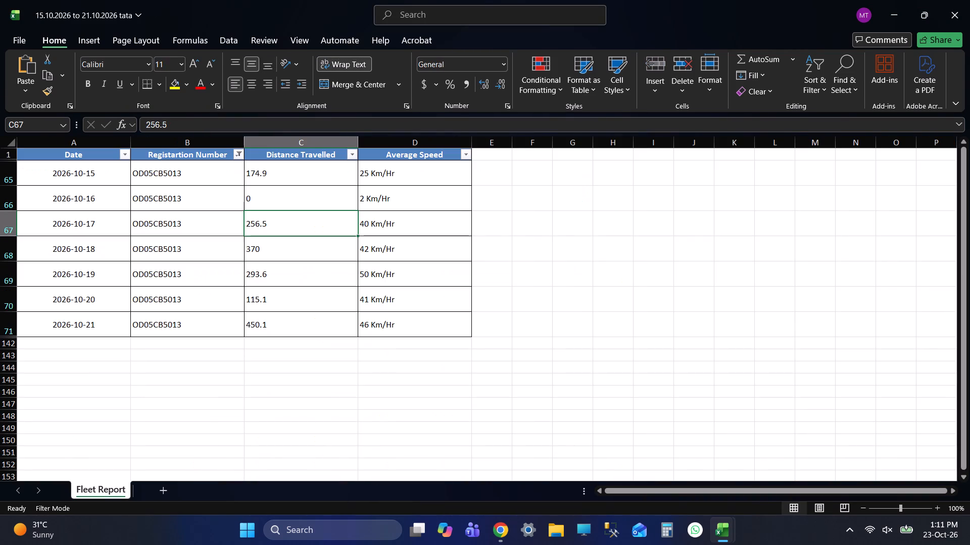
pyautogui.hotkey('alt', 'Tab')
pyautogui.hotkey('alt', 'Tab')
pyautogui.hotkey('alt', 'Tab')
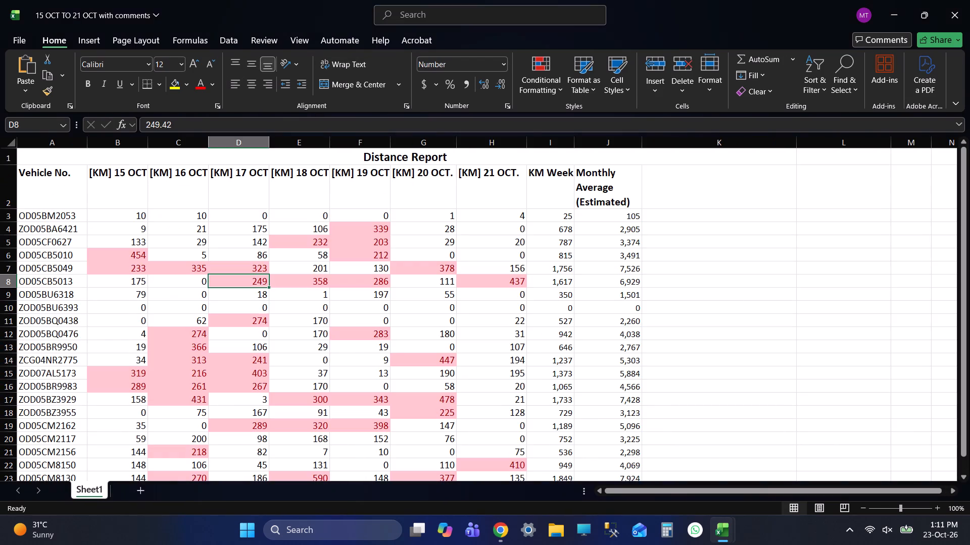
pyautogui.hotkey('alt', 'Tab')
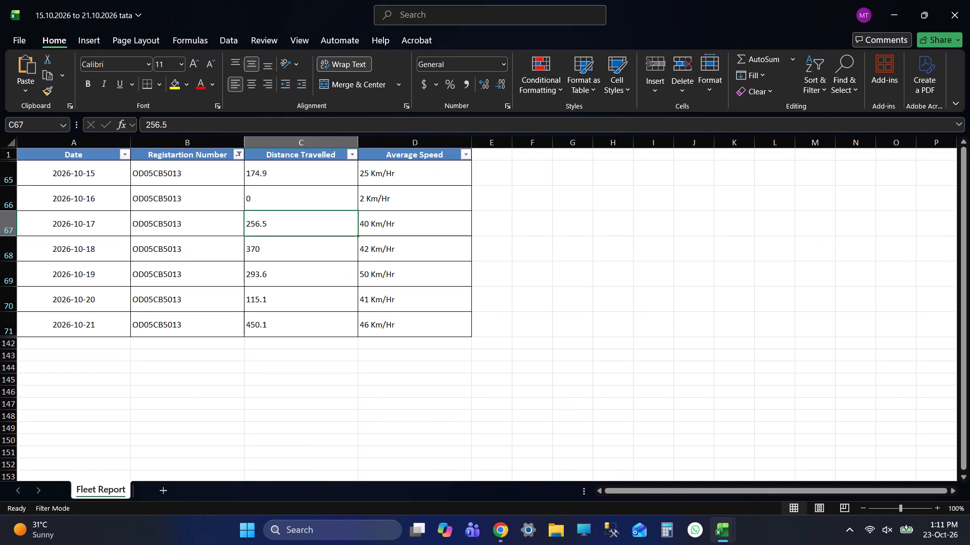
pyautogui.click(223, 225)
pyautogui.press('Tab')
pyautogui.hotkey('alt', 'Tab')
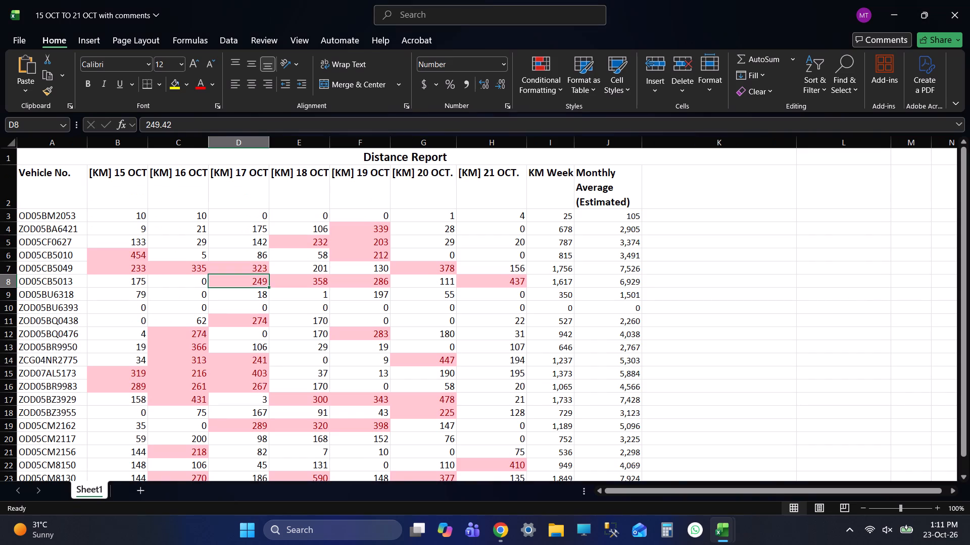
pyautogui.hotkey('alt', 'Tab')
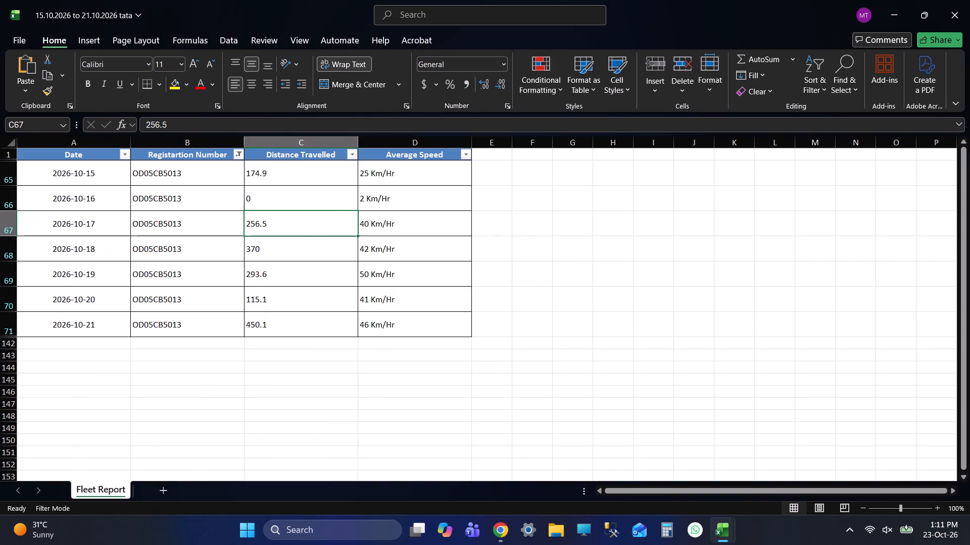
pyautogui.hotkey('alt', 'Tab')
pyautogui.hotkey('alt', 'Tab')
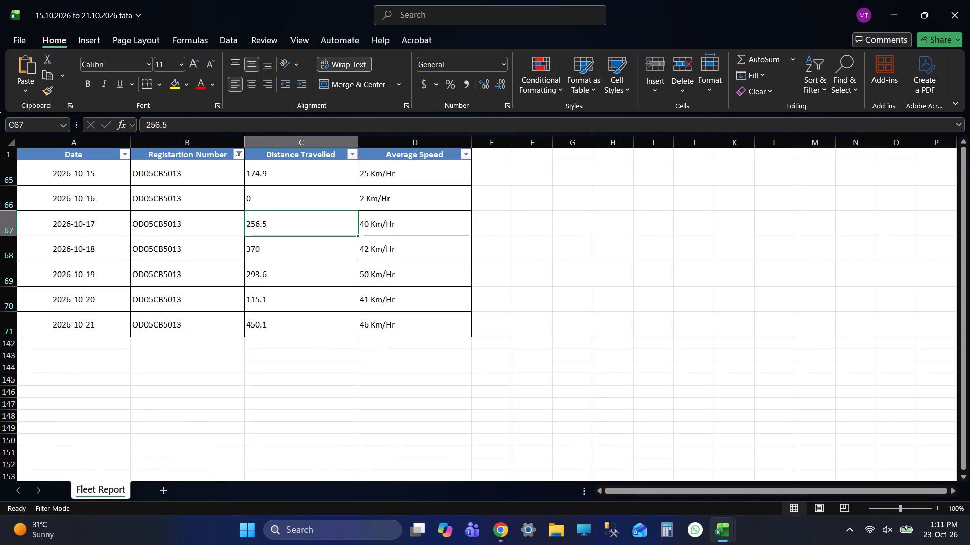
pyautogui.hotkey('alt', 'Tab')
pyautogui.write('256')
pyautogui.press('Tab')
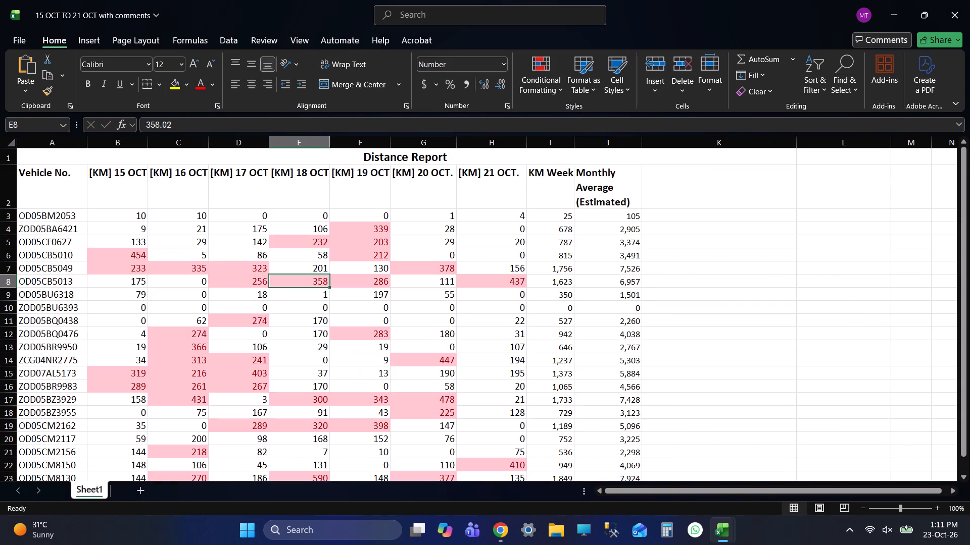
pyautogui.hotkey('alt', 'Tab')
pyautogui.click(309, 252)
pyautogui.hotkey('alt', 'Tab')
pyautogui.write('370')
pyautogui.press('Tab')
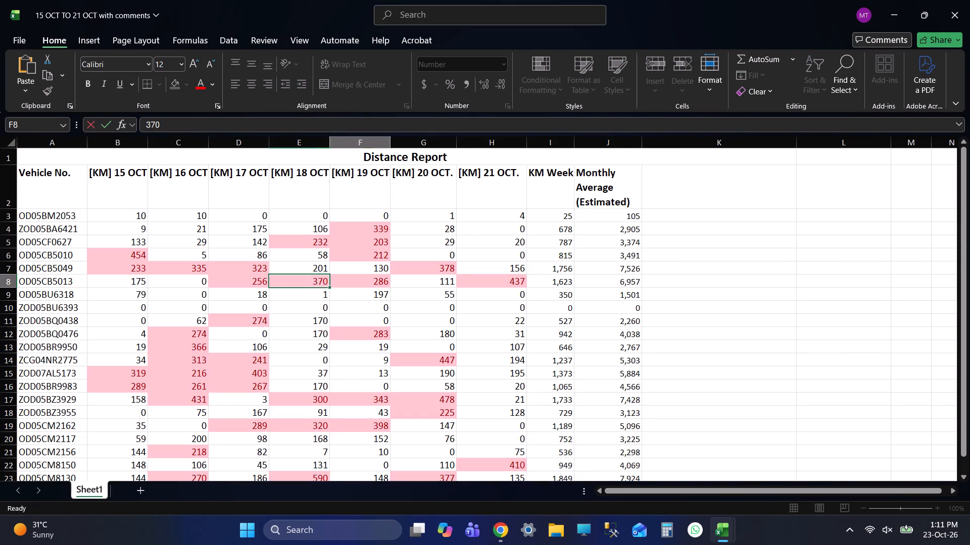
pyautogui.hotkey('alt', 'Tab')
pyautogui.click(282, 277)
pyautogui.hotkey('alt', 'Tab')
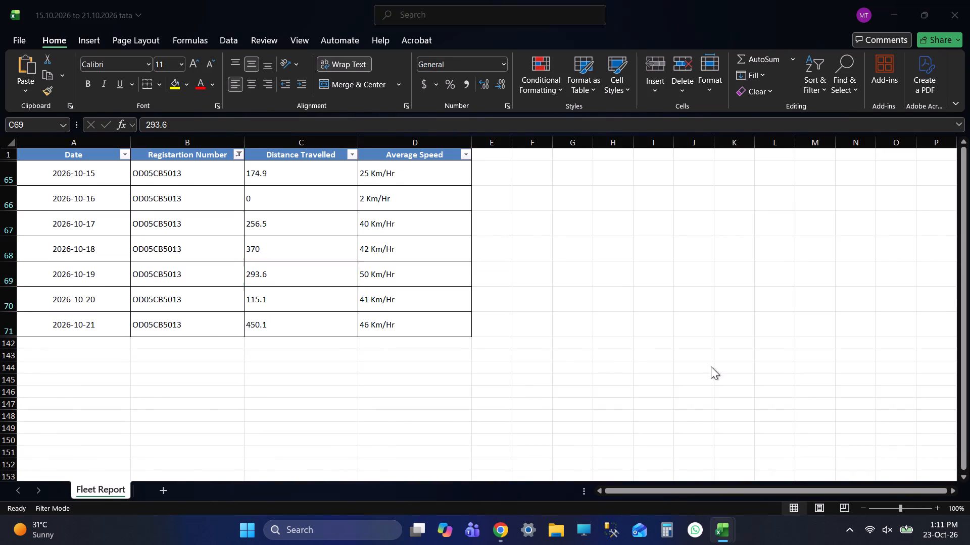
pyautogui.hotkey('alt', 'Tab')
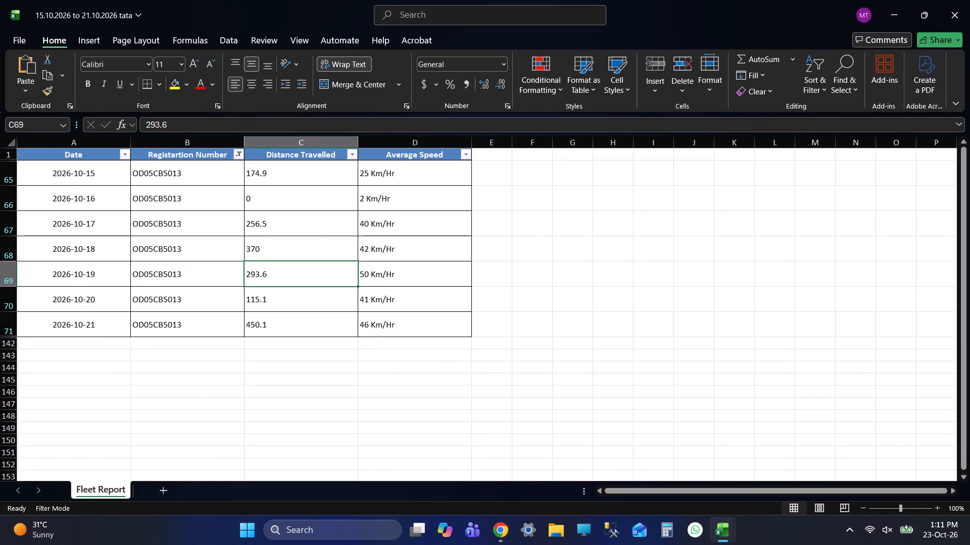
pyautogui.hotkey('alt', 'Tab')
pyautogui.write('294')
pyautogui.press('Tab')
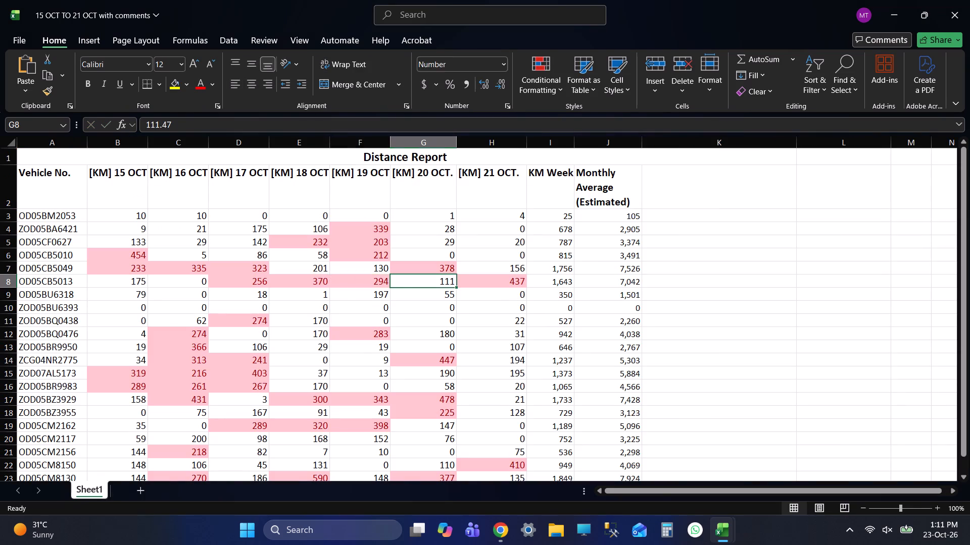
pyautogui.hotkey('alt', 'Tab')
pyautogui.hotkey('alt', 'Tab')
pyautogui.hotkey('alt', 'Tab')
pyautogui.hotkey('alt', 'Tab')
pyautogui.hotkey('ctrl', 's')
pyautogui.hotkey('ctrl', 's')
pyautogui.hotkey('ctrl', 's')
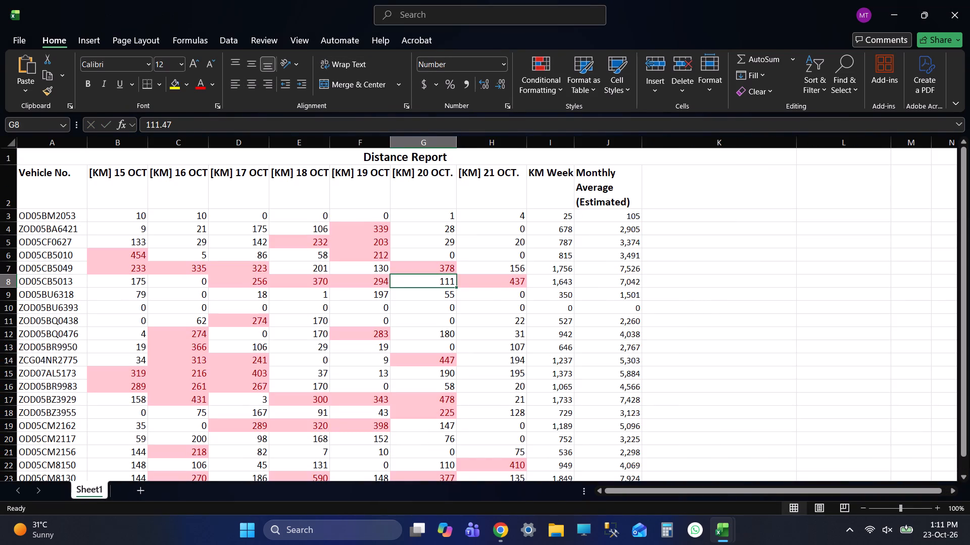
pyautogui.click(371, 281)
pyautogui.hotkey('alt', 'Tab')
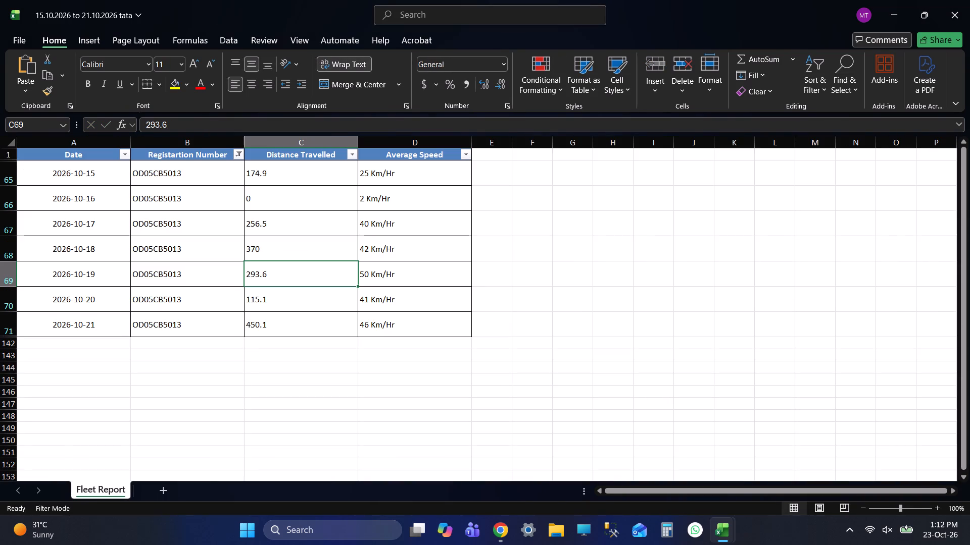
pyautogui.hotkey('alt', 'Tab')
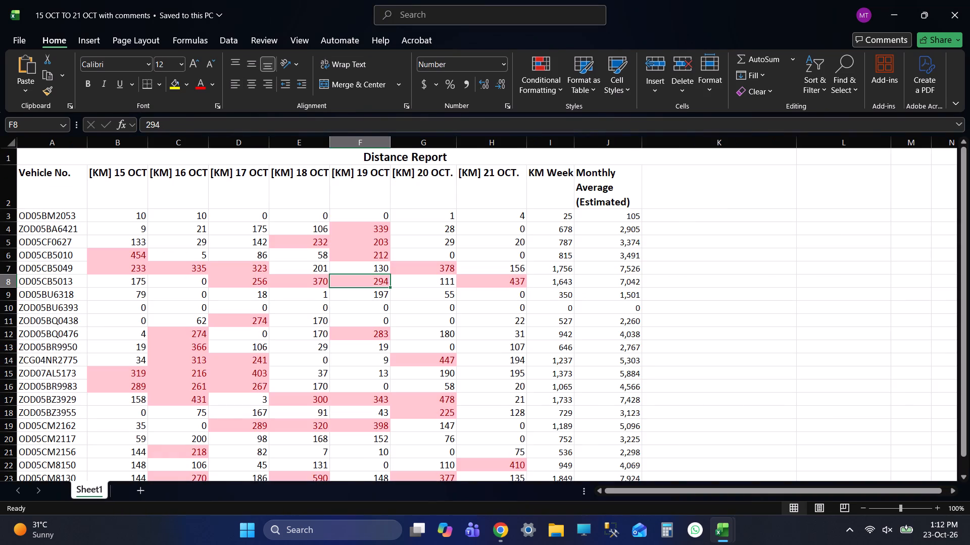
pyautogui.hotkey('alt', 'Tab')
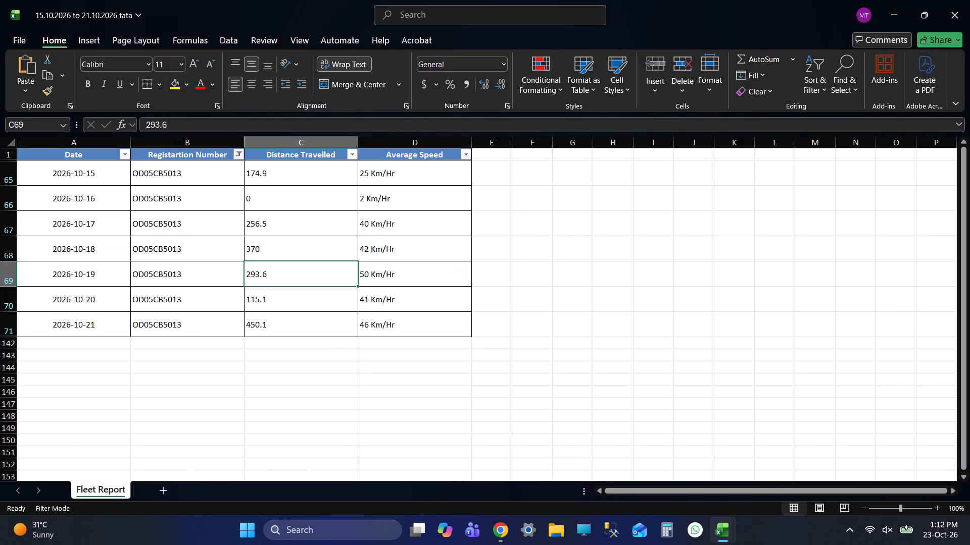
pyautogui.hotkey('alt', 'Tab')
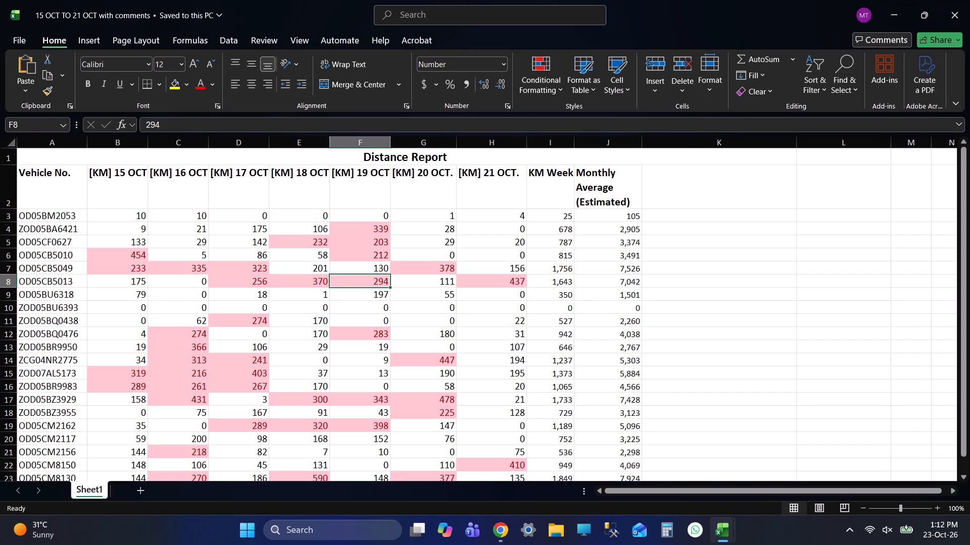
pyautogui.hotkey('ctrl', 's')
pyautogui.hotkey('alt', 'Tab')
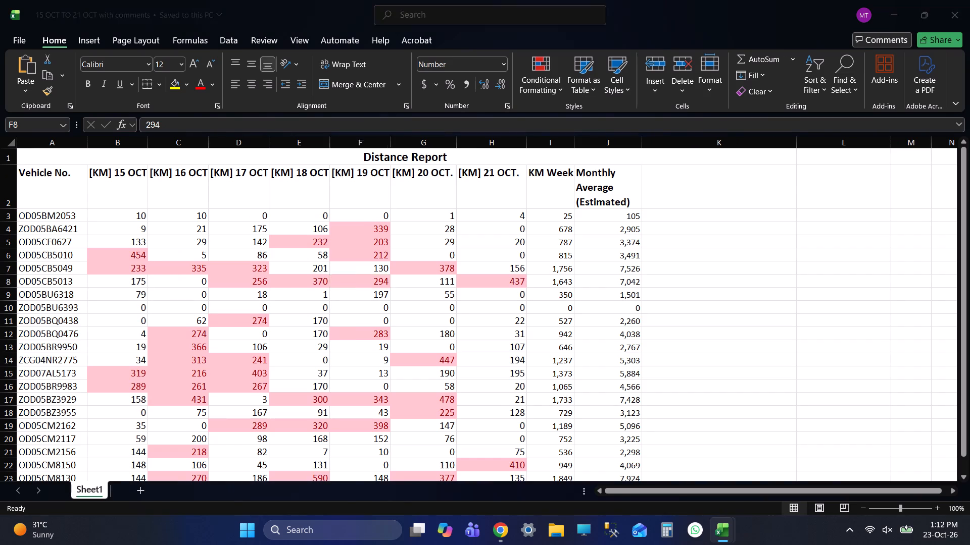
pyautogui.click(304, 294)
pyautogui.hotkey('alt', 'Tab')
pyautogui.press('Tab')
pyautogui.hotkey('alt', 'Tab')
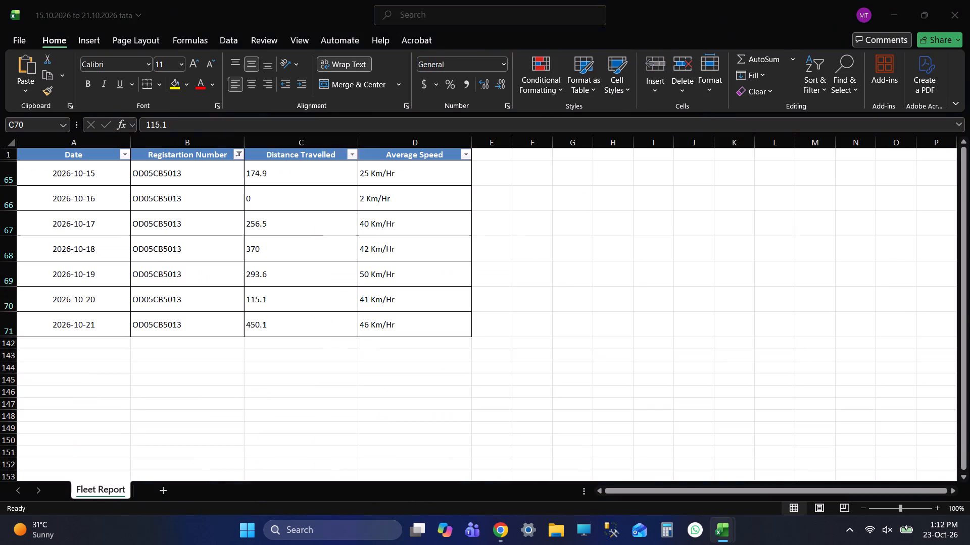
pyautogui.hotkey('alt', 'Tab')
pyautogui.write('115')
pyautogui.press('Tab')
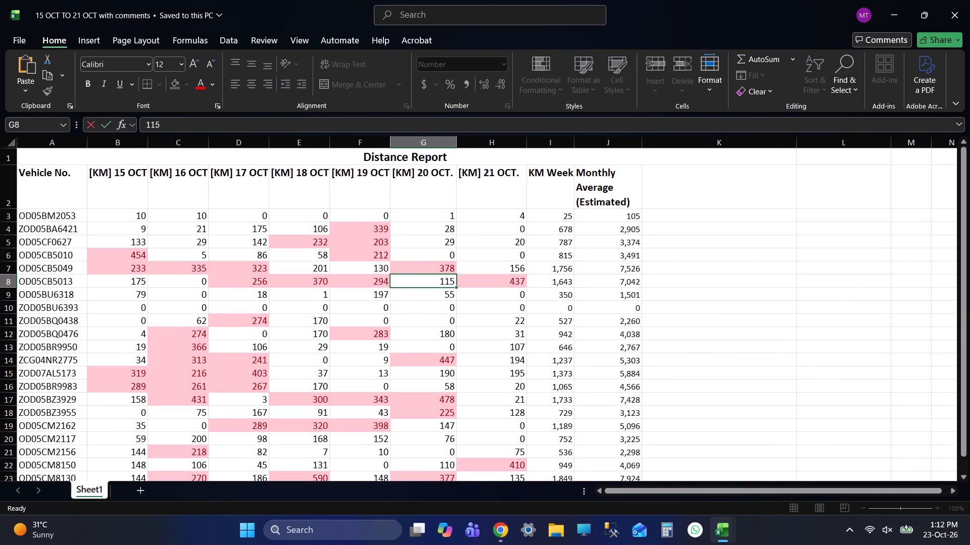
pyautogui.hotkey('alt', 'Tab')
pyautogui.click(272, 329)
pyautogui.hotkey('alt', 'Tab')
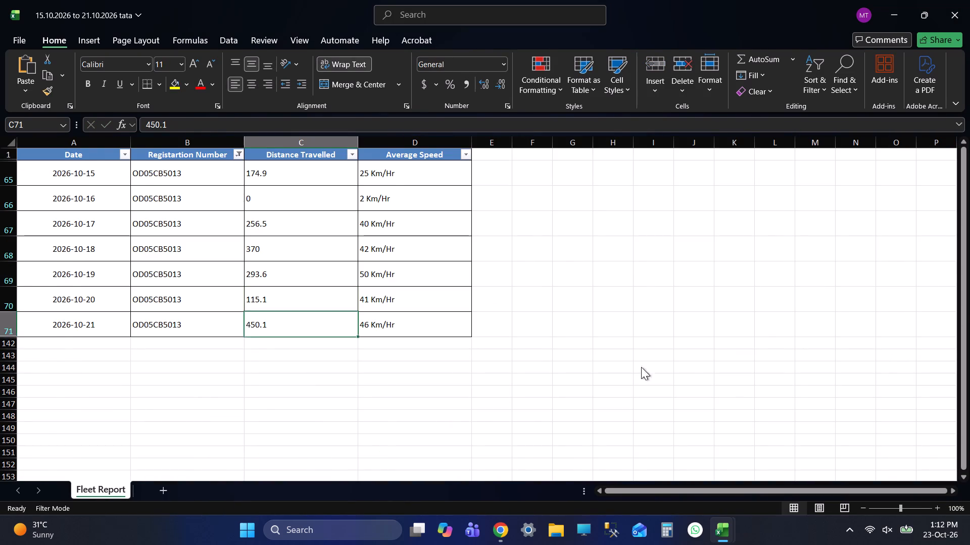
pyautogui.hotkey('alt', 'Tab')
pyautogui.hotkey('alt', 'Tab')
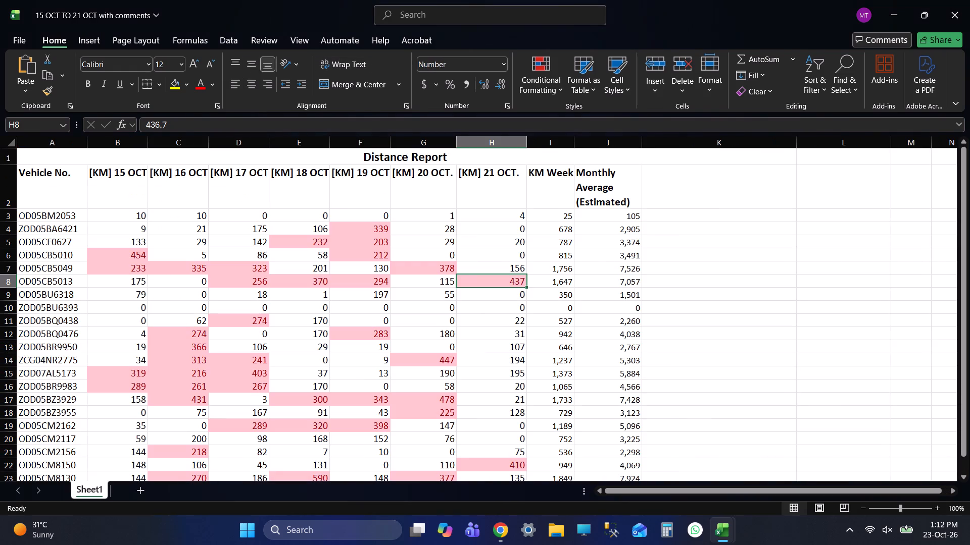
pyautogui.write('450')
pyautogui.press('Return')
pyautogui.hotkey('ctrl', 's')
pyautogui.hotkey('ctrl', 's')
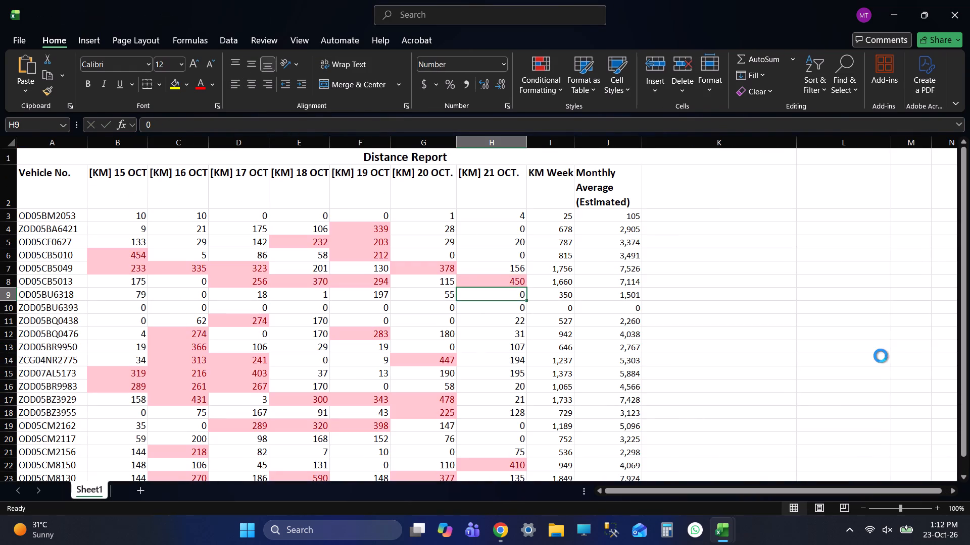
pyautogui.hotkey('ctrl', 's')
pyautogui.hotkey('alt', 'Tab')
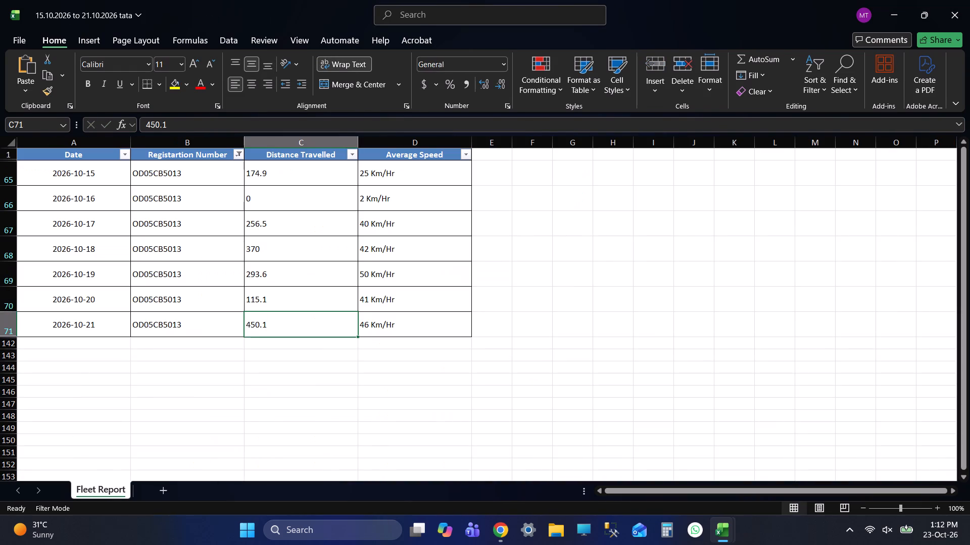
pyautogui.scroll(5, 350, 302)
pyautogui.hotkey('alt', 'Tab')
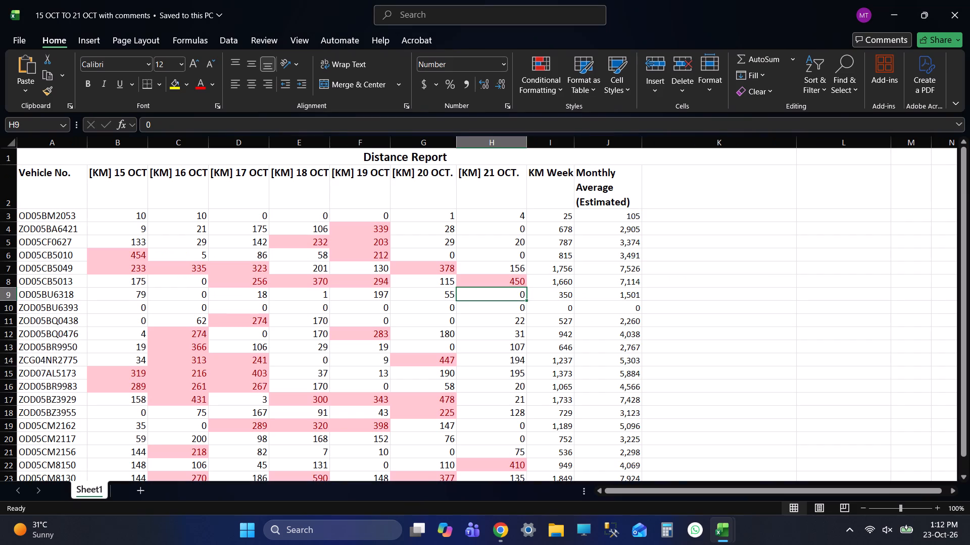
pyautogui.hotkey('shift', 'Tab')
pyautogui.hotkey('shift', 'Tab')
pyautogui.hotkey('shift', 'Tab')
pyautogui.hotkey('shift', 'Tab')
pyautogui.hotkey('shift', 'Tab')
pyautogui.hotkey('shift', 'Tab')
pyautogui.hotkey('shift', 'Tab')
pyautogui.hotkey('shift', 'Tab')
pyautogui.hotkey('shift', 'Tab')
pyautogui.hotkey('shift', 'Tab')
pyautogui.hotkey('shift', 'Tab')
pyautogui.hotkey('shift', 'Tab')
pyautogui.hotkey('shift', 'Tab')
pyautogui.hotkey('shift', 'Tab')
pyautogui.hotkey('alt', 'Tab')
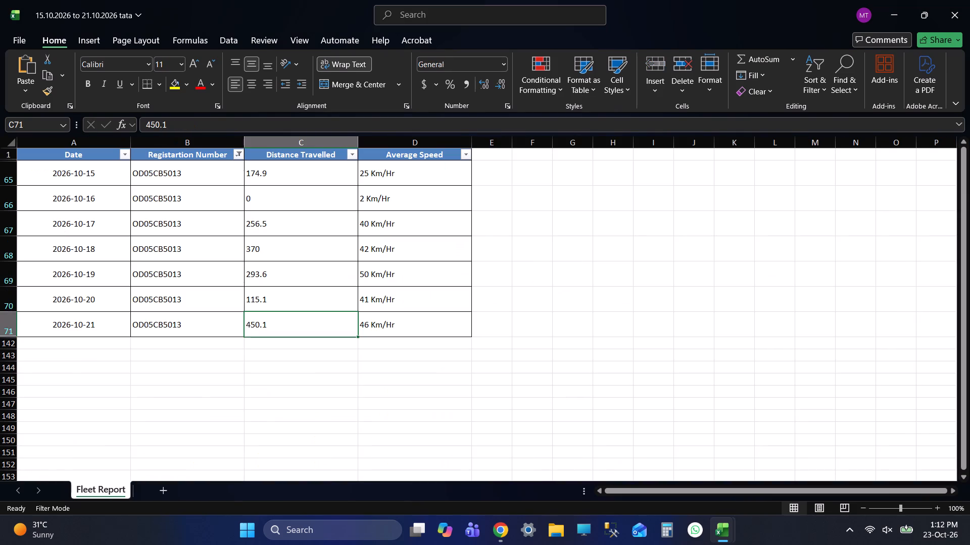
pyautogui.click(233, 154)
pyautogui.click(240, 153)
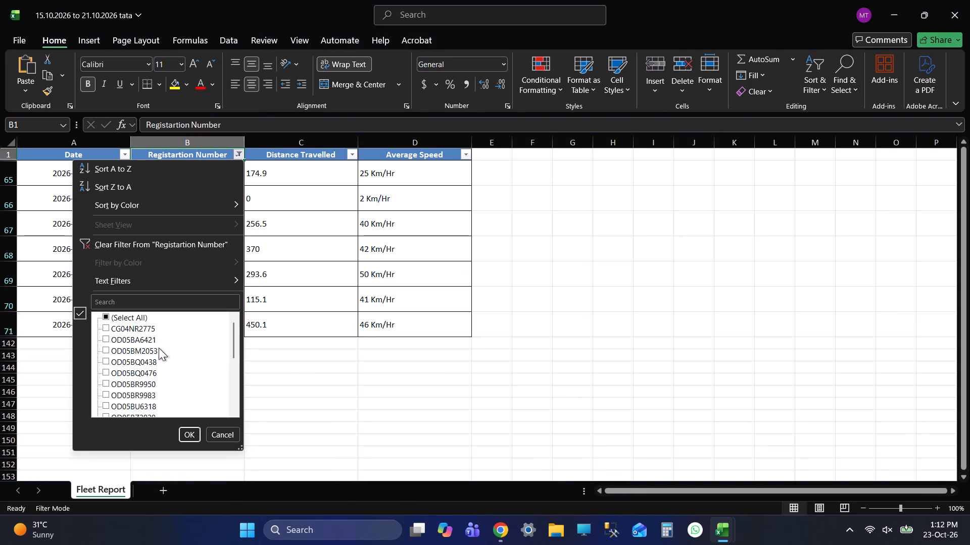
pyautogui.moveTo(233, 338); pyautogui.dragTo(238, 373)
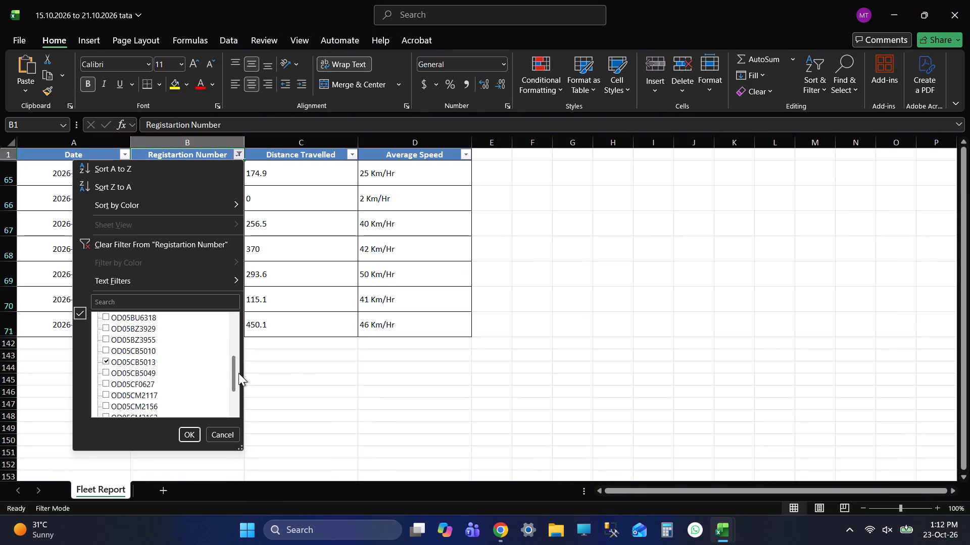
pyautogui.moveTo(238, 373); pyautogui.dragTo(241, 376)
pyautogui.click(144, 336)
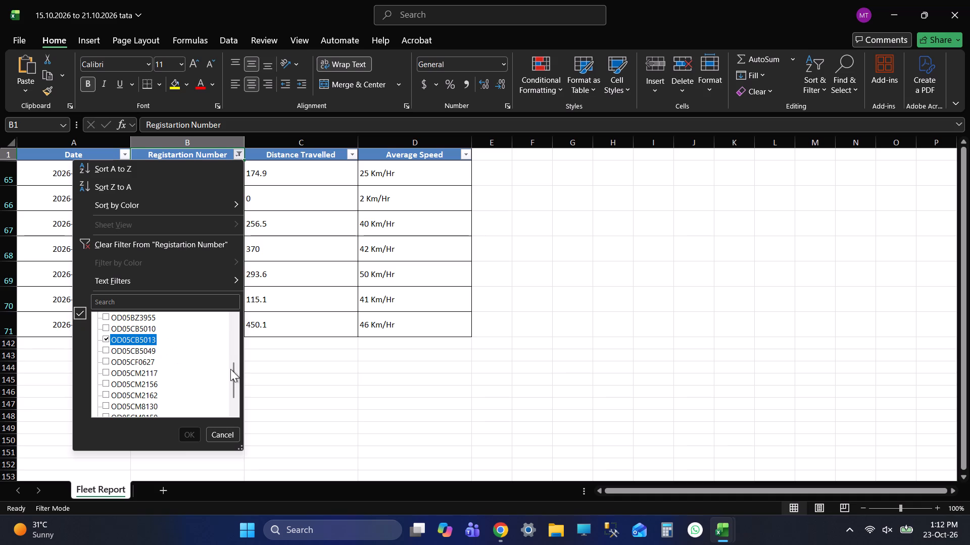
pyautogui.moveTo(230, 369); pyautogui.dragTo(240, 336)
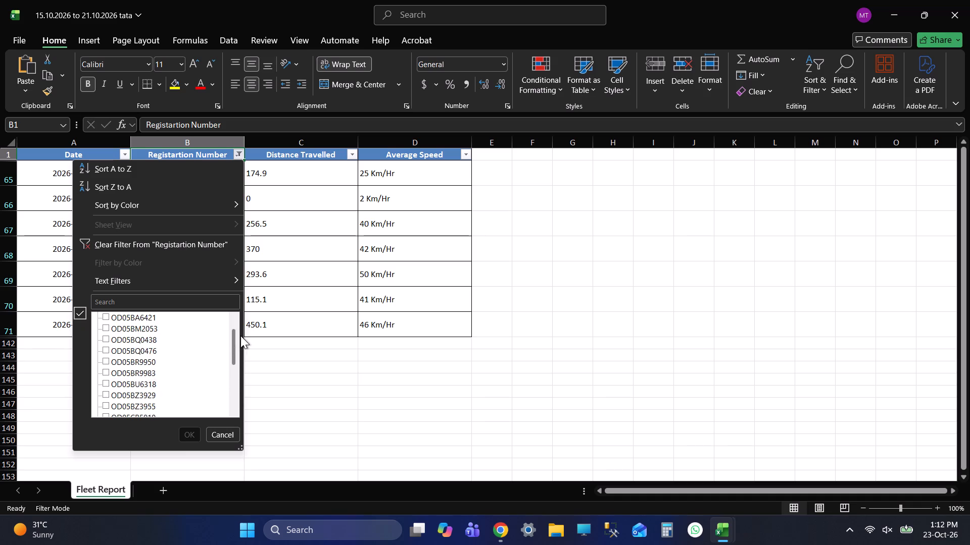
pyautogui.moveTo(240, 336); pyautogui.dragTo(246, 347)
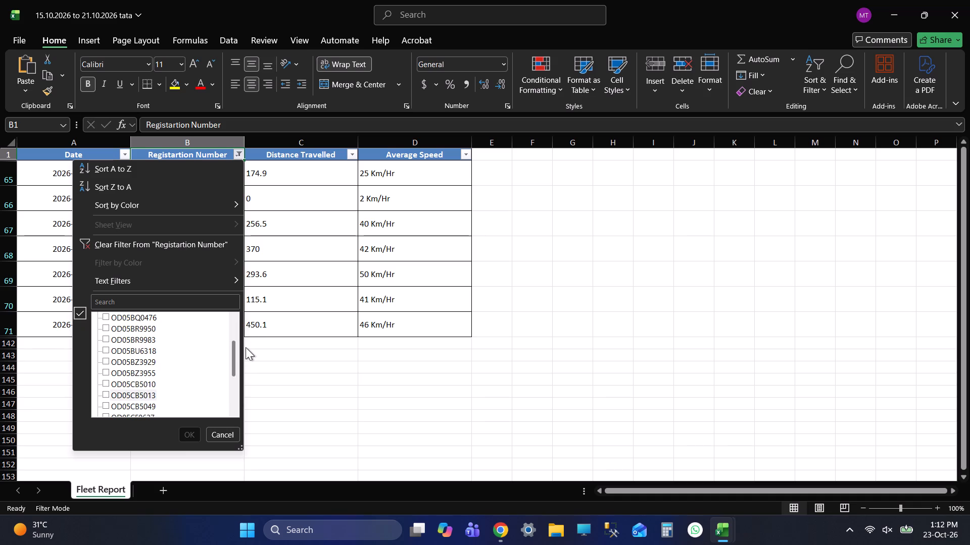
pyautogui.moveTo(246, 347); pyautogui.dragTo(246, 378)
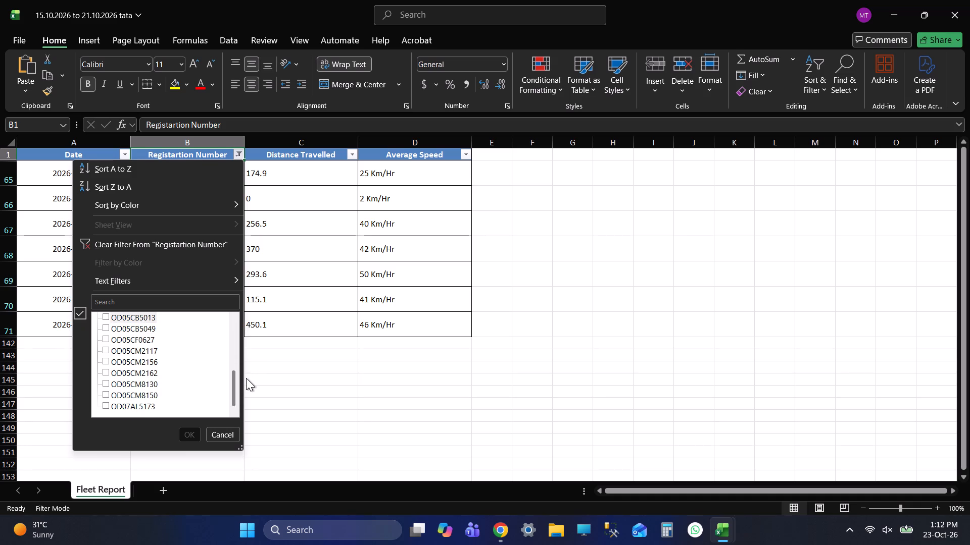
pyautogui.moveTo(246, 378); pyautogui.dragTo(251, 373)
pyautogui.moveTo(251, 373); pyautogui.dragTo(248, 355)
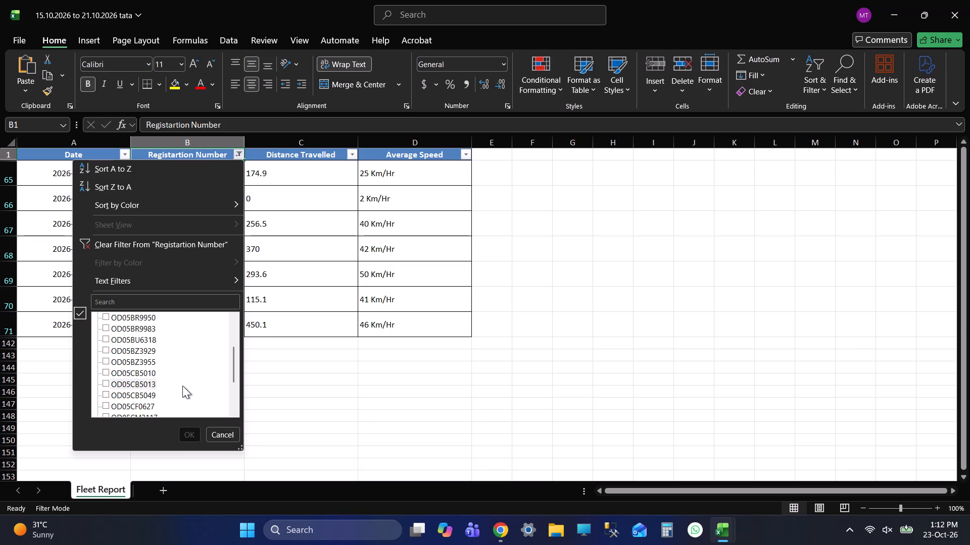
pyautogui.click(143, 337)
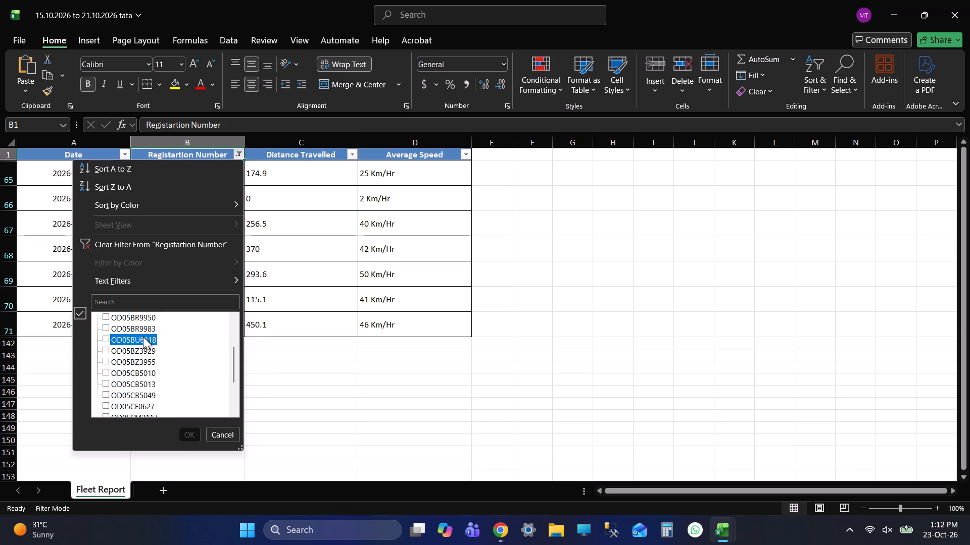
pyautogui.click(190, 434)
pyautogui.click(208, 172)
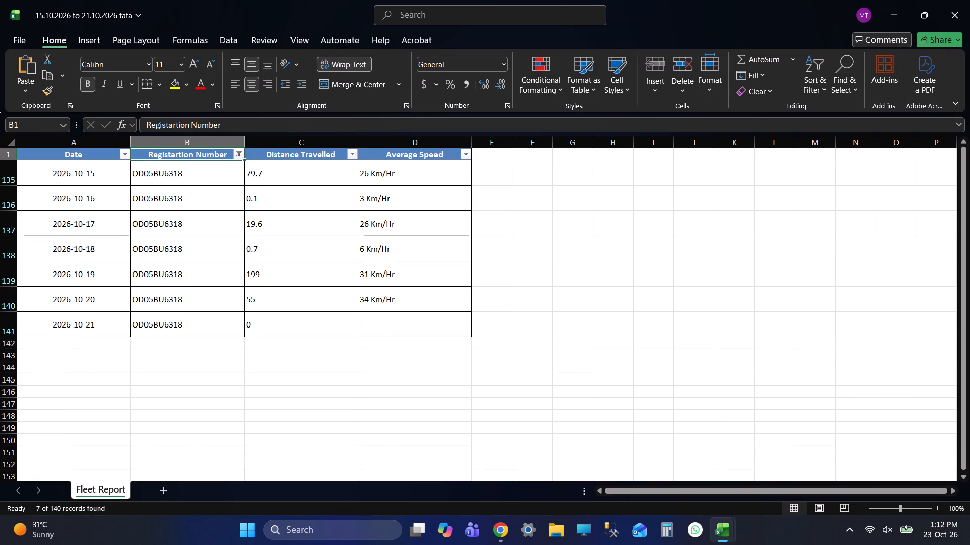
pyautogui.hotkey('alt', 'Tab')
pyautogui.hotkey('alt', 'Tab')
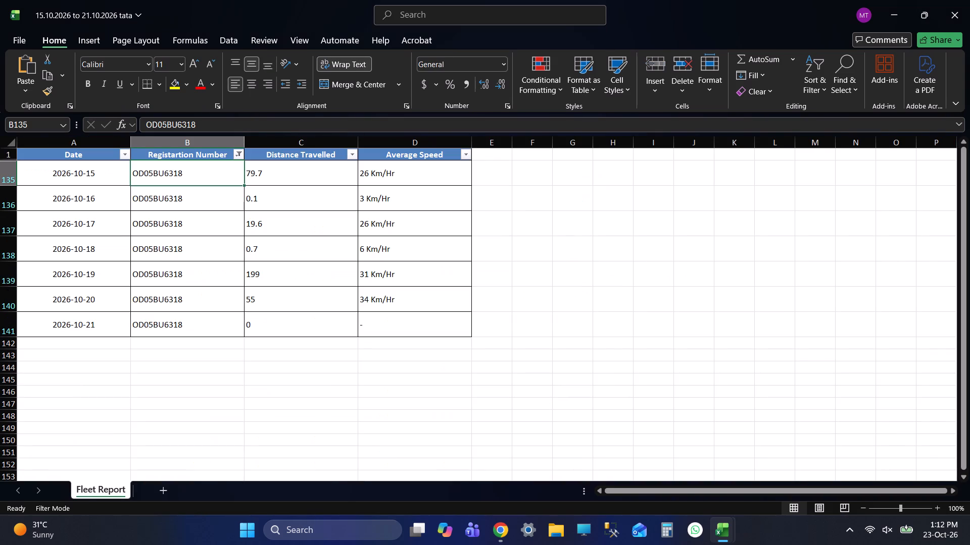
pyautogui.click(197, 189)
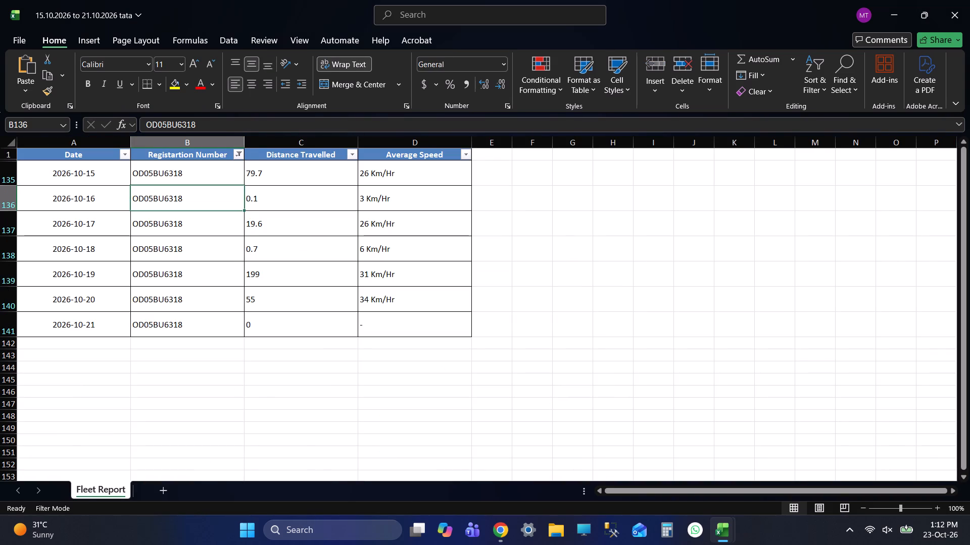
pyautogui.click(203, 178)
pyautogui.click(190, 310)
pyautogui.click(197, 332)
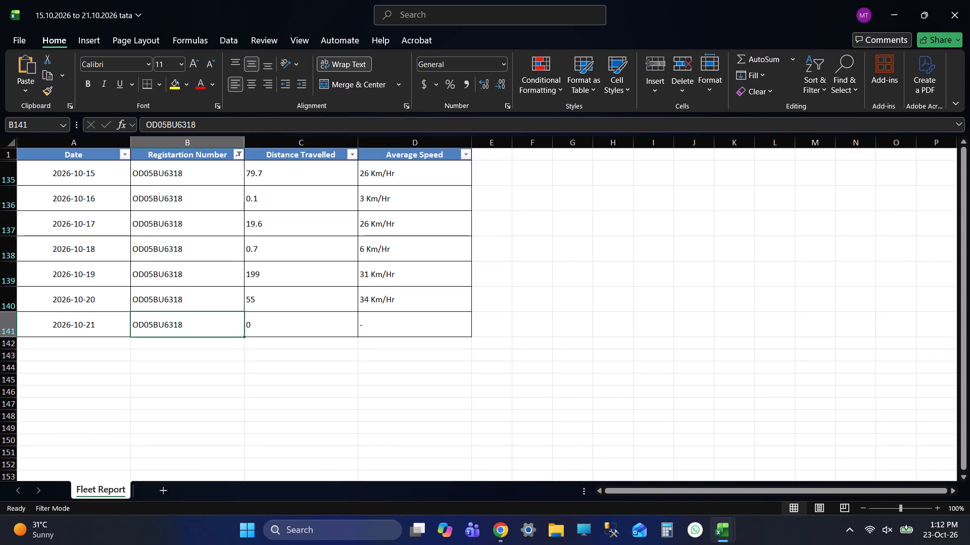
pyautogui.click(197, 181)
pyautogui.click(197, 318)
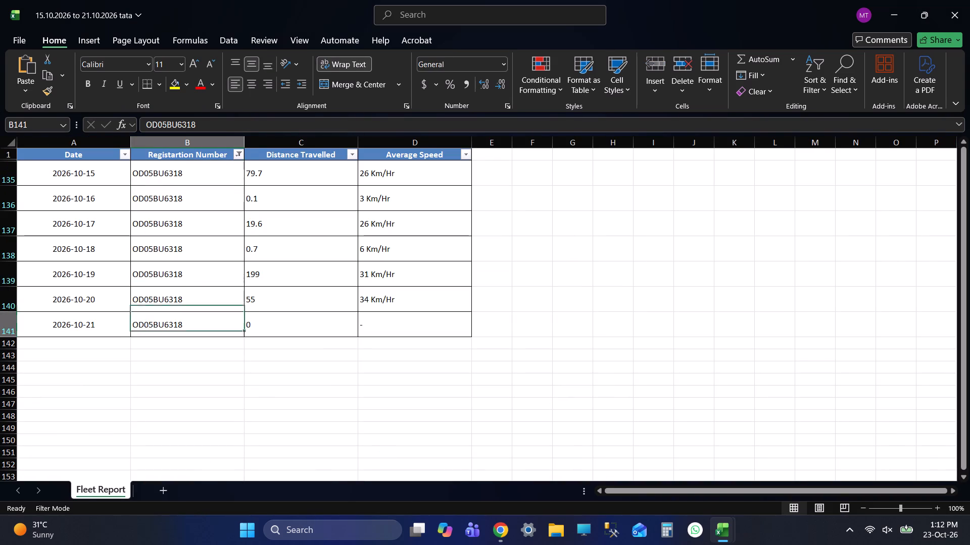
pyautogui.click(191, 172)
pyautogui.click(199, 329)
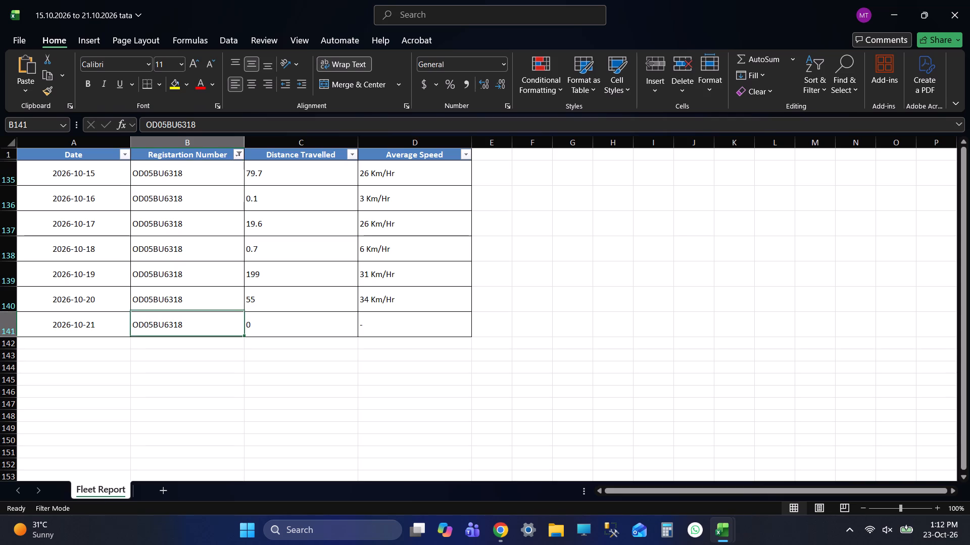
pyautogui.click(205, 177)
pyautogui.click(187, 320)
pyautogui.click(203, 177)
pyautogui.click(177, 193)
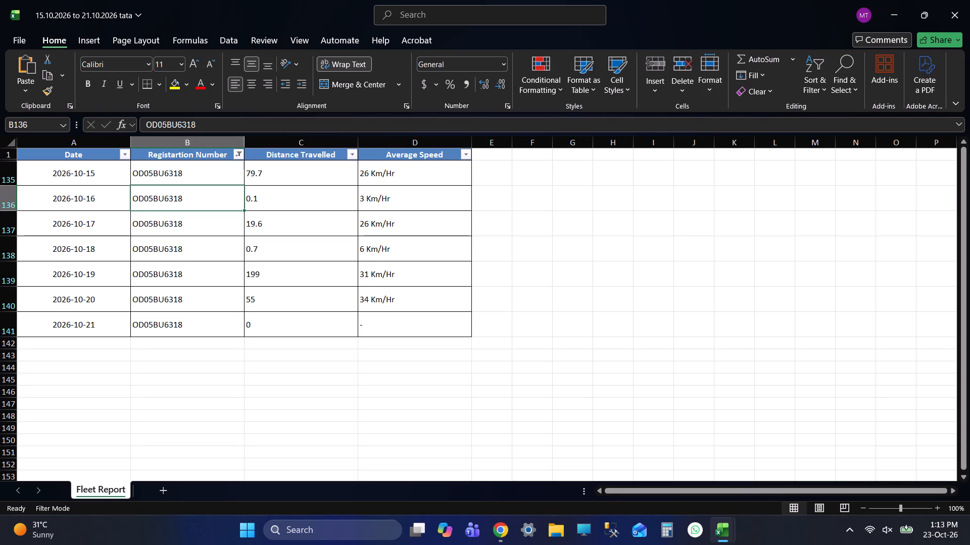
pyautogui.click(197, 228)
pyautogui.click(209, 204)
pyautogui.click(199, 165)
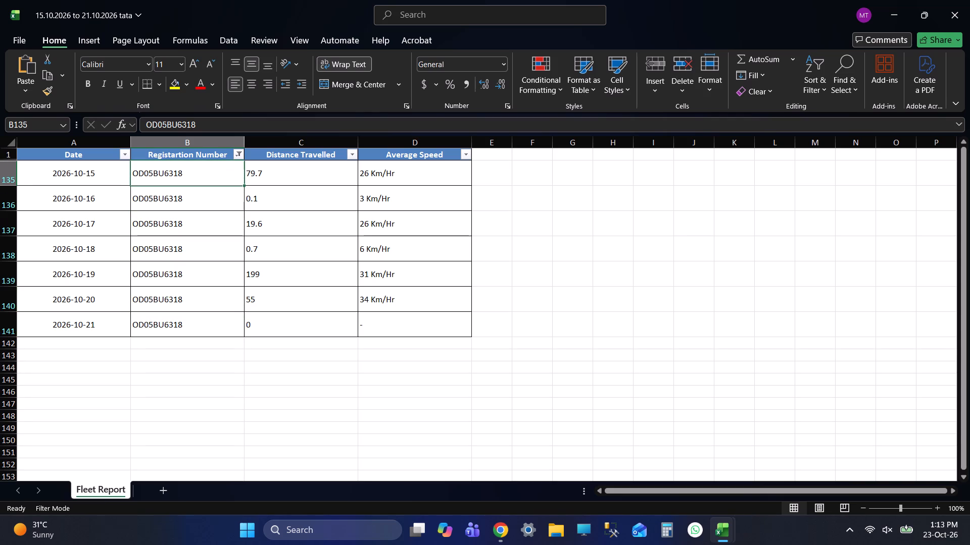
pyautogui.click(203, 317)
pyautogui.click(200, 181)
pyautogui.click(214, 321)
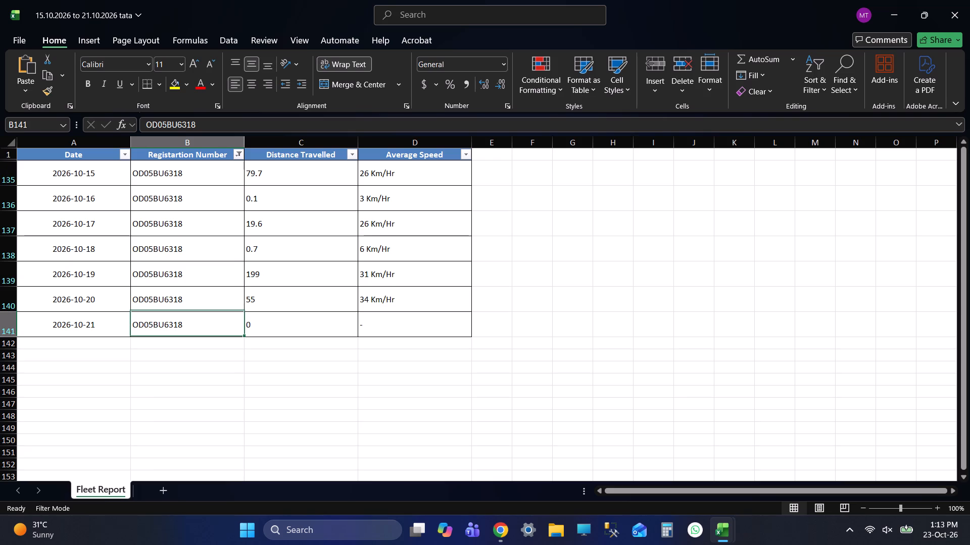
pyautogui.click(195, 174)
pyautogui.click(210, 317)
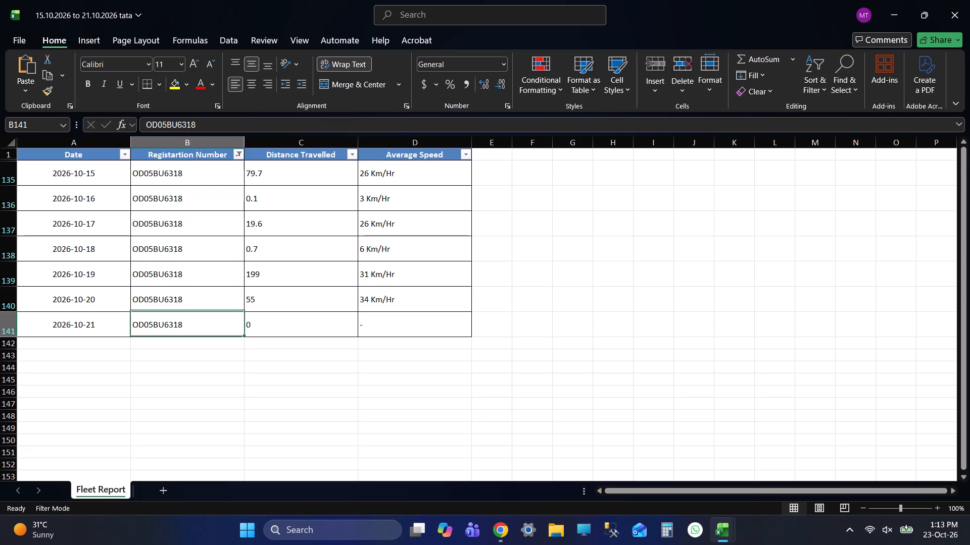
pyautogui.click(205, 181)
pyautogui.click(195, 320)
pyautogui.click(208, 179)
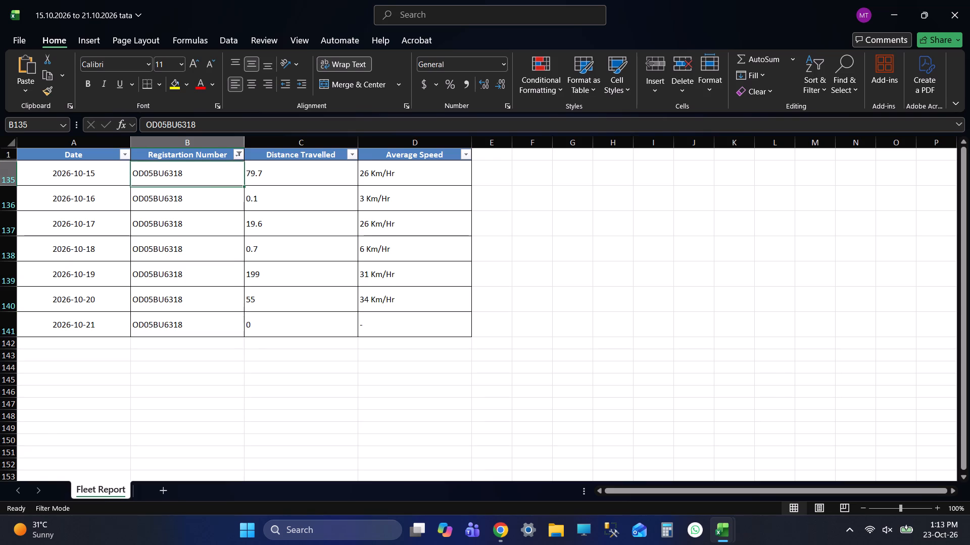
pyautogui.hotkey('alt', 'Tab')
pyautogui.hotkey('alt', 'Tab')
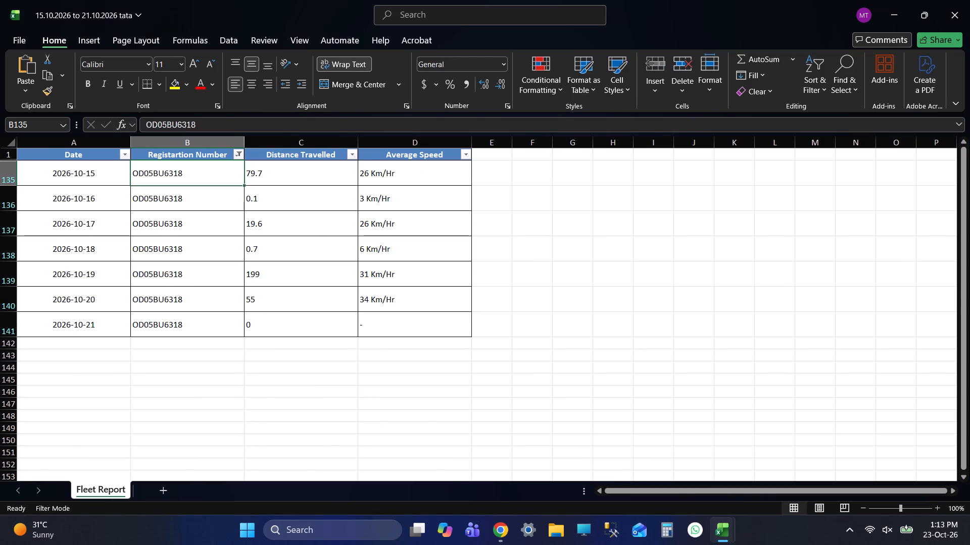
pyautogui.hotkey('alt', 'Tab')
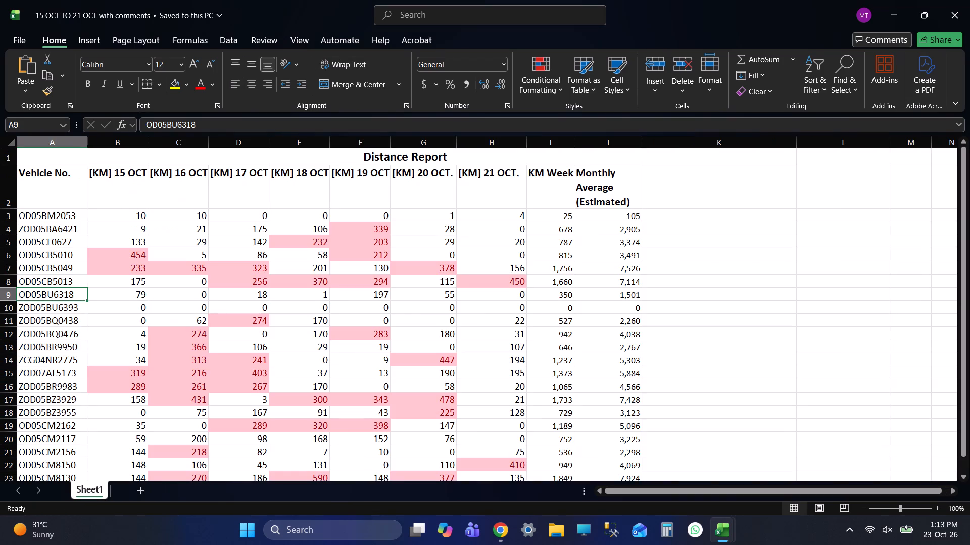
pyautogui.press('Tab')
pyautogui.hotkey('alt', 'Tab')
pyautogui.press('Tab')
pyautogui.hotkey('alt', 'Tab')
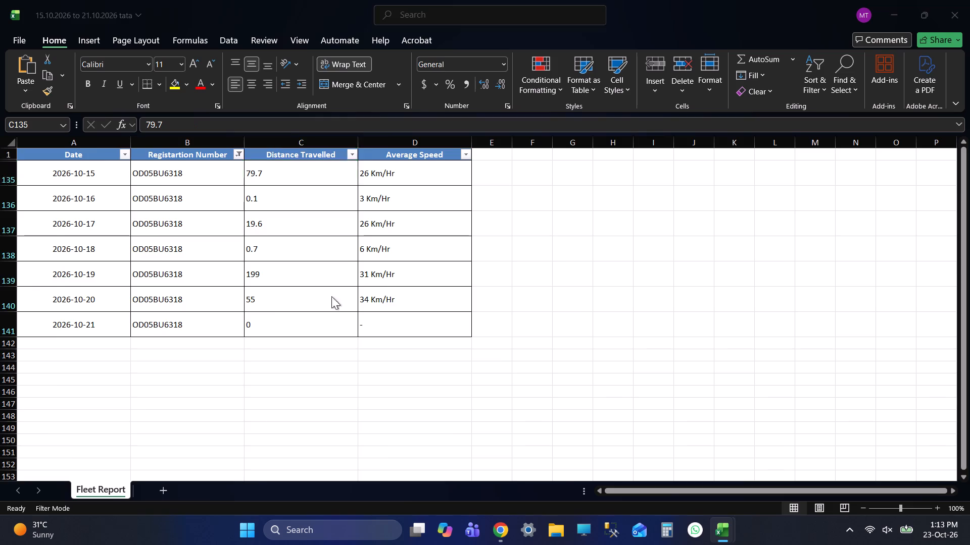
pyautogui.hotkey('alt', 'Tab')
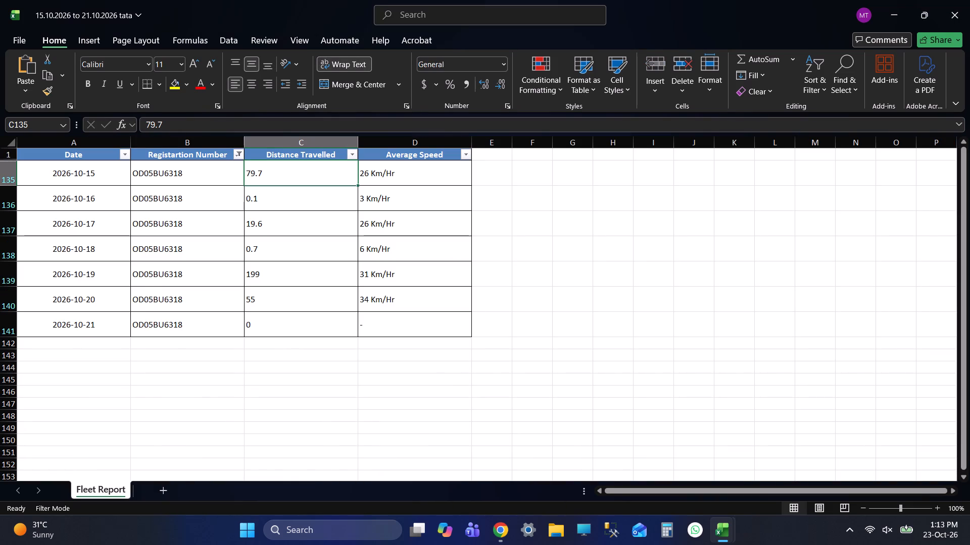
pyautogui.click(296, 199)
pyautogui.hotkey('alt', 'Tab')
pyautogui.press('Tab')
pyautogui.press('Tab')
pyautogui.hotkey('alt', 'Tab')
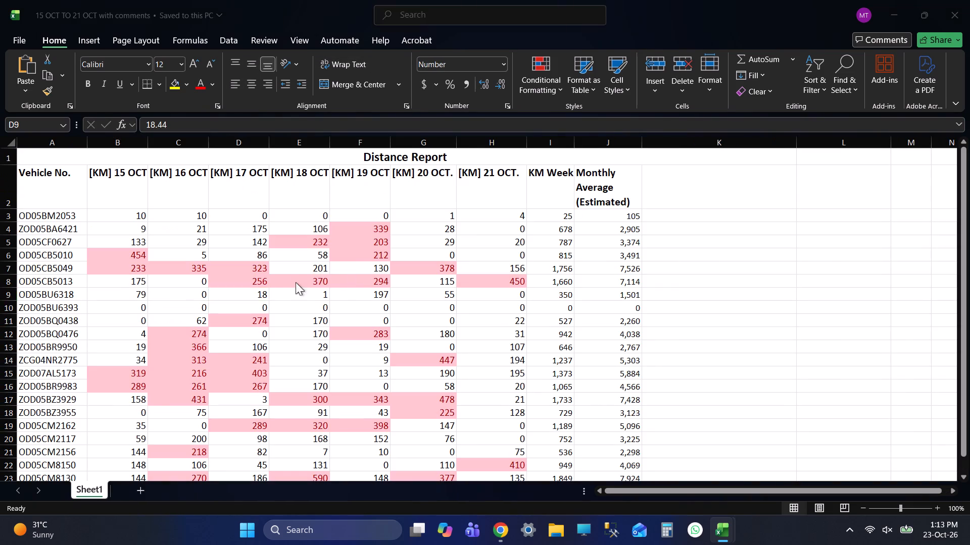
pyautogui.click(272, 225)
pyautogui.hotkey('alt', 'Tab')
pyautogui.hotkey('alt', 'Tab')
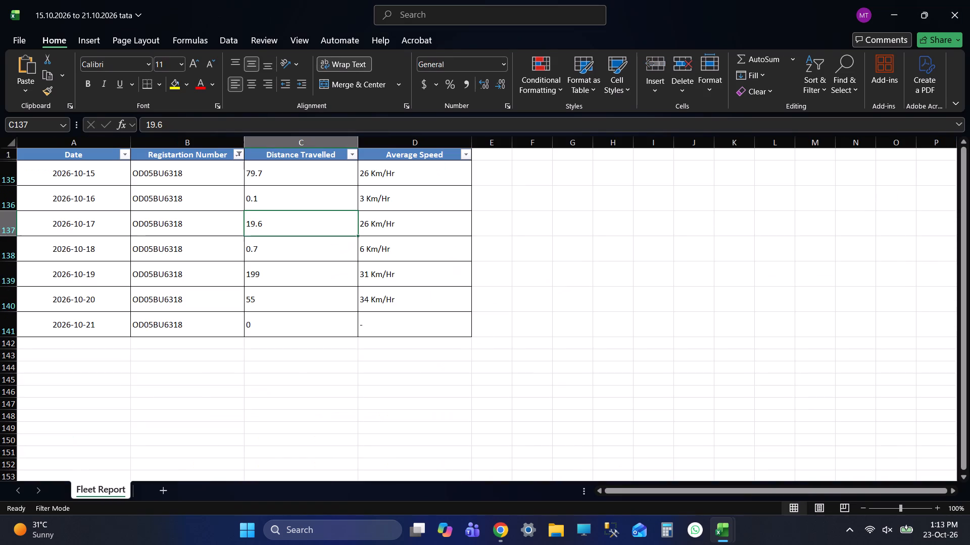
pyautogui.hotkey('alt', 'Tab')
pyautogui.hotkey('alt', 'Tab')
pyautogui.hotkey('alt', 'Tab')
pyautogui.hotkey('alt', 'Tab')
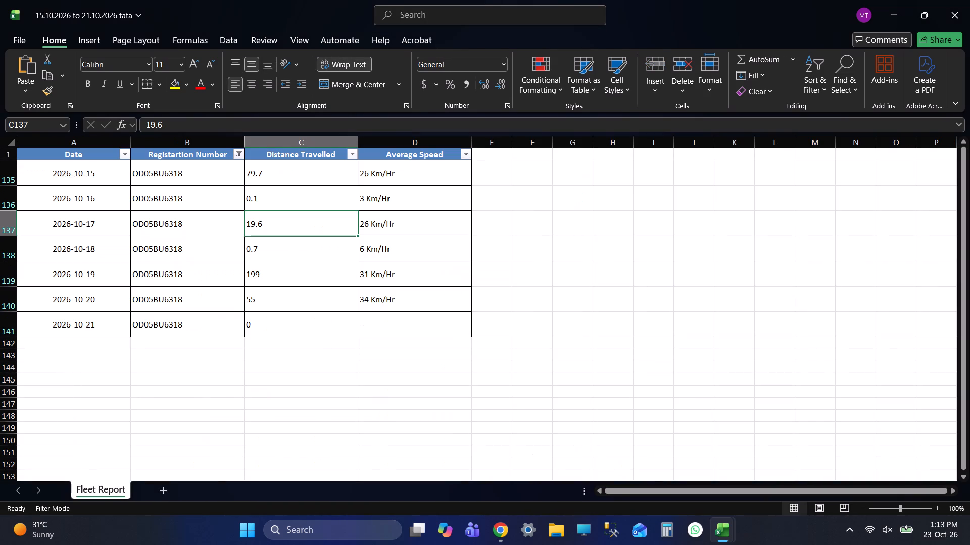
pyautogui.hotkey('alt', 'Tab')
pyautogui.write('20')
pyautogui.press('Tab')
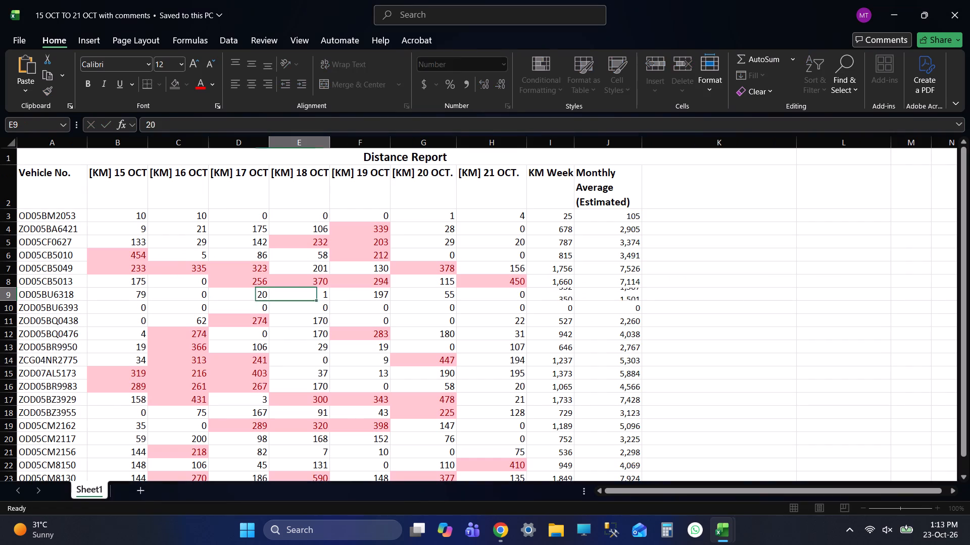
pyautogui.hotkey('ctrl', 's')
pyautogui.hotkey('shift', 'Tab')
pyautogui.hotkey('alt', 'Tab')
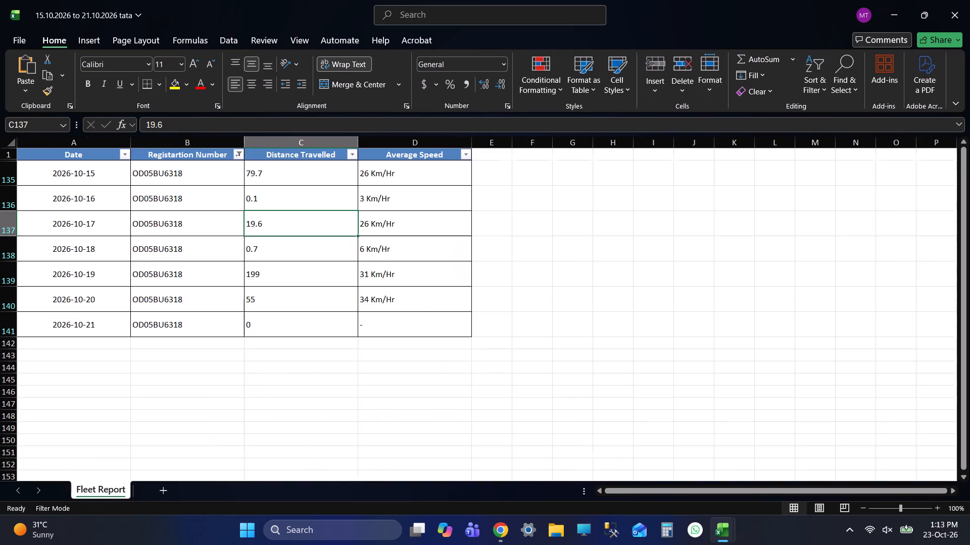
pyautogui.click(286, 253)
pyautogui.hotkey('alt', 'Tab')
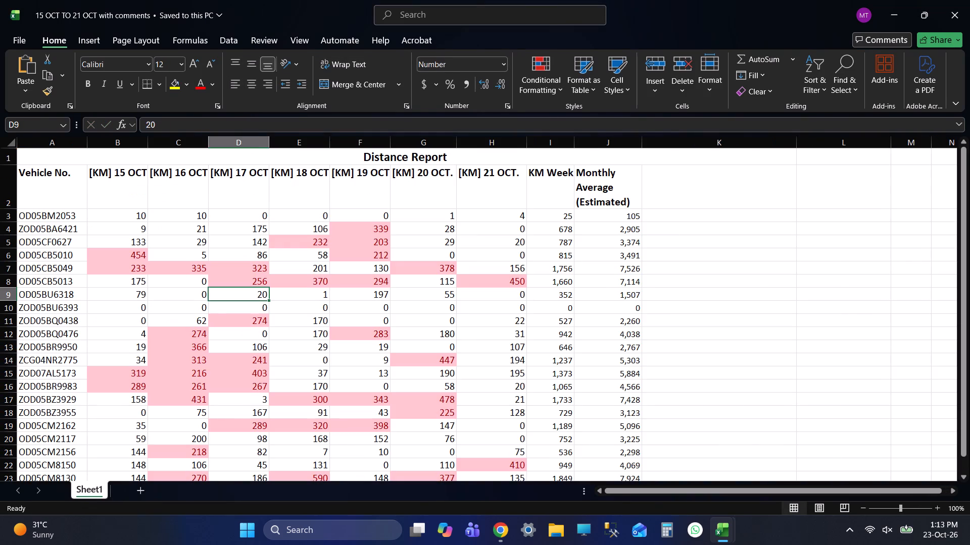
pyautogui.press('Tab')
pyautogui.press('Tab')
pyautogui.hotkey('alt', 'Tab')
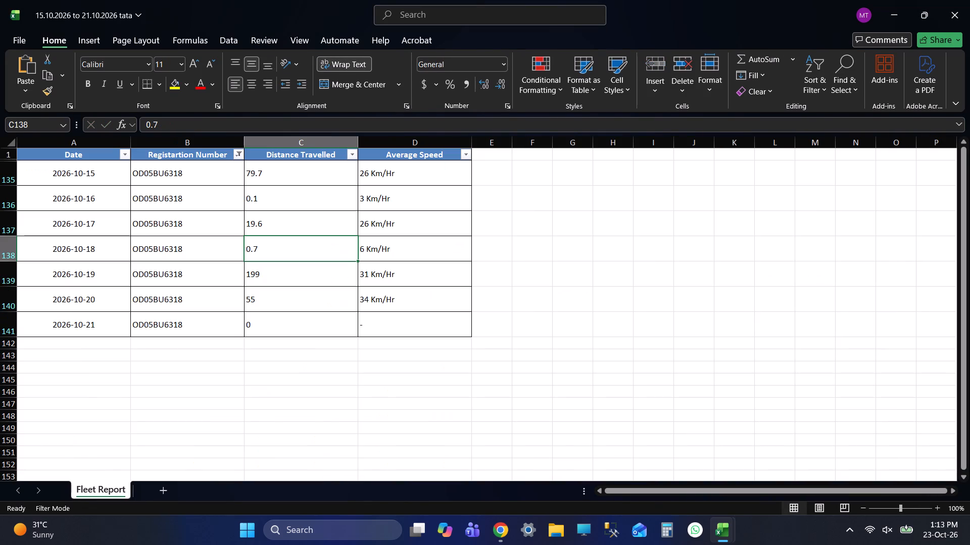
pyautogui.click(295, 280)
pyautogui.hotkey('alt', 'Tab')
pyautogui.hotkey('alt', 'Tab')
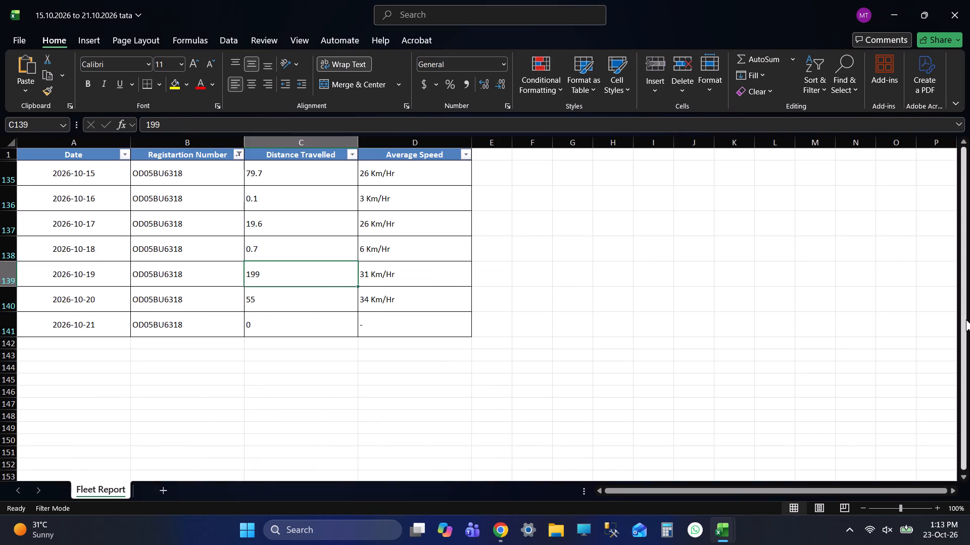
pyautogui.hotkey('alt', 'Tab')
pyautogui.write('199')
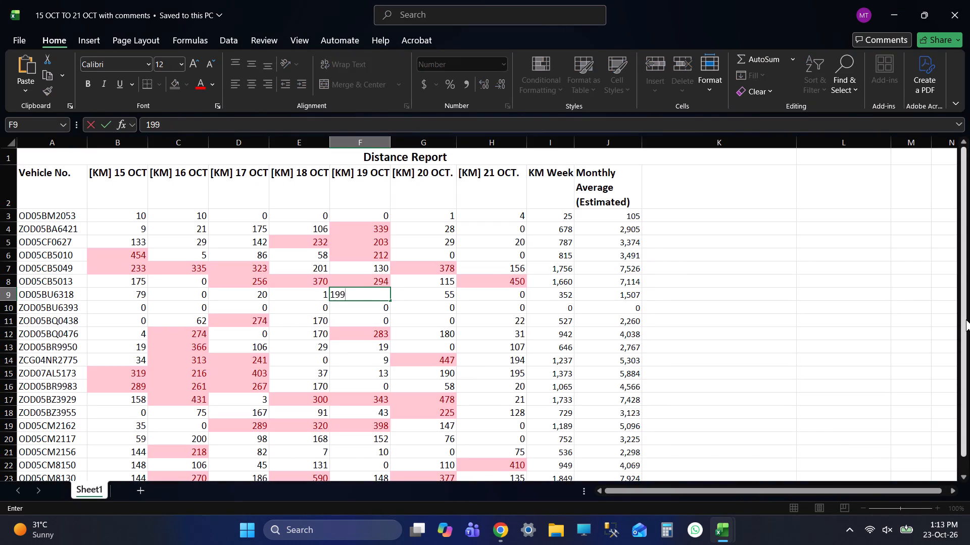
pyautogui.press('Tab')
pyautogui.hotkey('alt', 'Tab')
pyautogui.click(325, 305)
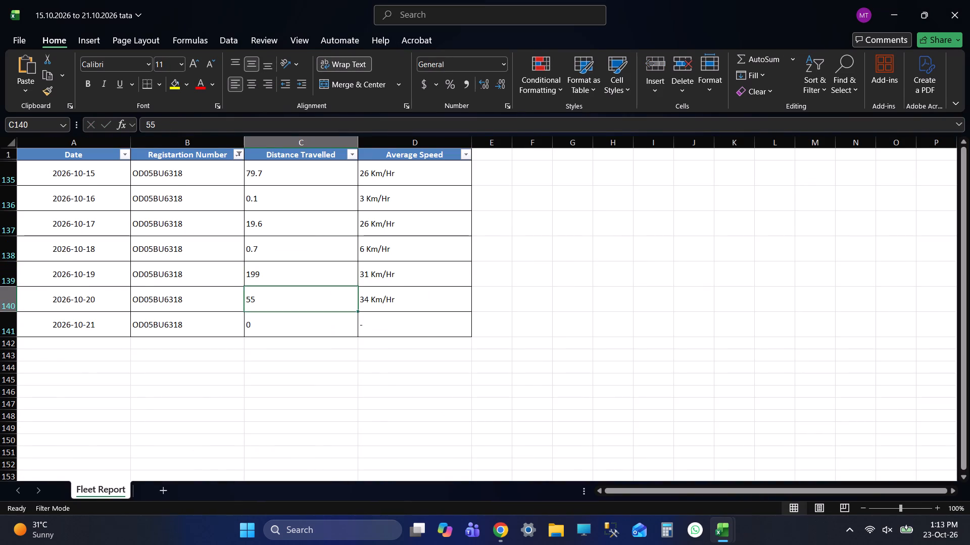
pyautogui.hotkey('alt', 'Tab')
pyautogui.hotkey('alt', 'Tab')
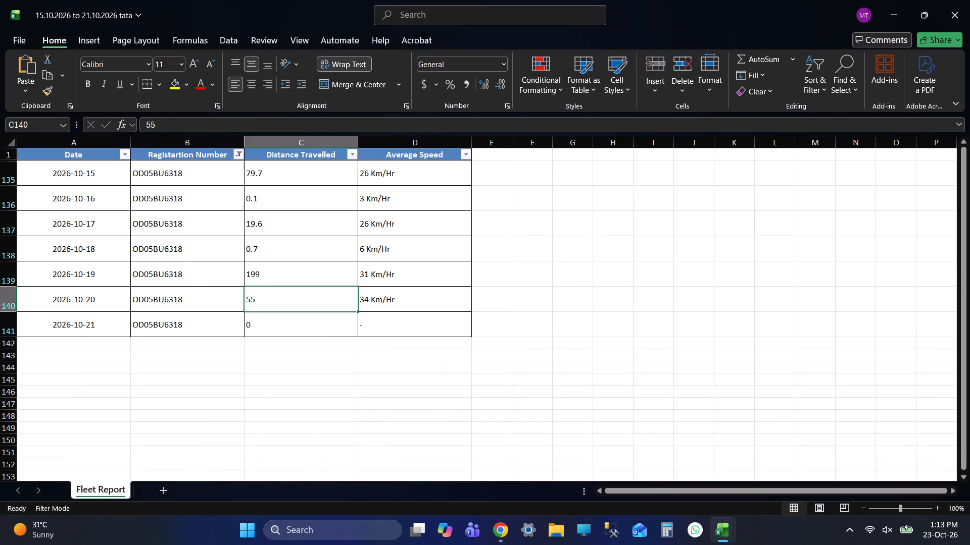
pyautogui.click(289, 325)
pyautogui.hotkey('alt', 'Tab')
pyautogui.press('Tab')
pyautogui.hotkey('ctrl', 's')
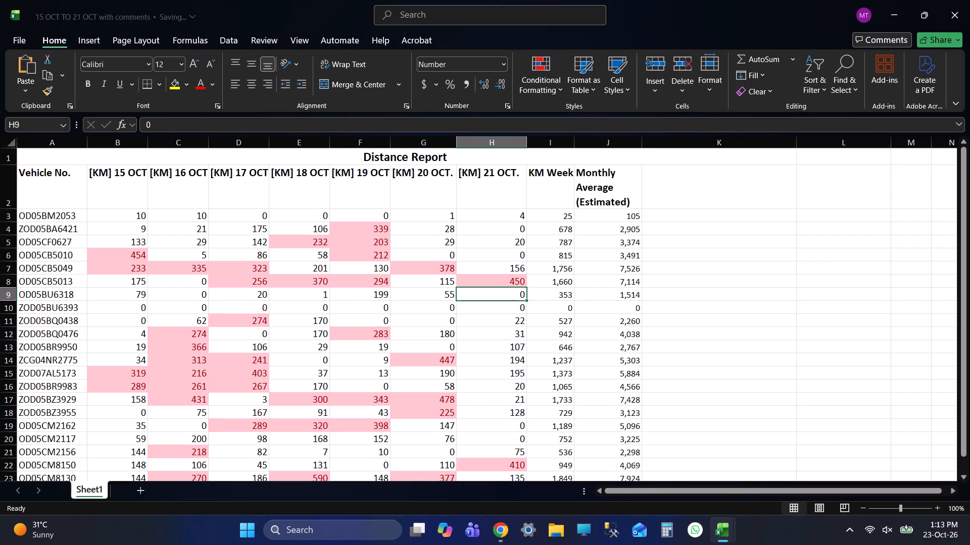
pyautogui.hotkey('shift', 'Tab')
pyautogui.hotkey('shift', 'Tab')
pyautogui.hotkey('shift', 'Tab')
pyautogui.hotkey('shift', 'Tab')
pyautogui.hotkey('shift', 'Tab')
pyautogui.hotkey('shift', 'Tab')
pyautogui.hotkey('shift', 'Tab')
pyautogui.hotkey('shift', 'Tab')
pyautogui.hotkey('shift', 'Tab')
pyautogui.hotkey('shift', 'Tab')
pyautogui.hotkey('shift', 'Tab')
pyautogui.hotkey('shift', 'Tab')
pyautogui.hotkey('shift', 'Tab')
pyautogui.hotkey('shift', 'Tab')
pyautogui.click(55, 311)
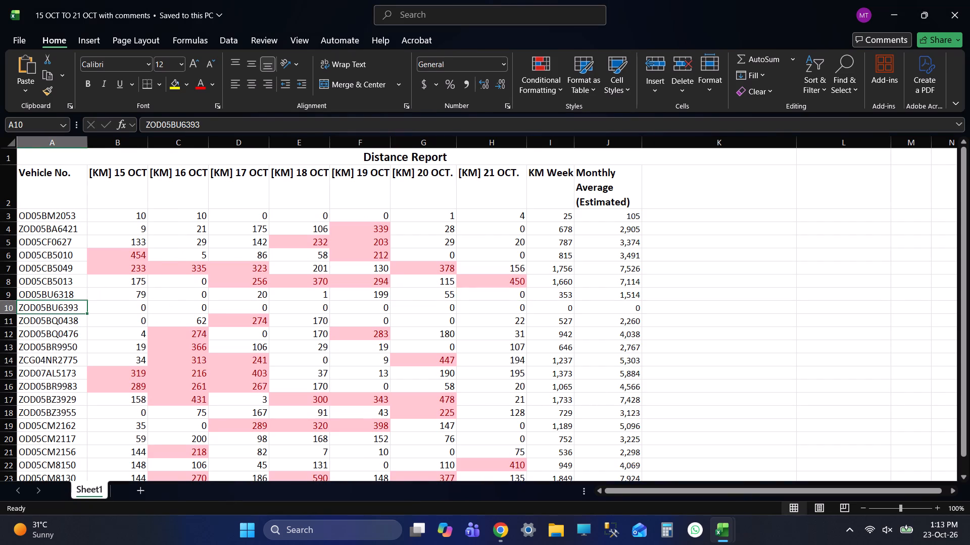
pyautogui.press('Tab')
pyautogui.press('Tab')
pyautogui.press('Tab')
pyautogui.press('Tab')
pyautogui.press('Tab')
pyautogui.press('Tab')
pyautogui.press('Tab')
pyautogui.press('Tab')
pyautogui.hotkey('alt', 'Tab')
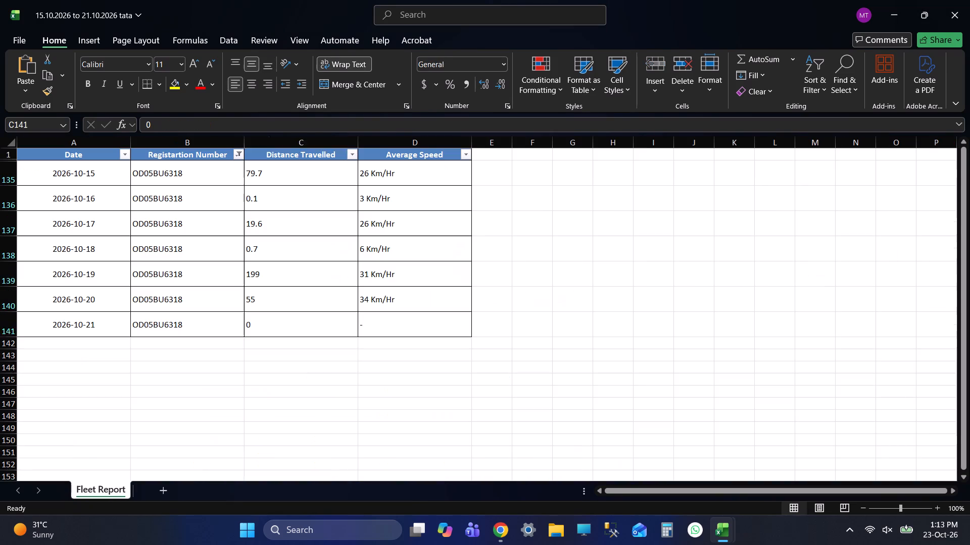
pyautogui.hotkey('alt', 'Tab')
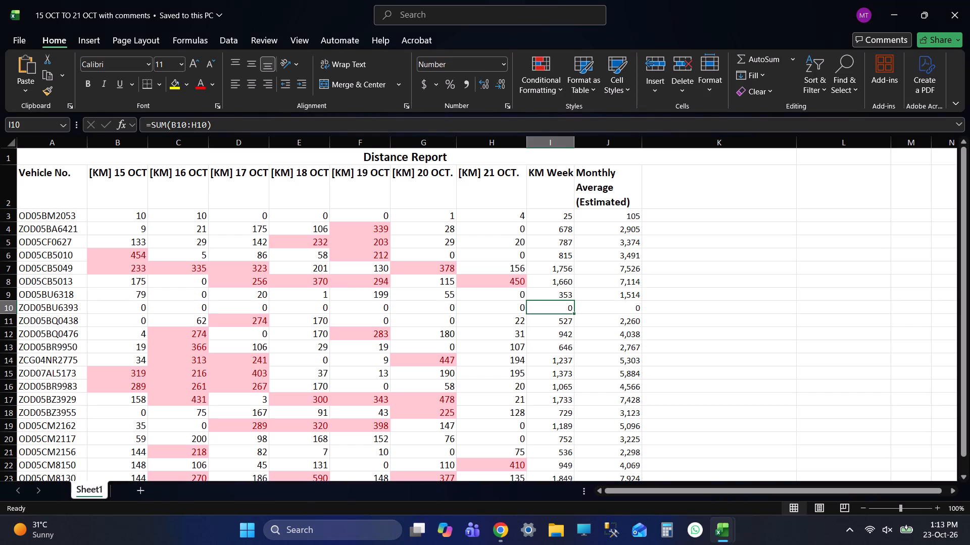
pyautogui.hotkey('shift', 'Tab')
pyautogui.hotkey('shift', 'Tab')
pyautogui.hotkey('shift', 'Tab')
pyautogui.hotkey('shift', 'Tab')
pyautogui.hotkey('shift', 'Tab')
pyautogui.hotkey('shift', 'Tab')
pyautogui.hotkey('shift', 'Tab')
pyautogui.hotkey('shift', 'Tab')
pyautogui.hotkey('shift', 'Tab')
pyautogui.hotkey('shift', 'Tab')
pyautogui.hotkey('shift', 'Tab')
pyautogui.hotkey('shift', 'Tab')
pyautogui.hotkey('shift', 'Tab')
# Save the Distance Report workbook.
pyautogui.hotkey('ctrl', 's')
pyautogui.hotkey('ctrl', 's')
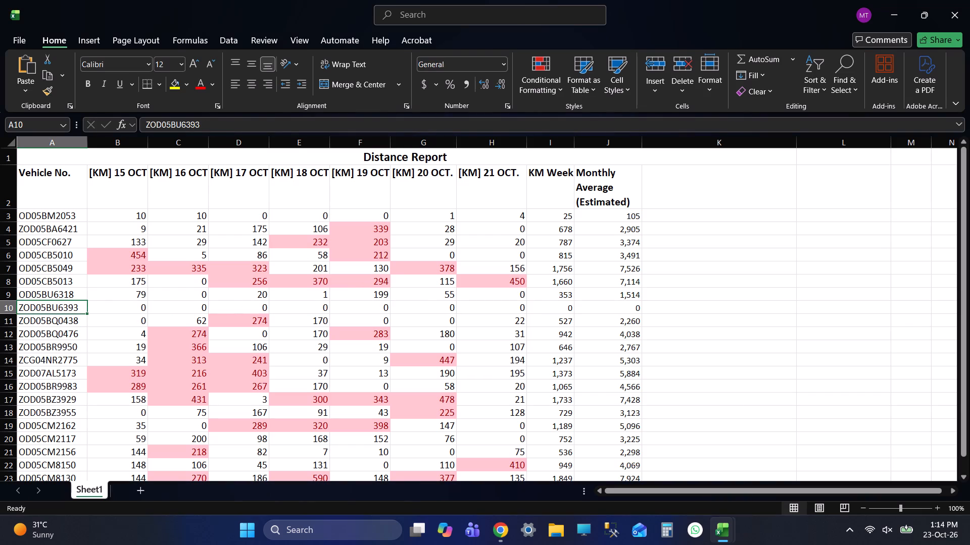
pyautogui.click(68, 321)
pyautogui.hotkey('alt', 'Tab')
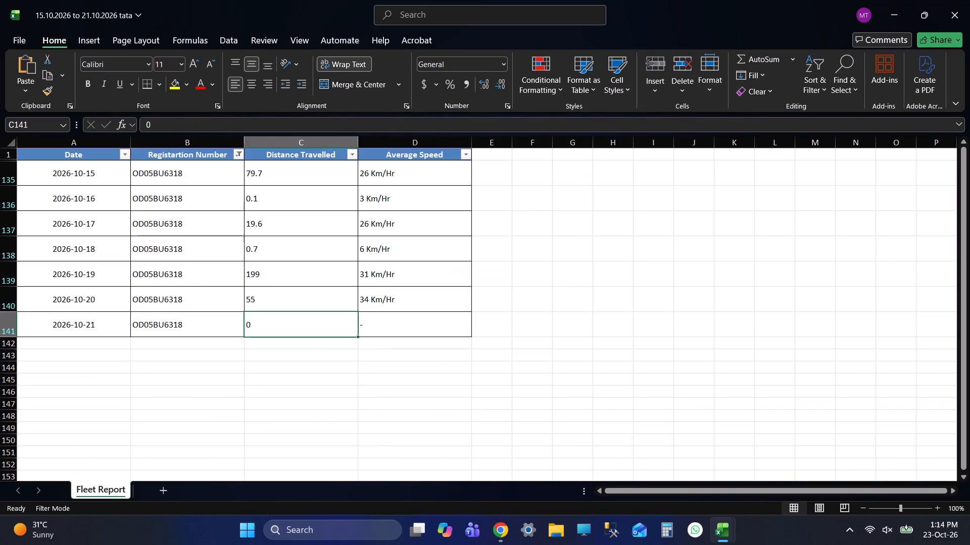
pyautogui.click(233, 151)
pyautogui.click(241, 155)
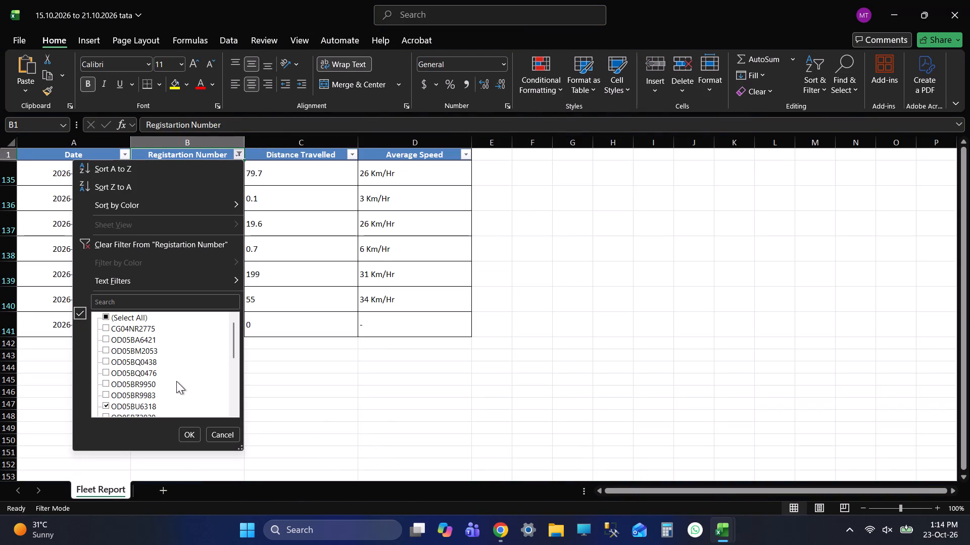
pyautogui.click(142, 403)
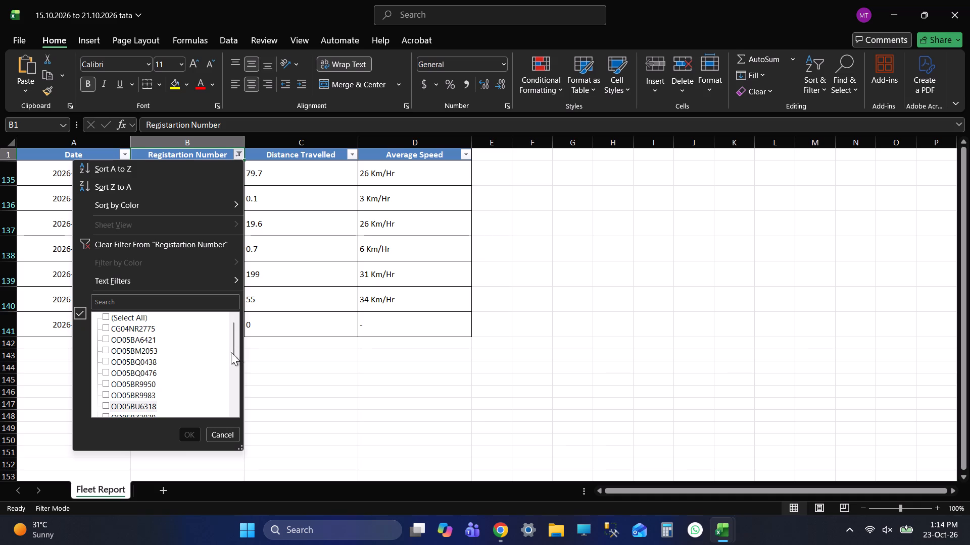
pyautogui.moveTo(235, 338); pyautogui.dragTo(235, 402)
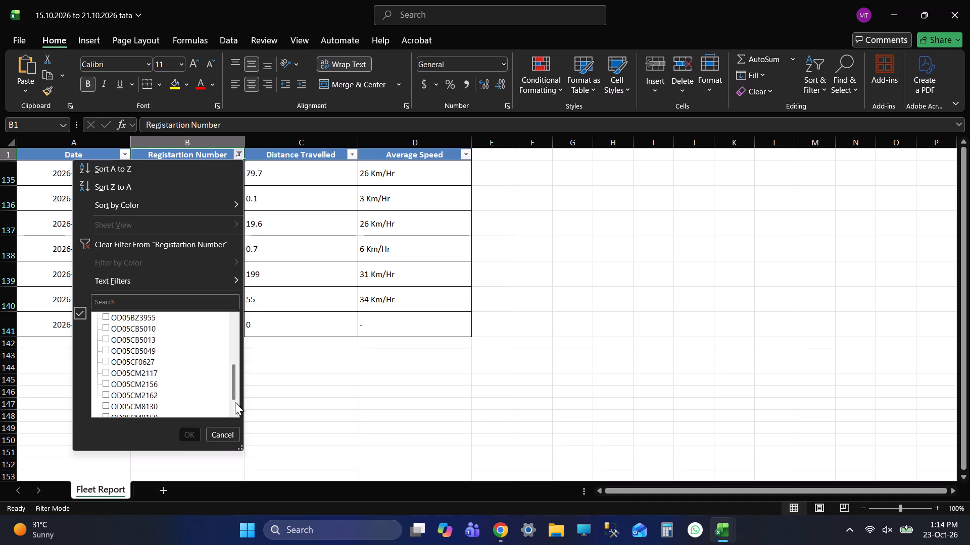
pyautogui.moveTo(235, 402); pyautogui.dragTo(229, 348)
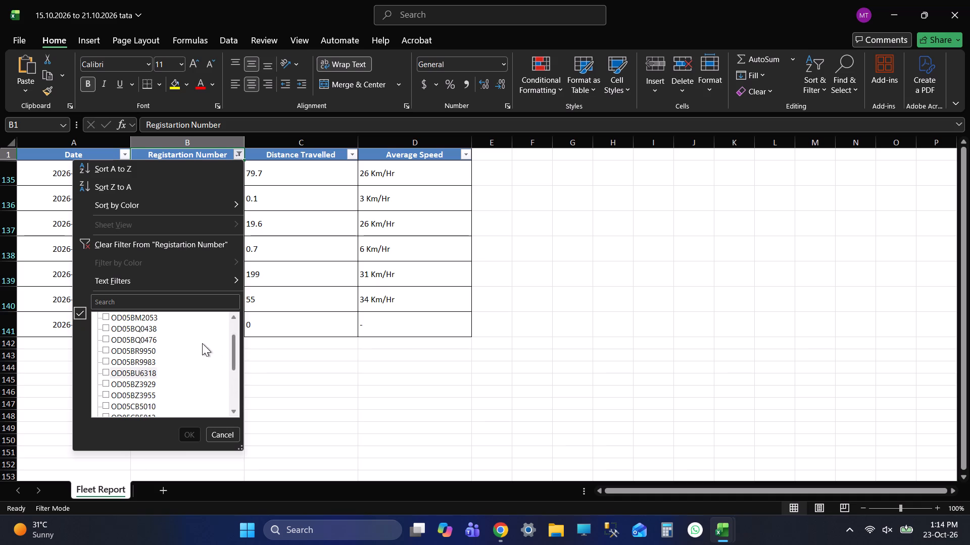
pyautogui.click(151, 329)
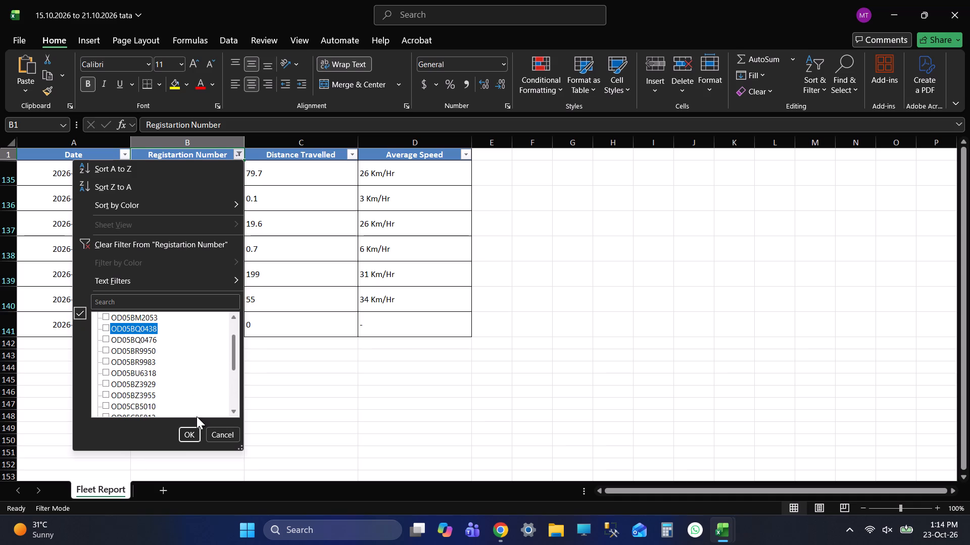
pyautogui.click(188, 431)
pyautogui.click(258, 183)
pyautogui.hotkey('alt', 'Tab')
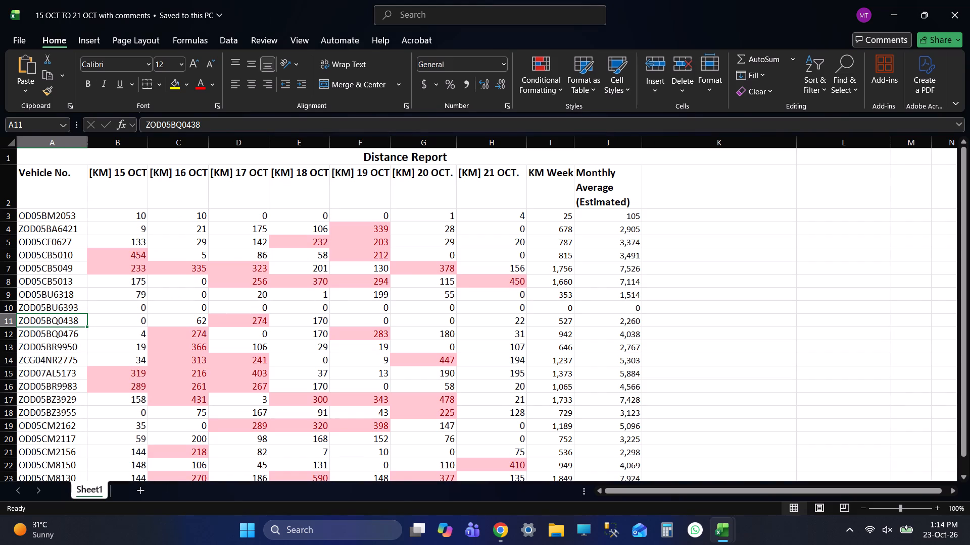
pyautogui.hotkey('alt', 'Tab')
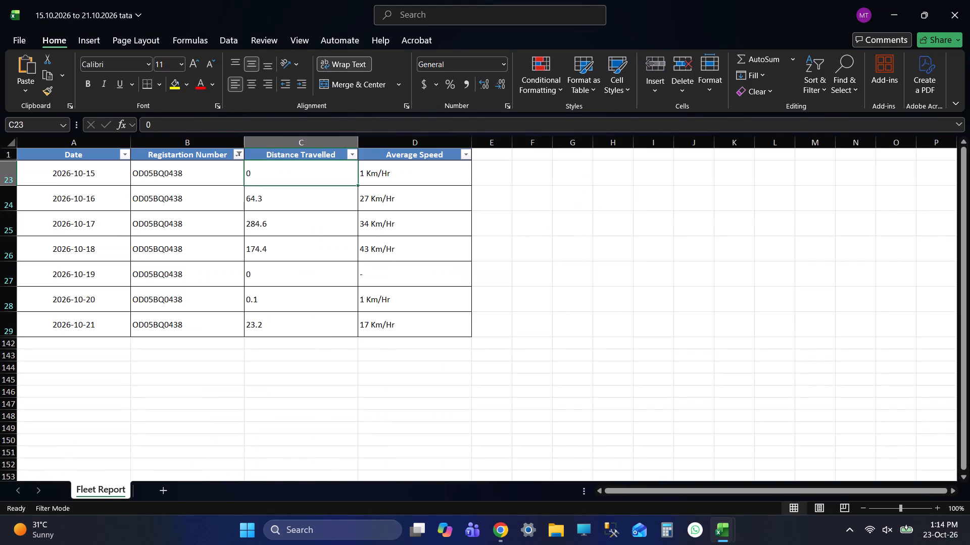
pyautogui.hotkey('alt', 'Tab')
pyautogui.press('Tab')
pyautogui.press('Tab')
pyautogui.hotkey('alt', 'Tab')
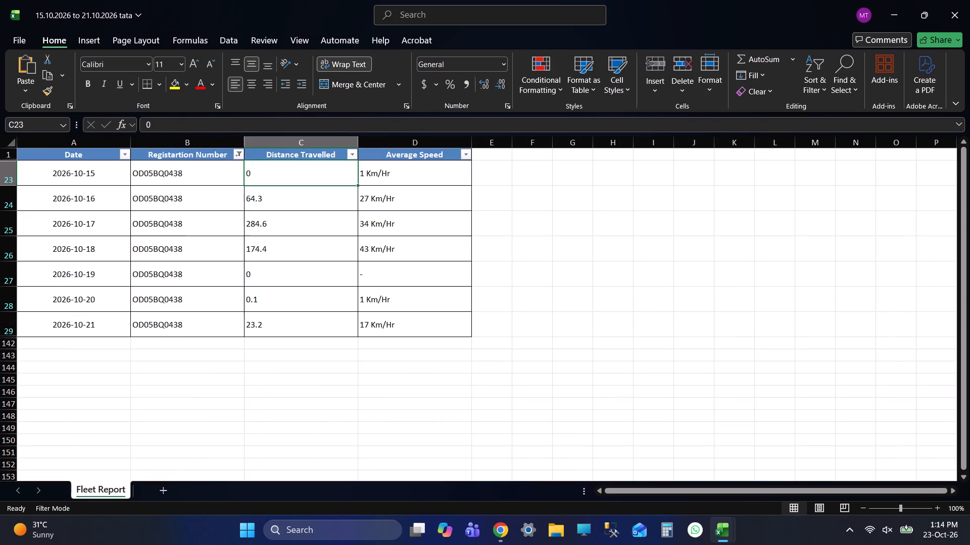
pyautogui.click(290, 196)
pyautogui.hotkey('alt', 'Tab')
pyautogui.hotkey('alt', 'Tab')
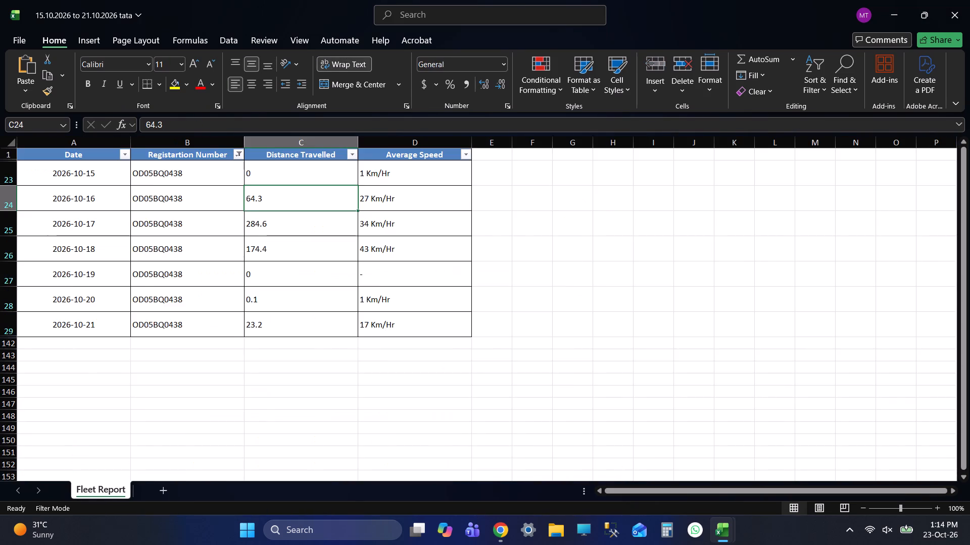
pyautogui.hotkey('alt', 'Tab')
pyautogui.write('64')
pyautogui.press('Tab')
pyautogui.hotkey('alt', 'Tab')
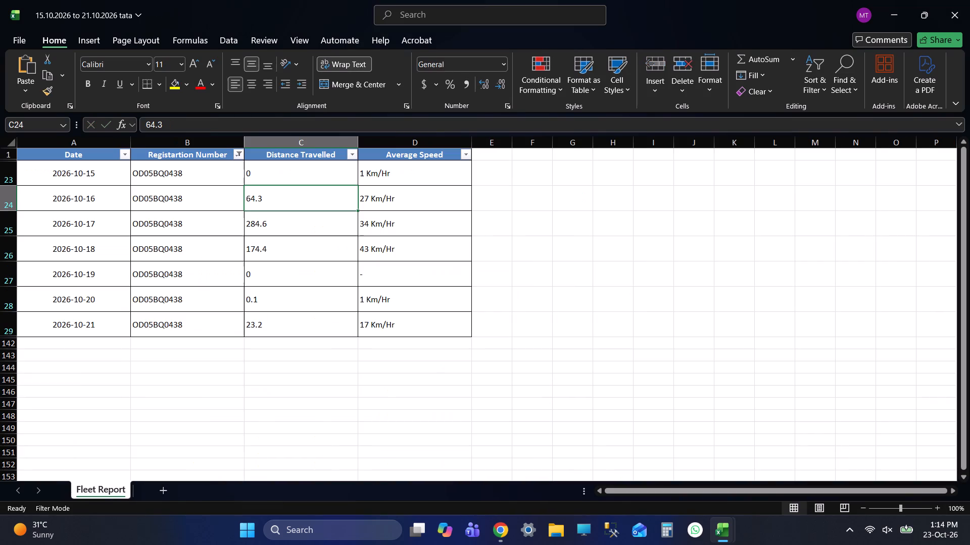
pyautogui.click(278, 225)
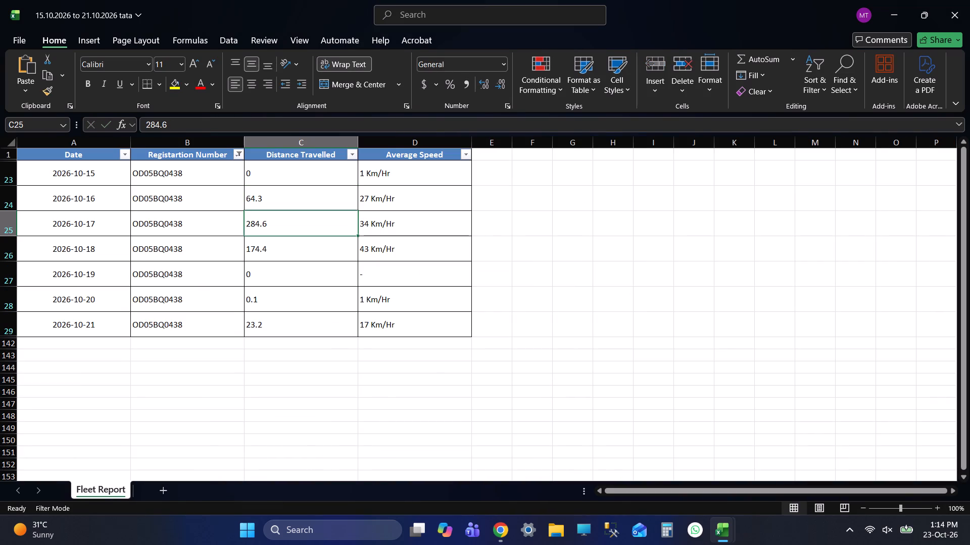
pyautogui.hotkey('alt', 'Tab')
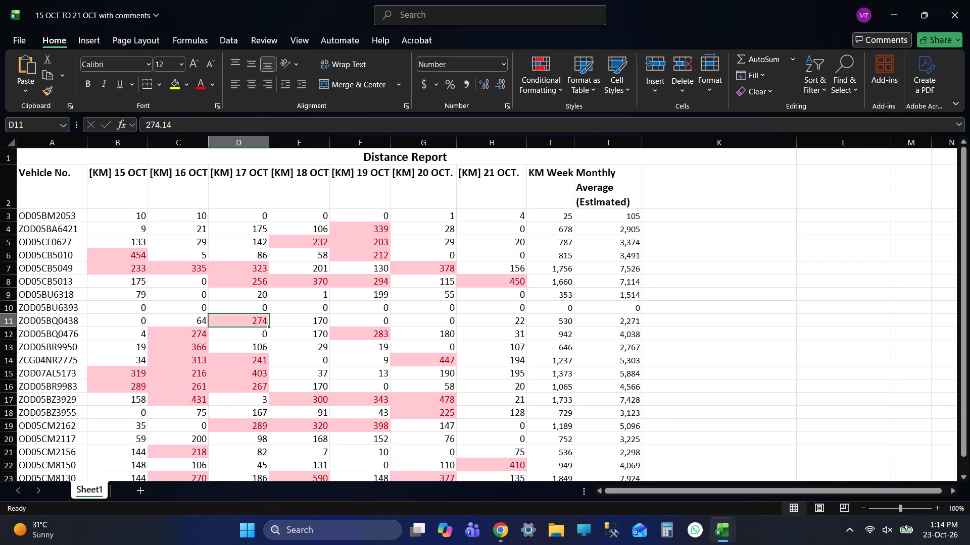
pyautogui.hotkey('alt', 'Tab')
pyautogui.hotkey('alt', 'Tab')
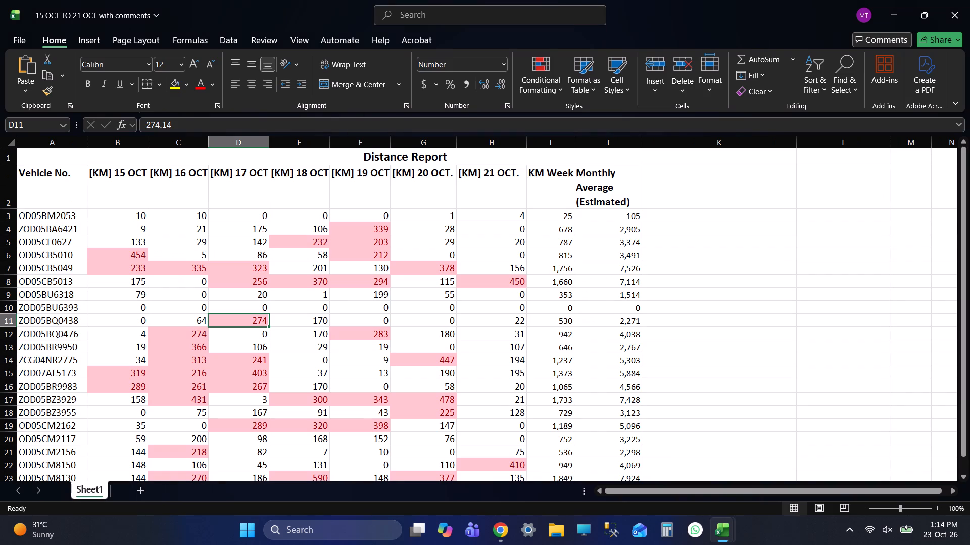
pyautogui.write('285')
pyautogui.press('Tab')
pyautogui.hotkey('alt', 'Tab')
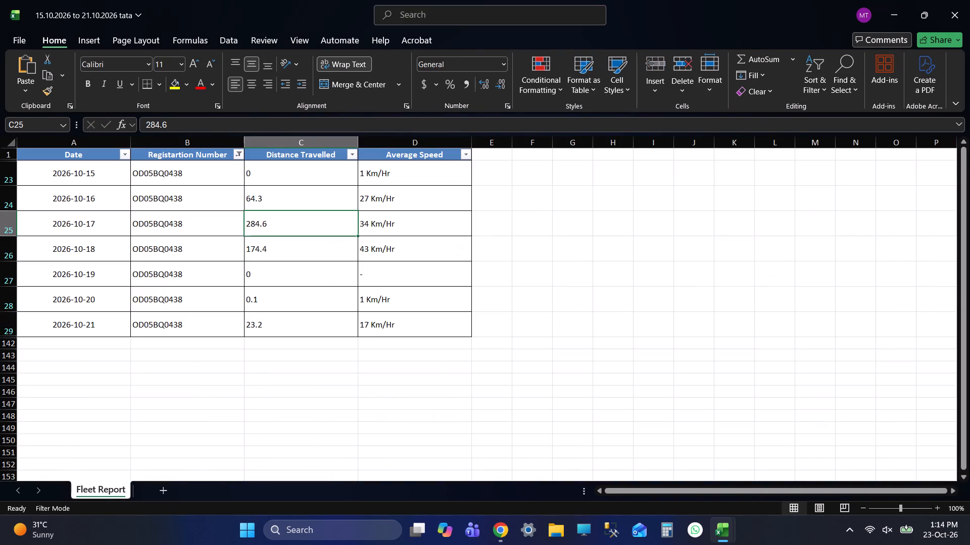
pyautogui.click(294, 255)
pyautogui.hotkey('alt', 'Tab')
pyautogui.hotkey('alt', 'Tab')
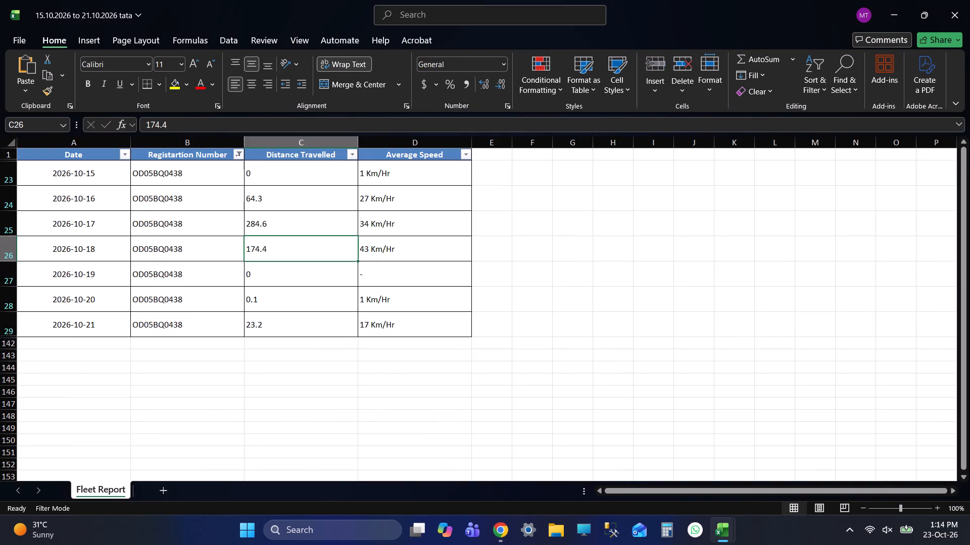
pyautogui.hotkey('alt', 'Tab')
pyautogui.write('174')
pyautogui.press('Tab')
pyautogui.hotkey('alt', 'Tab')
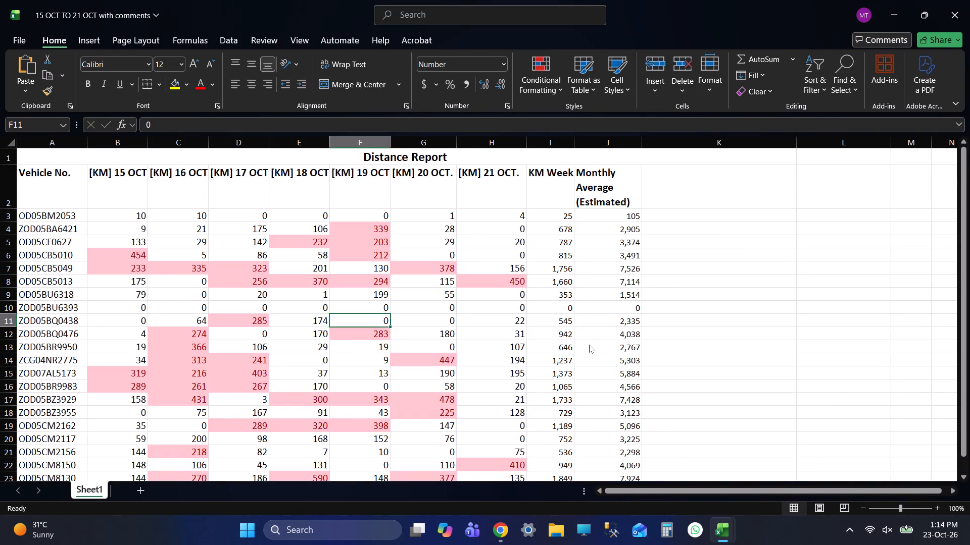
pyautogui.click(279, 268)
pyautogui.hotkey('alt', 'Tab')
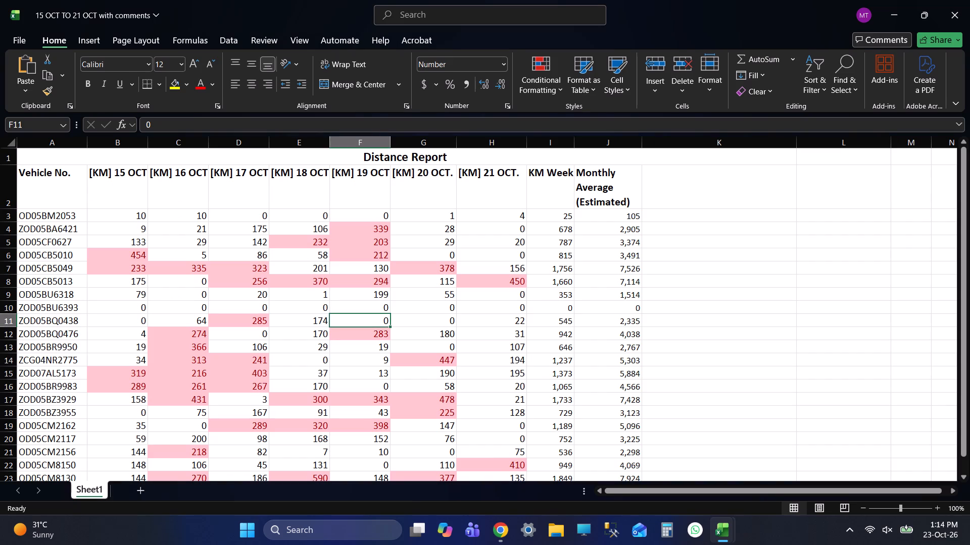
pyautogui.press('Tab')
pyautogui.hotkey('alt', 'Tab')
pyautogui.click(293, 295)
pyautogui.hotkey('alt', 'Tab')
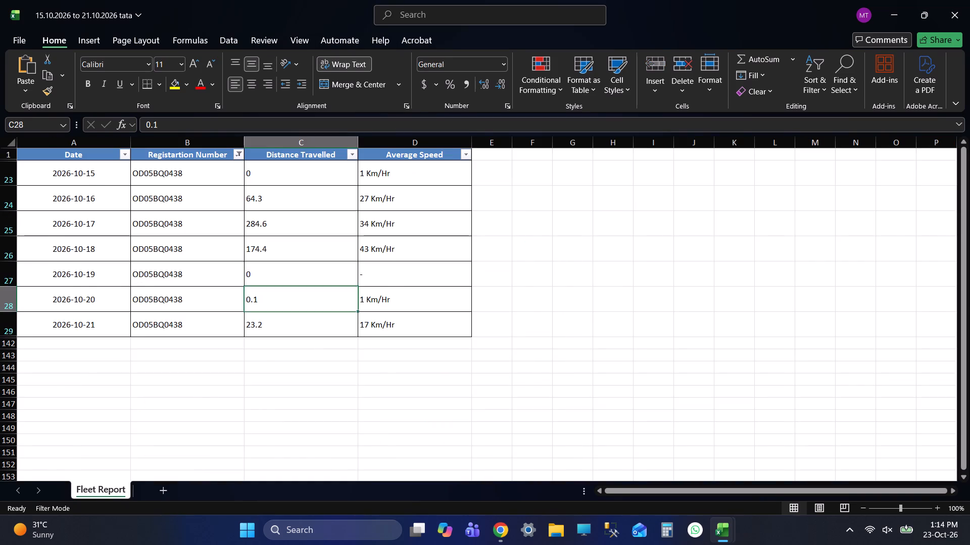
pyautogui.press('Tab')
pyautogui.hotkey('alt', 'Tab')
pyautogui.hotkey('alt', 'Tab')
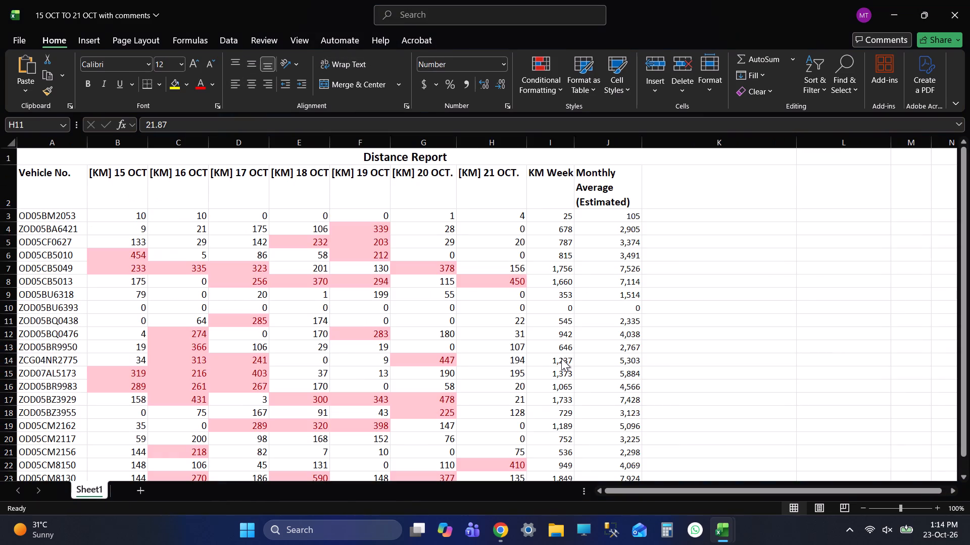
pyautogui.write('23')
pyautogui.press('Return')
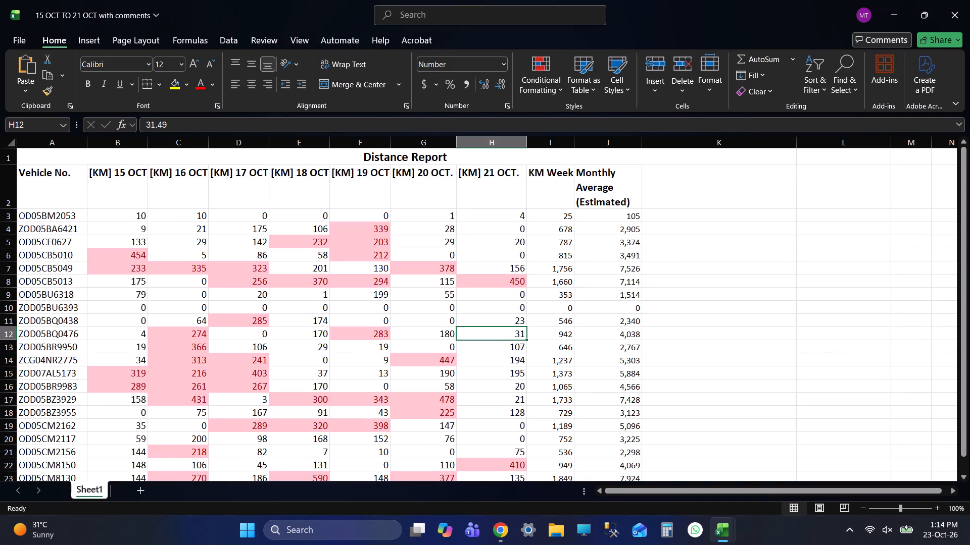
pyautogui.hotkey('ctrl', 's')
pyautogui.hotkey('shift', 'Tab')
pyautogui.hotkey('shift', 'Tab')
pyautogui.hotkey('shift', 'Tab')
pyautogui.hotkey('shift', 'Tab')
pyautogui.hotkey('shift', 'Tab')
pyautogui.hotkey('shift', 'Tab')
pyautogui.hotkey('shift', 'Tab')
pyautogui.hotkey('shift', 'Tab')
pyautogui.hotkey('shift', 'Tab')
pyautogui.hotkey('shift', 'Tab')
pyautogui.hotkey('shift', 'Tab')
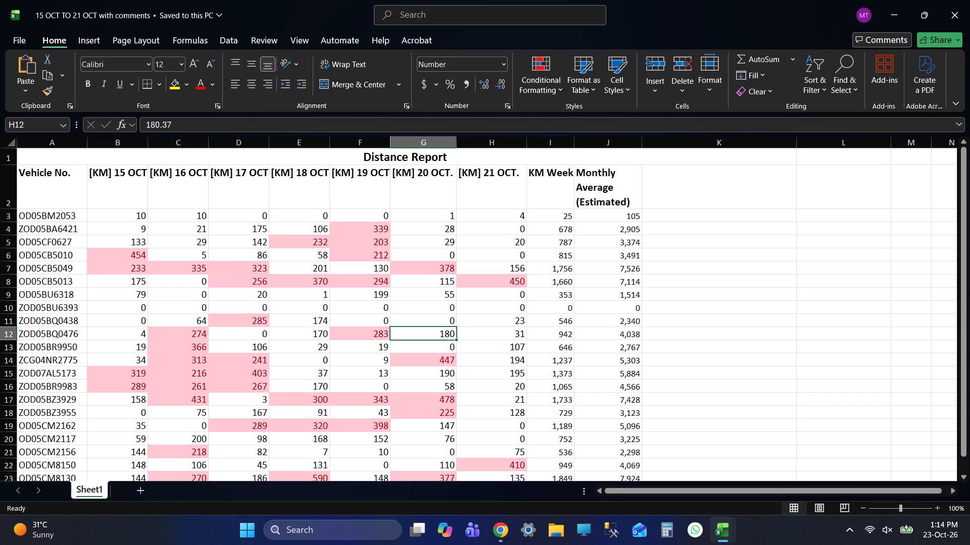
pyautogui.press('Tab')
pyautogui.hotkey('alt', 'Tab')
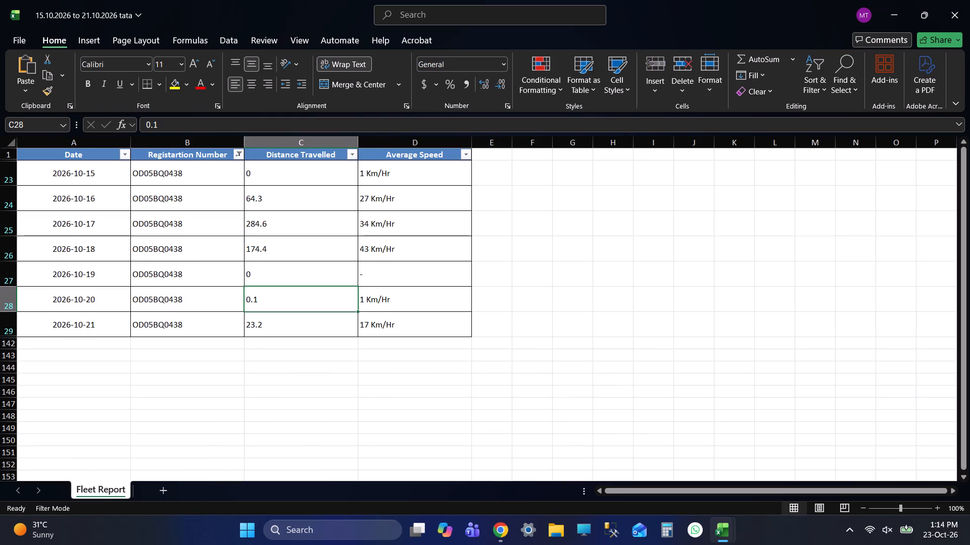
pyautogui.click(240, 158)
pyautogui.click(145, 359)
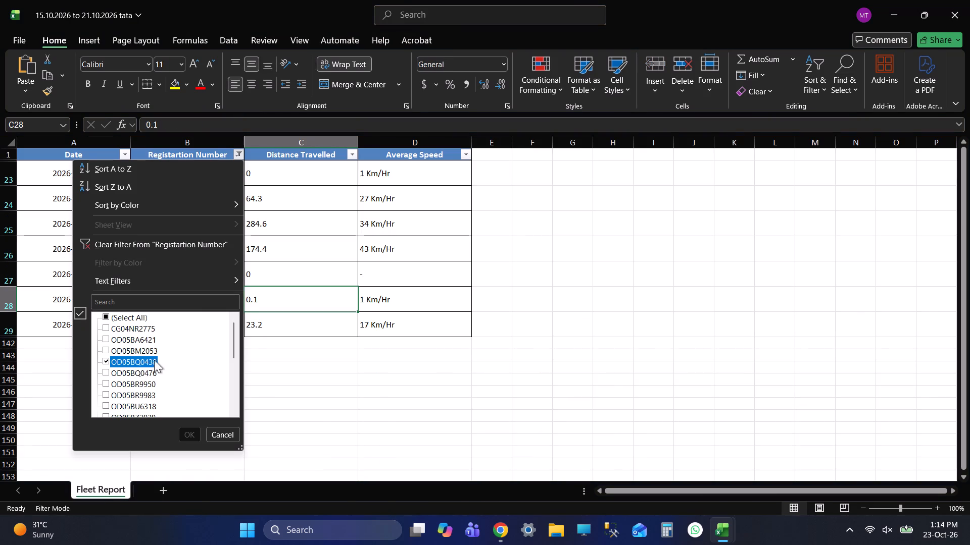
pyautogui.click(145, 370)
pyautogui.click(189, 436)
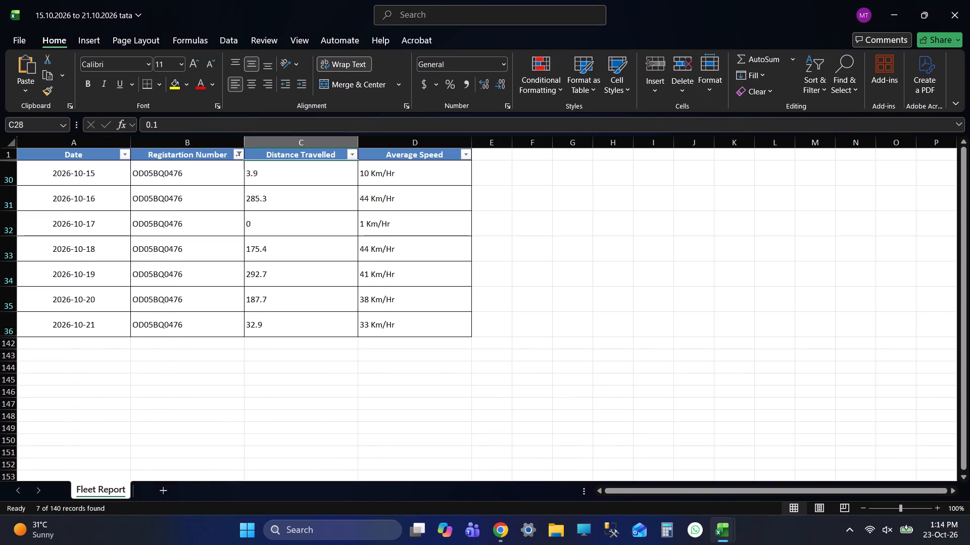
pyautogui.click(278, 168)
pyautogui.hotkey('alt', 'Tab')
pyautogui.press('Tab')
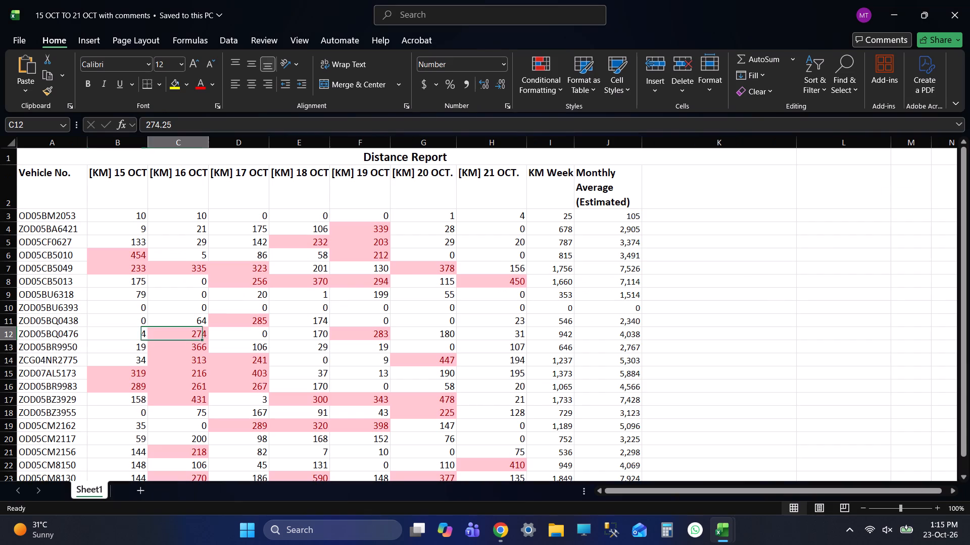
pyautogui.hotkey('alt', 'Tab')
pyautogui.click(271, 204)
pyautogui.hotkey('alt', 'Tab')
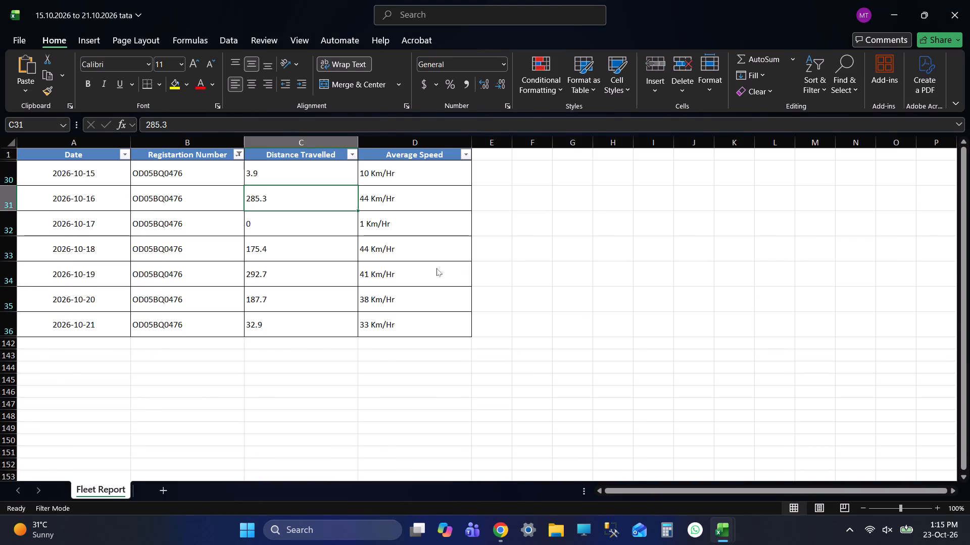
pyautogui.hotkey('alt', 'Tab')
pyautogui.hotkey('alt', 'Tab')
pyautogui.write('285')
pyautogui.press('Tab')
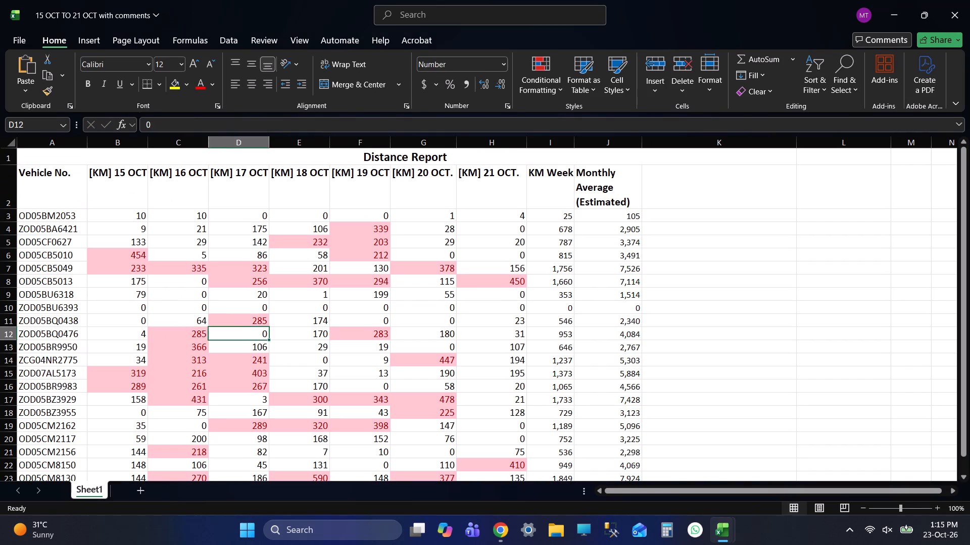
pyautogui.hotkey('alt', 'Tab')
pyautogui.click(296, 224)
pyautogui.hotkey('alt', 'Tab')
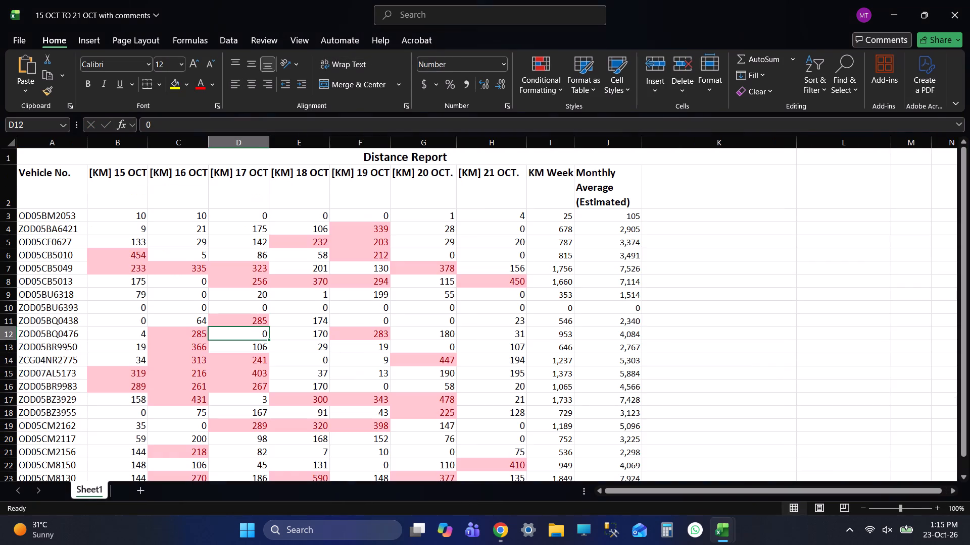
pyautogui.press('Tab')
pyautogui.hotkey('alt', 'Tab')
pyautogui.click(305, 253)
pyautogui.hotkey('alt', 'Tab')
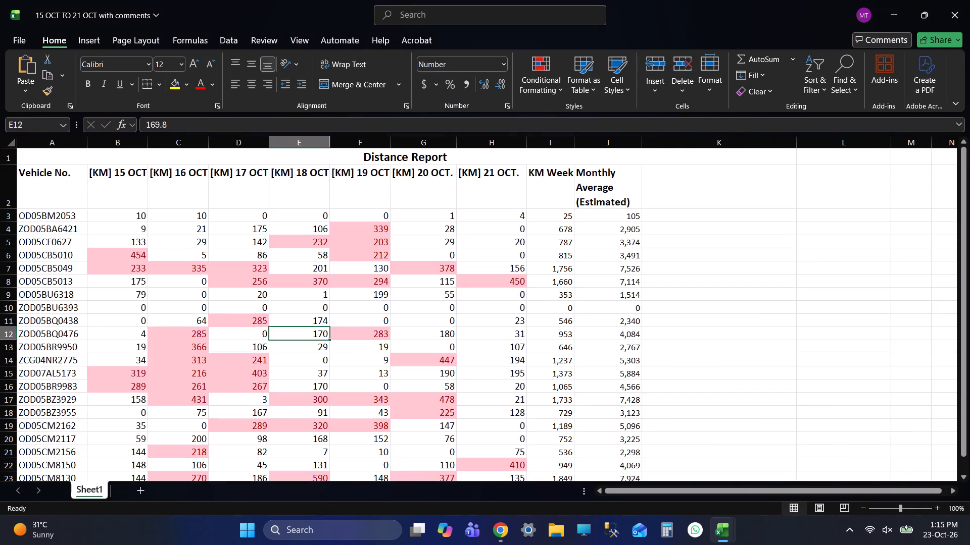
pyautogui.hotkey('alt', 'Tab')
pyautogui.hotkey('alt', 'Tab')
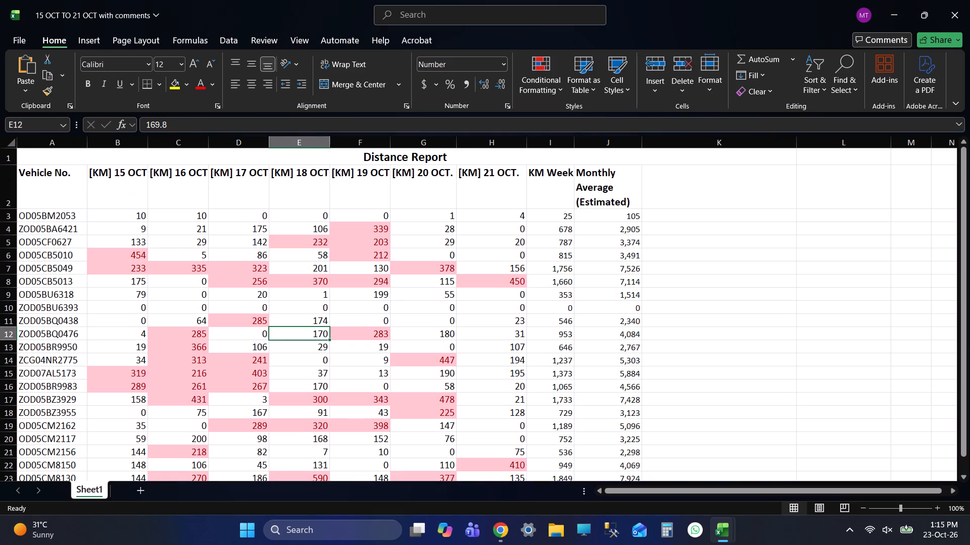
pyautogui.write('175')
pyautogui.press('Tab')
pyautogui.hotkey('alt', 'Tab')
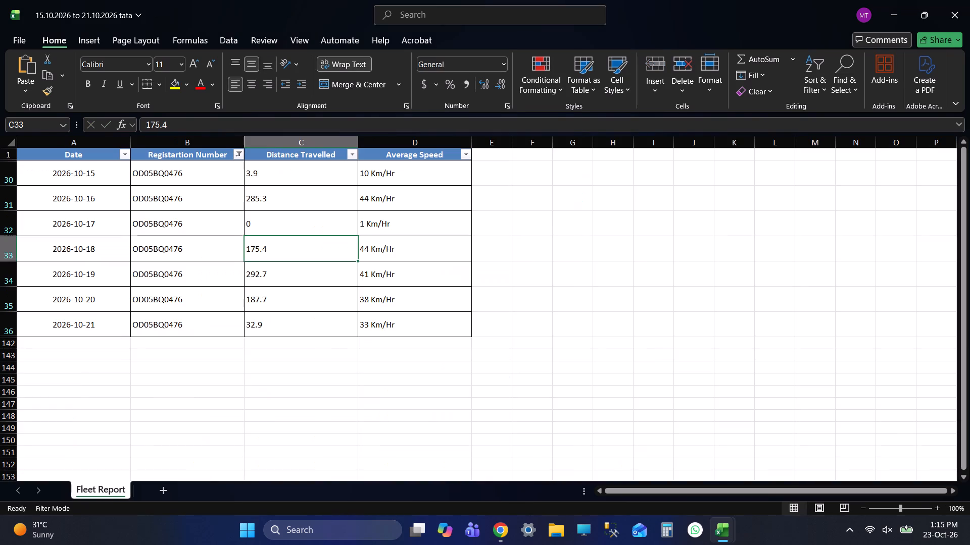
pyautogui.click(280, 278)
pyautogui.hotkey('alt', 'Tab')
pyautogui.hotkey('alt', 'Tab')
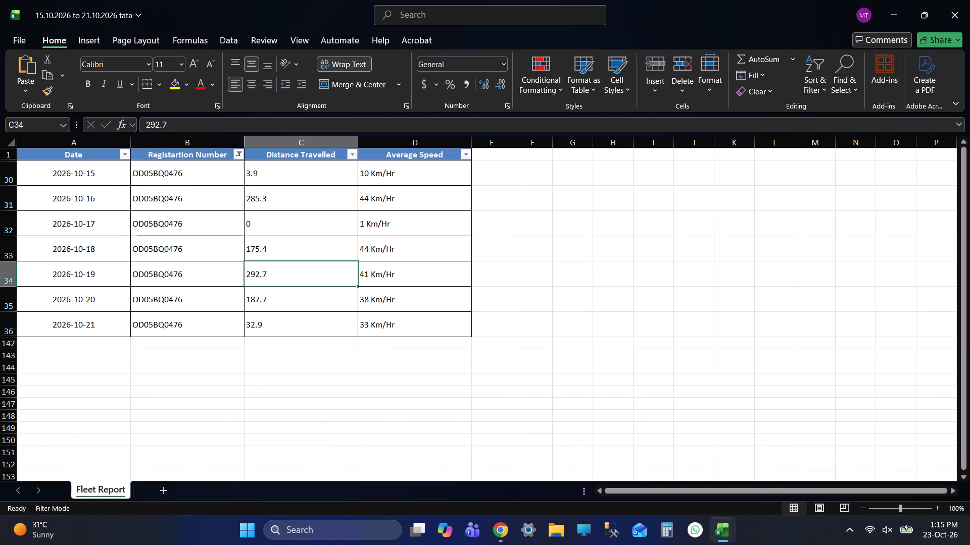
pyautogui.hotkey('alt', 'Tab')
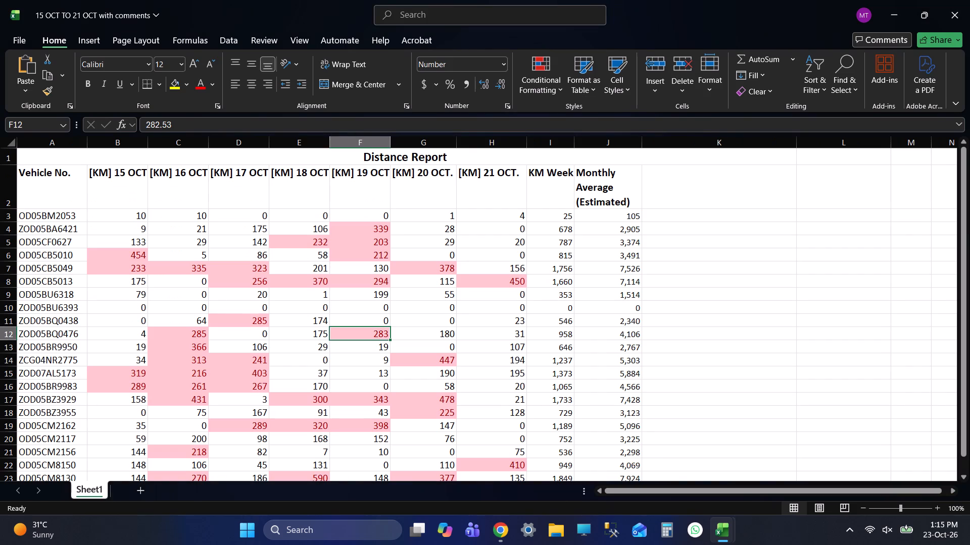
pyautogui.write('293')
pyautogui.press('Tab')
pyautogui.hotkey('alt', 'Tab')
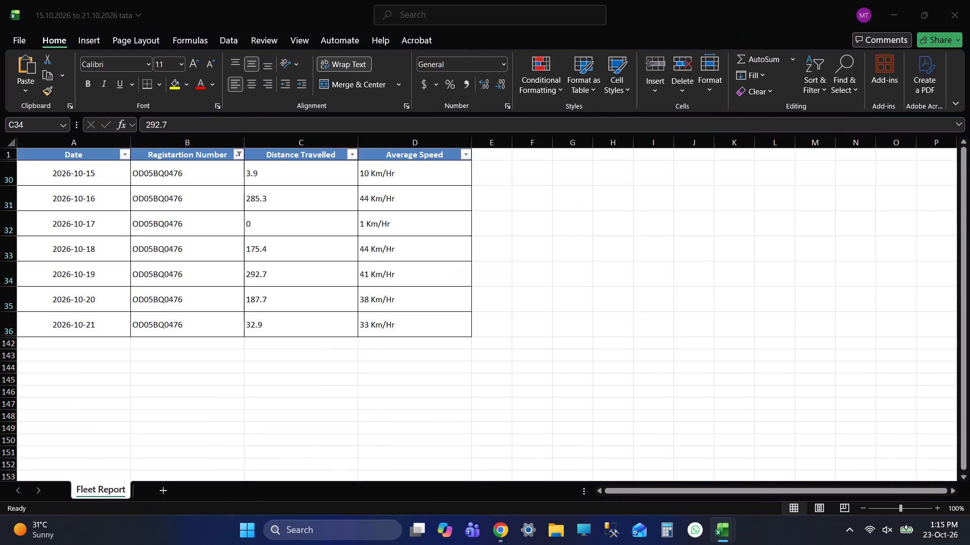
pyautogui.hotkey('alt', 'Tab')
pyautogui.hotkey('alt', 'Tab')
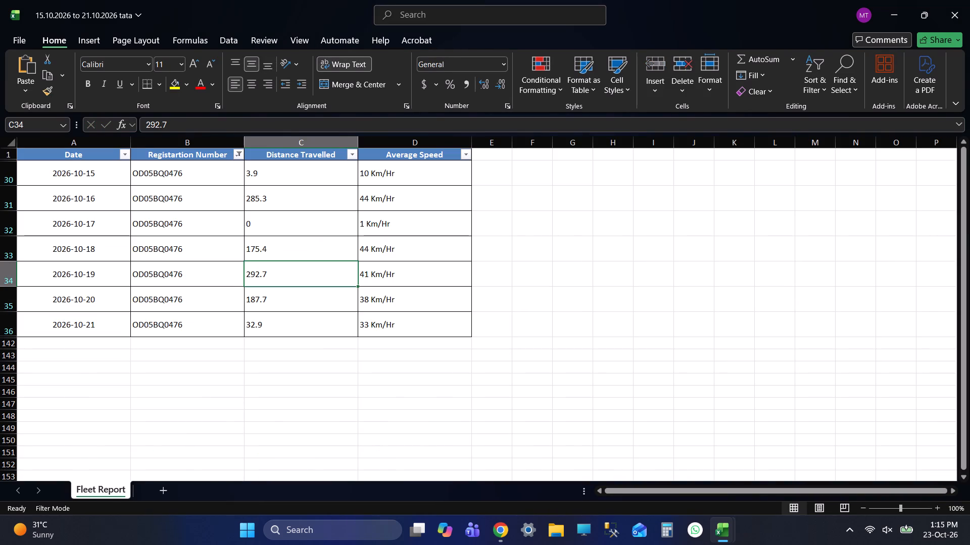
pyautogui.hotkey('alt', 'Tab')
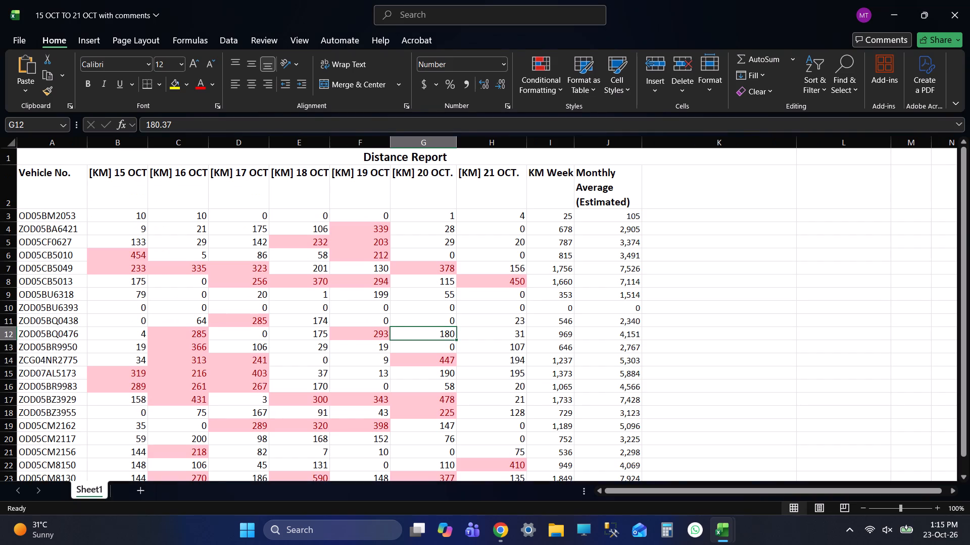
pyautogui.hotkey('alt', 'Tab')
pyautogui.click(266, 299)
pyautogui.hotkey('alt', 'Tab')
pyautogui.hotkey('alt', 'Tab')
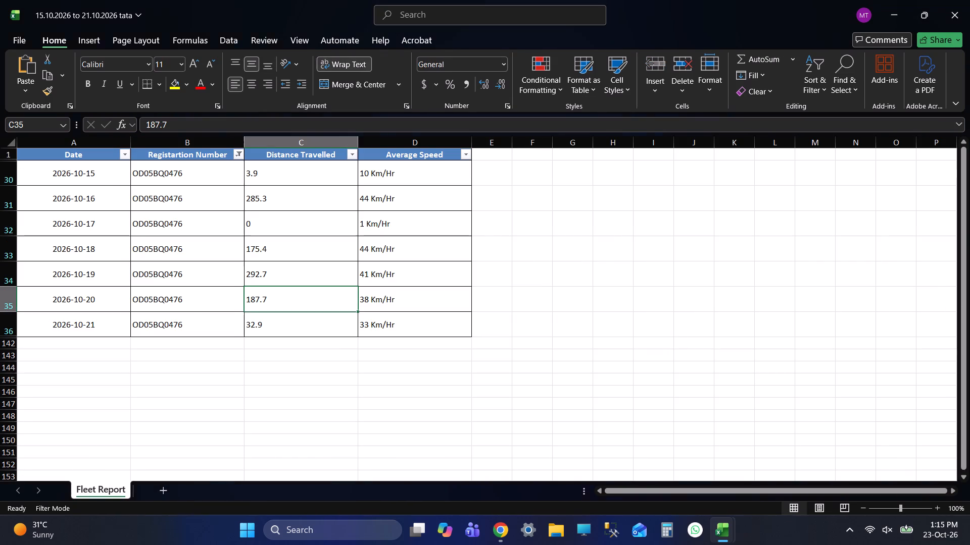
pyautogui.hotkey('alt', 'Tab')
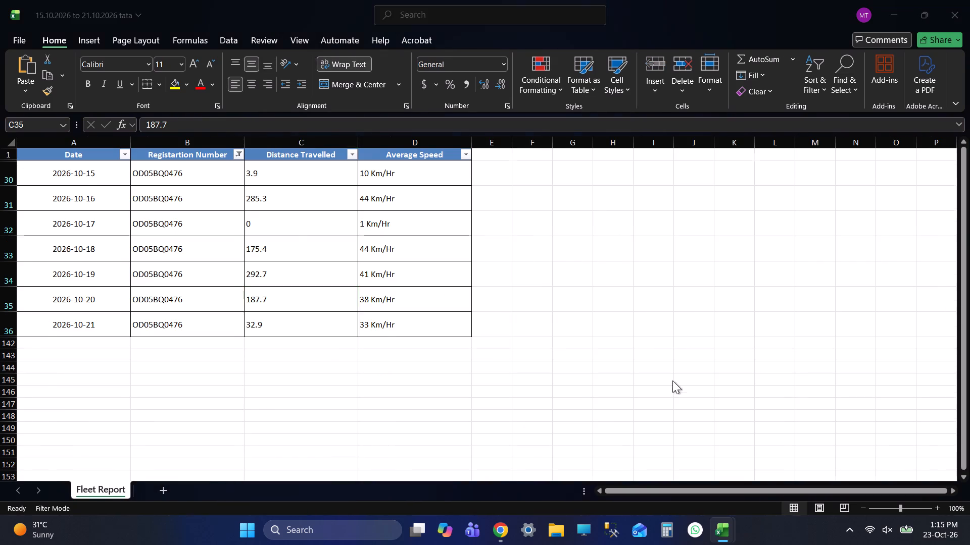
pyautogui.write('188')
pyautogui.press('Tab')
pyautogui.hotkey('alt', 'Tab')
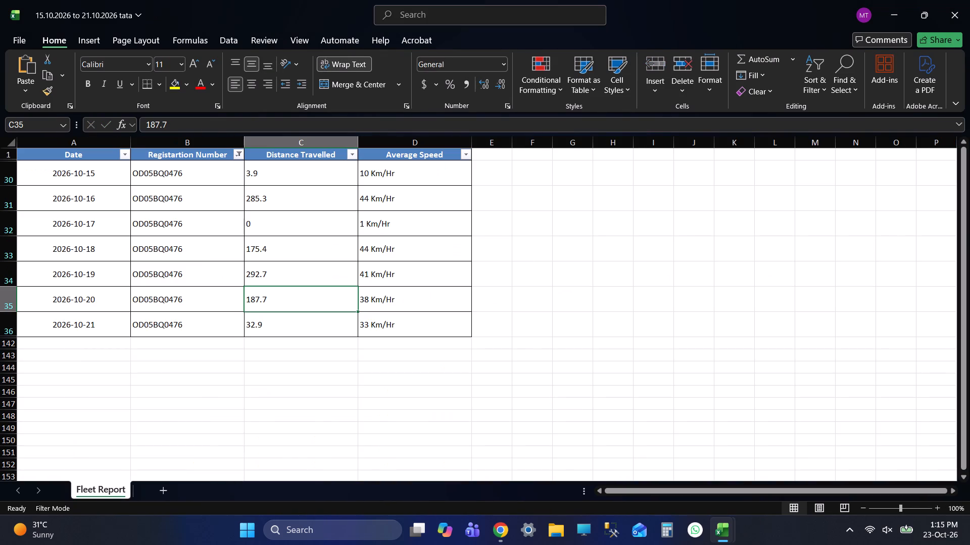
pyautogui.click(299, 328)
pyautogui.hotkey('alt', 'Tab')
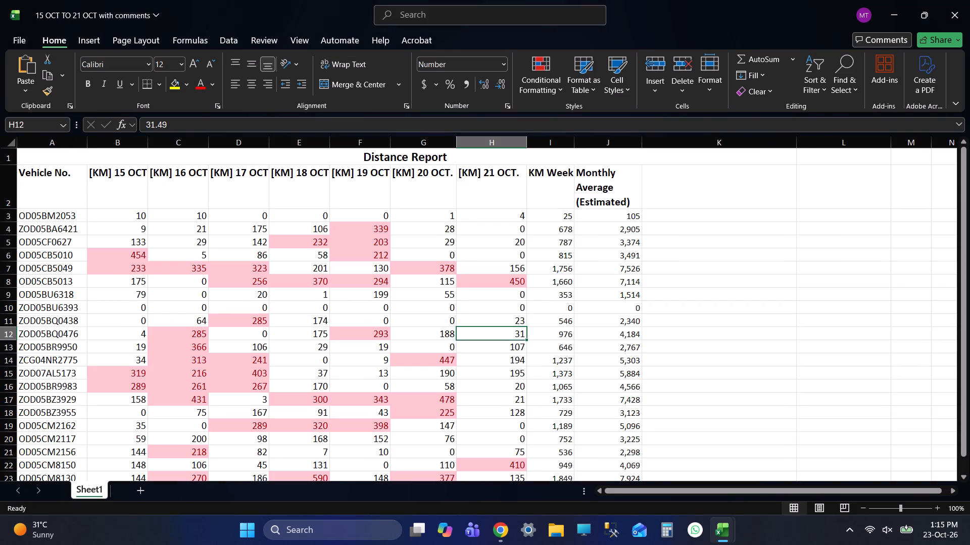
pyautogui.hotkey('alt', 'Tab')
pyautogui.hotkey('alt', 'Tab')
pyautogui.write('33')
pyautogui.press('Return')
pyautogui.hotkey('ctrl', 's')
pyautogui.hotkey('alt', 'Tab')
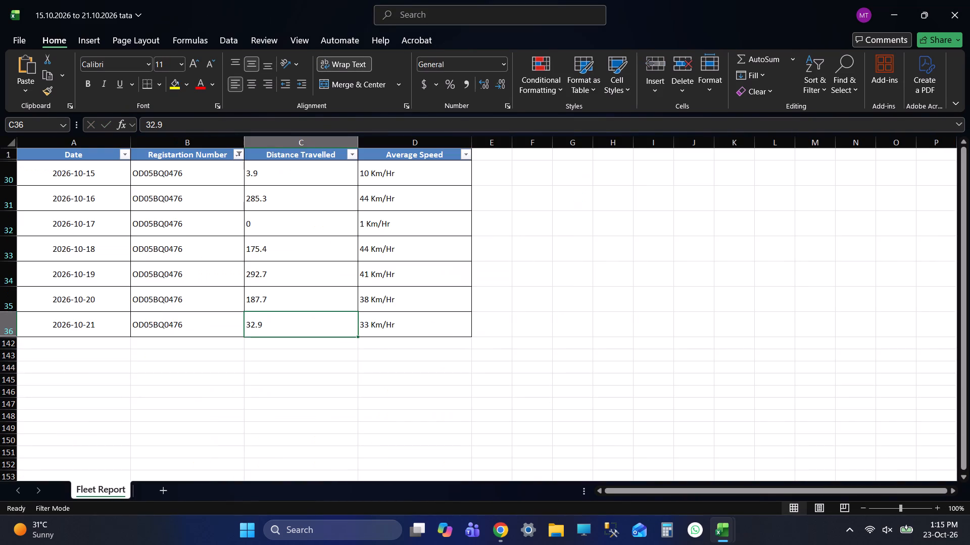
pyautogui.scroll(2, 307, 216)
pyautogui.scroll(-1, 296, 211)
pyautogui.scroll(2, 293, 211)
pyautogui.hotkey('alt', 'Tab')
pyautogui.hotkey('shift', 'Tab')
pyautogui.hotkey('shift', 'Tab')
pyautogui.hotkey('shift', 'Tab')
pyautogui.hotkey('shift', 'Tab')
pyautogui.hotkey('shift', 'Tab')
pyautogui.hotkey('shift', 'Tab')
pyautogui.hotkey('shift', 'Tab')
pyautogui.hotkey('shift', 'Tab')
pyautogui.hotkey('shift', 'Tab')
pyautogui.hotkey('shift', 'Tab')
pyautogui.hotkey('shift', 'Tab')
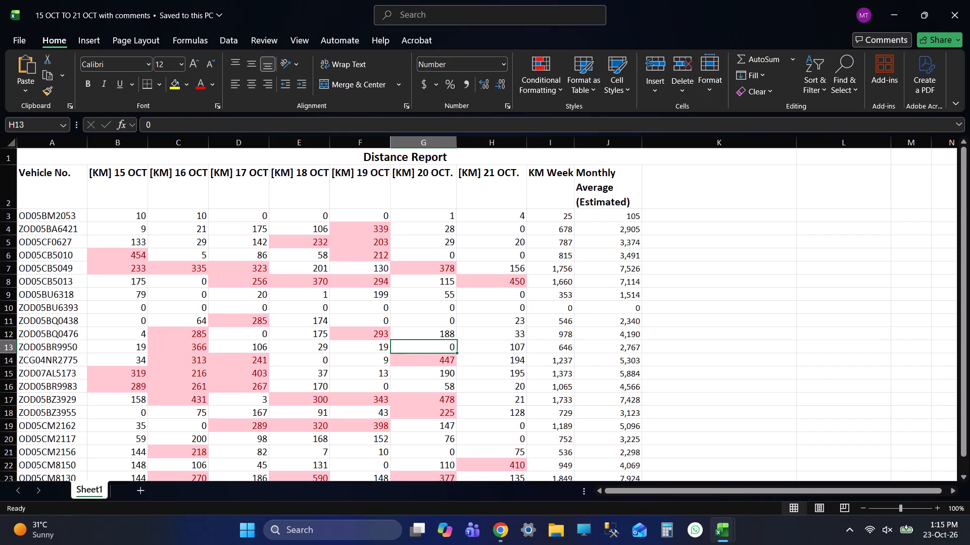
pyautogui.hotkey('alt', 'Tab')
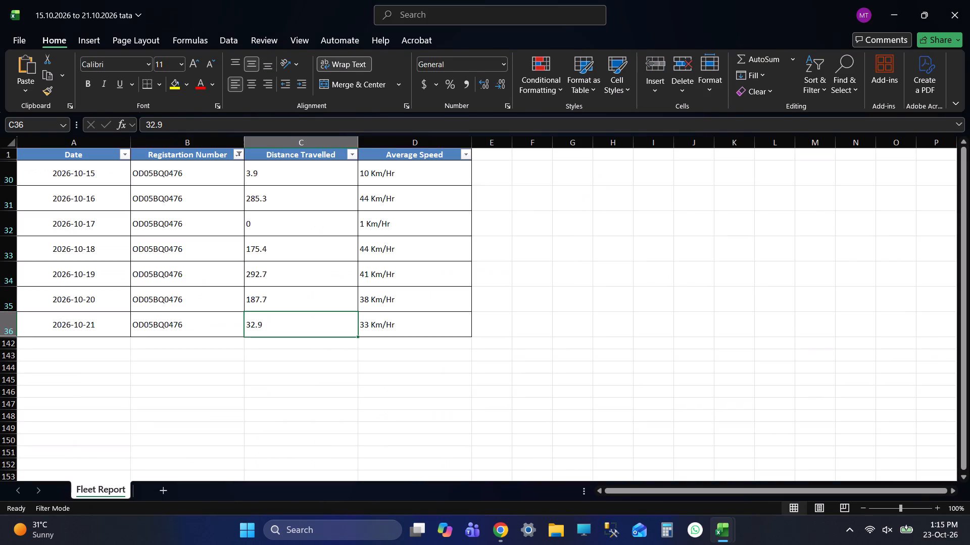
pyautogui.click(241, 155)
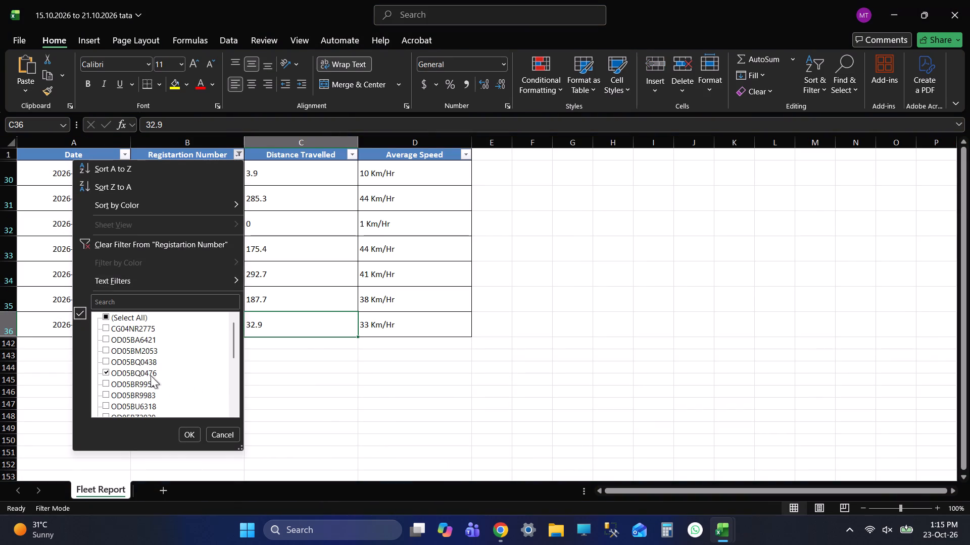
pyautogui.click(145, 371)
pyautogui.moveTo(232, 331); pyautogui.dragTo(232, 370)
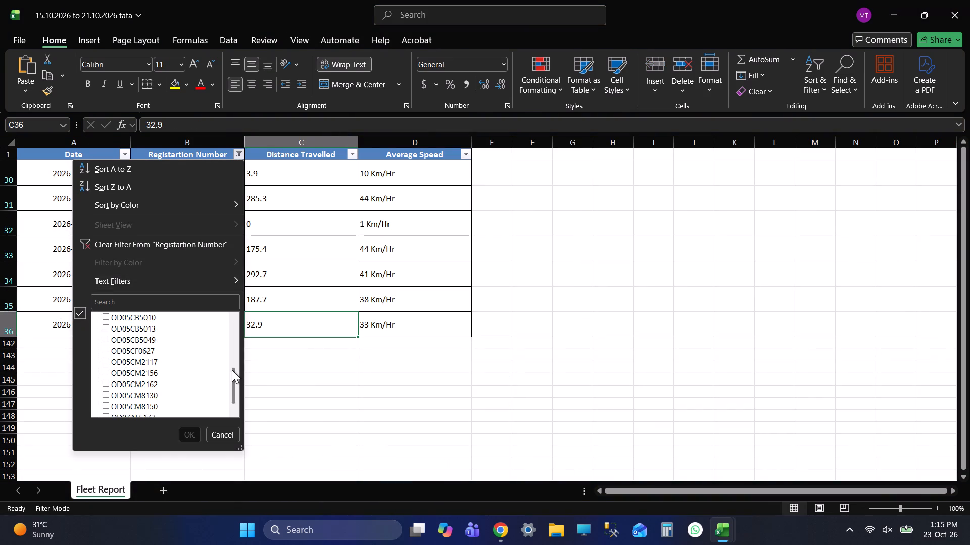
pyautogui.moveTo(232, 370); pyautogui.dragTo(235, 348)
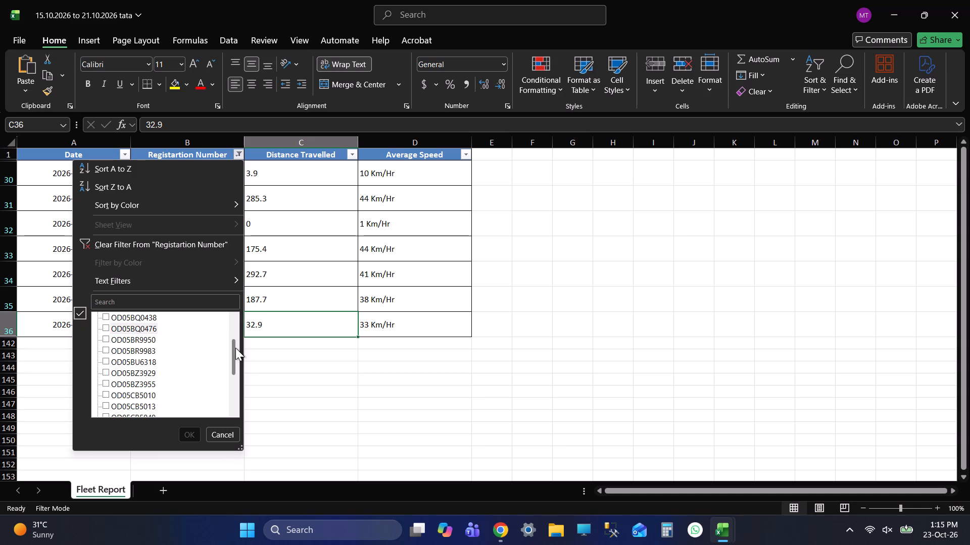
pyautogui.moveTo(235, 348); pyautogui.dragTo(236, 347)
pyautogui.click(152, 338)
pyautogui.click(184, 431)
pyautogui.click(516, 233)
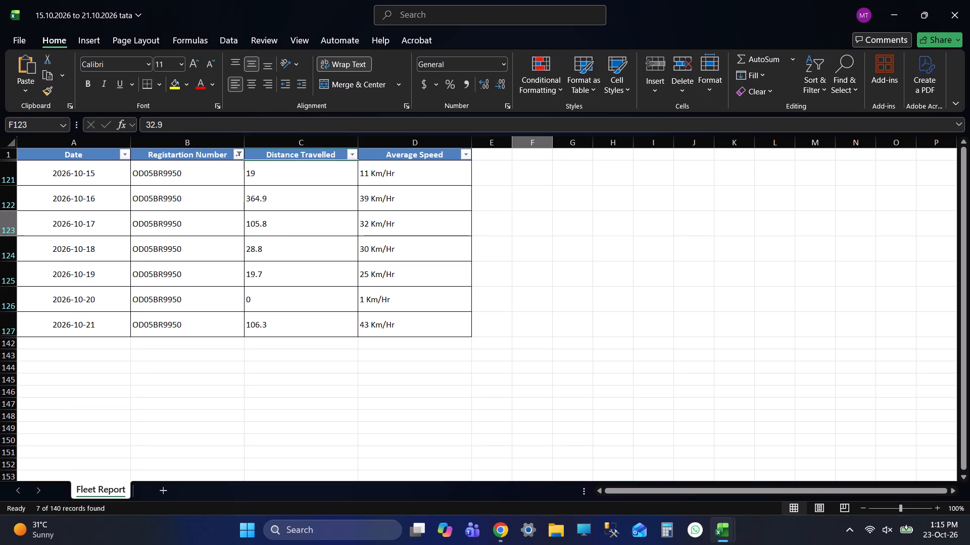
pyautogui.hotkey('ctrl', 's')
pyautogui.click(269, 178)
pyautogui.hotkey('alt', 'Tab')
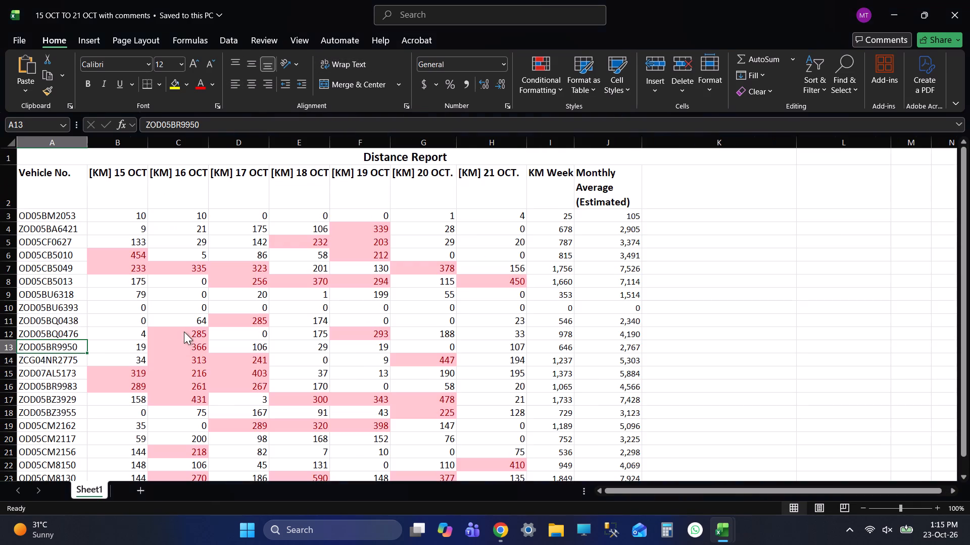
pyautogui.press('Tab')
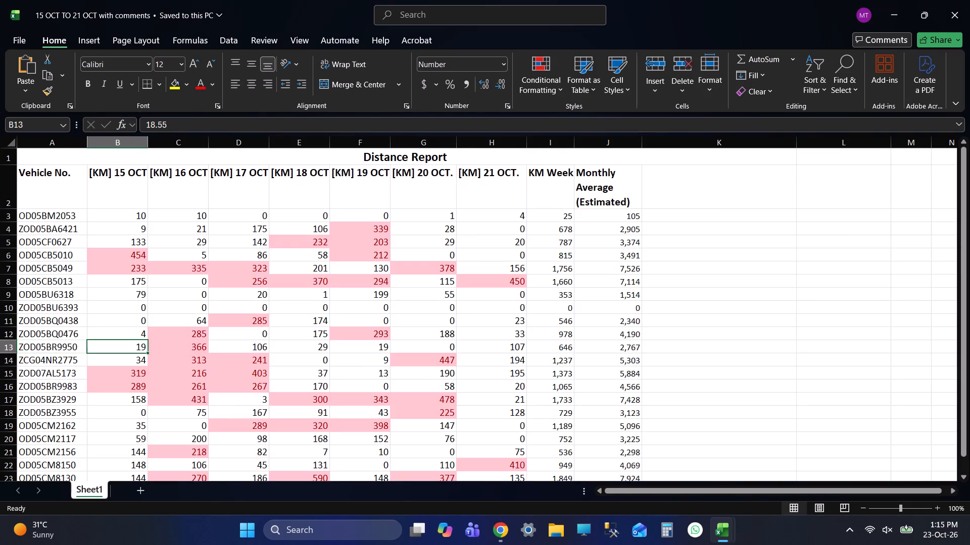
pyautogui.hotkey('alt', 'Tab')
pyautogui.hotkey('alt', 'Tab')
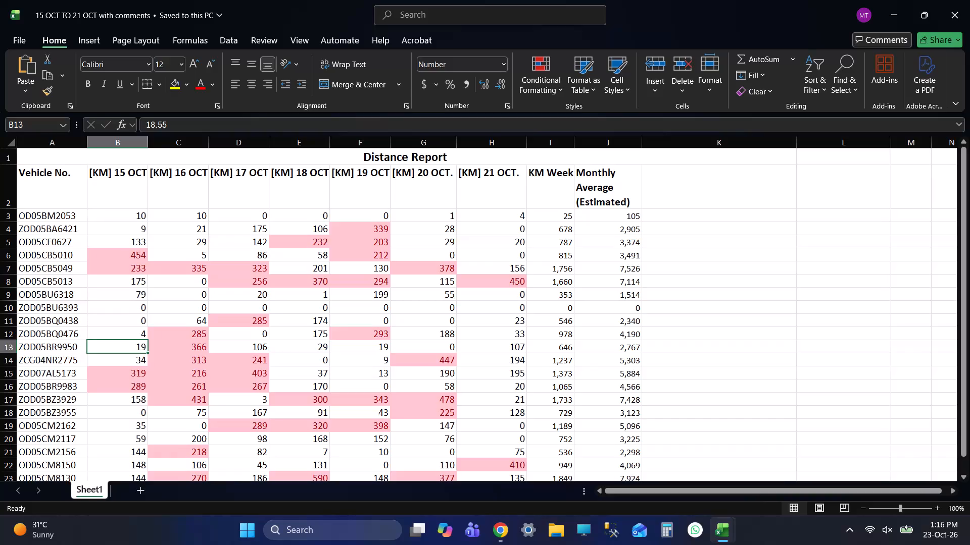
pyautogui.hotkey('alt', 'Tab')
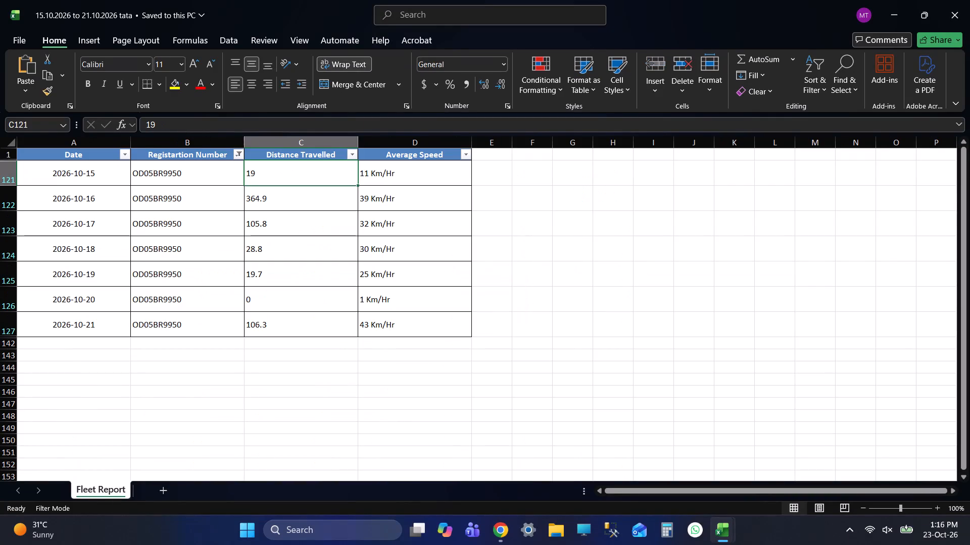
pyautogui.click(273, 194)
pyautogui.hotkey('alt', 'Tab')
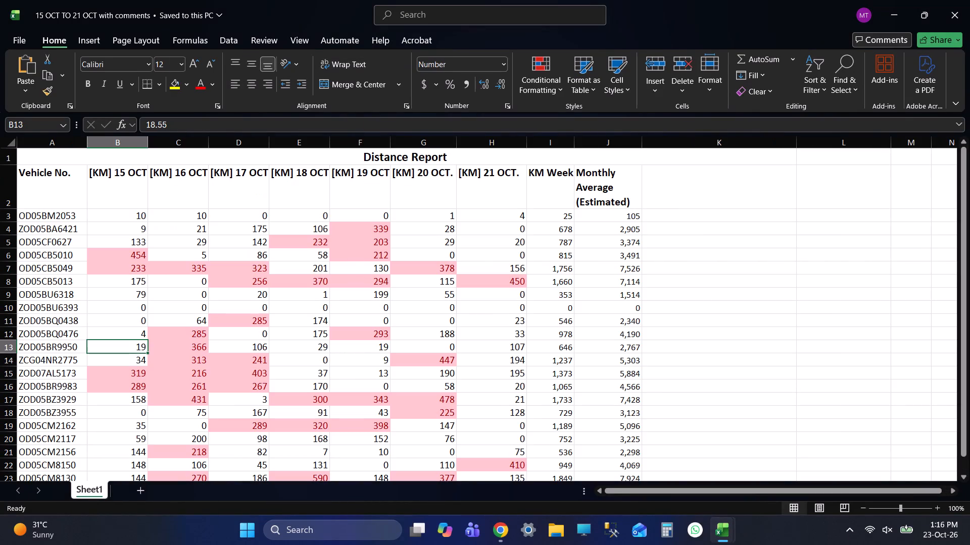
pyautogui.press('Tab')
pyautogui.hotkey('alt', 'Tab')
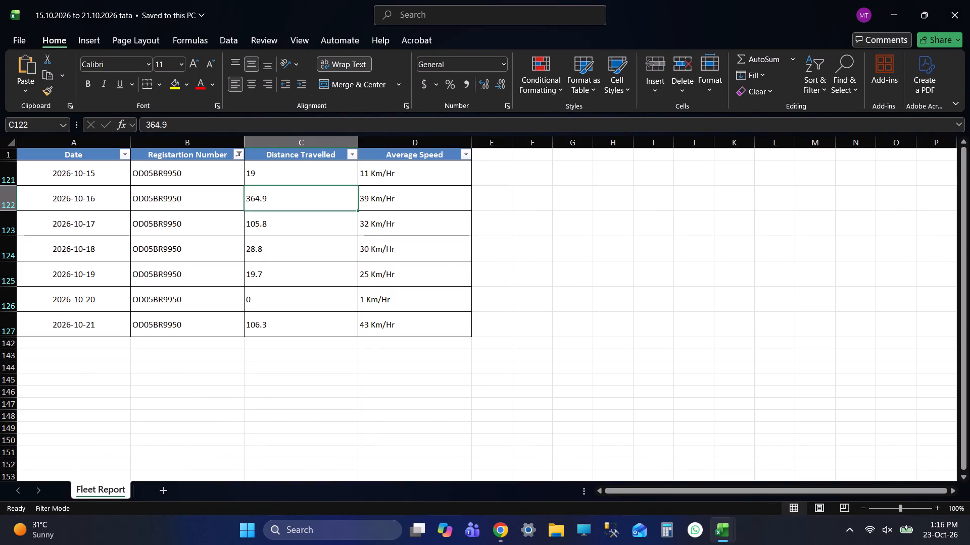
pyautogui.hotkey('alt', 'Tab')
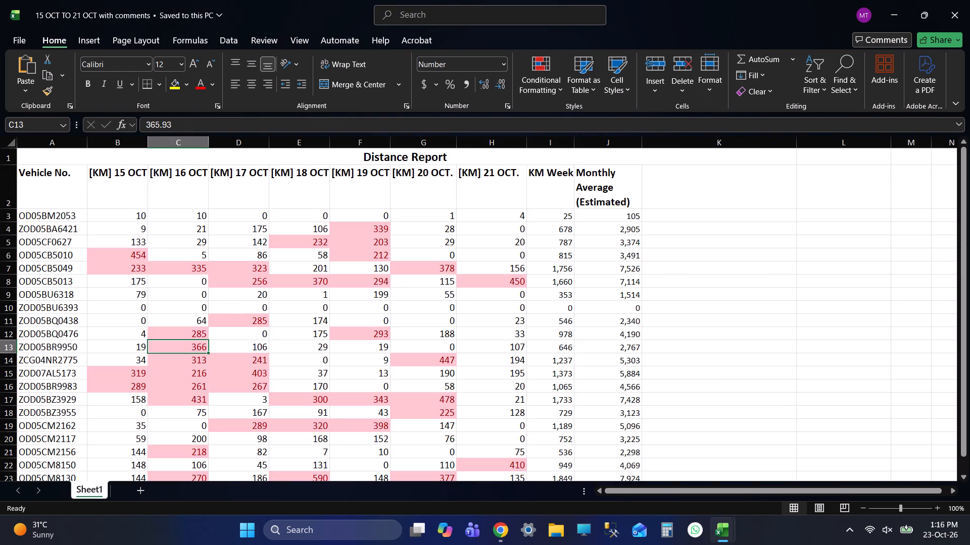
pyautogui.press('Tab')
pyautogui.hotkey('alt', 'Tab')
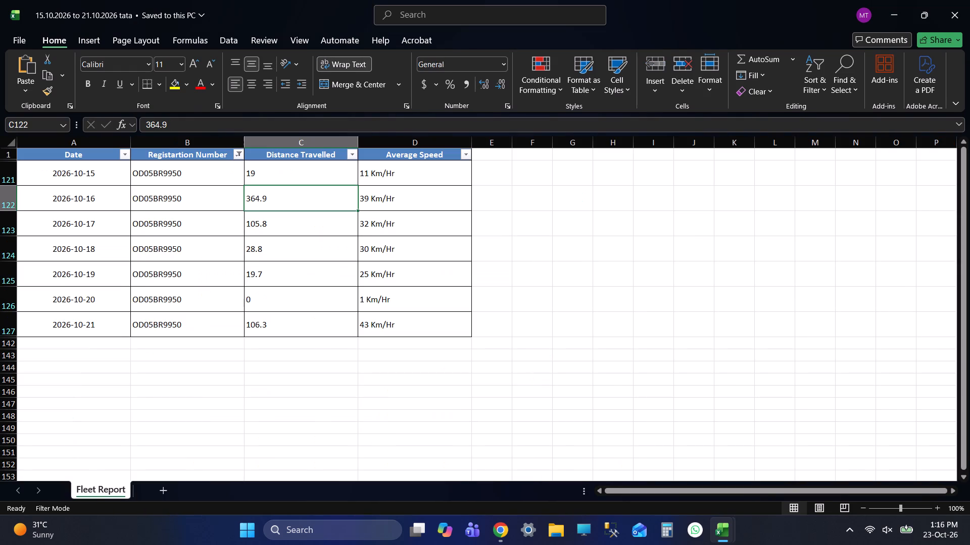
pyautogui.click(279, 221)
pyautogui.hotkey('alt', 'Tab')
pyautogui.hotkey('alt', 'Tab')
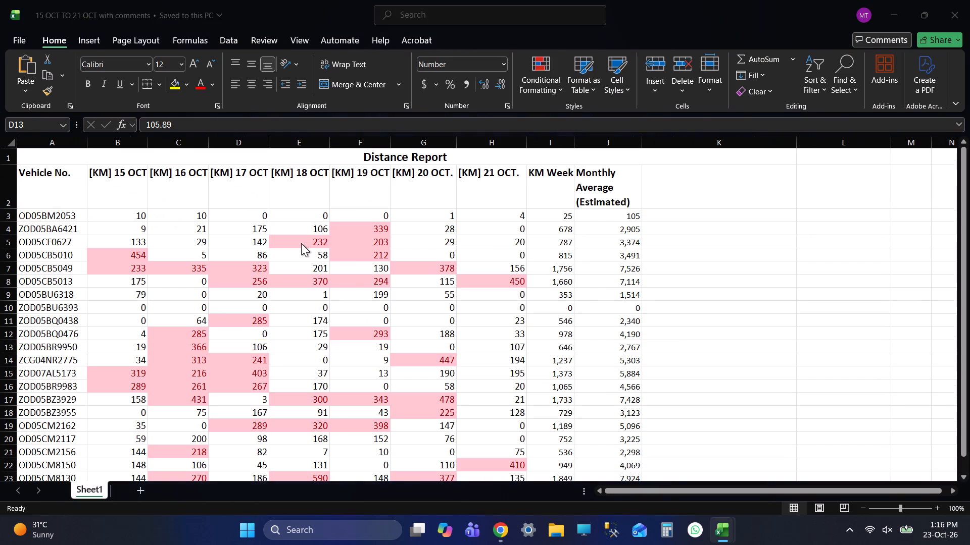
pyautogui.click(278, 250)
pyautogui.hotkey('alt', 'Tab')
pyautogui.press('Tab')
pyautogui.hotkey('alt', 'Tab')
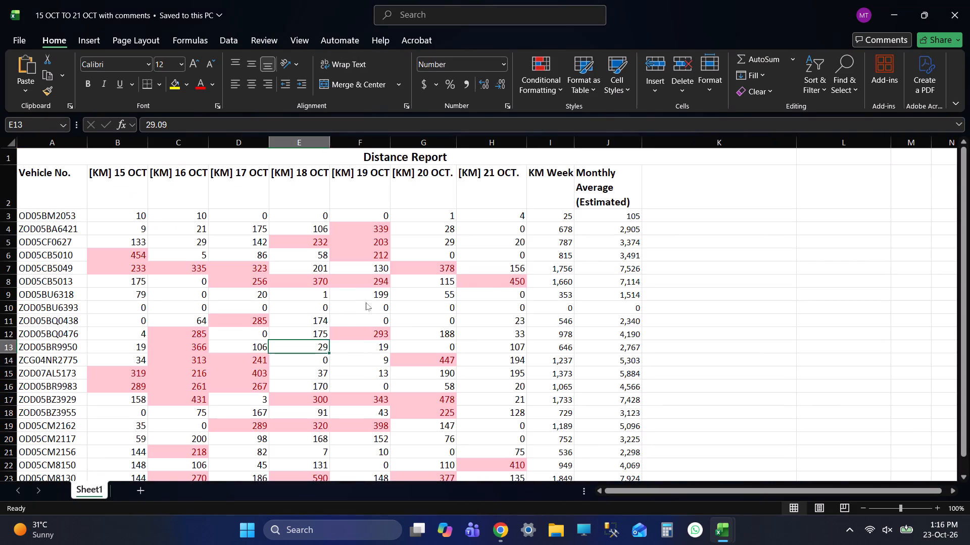
pyautogui.click(279, 283)
pyautogui.hotkey('alt', 'Tab')
pyautogui.press('Tab')
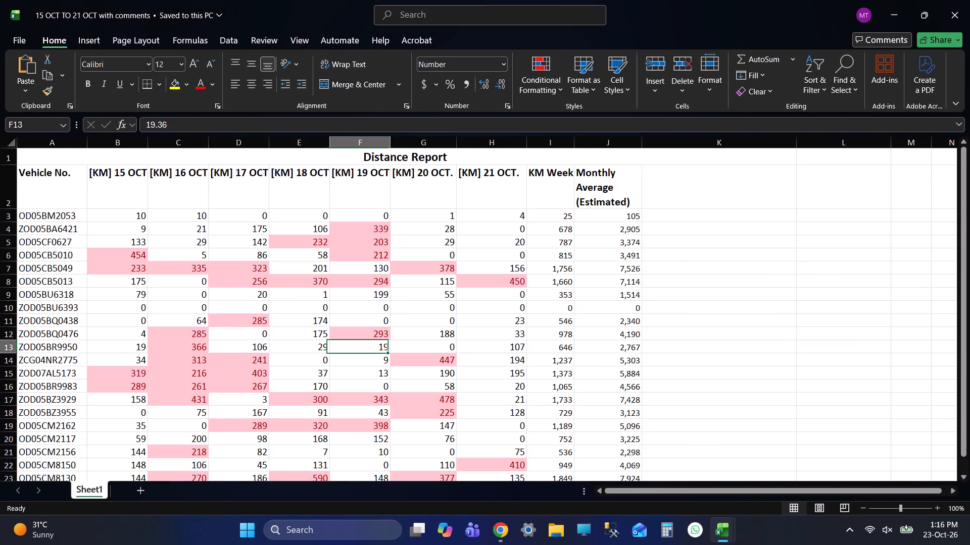
pyautogui.hotkey('alt', 'Tab')
pyautogui.hotkey('alt', 'Tab')
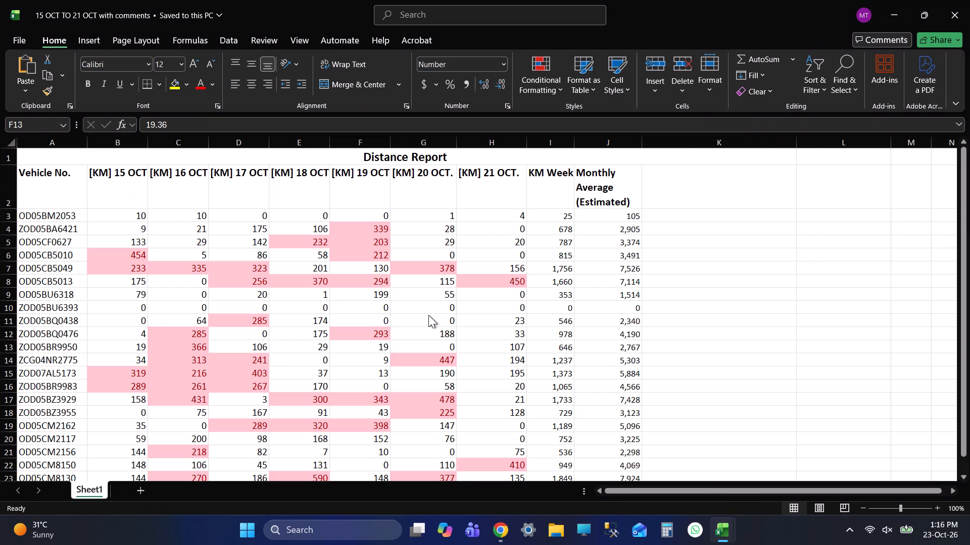
pyautogui.press('Tab')
pyautogui.hotkey('alt', 'Tab')
pyautogui.click(309, 294)
pyautogui.hotkey('alt', 'Tab')
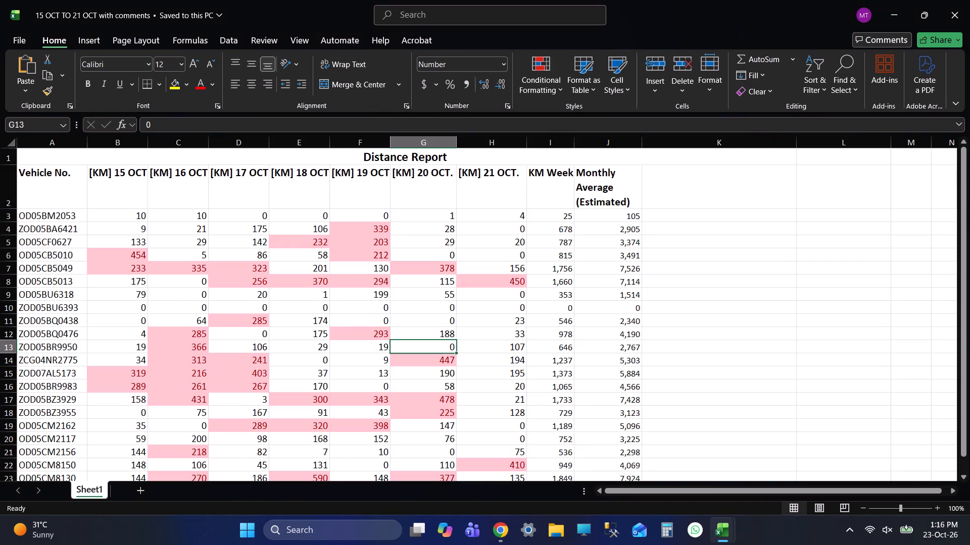
pyautogui.press('Tab')
pyautogui.hotkey('alt', 'Tab')
pyautogui.click(313, 332)
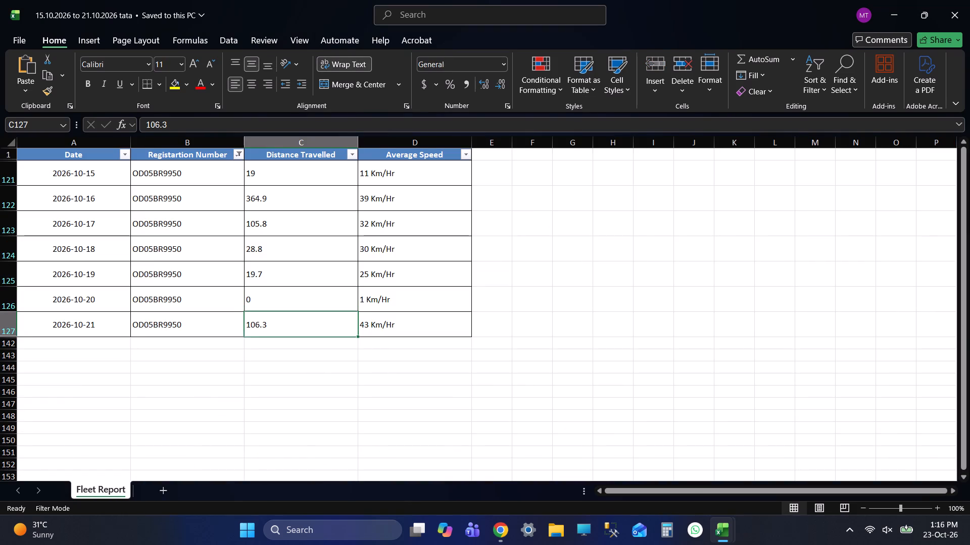
pyautogui.hotkey('alt', 'Tab')
pyautogui.hotkey('ctrl', 's')
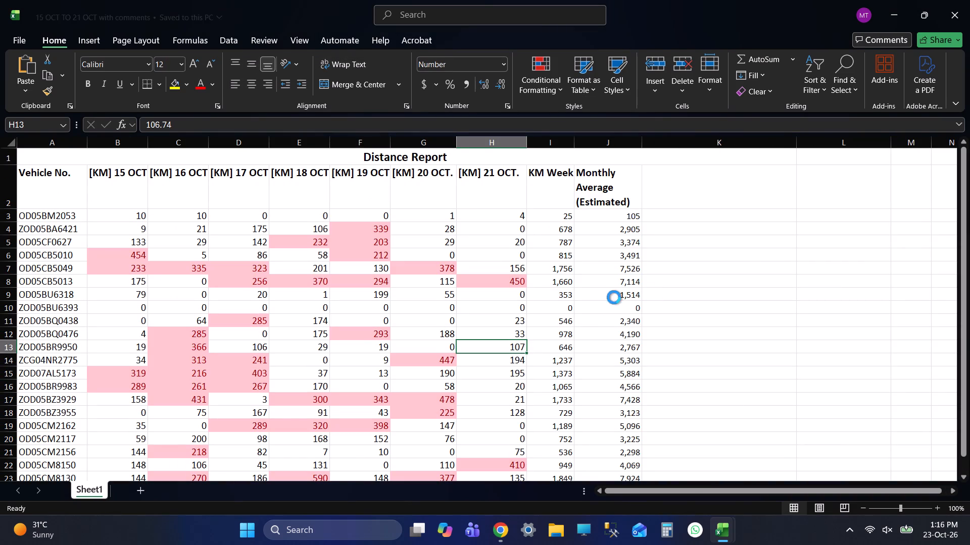
pyautogui.hotkey('shift', 'Tab')
pyautogui.hotkey('shift', 'Tab')
pyautogui.hotkey('shift', 'Tab')
pyautogui.hotkey('shift', 'Tab')
pyautogui.hotkey('shift', 'Tab')
pyautogui.hotkey('shift', 'Tab')
pyautogui.hotkey('shift', 'Tab')
pyautogui.hotkey('shift', 'Tab')
pyautogui.hotkey('shift', 'Tab')
pyautogui.hotkey('shift', 'Tab')
pyautogui.hotkey('shift', 'Tab')
pyautogui.hotkey('shift', 'Tab')
pyautogui.hotkey('shift', 'Tab')
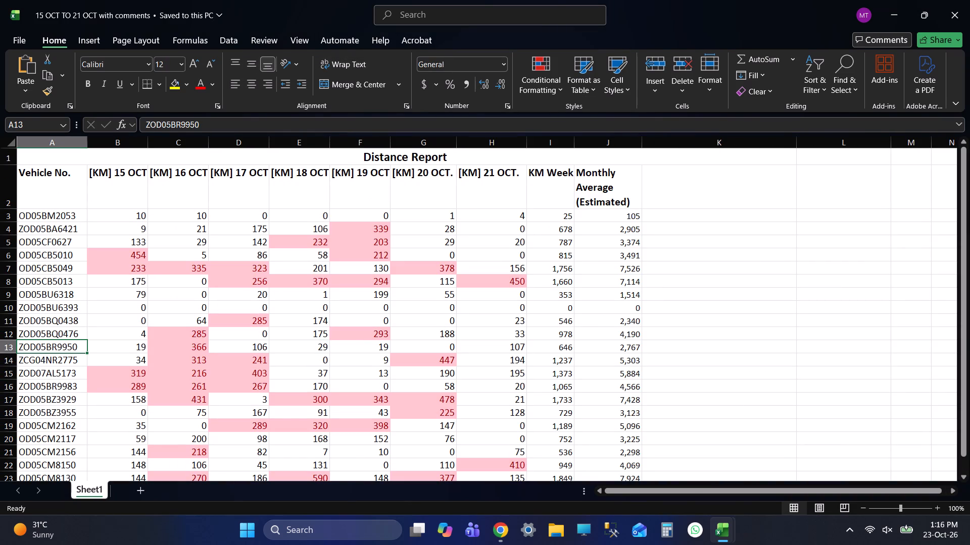
pyautogui.moveTo(68, 361); pyautogui.dragTo(73, 361)
pyautogui.scroll(8, 192, 311)
pyautogui.hotkey('alt', 'Tab')
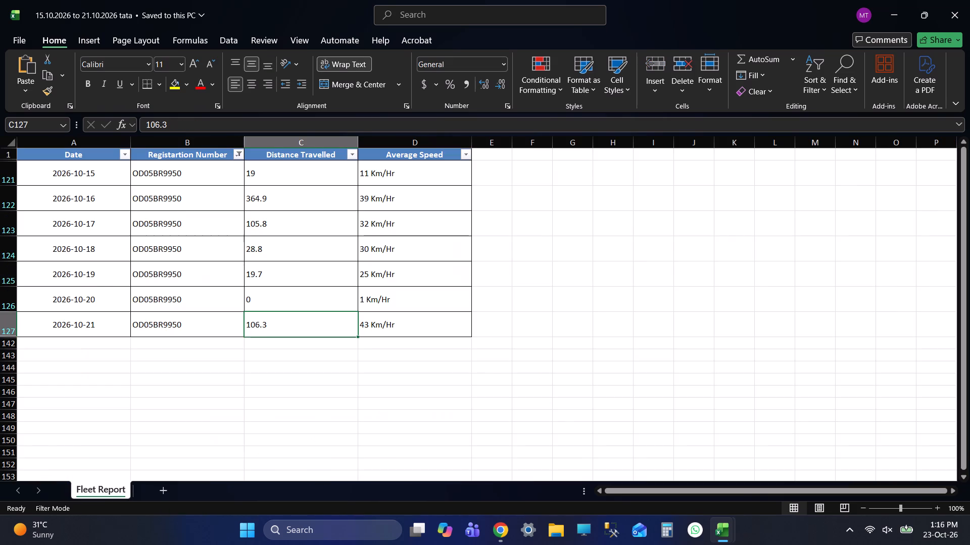
pyautogui.click(233, 156)
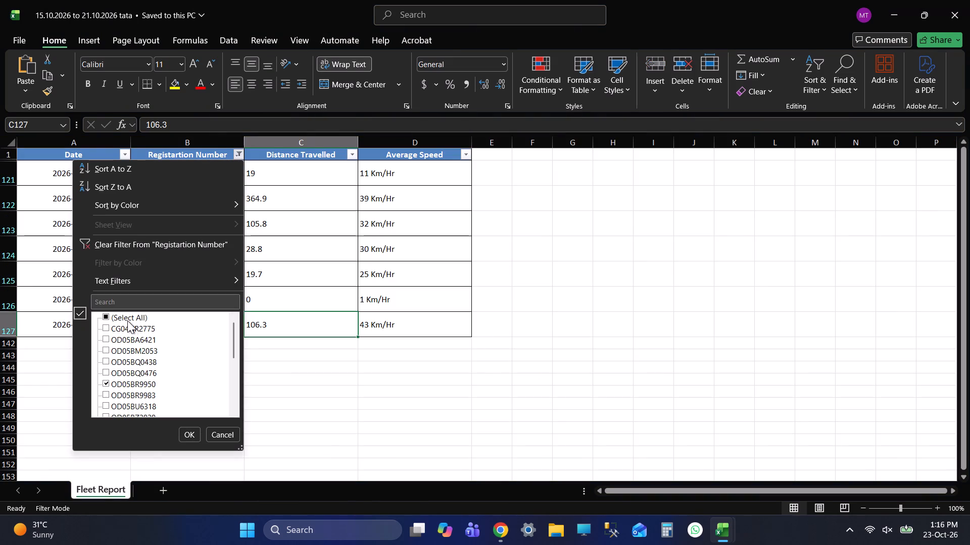
pyautogui.click(129, 315)
pyautogui.click(129, 315)
pyautogui.click(138, 329)
pyautogui.click(129, 326)
pyautogui.click(186, 430)
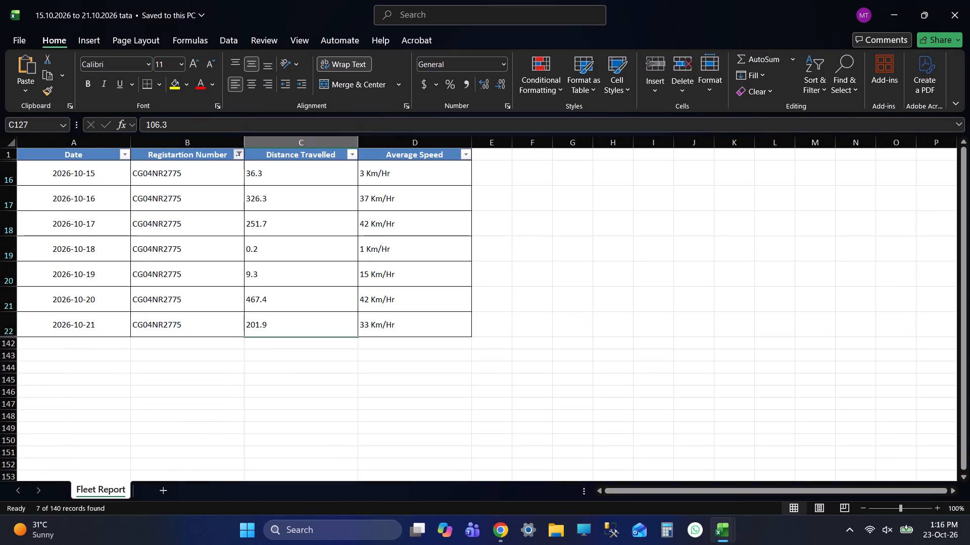
pyautogui.click(559, 258)
pyautogui.hotkey('ctrl', 's')
pyautogui.hotkey('ctrl', 's')
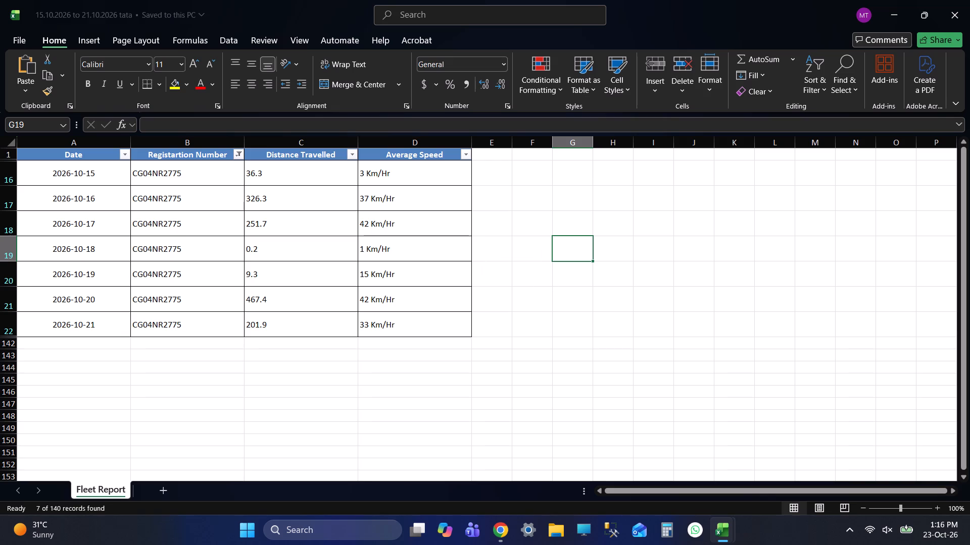
pyautogui.click(208, 178)
pyautogui.hotkey('ctrl', 's')
pyautogui.hotkey('ctrl', 's')
pyautogui.hotkey('ctrl', 's')
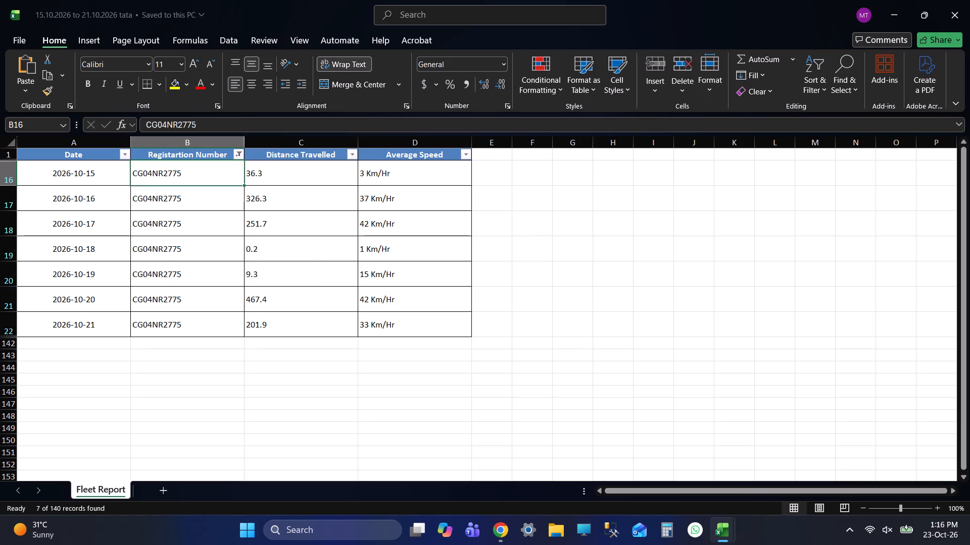
pyautogui.hotkey('ctrl', 's')
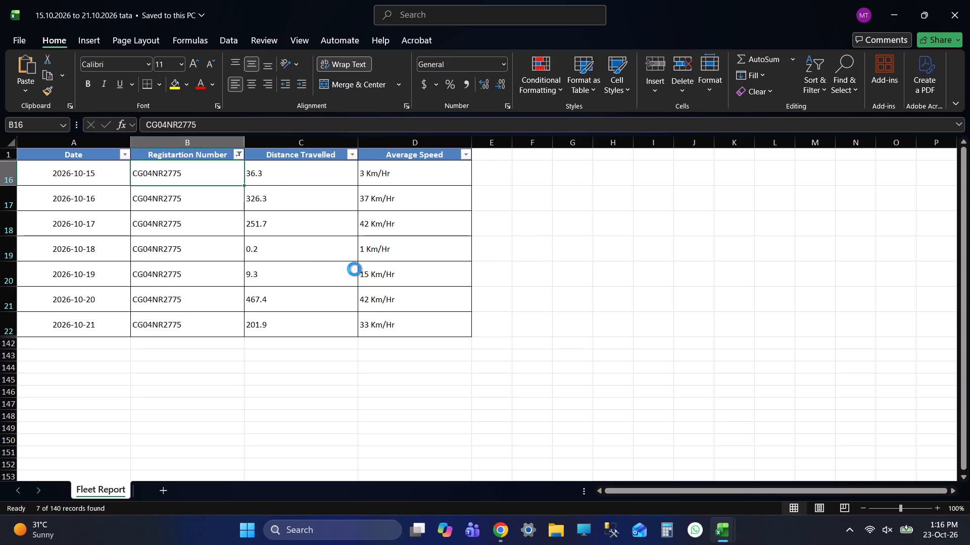
pyautogui.hotkey('ctrl', 's')
pyautogui.hotkey('ctrl', 's')
pyautogui.hotkey('alt', 'Tab')
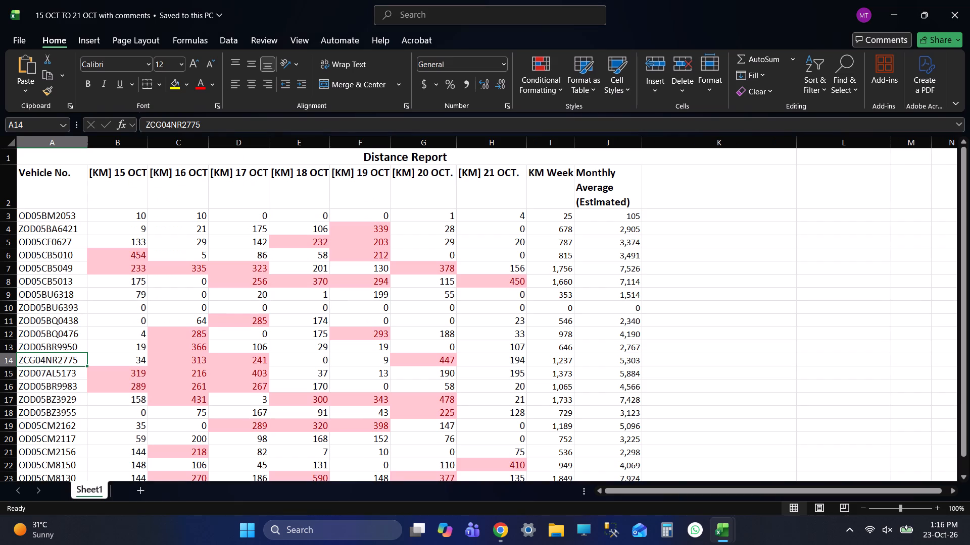
pyautogui.hotkey('shift', 'Tab')
pyautogui.hotkey('shift', 'Tab')
pyautogui.hotkey('shift', 'Tab')
pyautogui.hotkey('shift', 'Tab')
pyautogui.hotkey('shift', 'Tab')
pyautogui.hotkey('shift', 'Tab')
pyautogui.hotkey('shift', 'Tab')
pyautogui.hotkey('shift', 'Tab')
pyautogui.hotkey('shift', 'Tab')
pyautogui.press('Tab')
pyautogui.hotkey('alt', 'Tab')
pyautogui.click(288, 176)
pyautogui.hotkey('alt', 'Tab')
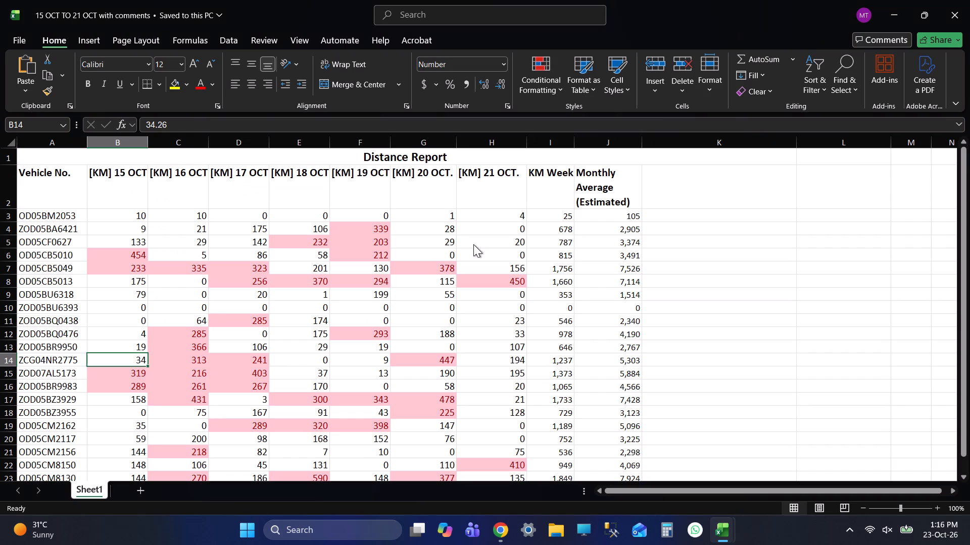
pyautogui.hotkey('alt', 'Tab')
pyautogui.hotkey('alt', 'Tab')
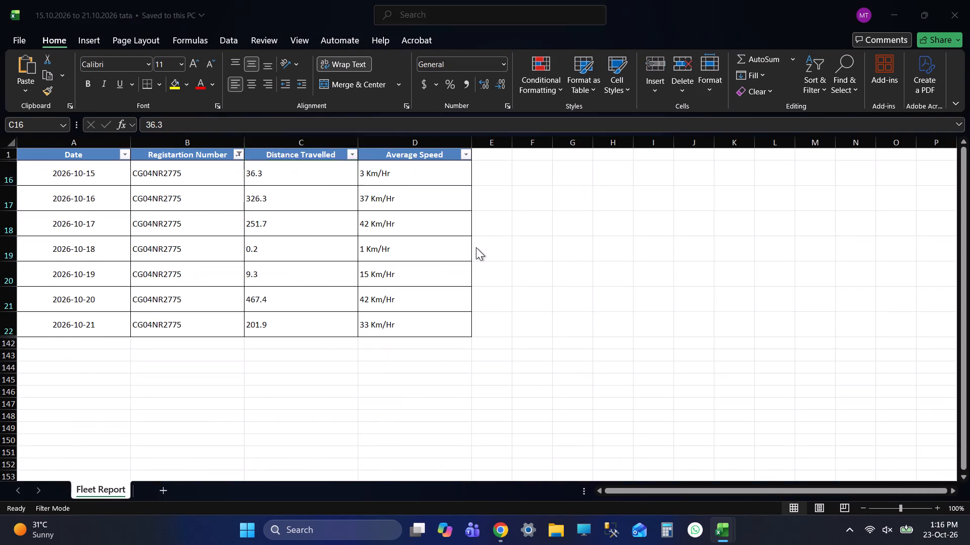
pyautogui.write('36')
pyautogui.press('Tab')
pyautogui.hotkey('alt', 'Tab')
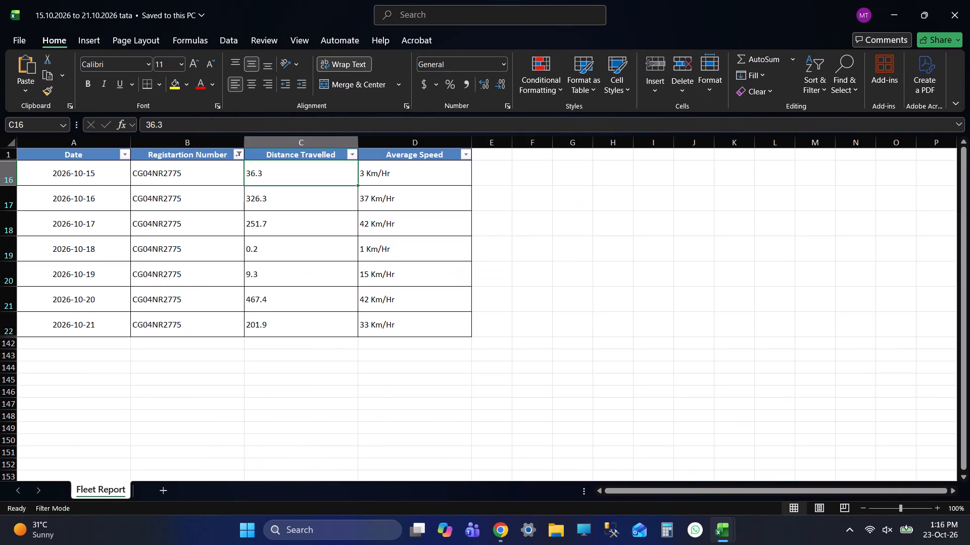
pyautogui.click(286, 197)
pyautogui.hotkey('alt', 'Tab')
pyautogui.hotkey('alt', 'Tab')
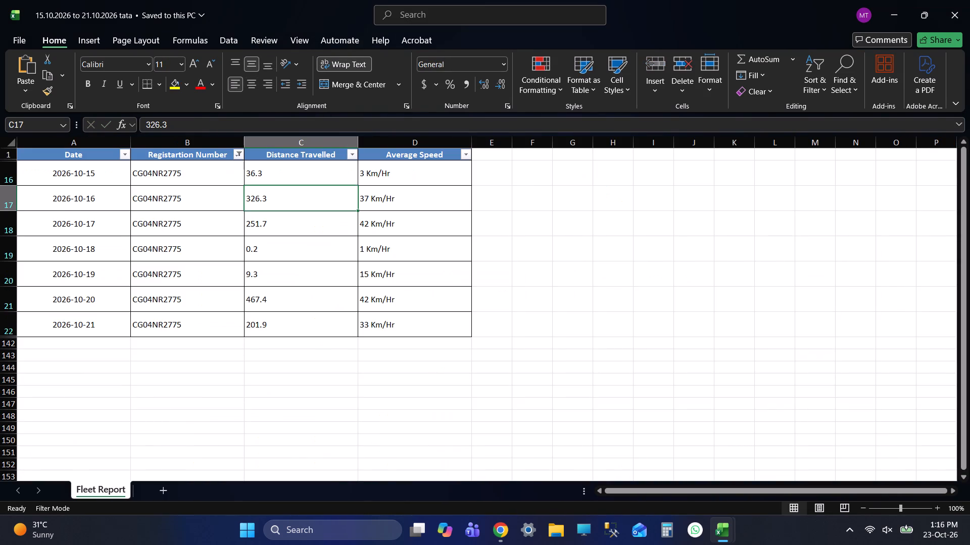
pyautogui.hotkey('alt', 'Tab')
pyautogui.hotkey('alt', 'Tab')
pyautogui.hotkey('alt', 'Tab')
pyautogui.write('326')
pyautogui.press('Tab')
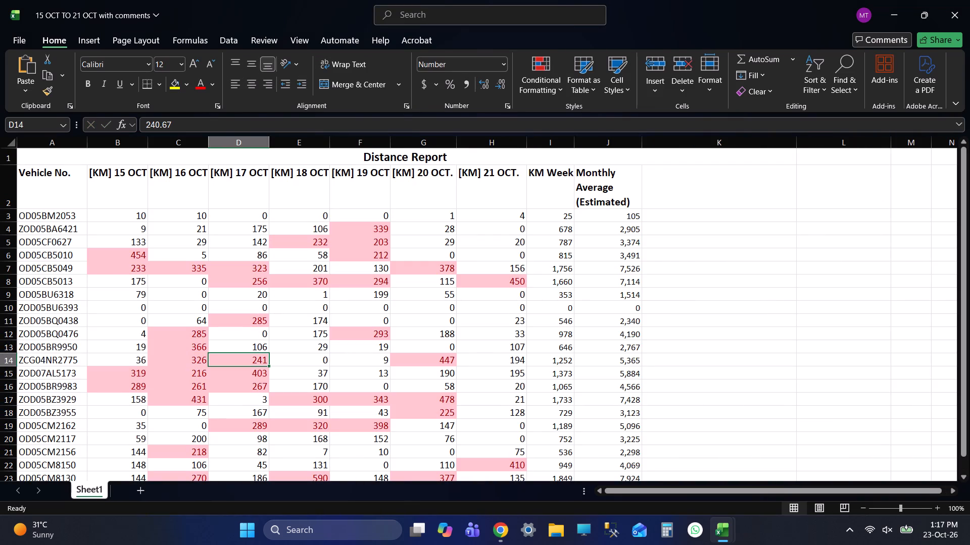
pyautogui.hotkey('alt', 'Tab')
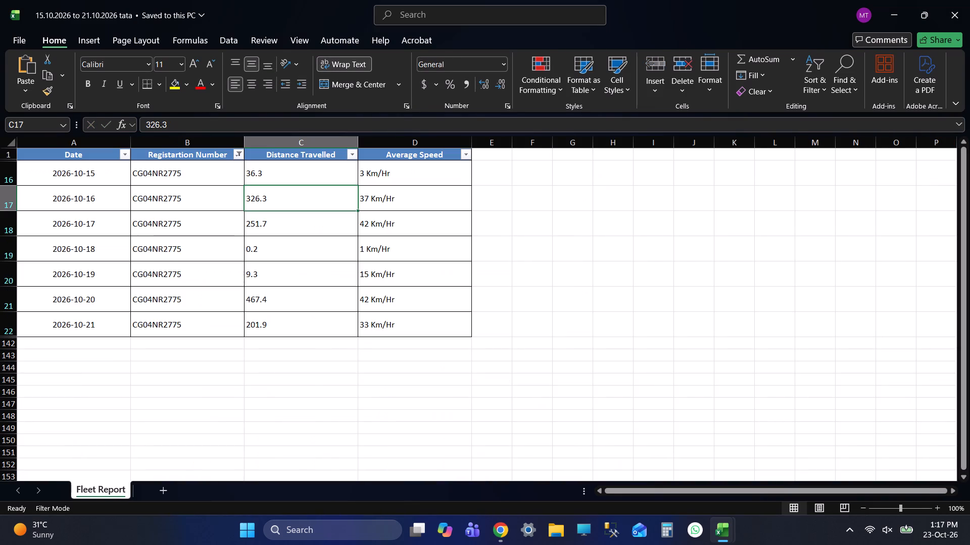
pyautogui.click(309, 234)
pyautogui.hotkey('alt', 'Tab')
pyautogui.hotkey('alt', 'Tab')
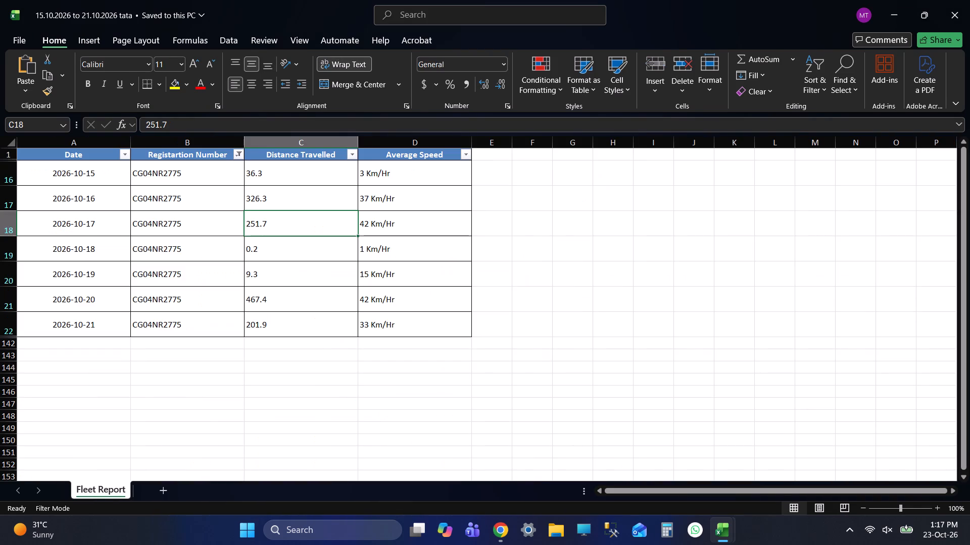
pyautogui.hotkey('alt', 'Tab')
pyautogui.hotkey('alt', 'Tab')
pyautogui.hotkey('alt', 'Tab')
pyautogui.write('252')
pyautogui.press('Tab')
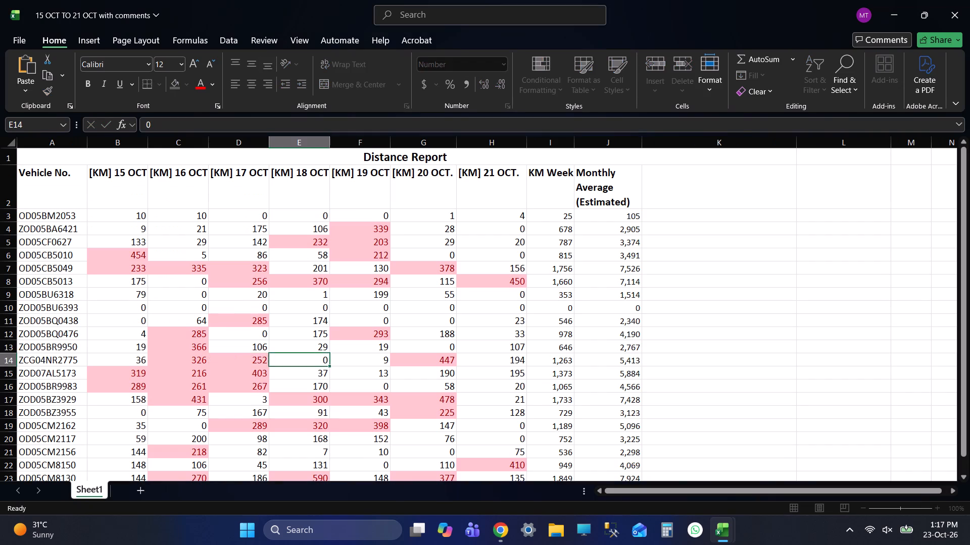
pyautogui.hotkey('alt', 'Tab')
pyautogui.click(280, 248)
pyautogui.hotkey('alt', 'Tab')
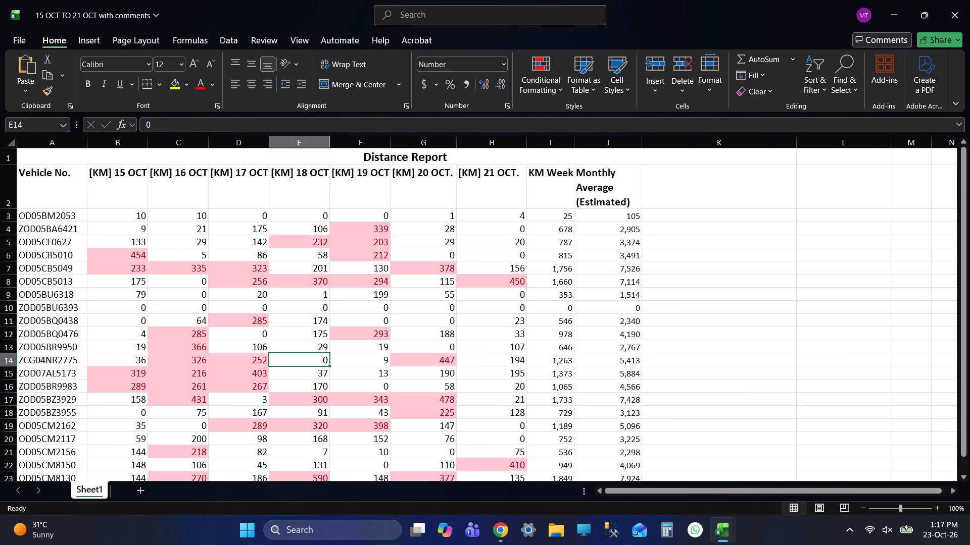
pyautogui.press('Tab')
pyautogui.hotkey('alt', 'Tab')
pyautogui.click(294, 281)
pyautogui.hotkey('alt', 'Tab')
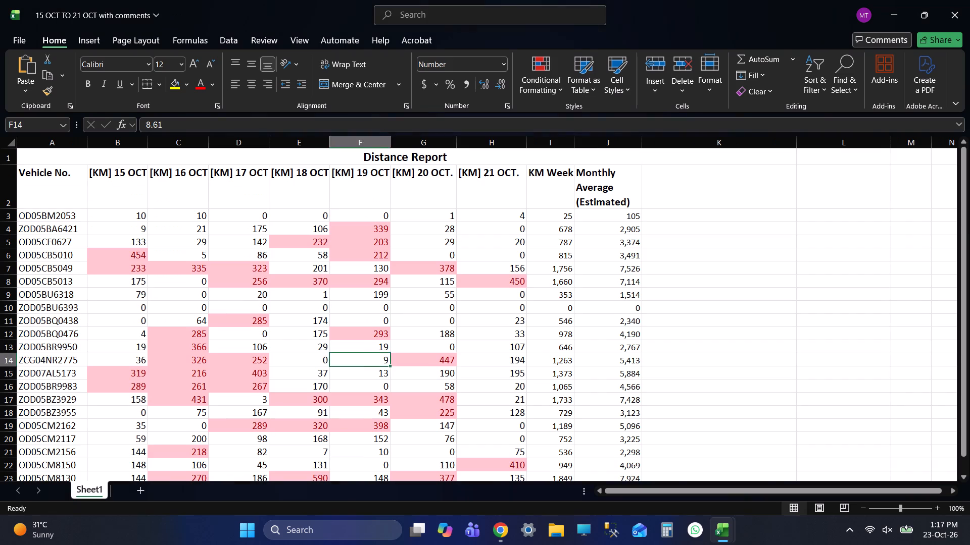
pyautogui.press('Tab')
pyautogui.hotkey('alt', 'Tab')
pyautogui.click(302, 302)
pyautogui.hotkey('alt', 'Tab')
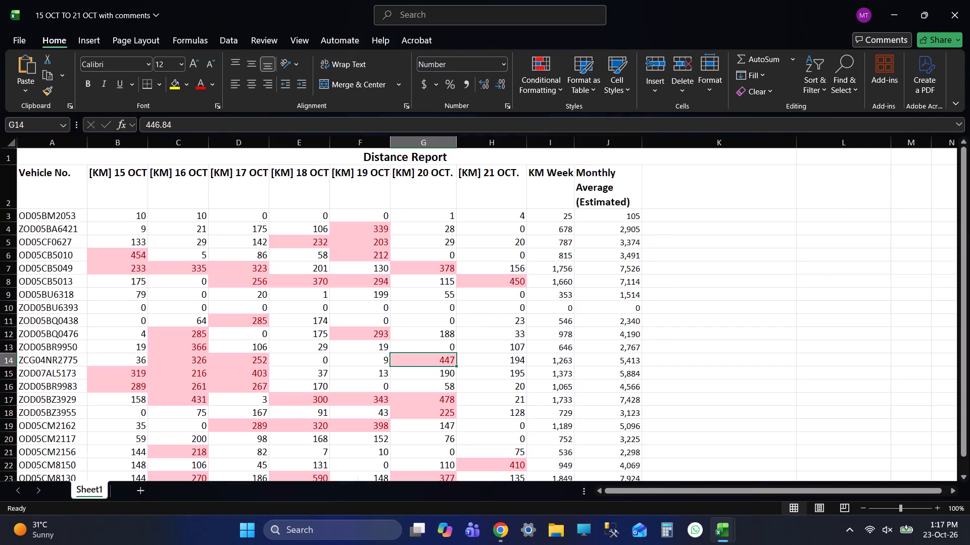
pyautogui.hotkey('alt', 'Tab')
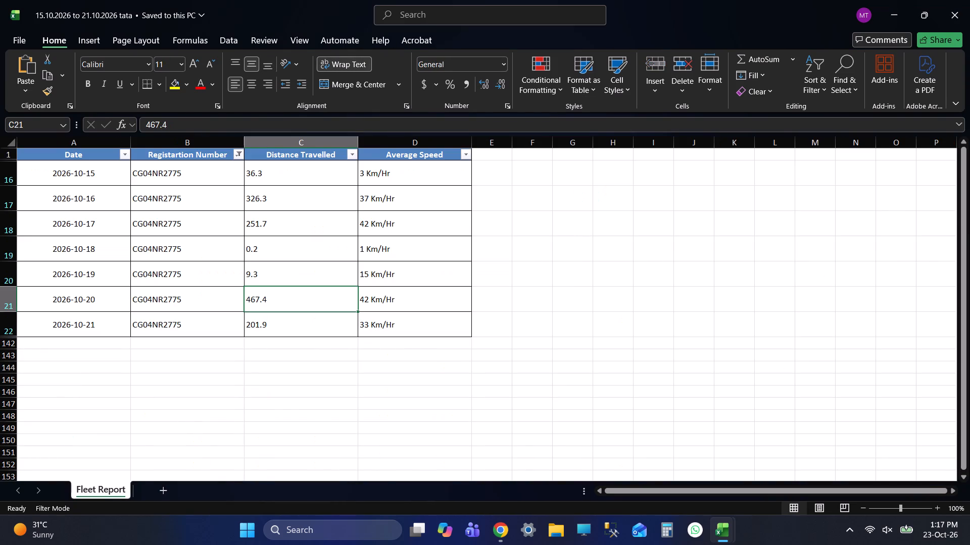
pyautogui.hotkey('alt', 'Tab')
pyautogui.write('467')
pyautogui.press('Tab')
pyautogui.hotkey('alt', 'Tab')
pyautogui.hotkey('alt', 'Tab')
pyautogui.hotkey('alt', 'Tab')
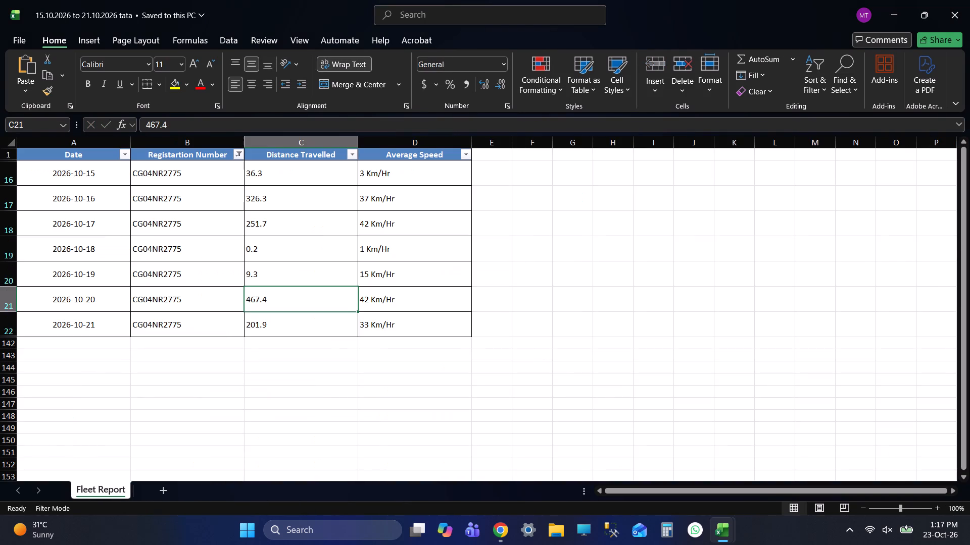
pyautogui.click(291, 335)
pyautogui.hotkey('alt', 'Tab')
pyautogui.hotkey('alt', 'Tab')
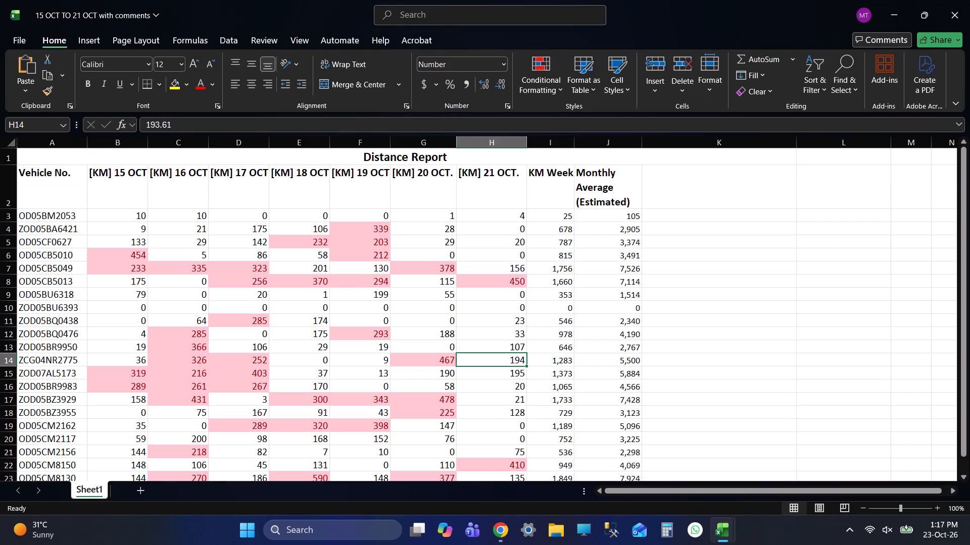
pyautogui.hotkey('alt', 'Tab')
pyautogui.write('202')
pyautogui.press('Return')
pyautogui.hotkey('ctrl', 's')
pyautogui.hotkey('ctrl', 's')
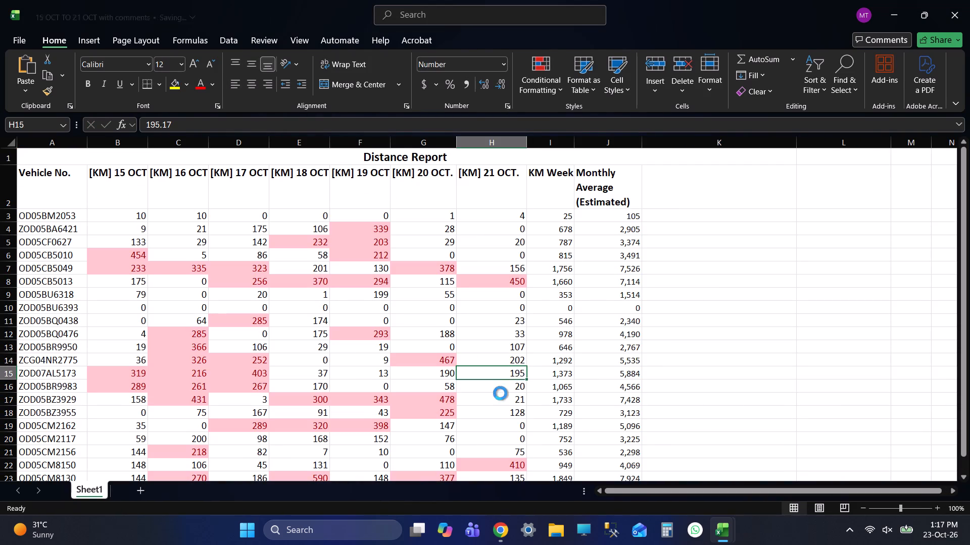
pyautogui.click(510, 354)
pyautogui.hotkey('alt', 'Tab')
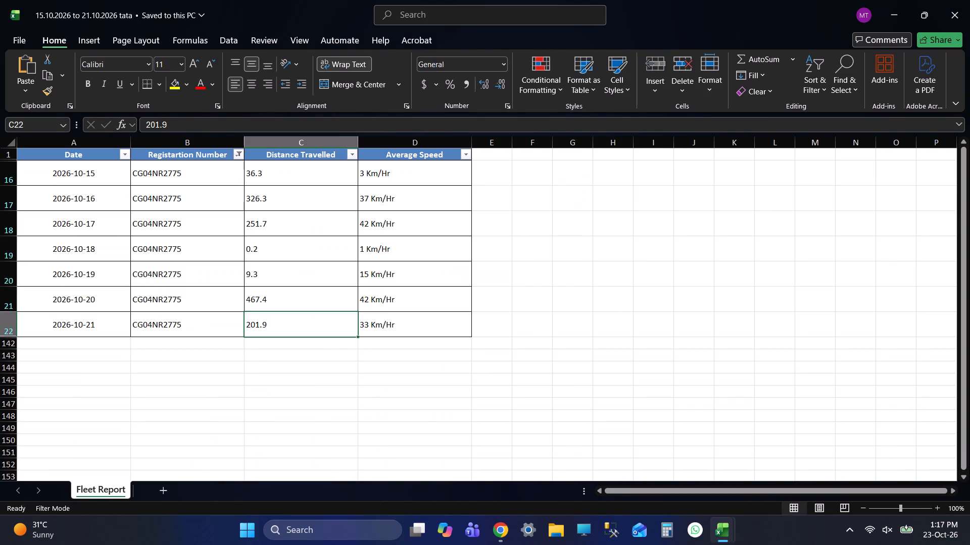
pyautogui.hotkey('ctrl', 's')
pyautogui.scroll(6, 230, 291)
pyautogui.hotkey('alt', 'Tab')
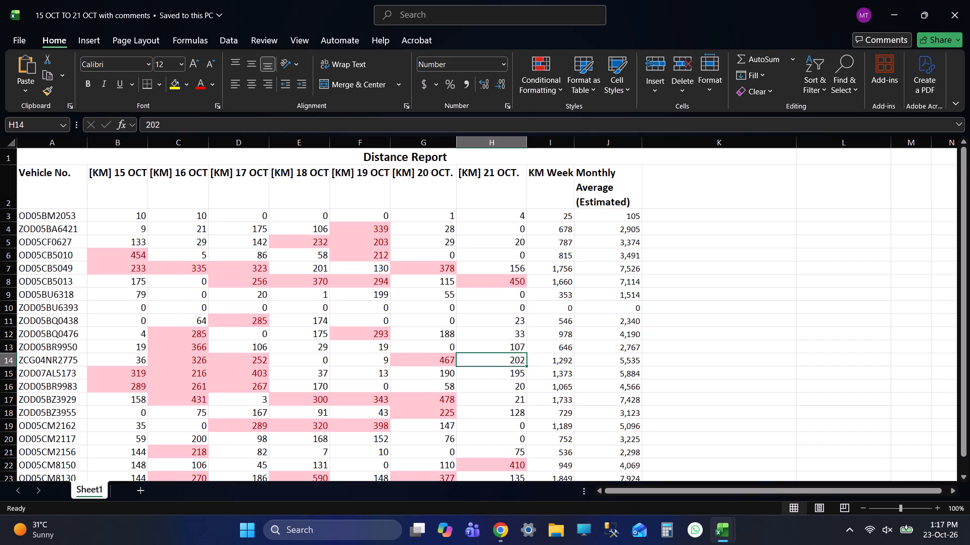
pyautogui.hotkey('shift', 'Tab')
pyautogui.hotkey('shift', 'Tab')
pyautogui.hotkey('shift', 'Tab')
pyautogui.hotkey('shift', 'Tab')
pyautogui.hotkey('shift', 'Tab')
pyautogui.hotkey('shift', 'Tab')
pyautogui.hotkey('shift', 'Tab')
pyautogui.hotkey('shift', 'Tab')
pyautogui.hotkey('shift', 'Tab')
pyautogui.hotkey('shift', 'Tab')
pyautogui.hotkey('shift', 'Tab')
pyautogui.hotkey('shift', 'Tab')
pyautogui.hotkey('shift', 'Tab')
pyautogui.hotkey('shift', 'Tab')
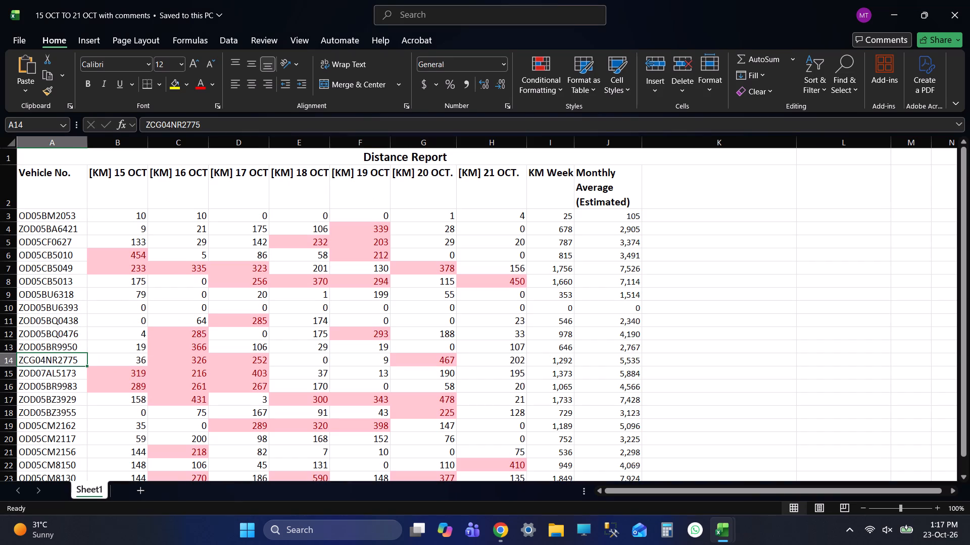
pyautogui.hotkey('alt', 'Tab')
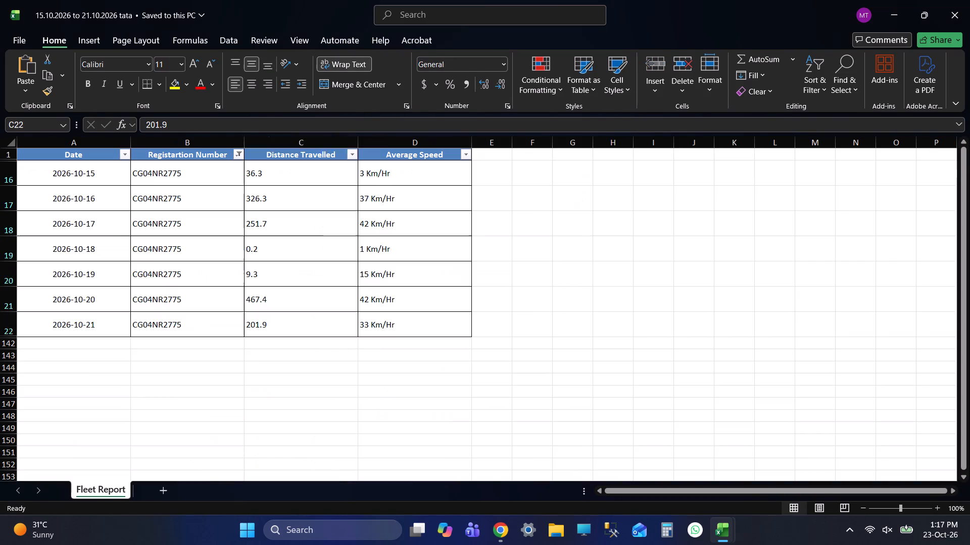
pyautogui.scroll(5, 222, 299)
pyautogui.hotkey('alt', 'Tab')
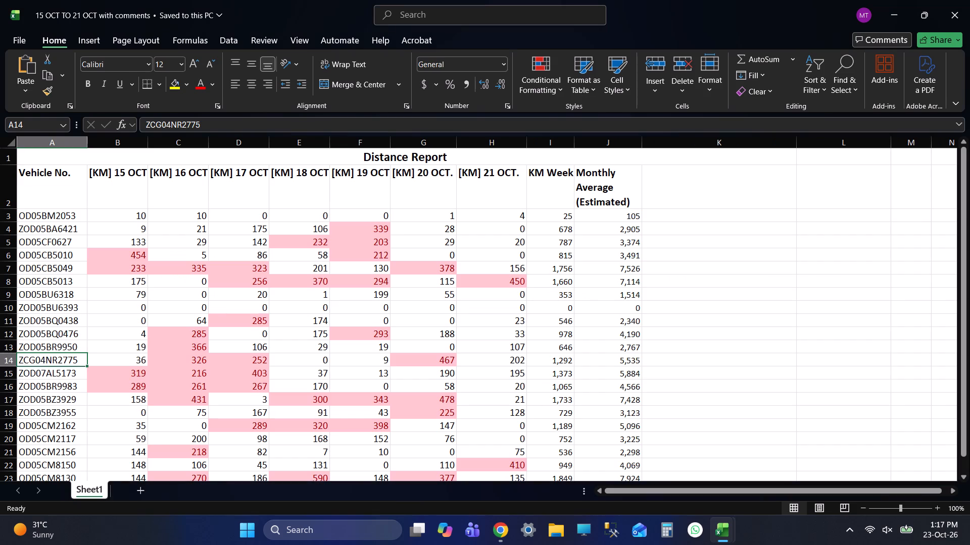
pyautogui.press('Tab')
pyautogui.press('Tab')
pyautogui.press('Tab')
pyautogui.press('Tab')
pyautogui.press('Tab')
pyautogui.press('Tab')
pyautogui.press('Tab')
pyautogui.press('Tab')
pyautogui.hotkey('shift', 'Tab')
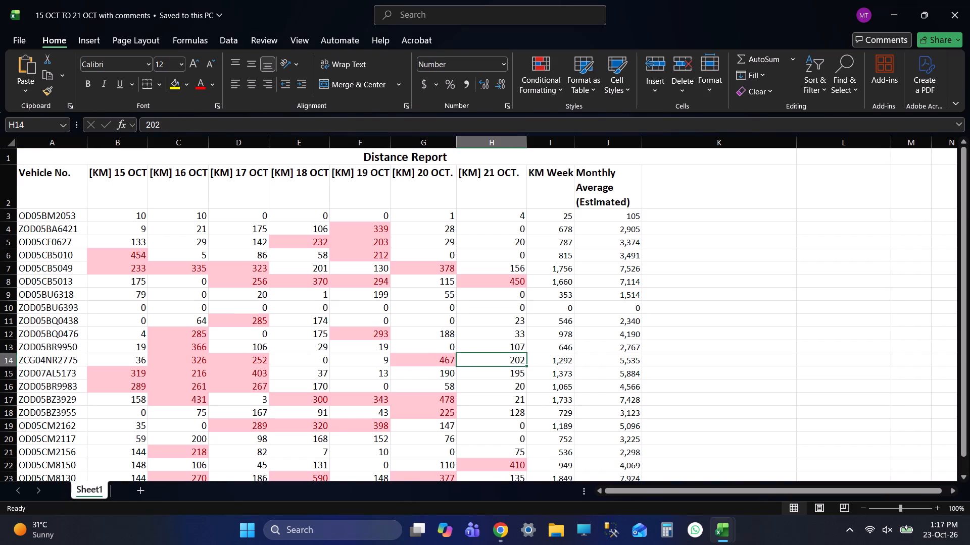
pyautogui.hotkey('shift', 'Tab')
pyautogui.hotkey('shift', 'Tab')
pyautogui.hotkey('shift', 'Tab')
pyautogui.hotkey('shift', 'Tab')
pyautogui.hotkey('shift', 'Tab')
pyautogui.hotkey('shift', 'Tab')
pyautogui.hotkey('shift', 'Tab')
pyautogui.hotkey('shift', 'Tab')
pyautogui.hotkey('shift', 'Tab')
pyautogui.hotkey('shift', 'Tab')
pyautogui.hotkey('shift', 'Tab')
pyautogui.hotkey('shift', 'Tab')
pyautogui.hotkey('shift', 'Tab')
pyautogui.hotkey('shift', 'Tab')
pyautogui.hotkey('ctrl', 's')
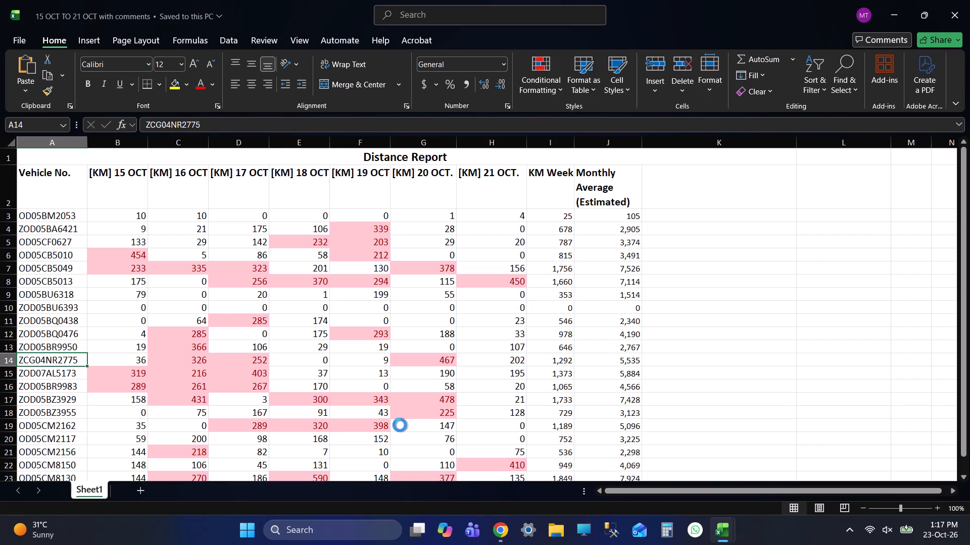
pyautogui.hotkey('ctrl', 's')
pyautogui.hotkey('alt', 'Tab')
pyautogui.scroll(2, 278, 312)
pyautogui.scroll(-1, 278, 312)
pyautogui.scroll(3, 278, 312)
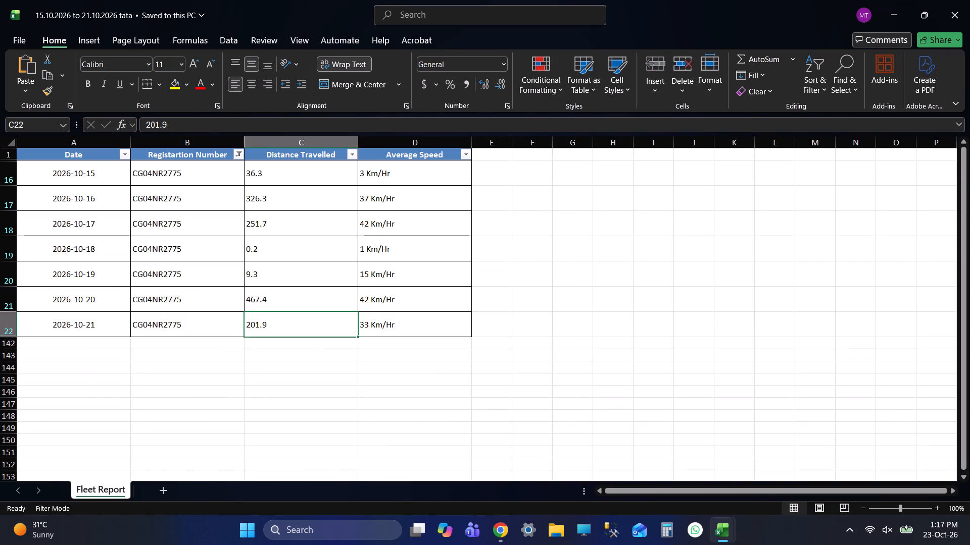
pyautogui.click(235, 157)
pyautogui.hotkey('alt', 'Tab')
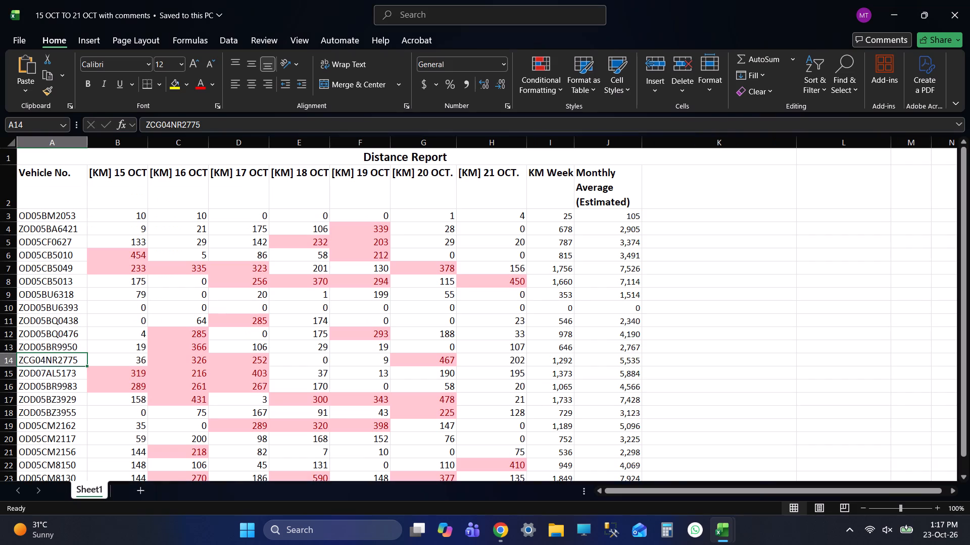
pyautogui.click(50, 374)
pyautogui.hotkey('alt', 'Tab')
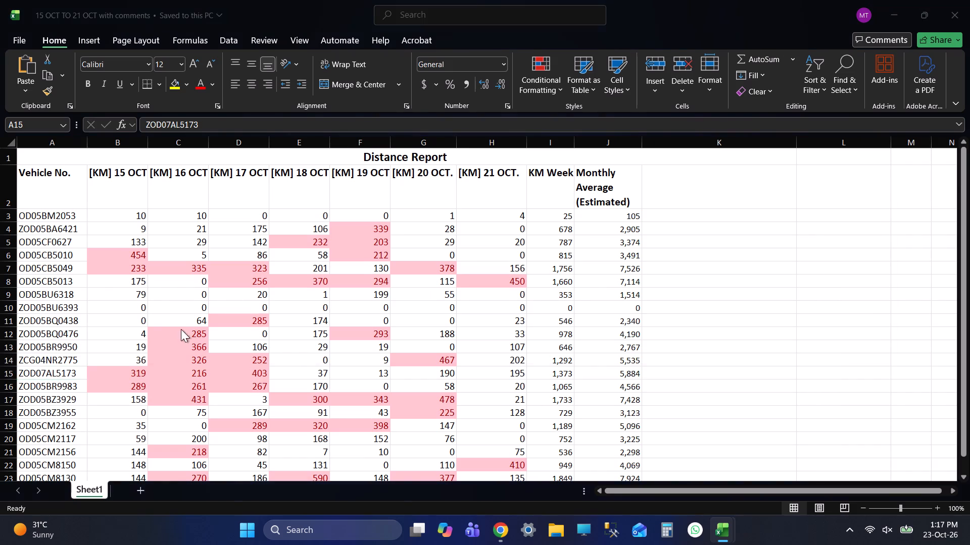
pyautogui.click(238, 157)
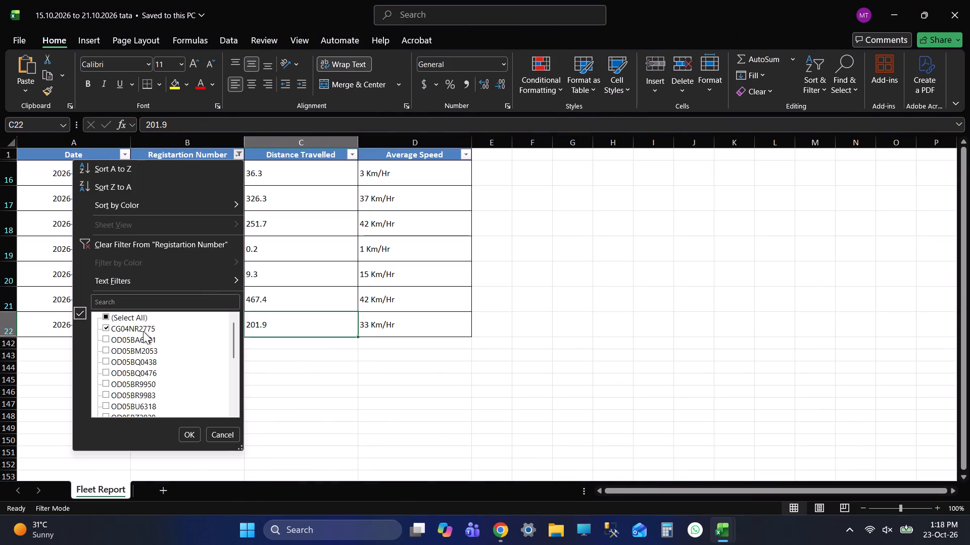
pyautogui.click(139, 326)
pyautogui.scroll(-6, 192, 374)
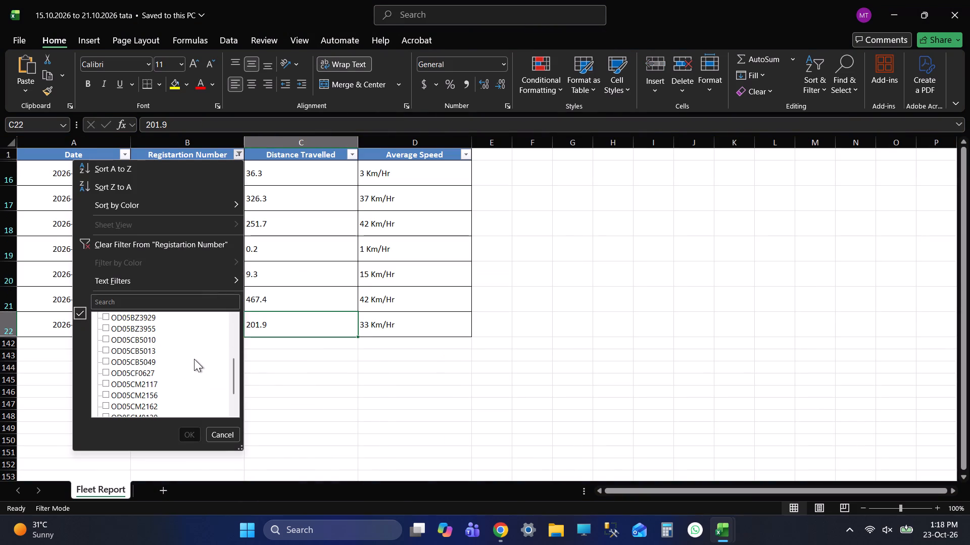
pyautogui.scroll(-3, 197, 360)
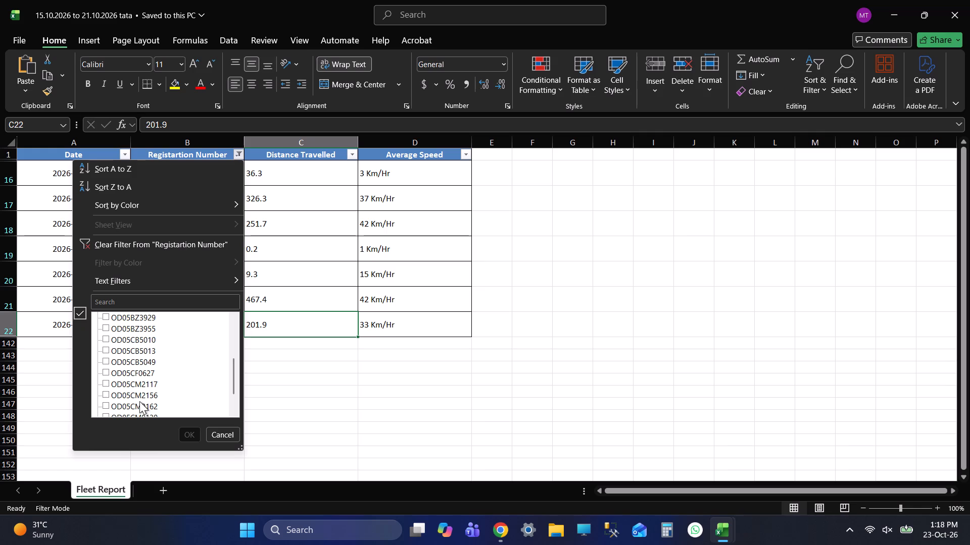
pyautogui.click(144, 410)
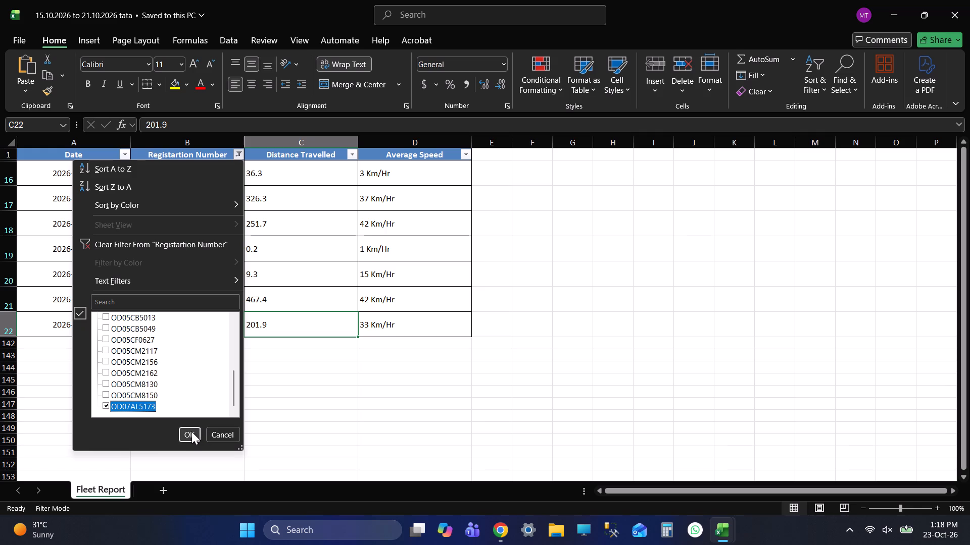
pyautogui.click(190, 431)
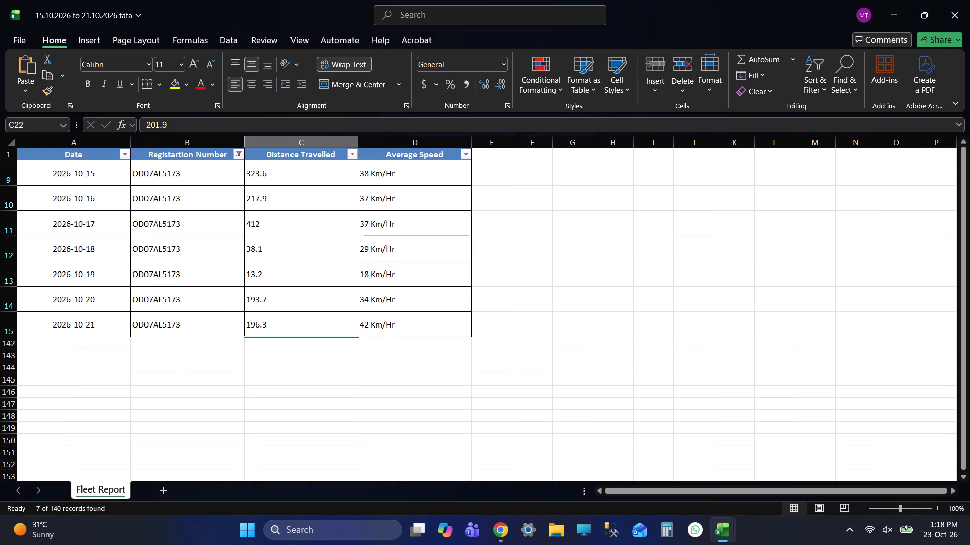
pyautogui.scroll(5, 355, 231)
pyautogui.click(281, 178)
# Return to the Distance Report workbook and save it.
pyautogui.hotkey('alt', 'Tab')
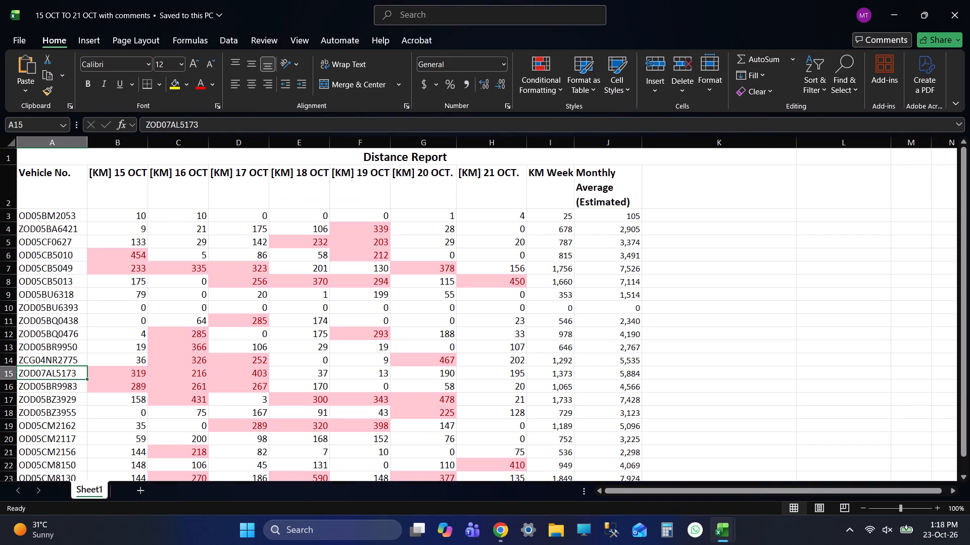
pyautogui.hotkey('alt', 'Tab')
pyautogui.hotkey('alt', 'Tab')
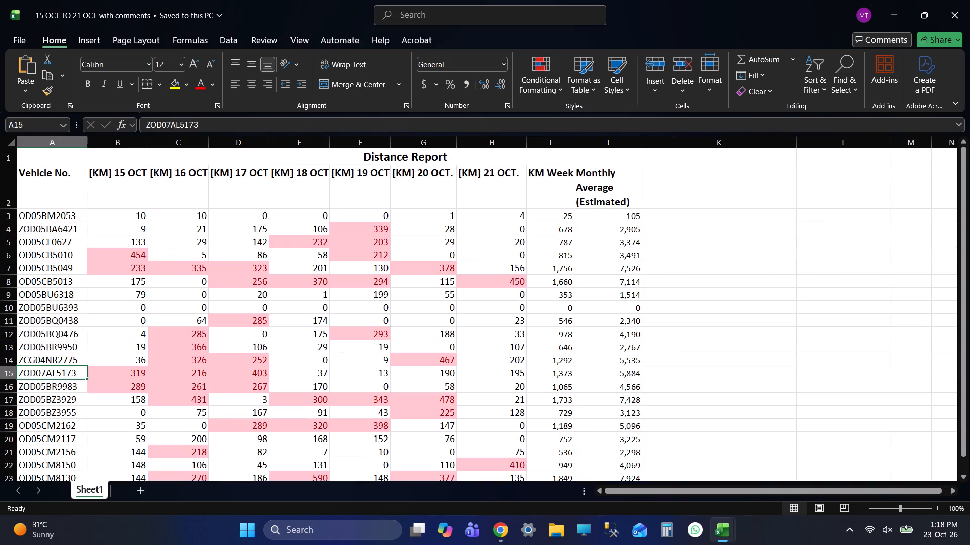
pyautogui.hotkey('ctrl', 's')
pyautogui.hotkey('ctrl', 's')
pyautogui.hotkey('ctrl', 's')
pyautogui.hotkey('ctrl', 's')
pyautogui.hotkey('ctrl', 's')
pyautogui.hotkey('ctrl', 's')
pyautogui.hotkey('ctrl', 's')
pyautogui.hotkey('ctrl', 's')
pyautogui.hotkey('ctrl', 's')
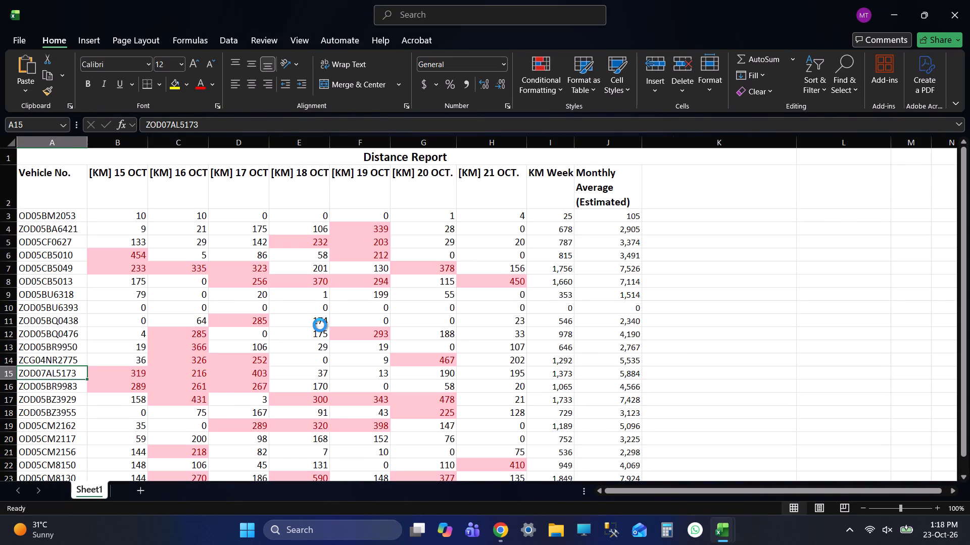
pyautogui.hotkey('ctrl', 's')
pyautogui.hotkey('ctrl', 's')
pyautogui.hotkey('ctrl', 's')
pyautogui.hotkey('ctrl', 's')
pyautogui.hotkey('ctrl', 's')
pyautogui.hotkey('ctrl', 's')
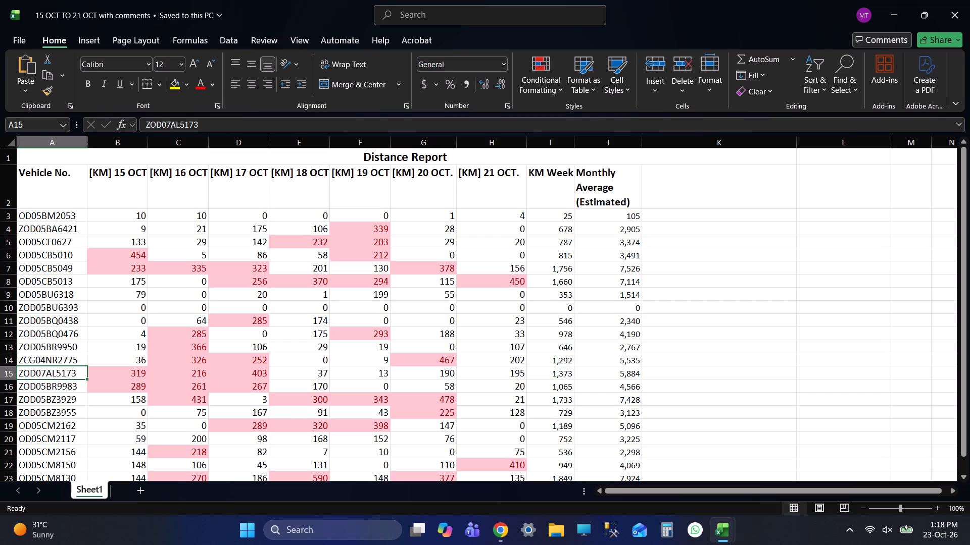
pyautogui.hotkey('ctrl', 's')
pyautogui.hotkey('ctrl', 's')
pyautogui.hotkey('ctrl', 's')
pyautogui.hotkey('ctrl', 's')
pyautogui.hotkey('ctrl', 's')
pyautogui.hotkey('ctrl', 's')
pyautogui.hotkey('ctrl', 's')
pyautogui.hotkey('alt', 'Tab')
pyautogui.click(298, 197)
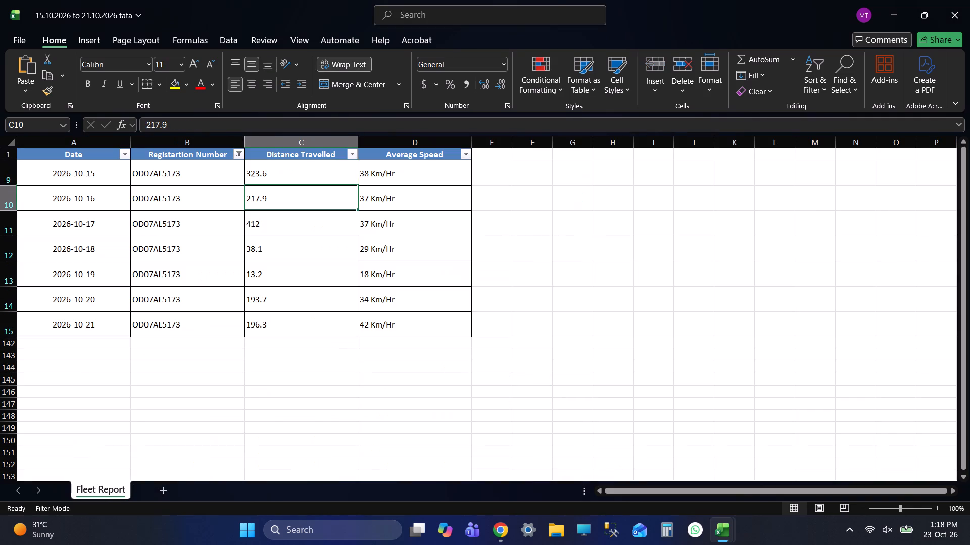
pyautogui.click(298, 174)
pyautogui.hotkey('alt', 'Tab')
pyautogui.press('Tab')
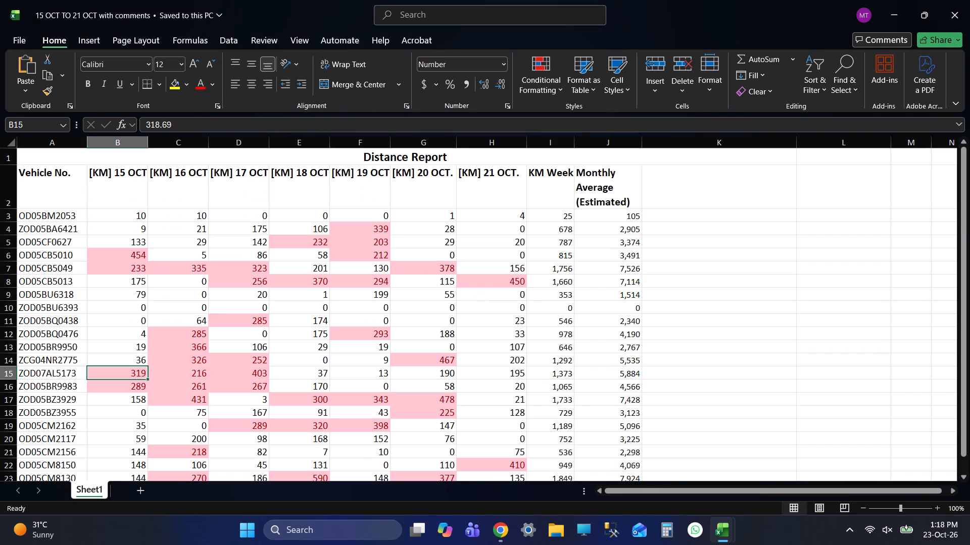
pyautogui.hotkey('alt', 'Tab')
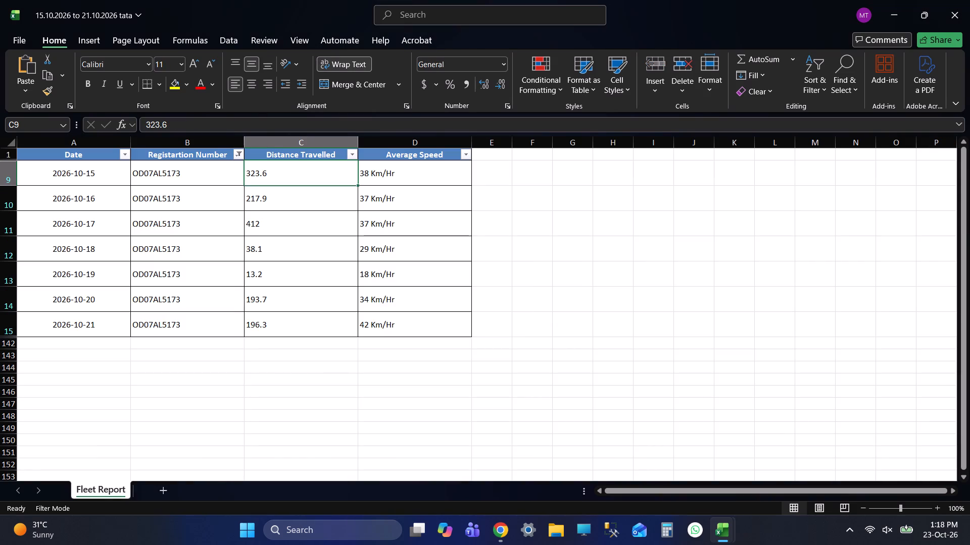
pyautogui.hotkey('alt', 'Tab')
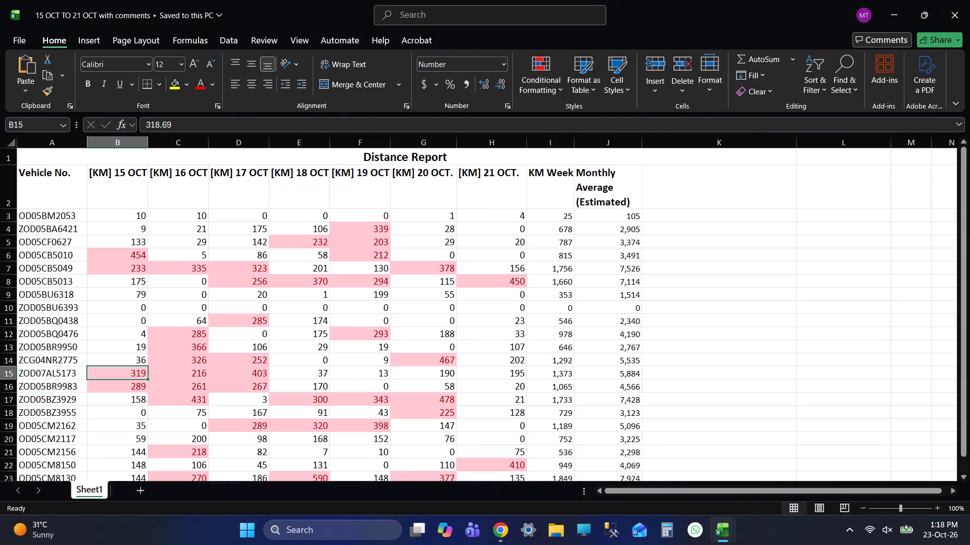
pyautogui.hotkey('alt', 'Tab')
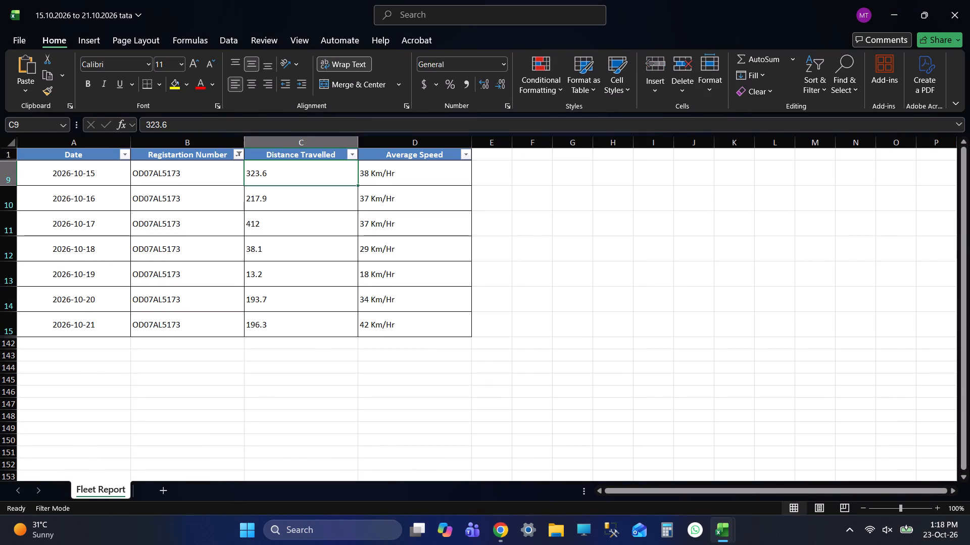
pyautogui.hotkey('alt', 'Tab')
pyautogui.write('324')
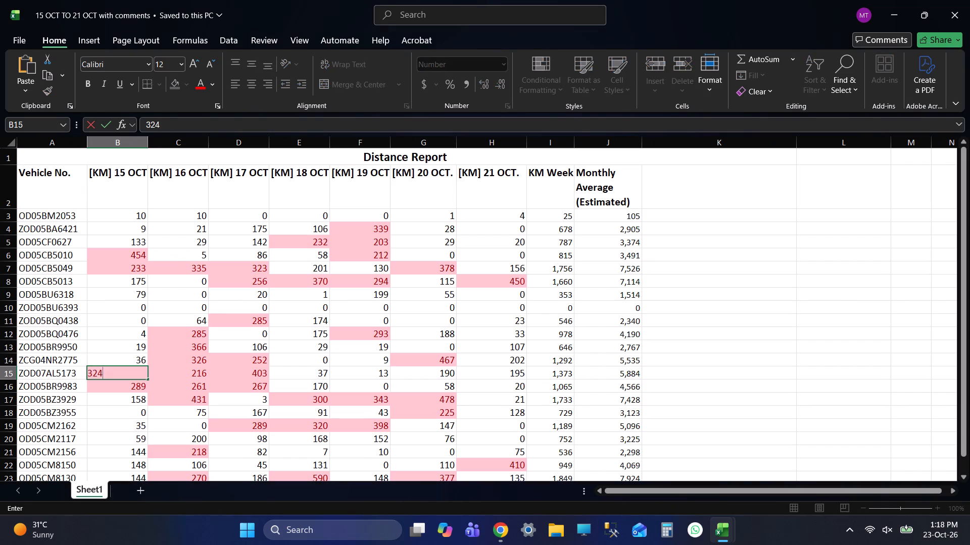
pyautogui.press('Tab')
pyautogui.hotkey('alt', 'Tab')
pyautogui.click(289, 206)
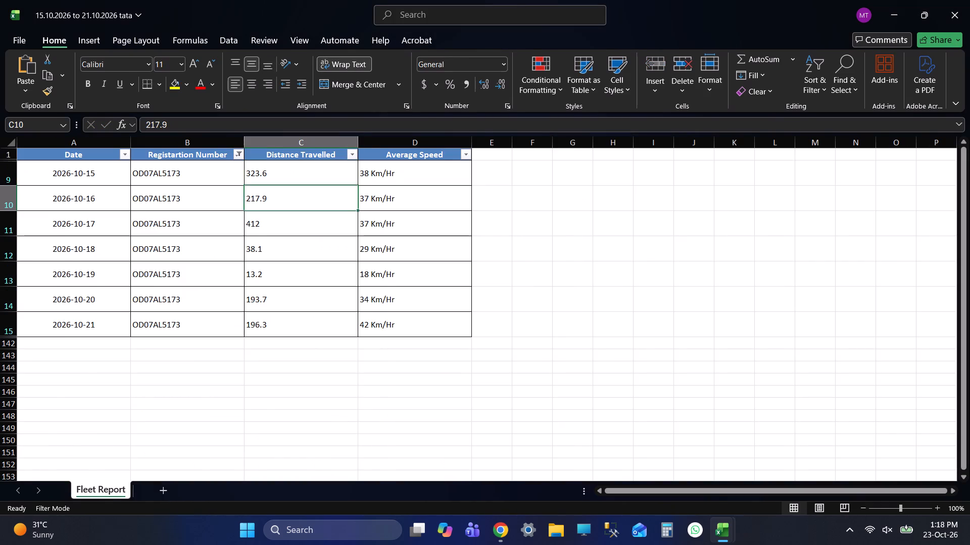
pyautogui.hotkey('alt', 'Tab')
pyautogui.hotkey('alt', 'Tab')
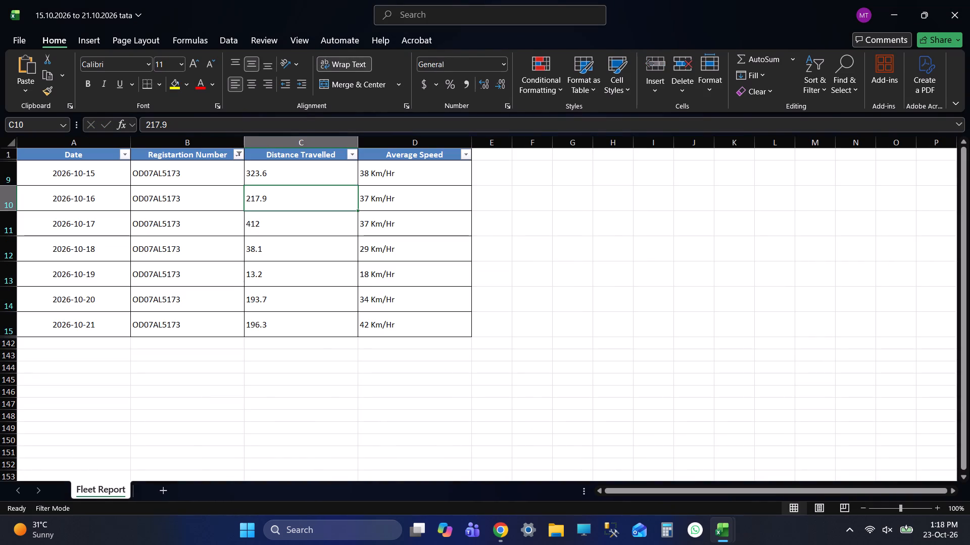
pyautogui.hotkey('alt', 'Tab')
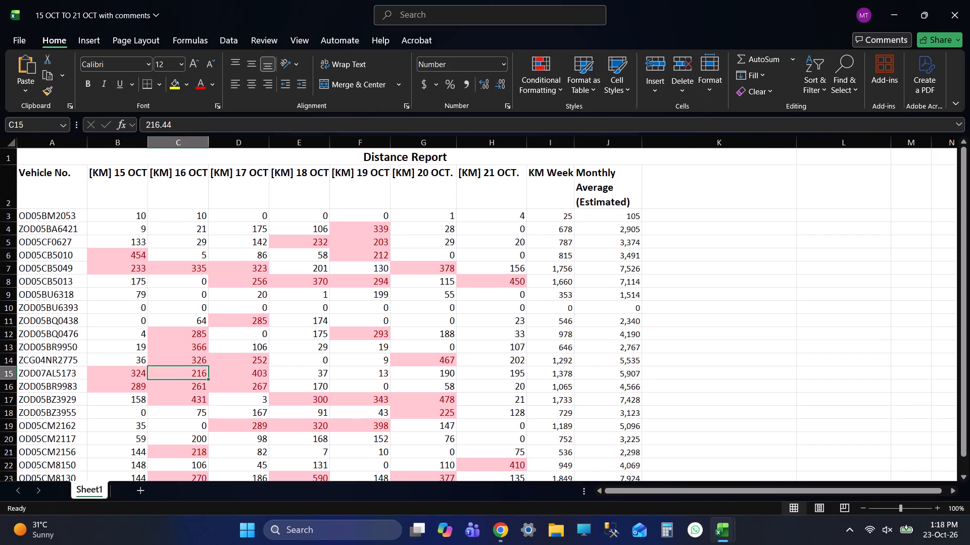
pyautogui.write('218')
pyautogui.press('Tab')
pyautogui.hotkey('alt', 'Tab')
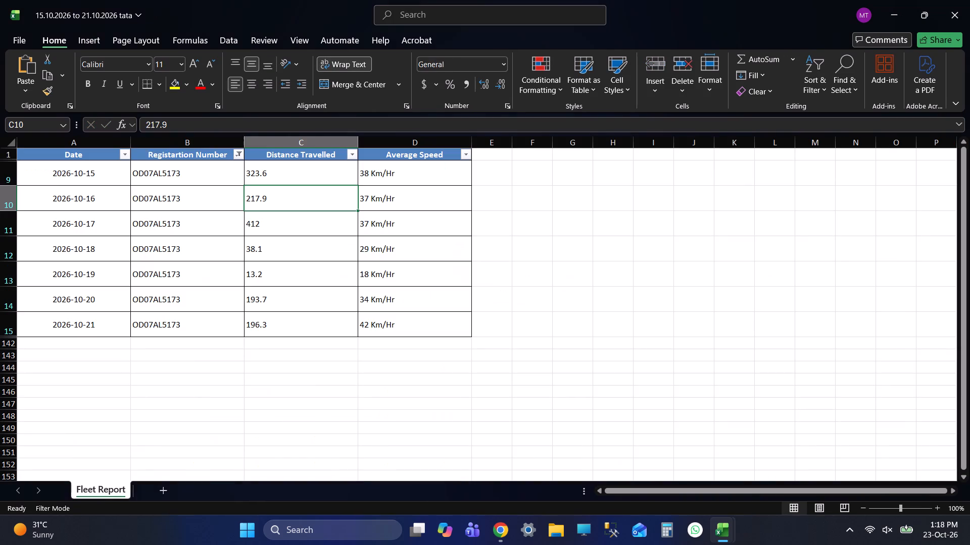
pyautogui.click(264, 224)
pyautogui.hotkey('alt', 'Tab')
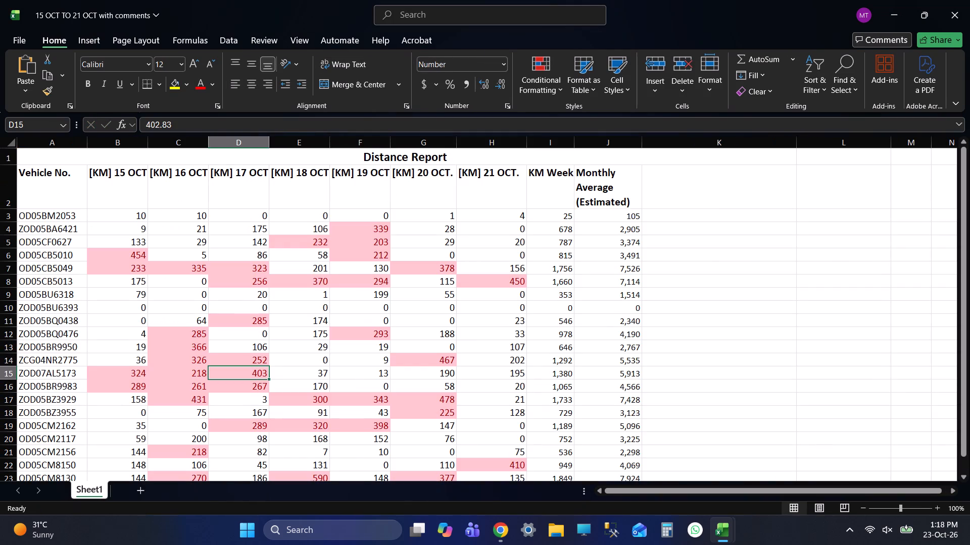
pyautogui.write('412')
pyautogui.press('Tab')
pyautogui.hotkey('alt', 'Tab')
pyautogui.click(264, 247)
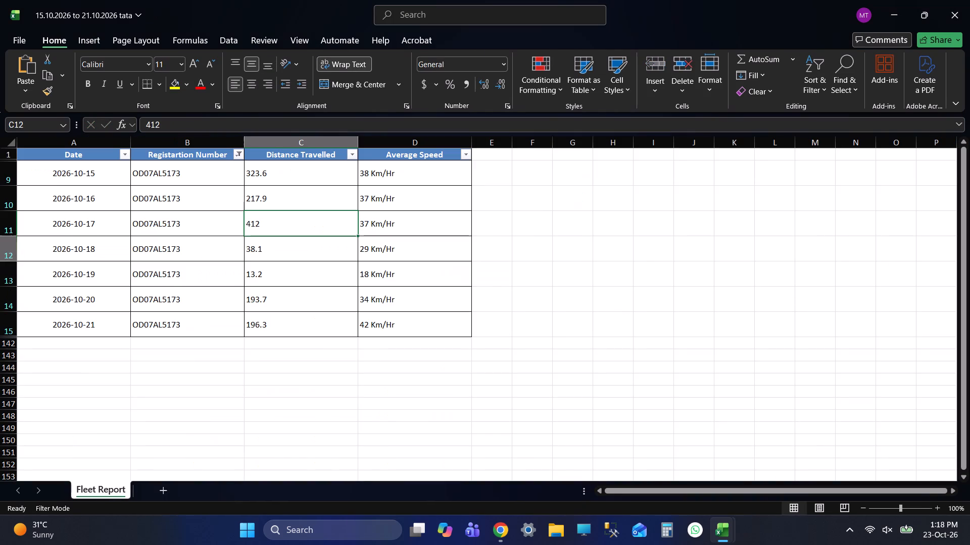
pyautogui.hotkey('alt', 'Tab')
pyautogui.write('38')
pyautogui.press('Tab')
pyautogui.hotkey('alt', 'Tab')
pyautogui.click(309, 277)
pyautogui.hotkey('alt', 'Tab')
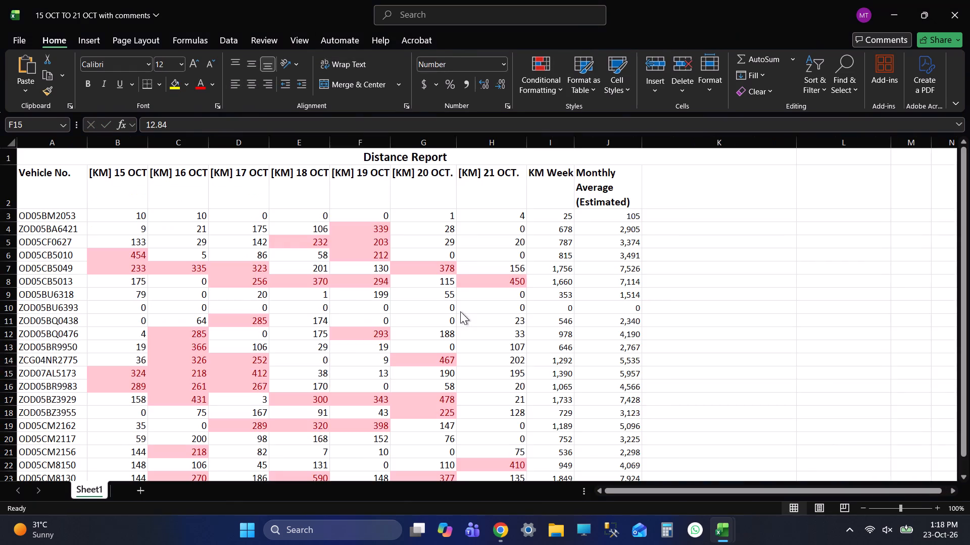
pyautogui.press('Tab')
pyautogui.hotkey('alt', 'Tab')
pyautogui.click(319, 302)
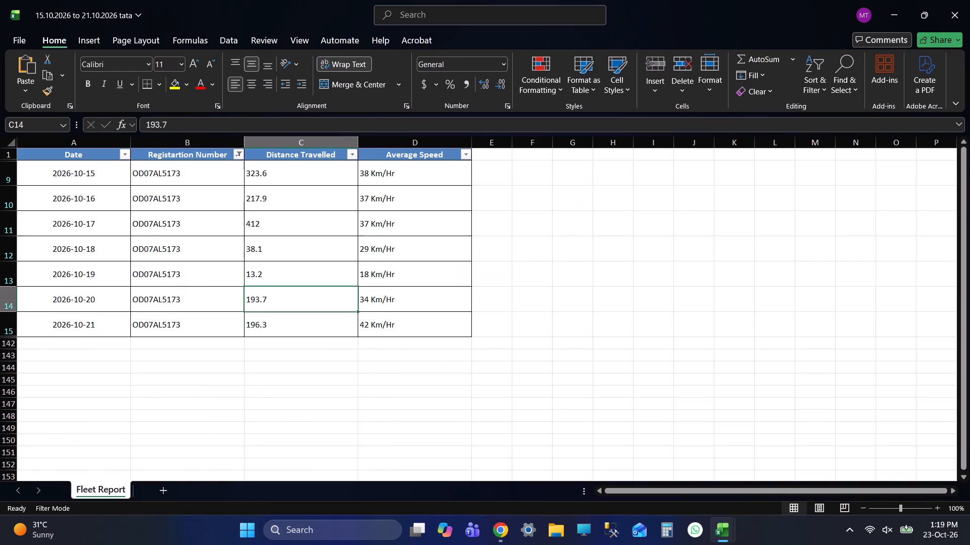
pyautogui.hotkey('alt', 'Tab')
pyautogui.hotkey('alt', 'Tab')
pyautogui.hotkey('alt', 'Tab')
pyautogui.write('194')
pyautogui.press('Tab')
pyautogui.hotkey('alt', 'Tab')
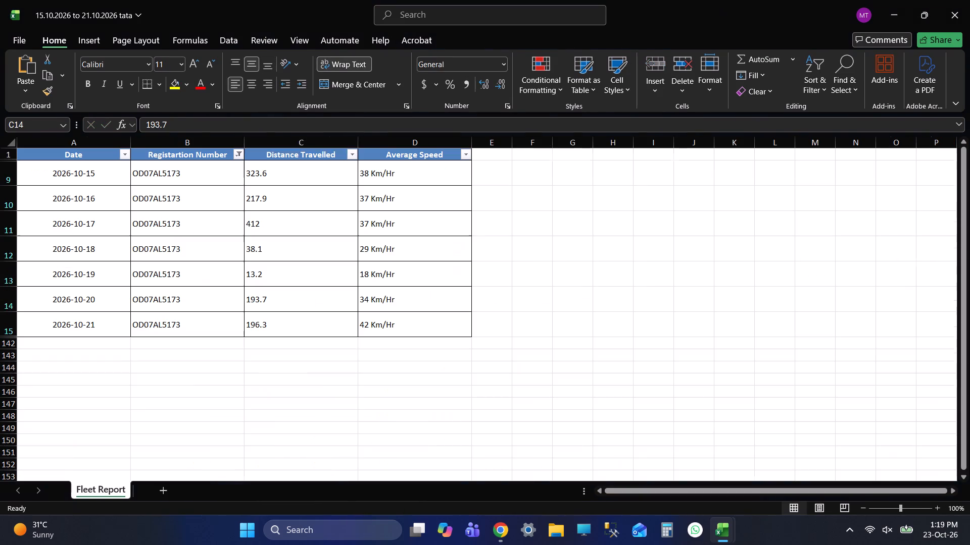
pyautogui.click(259, 322)
pyautogui.hotkey('alt', 'Tab')
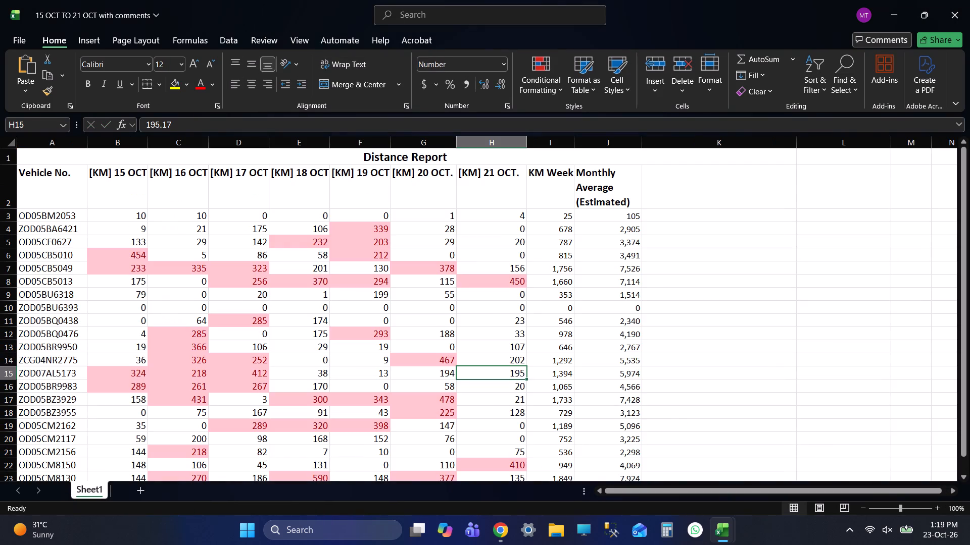
pyautogui.hotkey('alt', 'Tab')
pyautogui.hotkey('alt', 'Tab')
pyautogui.write('196')
pyautogui.press('Return')
pyautogui.hotkey('ctrl', 's')
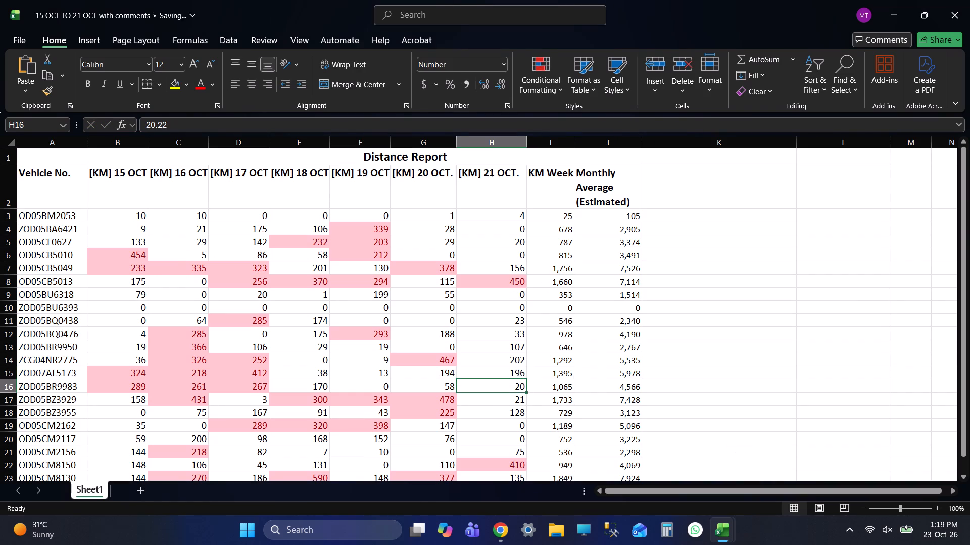
pyautogui.hotkey('shift', 'Tab')
pyautogui.hotkey('shift', 'Tab')
pyautogui.hotkey('shift', 'Tab')
pyautogui.hotkey('shift', 'Tab')
pyautogui.hotkey('shift', 'Tab')
pyautogui.hotkey('shift', 'Tab')
pyautogui.hotkey('shift', 'Tab')
pyautogui.hotkey('shift', 'Tab')
pyautogui.hotkey('shift', 'Tab')
pyautogui.hotkey('shift', 'Tab')
pyautogui.hotkey('shift', 'Tab')
pyautogui.hotkey('shift', 'Tab')
pyautogui.hotkey('shift', 'Tab')
pyautogui.hotkey('alt', 'Tab')
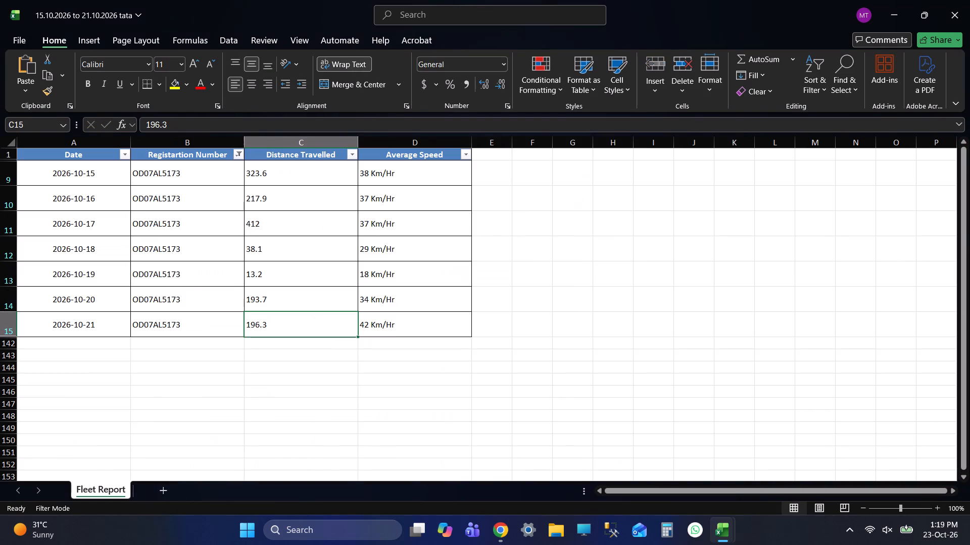
pyautogui.click(240, 150)
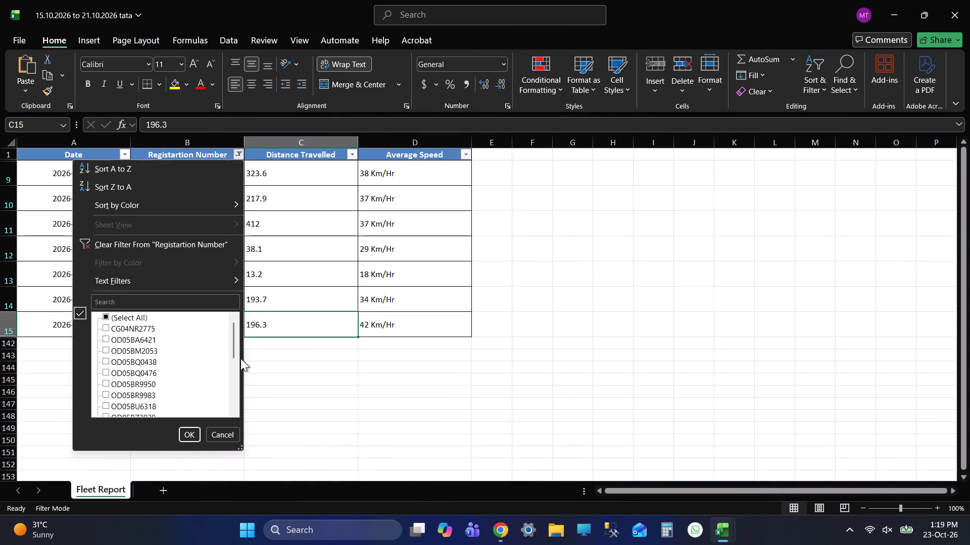
pyautogui.moveTo(234, 344); pyautogui.dragTo(229, 396)
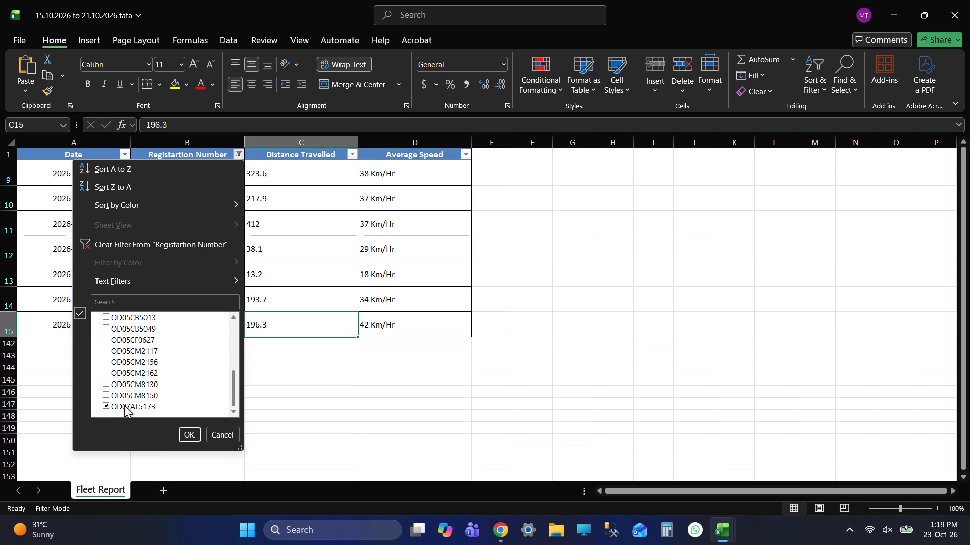
pyautogui.click(126, 405)
pyautogui.scroll(3, 196, 354)
pyautogui.scroll(-2, 172, 378)
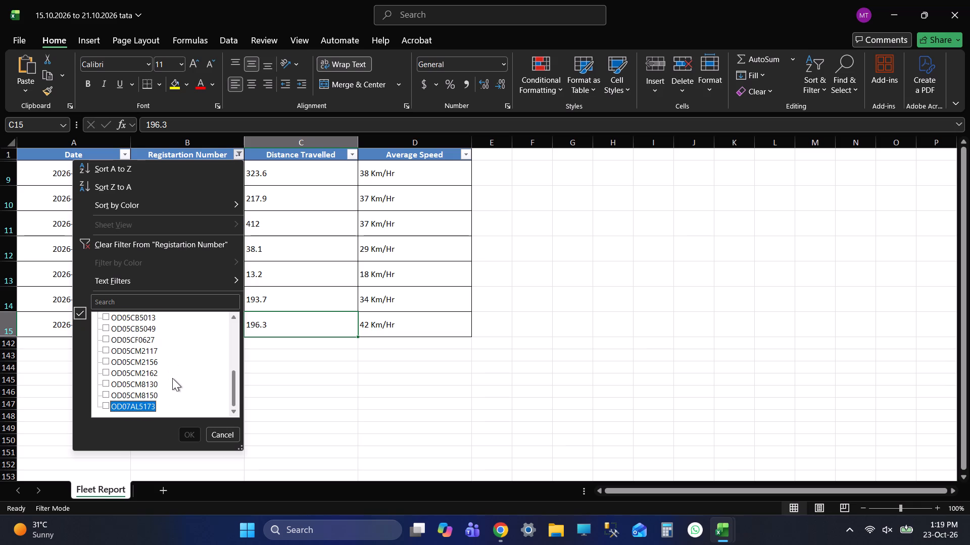
pyautogui.scroll(-1, 172, 378)
pyautogui.moveTo(233, 385); pyautogui.dragTo(234, 351)
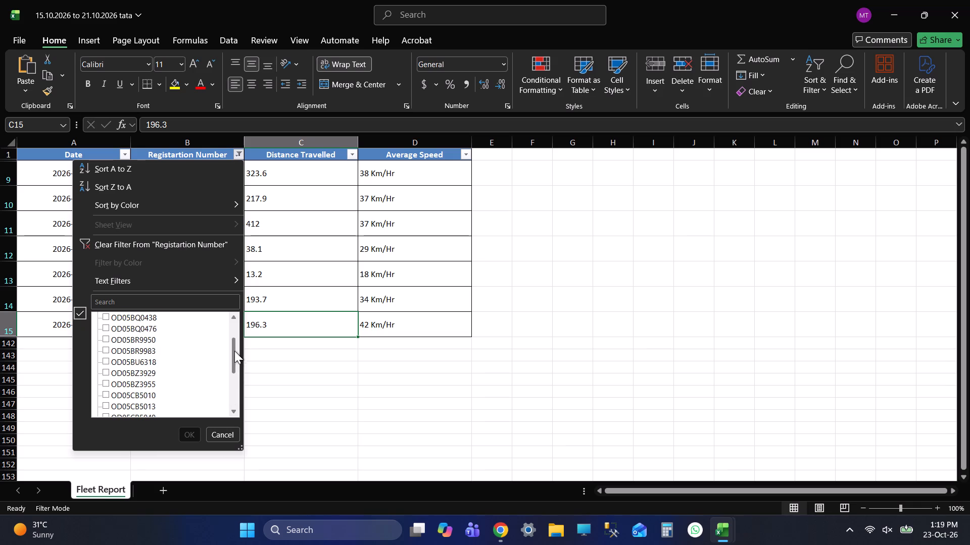
pyautogui.moveTo(234, 351); pyautogui.dragTo(234, 349)
pyautogui.click(152, 360)
pyautogui.click(195, 432)
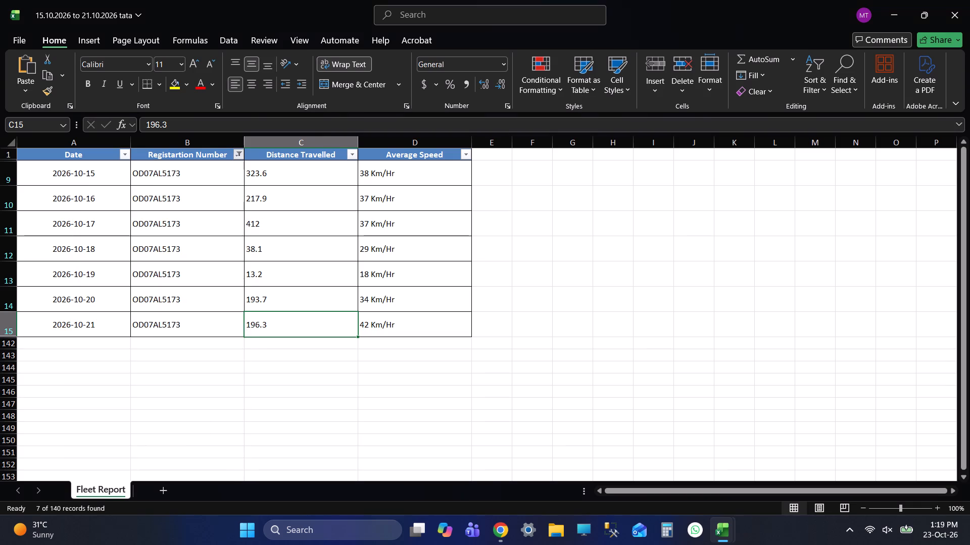
pyautogui.click(494, 270)
pyautogui.click(286, 180)
# Save both the Fleet Report and Distance Report workbooks.
pyautogui.hotkey('ctrl', 's')
pyautogui.hotkey('ctrl', 's')
pyautogui.hotkey('ctrl', 's')
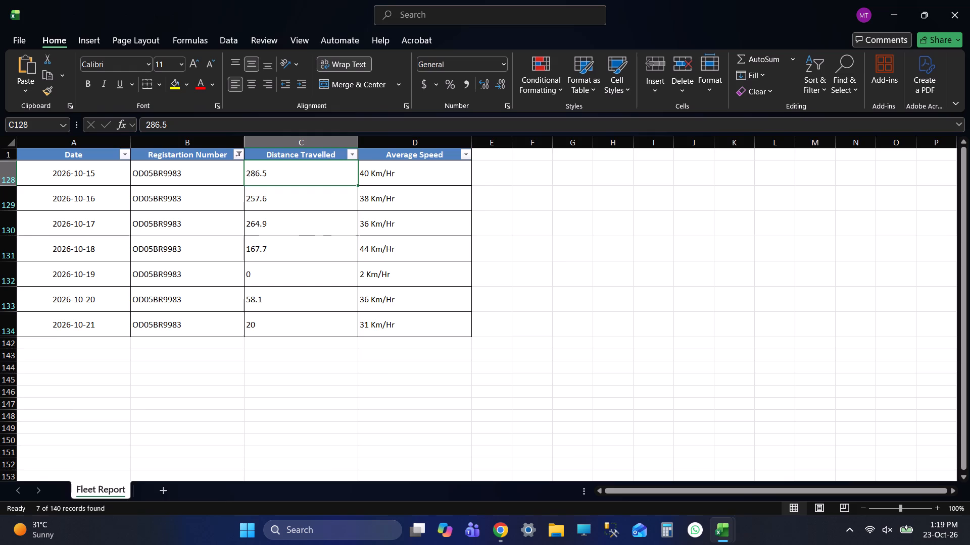
pyautogui.hotkey('alt', 'Tab')
pyautogui.hotkey('ctrl', 's')
pyautogui.hotkey('ctrl', 's')
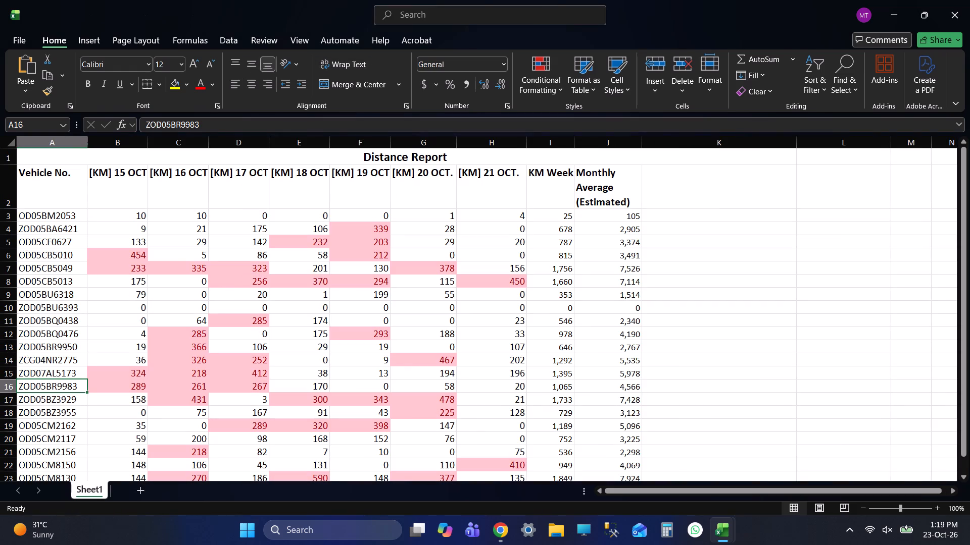
pyautogui.hotkey('alt', 'Tab')
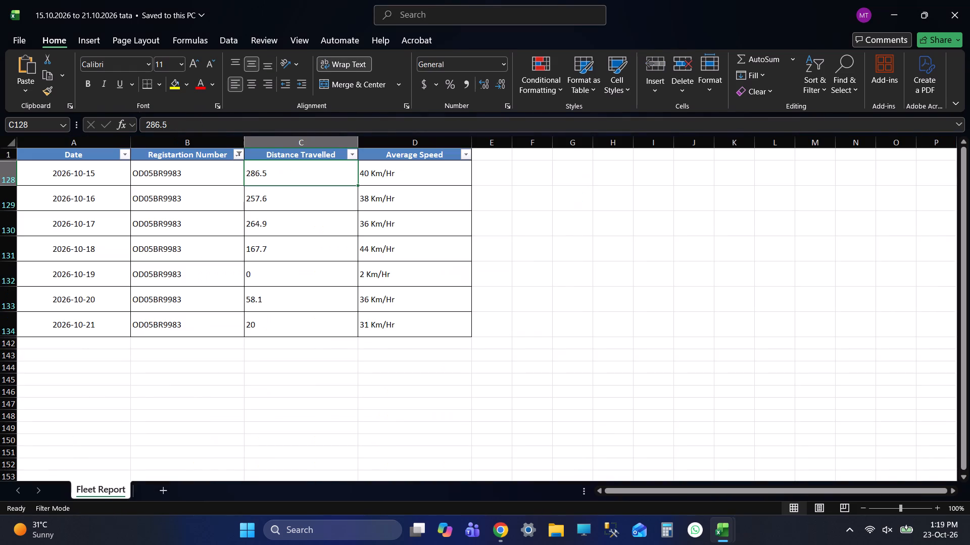
pyautogui.hotkey('alt', 'Tab')
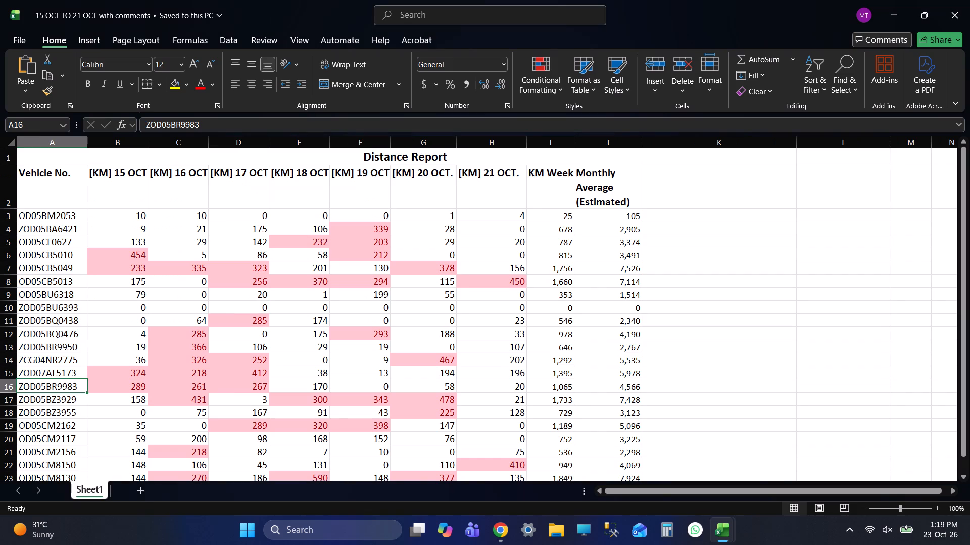
pyautogui.hotkey('alt', 'Tab')
pyautogui.hotkey('ctrl', 's')
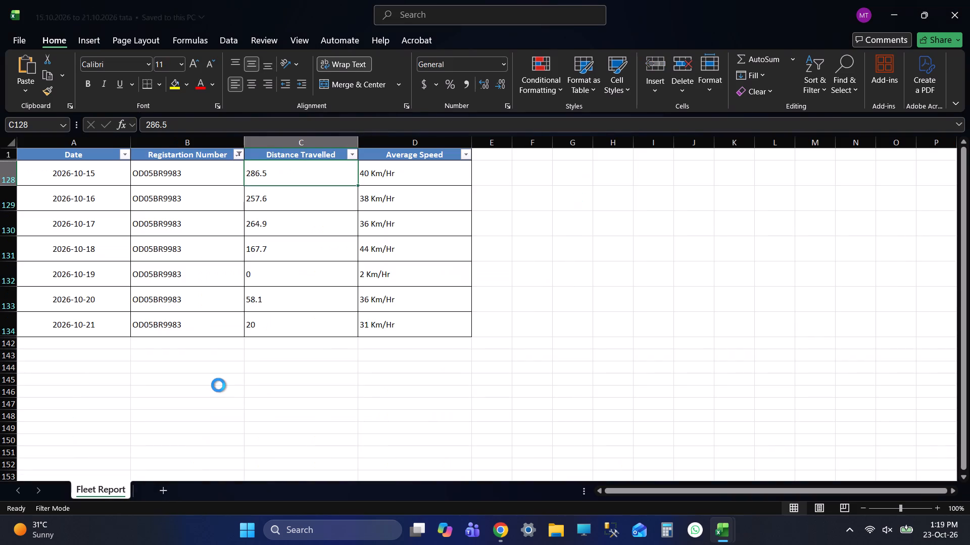
pyautogui.hotkey('ctrl', 's')
pyautogui.hotkey('ctrl', 's')
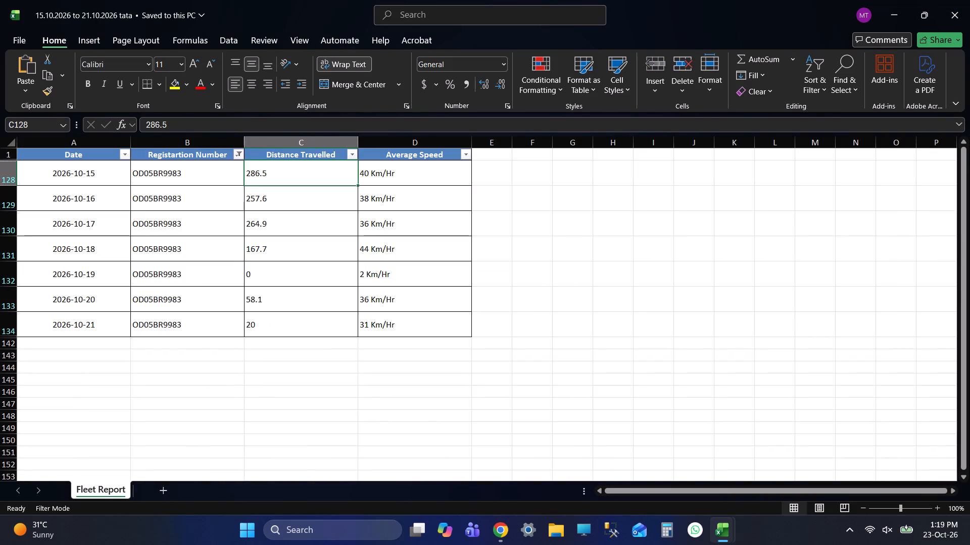
pyautogui.hotkey('alt', 'Tab')
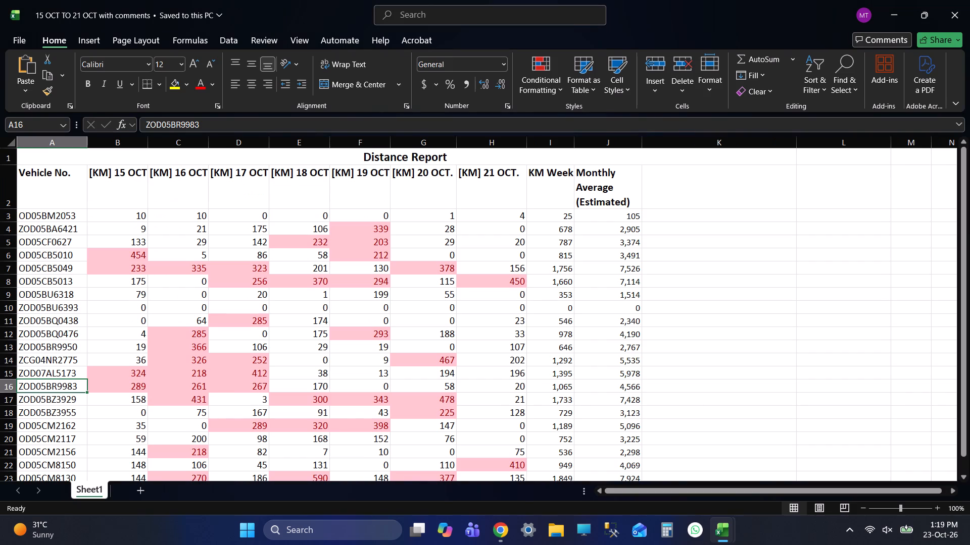
pyautogui.hotkey('alt', 'Tab')
pyautogui.hotkey('alt', 'Tab')
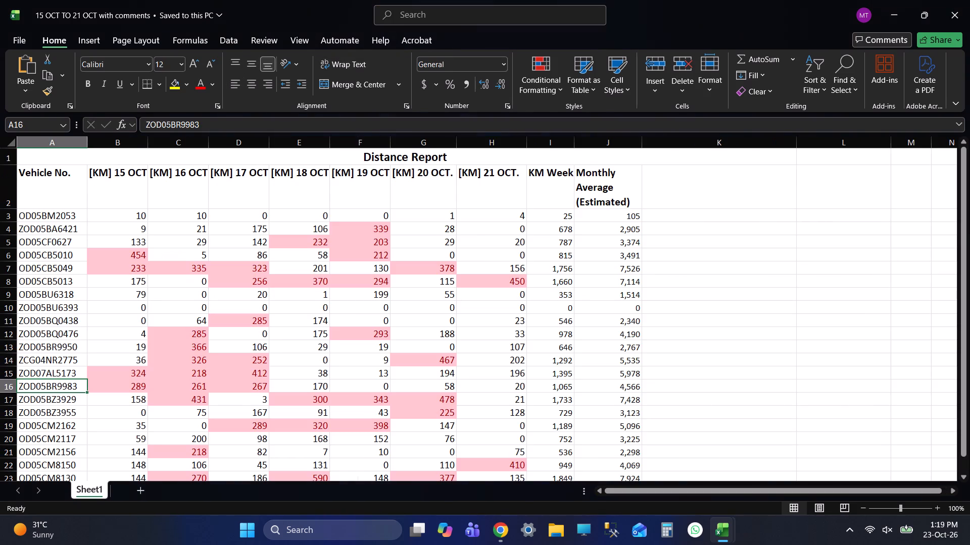
pyautogui.press('Tab')
pyautogui.hotkey('alt', 'Tab')
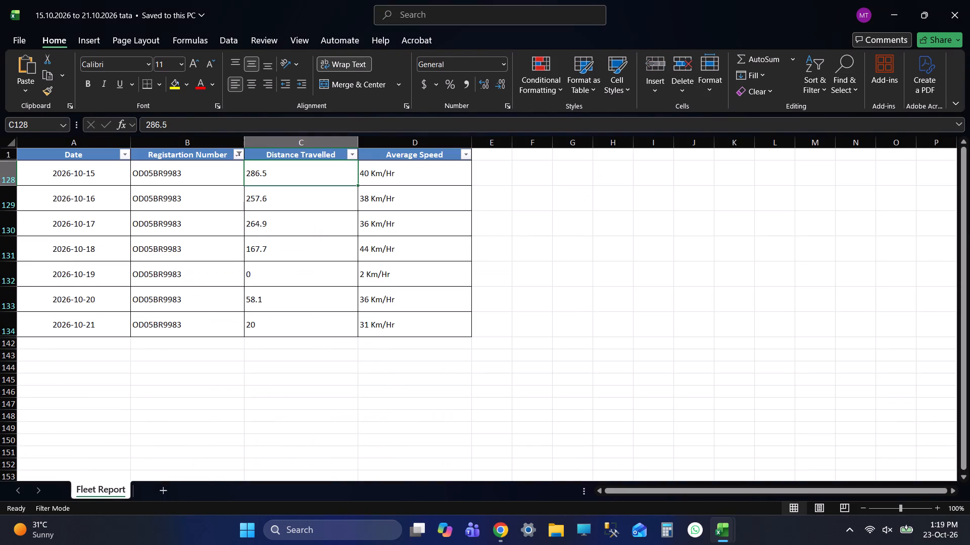
pyautogui.hotkey('alt', 'Tab')
pyautogui.press('Tab')
pyautogui.hotkey('alt', 'Tab')
pyautogui.hotkey('alt', 'Tab')
pyautogui.hotkey('alt', 'Tab')
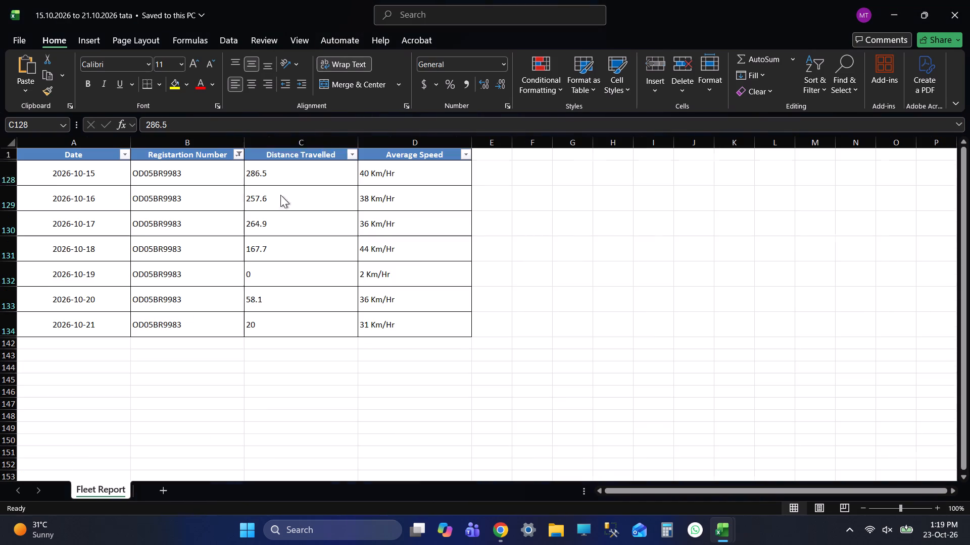
pyautogui.click(278, 194)
pyautogui.hotkey('alt', 'Tab')
pyautogui.hotkey('alt', 'Tab')
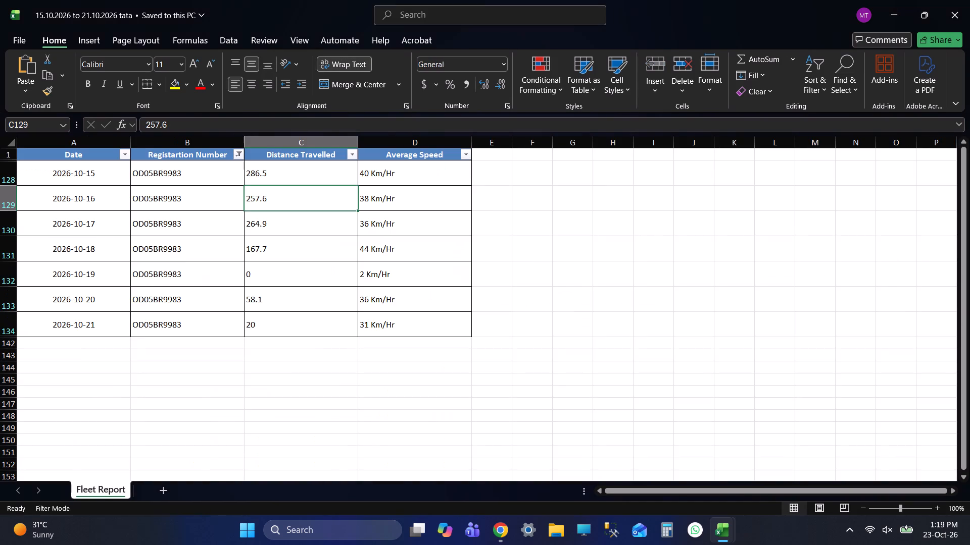
pyautogui.hotkey('alt', 'Tab')
pyautogui.press('Tab')
pyautogui.hotkey('alt', 'Tab')
pyautogui.click(289, 228)
pyautogui.hotkey('alt', 'Tab')
pyautogui.hotkey('alt', 'Tab')
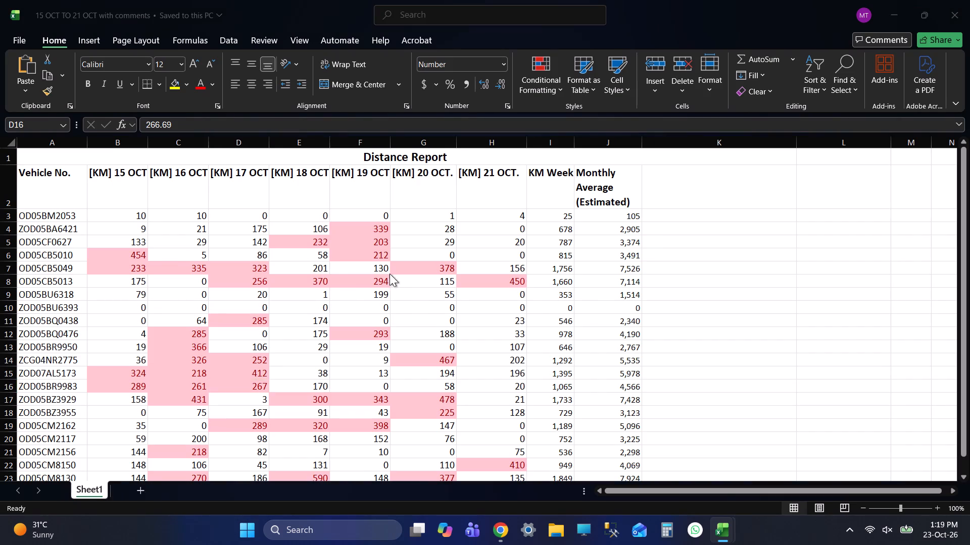
pyautogui.hotkey('alt', 'Tab')
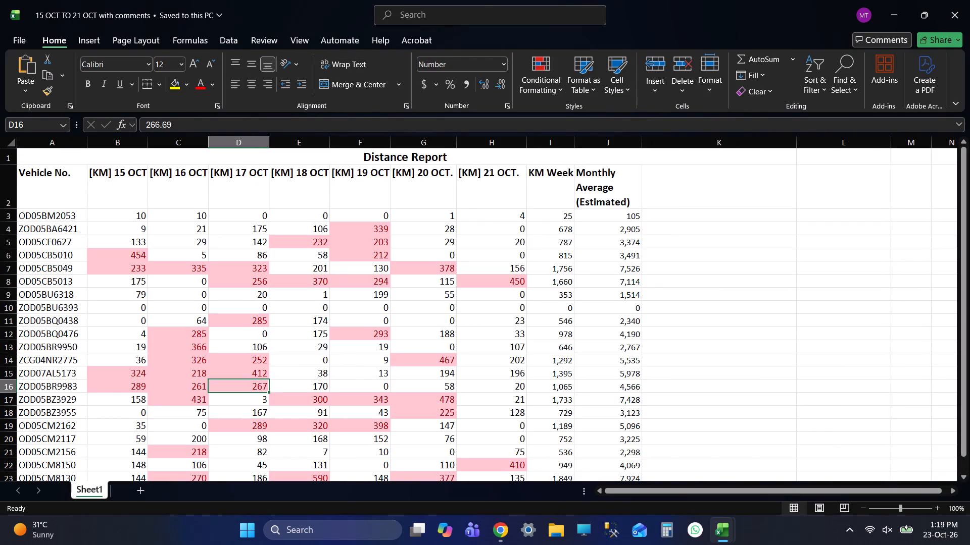
pyautogui.press('Tab')
pyautogui.hotkey('alt', 'Tab')
pyautogui.click(285, 252)
pyautogui.hotkey('alt', 'Tab')
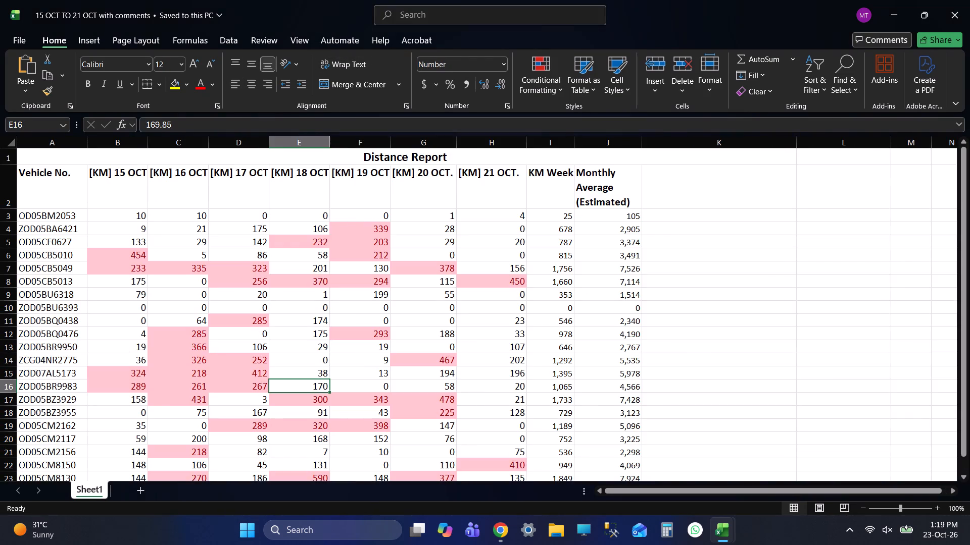
pyautogui.hotkey('alt', 'Tab')
pyautogui.click(298, 280)
pyautogui.hotkey('alt', 'Tab')
pyautogui.press('Tab')
pyautogui.press('Tab')
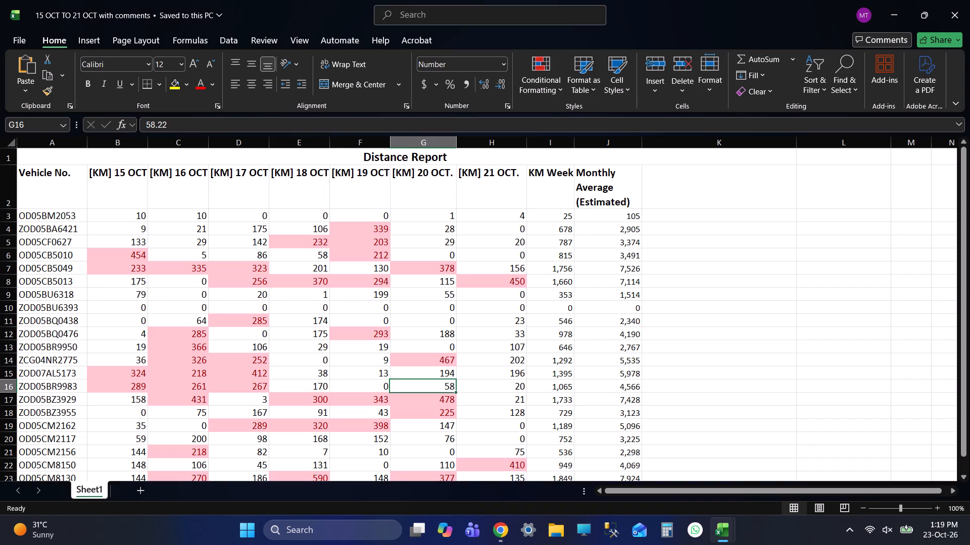
pyautogui.hotkey('alt', 'Tab')
pyautogui.click(297, 304)
pyautogui.hotkey('alt', 'Tab')
pyautogui.press('Tab')
pyautogui.hotkey('alt', 'Tab')
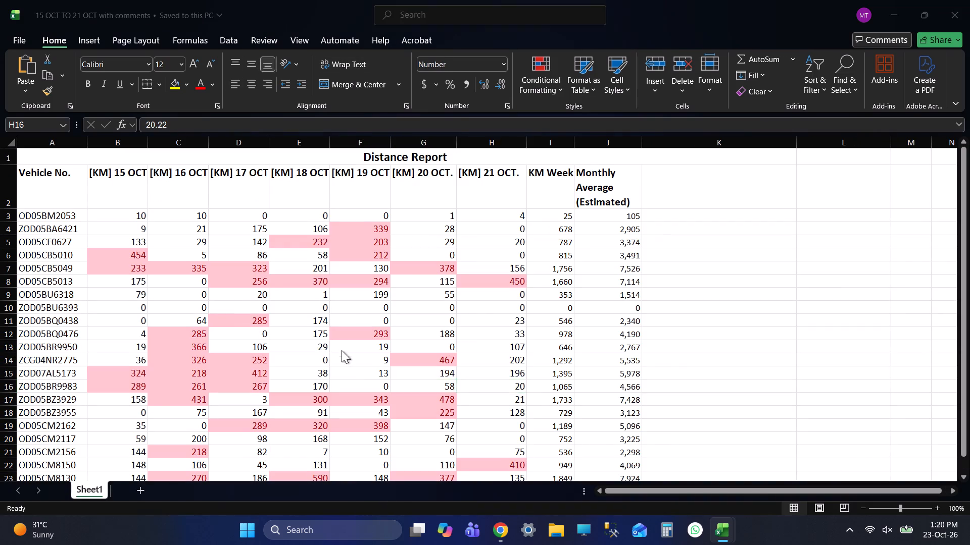
pyautogui.click(306, 323)
pyautogui.scroll(6, 327, 325)
pyautogui.hotkey('alt', 'Tab')
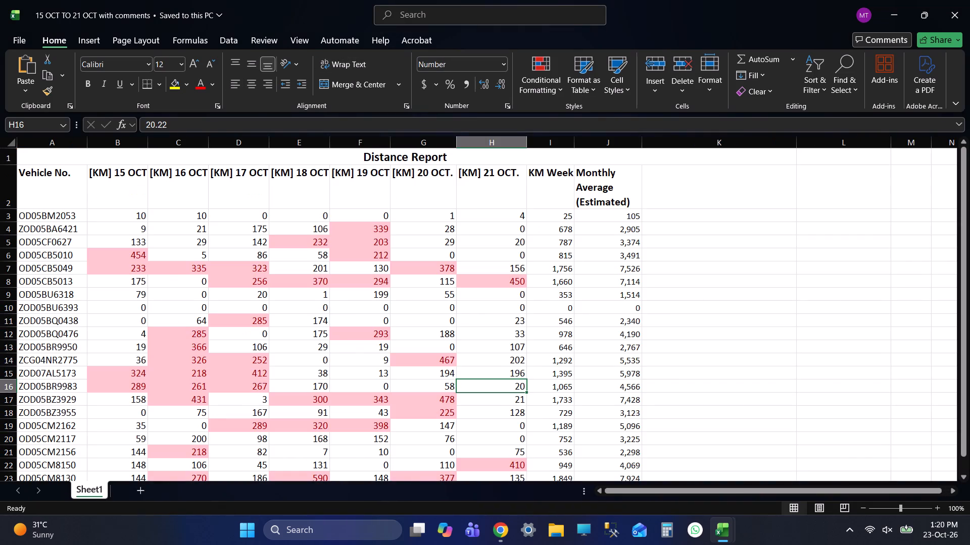
pyautogui.hotkey('shift', 'Tab')
pyautogui.hotkey('shift', 'Tab')
pyautogui.hotkey('shift', 'Tab')
pyautogui.hotkey('shift', 'Tab')
pyautogui.hotkey('shift', 'Tab')
pyautogui.hotkey('shift', 'Tab')
pyautogui.hotkey('shift', 'Tab')
pyautogui.hotkey('shift', 'Tab')
pyautogui.hotkey('shift', 'Tab')
pyautogui.hotkey('shift', 'Tab')
pyautogui.hotkey('shift', 'Tab')
pyautogui.click(67, 401)
pyautogui.scroll(-1, 231, 366)
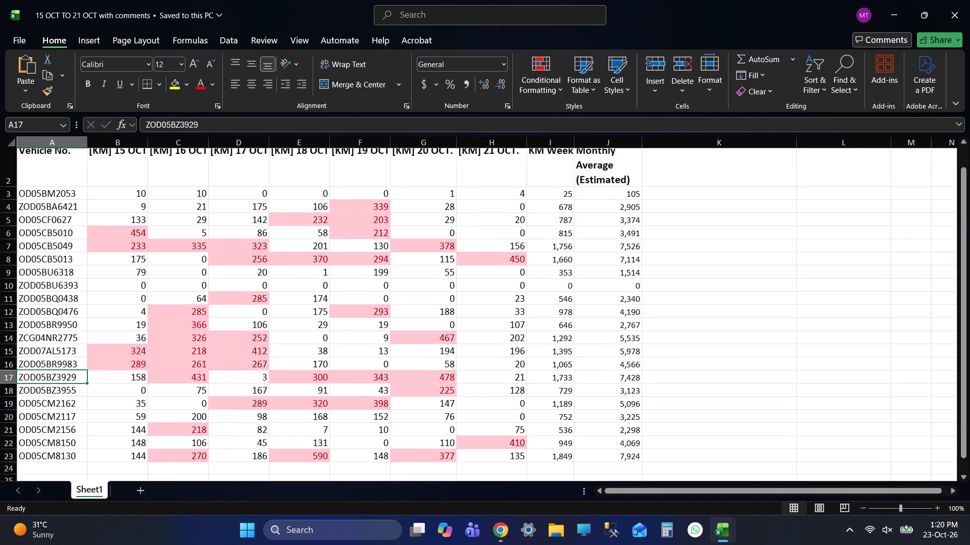
pyautogui.scroll(-2, 232, 368)
pyautogui.hotkey('alt', 'Tab')
pyautogui.scroll(2, 201, 177)
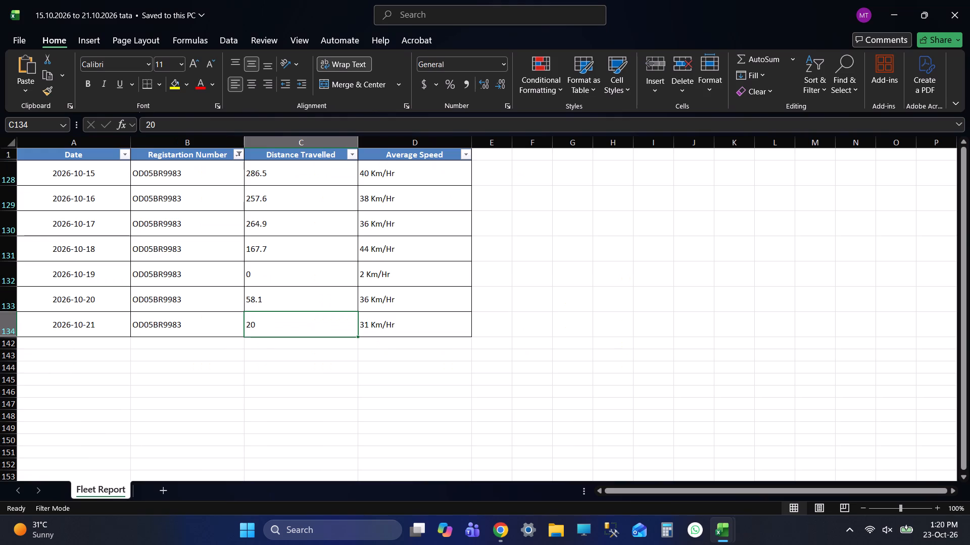
pyautogui.click(235, 152)
pyautogui.click(134, 393)
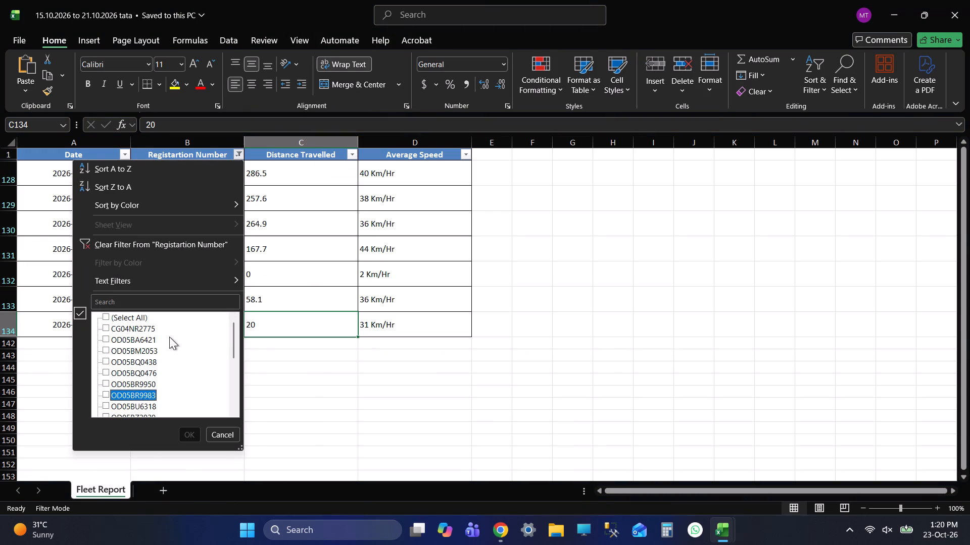
pyautogui.scroll(-2, 194, 353)
pyautogui.click(148, 353)
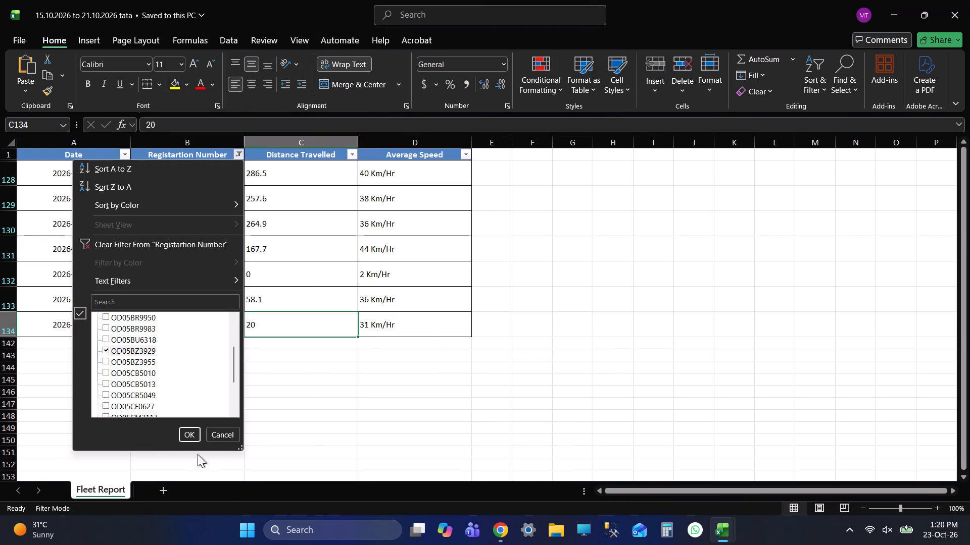
pyautogui.click(193, 437)
pyautogui.click(393, 245)
pyautogui.click(286, 170)
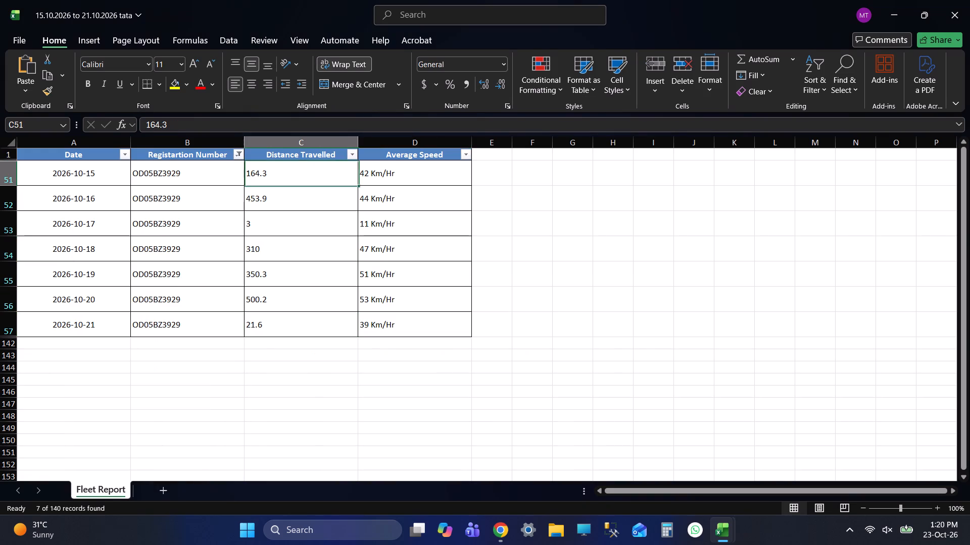
pyautogui.hotkey('alt', 'Tab')
pyautogui.press('Tab')
pyautogui.hotkey('alt', 'Tab')
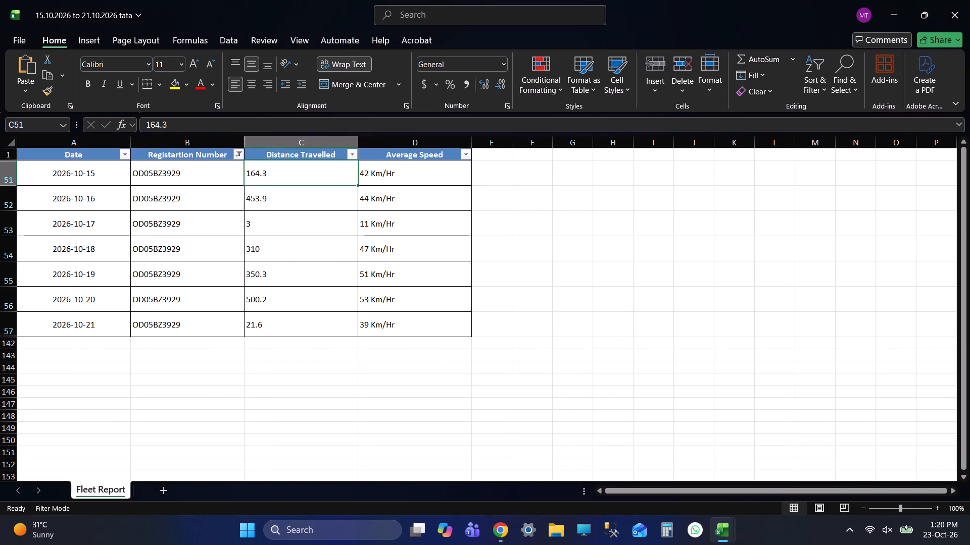
pyautogui.hotkey('alt', 'Tab')
pyautogui.hotkey('alt', 'Tab')
pyautogui.hotkey('alt', 'Tab')
pyautogui.write('164')
pyautogui.press('Tab')
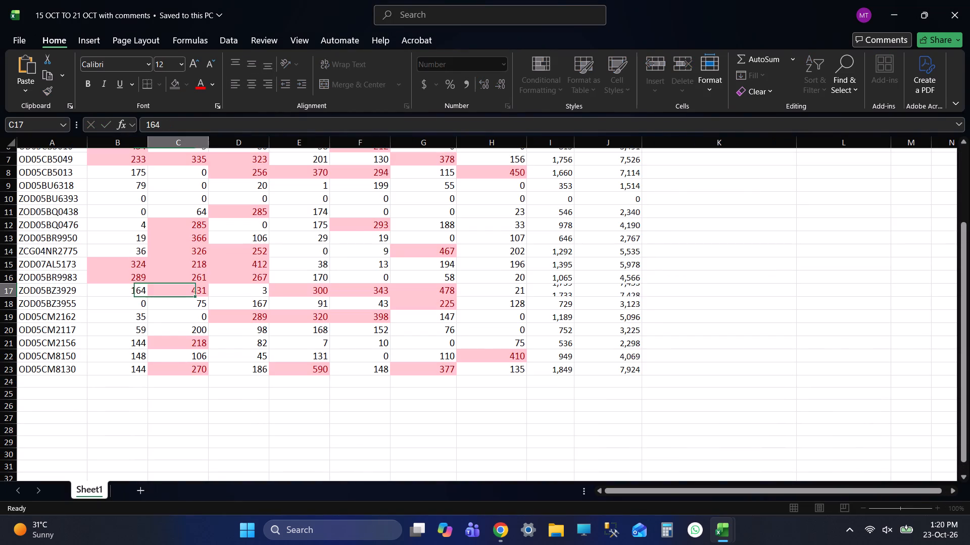
pyautogui.hotkey('alt', 'Tab')
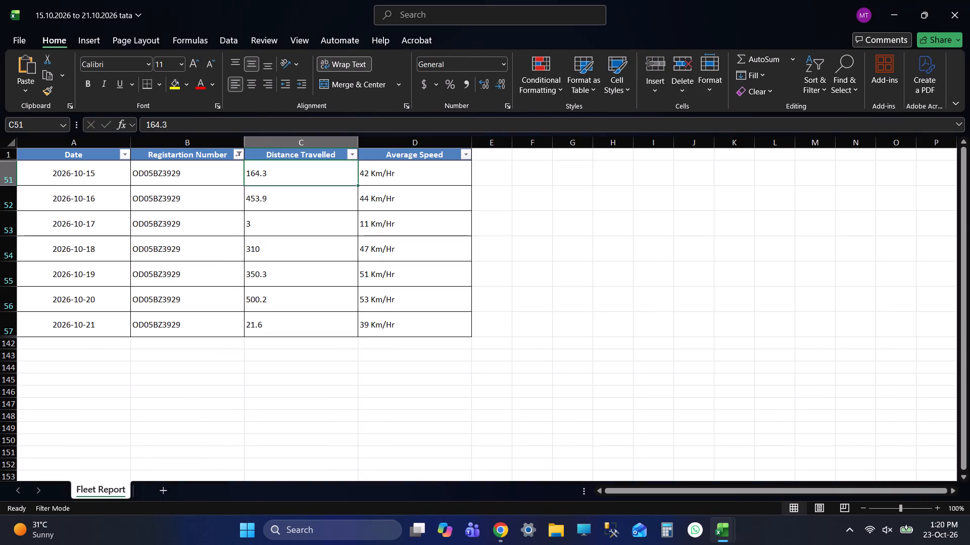
pyautogui.click(275, 202)
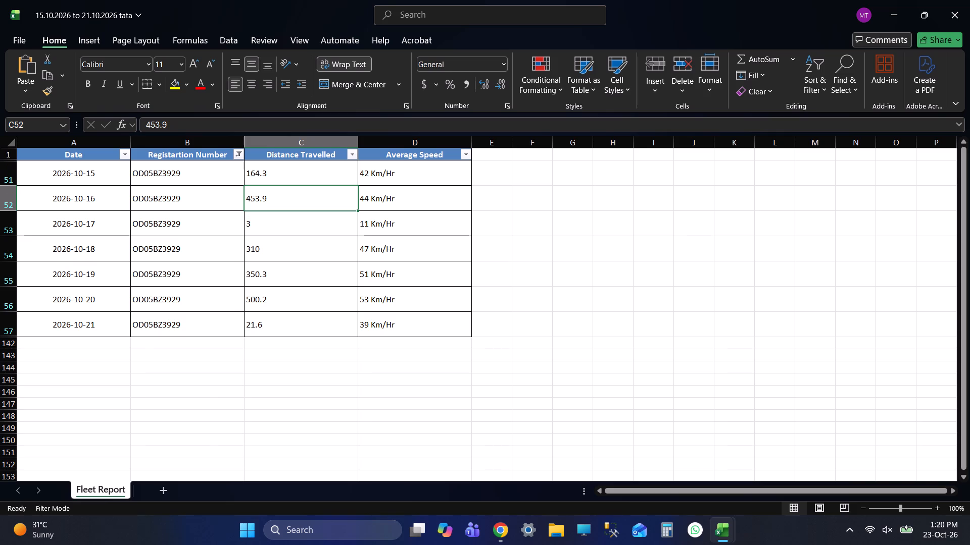
pyautogui.hotkey('alt', 'Tab')
pyautogui.hotkey('alt', 'Tab')
pyautogui.hotkey('alt', 'Tab')
pyautogui.write('454')
pyautogui.press('Tab')
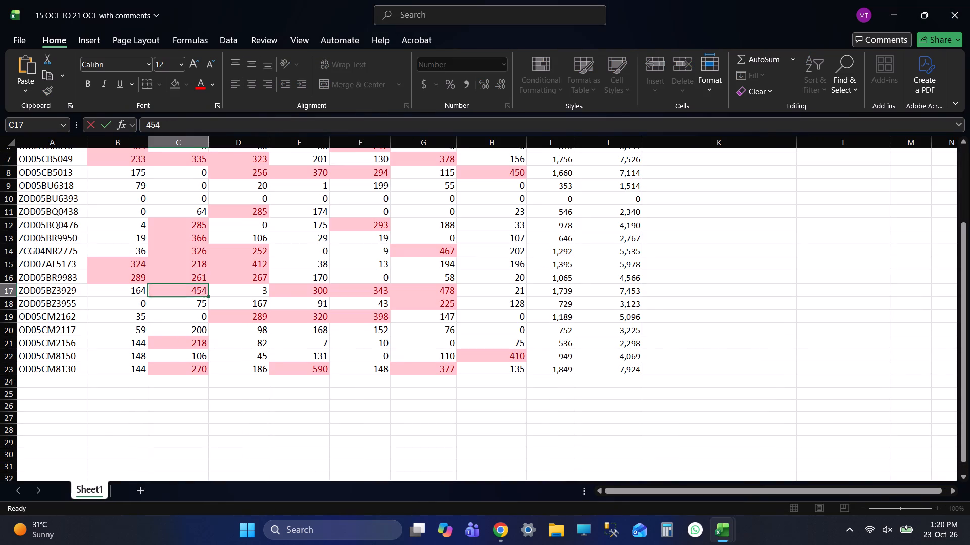
pyautogui.hotkey('alt', 'Tab')
pyautogui.click(302, 225)
pyautogui.hotkey('alt', 'Tab')
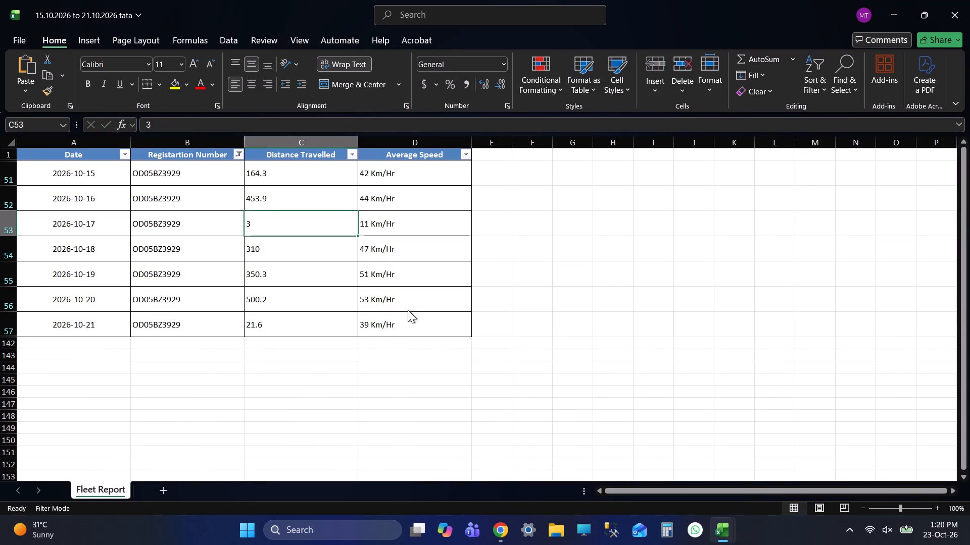
pyautogui.press('Tab')
pyautogui.press('Tab')
pyautogui.hotkey('shift', 'Tab')
pyautogui.hotkey('alt', 'Tab')
pyautogui.click(318, 257)
pyautogui.hotkey('alt', 'Tab')
pyautogui.hotkey('alt', 'Tab')
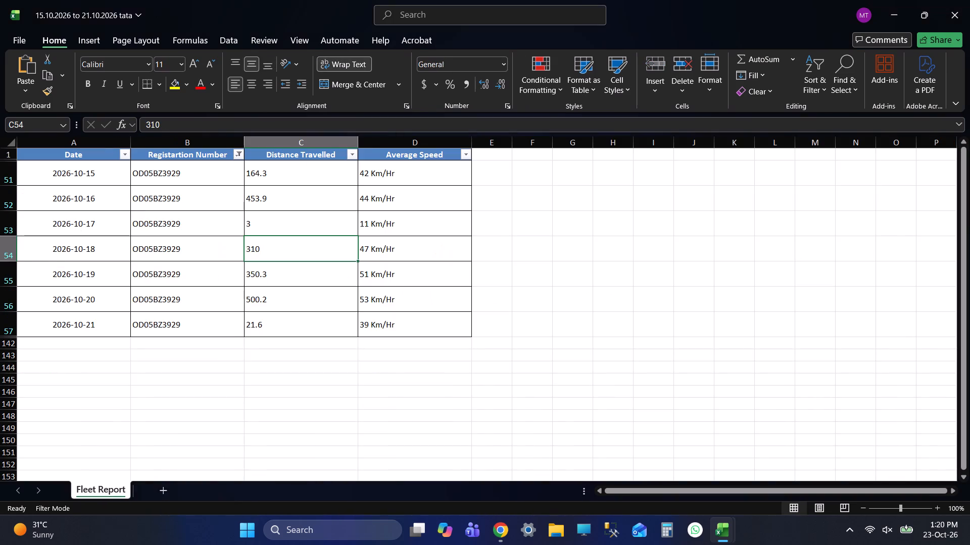
pyautogui.hotkey('alt', 'Tab')
pyautogui.write('310')
pyautogui.press('Tab')
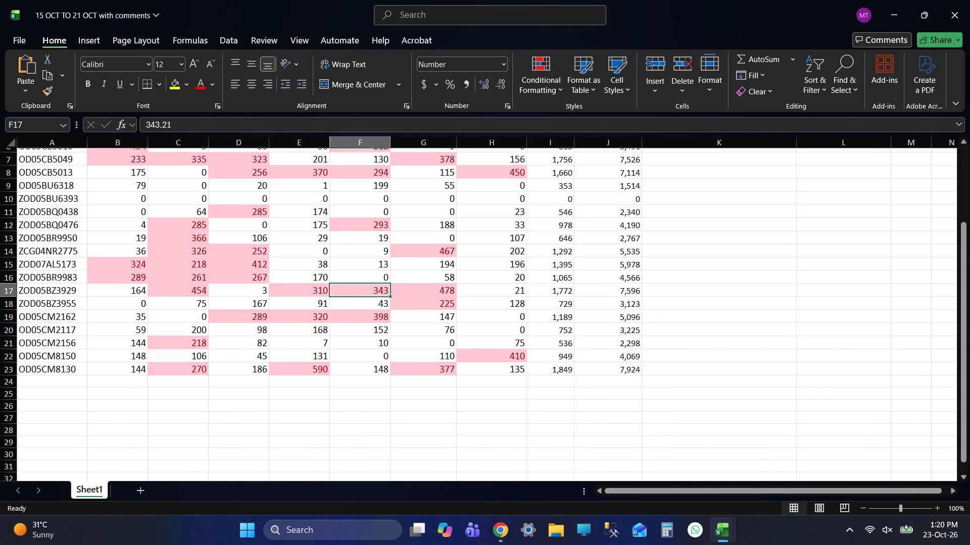
pyautogui.hotkey('alt', 'Tab')
pyautogui.click(306, 279)
pyautogui.hotkey('alt', 'Tab')
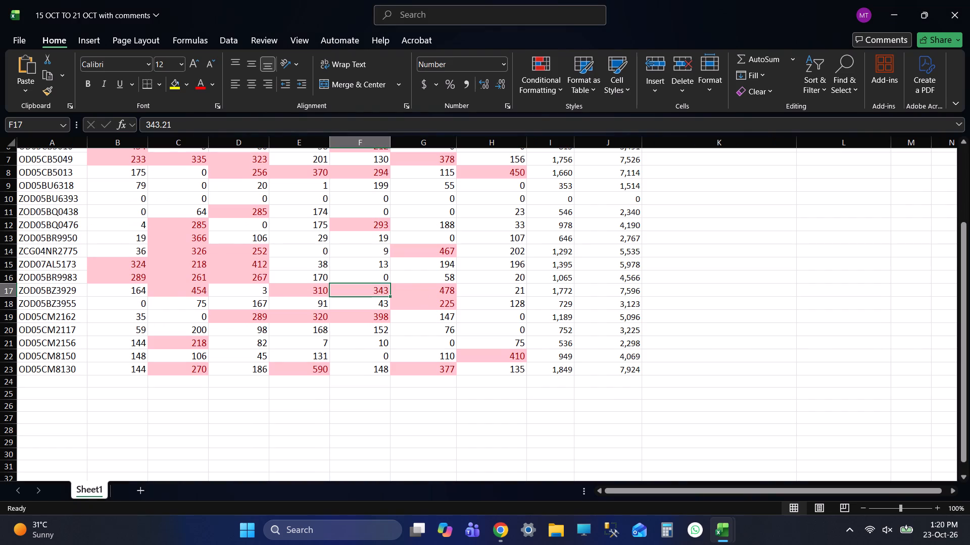
pyautogui.hotkey('alt', 'Tab')
pyautogui.hotkey('alt', 'Tab')
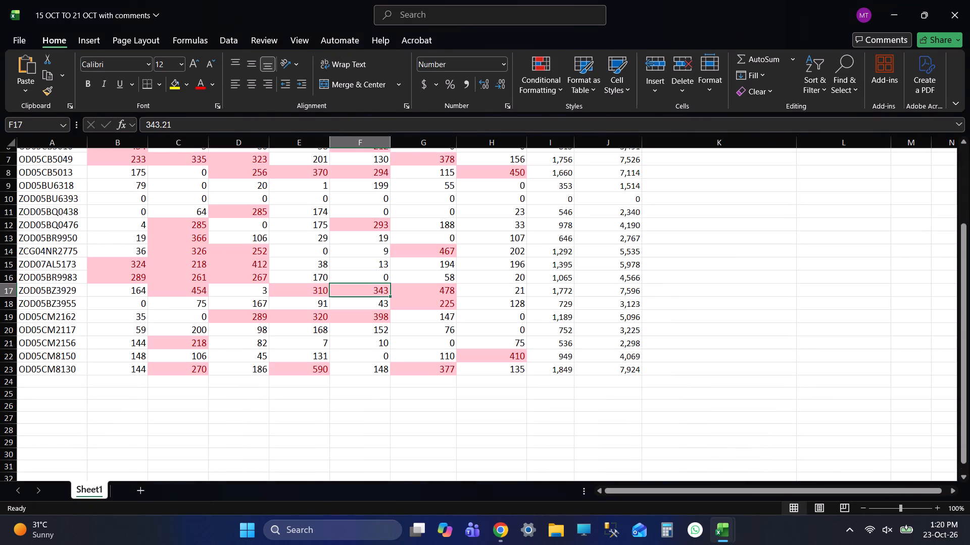
pyautogui.write('350')
pyautogui.press('Tab')
pyautogui.hotkey('alt', 'Tab')
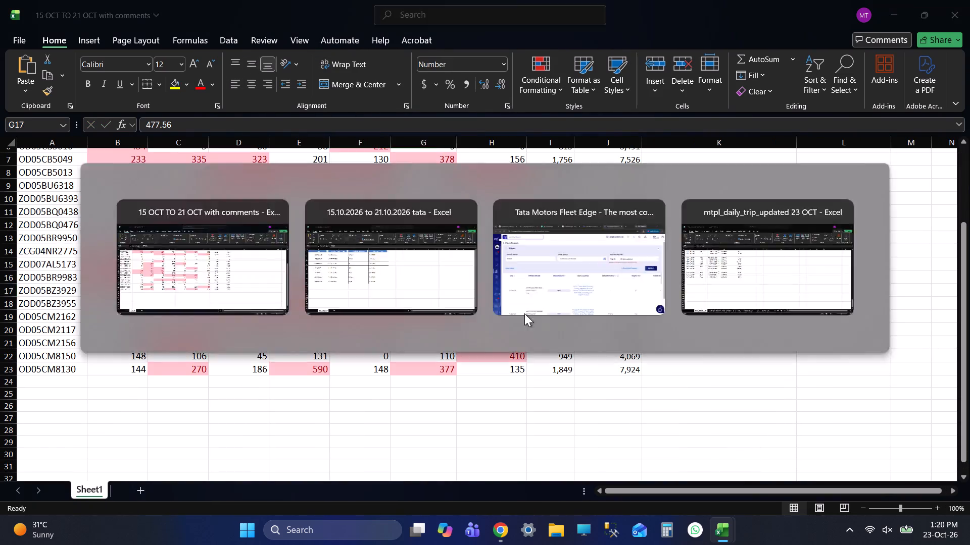
pyautogui.click(276, 289)
pyautogui.hotkey('alt', 'Tab')
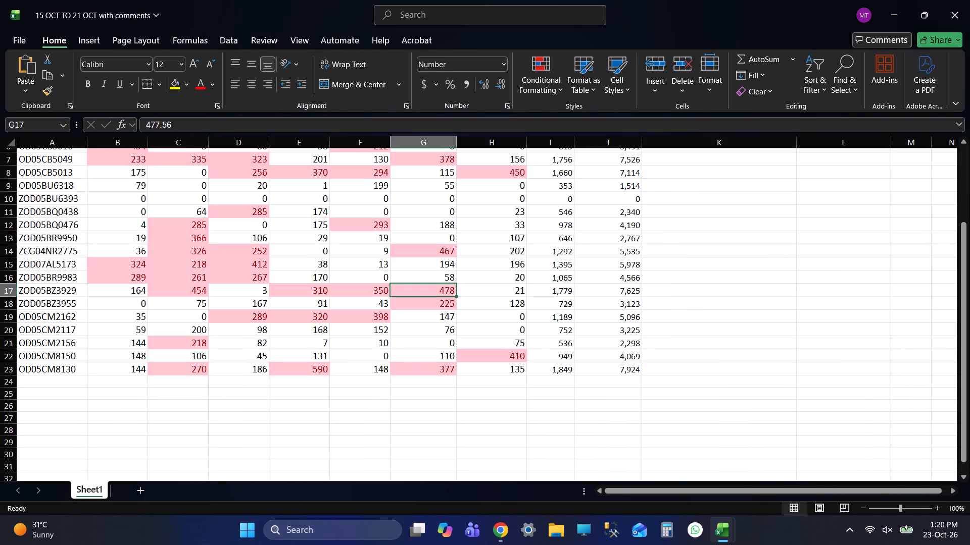
pyautogui.write('500')
pyautogui.press('Tab')
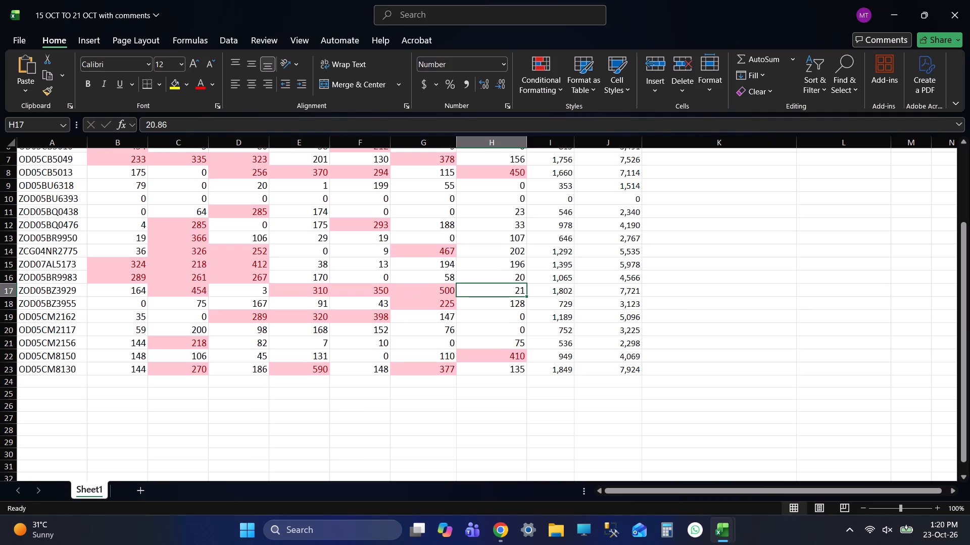
pyautogui.hotkey('alt', 'Tab')
pyautogui.click(288, 316)
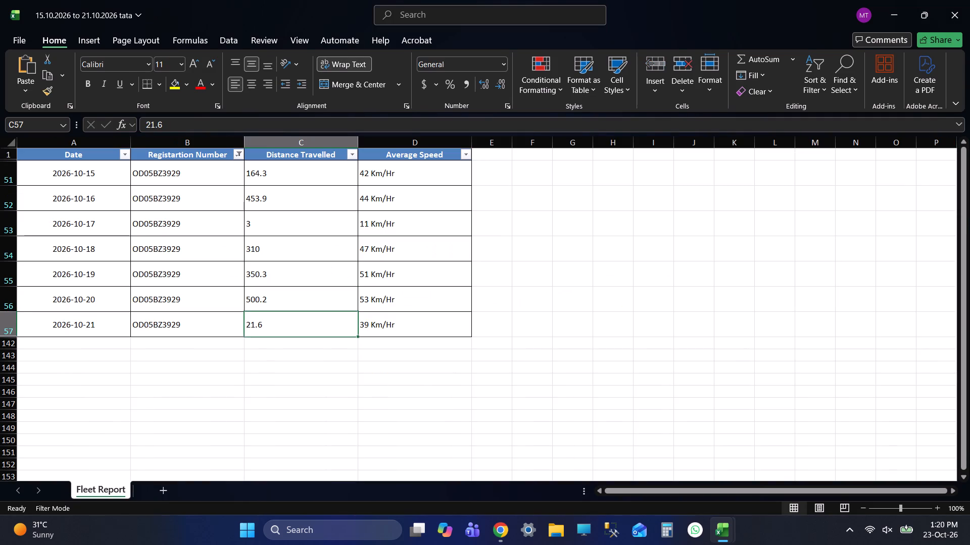
pyautogui.hotkey('alt', 'Tab')
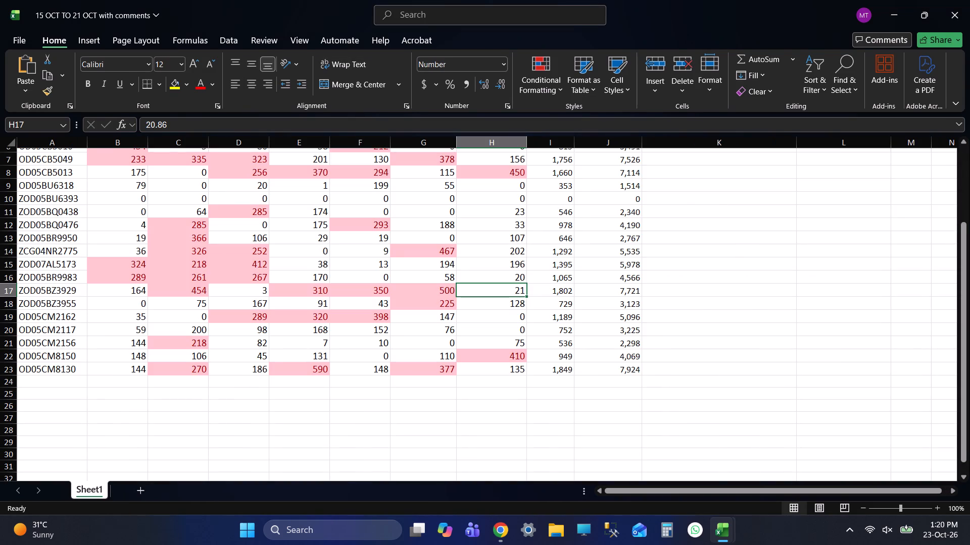
pyautogui.press('Down')
pyautogui.press('Left')
pyautogui.press('Left')
pyautogui.press('Left')
pyautogui.press('Left')
pyautogui.press('Left')
pyautogui.press('Left')
pyautogui.press('Left')
pyautogui.press('Left')
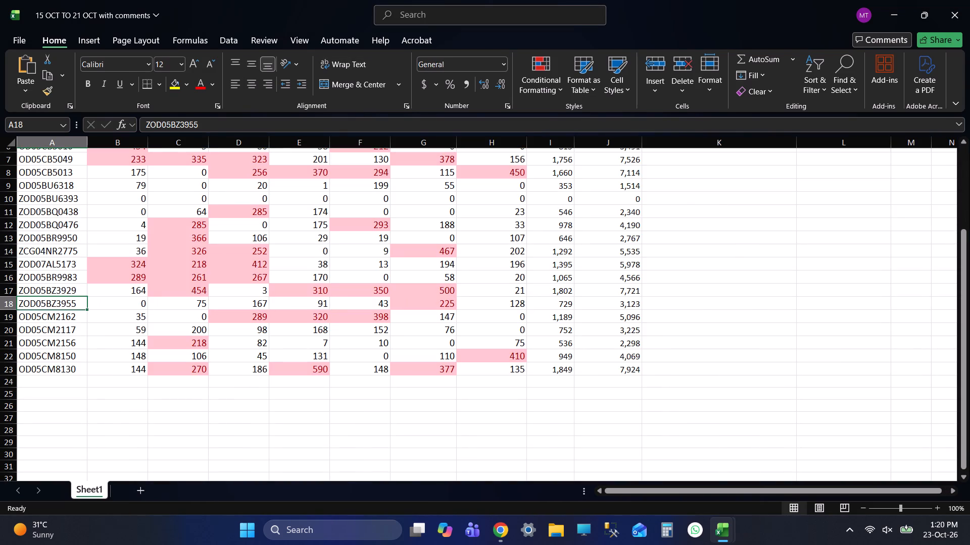
pyautogui.hotkey('ctrl', 's')
pyautogui.hotkey('alt', 'Tab')
pyautogui.scroll(3, 286, 151)
pyautogui.click(239, 157)
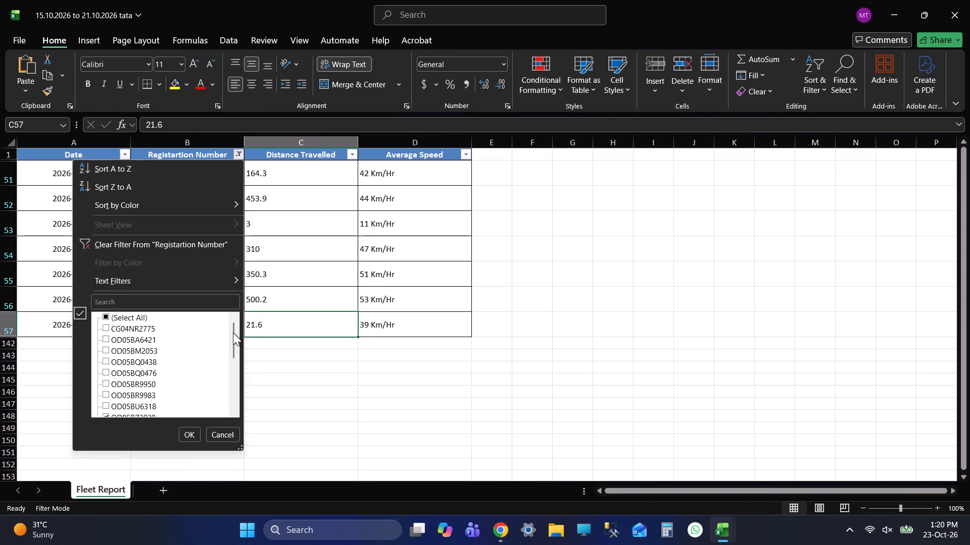
pyautogui.moveTo(233, 333); pyautogui.dragTo(229, 364)
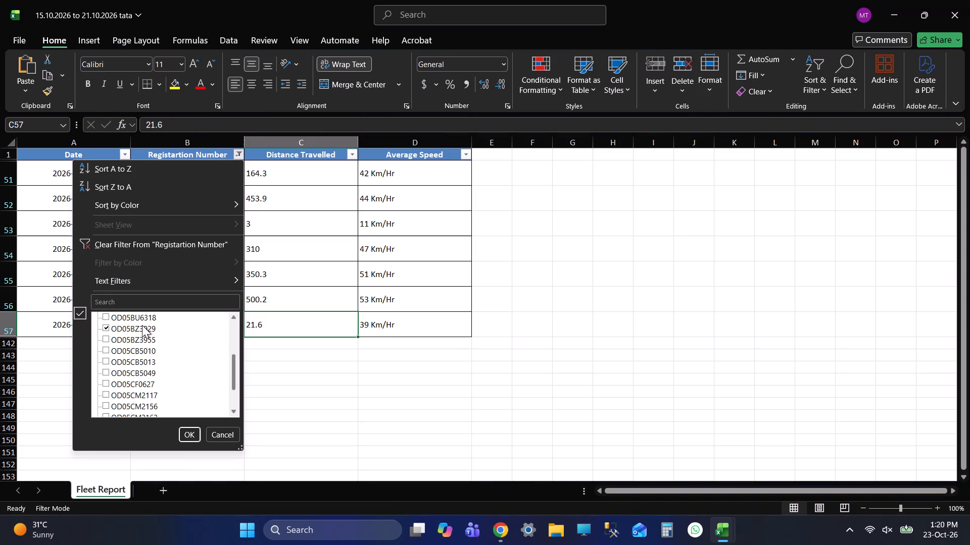
pyautogui.click(142, 325)
pyautogui.click(152, 340)
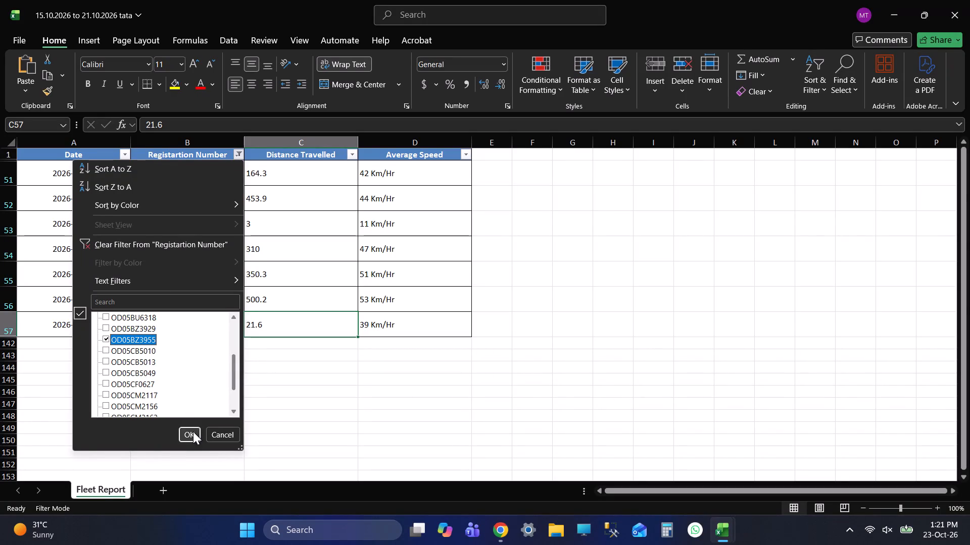
pyautogui.click(186, 432)
pyautogui.click(417, 271)
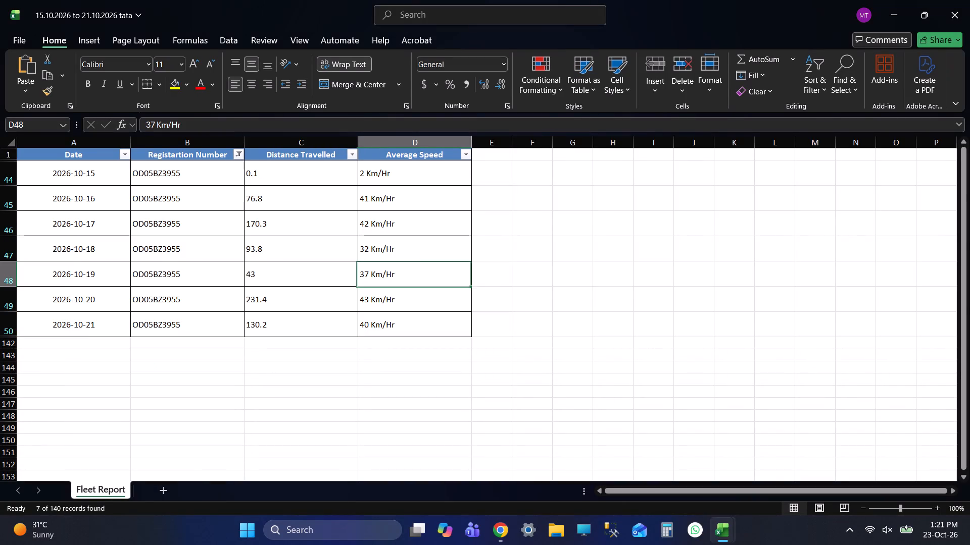
pyautogui.hotkey('ctrl', 's')
pyautogui.hotkey('ctrl', 's')
pyautogui.click(274, 169)
pyautogui.hotkey('alt', 'Tab')
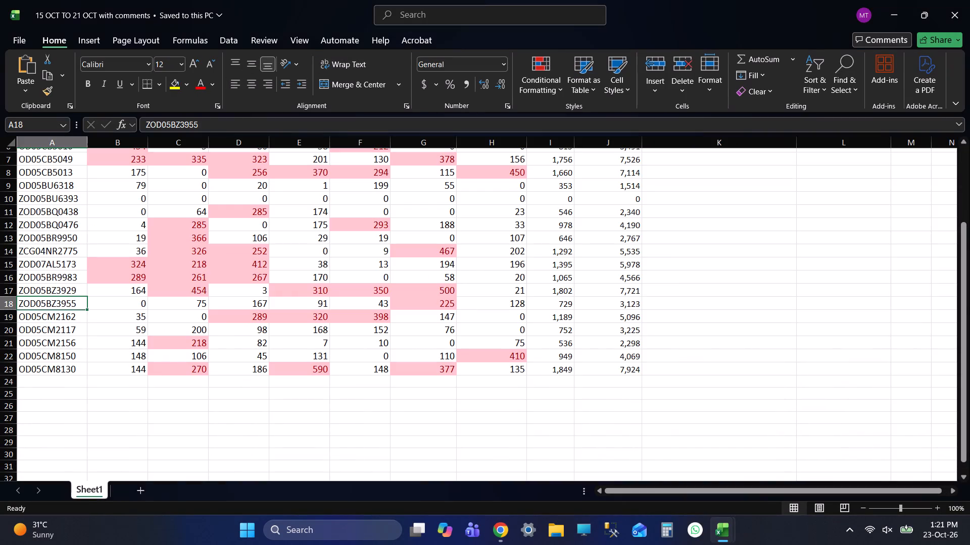
pyautogui.hotkey('alt', 'Tab')
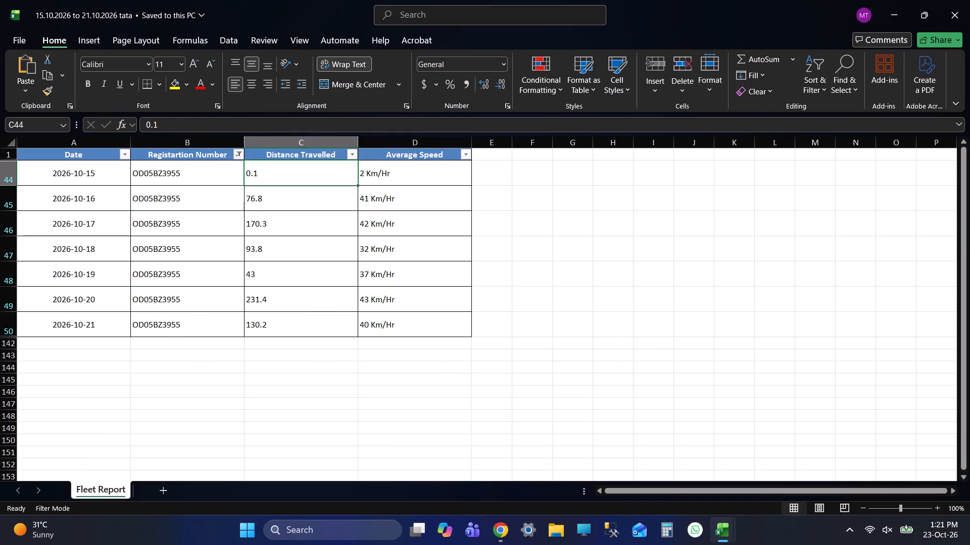
pyautogui.hotkey('alt', 'Tab')
pyautogui.hotkey('alt', 'Tab')
pyautogui.hotkey('ctrl', 's')
pyautogui.hotkey('ctrl', 's')
pyautogui.hotkey('ctrl', 's')
pyautogui.hotkey('ctrl', 's')
pyautogui.hotkey('ctrl', 's')
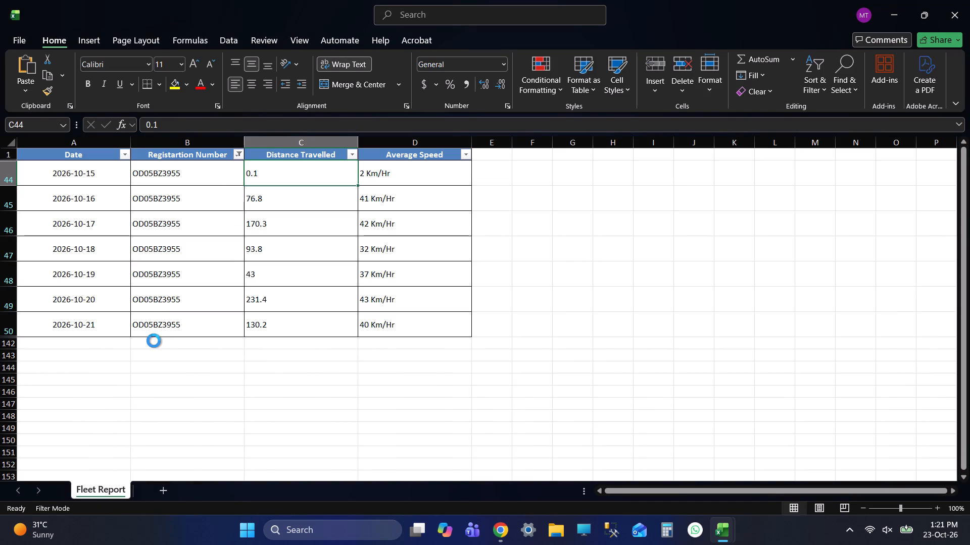
pyautogui.hotkey('ctrl', 's')
pyautogui.hotkey('alt', 'Tab')
pyautogui.hotkey('alt', 'Tab')
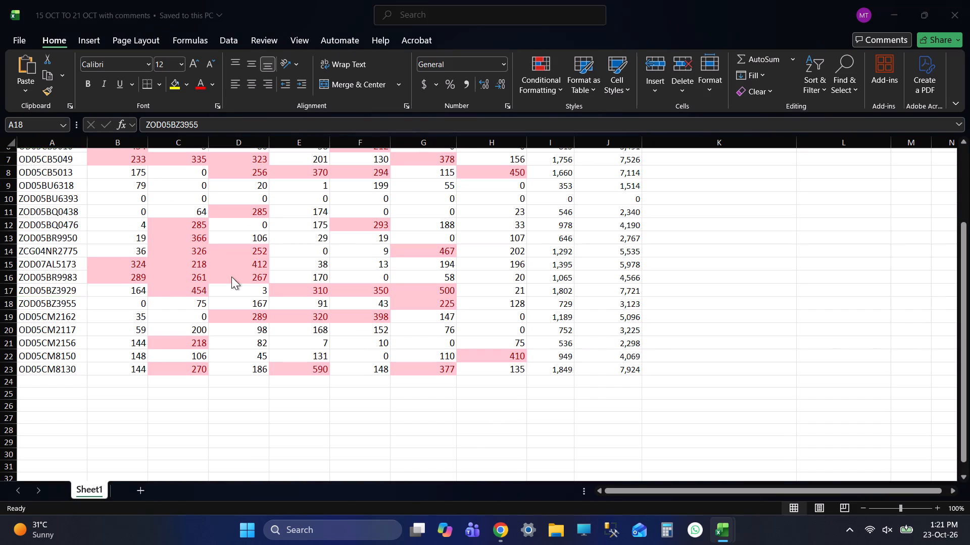
pyautogui.scroll(12, 267, 261)
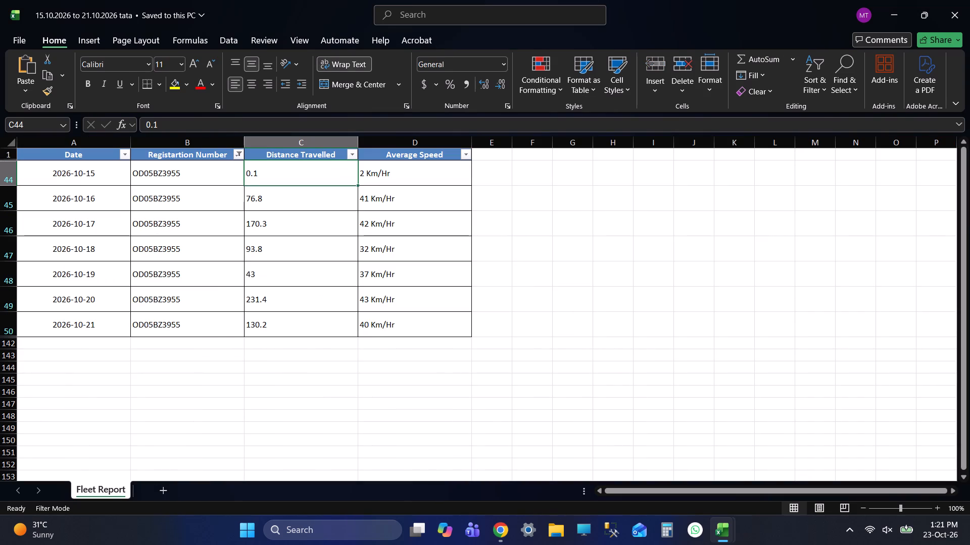
pyautogui.hotkey('alt', 'Tab')
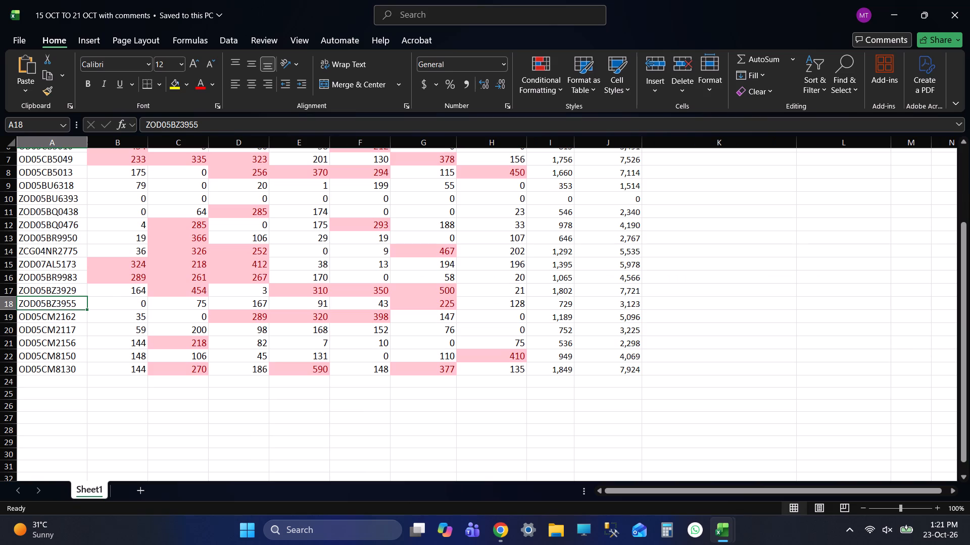
pyautogui.press('Tab')
pyautogui.hotkey('alt', 'Tab')
pyautogui.hotkey('alt', 'Tab')
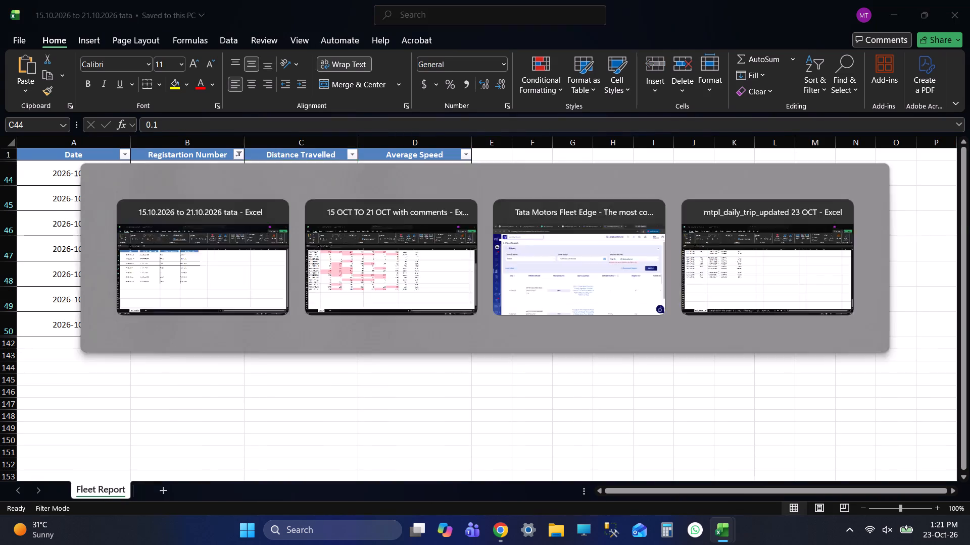
pyautogui.press('Tab')
pyautogui.hotkey('alt', 'Tab')
pyautogui.click(278, 204)
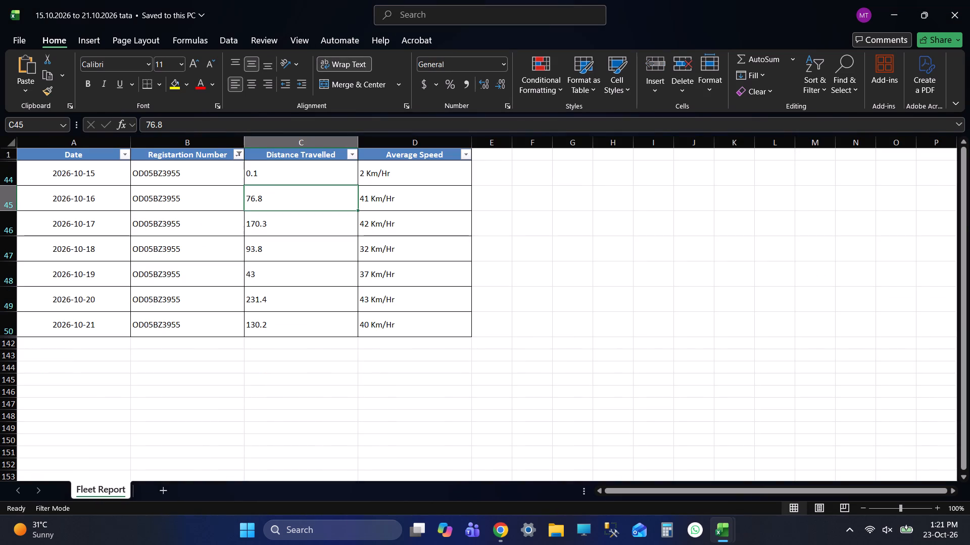
pyautogui.hotkey('alt', 'Tab')
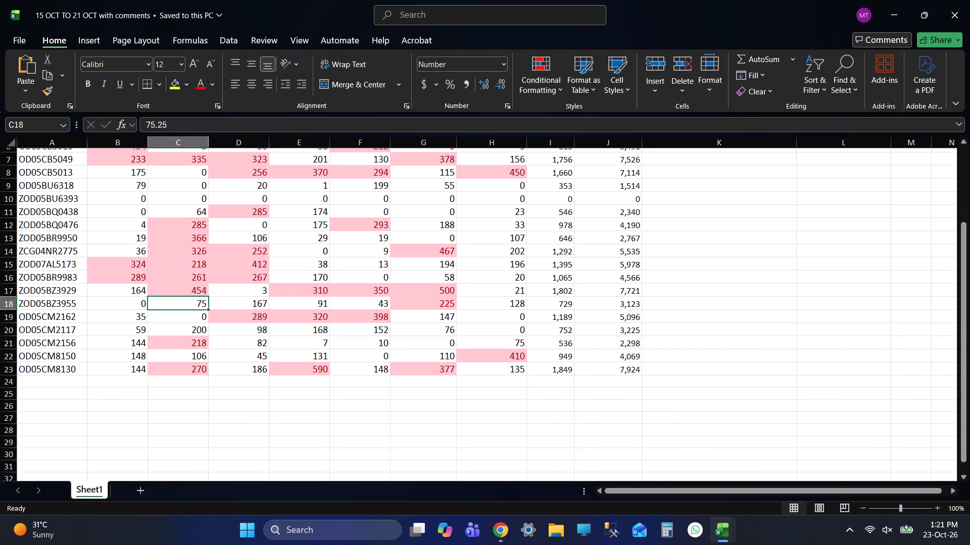
pyautogui.write('77')
pyautogui.press('Tab')
pyautogui.hotkey('alt', 'Tab')
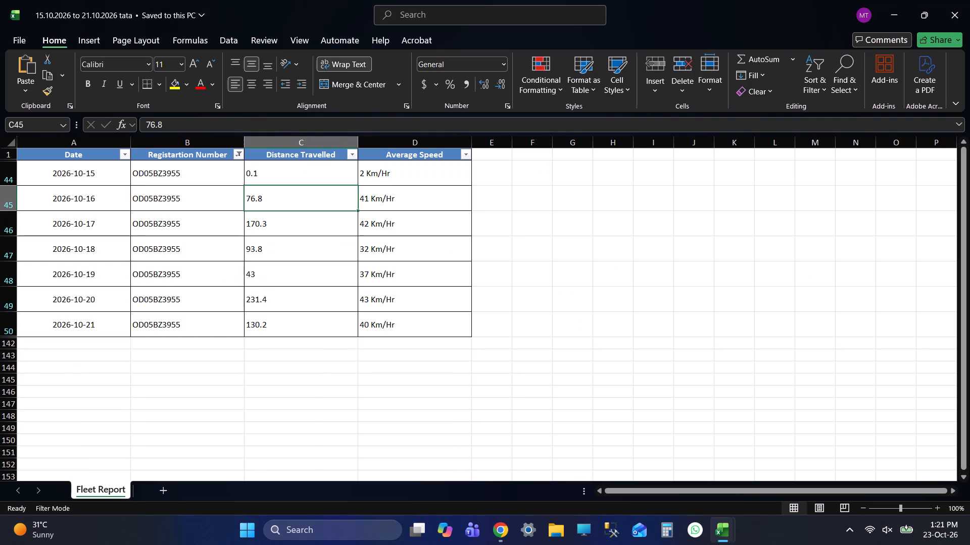
pyautogui.click(308, 228)
pyautogui.hotkey('alt', 'Tab')
pyautogui.write('170')
pyautogui.press('Tab')
pyautogui.hotkey('alt', 'Tab')
pyautogui.click(301, 250)
pyautogui.hotkey('alt', 'Tab')
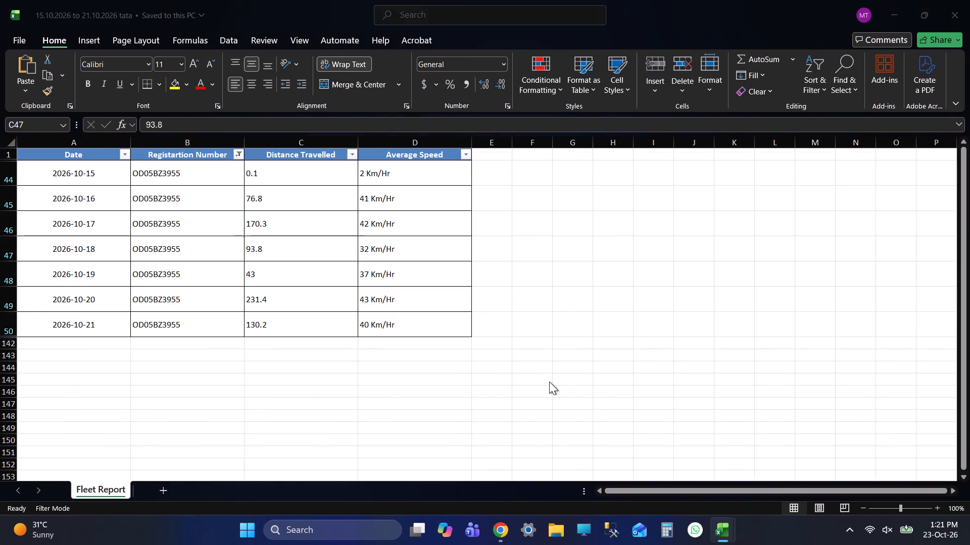
pyautogui.hotkey('alt', 'Tab')
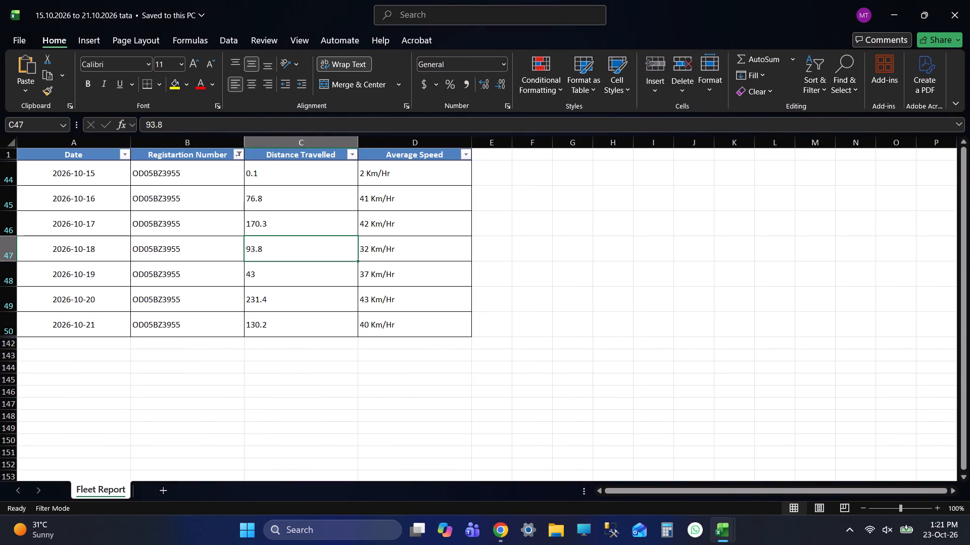
pyautogui.hotkey('alt', 'Tab')
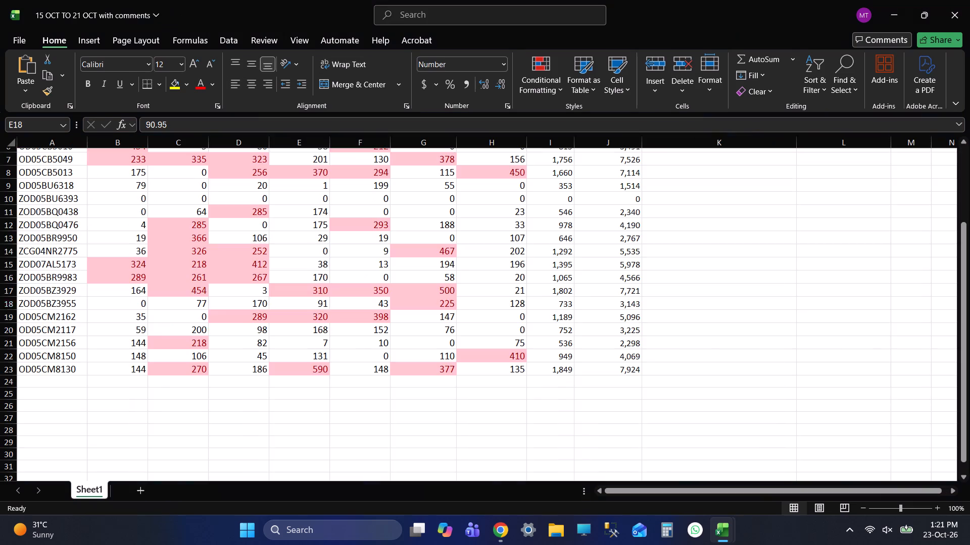
pyautogui.hotkey('alt', 'Tab')
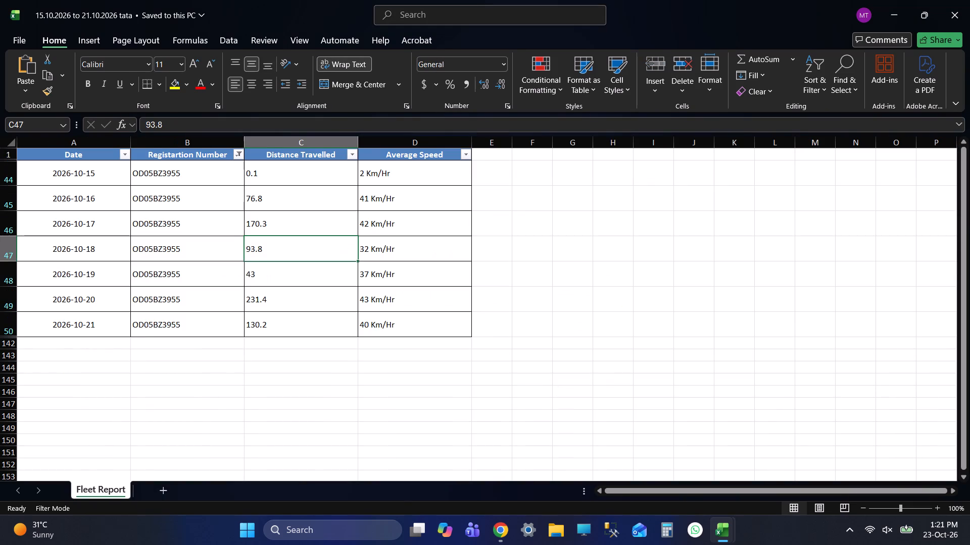
pyautogui.hotkey('alt', 'Tab')
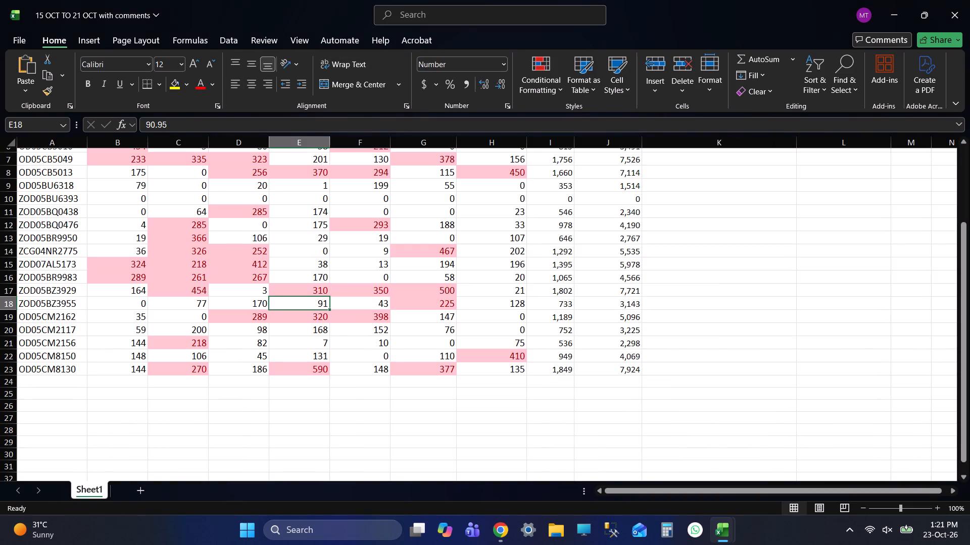
pyautogui.write('94')
pyautogui.press('Tab')
pyautogui.hotkey('alt', 'Tab')
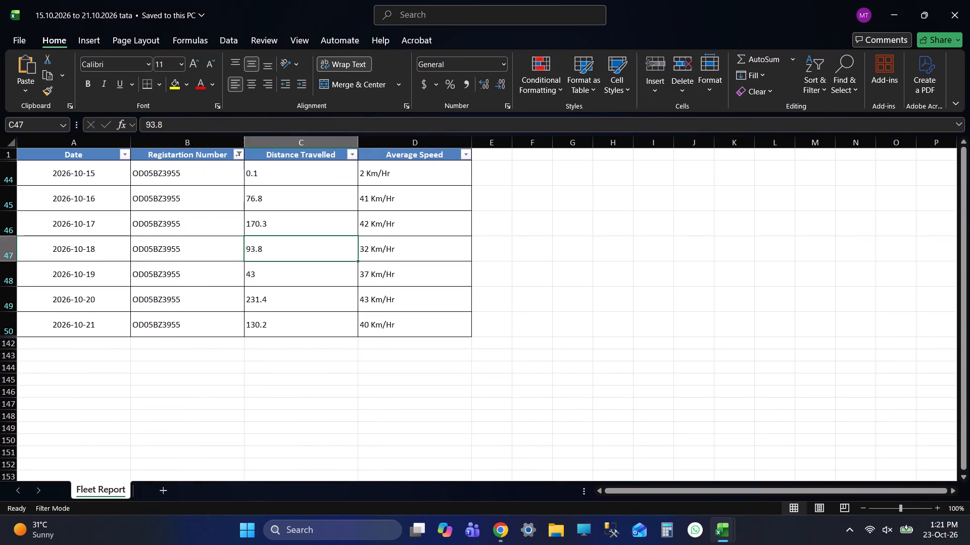
pyautogui.click(274, 271)
pyautogui.hotkey('alt', 'Tab')
pyautogui.press('Tab')
pyautogui.hotkey('alt', 'Tab')
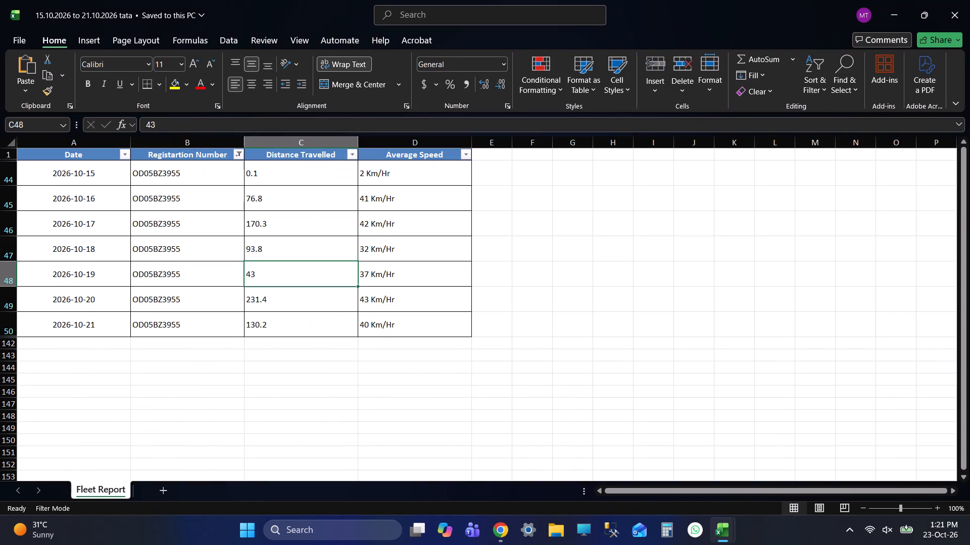
pyautogui.click(291, 309)
pyautogui.hotkey('alt', 'Tab')
pyautogui.hotkey('alt', 'Tab')
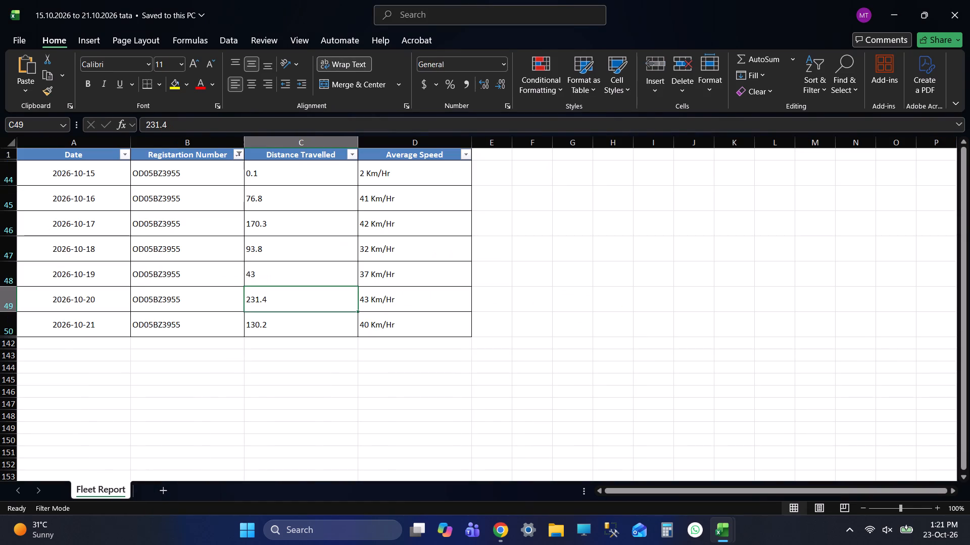
pyautogui.hotkey('alt', 'Tab')
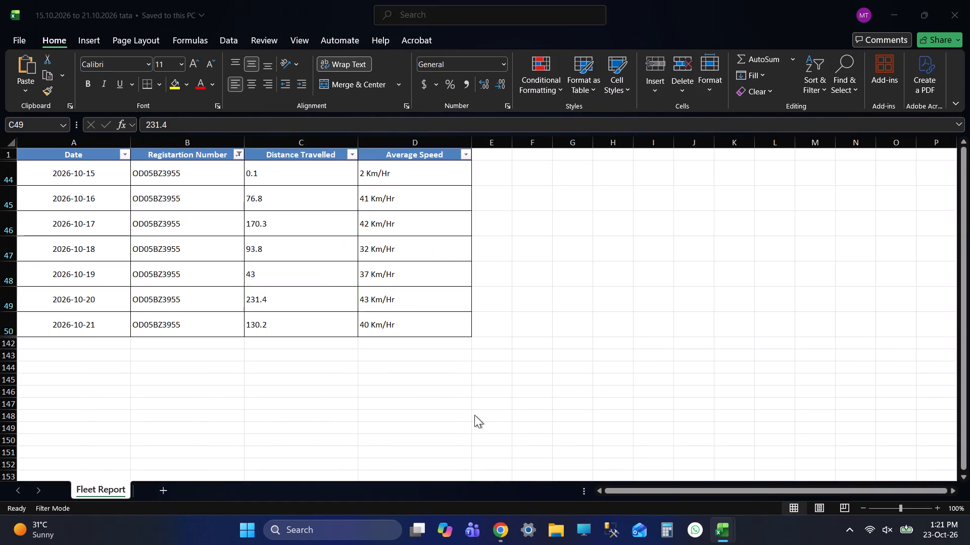
pyautogui.write('231')
pyautogui.press('Tab')
pyautogui.hotkey('alt', 'Tab')
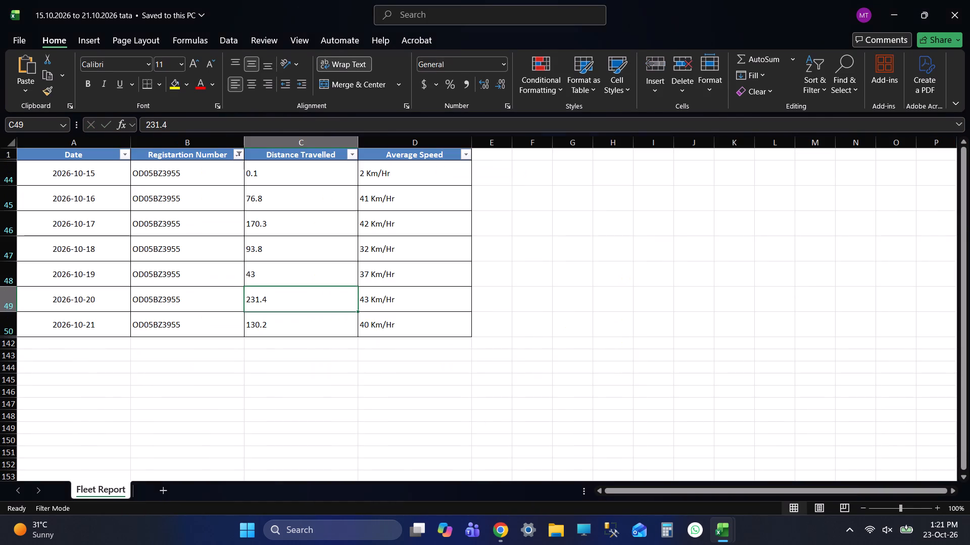
pyautogui.click(265, 317)
pyautogui.hotkey('alt', 'Tab')
pyautogui.write('130')
pyautogui.press('Return')
pyautogui.hotkey('ctrl', 's')
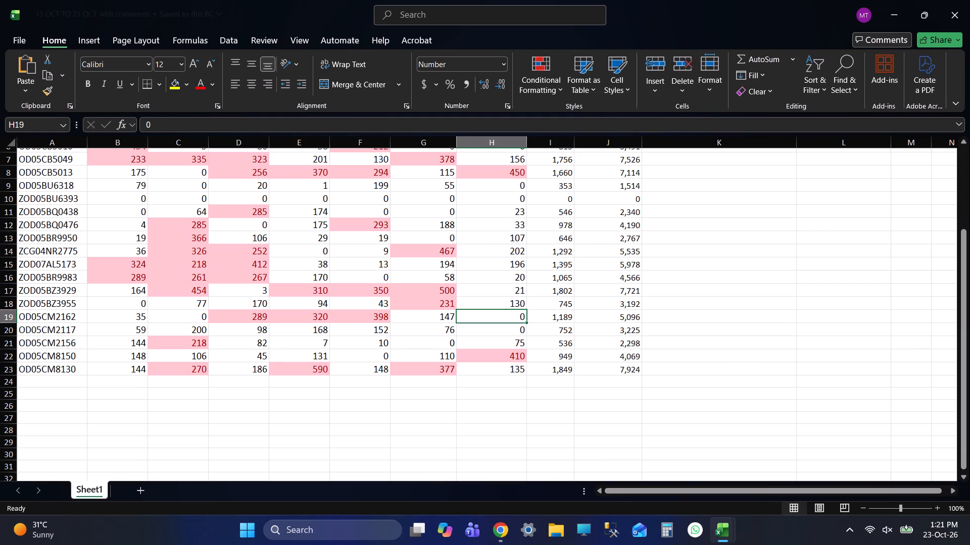
pyautogui.hotkey('shift', 'Tab')
pyautogui.hotkey('shift', 'Tab')
pyautogui.hotkey('shift', 'Tab')
pyautogui.hotkey('shift', 'Tab')
pyautogui.hotkey('shift', 'Tab')
pyautogui.hotkey('shift', 'Tab')
pyautogui.hotkey('shift', 'Tab')
pyautogui.hotkey('shift', 'Tab')
pyautogui.hotkey('shift', 'Tab')
pyautogui.hotkey('shift', 'Tab')
pyautogui.hotkey('shift', 'Tab')
pyautogui.hotkey('shift', 'Tab')
pyautogui.hotkey('shift', 'Tab')
pyautogui.hotkey('shift', 'Tab')
pyautogui.hotkey('alt', 'Tab')
pyautogui.scroll(2, 223, 221)
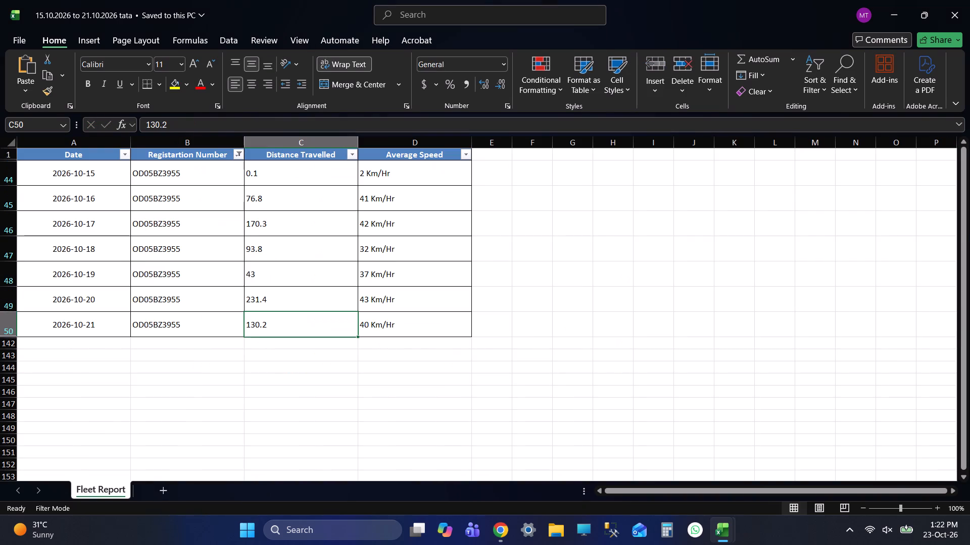
pyautogui.scroll(3, 223, 221)
pyautogui.click(239, 159)
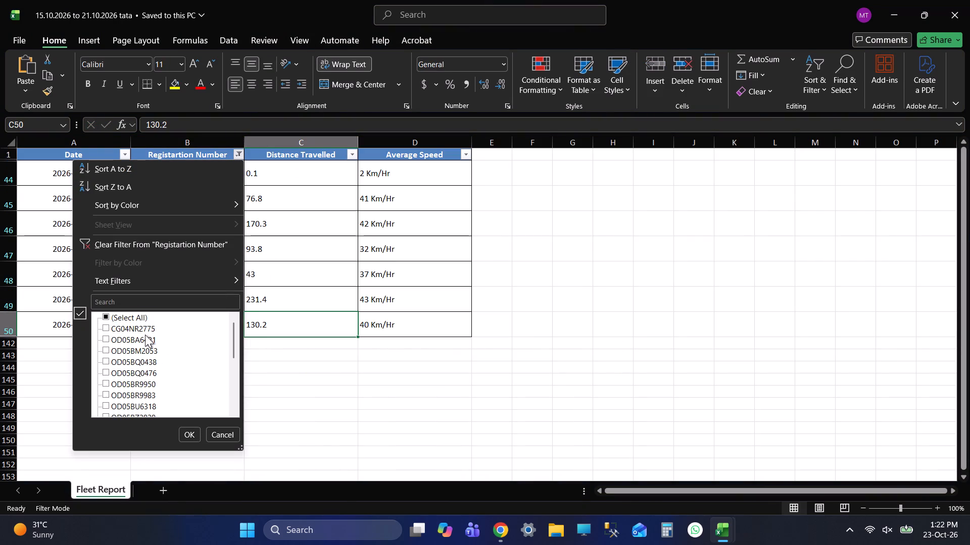
pyautogui.moveTo(232, 331); pyautogui.dragTo(226, 378)
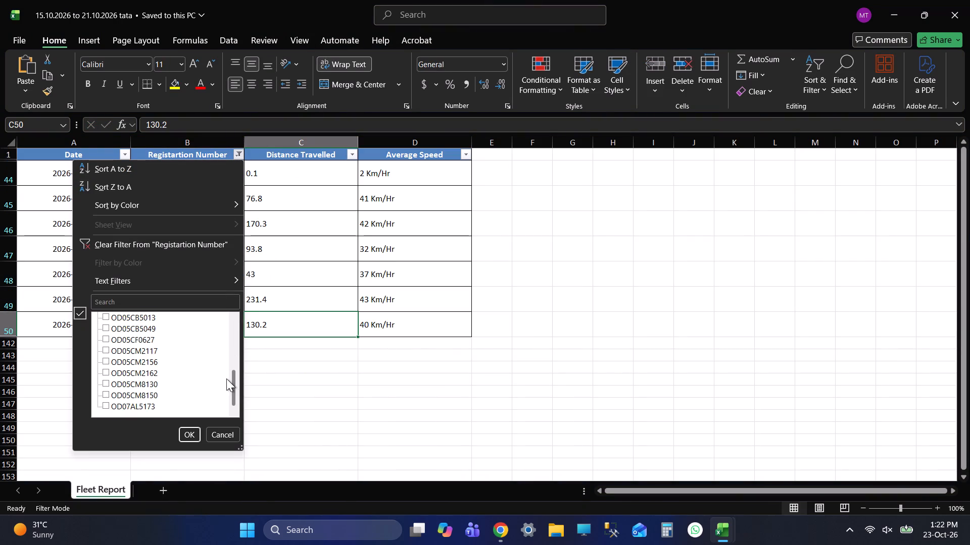
pyautogui.moveTo(226, 378); pyautogui.dragTo(229, 365)
pyautogui.click(145, 335)
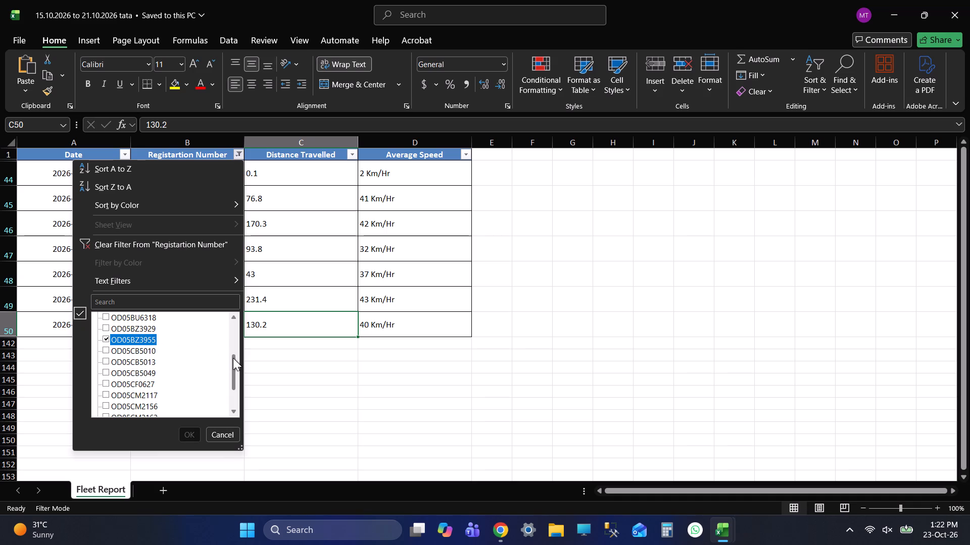
pyautogui.moveTo(233, 357); pyautogui.dragTo(231, 384)
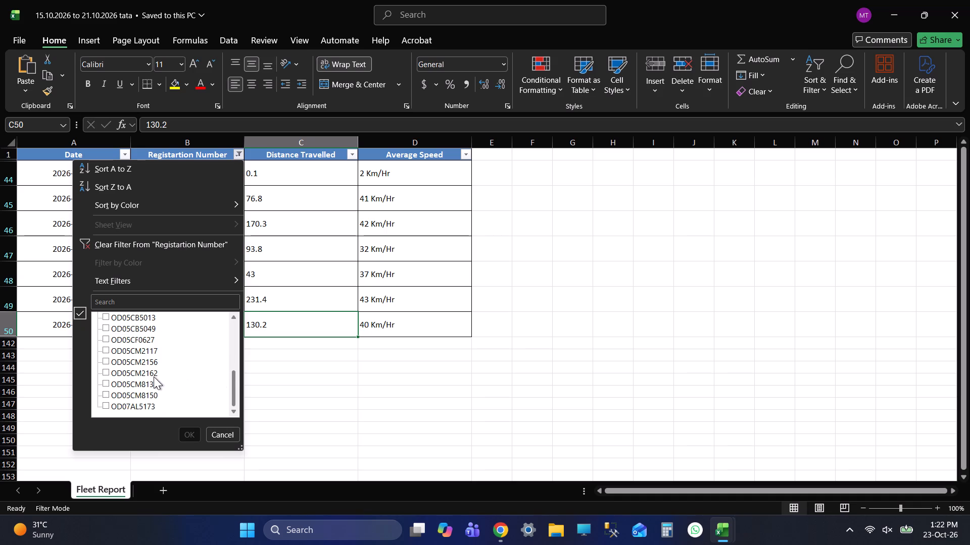
pyautogui.click(151, 373)
pyautogui.click(192, 432)
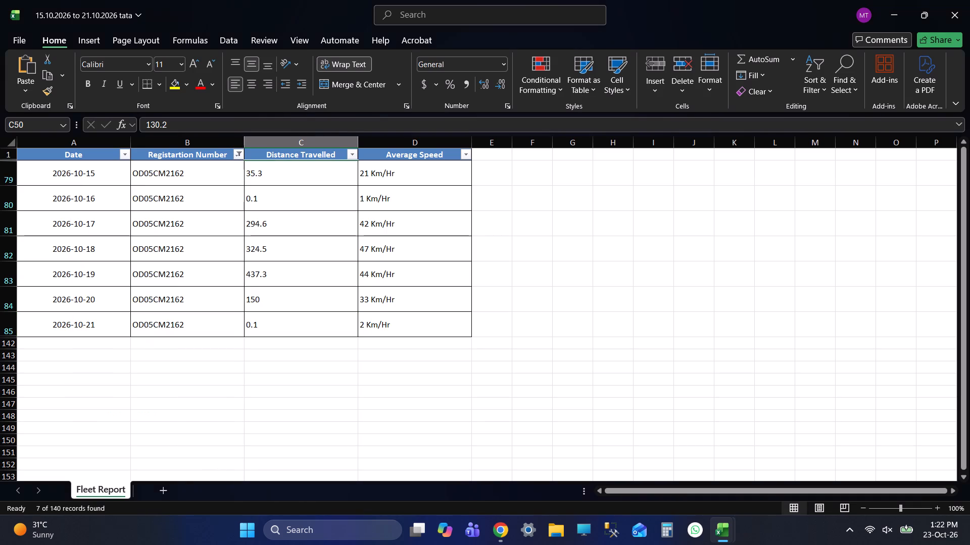
pyautogui.click(294, 169)
pyautogui.hotkey('ctrl', 's')
pyautogui.hotkey('ctrl', 's')
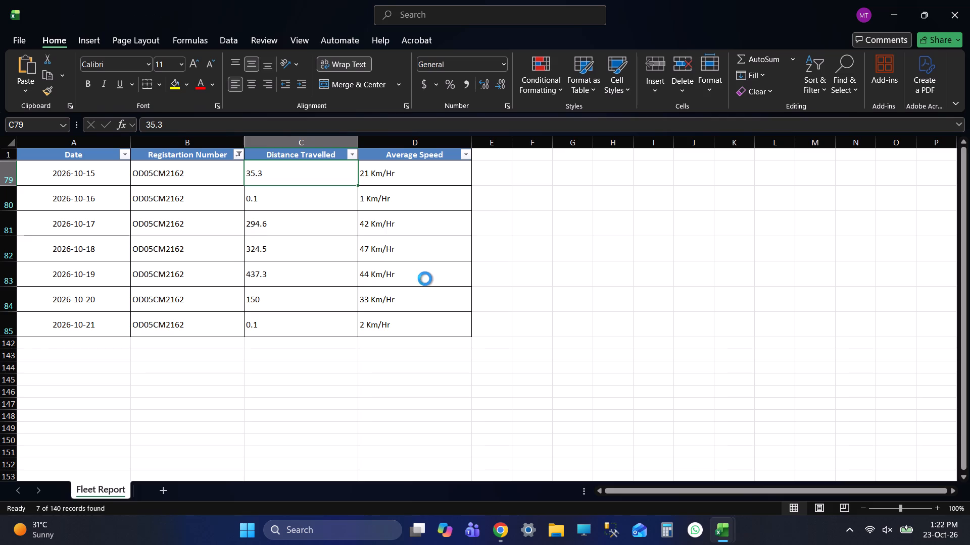
pyautogui.hotkey('ctrl', 's')
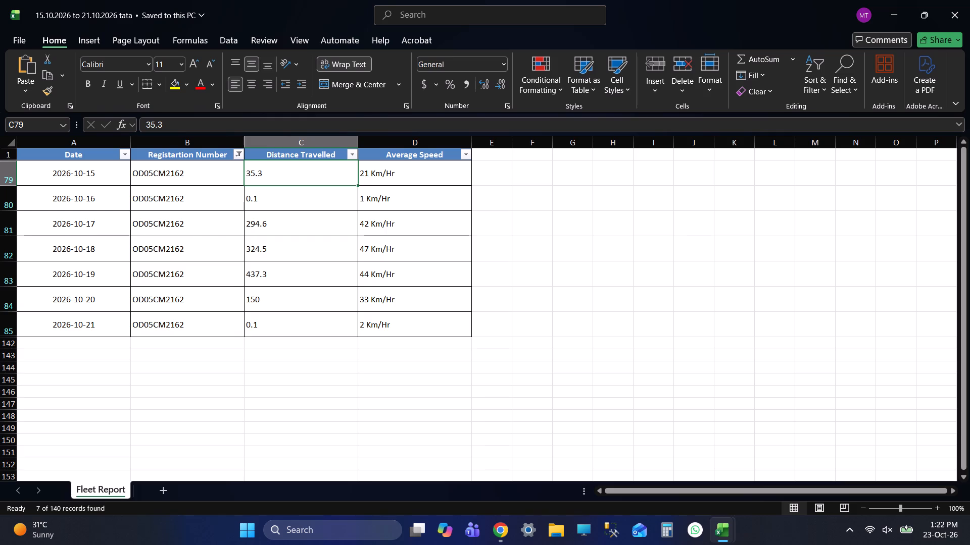
pyautogui.hotkey('alt', 'Tab')
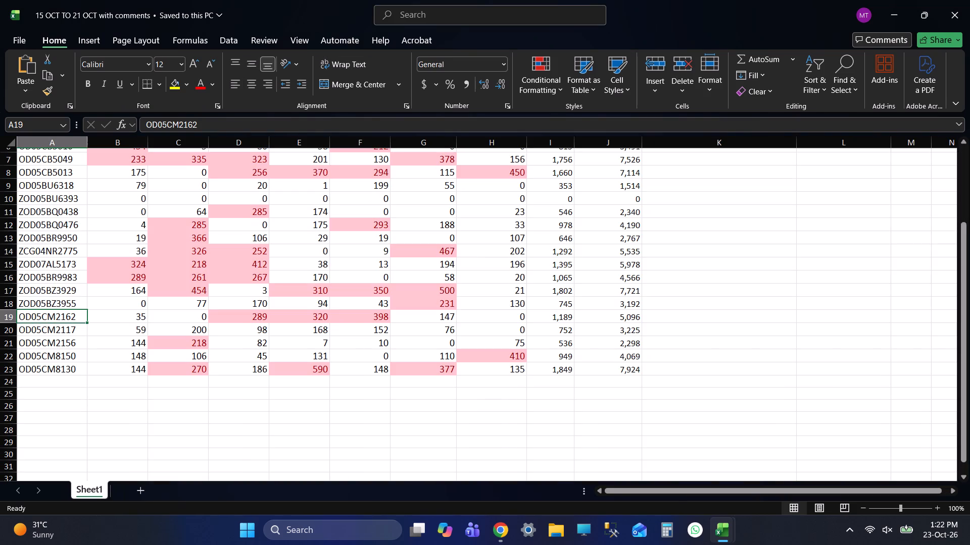
pyautogui.press('Tab')
pyautogui.hotkey('alt', 'Tab')
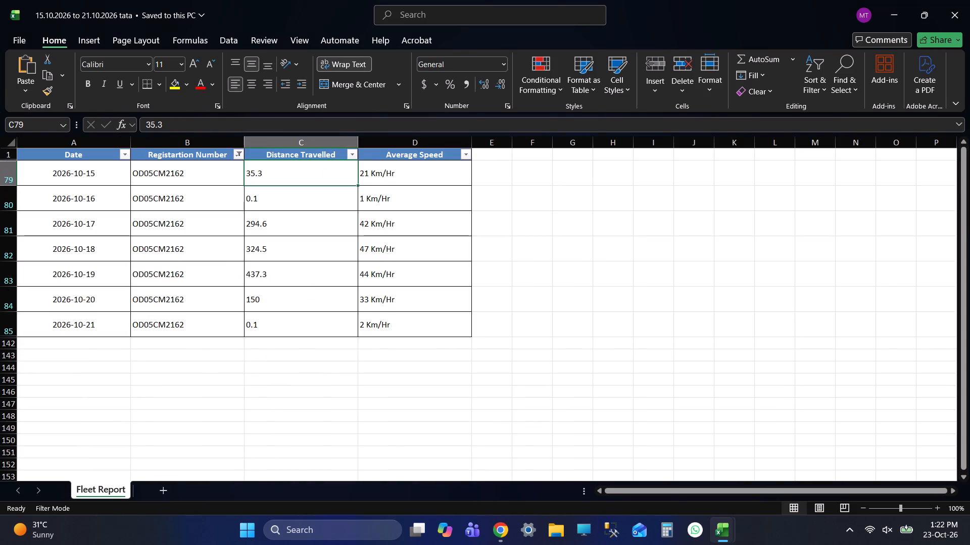
pyautogui.click(299, 195)
pyautogui.hotkey('alt', 'Tab')
pyautogui.press('Tab')
pyautogui.press('Tab')
pyautogui.hotkey('alt', 'Tab')
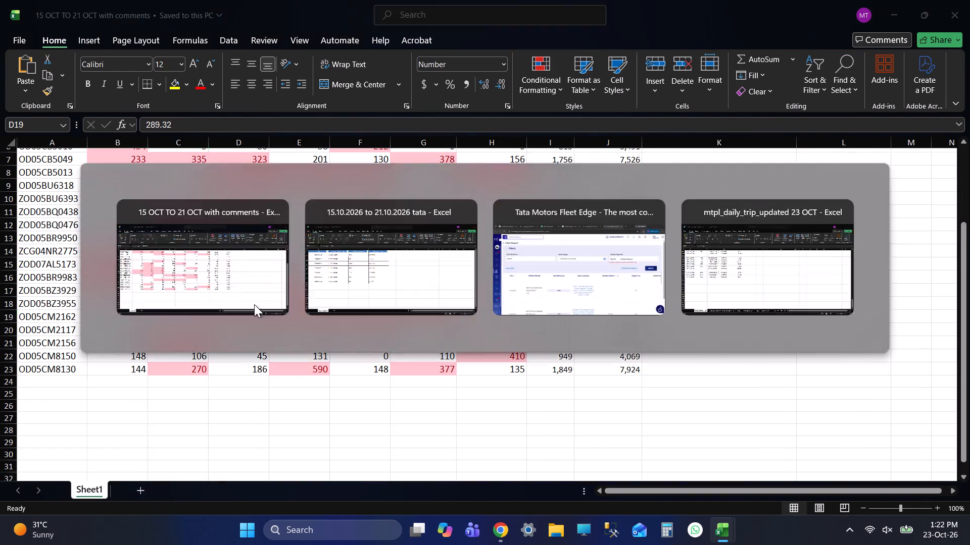
pyautogui.click(274, 230)
pyautogui.hotkey('alt', 'Tab')
pyautogui.hotkey('alt', 'Tab')
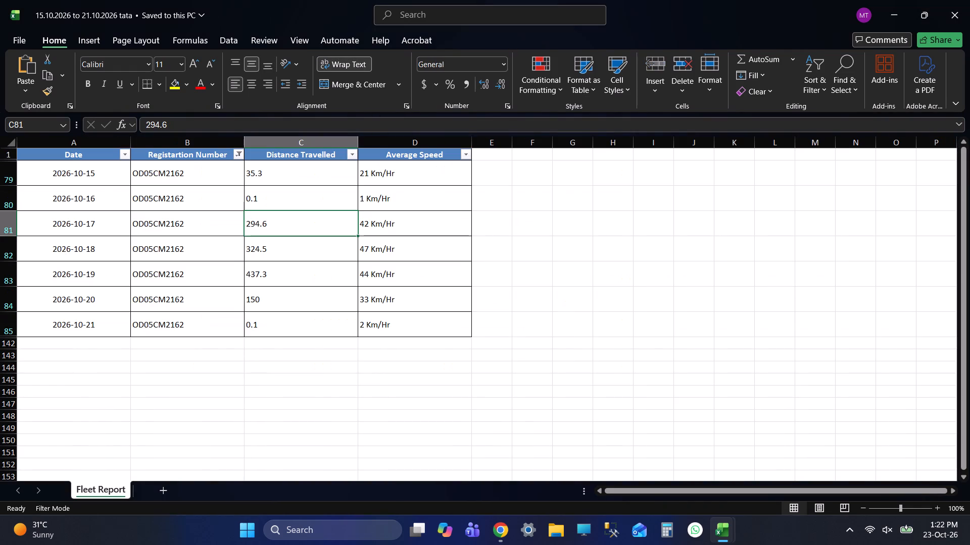
pyautogui.hotkey('alt', 'Tab')
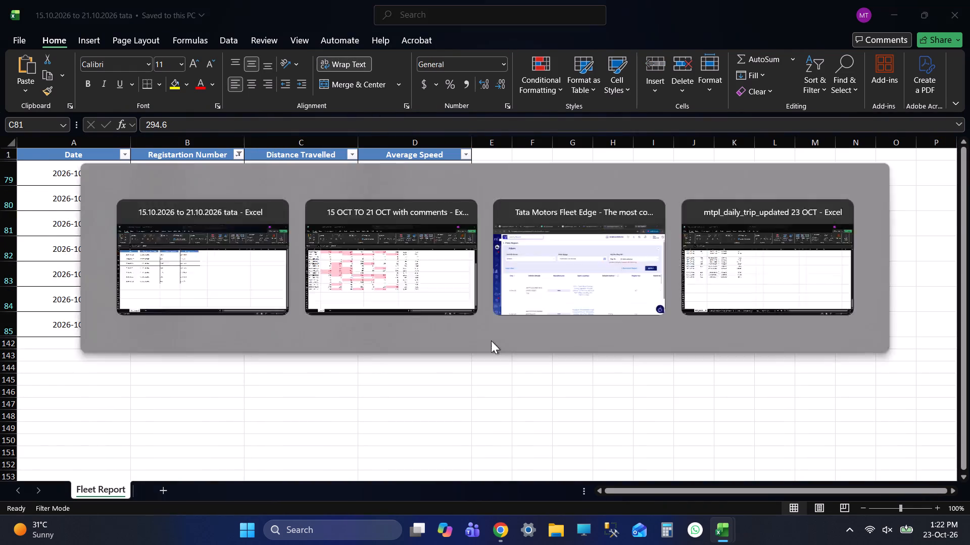
pyautogui.write('295')
pyautogui.press('Tab')
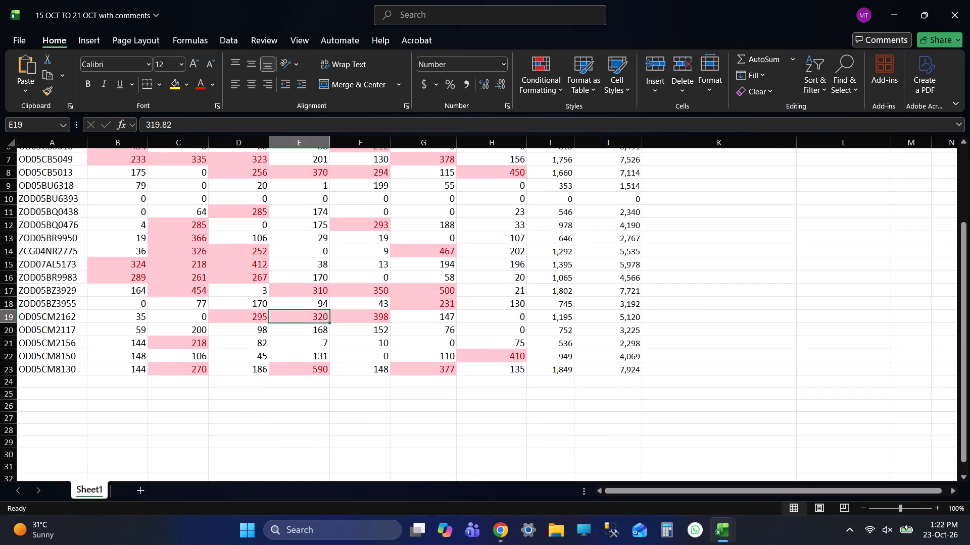
pyautogui.hotkey('alt', 'Tab')
pyautogui.click(300, 256)
pyautogui.hotkey('alt', 'Tab')
pyautogui.hotkey('alt', 'Tab')
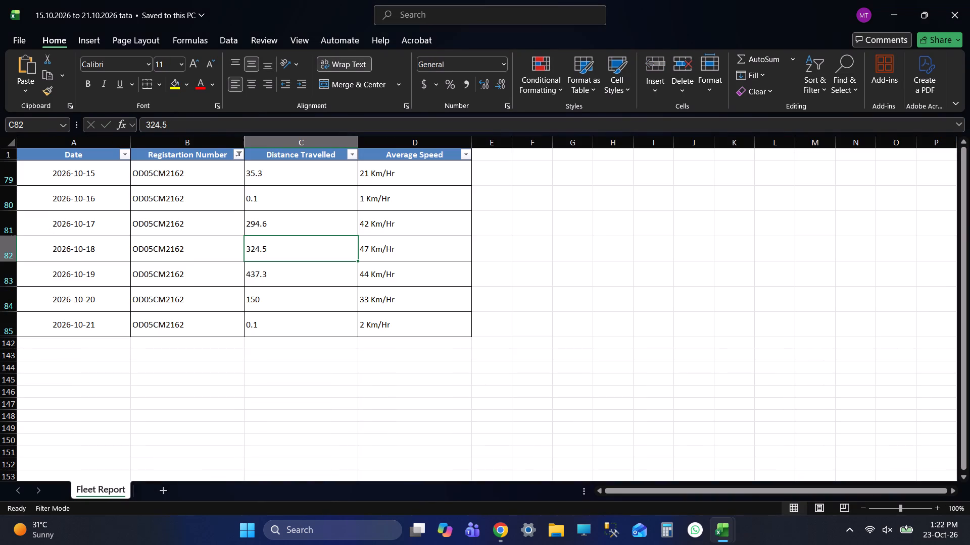
pyautogui.hotkey('alt', 'Tab')
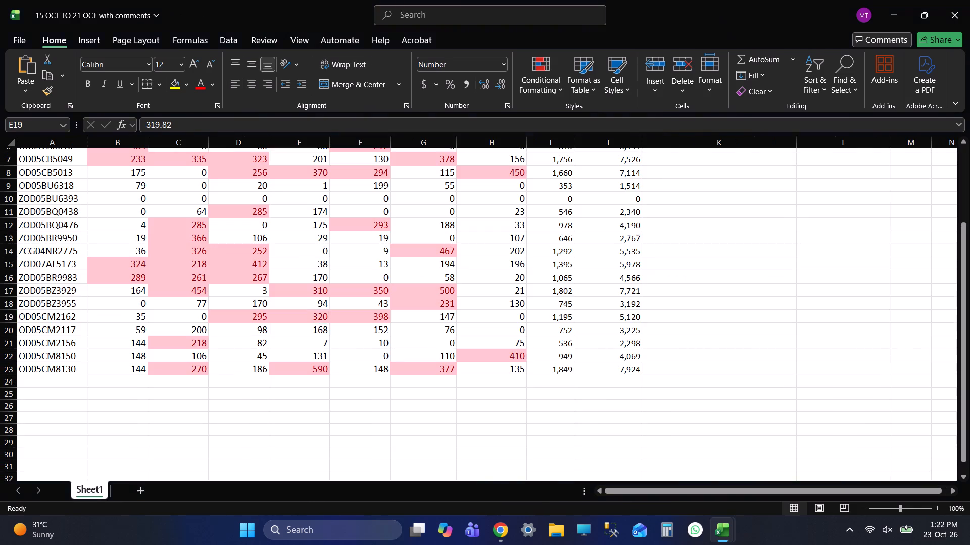
pyautogui.write('325')
pyautogui.press('Tab')
pyautogui.hotkey('alt', 'Tab')
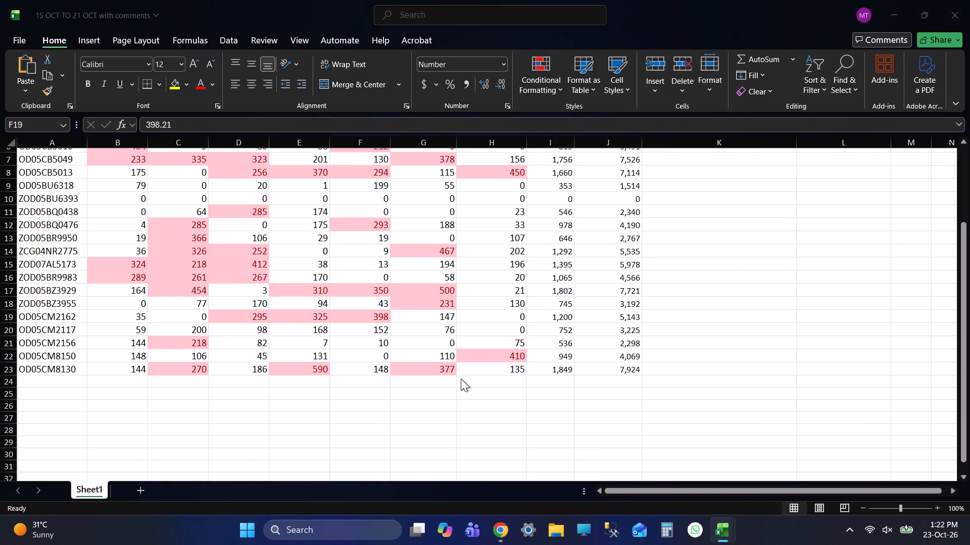
pyautogui.click(293, 286)
pyautogui.hotkey('alt', 'Tab')
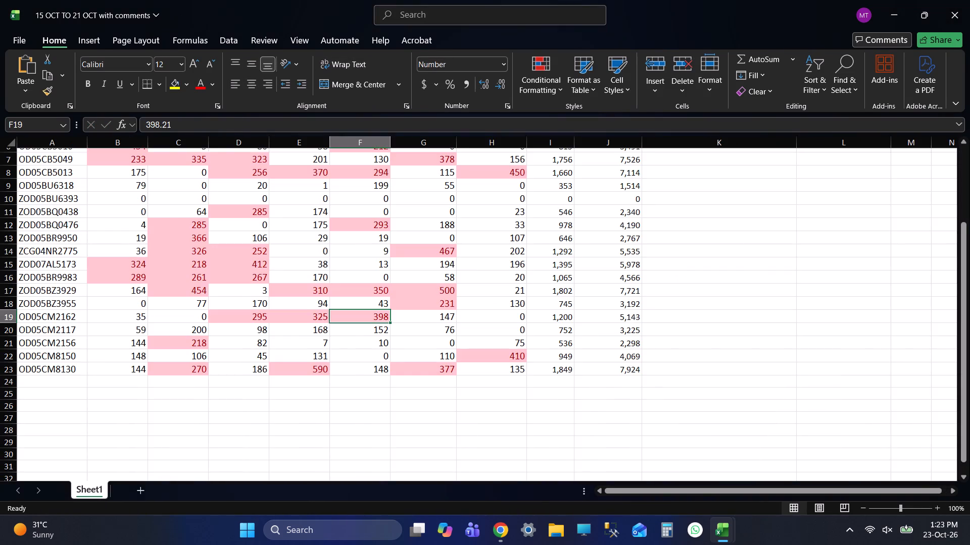
pyautogui.hotkey('alt', 'Tab')
pyautogui.hotkey('alt', 'Tab')
pyautogui.hotkey('alt', 'Tab')
pyautogui.hotkey('alt', 'Tab')
pyautogui.scroll(3, 567, 387)
pyautogui.scroll(-3, 567, 387)
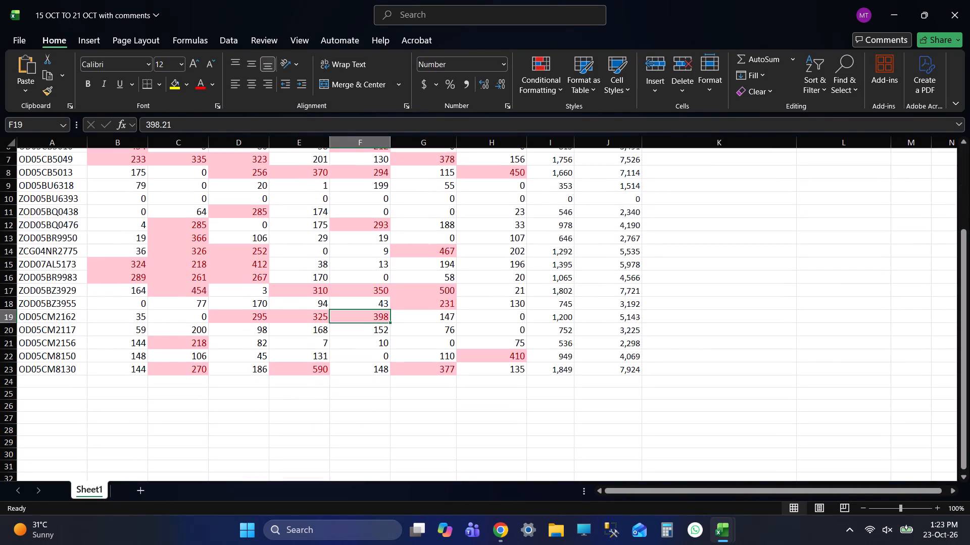
pyautogui.hotkey('alt', 'Tab')
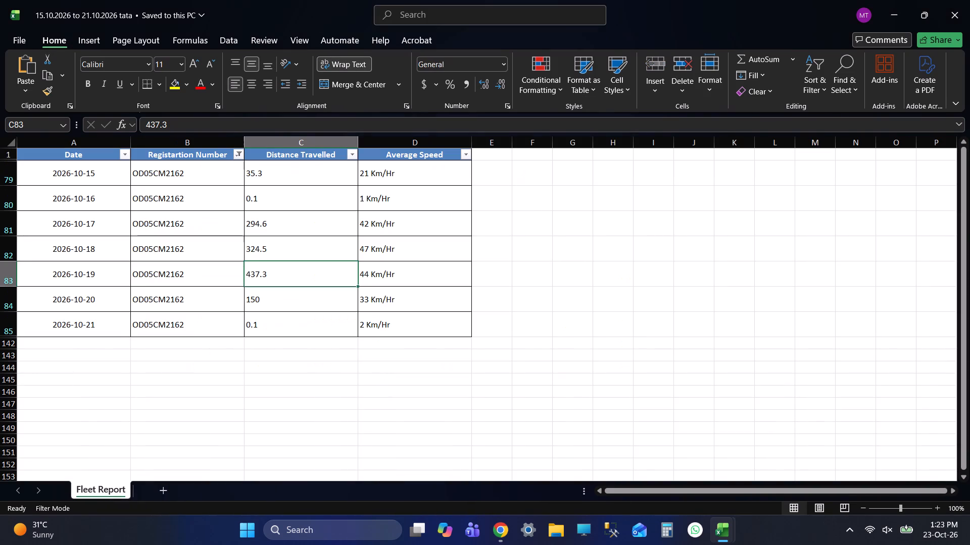
pyautogui.hotkey('alt', 'Tab')
pyautogui.write('437')
pyautogui.press('Tab')
pyautogui.hotkey('alt', 'Tab')
pyautogui.click(275, 300)
pyautogui.hotkey('alt', 'Tab')
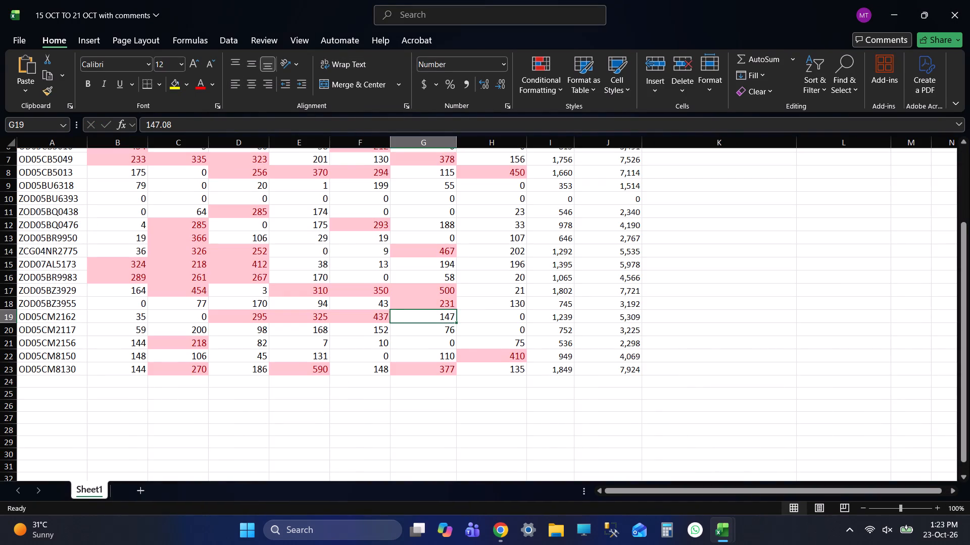
pyautogui.write('150')
pyautogui.press('Tab')
pyautogui.hotkey('alt', 'Tab')
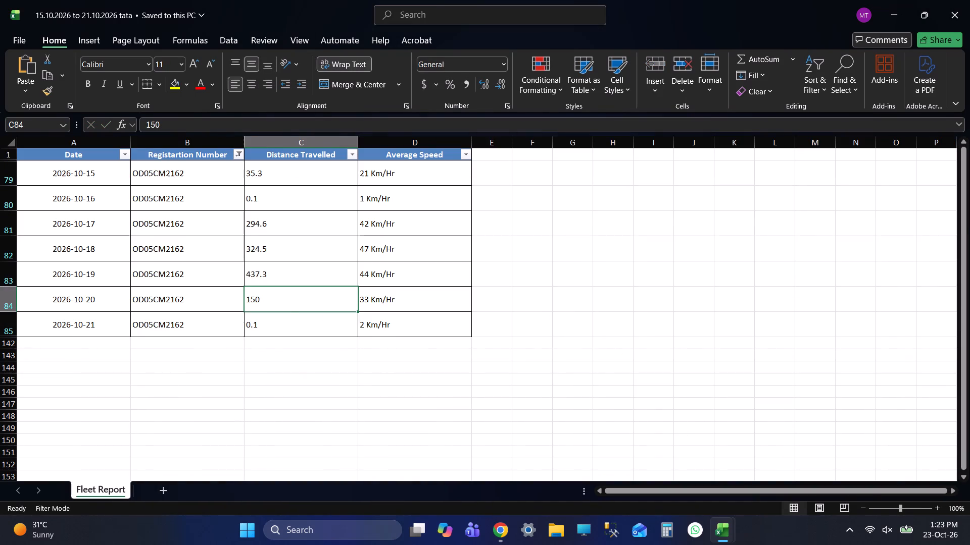
pyautogui.click(285, 311)
pyautogui.click(278, 324)
pyautogui.hotkey('alt', 'Tab')
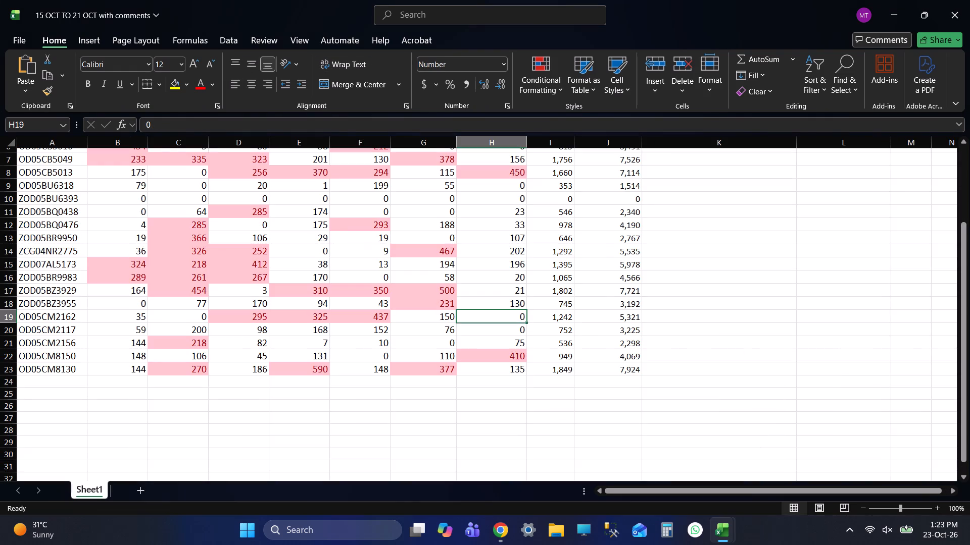
pyautogui.scroll(5, 807, 371)
pyautogui.hotkey('ctrl', 's')
pyautogui.hotkey('ctrl', 's')
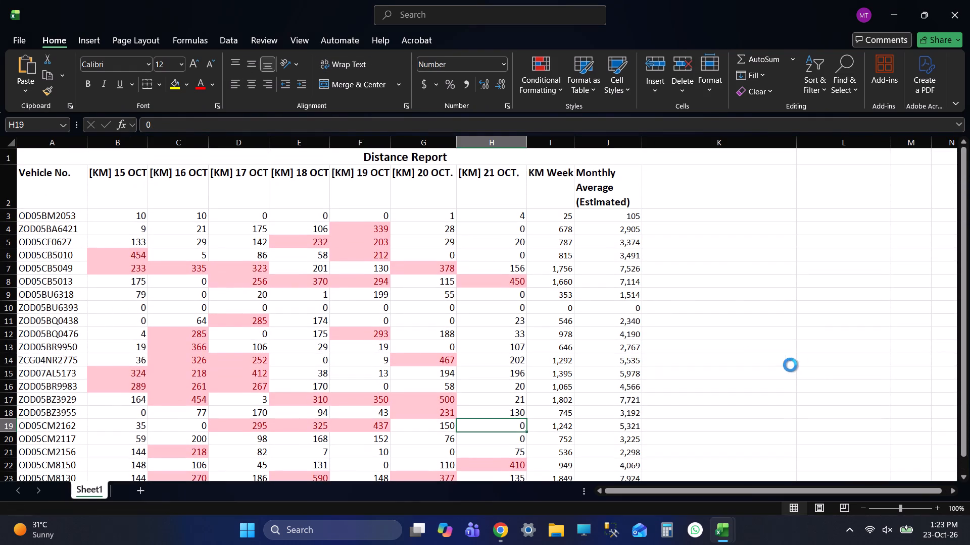
pyautogui.hotkey('ctrl', 's')
pyautogui.scroll(-3, 287, 325)
pyautogui.click(59, 332)
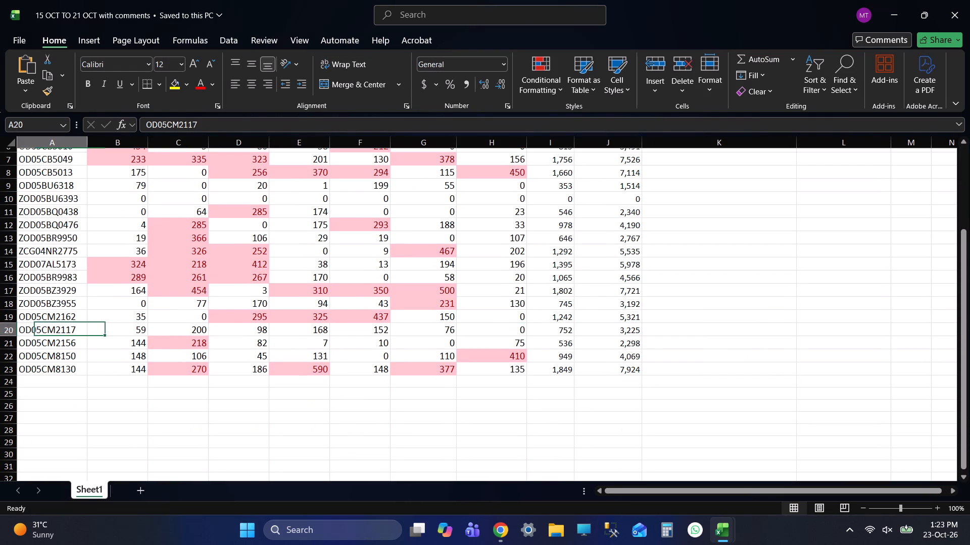
pyautogui.hotkey('alt', 'Tab')
pyautogui.scroll(4, 154, 202)
pyautogui.click(237, 158)
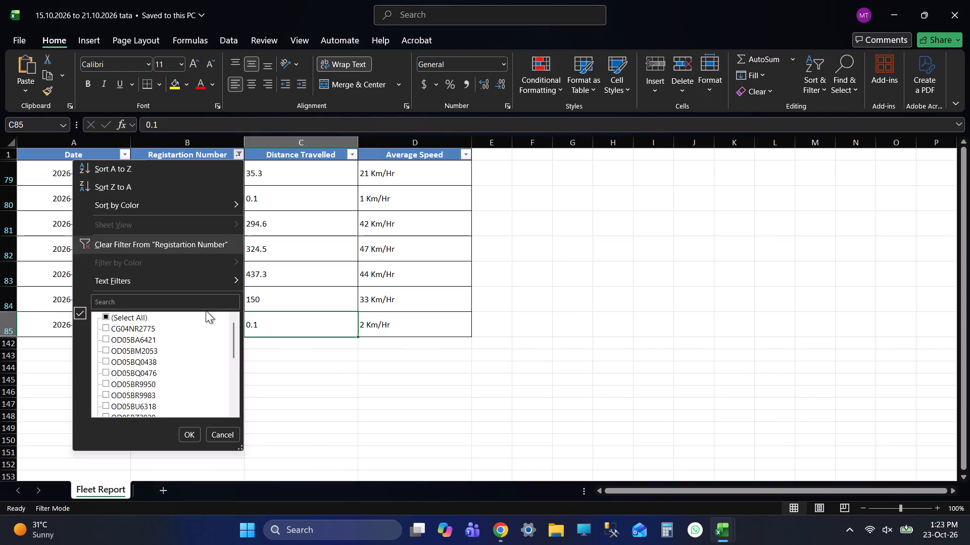
pyautogui.moveTo(231, 334); pyautogui.dragTo(230, 386)
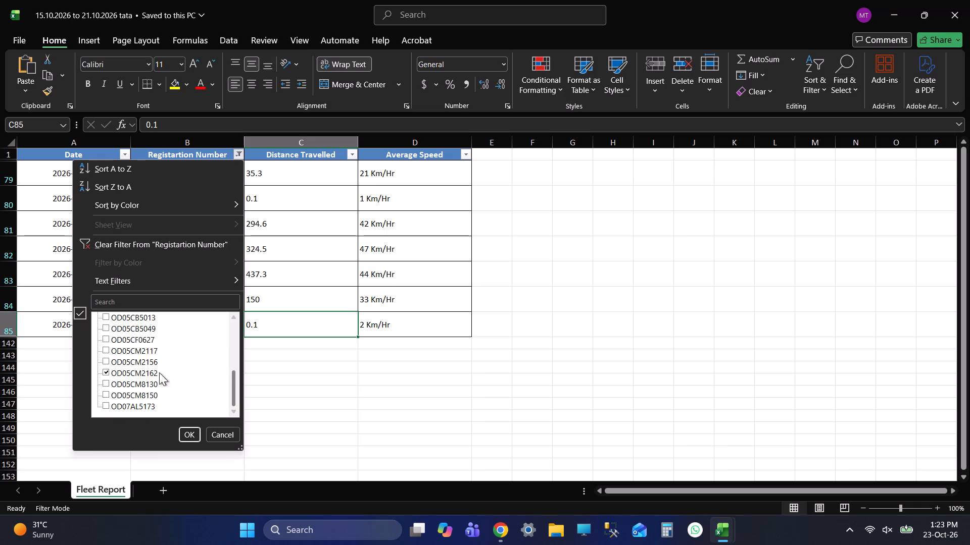
pyautogui.click(132, 364)
pyautogui.click(135, 360)
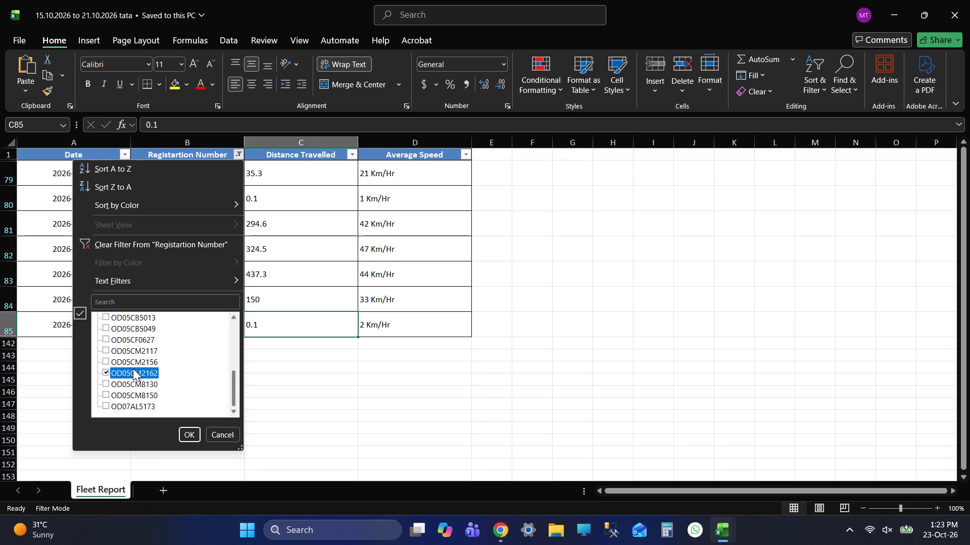
pyautogui.click(133, 368)
pyautogui.click(143, 349)
pyautogui.click(186, 436)
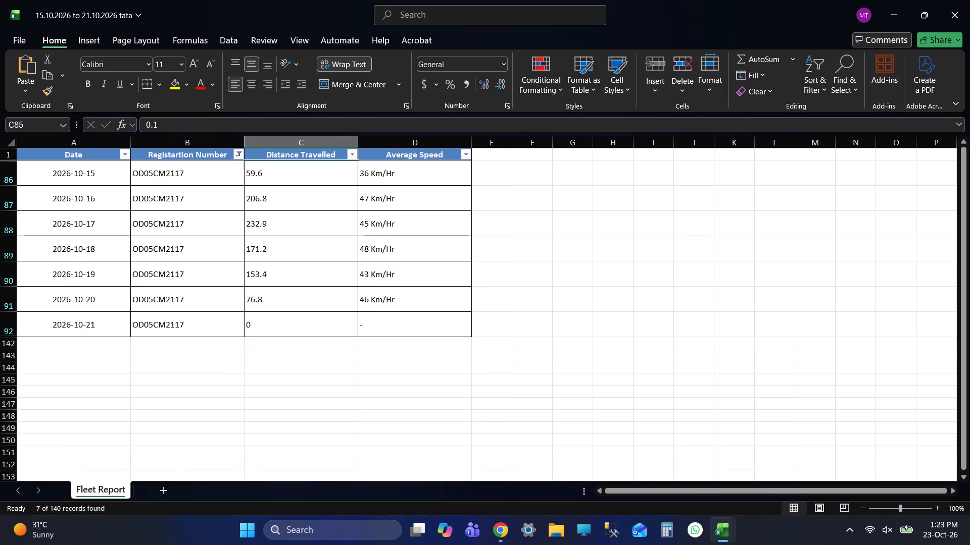
pyautogui.click(289, 177)
pyautogui.scroll(-1, 415, 337)
pyautogui.scroll(9, 416, 337)
pyautogui.hotkey('alt', 'Tab')
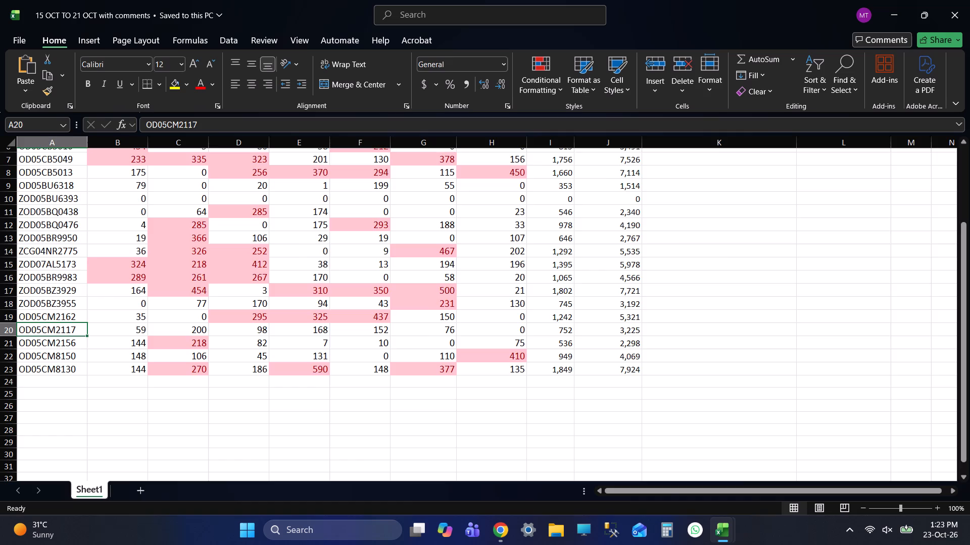
pyautogui.hotkey('alt', 'Tab')
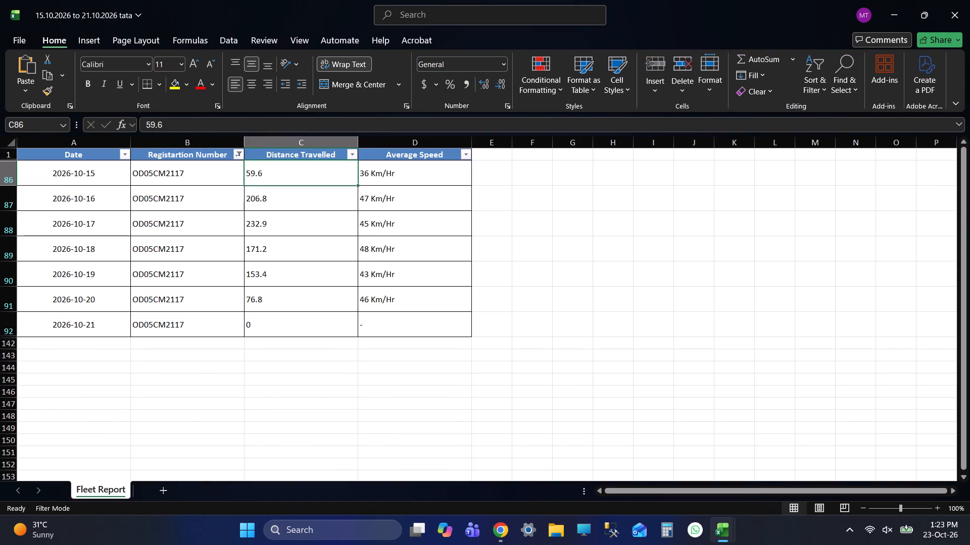
pyautogui.hotkey('alt', 'Tab')
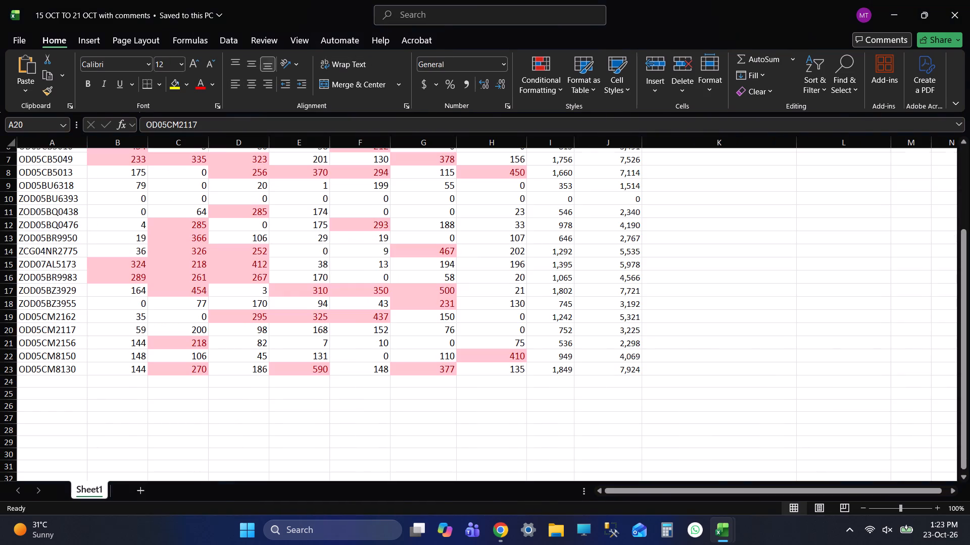
pyautogui.press('Tab')
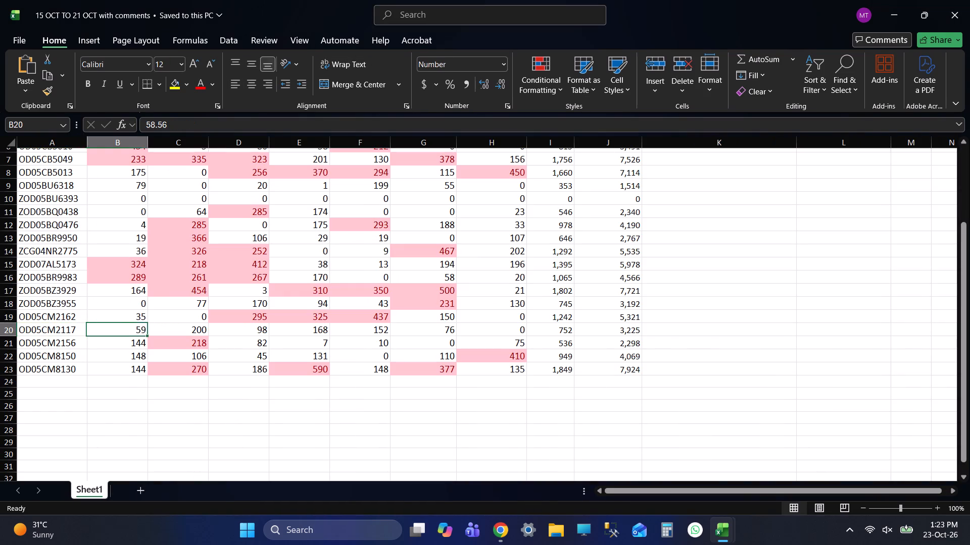
pyautogui.hotkey('alt', 'Tab')
pyautogui.hotkey('alt', 'Tab')
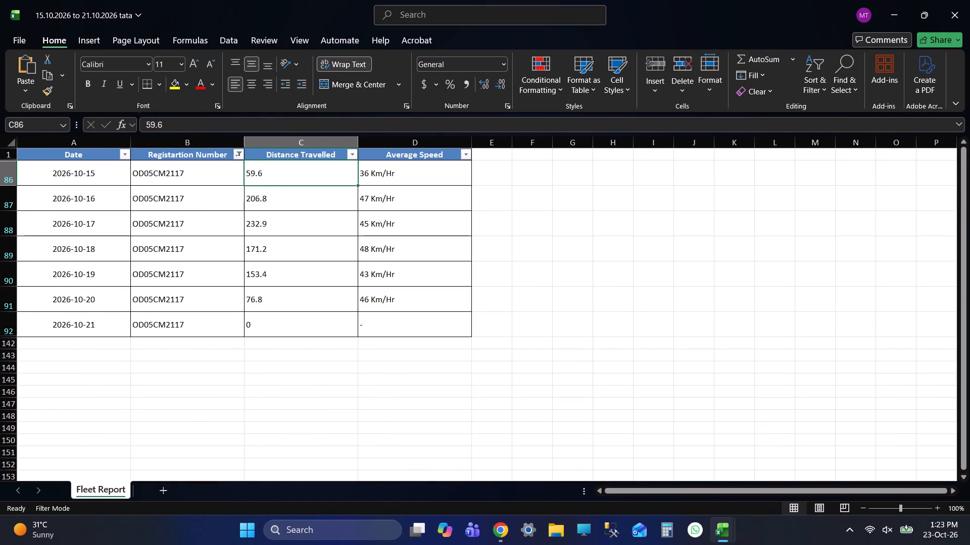
pyautogui.press('Tab')
pyautogui.hotkey('alt', 'Tab')
pyautogui.click(290, 197)
pyautogui.hotkey('alt', 'Tab')
pyautogui.hotkey('alt', 'Tab')
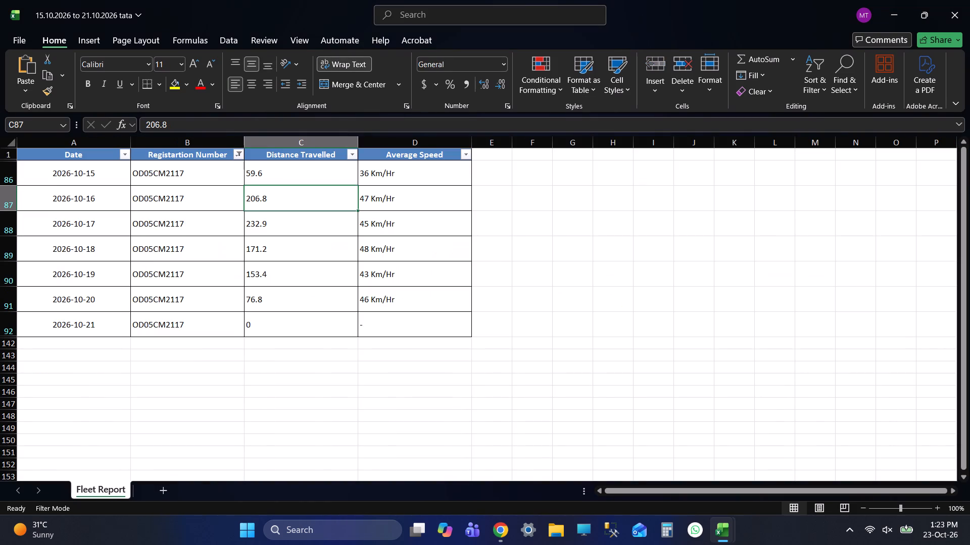
pyautogui.hotkey('alt', 'Tab')
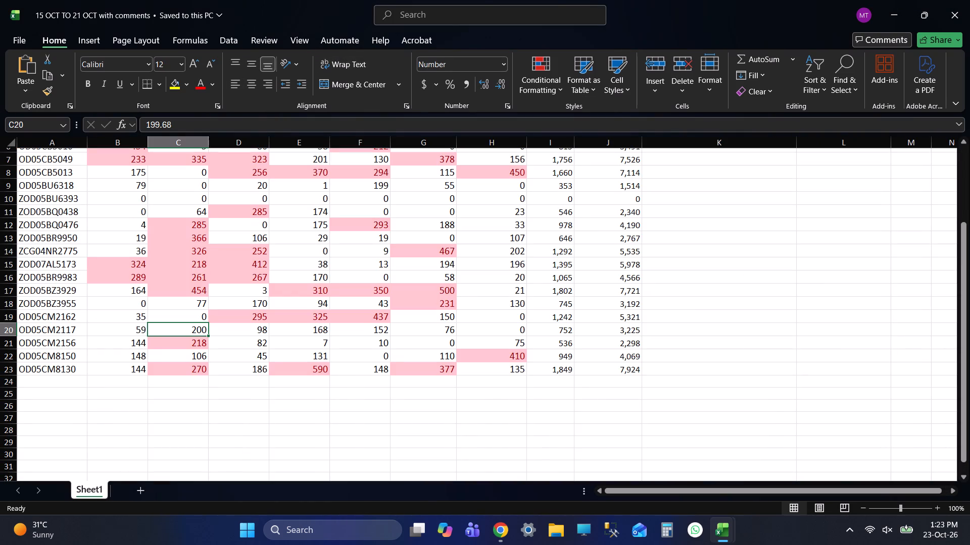
pyautogui.write('20')
pyautogui.press('7')
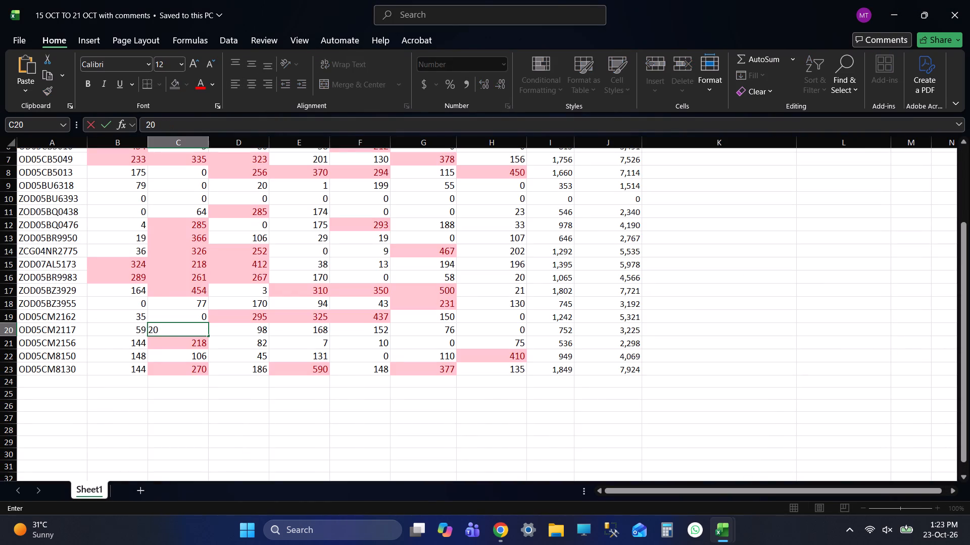
pyautogui.press('Tab')
pyautogui.hotkey('alt', 'Tab')
pyautogui.click(271, 227)
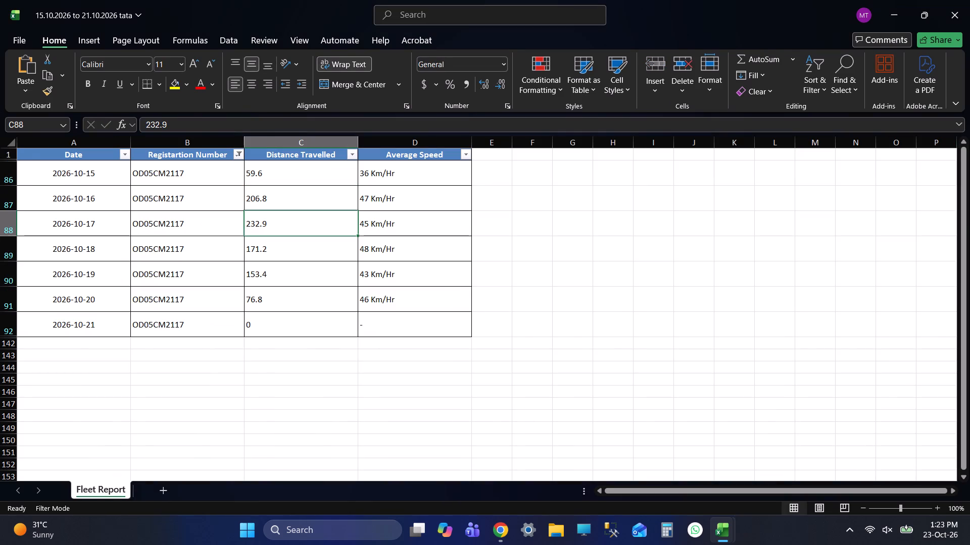
pyautogui.hotkey('alt', 'Tab')
pyautogui.press('Tab')
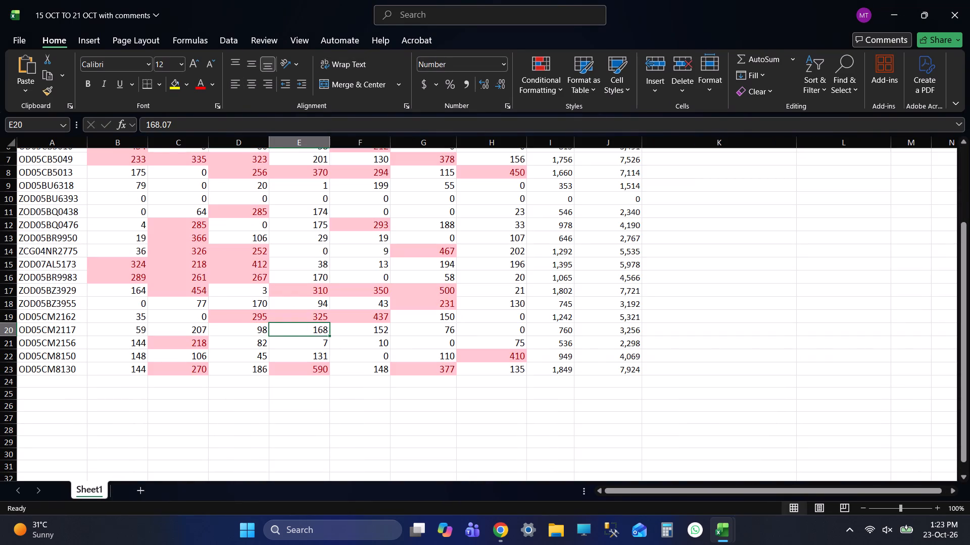
pyautogui.hotkey('shift', 'Tab')
pyautogui.hotkey('shift', 'Tab')
pyautogui.hotkey('alt', 'Tab')
pyautogui.click(288, 194)
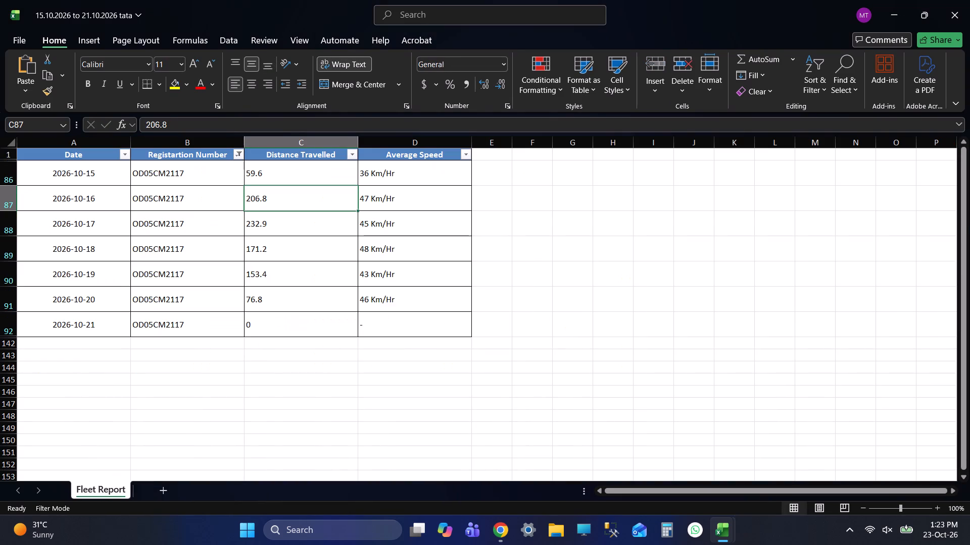
pyautogui.hotkey('alt', 'Tab')
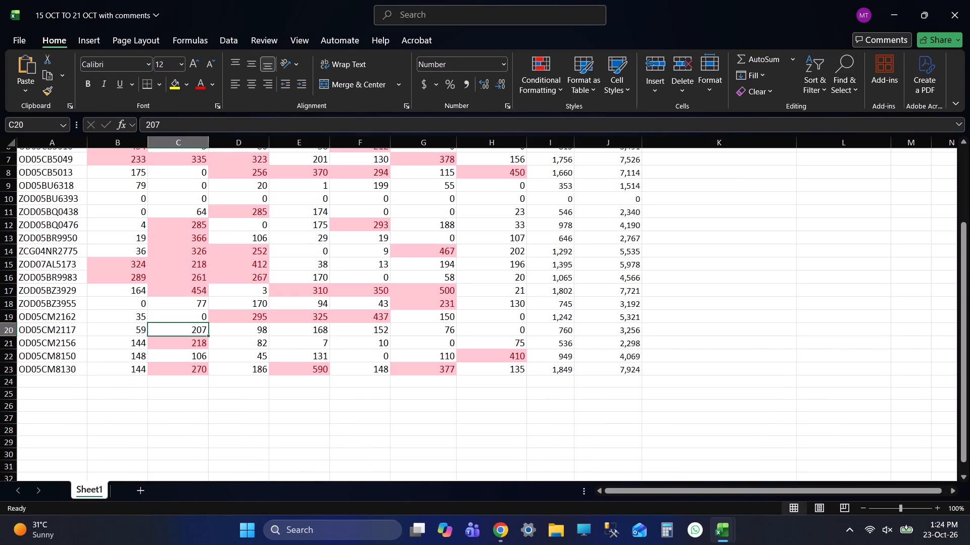
pyautogui.hotkey('shift', 'Tab')
pyautogui.hotkey('shift', 'Tab')
pyautogui.press('Tab')
pyautogui.hotkey('alt', 'Tab')
pyautogui.click(281, 173)
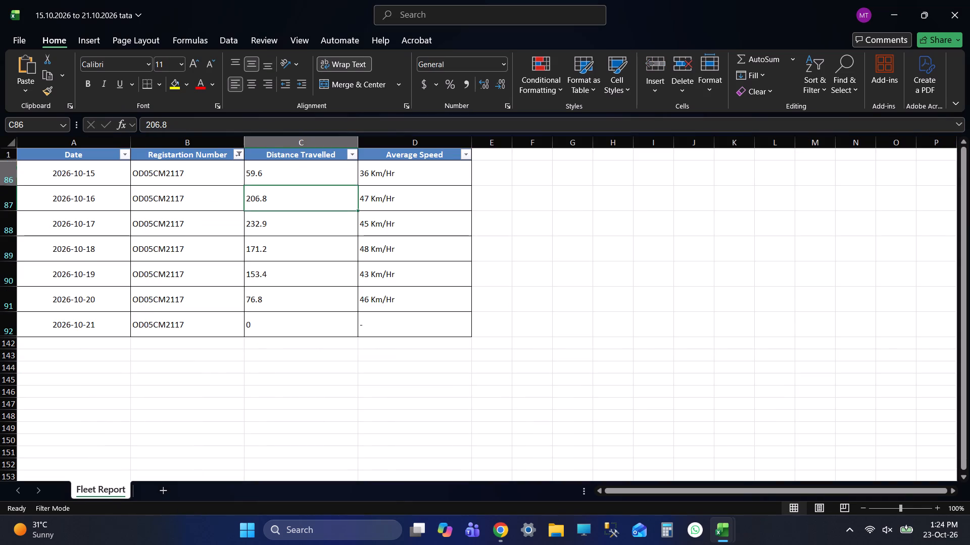
pyautogui.click(281, 204)
pyautogui.hotkey('alt', 'Tab')
pyautogui.press('Tab')
pyautogui.press('Tab')
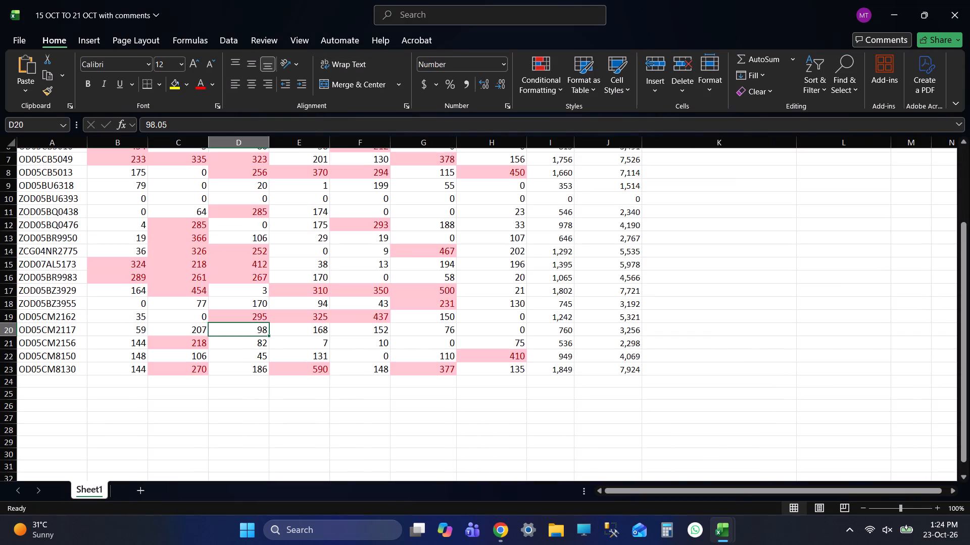
pyautogui.hotkey('alt', 'Tab')
pyautogui.click(281, 229)
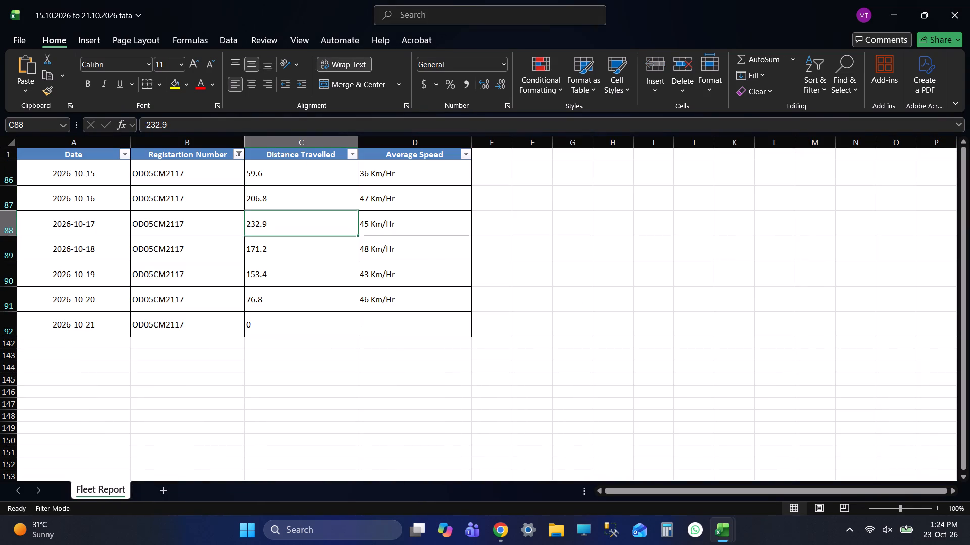
pyautogui.hotkey('alt', 'Tab')
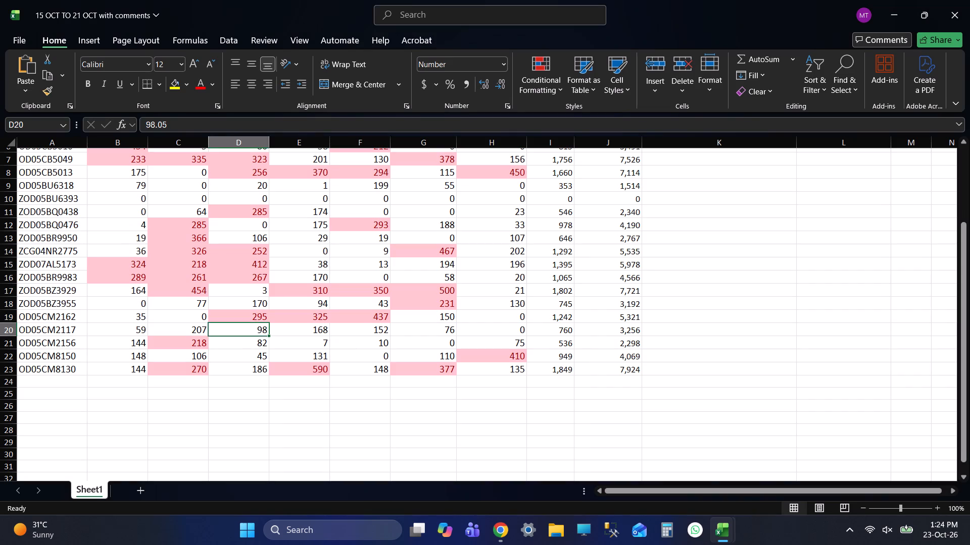
pyautogui.write('233')
pyautogui.press('Tab')
pyautogui.hotkey('alt', 'Tab')
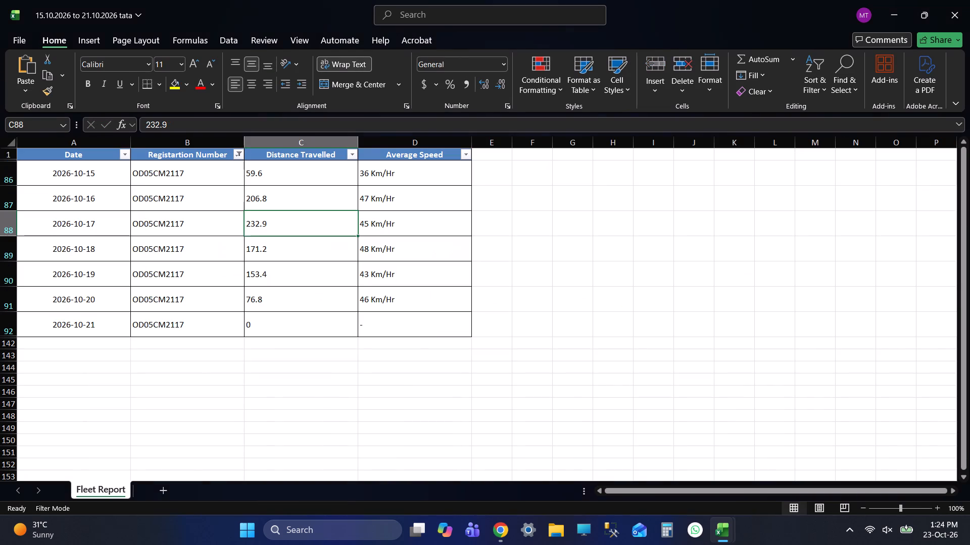
pyautogui.hotkey('alt', 'Tab')
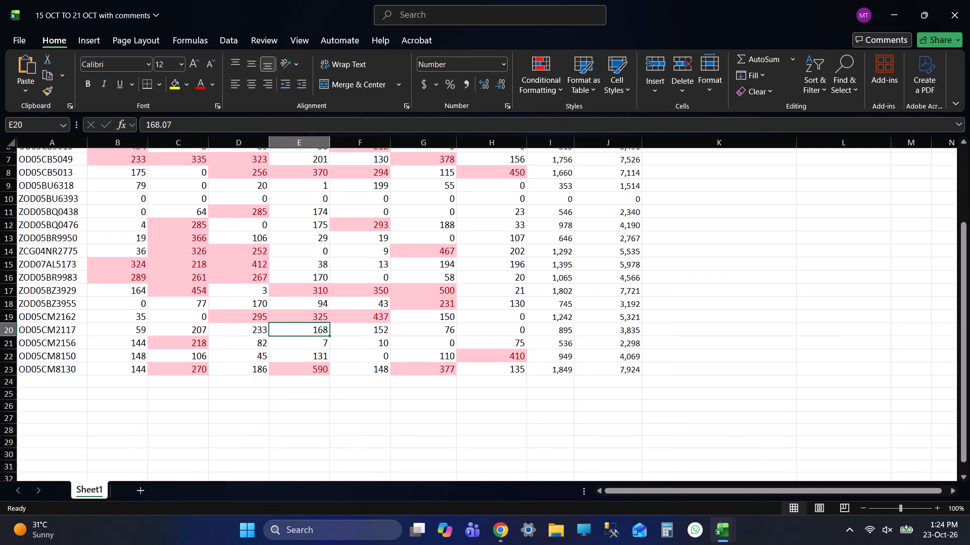
pyautogui.scroll(4, 426, 302)
pyautogui.scroll(-1, 426, 306)
pyautogui.hotkey('shift', 'Tab')
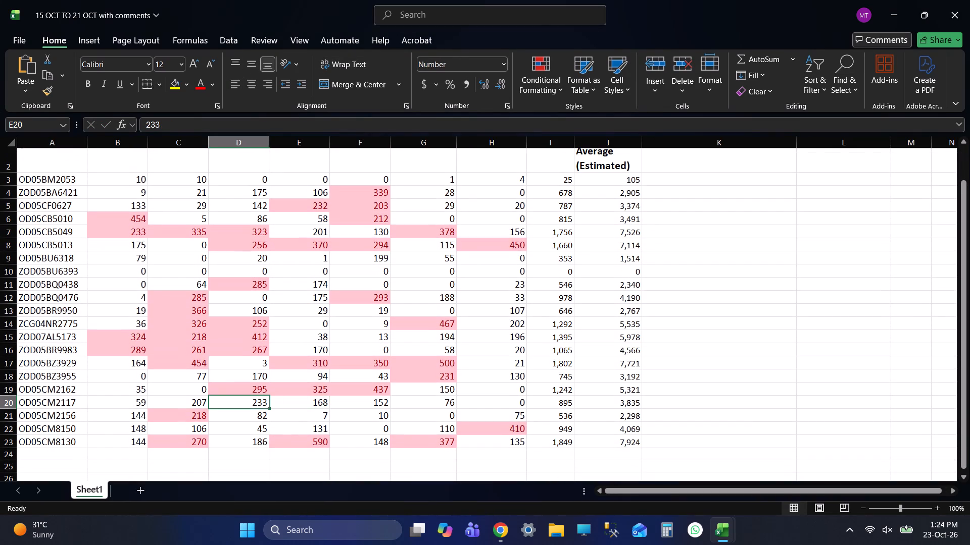
pyautogui.scroll(5, 425, 307)
pyautogui.scroll(-2, 425, 307)
pyautogui.scroll(2, 425, 307)
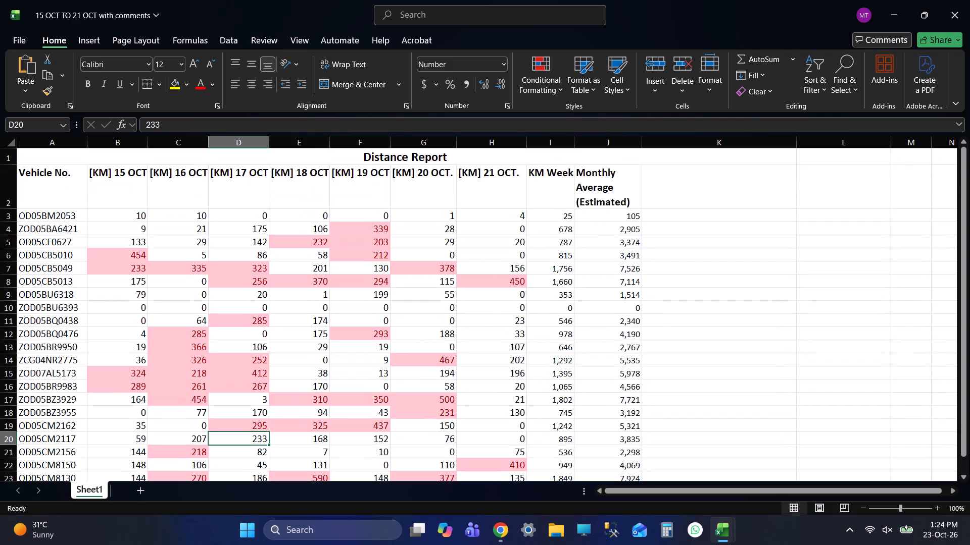
pyautogui.scroll(-2, 425, 309)
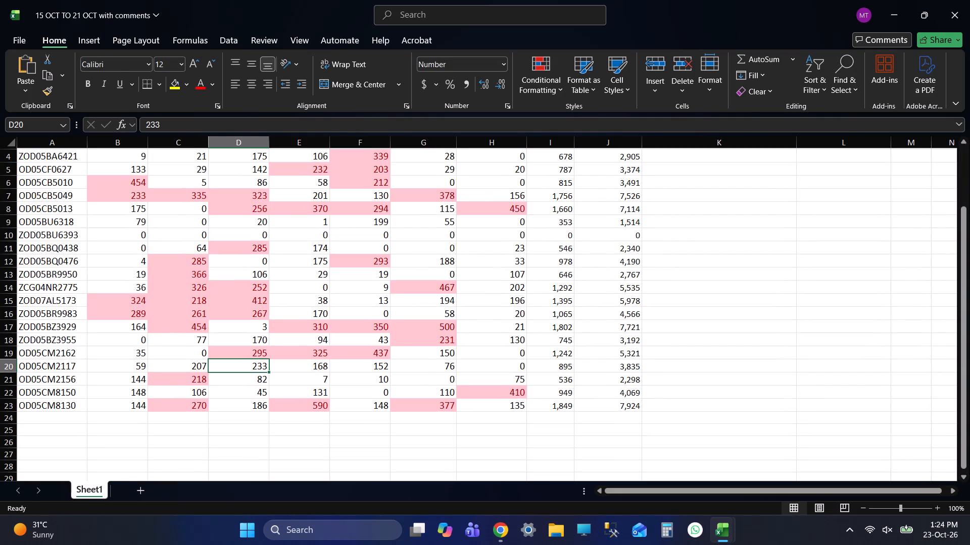
pyautogui.hotkey('alt', 'Tab')
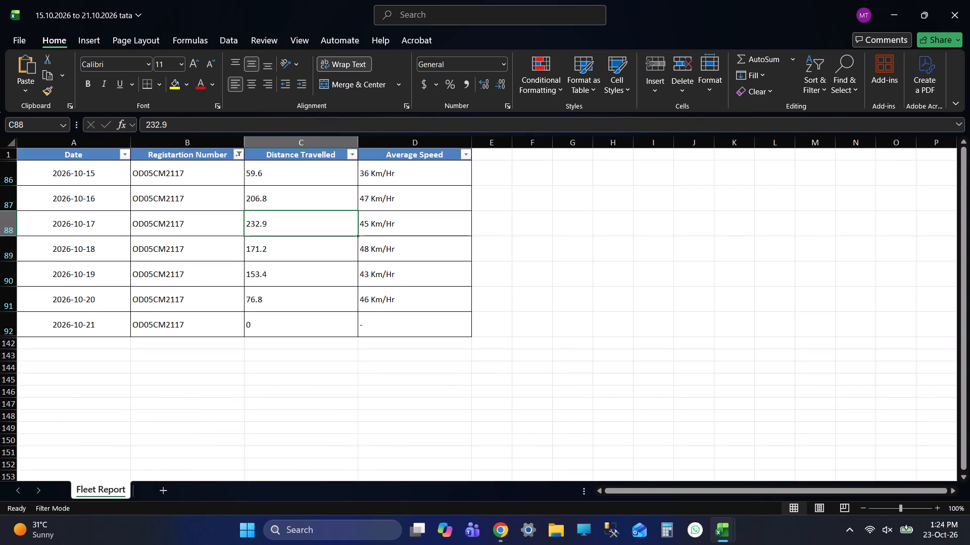
pyautogui.click(280, 246)
pyautogui.hotkey('alt', 'Tab')
pyautogui.press('Tab')
pyautogui.hotkey('alt', 'Tab')
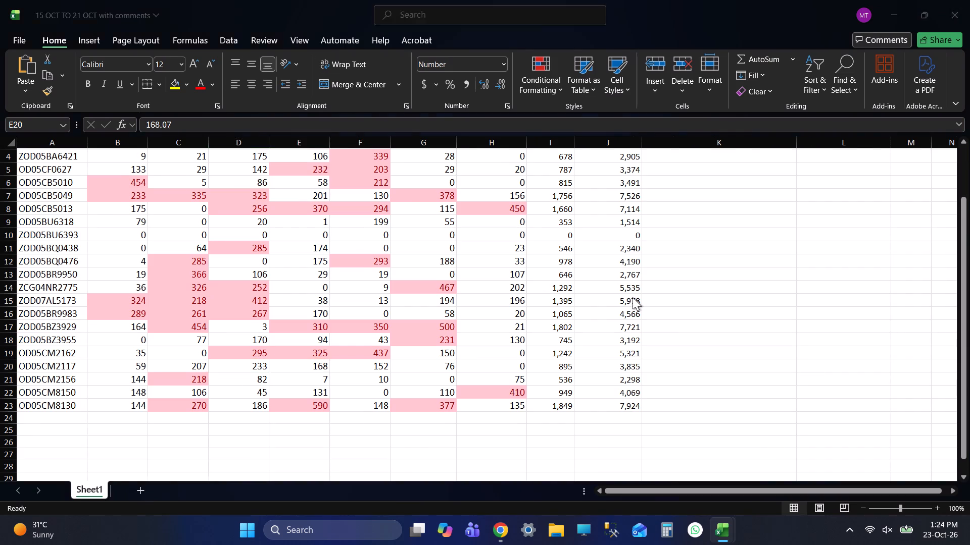
pyautogui.hotkey('alt', 'Tab')
pyautogui.write('171')
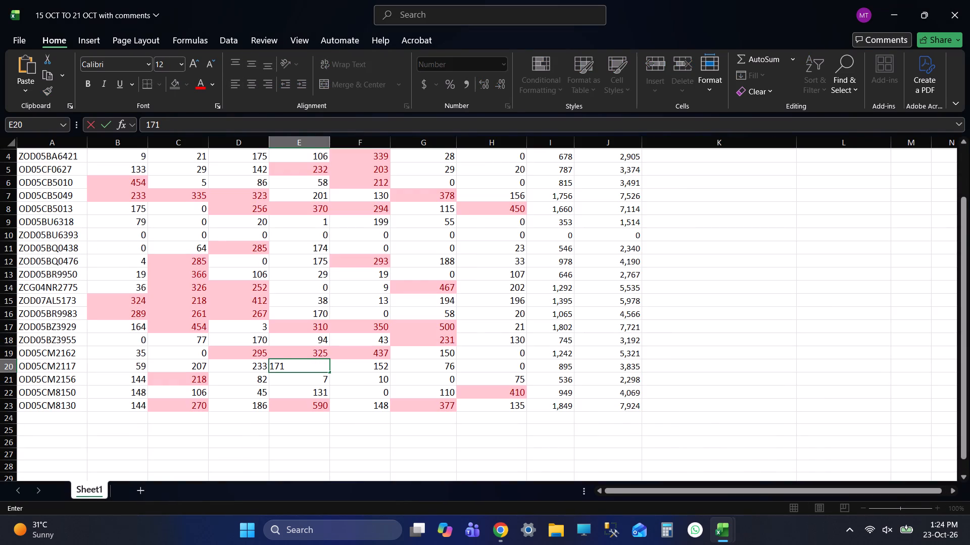
pyautogui.press('Tab')
pyautogui.hotkey('alt', 'Tab')
pyautogui.click(288, 264)
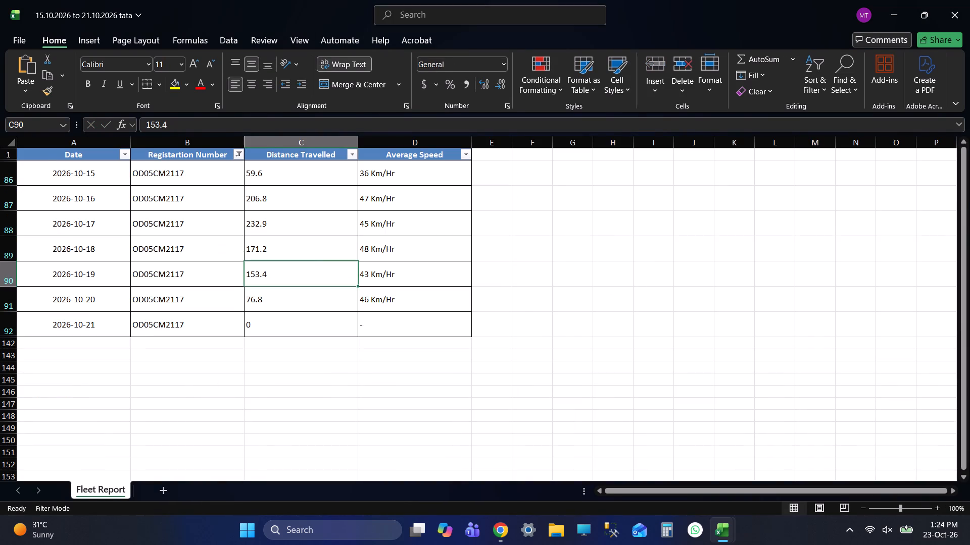
pyautogui.hotkey('alt', 'Tab')
pyautogui.hotkey('alt', 'Tab')
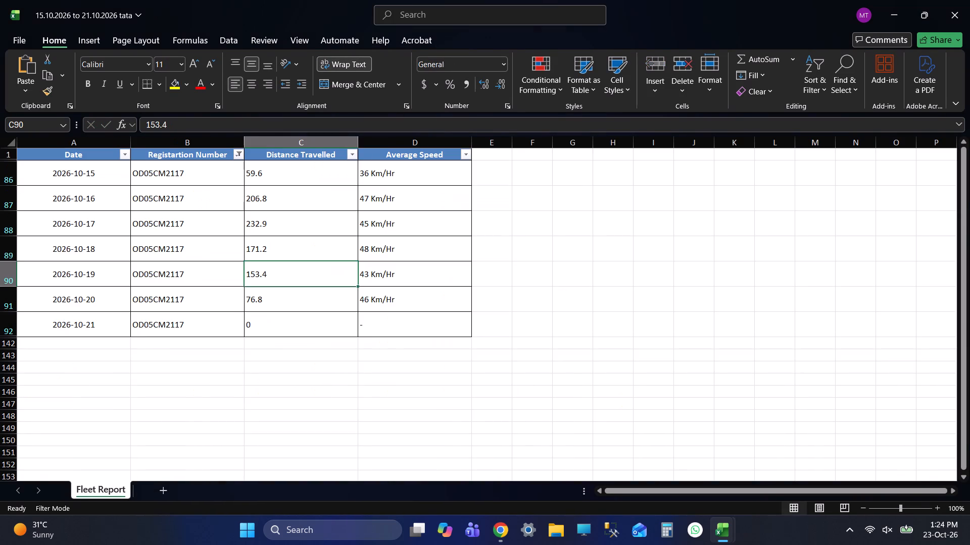
pyautogui.hotkey('alt', 'Tab')
pyautogui.write('153')
pyautogui.press('Tab')
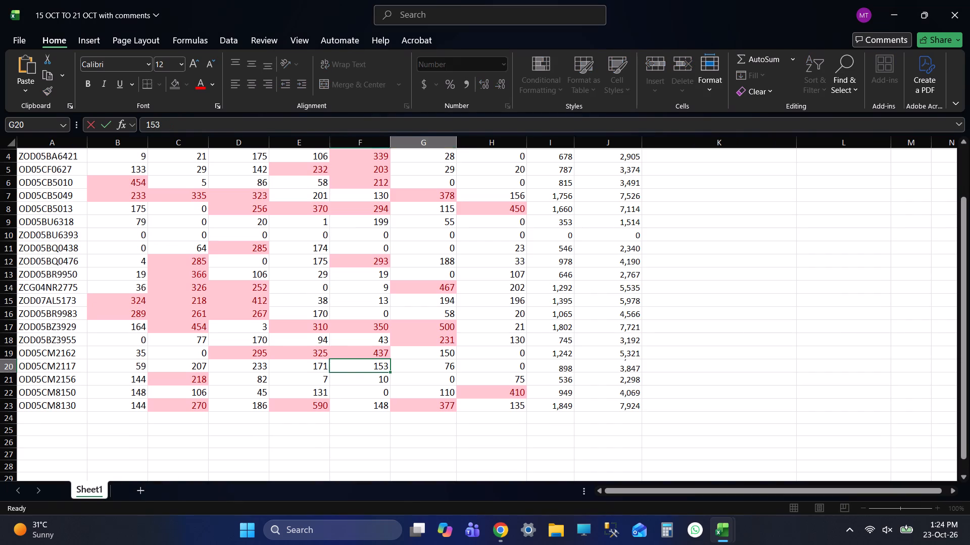
pyautogui.hotkey('alt', 'Tab')
pyautogui.click(309, 300)
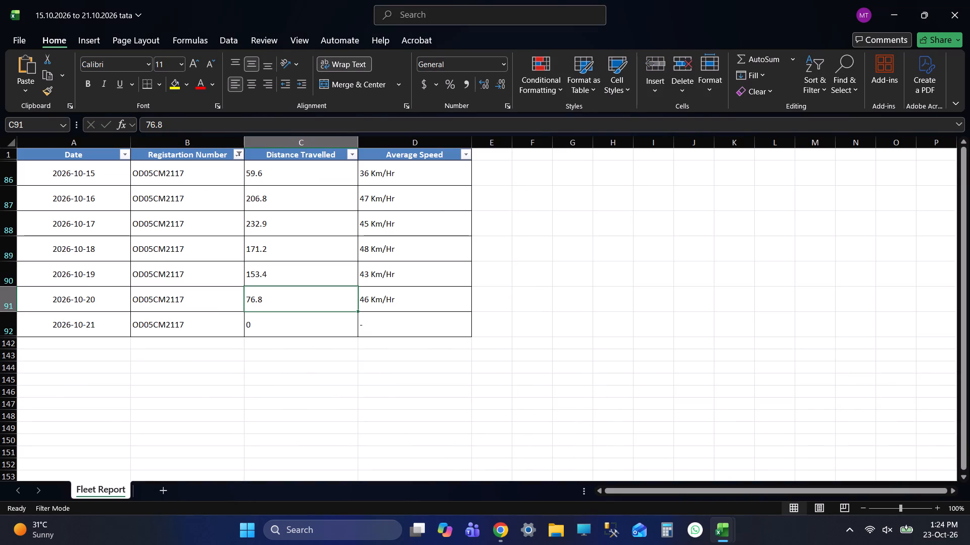
pyautogui.hotkey('alt', 'Tab')
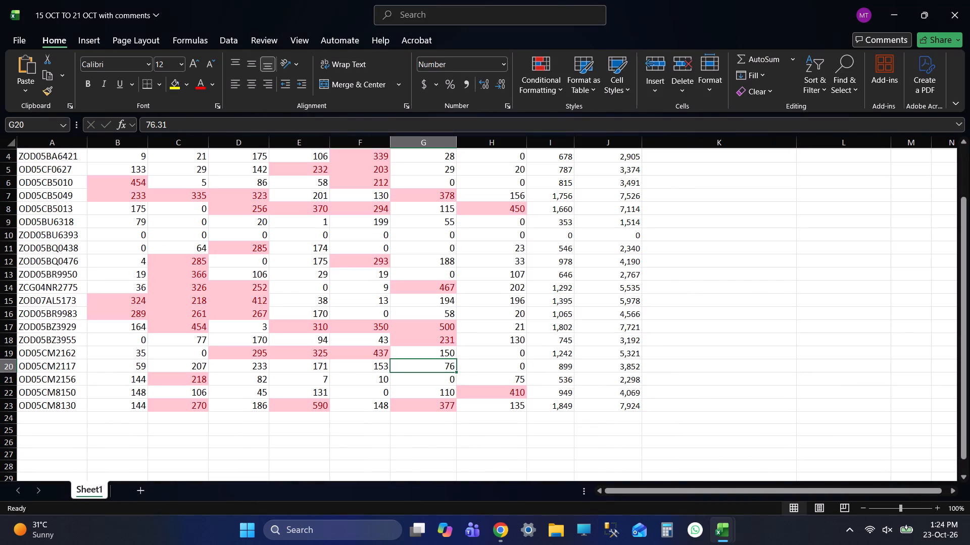
pyautogui.write('77')
pyautogui.press('Tab')
pyautogui.hotkey('alt', 'Tab')
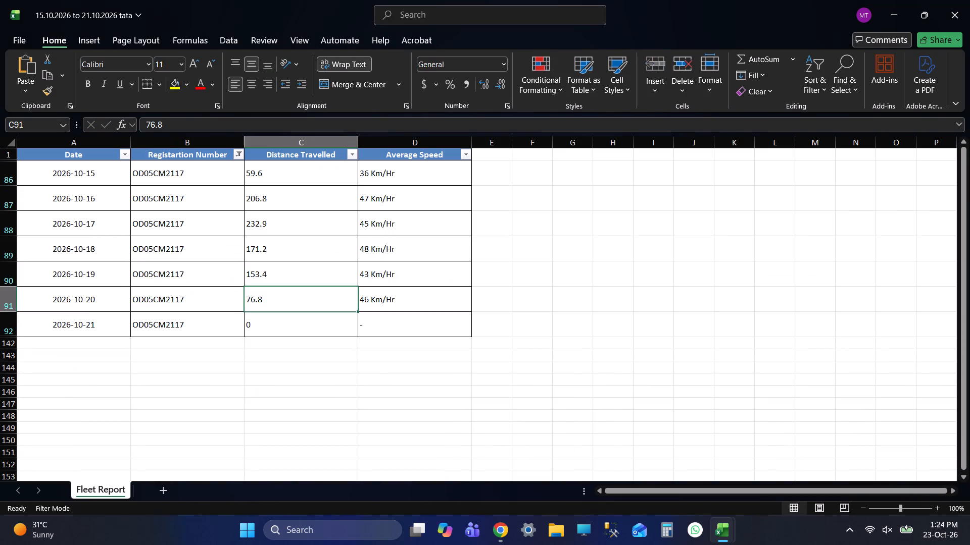
pyautogui.click(318, 320)
pyautogui.hotkey('alt', 'Tab')
pyautogui.hotkey('ctrl', 's')
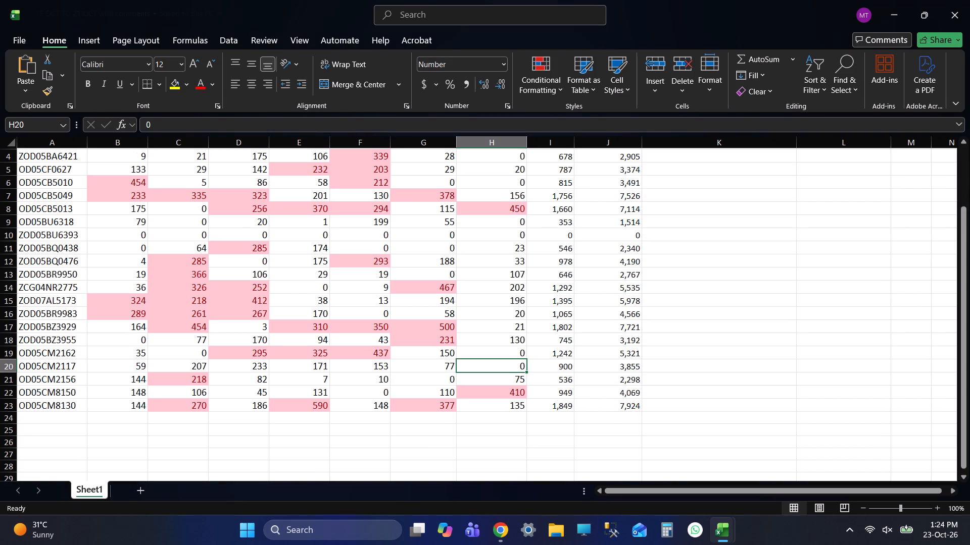
pyautogui.scroll(2, 301, 333)
pyautogui.scroll(-3, 301, 333)
pyautogui.click(68, 342)
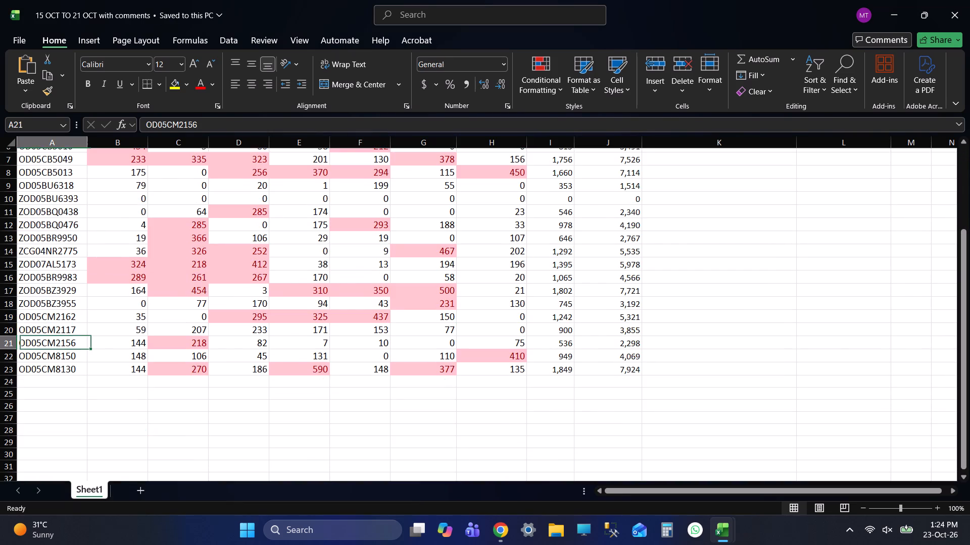
pyautogui.hotkey('alt', 'Tab')
pyautogui.scroll(6, 227, 294)
pyautogui.click(233, 152)
pyautogui.hotkey('alt', 'Tab')
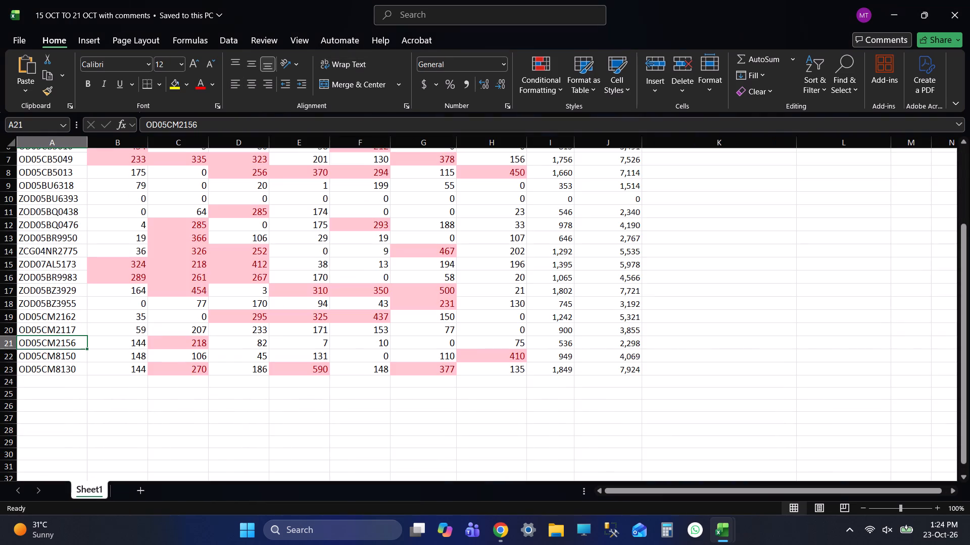
pyautogui.hotkey('alt', 'Tab')
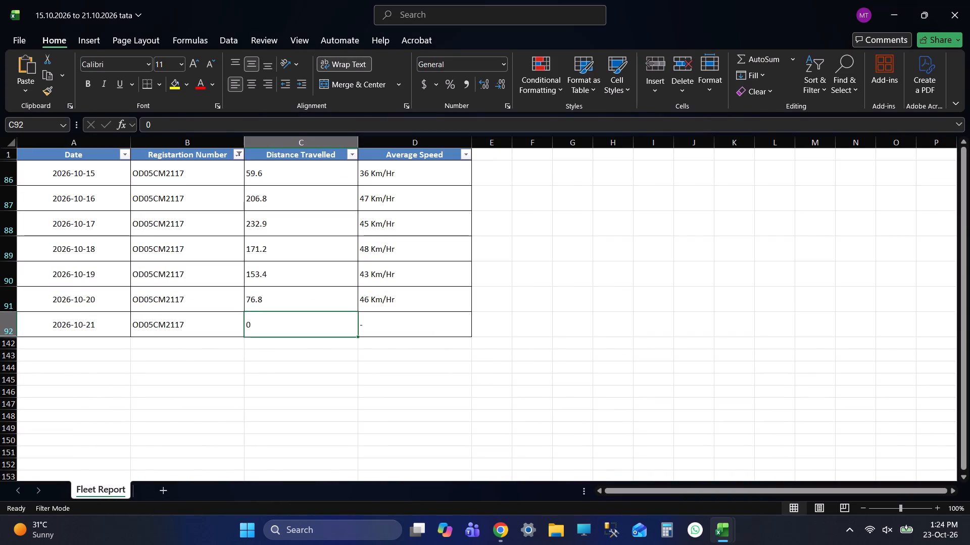
pyautogui.click(239, 151)
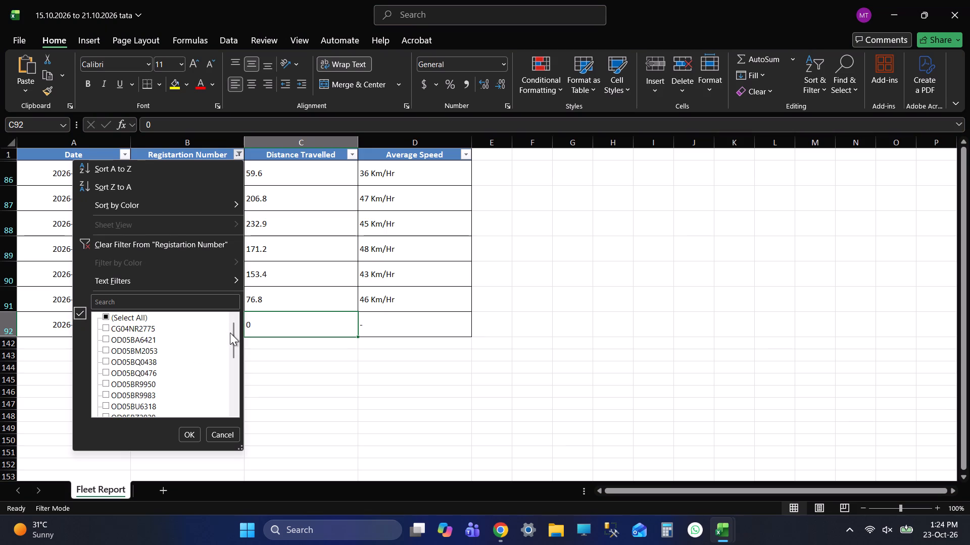
pyautogui.moveTo(235, 333); pyautogui.dragTo(235, 371)
pyautogui.click(140, 368)
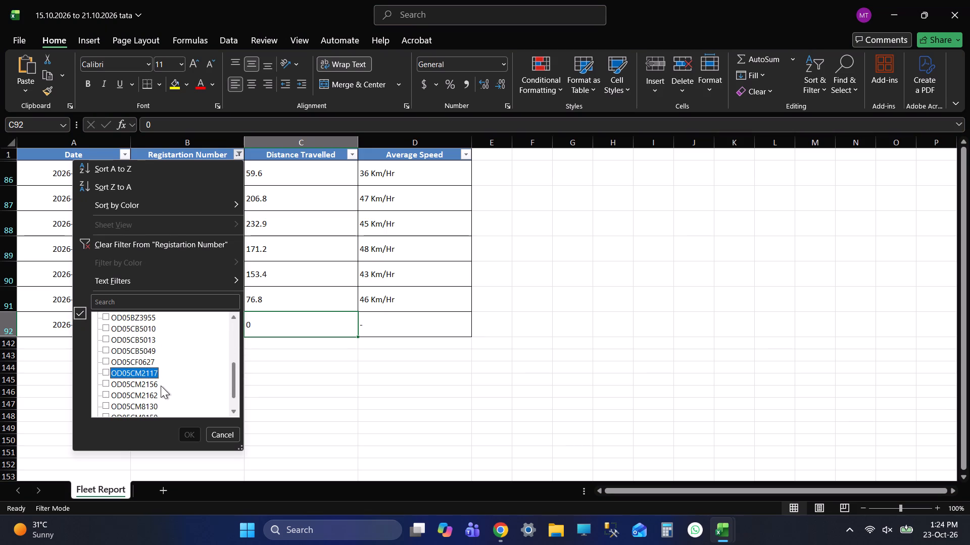
pyautogui.click(159, 386)
pyautogui.click(153, 386)
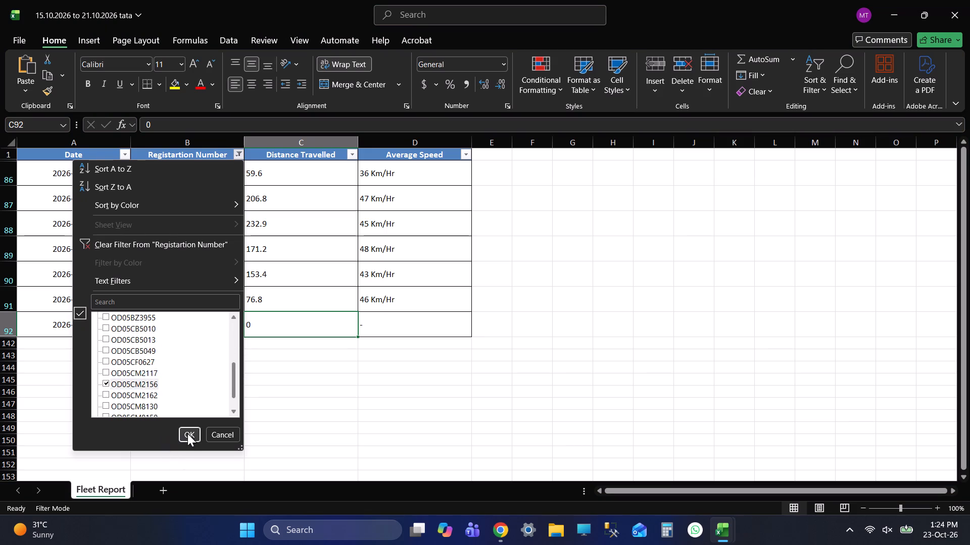
pyautogui.click(187, 433)
pyautogui.click(311, 181)
pyautogui.hotkey('alt', 'Tab')
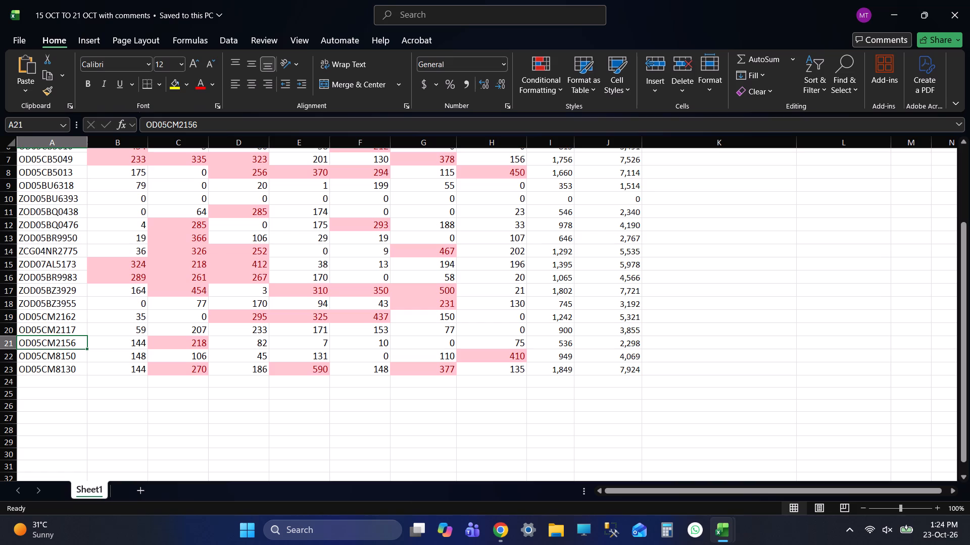
pyautogui.press('Tab')
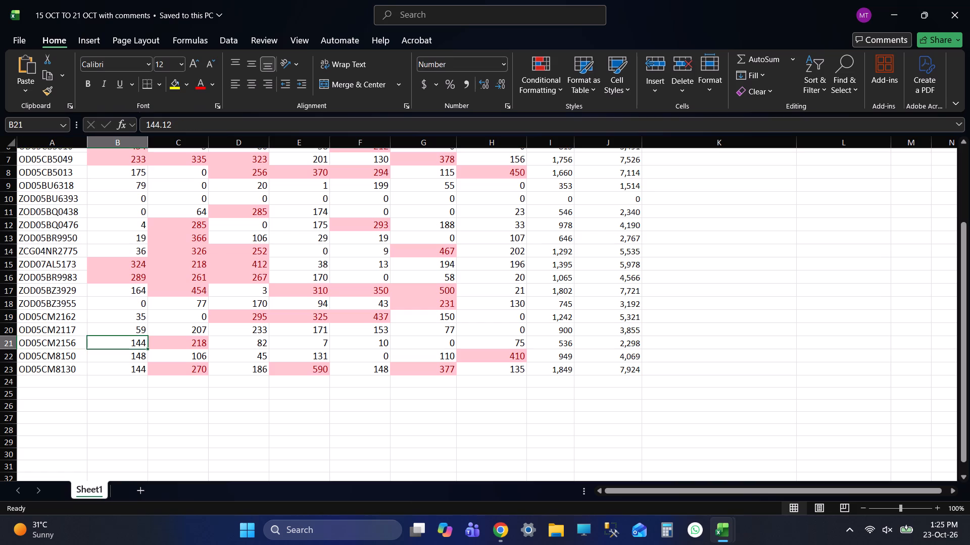
pyautogui.hotkey('alt', 'Tab')
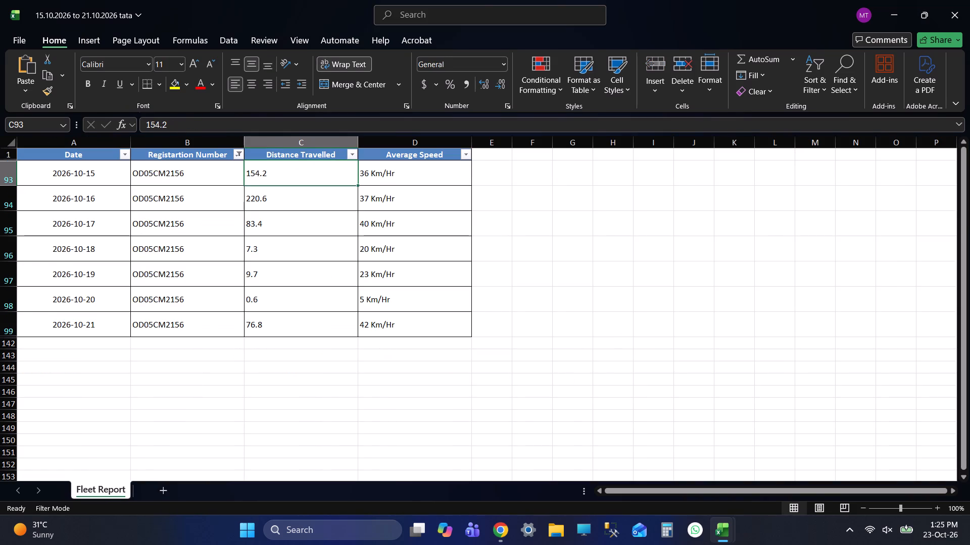
pyautogui.hotkey('alt', 'Tab')
pyautogui.hotkey('alt', 'Tab')
pyautogui.hotkey('alt', 'Tab')
pyautogui.write('154')
pyautogui.press('Tab')
pyautogui.hotkey('alt', 'Tab')
pyautogui.click(273, 199)
pyautogui.hotkey('alt', 'Tab')
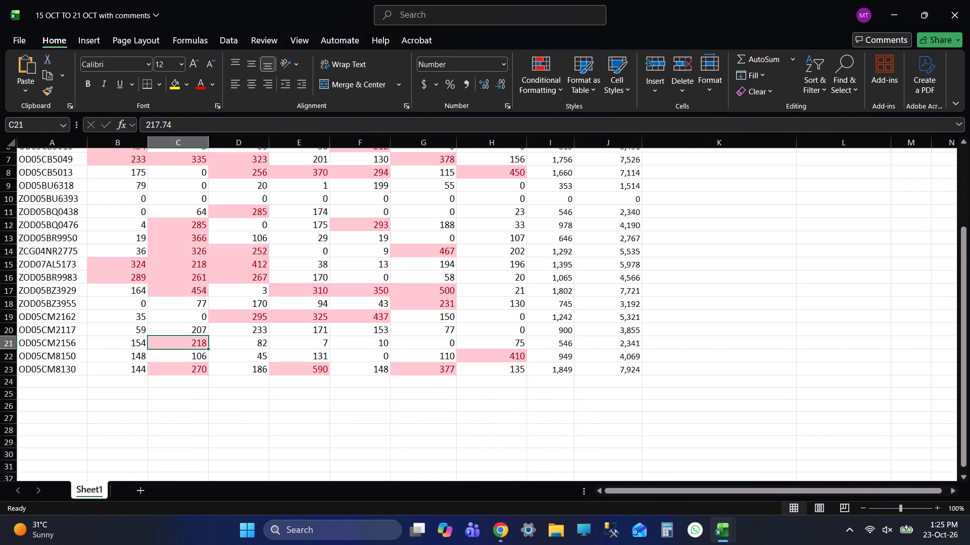
pyautogui.hotkey('alt', 'Tab')
pyautogui.hotkey('alt', 'Tab')
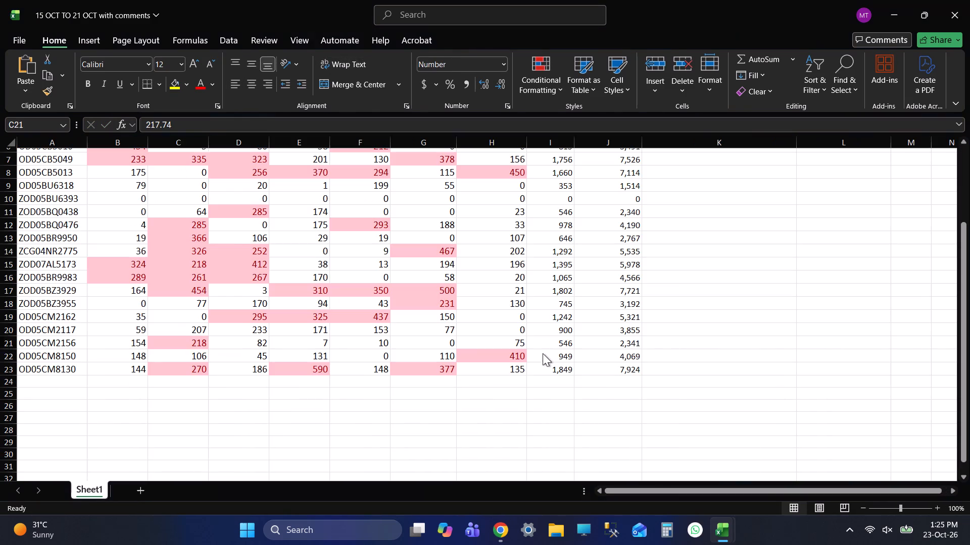
pyautogui.write('220')
pyautogui.press('Tab')
pyautogui.hotkey('alt', 'Tab')
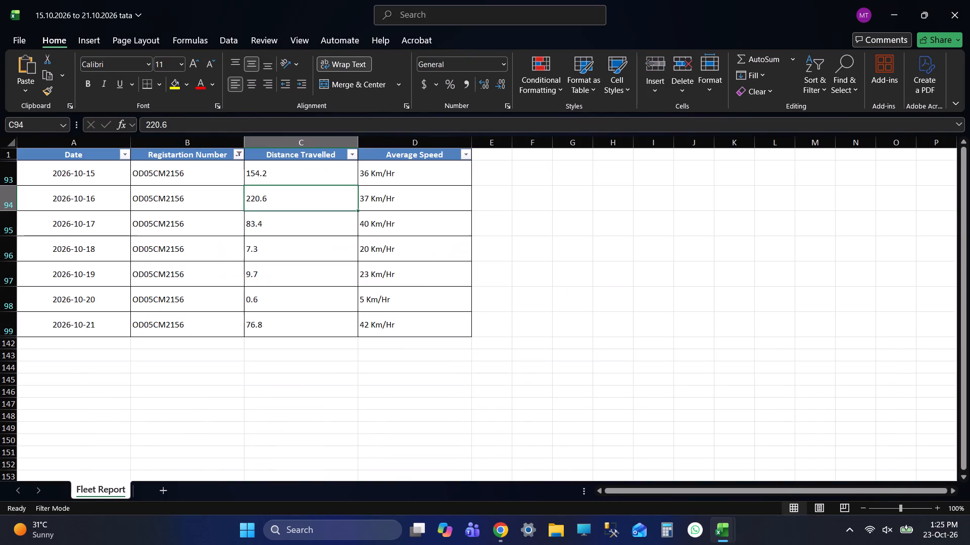
pyautogui.click(305, 229)
pyautogui.hotkey('alt', 'Tab')
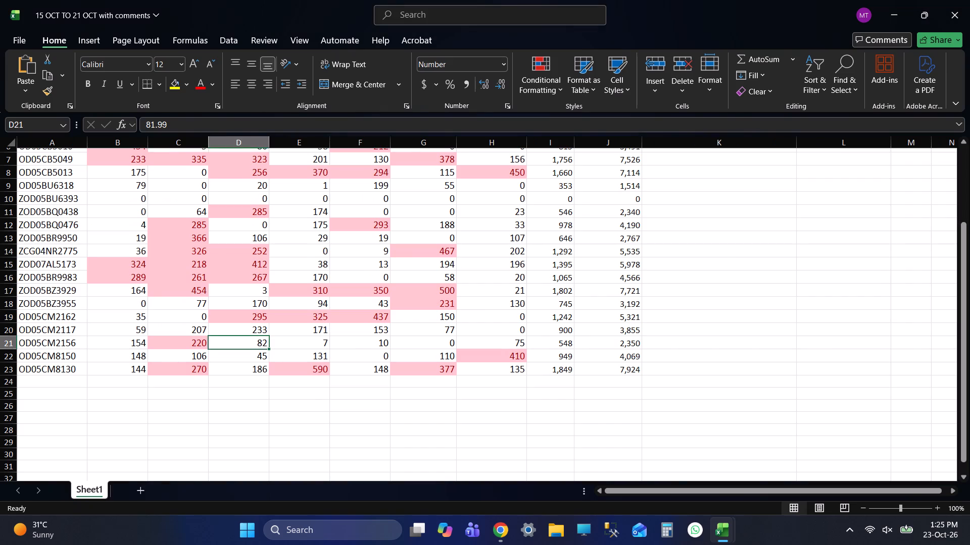
pyautogui.hotkey('alt', 'Tab')
pyautogui.hotkey('alt', 'Tab')
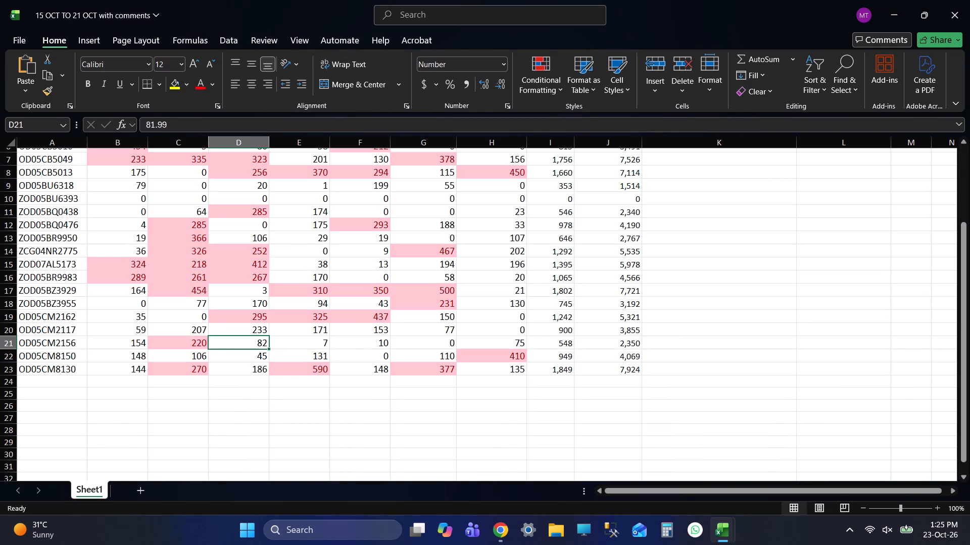
pyautogui.write('83')
pyautogui.press('Tab')
pyautogui.hotkey('alt', 'Tab')
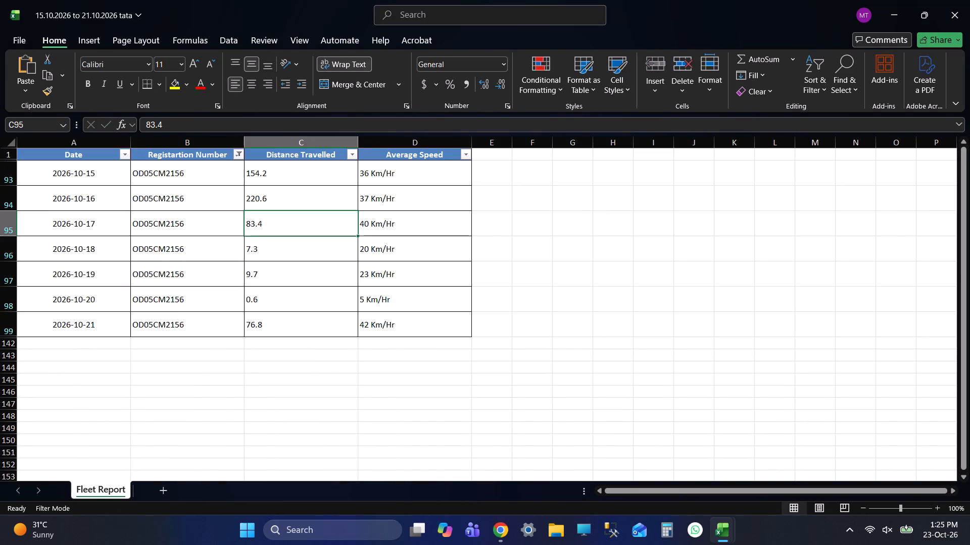
pyautogui.click(289, 249)
pyautogui.hotkey('alt', 'Tab')
pyautogui.press('Tab')
pyautogui.hotkey('alt', 'Tab')
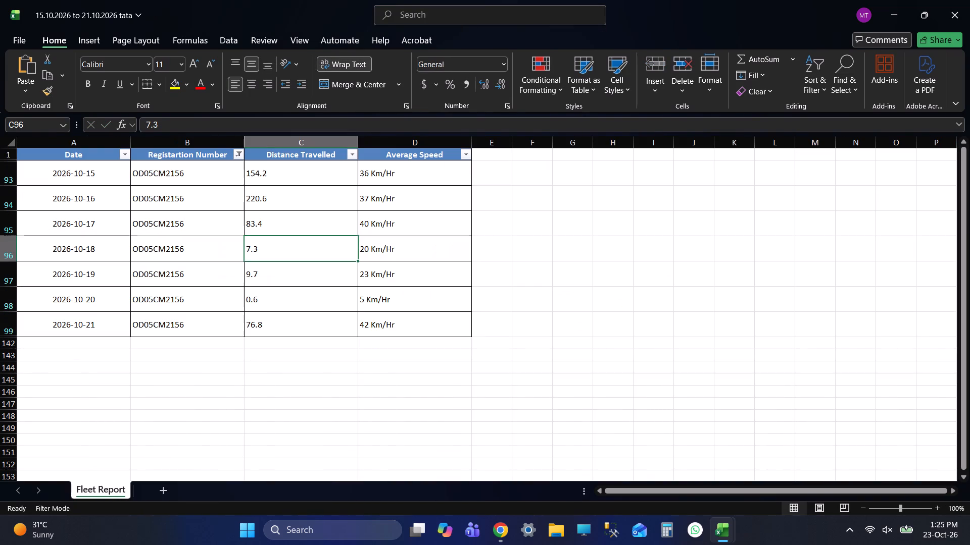
pyautogui.click(291, 281)
pyautogui.click(292, 303)
pyautogui.hotkey('alt', 'Tab')
pyautogui.press('Tab')
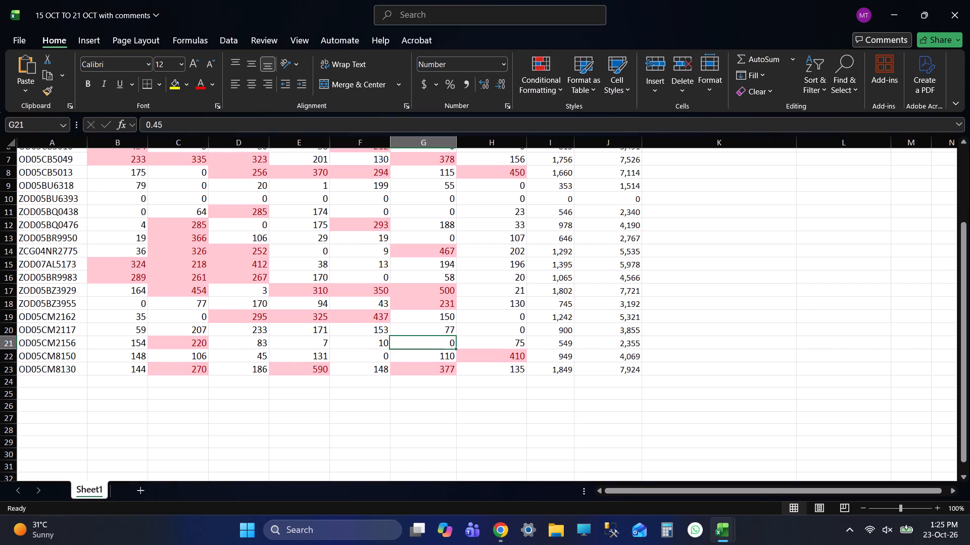
pyautogui.hotkey('alt', 'Tab')
pyautogui.click(299, 329)
pyautogui.hotkey('alt', 'Tab')
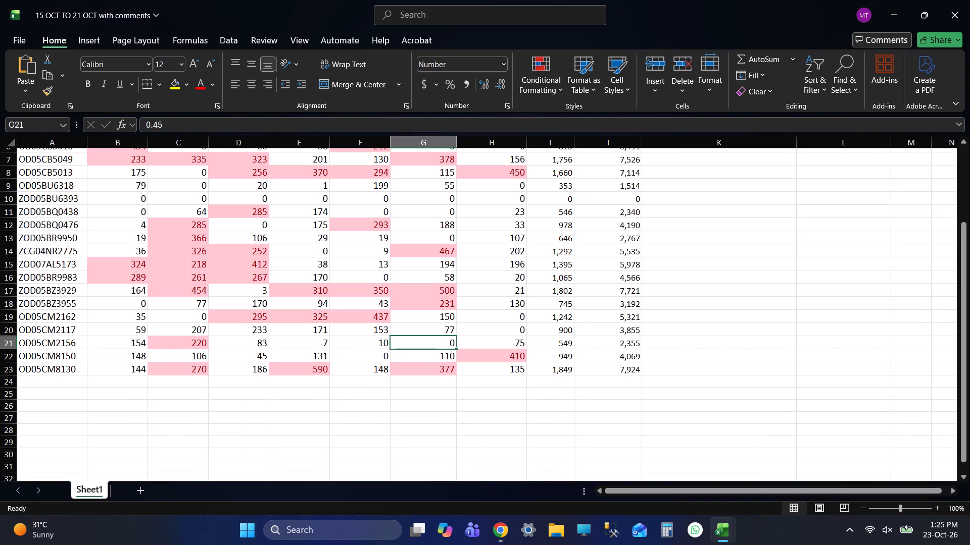
pyautogui.press('Tab')
pyautogui.hotkey('alt', 'Tab')
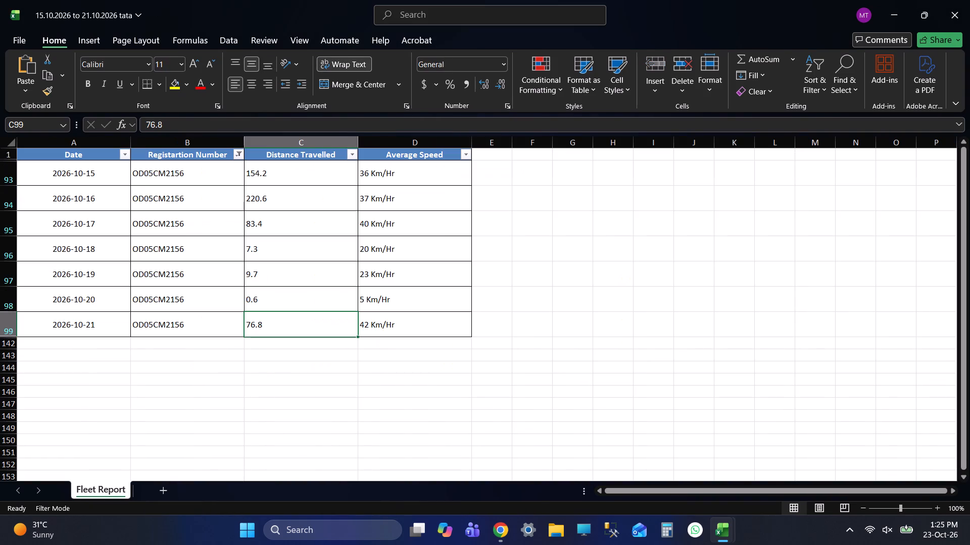
pyautogui.hotkey('alt', 'Tab')
pyautogui.write('77')
pyautogui.press('Return')
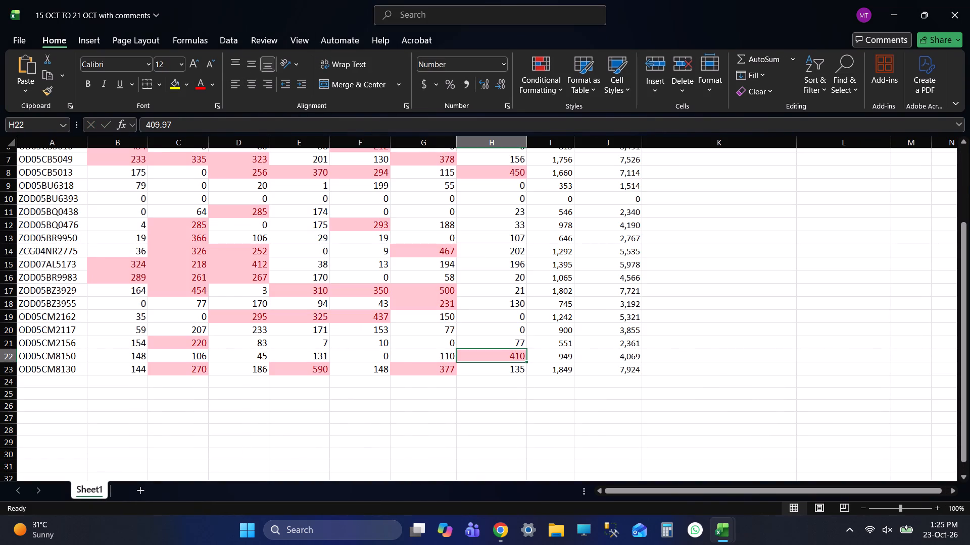
pyautogui.hotkey('ctrl', 's')
pyautogui.hotkey('shift', 'Tab')
pyautogui.hotkey('shift', 'Tab')
pyautogui.hotkey('shift', 'Tab')
pyautogui.hotkey('shift', 'Tab')
pyautogui.hotkey('shift', 'Tab')
pyautogui.hotkey('shift', 'Tab')
pyautogui.hotkey('shift', 'Tab')
pyautogui.hotkey('shift', 'Tab')
pyautogui.hotkey('shift', 'Tab')
pyautogui.hotkey('shift', 'Tab')
pyautogui.hotkey('shift', 'Tab')
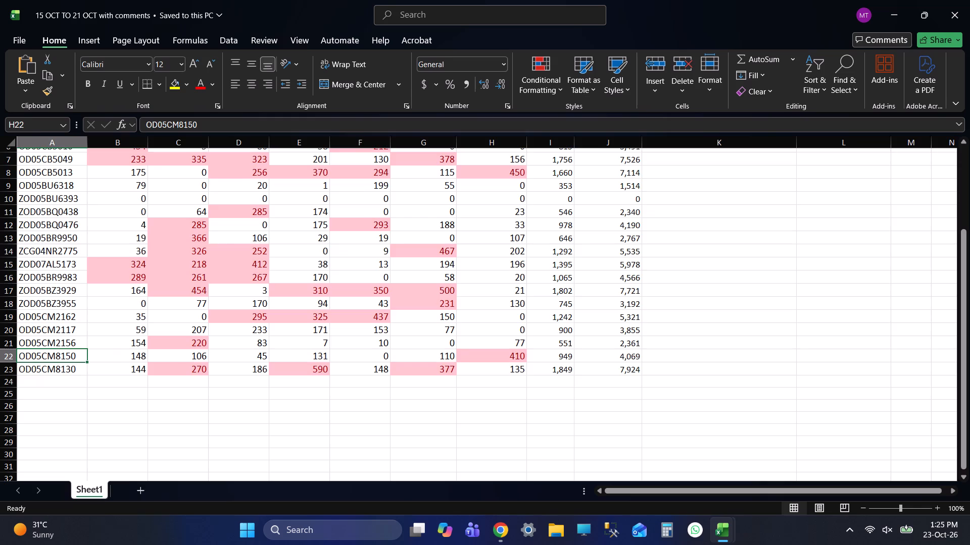
pyautogui.hotkey('alt', 'Tab')
pyautogui.scroll(4, 244, 167)
pyautogui.click(237, 157)
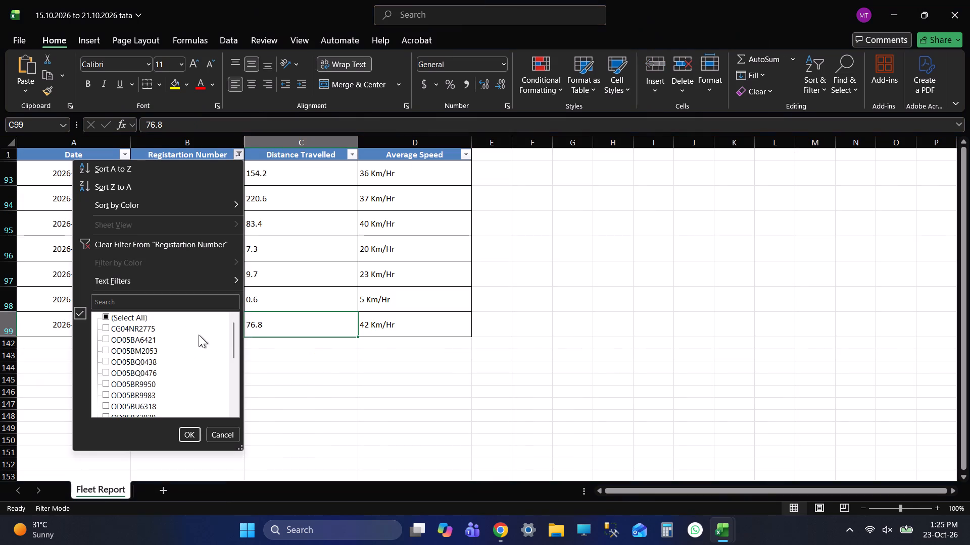
pyautogui.moveTo(234, 337); pyautogui.dragTo(243, 396)
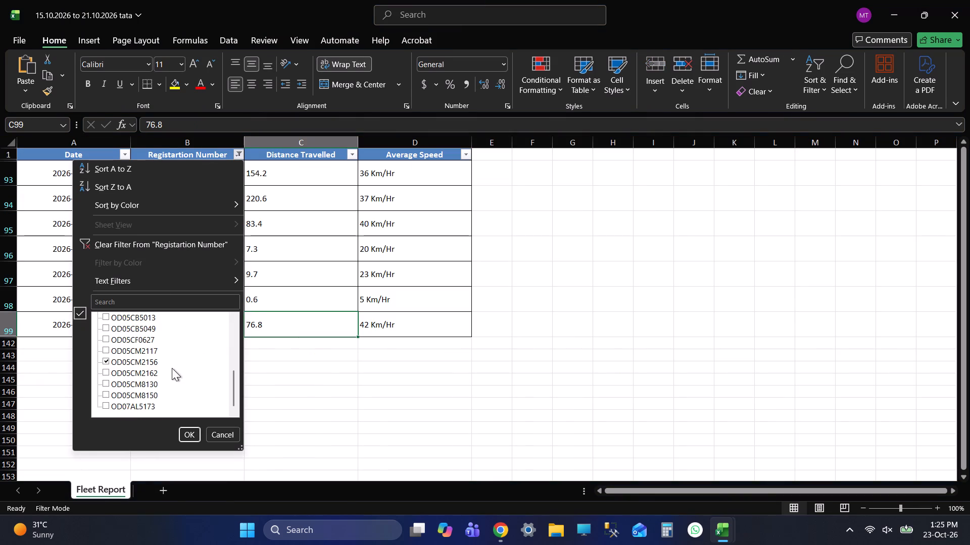
pyautogui.click(149, 360)
pyautogui.click(153, 395)
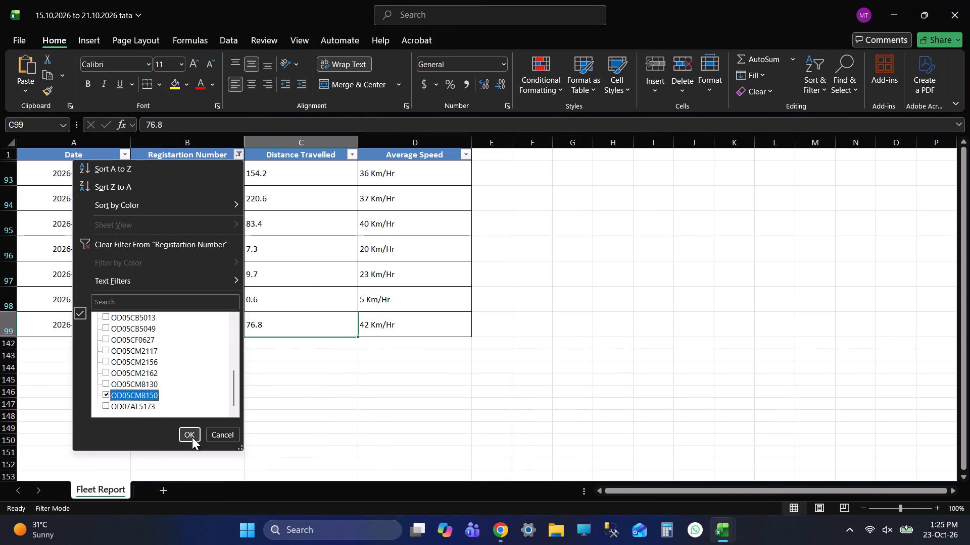
pyautogui.click(192, 437)
pyautogui.click(295, 175)
pyautogui.hotkey('alt', 'Tab')
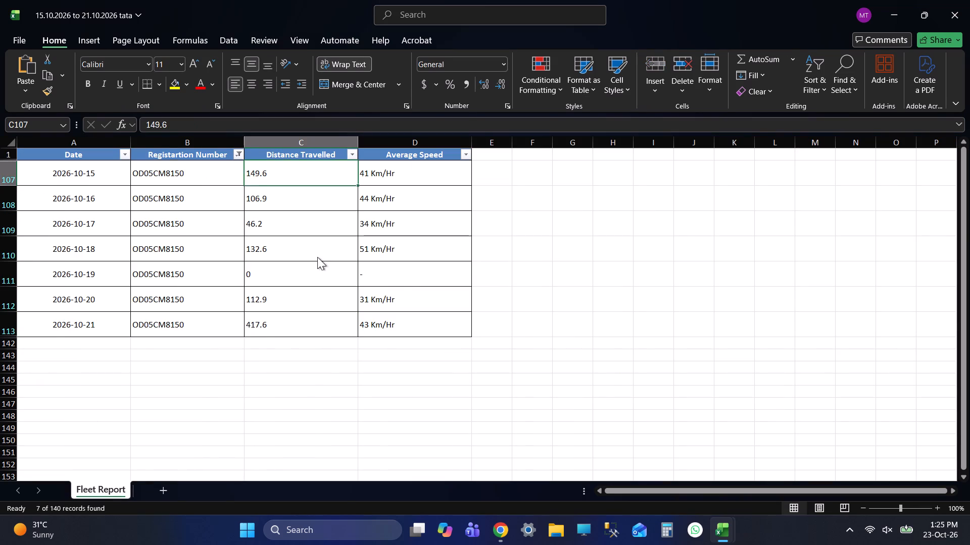
pyautogui.press('Tab')
pyautogui.press('Tab')
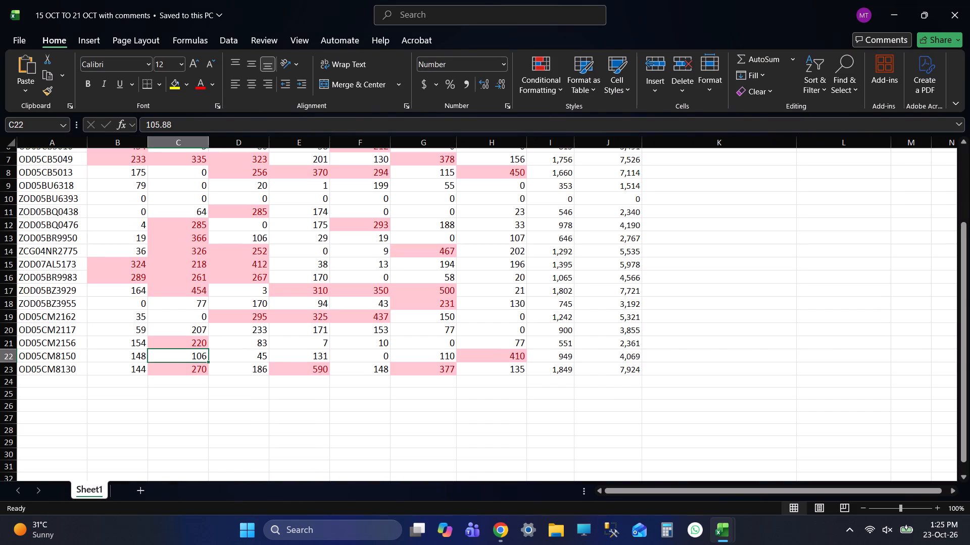
pyautogui.hotkey('shift', 'Tab')
pyautogui.hotkey('alt', 'Tab')
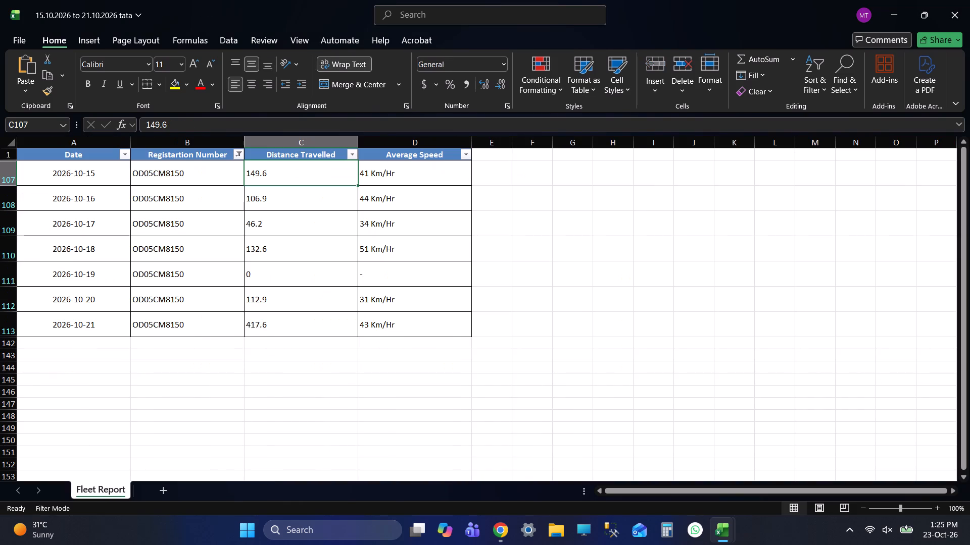
pyautogui.hotkey('alt', 'Tab')
pyautogui.write('150')
pyautogui.press('Tab')
pyautogui.hotkey('alt', 'Tab')
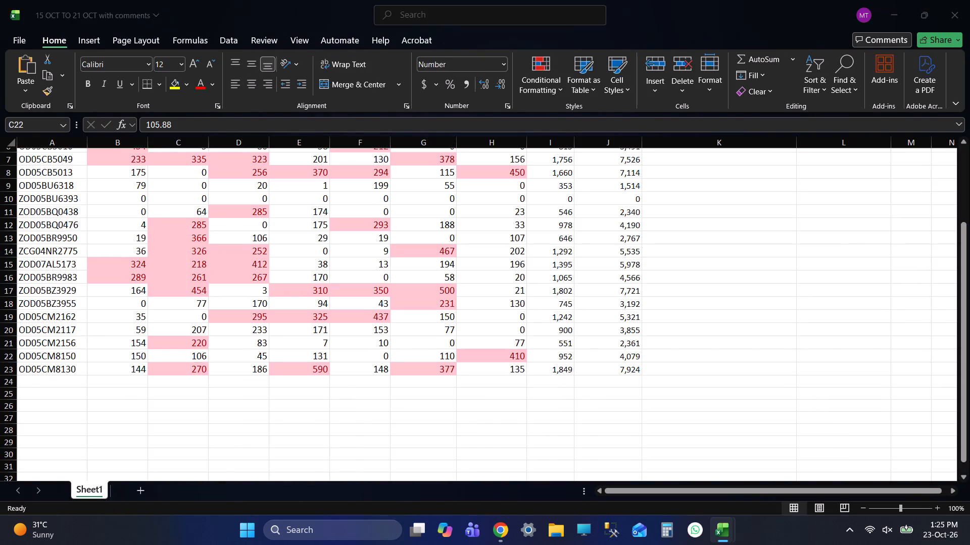
pyautogui.click(290, 200)
pyautogui.hotkey('alt', 'Tab')
pyautogui.hotkey('alt', 'Tab')
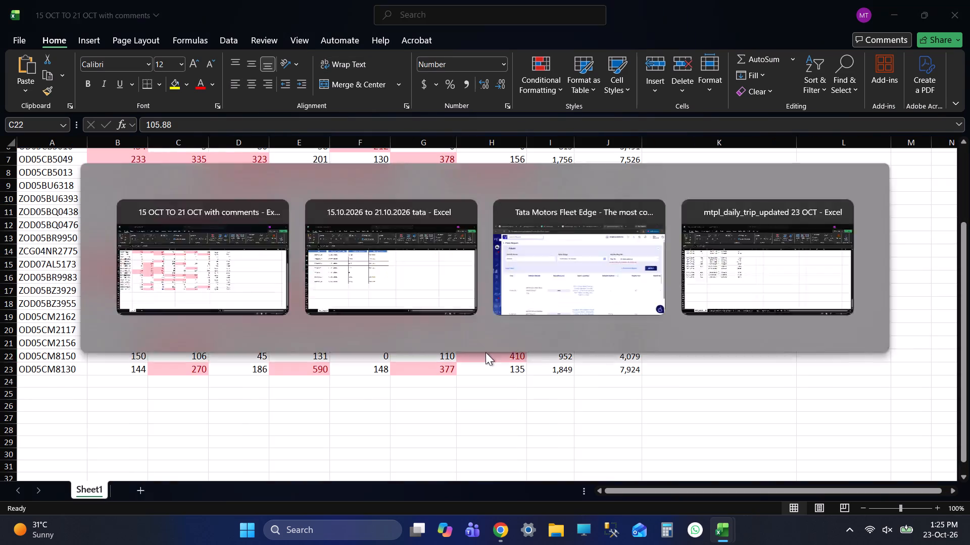
pyautogui.hotkey('alt', 'Tab')
pyautogui.write('107')
pyautogui.press('Tab')
pyautogui.hotkey('alt', 'Tab')
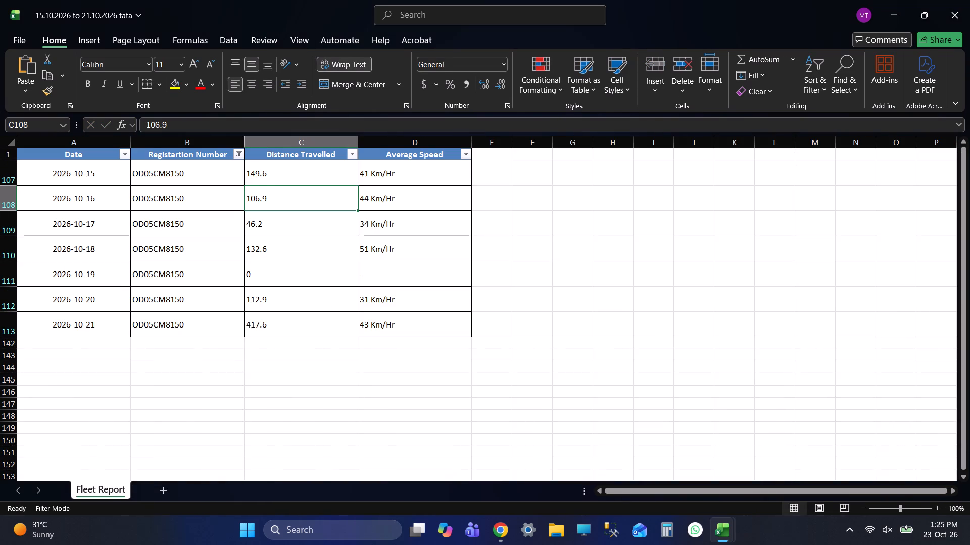
pyautogui.hotkey('alt', 'Tab')
pyautogui.hotkey('alt', 'Tab')
pyautogui.hotkey('alt', 'Tab')
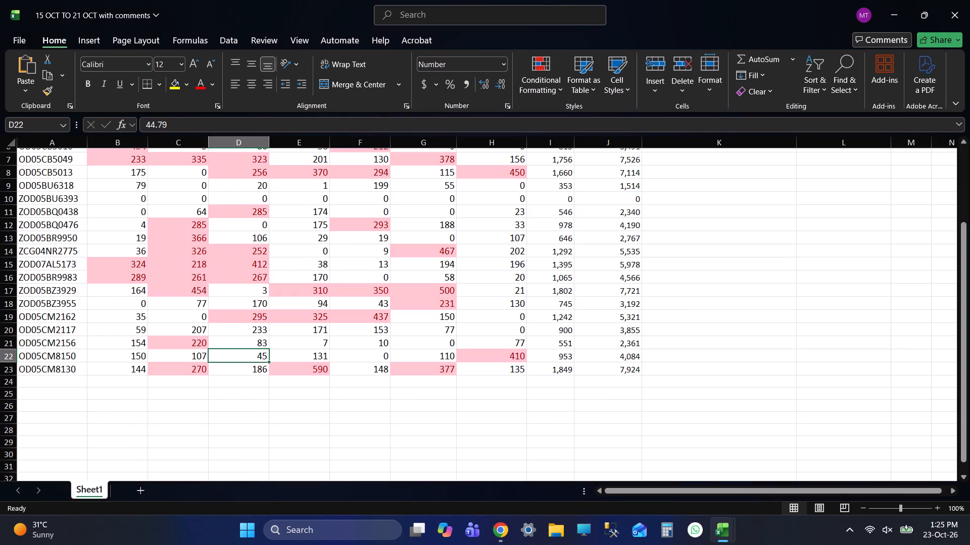
pyautogui.hotkey('ctrl', 's')
pyautogui.hotkey('alt', 'Tab')
pyautogui.click(286, 229)
pyautogui.hotkey('alt', 'Tab')
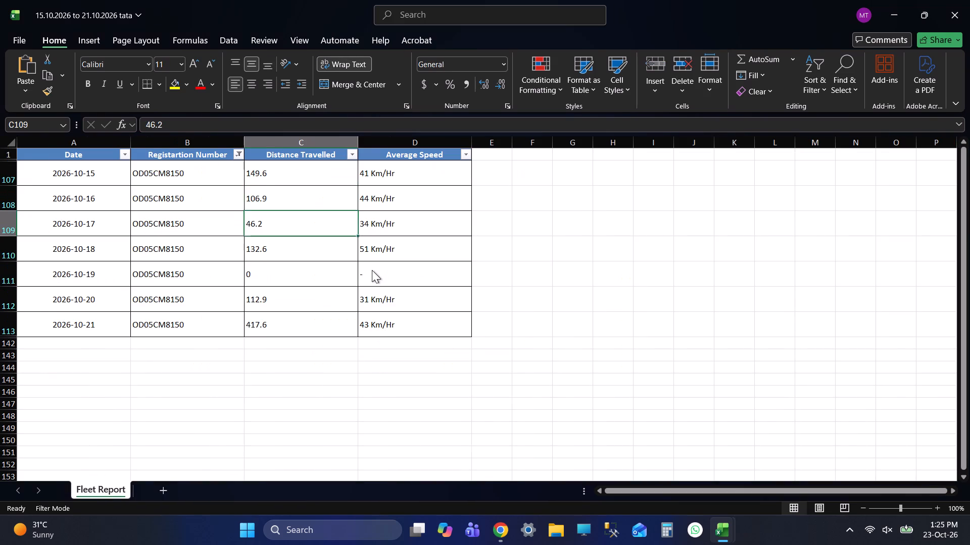
pyautogui.hotkey('alt', 'Tab')
pyautogui.hotkey('alt', 'Tab')
pyautogui.write('46')
pyautogui.press('Tab')
pyautogui.hotkey('alt', 'Tab')
pyautogui.click(292, 257)
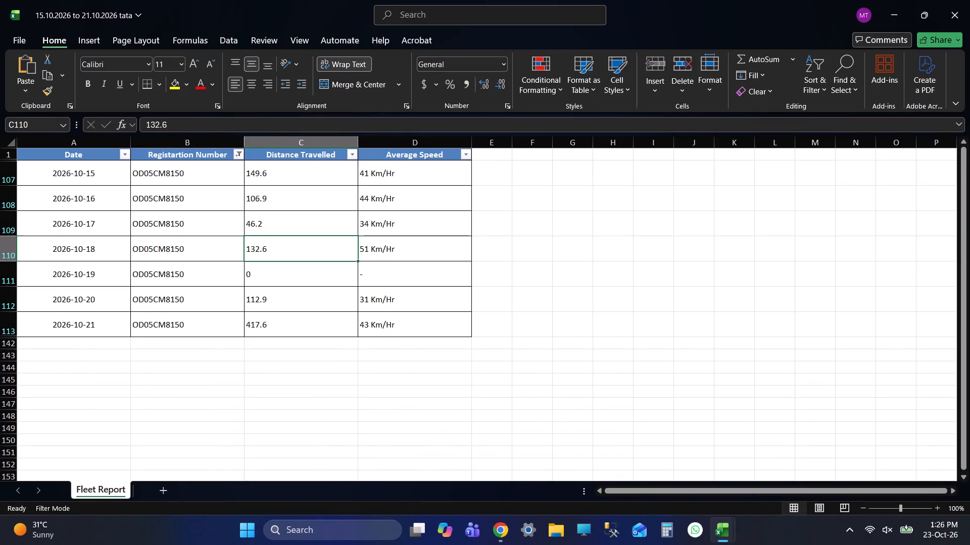
pyautogui.hotkey('alt', 'Tab')
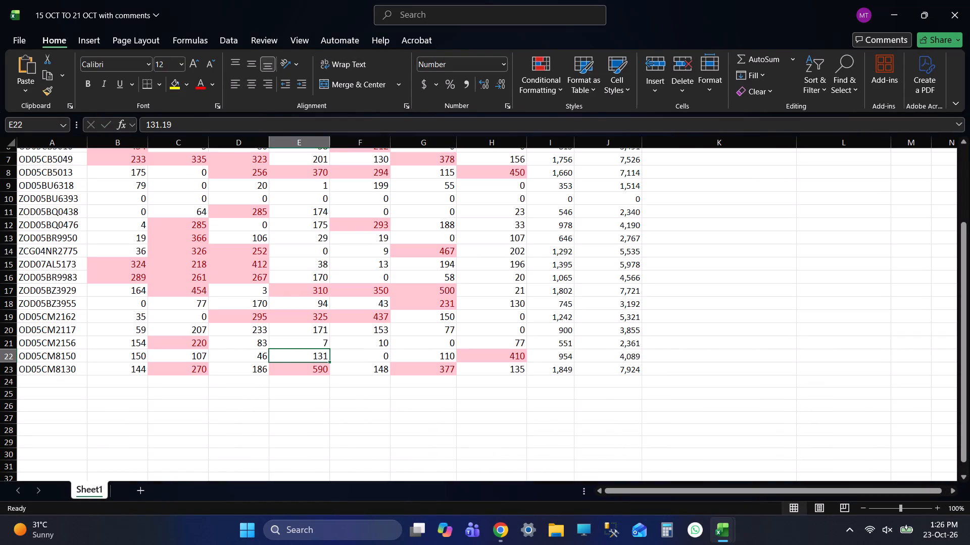
pyautogui.write('133')
pyautogui.press('Tab')
pyautogui.hotkey('alt', 'Tab')
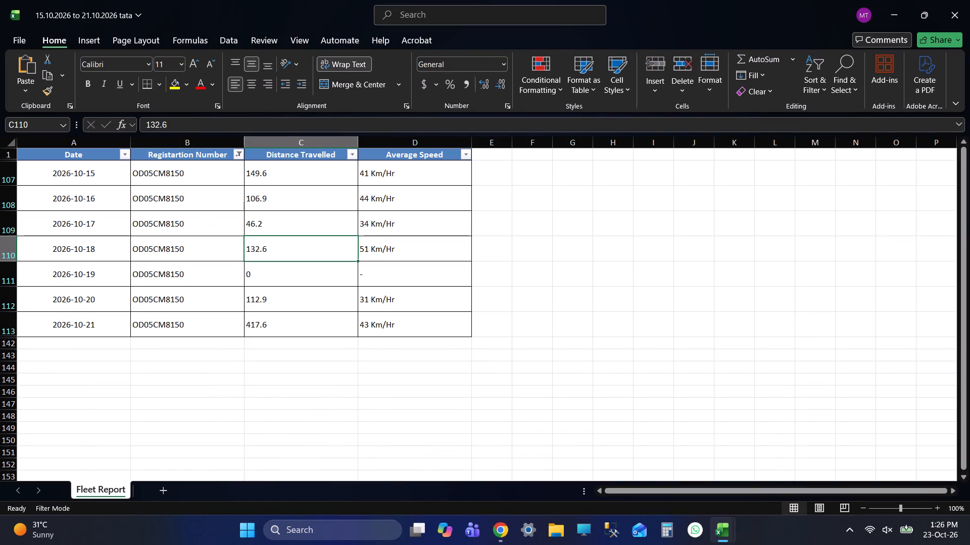
pyautogui.click(279, 279)
pyautogui.hotkey('alt', 'Tab')
pyautogui.press('Tab')
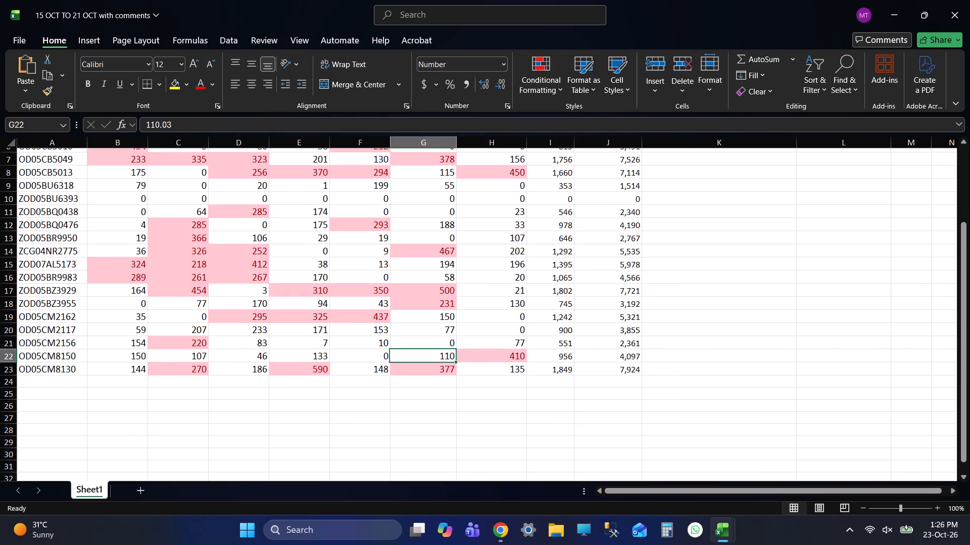
pyautogui.hotkey('alt', 'Tab')
pyautogui.click(273, 299)
pyautogui.hotkey('alt', 'Tab')
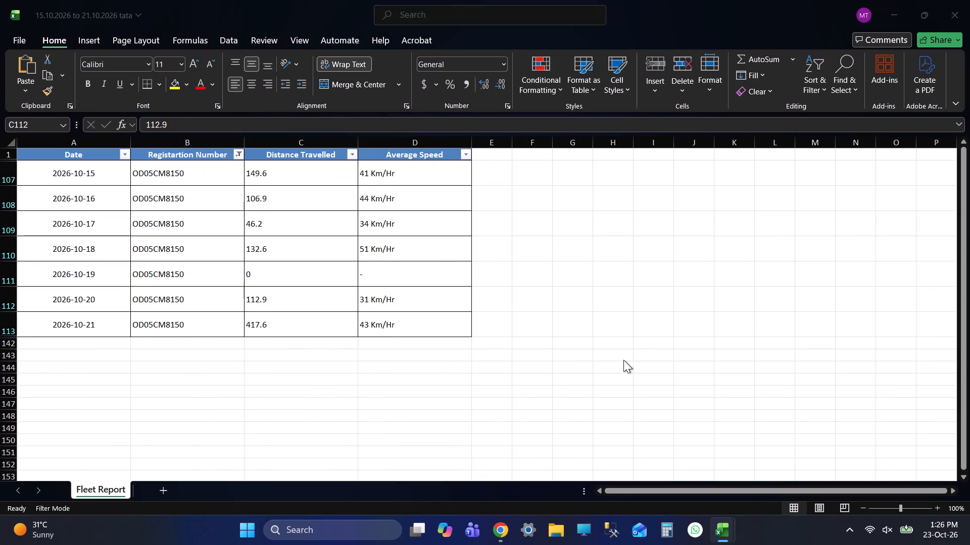
pyautogui.hotkey('alt', 'Tab')
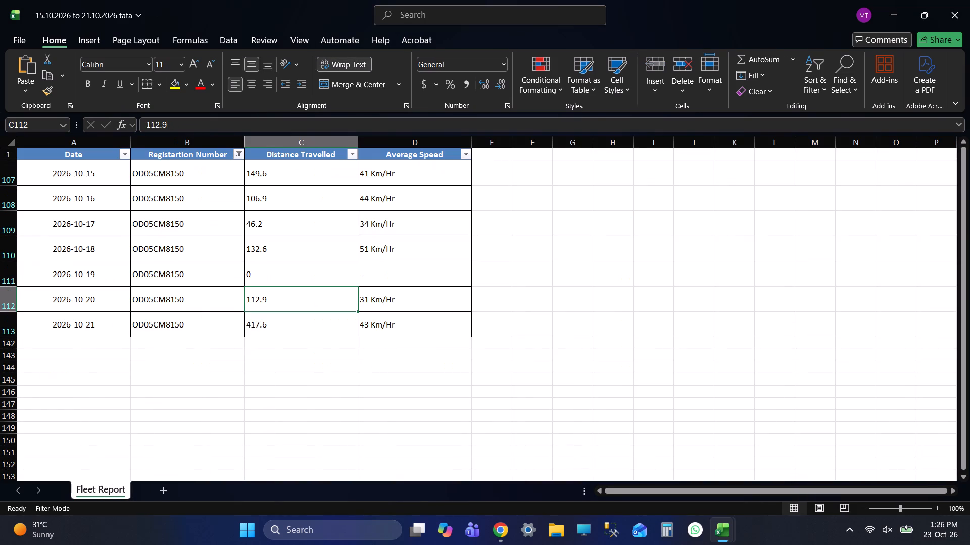
pyautogui.hotkey('alt', 'Tab')
pyautogui.write('113')
pyautogui.press('Tab')
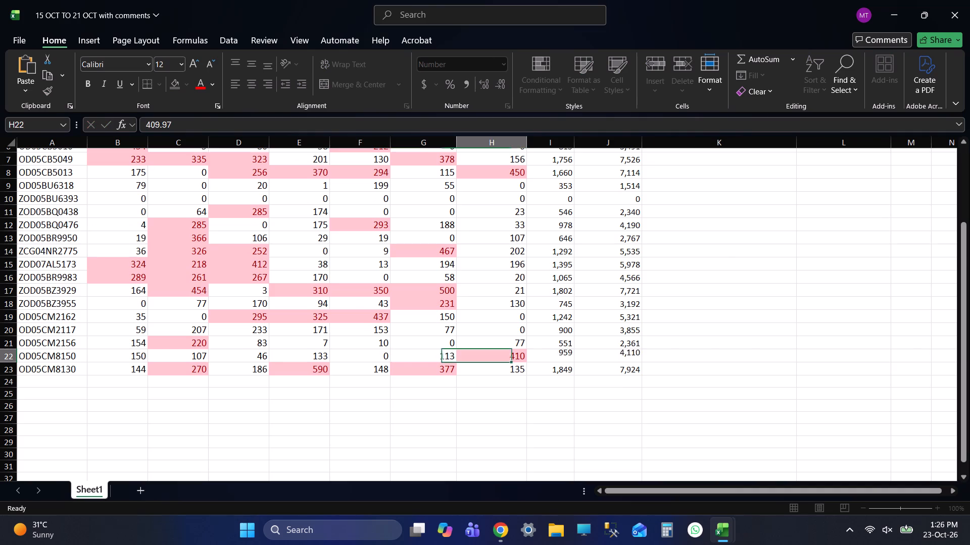
pyautogui.hotkey('alt', 'Tab')
pyautogui.click(286, 333)
pyautogui.hotkey('alt', 'Tab')
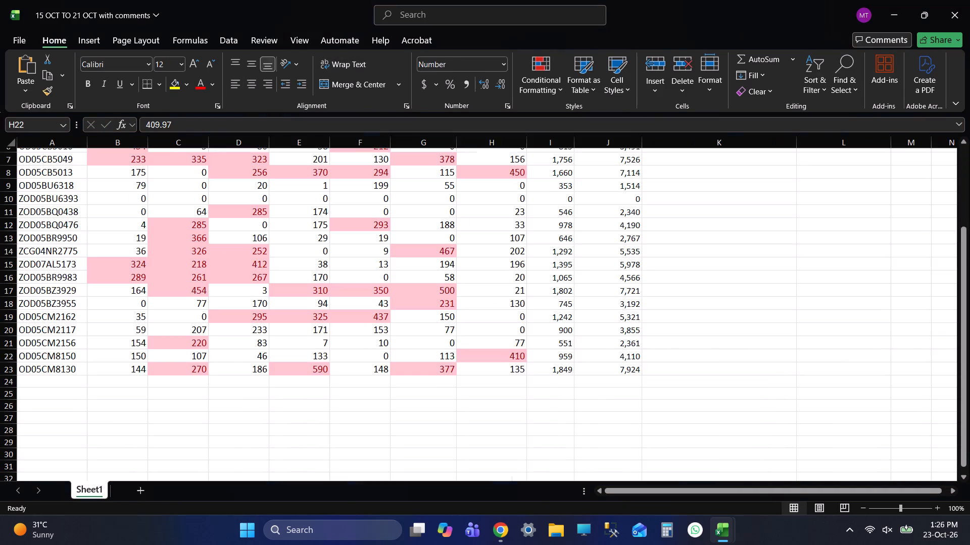
pyautogui.hotkey('alt', 'Tab')
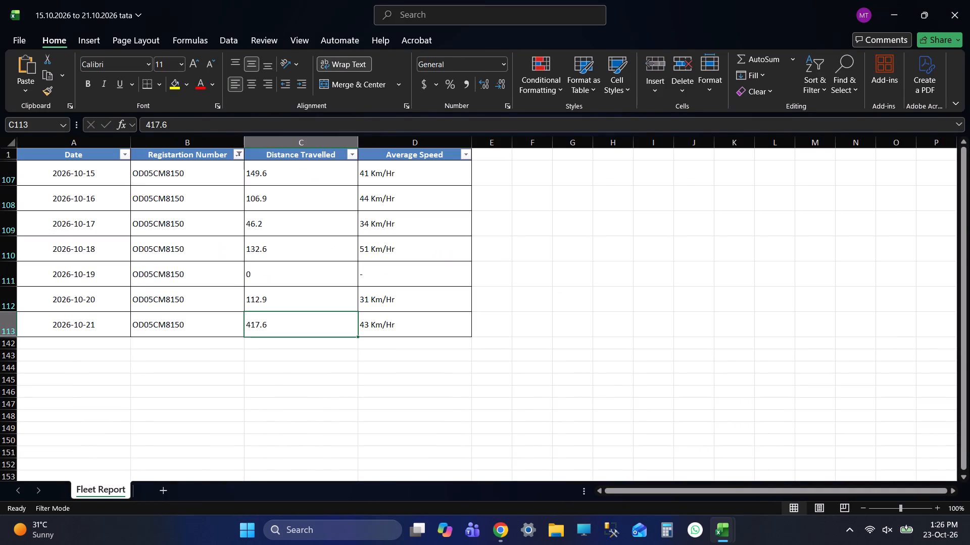
pyautogui.hotkey('alt', 'Tab')
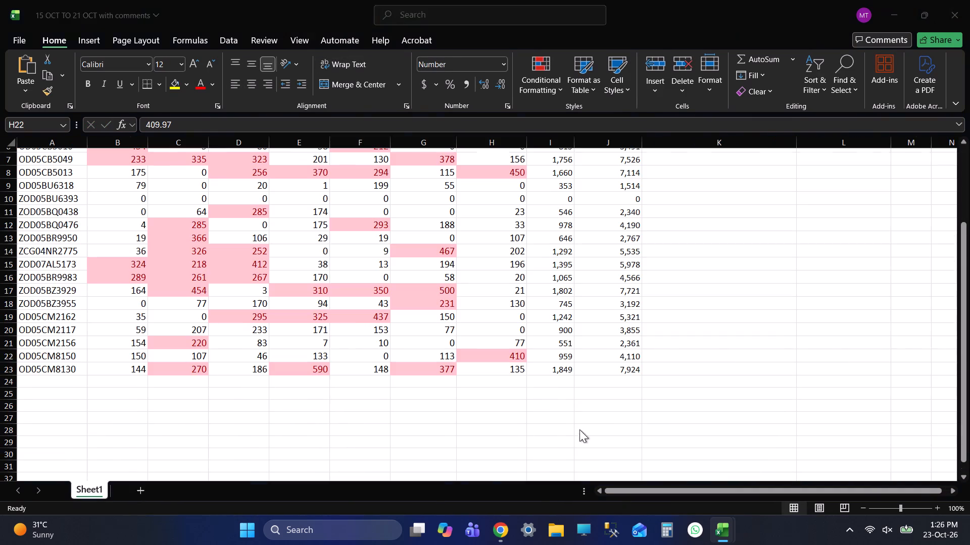
pyautogui.write('418')
pyautogui.press('Return')
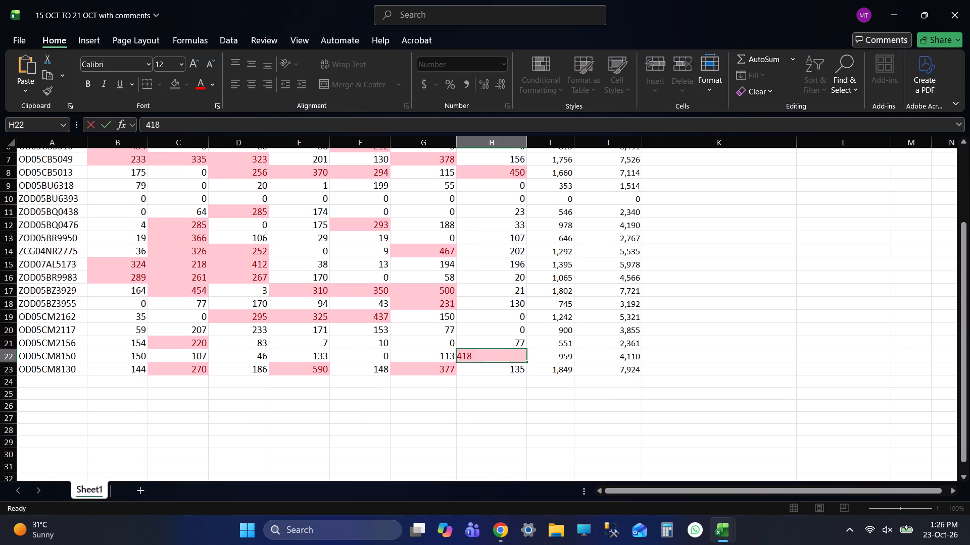
pyautogui.hotkey('ctrl', 's')
pyautogui.hotkey('shift', 'Tab')
pyautogui.hotkey('shift', 'Tab')
pyautogui.hotkey('shift', 'Tab')
pyautogui.hotkey('shift', 'Tab')
pyautogui.hotkey('shift', 'Tab')
pyautogui.hotkey('shift', 'Tab')
pyautogui.hotkey('shift', 'Tab')
pyautogui.hotkey('shift', 'Tab')
pyautogui.hotkey('shift', 'Tab')
pyautogui.hotkey('shift', 'Tab')
pyautogui.hotkey('shift', 'Tab')
pyautogui.hotkey('shift', 'Tab')
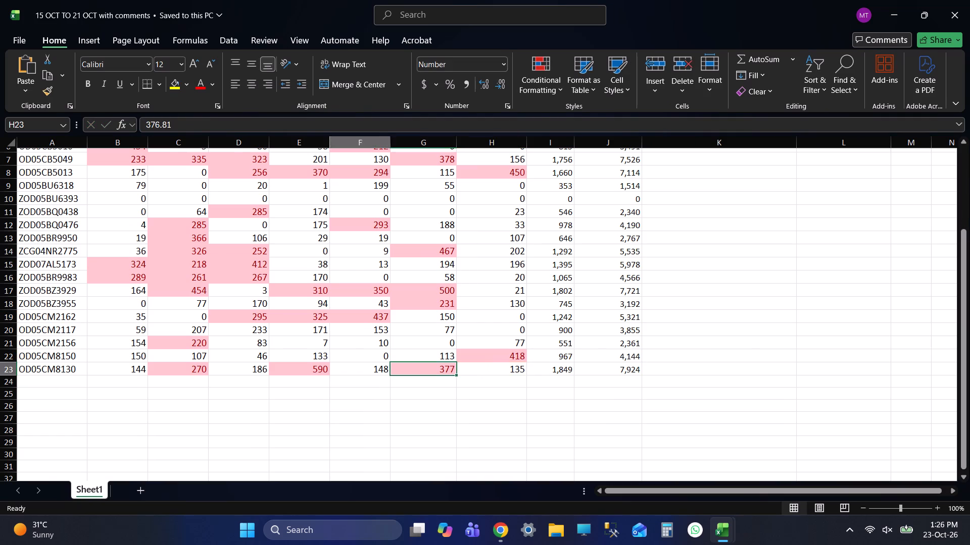
pyautogui.hotkey('alt', 'Tab')
pyautogui.scroll(6, 306, 223)
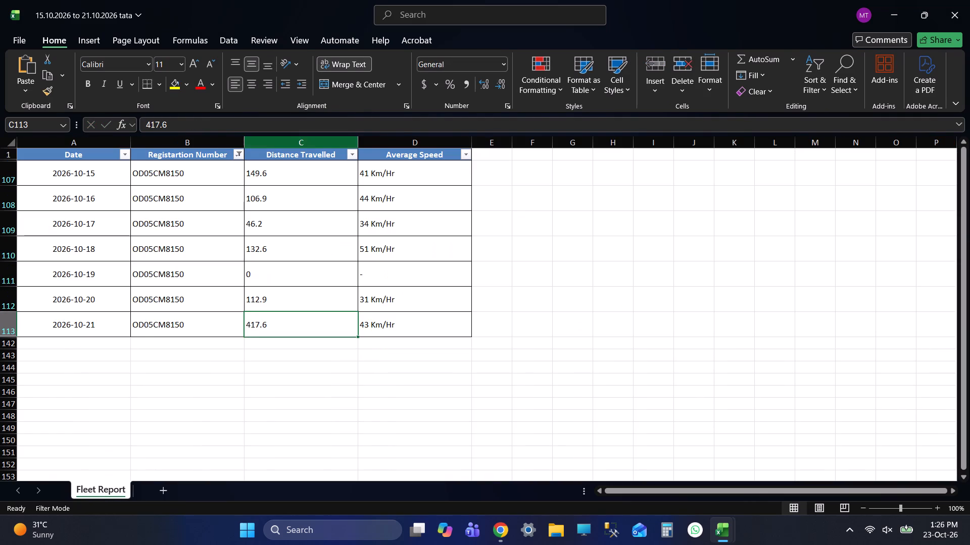
pyautogui.click(237, 151)
pyautogui.moveTo(233, 338); pyautogui.dragTo(239, 395)
pyautogui.click(126, 395)
pyautogui.click(143, 382)
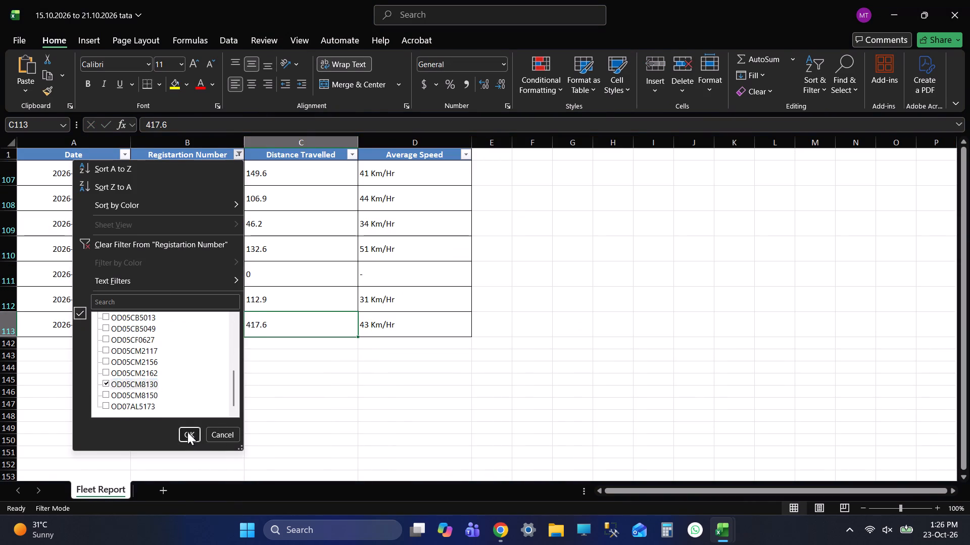
pyautogui.click(187, 432)
pyautogui.click(566, 219)
pyautogui.click(304, 177)
pyautogui.hotkey('alt', 'Tab')
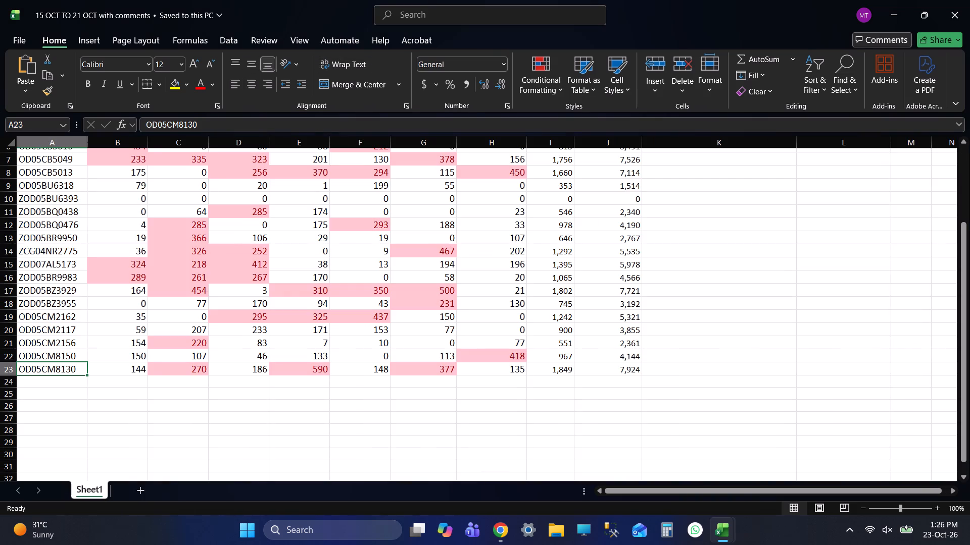
pyautogui.press('Tab')
pyautogui.hotkey('alt', 'Tab')
pyautogui.scroll(4, 322, 263)
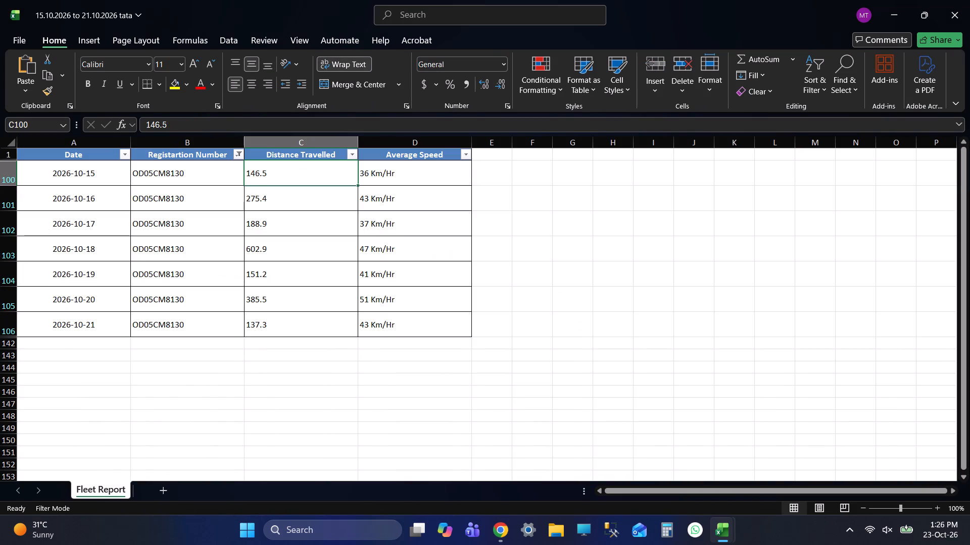
pyautogui.hotkey('alt', 'Tab')
pyautogui.hotkey('alt', 'Tab')
pyautogui.hotkey('alt', 'Tab')
pyautogui.write('146')
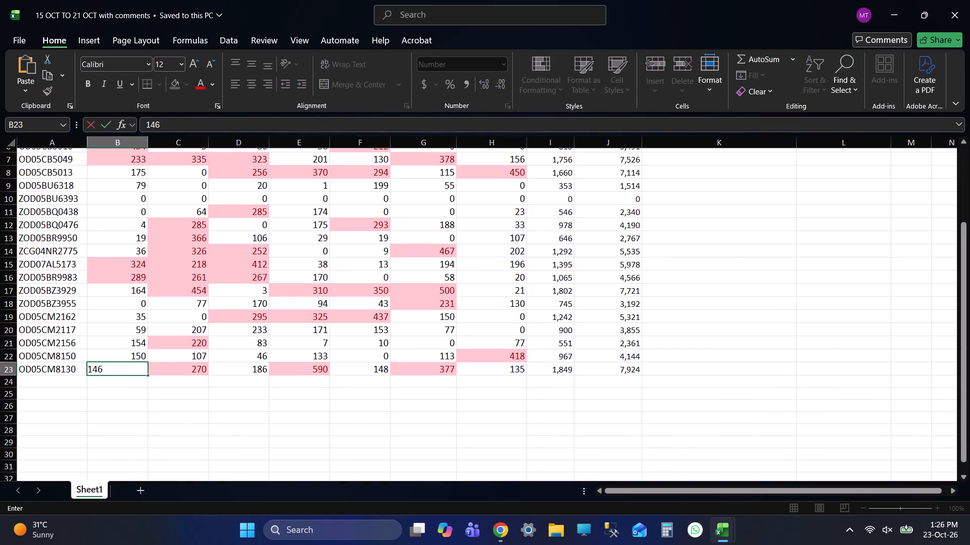
pyautogui.press('Tab')
pyautogui.hotkey('alt', 'Tab')
pyautogui.click(269, 202)
pyautogui.hotkey('alt', 'Tab')
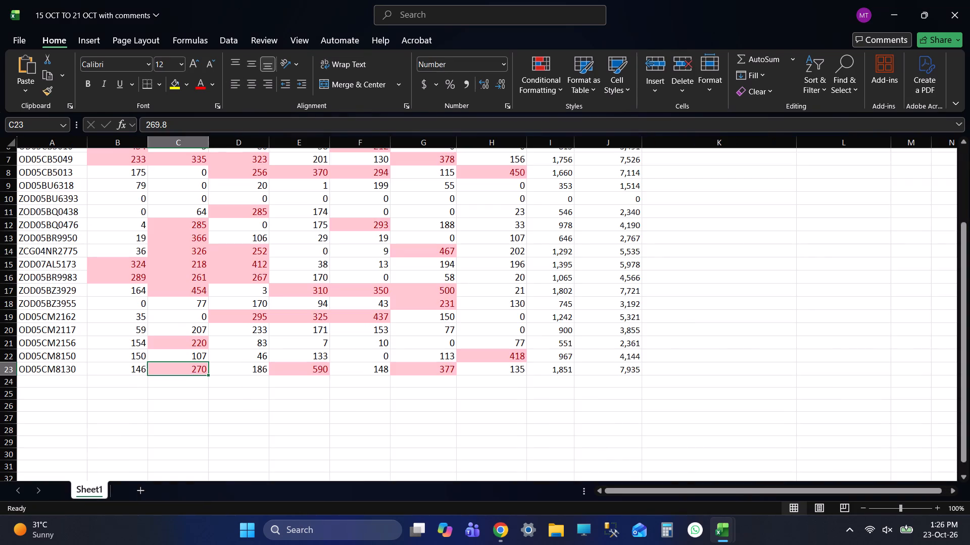
pyautogui.hotkey('alt', 'Tab')
pyautogui.hotkey('alt', 'Tab')
pyautogui.write('275')
pyautogui.press('Tab')
pyautogui.hotkey('alt', 'Tab')
pyautogui.click(290, 232)
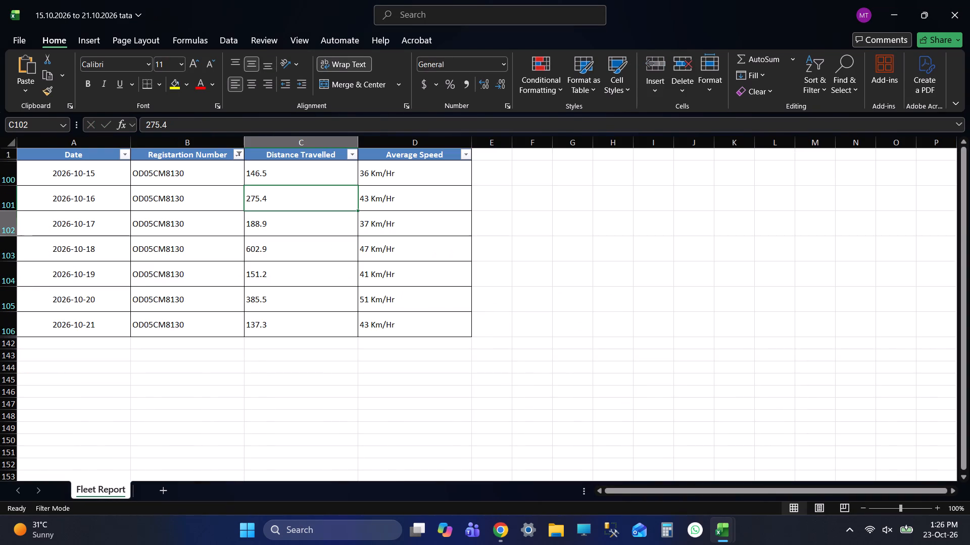
pyautogui.hotkey('alt', 'Tab')
pyautogui.hotkey('alt', 'Tab')
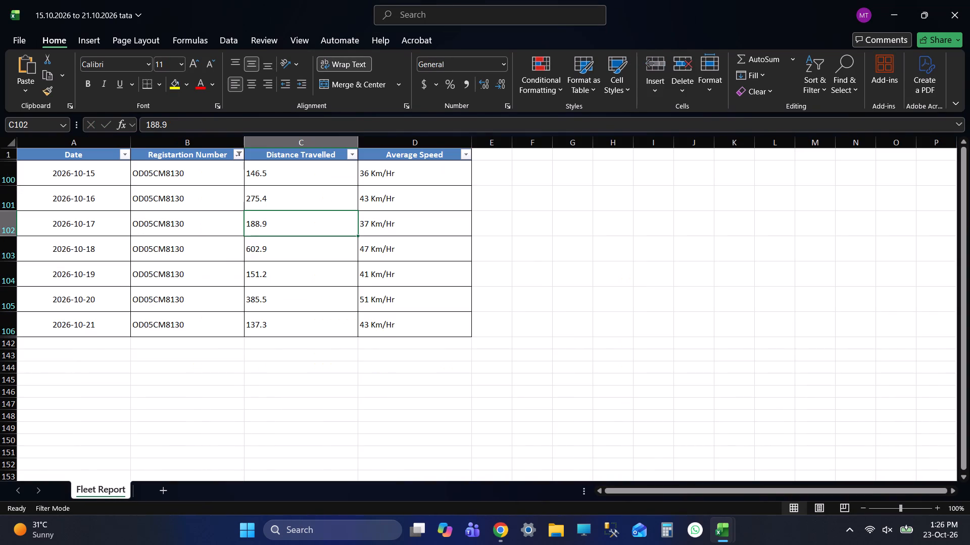
pyautogui.hotkey('alt', 'Tab')
pyautogui.press('2')
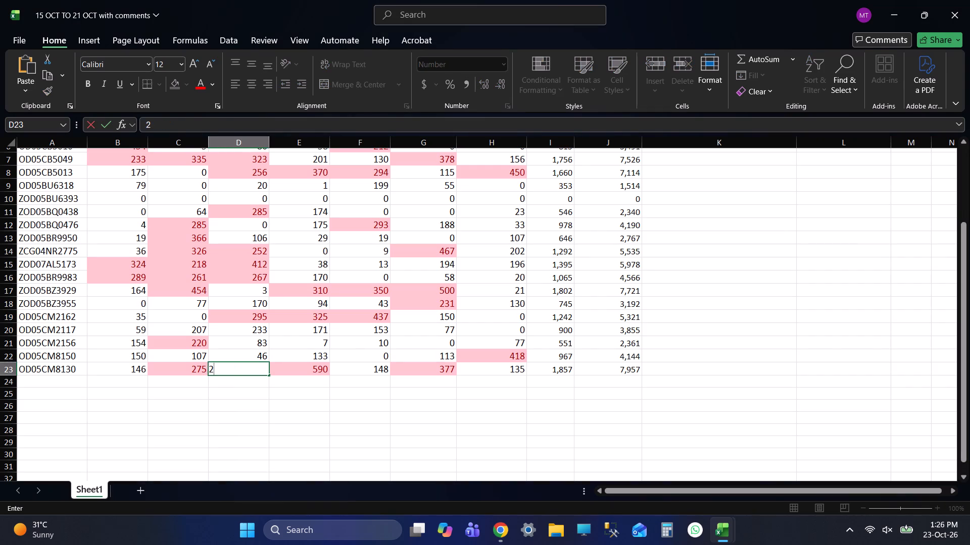
pyautogui.press('BackSpace')
pyautogui.hotkey('alt', 'Tab')
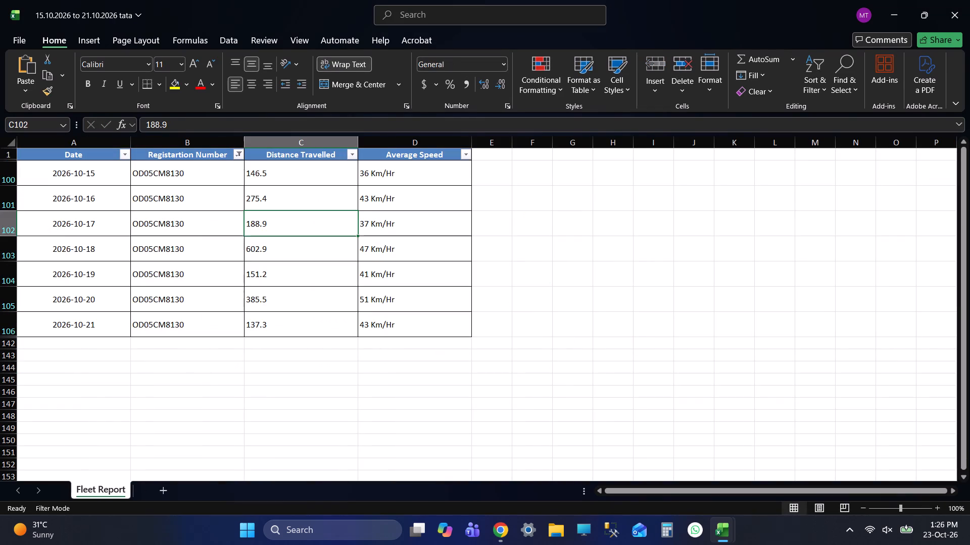
pyautogui.hotkey('alt', 'Tab')
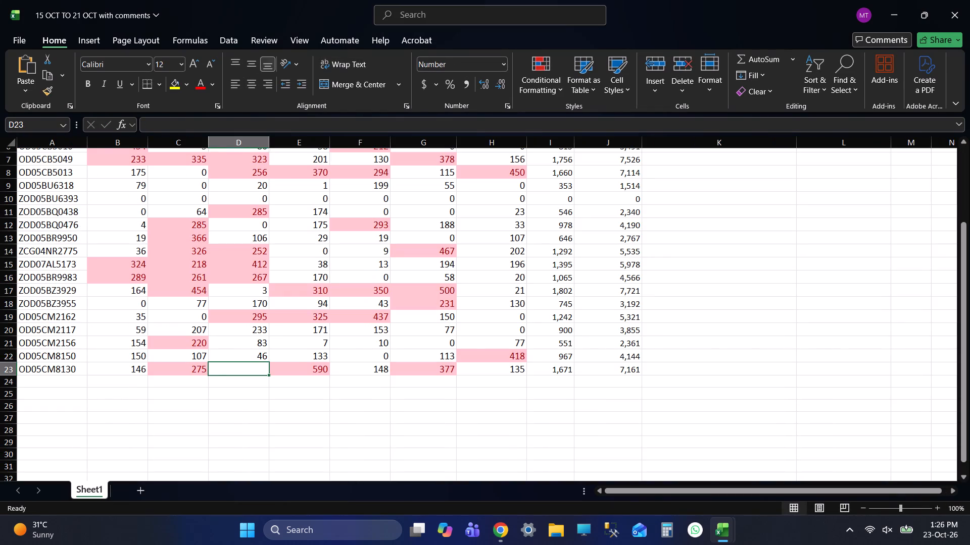
pyautogui.write('17')
pyautogui.press('BackSpace')
pyautogui.write('89')
pyautogui.press('Tab')
pyautogui.hotkey('alt', 'Tab')
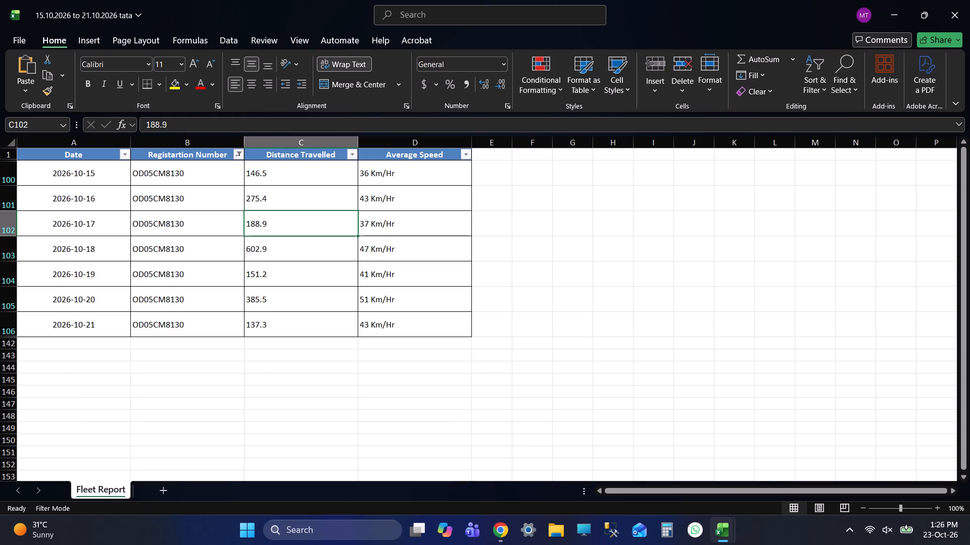
pyautogui.click(281, 258)
pyautogui.hotkey('alt', 'Tab')
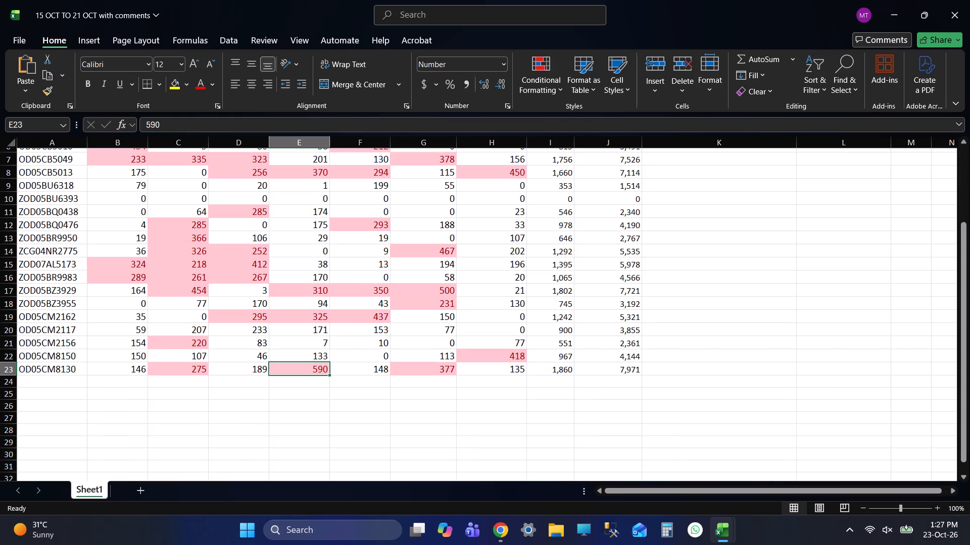
pyautogui.hotkey('alt', 'Tab')
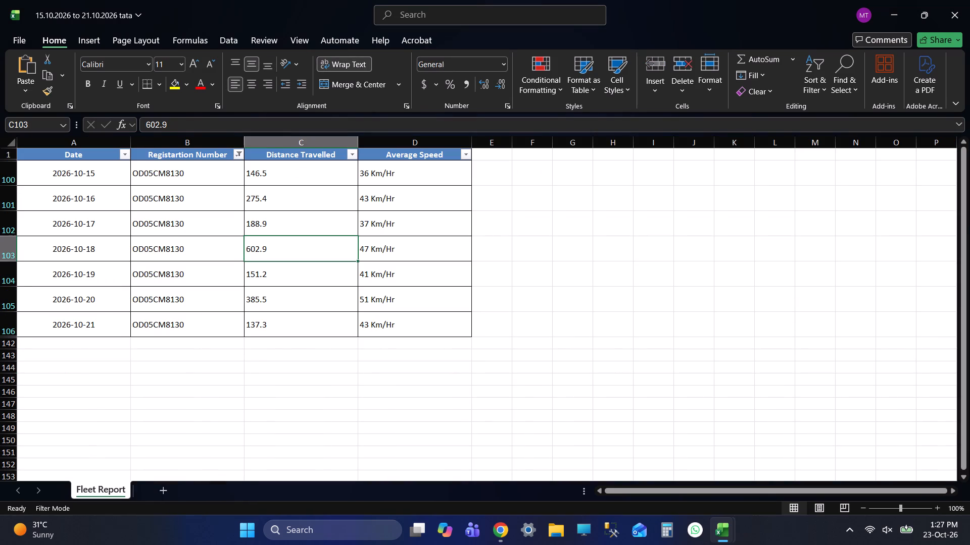
pyautogui.hotkey('alt', 'Tab')
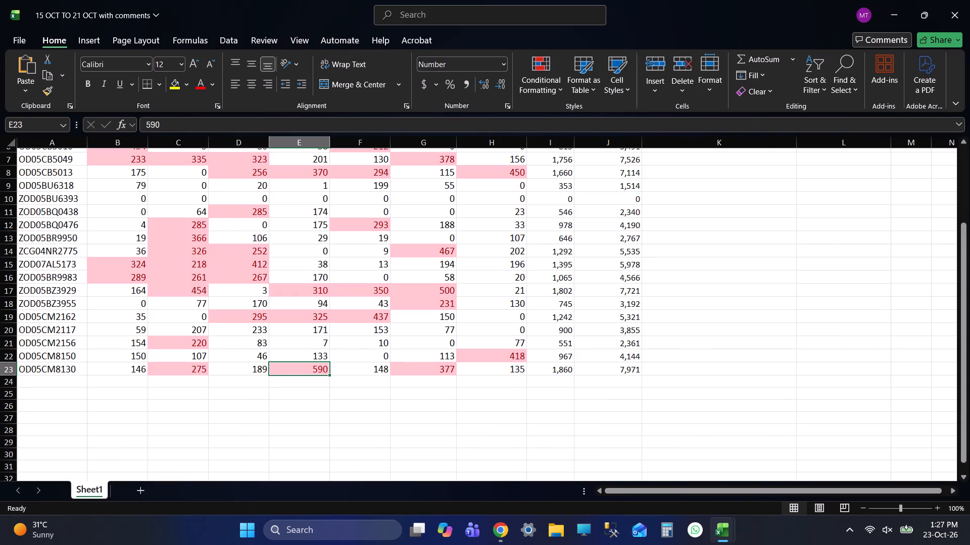
pyautogui.press('6')
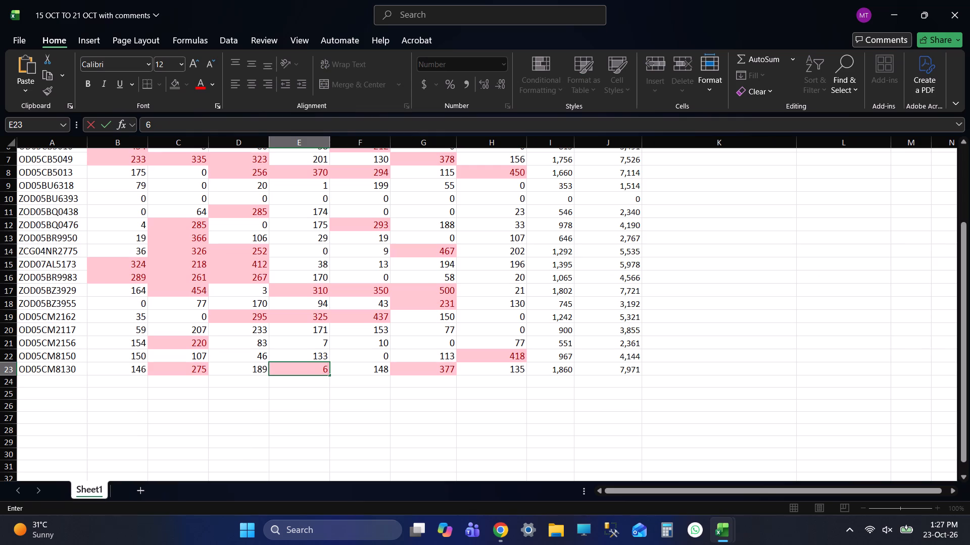
pyautogui.write('03')
pyautogui.press('Tab')
pyautogui.hotkey('alt', 'Tab')
pyautogui.click(286, 282)
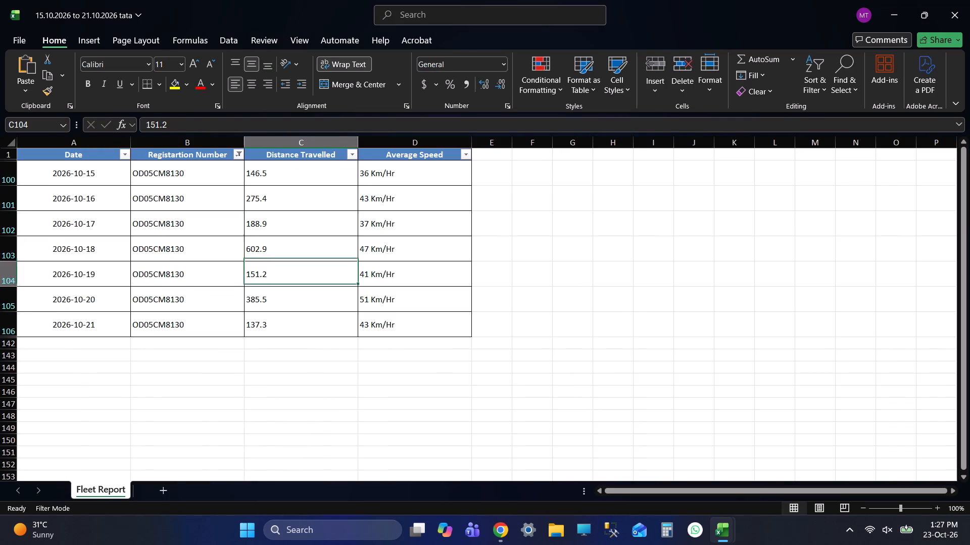
pyautogui.hotkey('alt', 'Tab')
pyautogui.hotkey('alt', 'Tab')
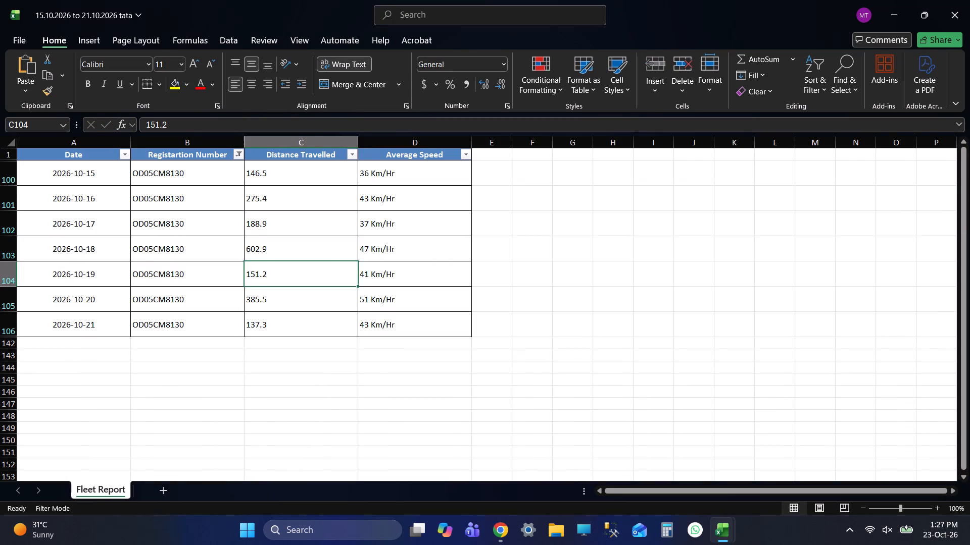
pyautogui.hotkey('alt', 'Tab')
pyautogui.write('151')
pyautogui.press('Tab')
pyautogui.hotkey('alt', 'Tab')
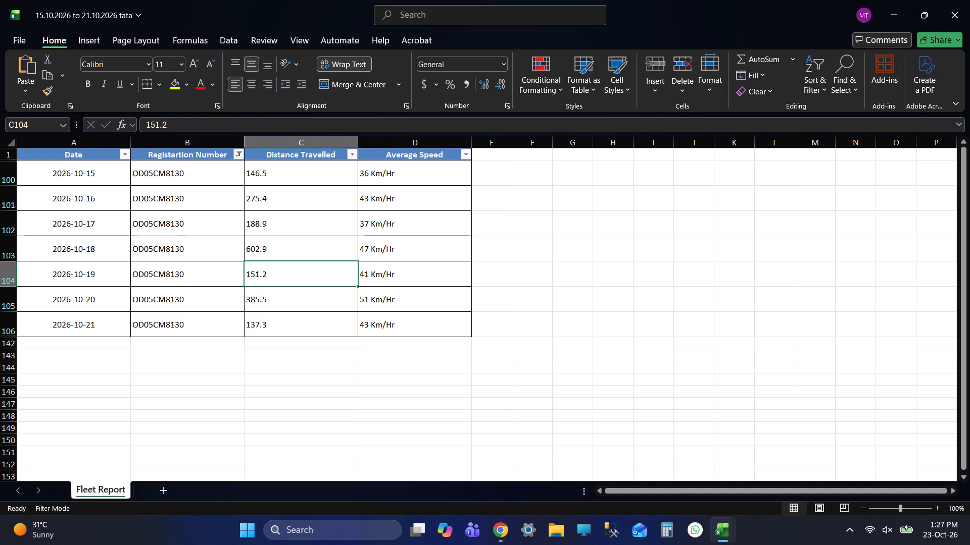
pyautogui.click(303, 300)
pyautogui.hotkey('alt', 'Tab')
pyautogui.hotkey('alt', 'Tab')
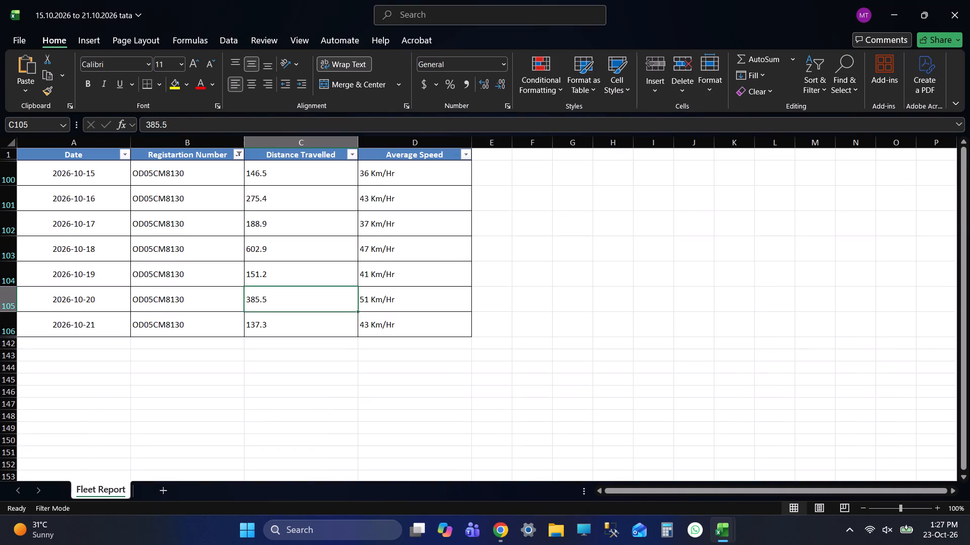
pyautogui.hotkey('alt', 'Tab')
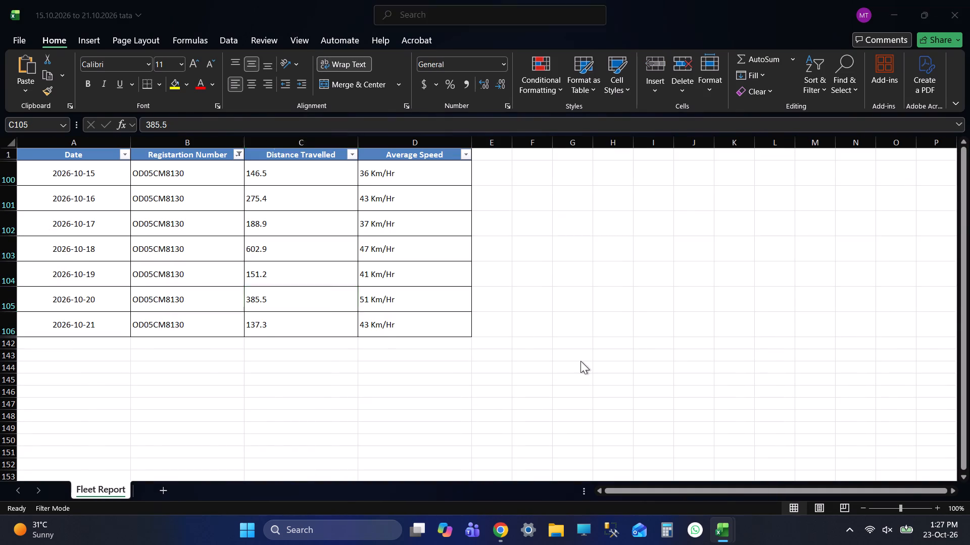
pyautogui.write('3854')
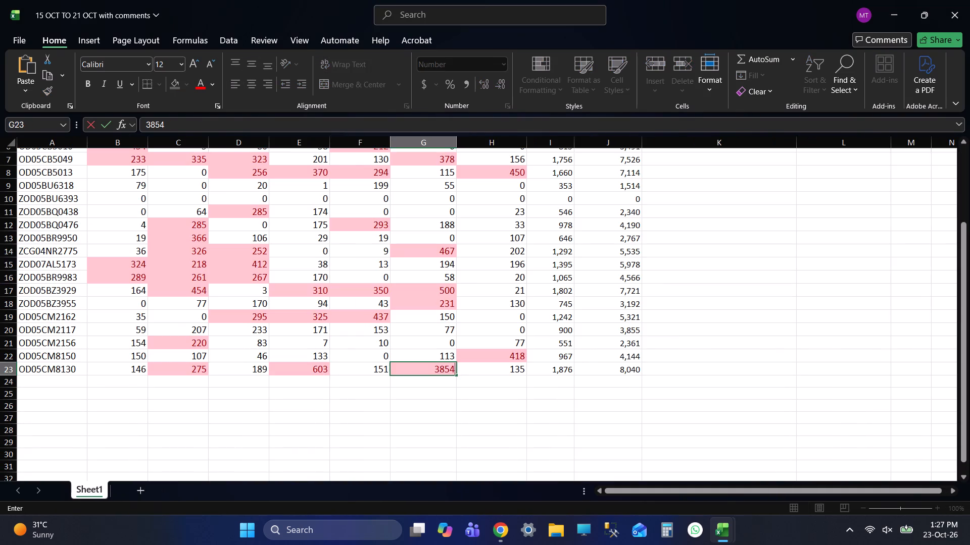
pyautogui.press('BackSpace')
pyautogui.hotkey('alt', 'Tab')
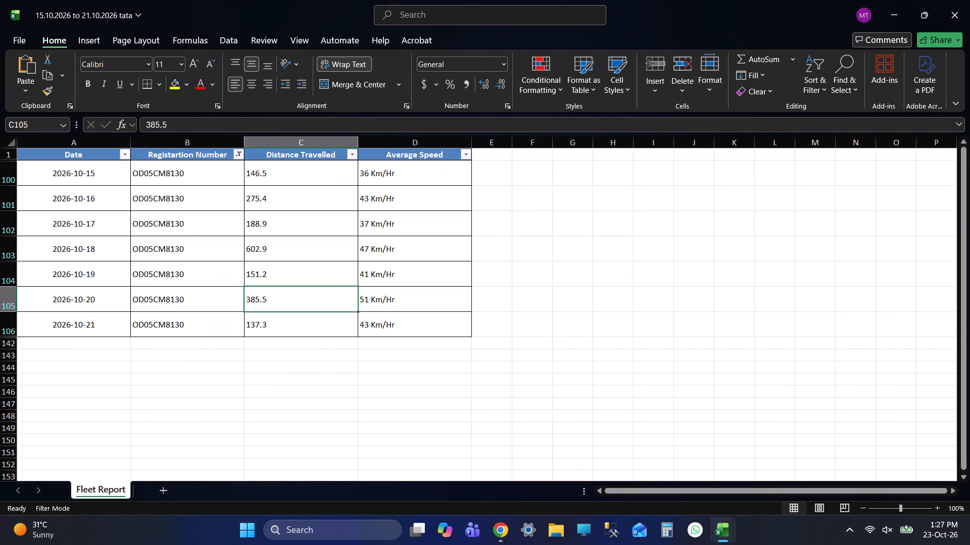
pyautogui.hotkey('shift', 'Tab')
pyautogui.press('Tab')
pyautogui.hotkey('alt', 'Tab')
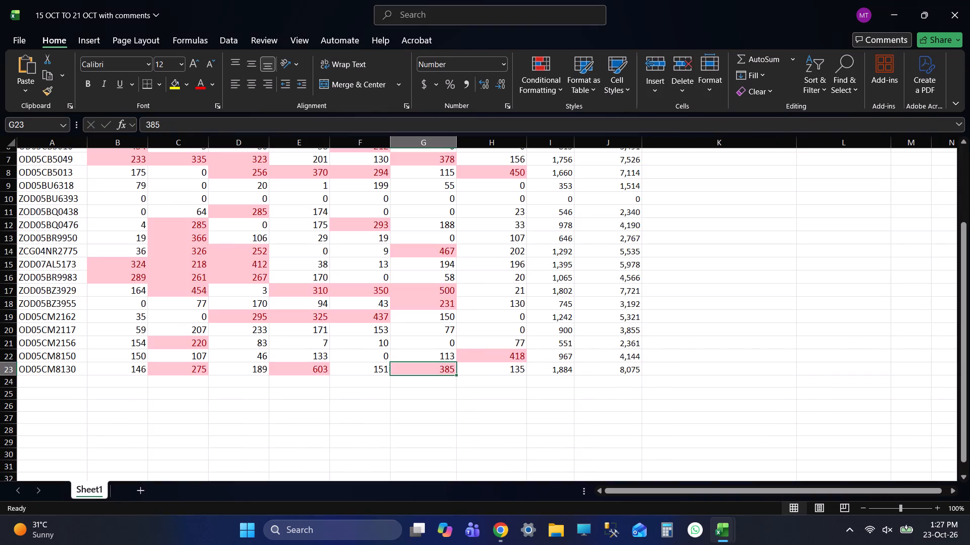
pyautogui.hotkey('alt', 'Tab')
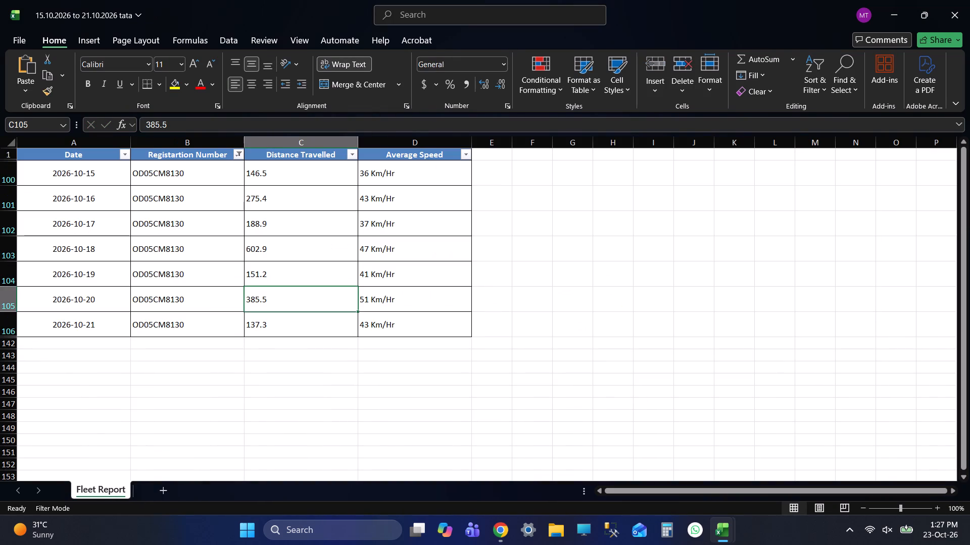
pyautogui.hotkey('alt', 'Tab')
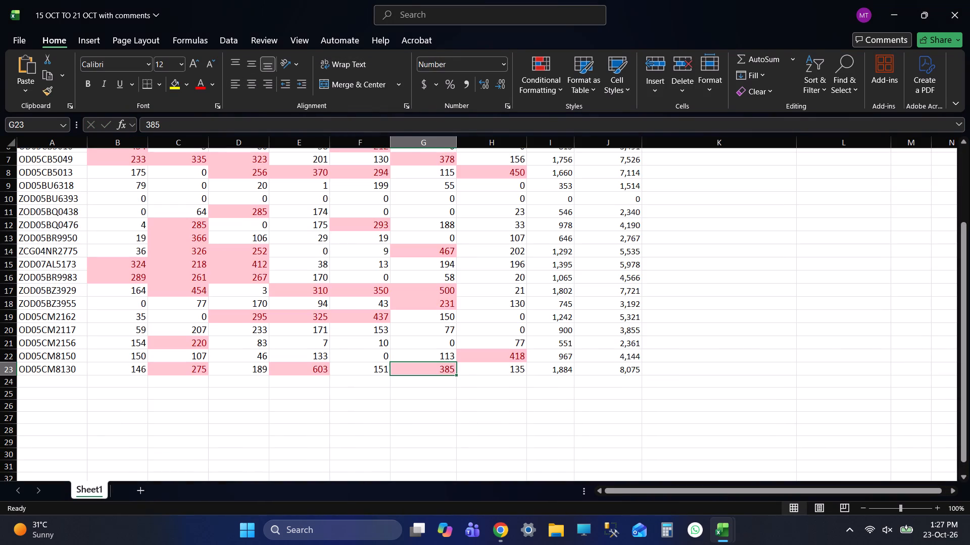
pyautogui.hotkey('alt', 'Tab')
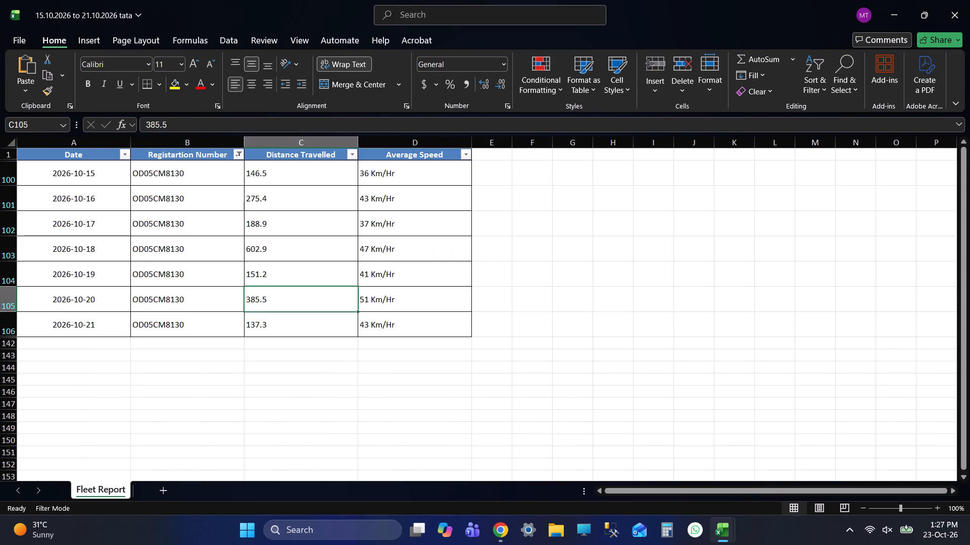
pyautogui.click(286, 329)
pyautogui.hotkey('alt', 'Tab')
pyautogui.press('Tab')
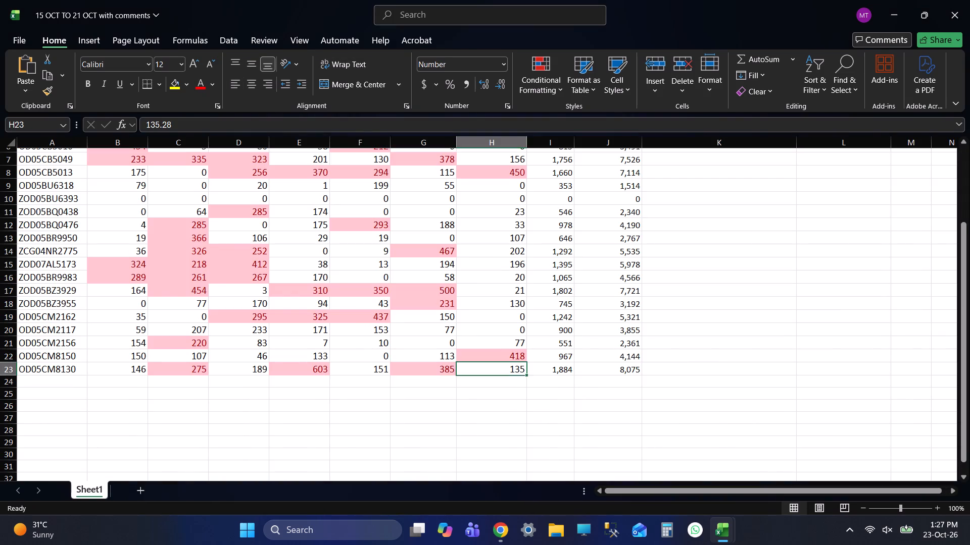
pyautogui.hotkey('alt', 'Tab')
pyautogui.hotkey('alt', 'Tab')
pyautogui.hotkey('alt', 'Tab')
pyautogui.hotkey('alt', 'Tab')
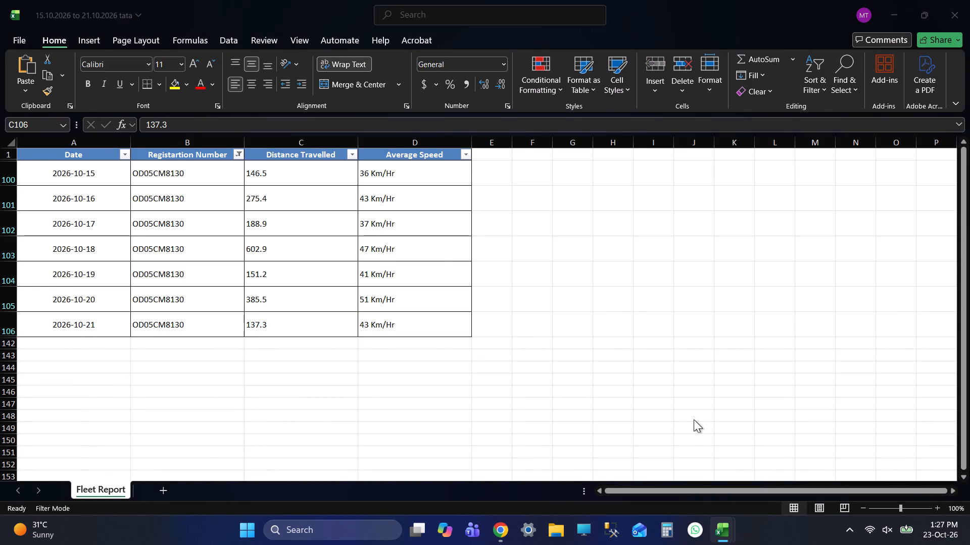
pyautogui.write('137')
pyautogui.press('Tab')
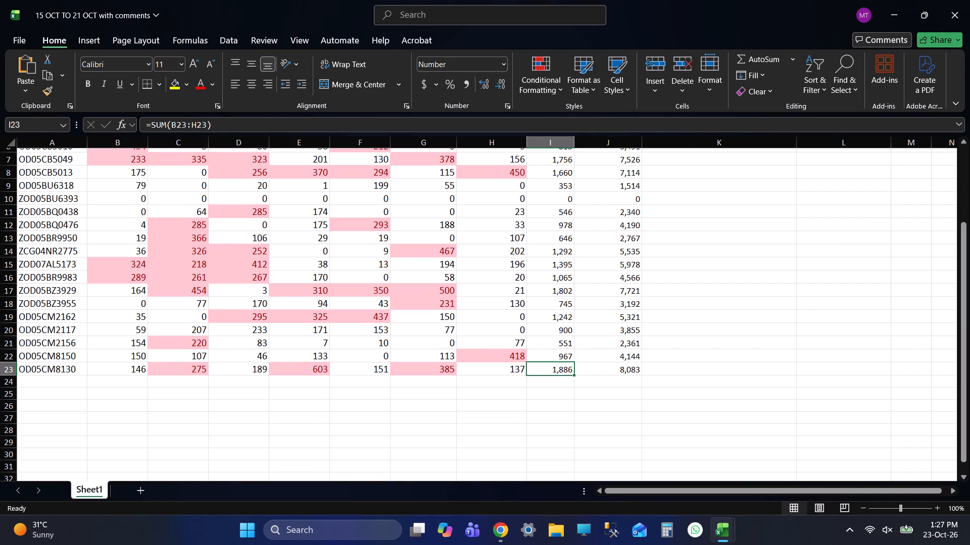
# Save the Distance Report workbook.
pyautogui.hotkey('ctrl', 's')
pyautogui.hotkey('ctrl', 's')
pyautogui.hotkey('ctrl', 's')
pyautogui.hotkey('ctrl', 's')
pyautogui.hotkey('ctrl', 's')
pyautogui.hotkey('ctrl', 's')
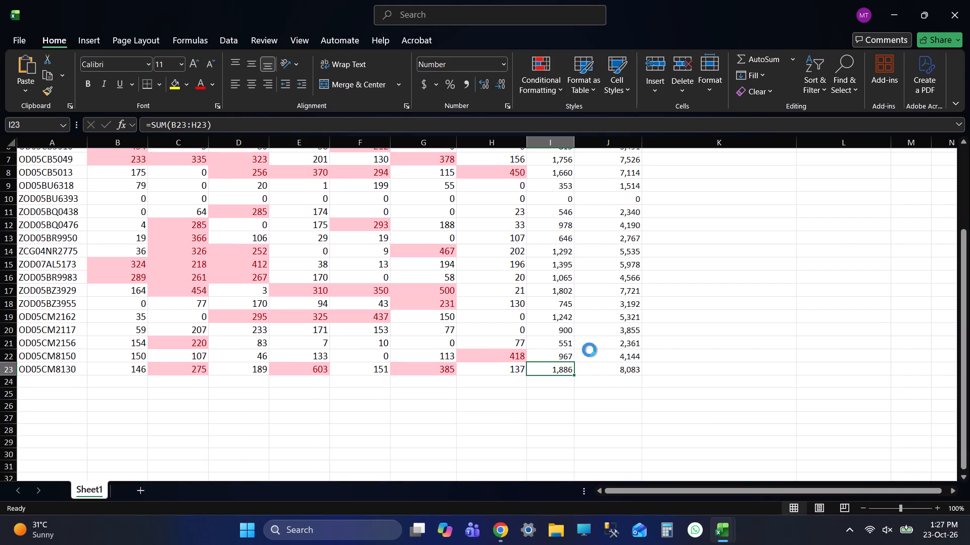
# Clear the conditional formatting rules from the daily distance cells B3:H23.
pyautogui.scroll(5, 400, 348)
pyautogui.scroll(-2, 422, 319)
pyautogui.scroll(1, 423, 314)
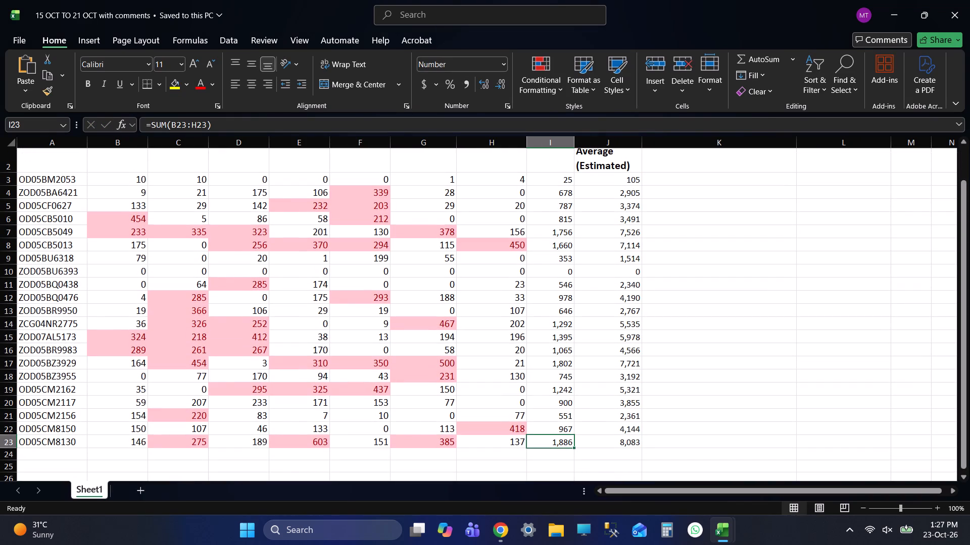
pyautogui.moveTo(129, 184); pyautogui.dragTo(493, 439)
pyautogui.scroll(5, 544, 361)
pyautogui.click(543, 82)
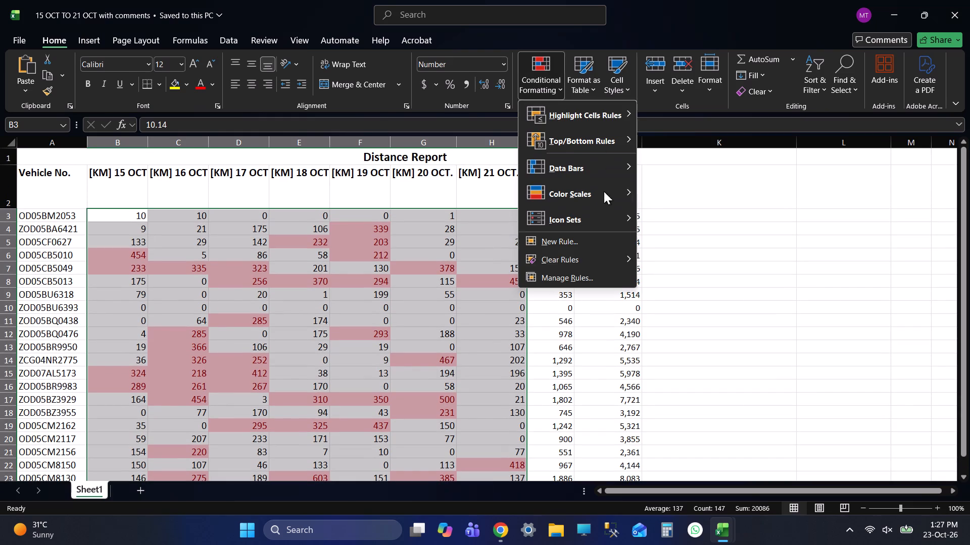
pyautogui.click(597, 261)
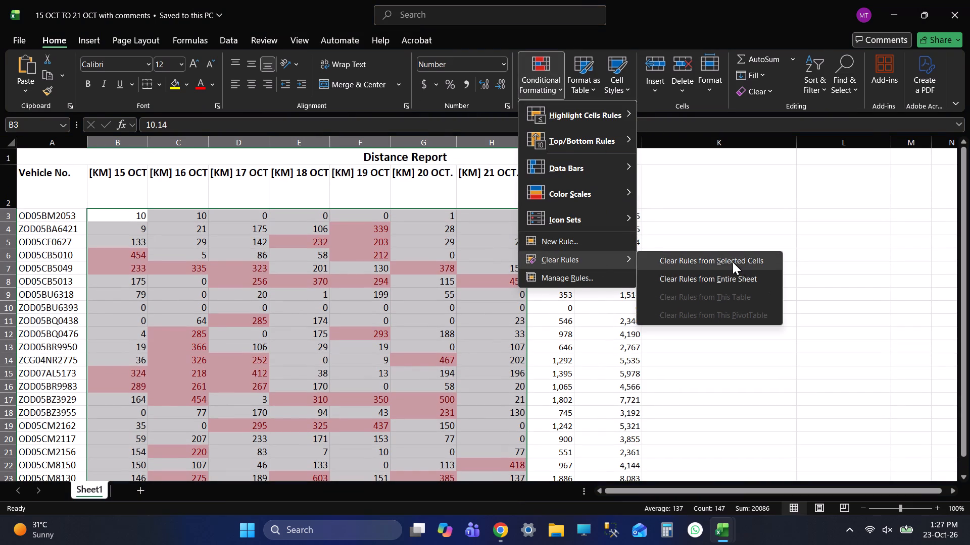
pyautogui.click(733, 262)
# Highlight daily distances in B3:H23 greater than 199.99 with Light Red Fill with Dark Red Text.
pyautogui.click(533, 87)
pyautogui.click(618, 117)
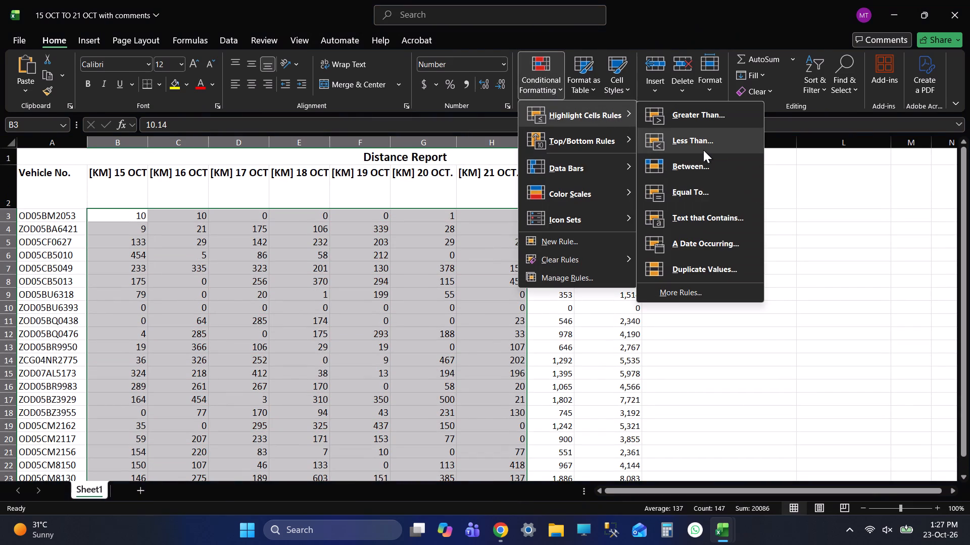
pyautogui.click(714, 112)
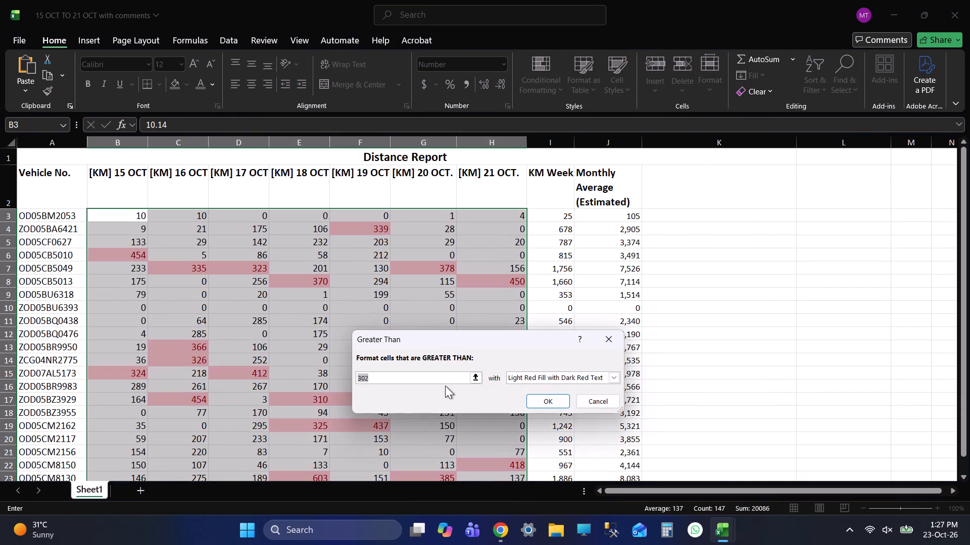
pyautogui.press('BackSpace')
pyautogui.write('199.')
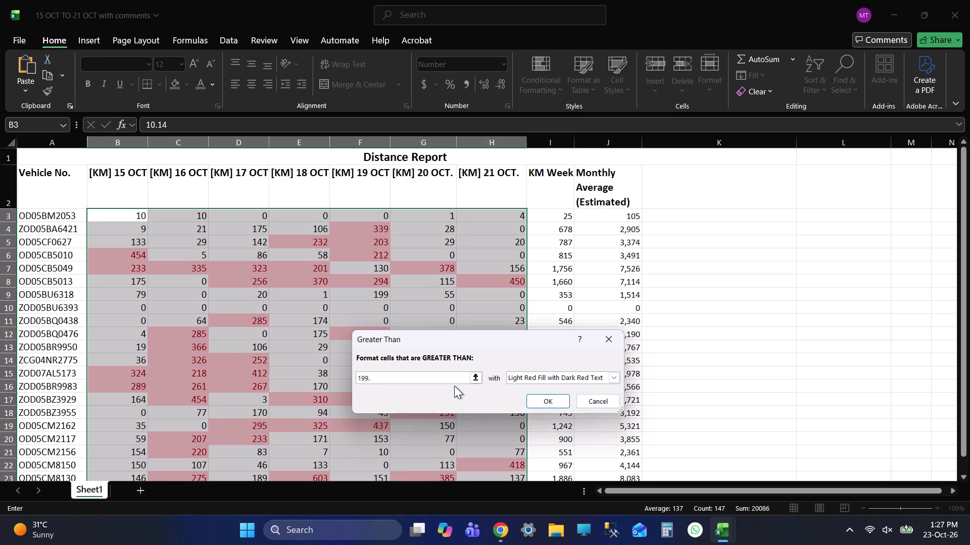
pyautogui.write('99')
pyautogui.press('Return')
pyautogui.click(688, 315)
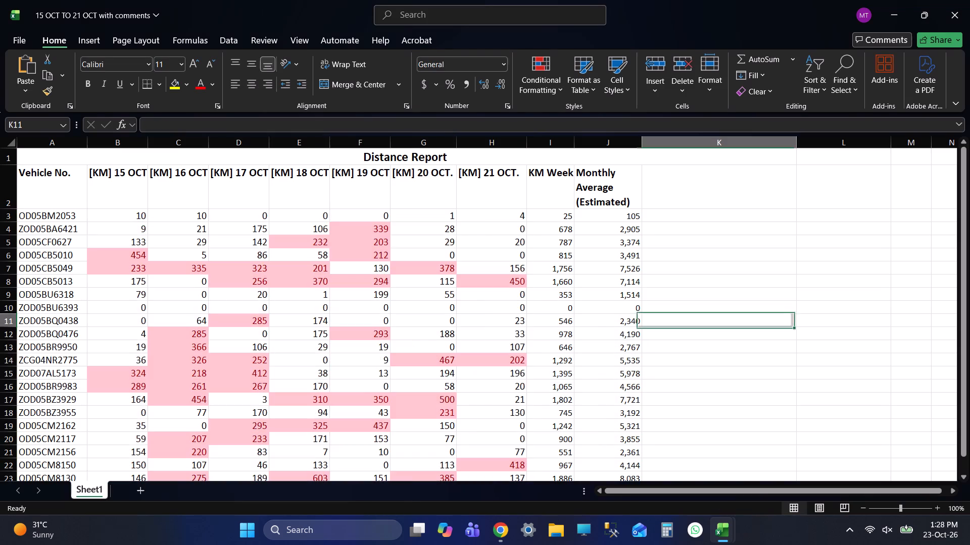
# Review the highlighted daily distances across all vehicle rows of the Distance Report.
pyautogui.scroll(-5, 814, 237)
pyautogui.scroll(8, 802, 287)
pyautogui.click(771, 253)
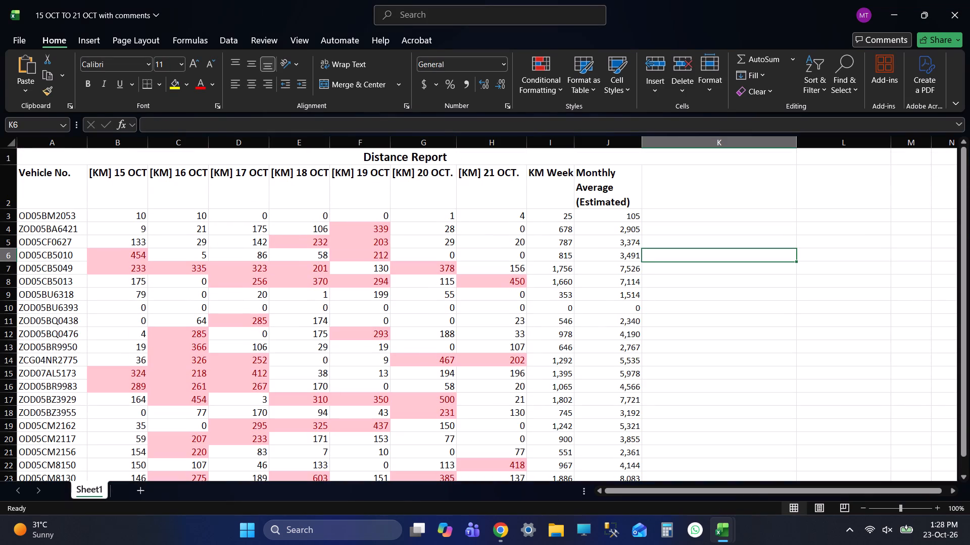
pyautogui.scroll(-3, 771, 326)
pyautogui.scroll(5, 772, 330)
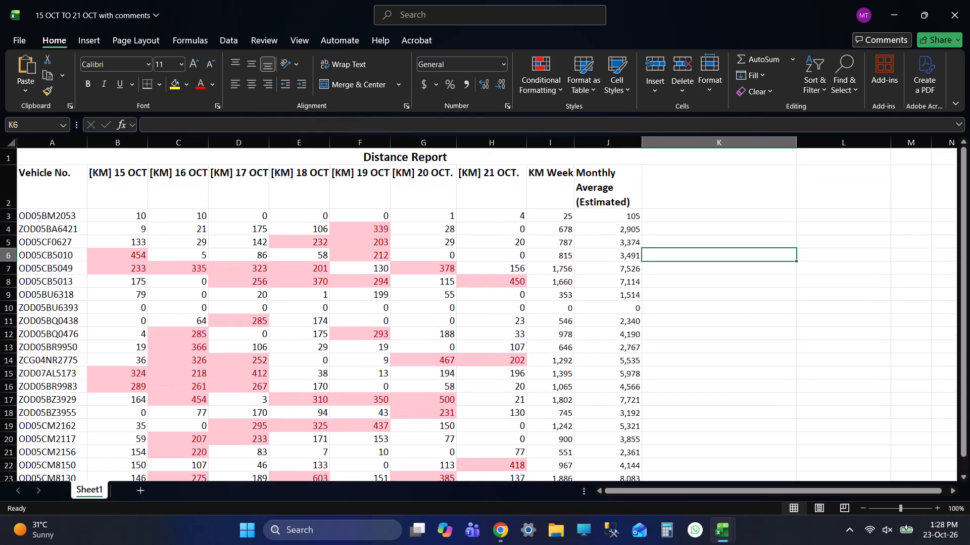
pyautogui.scroll(1, 789, 326)
pyautogui.scroll(-2, 789, 326)
pyautogui.scroll(5, 799, 336)
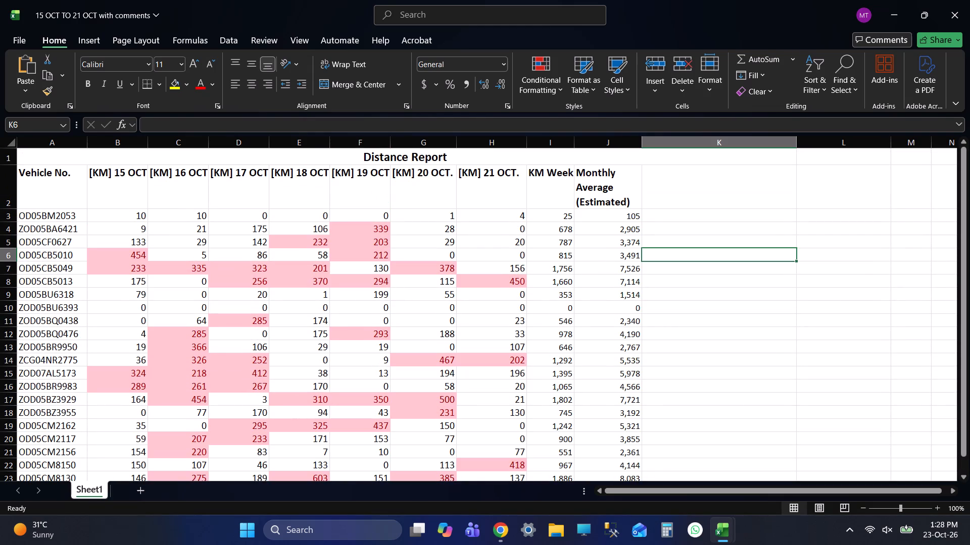
# Clear the conditional formatting rules from the daily distance cells B3:H23 again.
pyautogui.moveTo(130, 216); pyautogui.dragTo(509, 426)
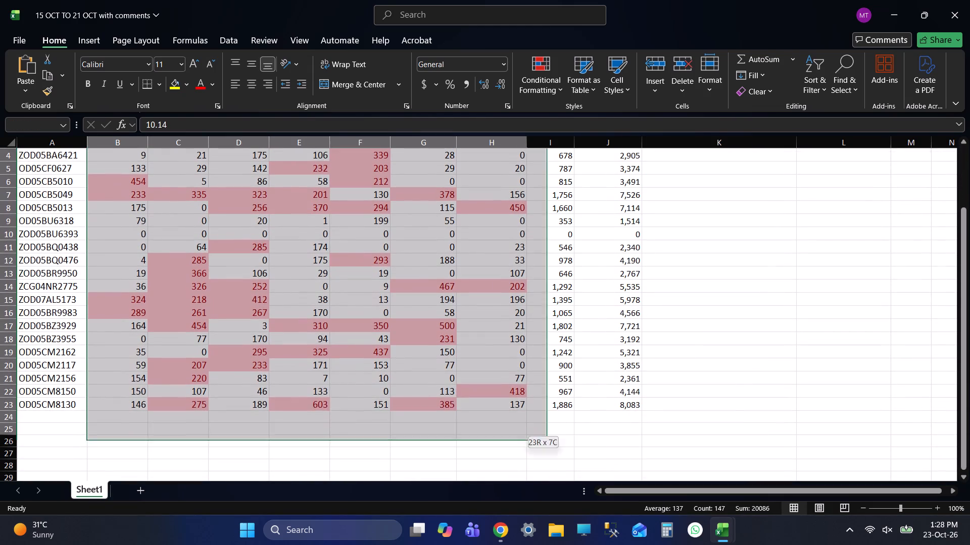
pyautogui.moveTo(509, 426); pyautogui.dragTo(516, 408)
pyautogui.scroll(6, 582, 375)
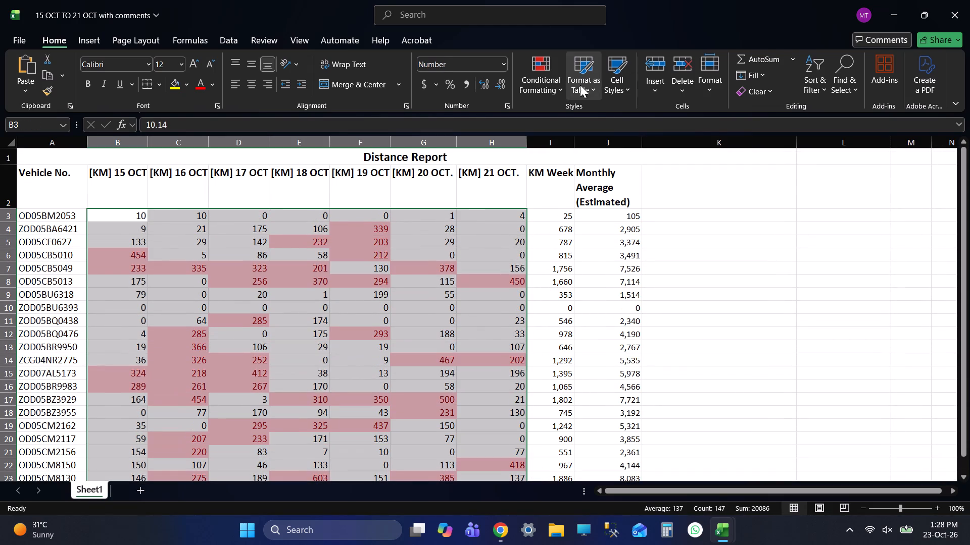
pyautogui.click(544, 77)
pyautogui.click(600, 267)
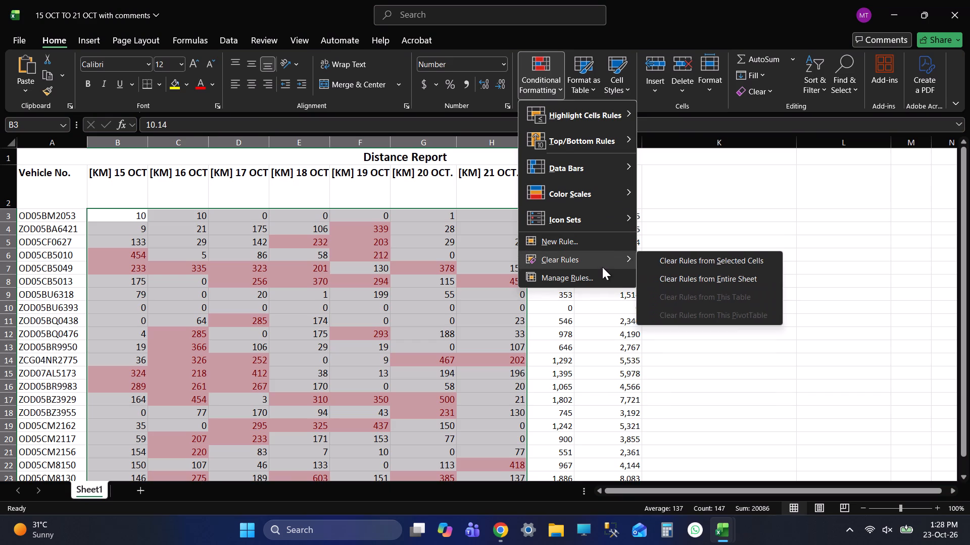
pyautogui.click(724, 264)
# Highlight daily distances in B3:H23 greater than 200 with Light Red Fill with Dark Red Text, and look over the rows.
pyautogui.click(536, 86)
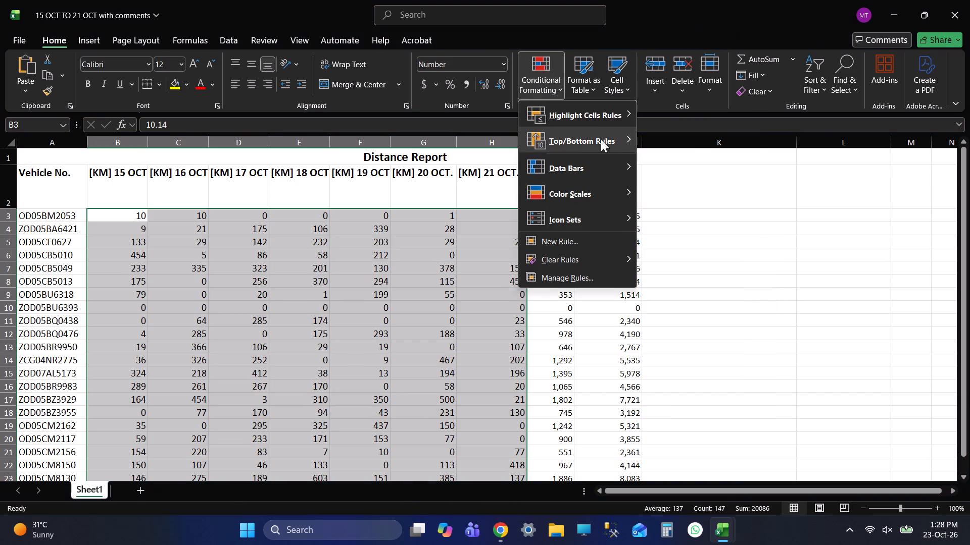
pyautogui.click(707, 118)
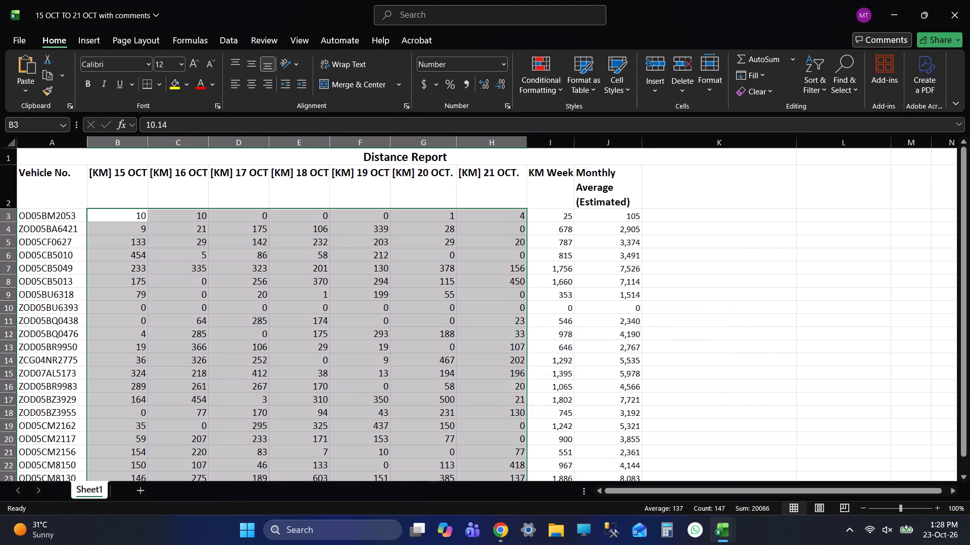
pyautogui.press('BackSpace')
pyautogui.write('200')
pyautogui.press('Return')
pyautogui.click(722, 295)
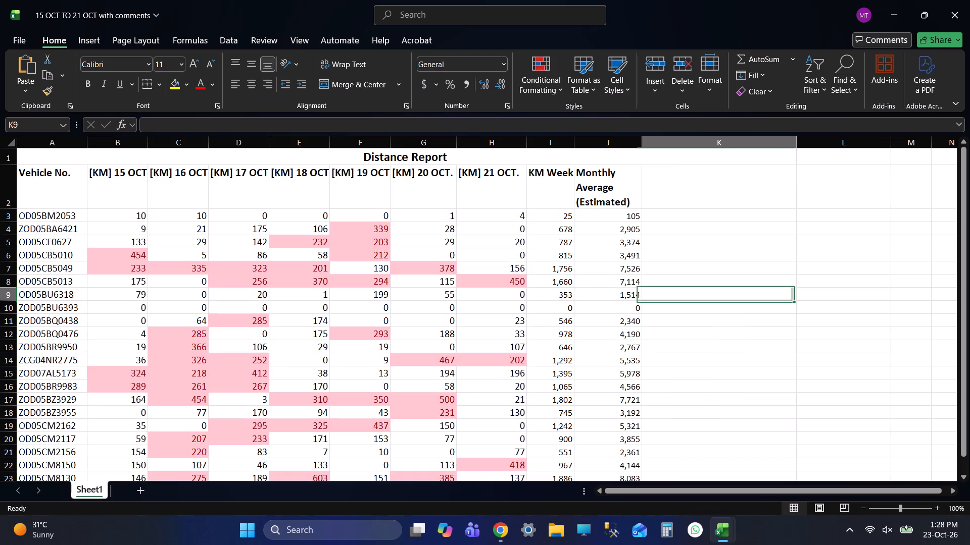
pyautogui.scroll(-2, 718, 348)
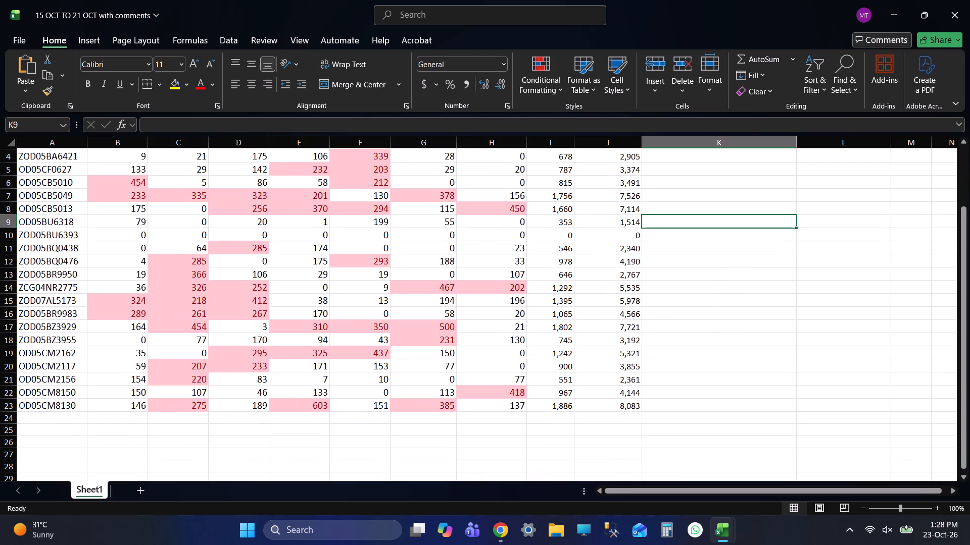
pyautogui.scroll(3, 830, 357)
pyautogui.scroll(-3, 830, 357)
pyautogui.scroll(5, 818, 355)
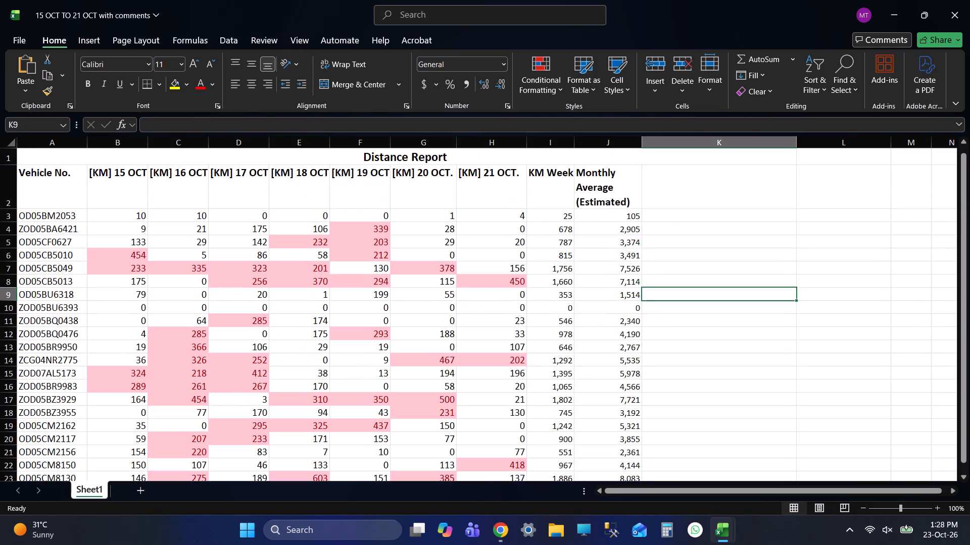
# Save the Distance Report workbook with the new highlighting.
pyautogui.click(751, 225)
pyautogui.hotkey('ctrl', 's')
pyautogui.hotkey('ctrl', 's')
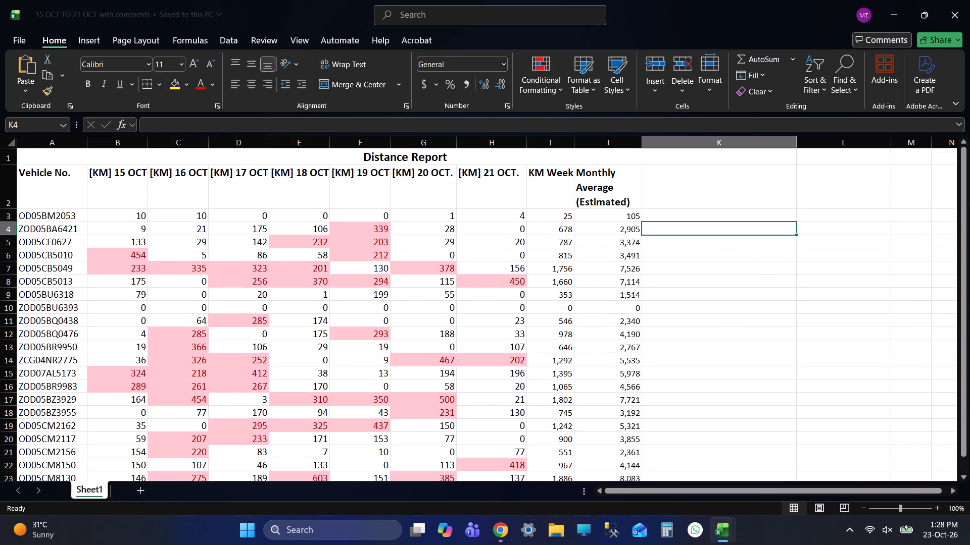
# Check the KM Week sum formulas in column I for rows 3, 6, 14, 17, 19 and 21.
pyautogui.click(572, 222)
pyautogui.press('F2')
pyautogui.click(561, 253)
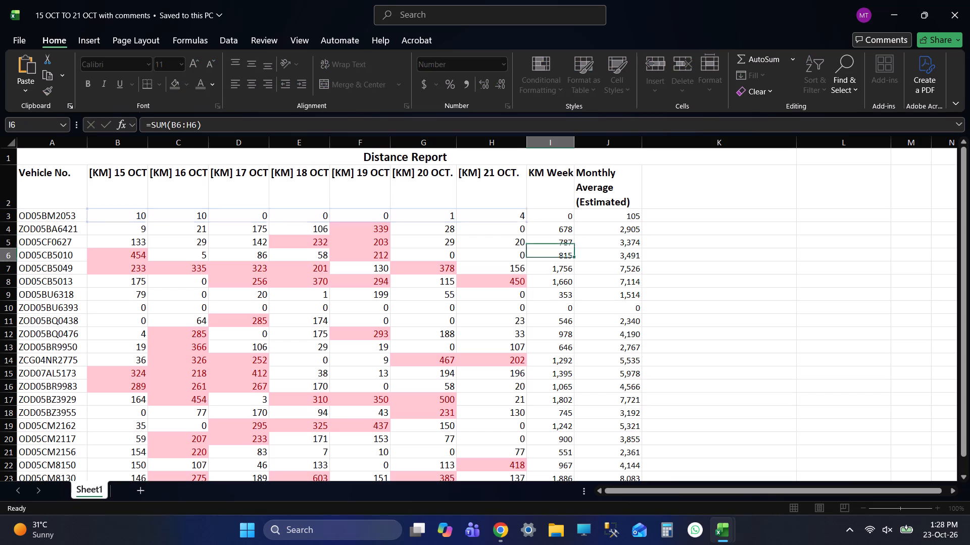
pyautogui.press('F2')
pyautogui.click(568, 360)
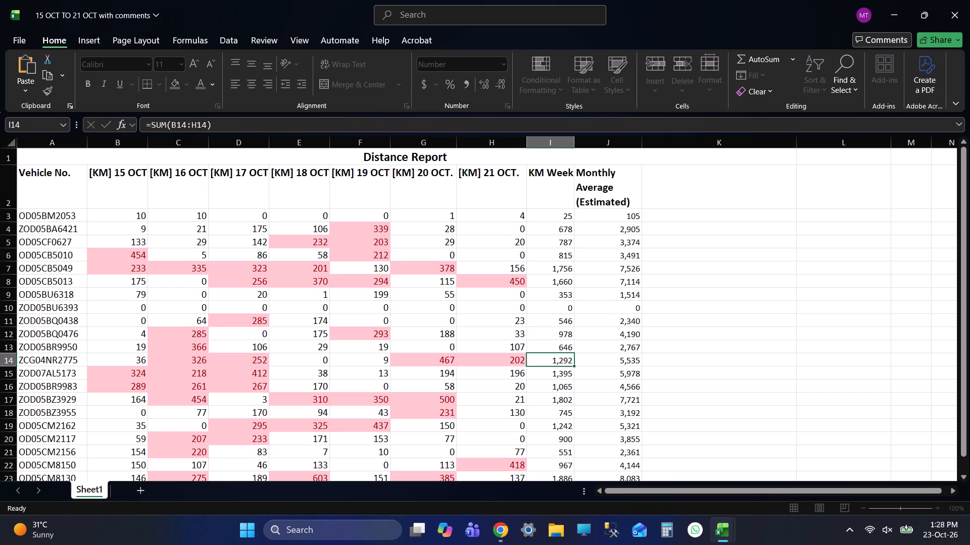
pyautogui.press('F2')
pyautogui.scroll(-3, 674, 399)
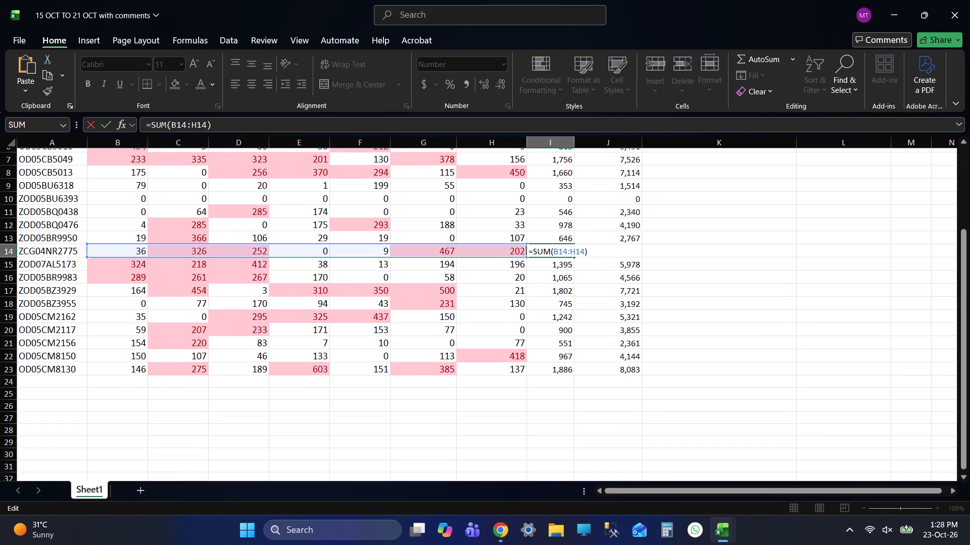
pyautogui.click(571, 283)
pyautogui.press('F2')
pyautogui.click(561, 315)
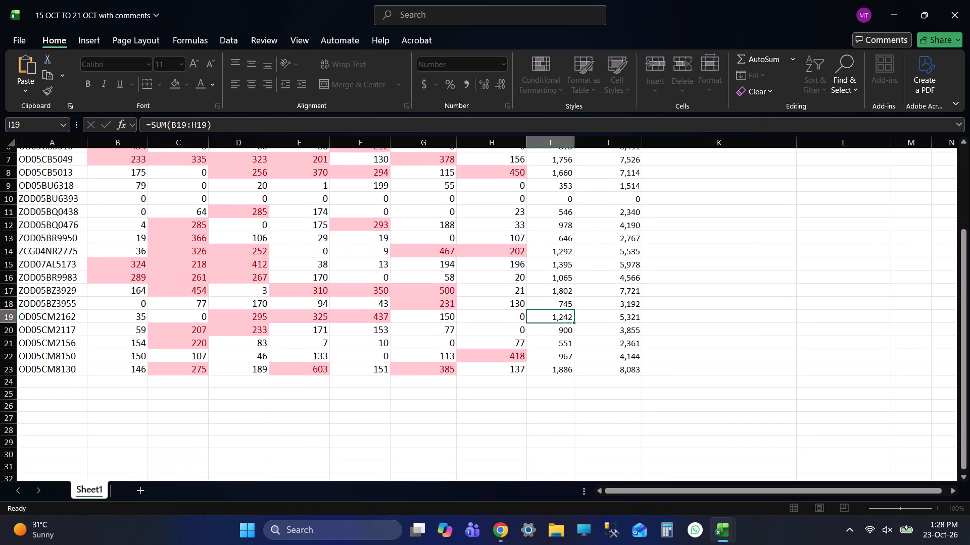
pyautogui.press('F2')
pyautogui.click(574, 347)
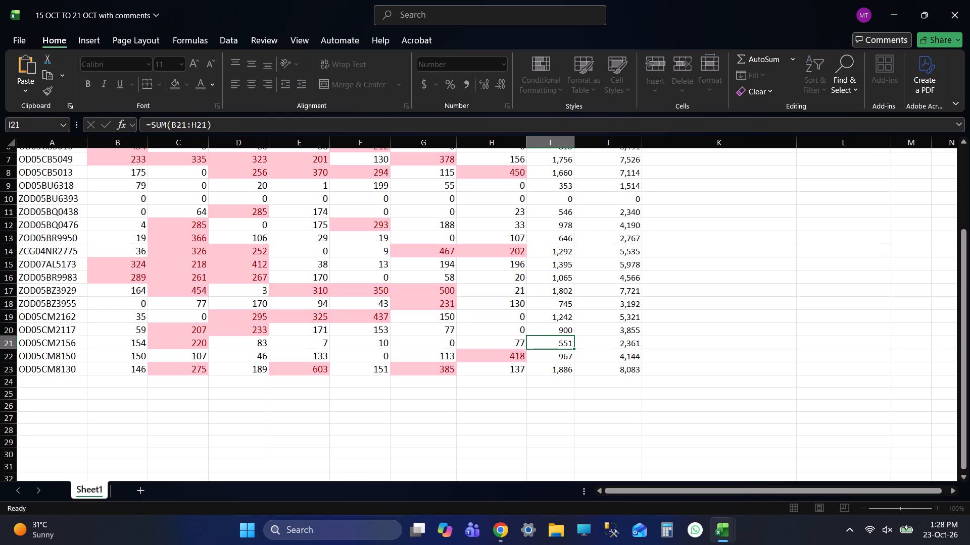
pyautogui.press('F2')
pyautogui.click(647, 276)
# Check the Monthly Average (Estimated) formulas in column J for rows 14 and 23, and look over the report rows.
pyautogui.click(624, 253)
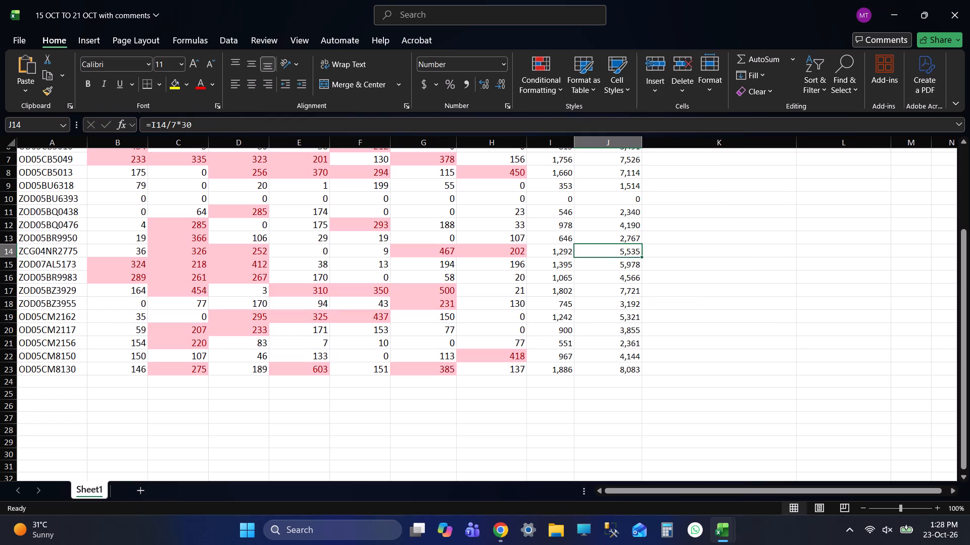
pyautogui.press('F2')
pyautogui.click(627, 365)
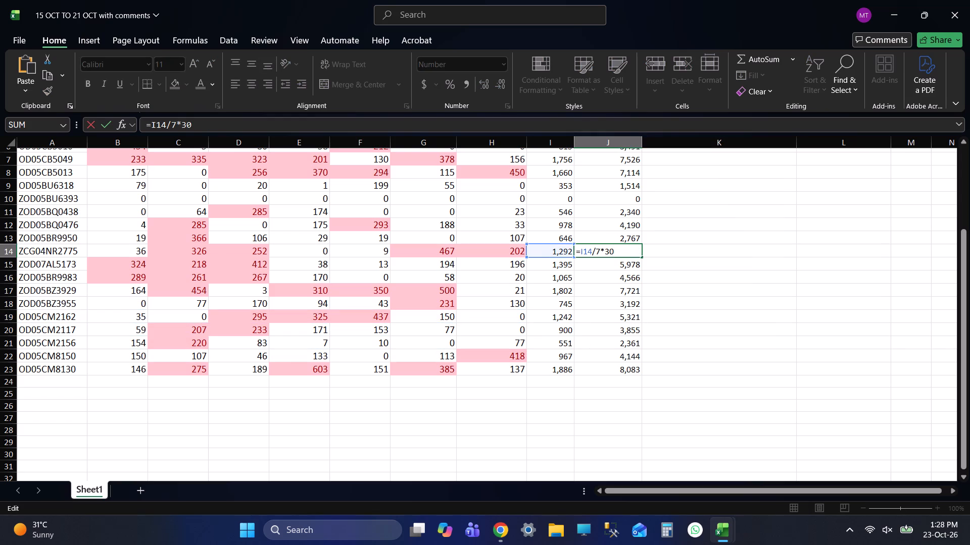
pyautogui.press('F2')
pyautogui.click(719, 340)
pyautogui.scroll(4, 746, 396)
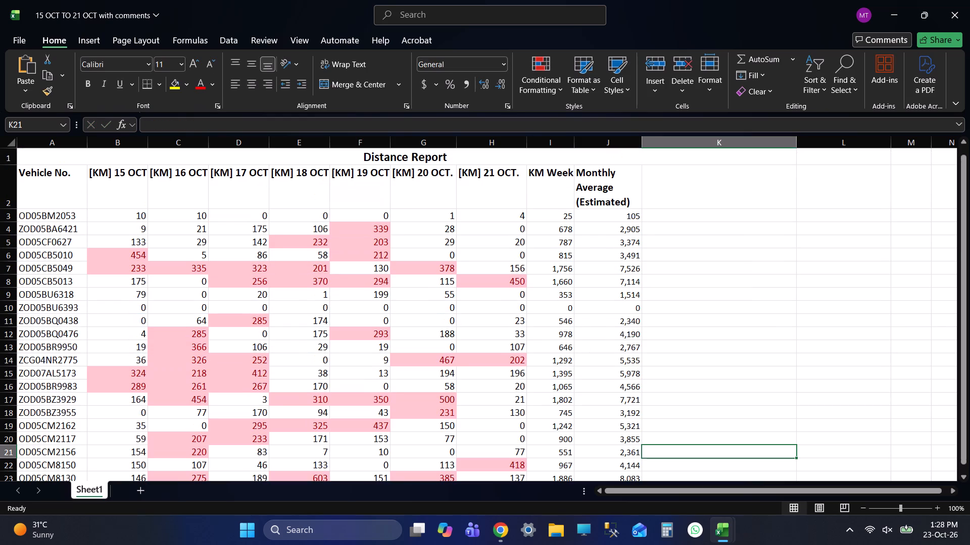
pyautogui.scroll(6, 746, 396)
pyautogui.scroll(-4, 759, 342)
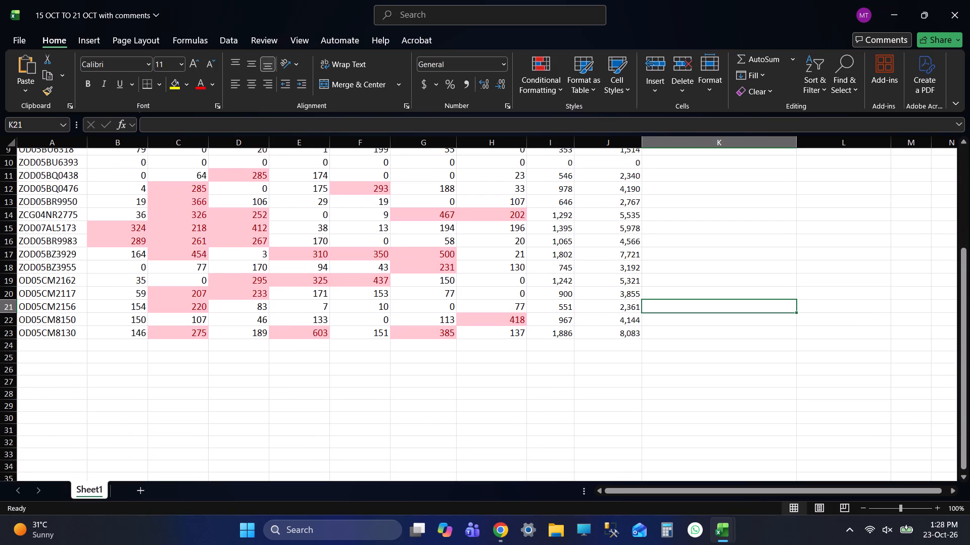
pyautogui.scroll(16, 747, 354)
pyautogui.click(710, 250)
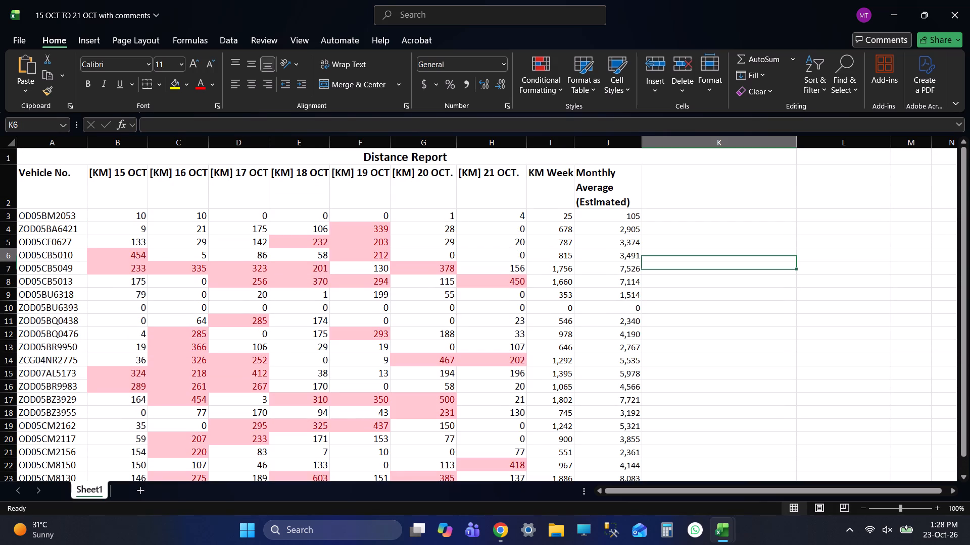
# Save the 15 OCT TO 21 OCT with comments workbook.
pyautogui.hotkey('ctrl', 's')
pyautogui.scroll(-5, 696, 343)
pyautogui.scroll(7, 691, 337)
pyautogui.click(701, 226)
pyautogui.hotkey('ctrl', 's')
pyautogui.hotkey('ctrl', 's')
pyautogui.hotkey('ctrl', 's')
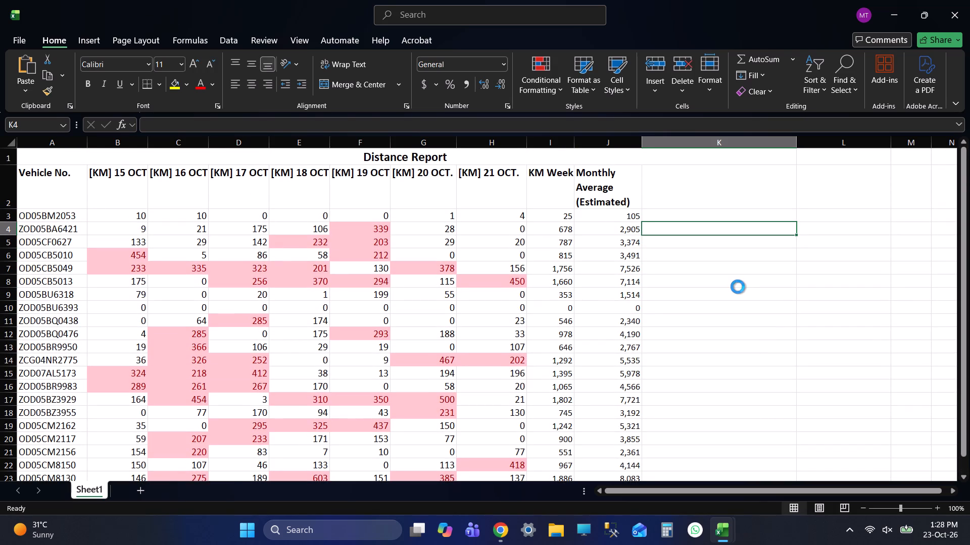
pyautogui.hotkey('ctrl', 's')
pyautogui.hotkey('ctrl', 's')
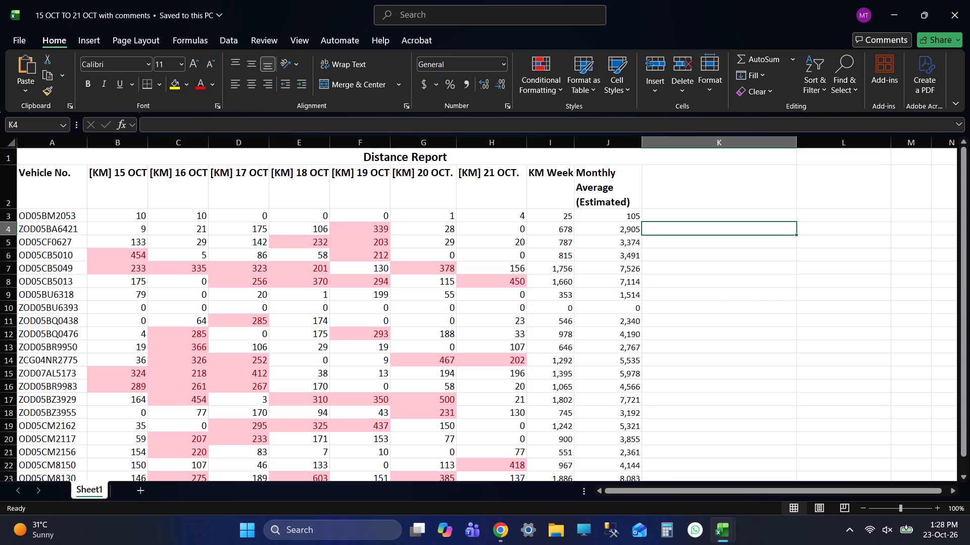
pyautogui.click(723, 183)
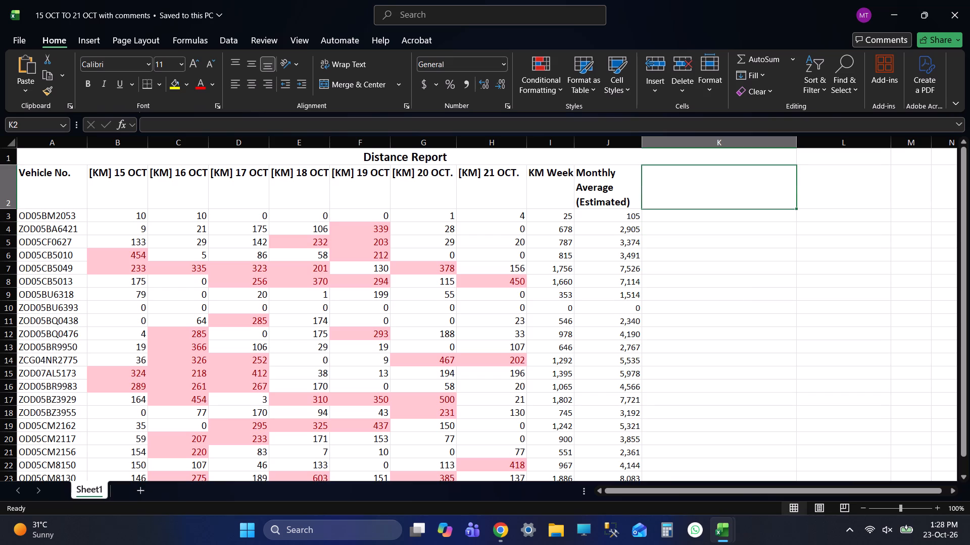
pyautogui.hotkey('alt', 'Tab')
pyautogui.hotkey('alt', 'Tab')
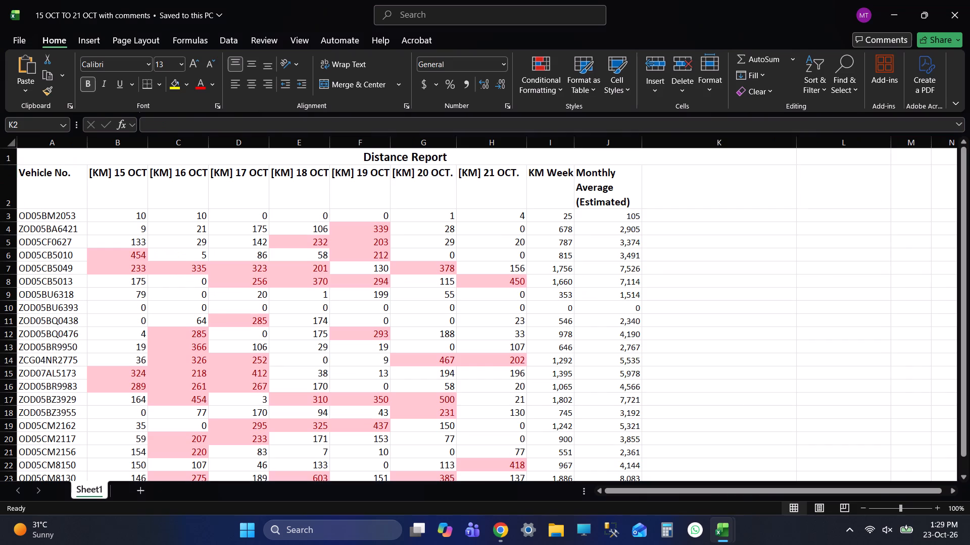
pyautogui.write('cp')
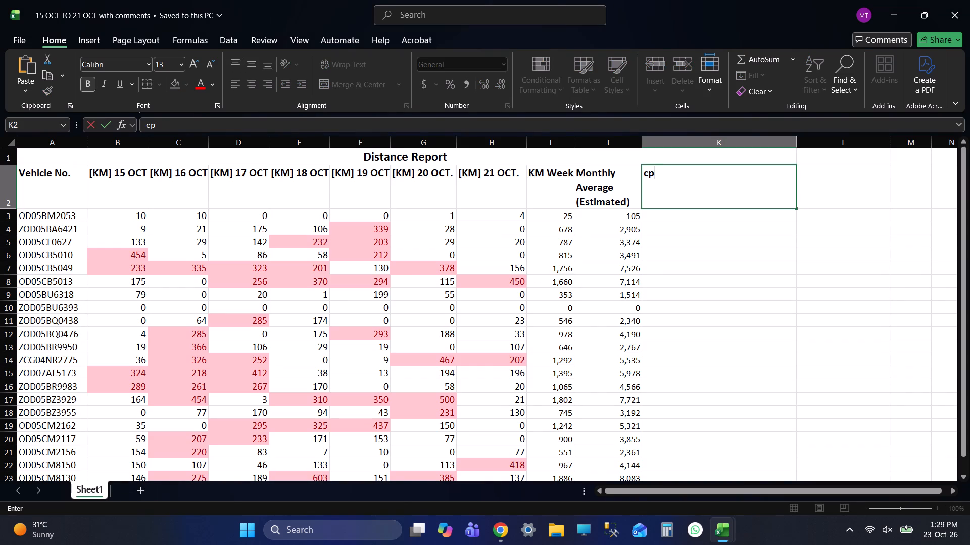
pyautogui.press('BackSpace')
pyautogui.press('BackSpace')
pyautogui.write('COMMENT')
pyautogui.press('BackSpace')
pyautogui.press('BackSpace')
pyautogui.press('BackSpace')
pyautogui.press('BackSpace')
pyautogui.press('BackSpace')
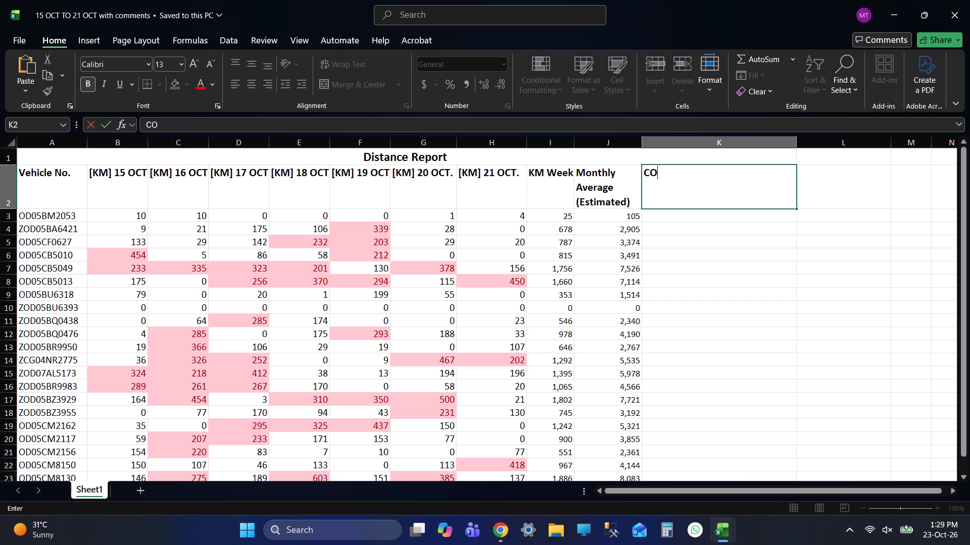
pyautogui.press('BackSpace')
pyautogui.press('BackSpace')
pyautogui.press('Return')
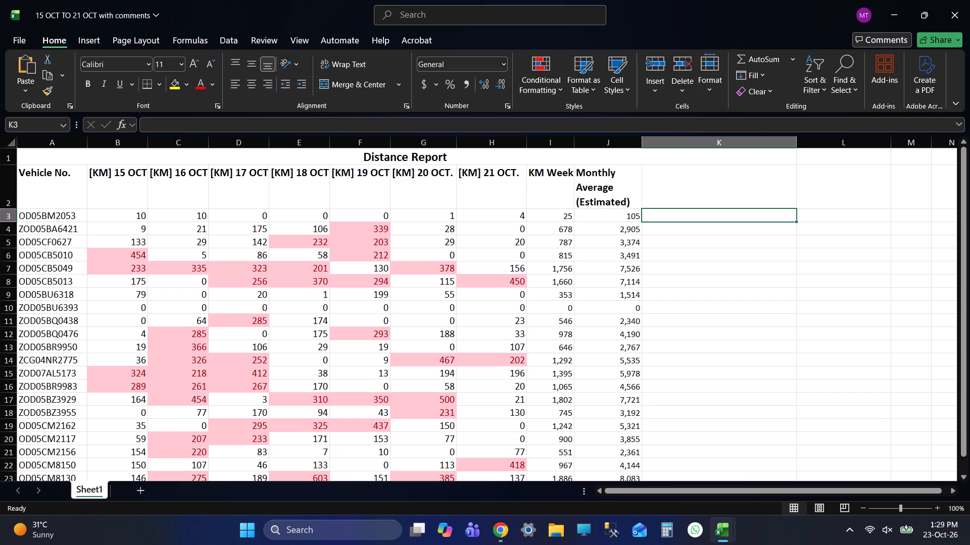
# Save the Distance Report workbook with the header cell K2 left empty.
pyautogui.hotkey('ctrl', 's')
pyautogui.hotkey('ctrl', 's')
pyautogui.hotkey('ctrl', 's')
pyautogui.hotkey('ctrl', 's')
pyautogui.hotkey('ctrl', 's')
pyautogui.hotkey('ctrl', 's')
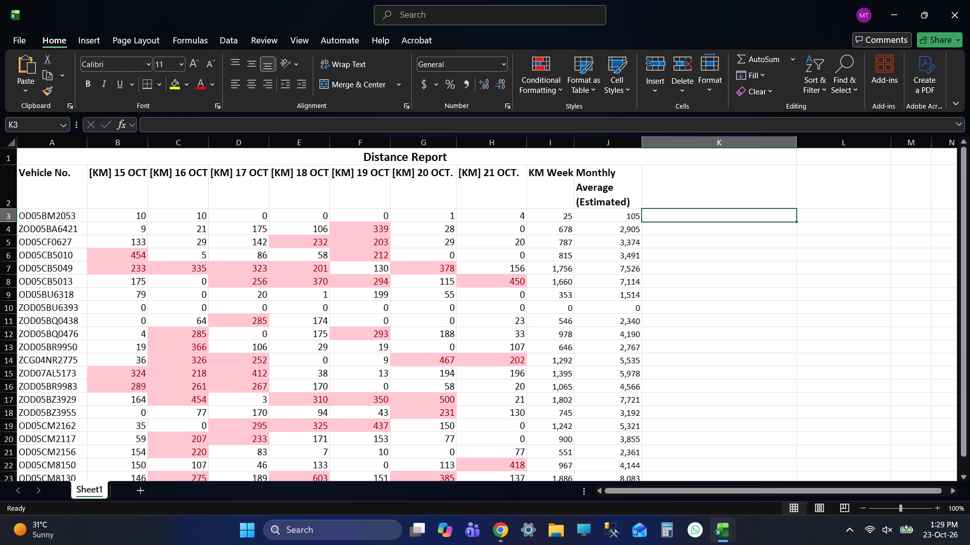
pyautogui.hotkey('ctrl', 's')
pyautogui.hotkey('ctrl', 's')
pyautogui.hotkey('ctrl', 's')
pyautogui.hotkey('ctrl', 's')
pyautogui.hotkey('ctrl', 's')
pyautogui.hotkey('ctrl', 's')
pyautogui.hotkey('ctrl', 's')
pyautogui.hotkey('ctrl', 's')
pyautogui.hotkey('ctrl', 's')
pyautogui.hotkey('ctrl', 's')
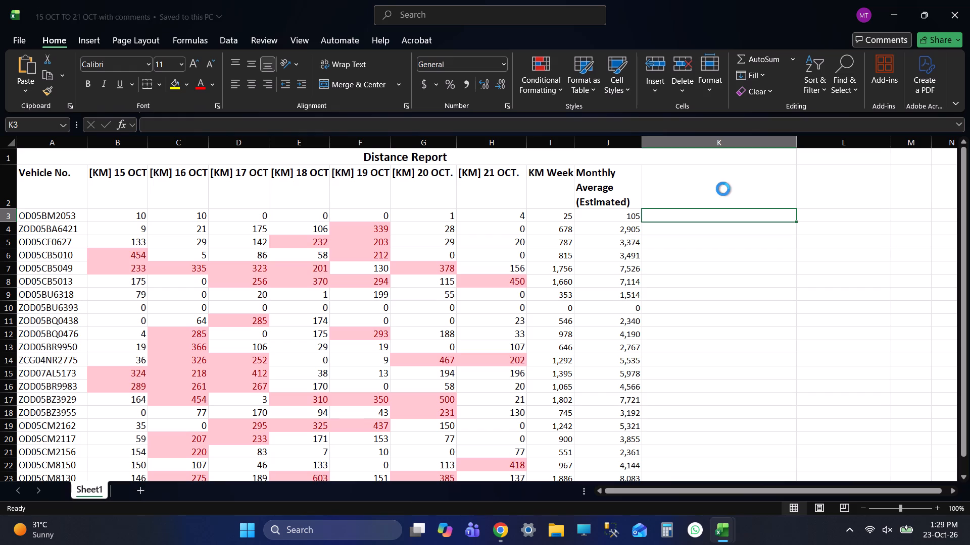
# Look over all vehicle rows of the Distance Report and save the workbook again.
pyautogui.scroll(-2, 577, 411)
pyautogui.scroll(1, 557, 412)
pyautogui.scroll(-2, 547, 408)
pyautogui.scroll(4, 543, 407)
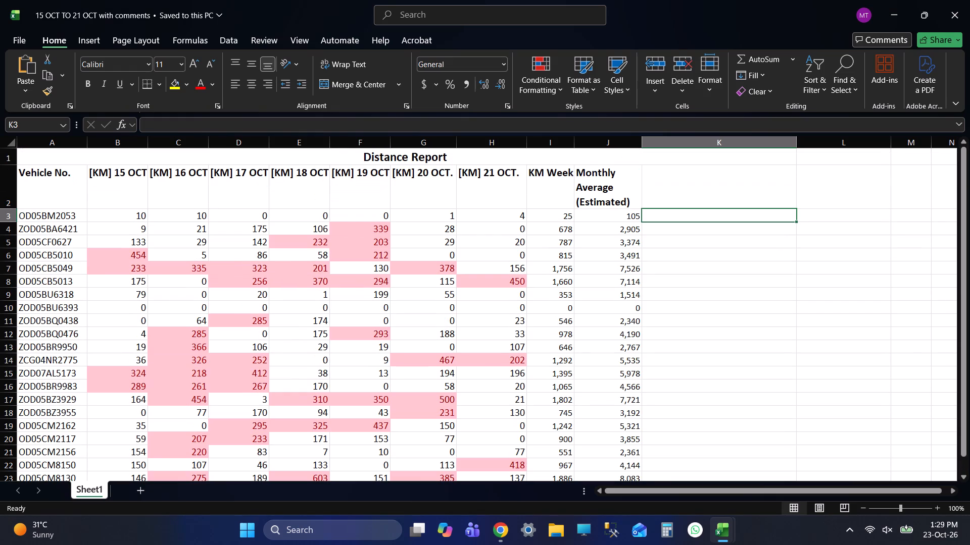
pyautogui.scroll(4, 579, 363)
pyautogui.hotkey('ctrl', 's')
pyautogui.hotkey('ctrl', 's')
pyautogui.hotkey('ctrl', 's')
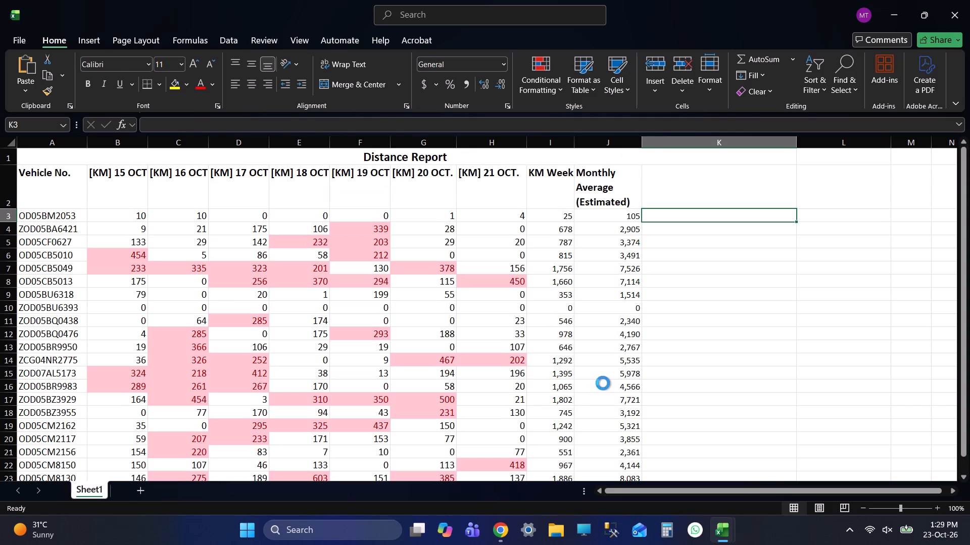
pyautogui.scroll(-5, 700, 364)
pyautogui.scroll(7, 700, 366)
pyautogui.scroll(-1, 709, 366)
pyautogui.scroll(2, 709, 366)
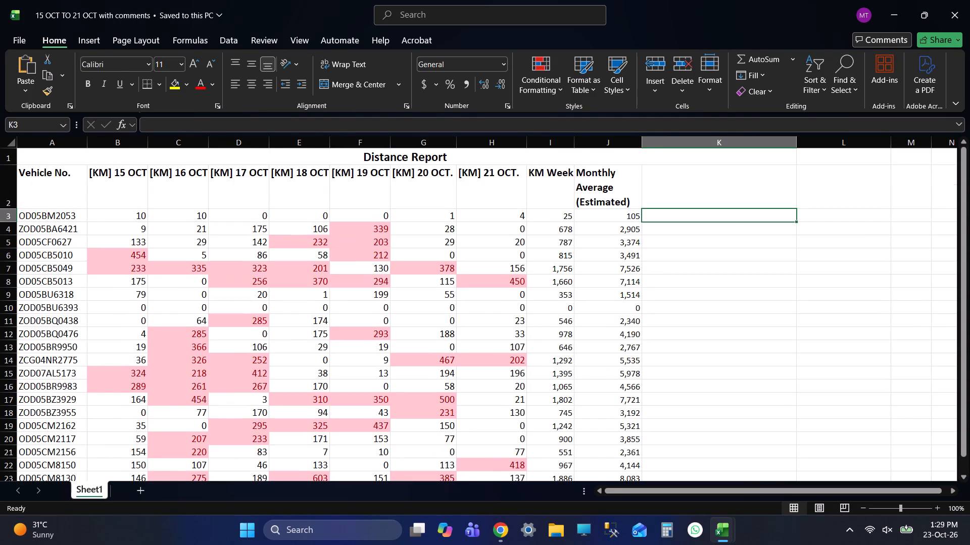
pyautogui.hotkey('ctrl', 's')
pyautogui.hotkey('ctrl', 's')
pyautogui.click(714, 175)
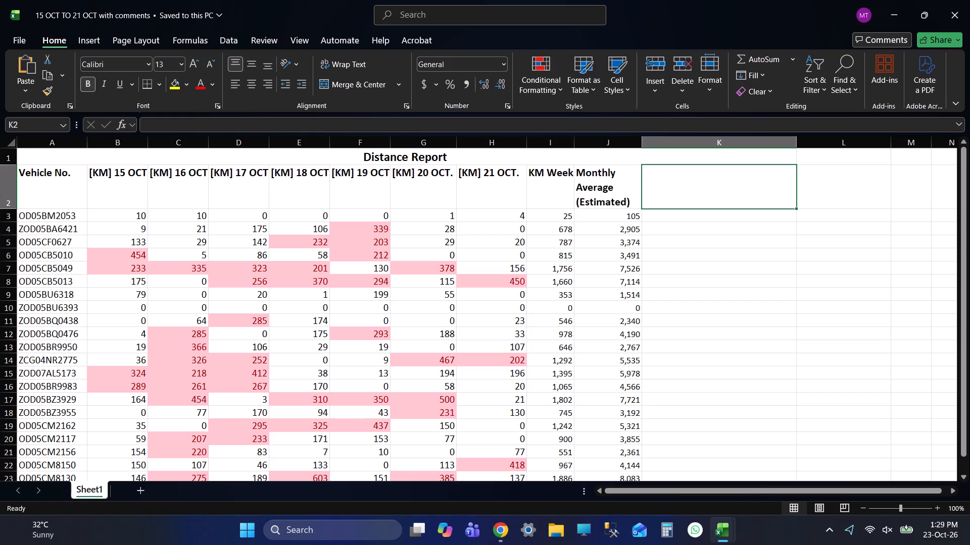
pyautogui.hotkey('ctrl', 's')
pyautogui.hotkey('ctrl', 's')
pyautogui.scroll(-4, 669, 243)
pyautogui.scroll(2, 673, 263)
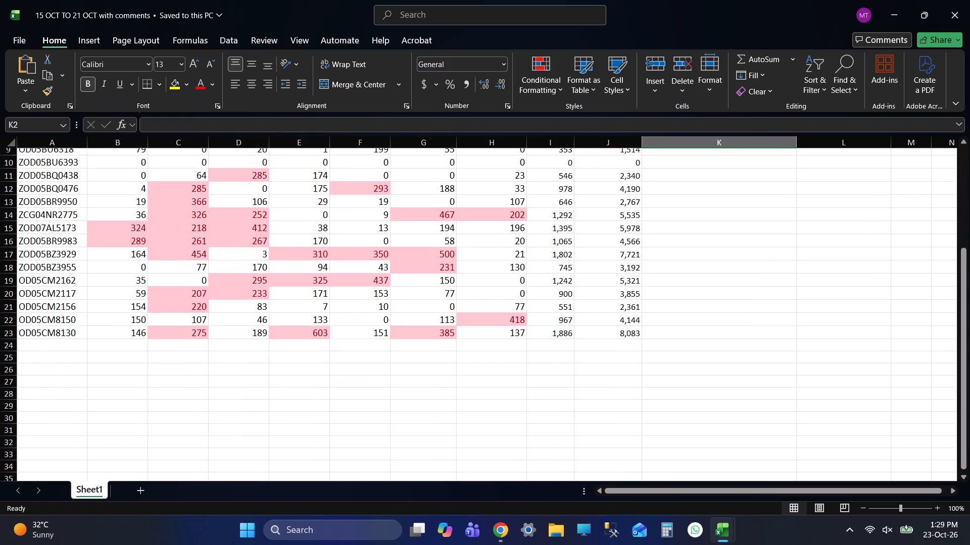
pyautogui.scroll(5, 674, 263)
pyautogui.scroll(-1, 682, 262)
pyautogui.scroll(3, 682, 262)
pyautogui.hotkey('ctrl', 's')
pyautogui.hotkey('ctrl', 's')
pyautogui.hotkey('ctrl', 's')
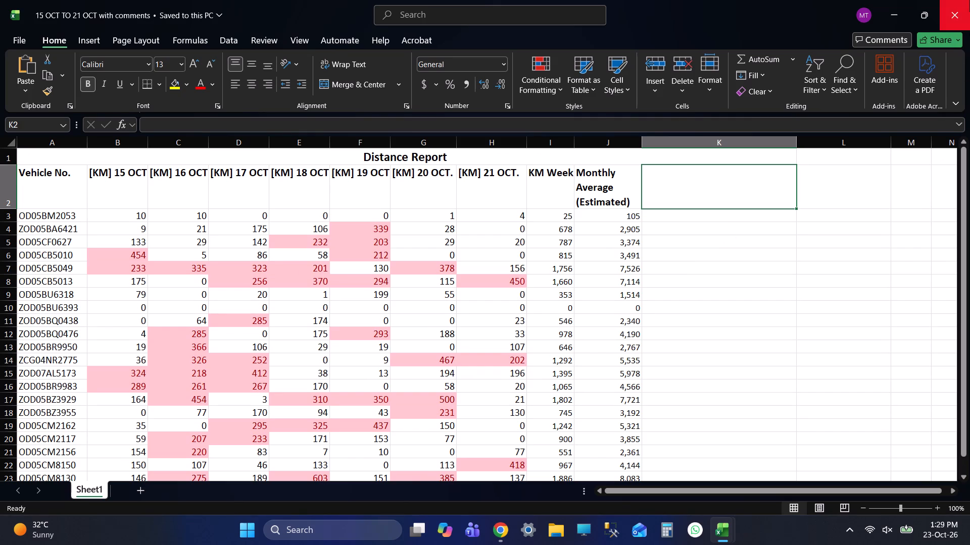
# Switch to the 15.10.2026 to 21.10.2026 tata Fleet Report workbook and close it, saving its changes.
pyautogui.hotkey('alt', 'Tab')
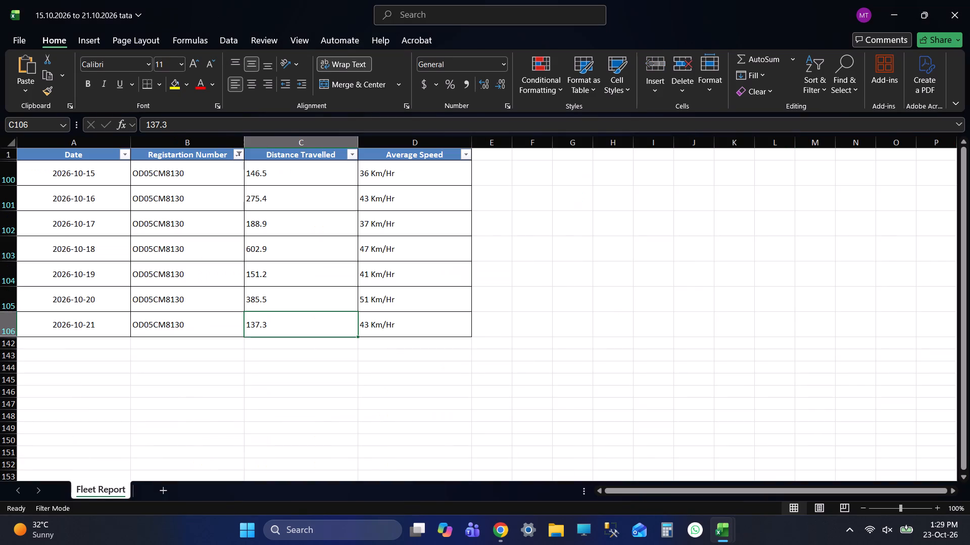
pyautogui.click(969, 0)
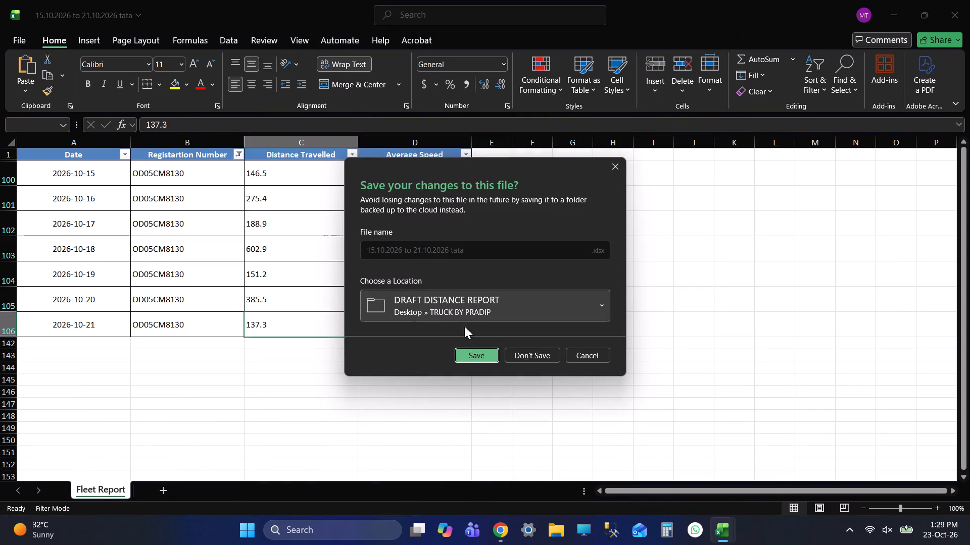
pyautogui.click(474, 353)
# Return to the 15 OCT TO 21 OCT with comments workbook and save it.
pyautogui.hotkey('alt', 'Tab')
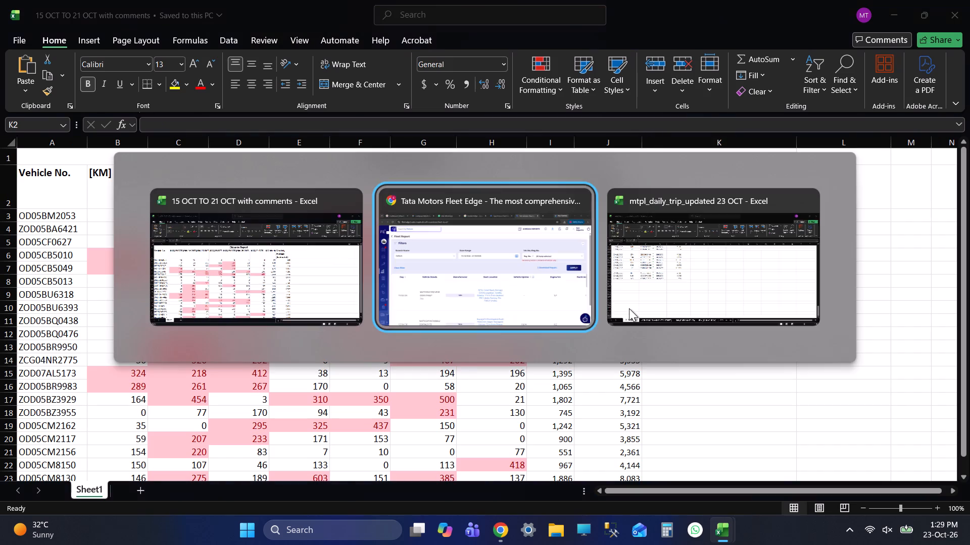
pyautogui.hotkey('alt', 'Tab')
pyautogui.hotkey('alt', 'Tab')
pyautogui.hotkey('alt', 'Tab')
pyautogui.hotkey('alt', 'Tab')
pyautogui.hotkey('alt', 'Tab')
pyautogui.hotkey('alt', 'Tab')
pyautogui.hotkey('alt', 'Tab')
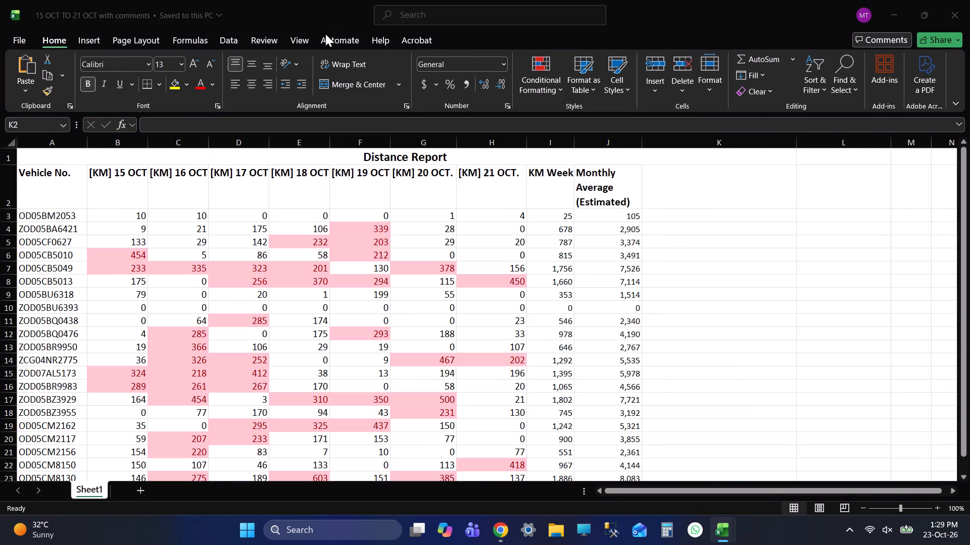
pyautogui.hotkey('ctrl', 's')
pyautogui.hotkey('ctrl', 's')
pyautogui.hotkey('ctrl', 's')
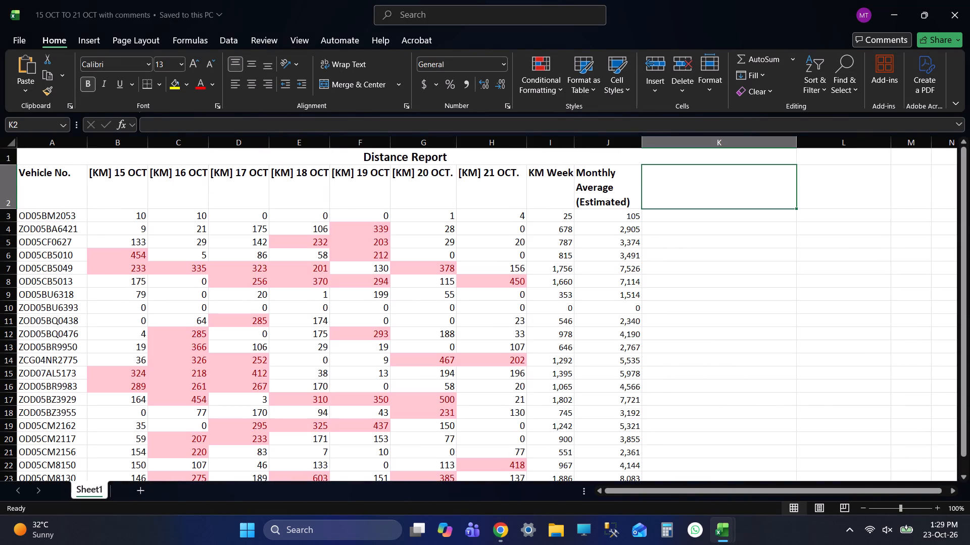
pyautogui.click(541, 234)
pyautogui.press('F2')
pyautogui.click(774, 323)
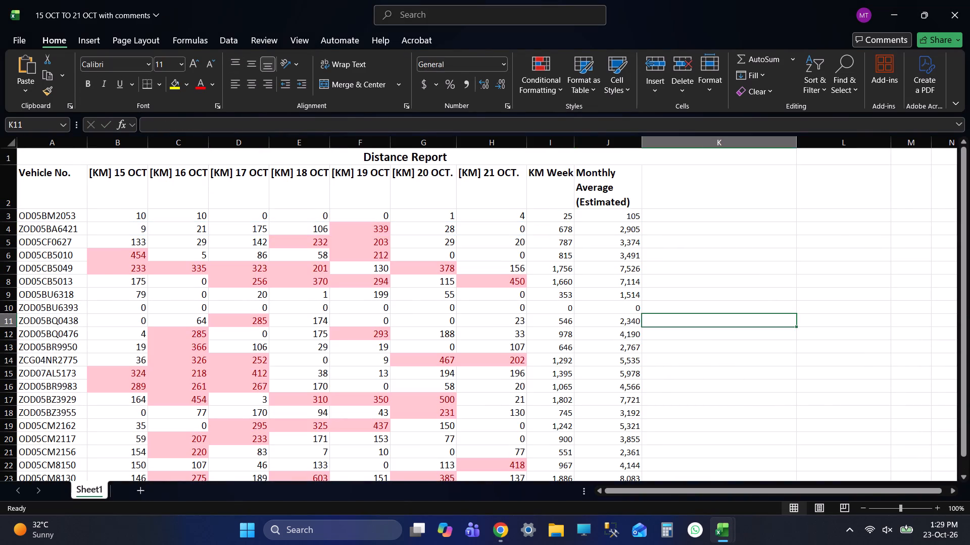
# Save the 15 OCT TO 21 OCT with comments workbook and glance over its rows.
pyautogui.hotkey('ctrl', 's')
pyautogui.hotkey('ctrl', 's')
pyautogui.hotkey('ctrl', 's')
pyautogui.scroll(-2, 697, 295)
pyautogui.scroll(4, 692, 309)
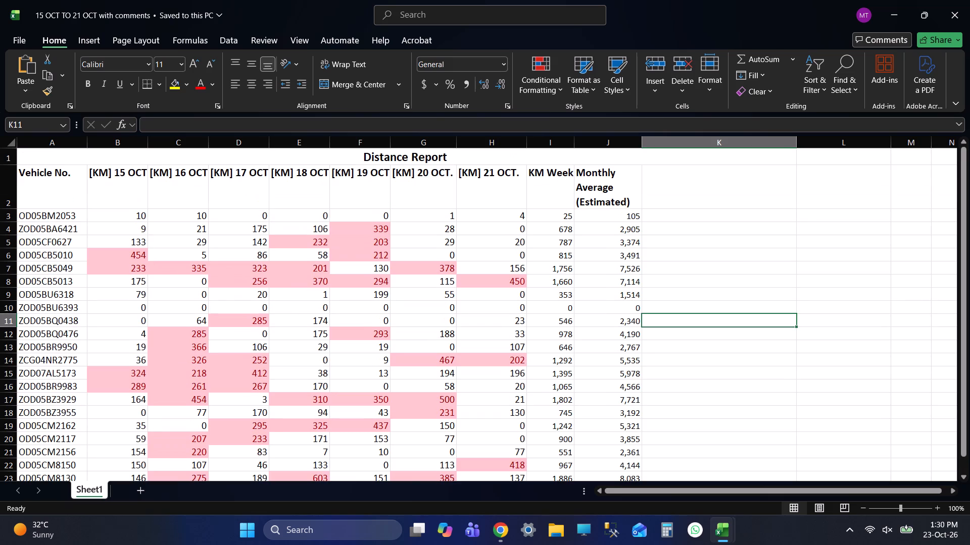
# Minimize the open workbook and browser windows to get to the desktop.
pyautogui.click(897, 1)
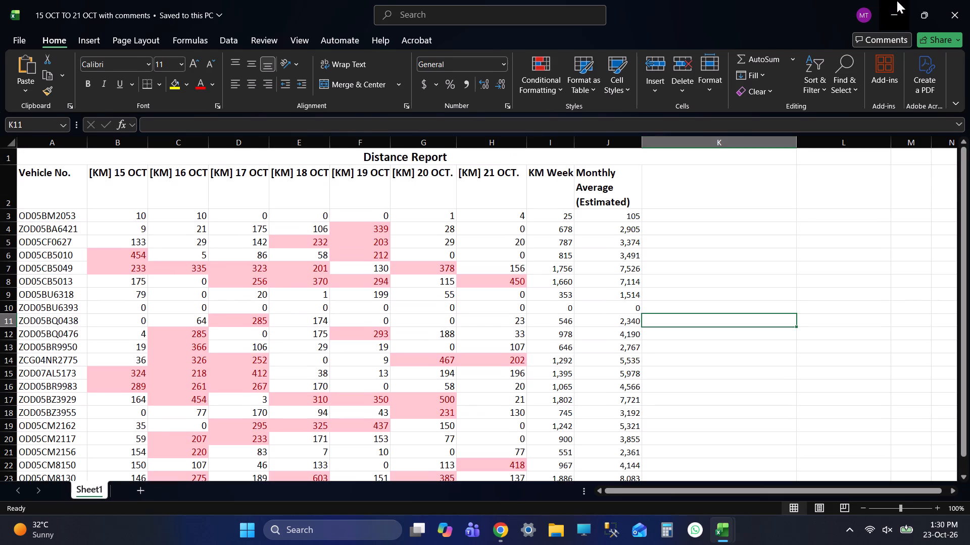
pyautogui.click(897, 1)
pyautogui.click(897, 1)
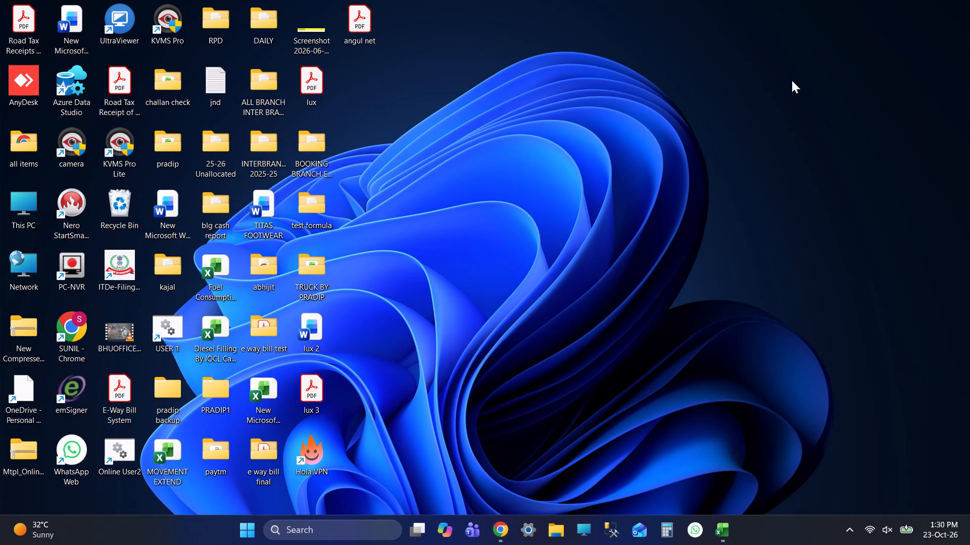
pyautogui.rightClick(423, 88)
pyautogui.click(501, 149)
# Open This PC in File Explorer and go to the E Way Bill folder on New Volume (F:).
pyautogui.doubleClick(19, 195)
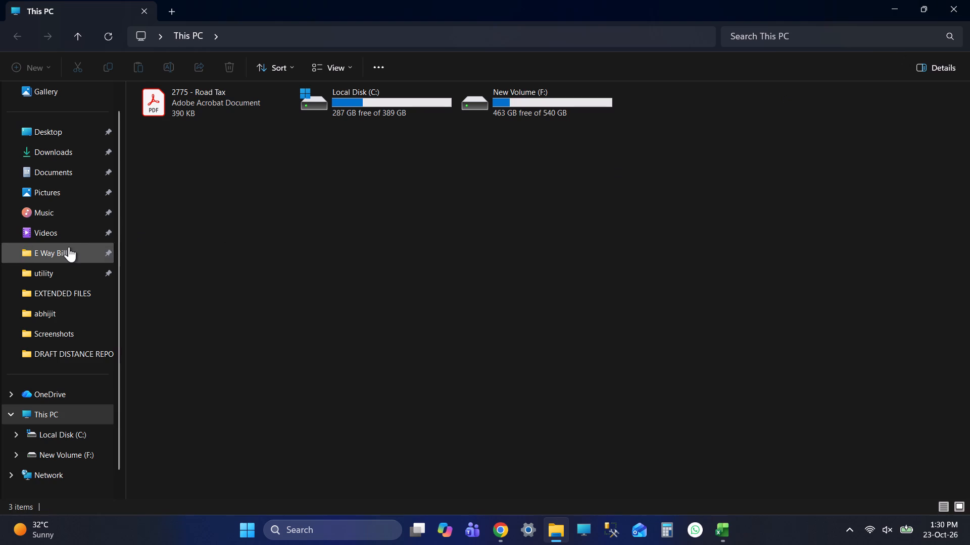
pyautogui.click(69, 247)
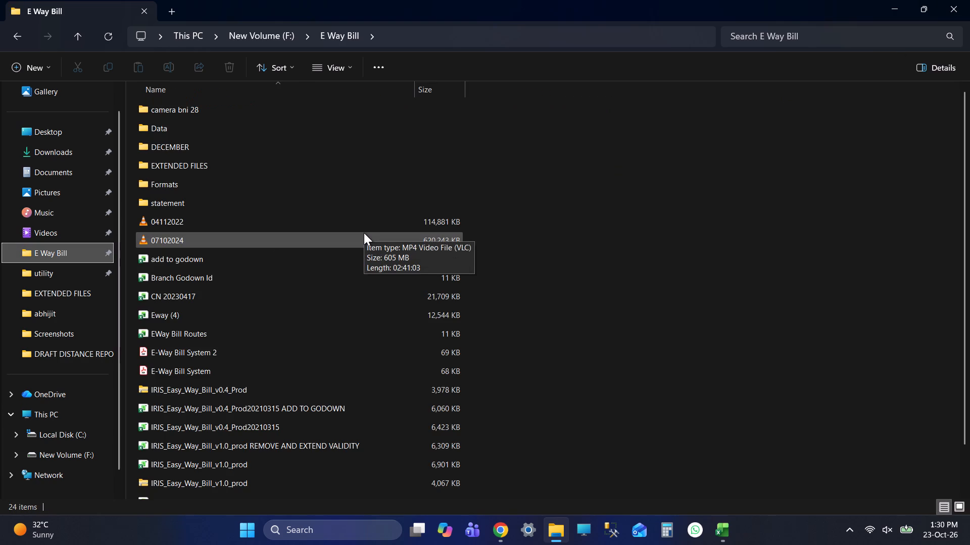
# Look over the mtpl_daily_trip_updated 23 OCT workbook and the Distance Report in the 15 OCT TO 21 OCT with comments workbook.
pyautogui.hotkey('alt', 'Tab')
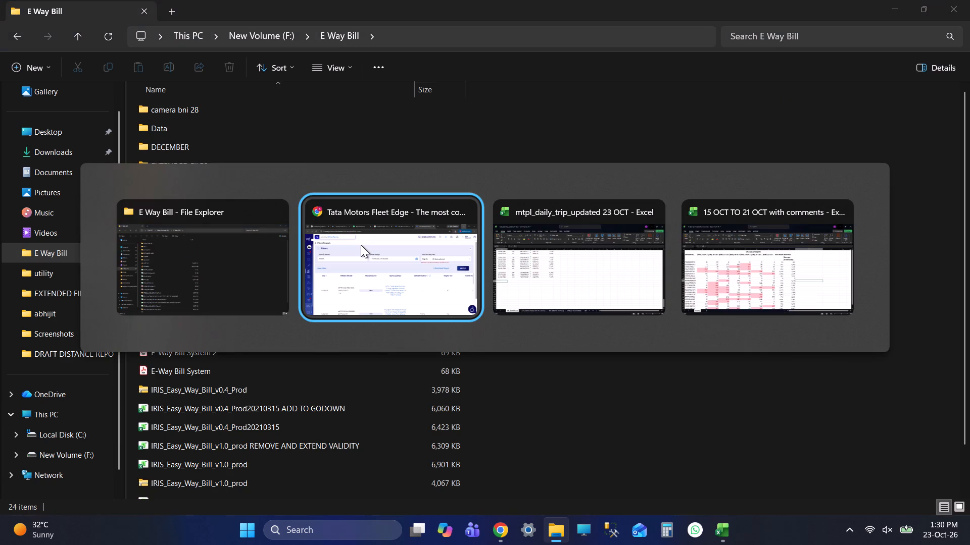
pyautogui.hotkey('alt', 'Tab')
pyautogui.scroll(5, 502, 219)
pyautogui.hotkey('alt', 'Tab')
pyautogui.hotkey('alt', 'Tab')
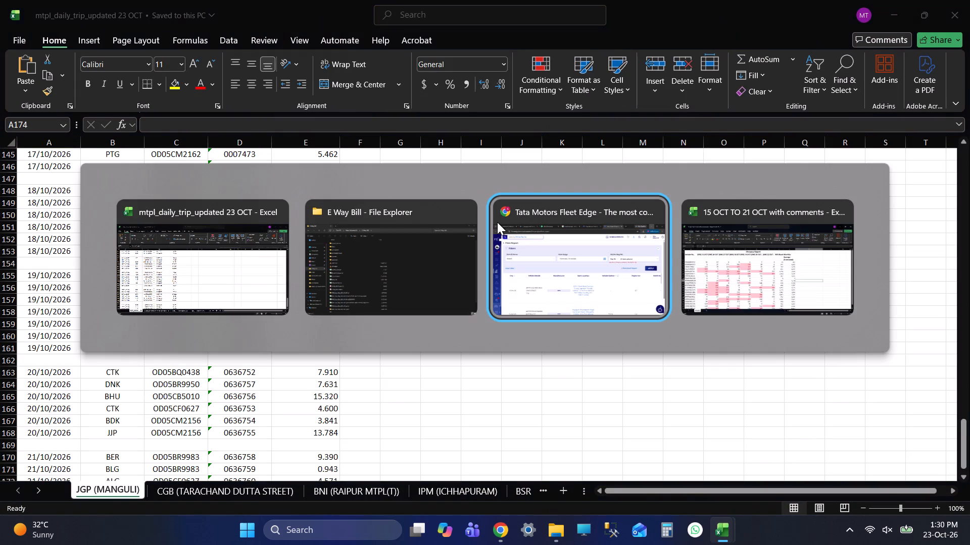
pyautogui.hotkey('alt', 'Tab')
pyautogui.scroll(4, 677, 196)
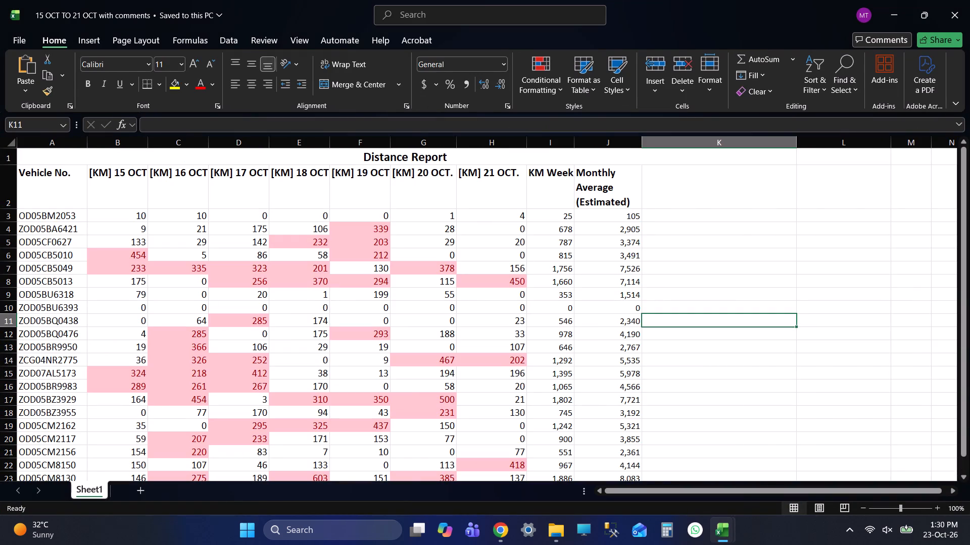
pyautogui.click(680, 188)
# Switch to Chrome and bring up the Company Vehicle page open next to the Wheelseye dashboard.
pyautogui.hotkey('alt', 'Tab')
pyautogui.hotkey('alt', 'Tab')
pyautogui.hotkey('alt', 'Tab')
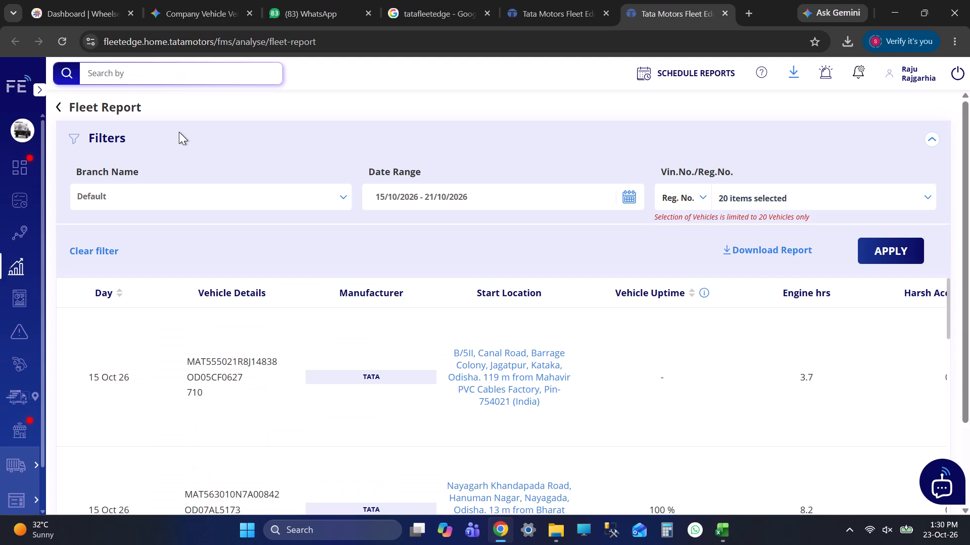
pyautogui.click(215, 18)
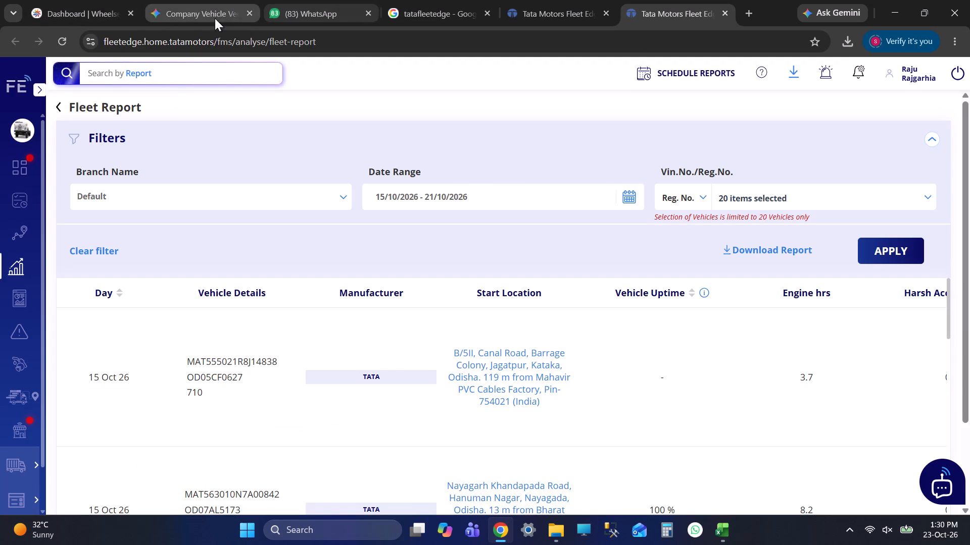
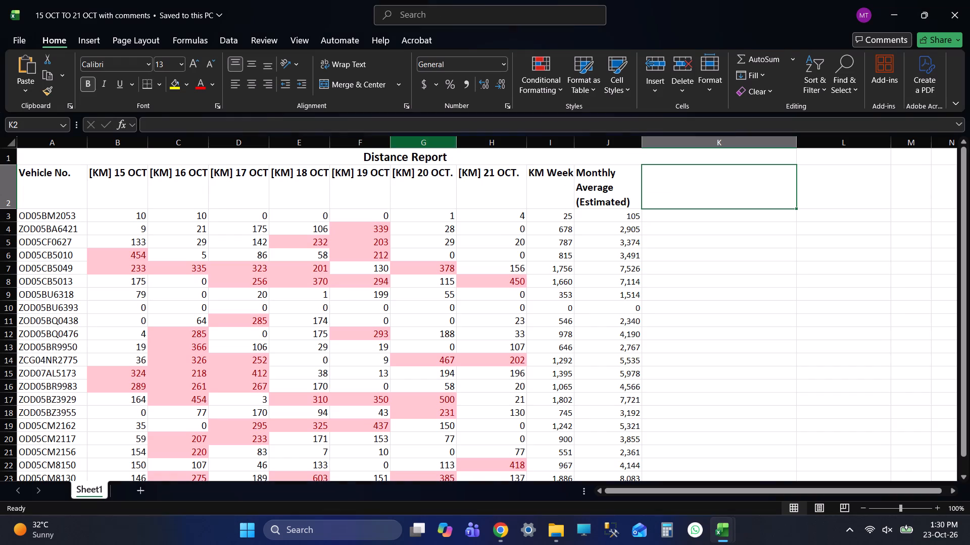
pyautogui.click(687, 212)
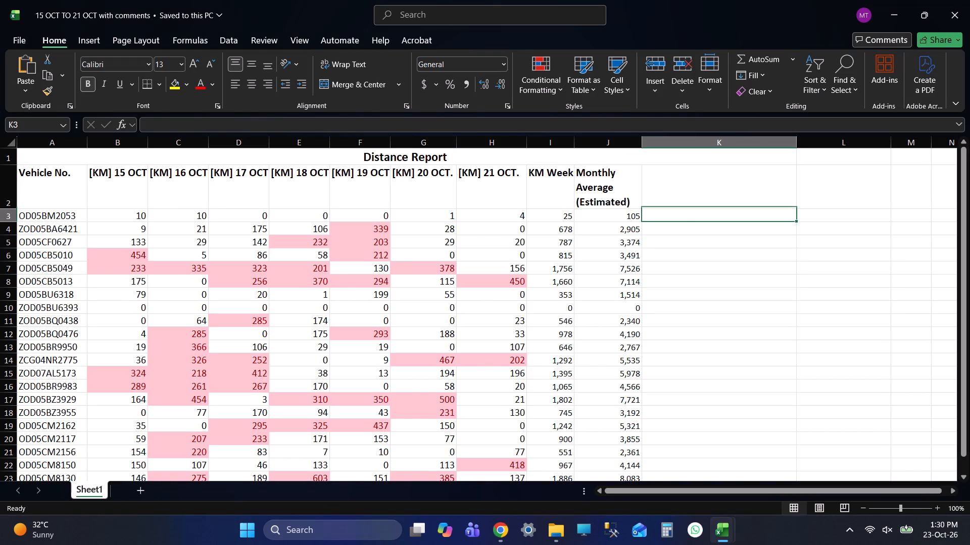
pyautogui.hotkey('alt', 'Tab')
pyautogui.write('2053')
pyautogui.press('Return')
pyautogui.click(159, 171)
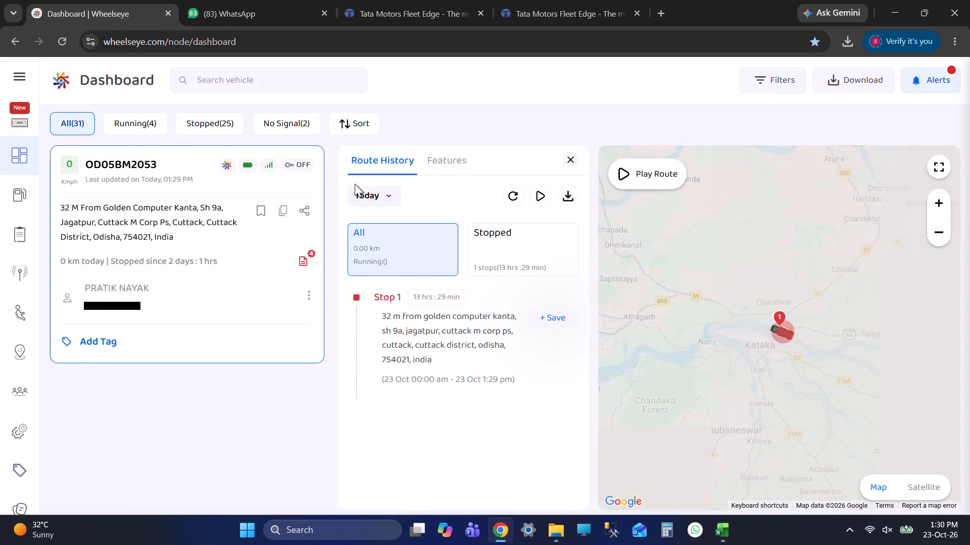
pyautogui.click(366, 191)
pyautogui.click(395, 289)
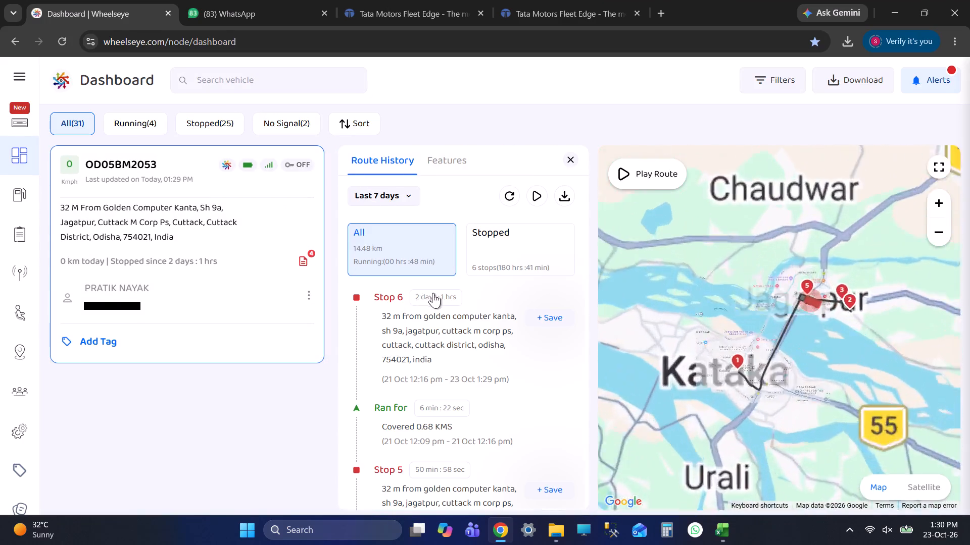
pyautogui.scroll(-16, 446, 370)
pyautogui.scroll(-5, 446, 392)
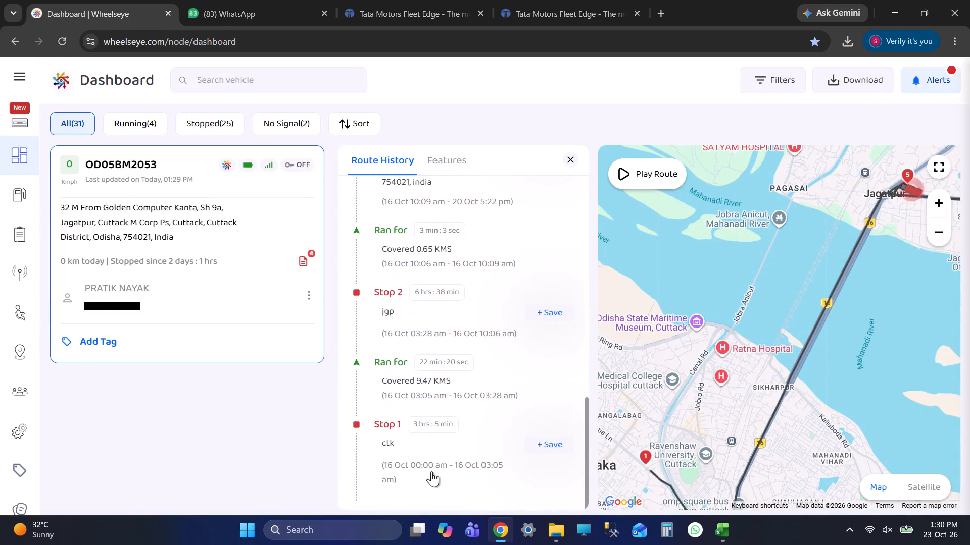
pyautogui.click(447, 458)
pyautogui.scroll(3, 469, 417)
pyautogui.click(431, 479)
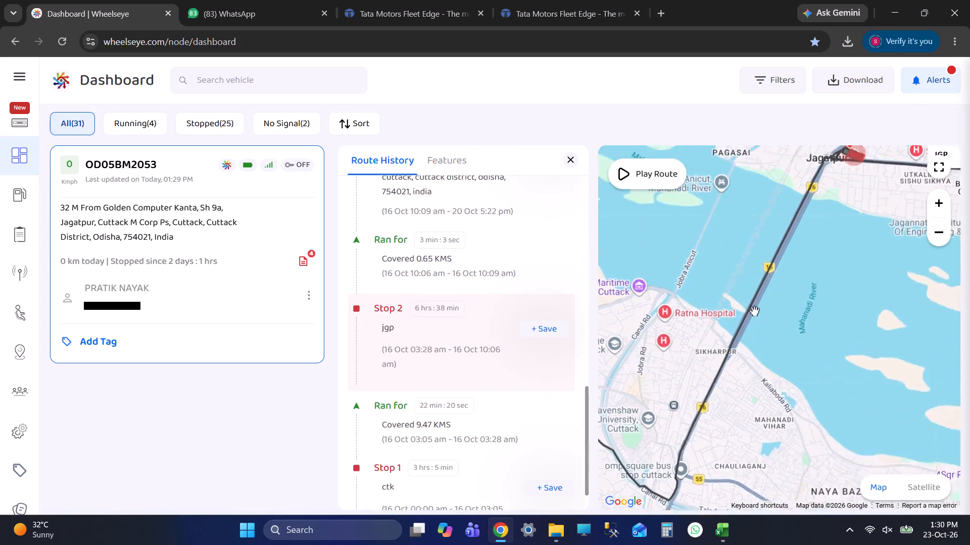
pyautogui.scroll(3, 535, 343)
pyautogui.click(505, 344)
pyautogui.scroll(3, 782, 325)
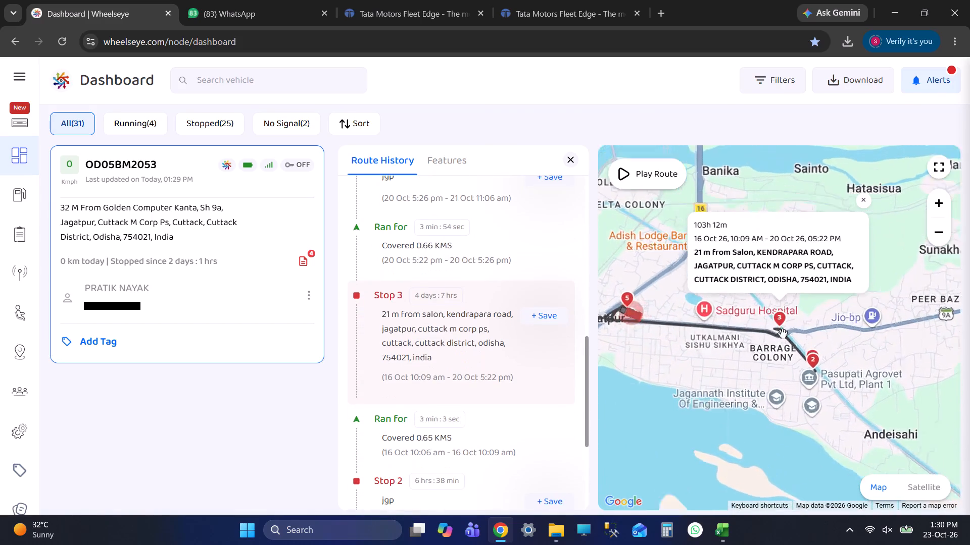
pyautogui.scroll(11, 783, 334)
pyautogui.scroll(3, 505, 364)
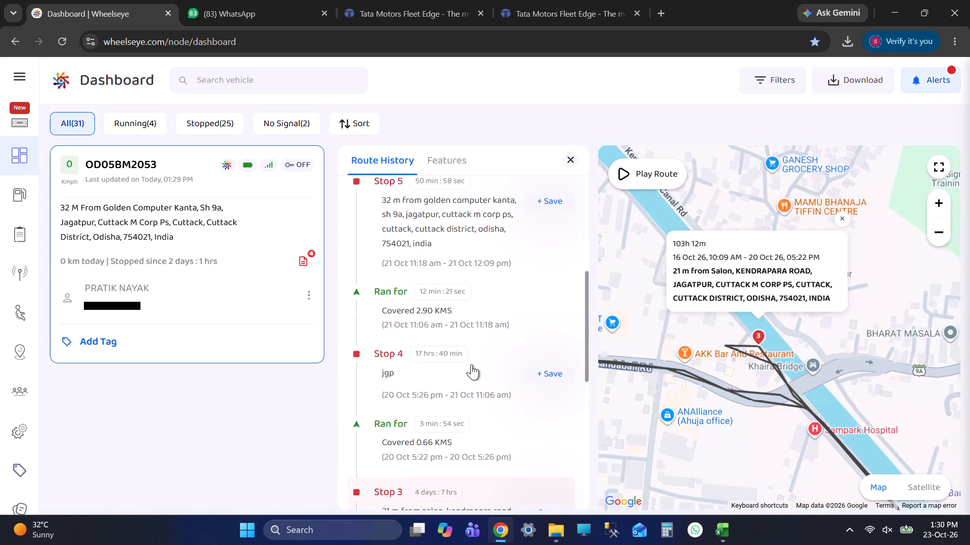
pyautogui.click(471, 364)
pyautogui.scroll(3, 471, 364)
pyautogui.click(443, 351)
pyautogui.scroll(-3, 467, 361)
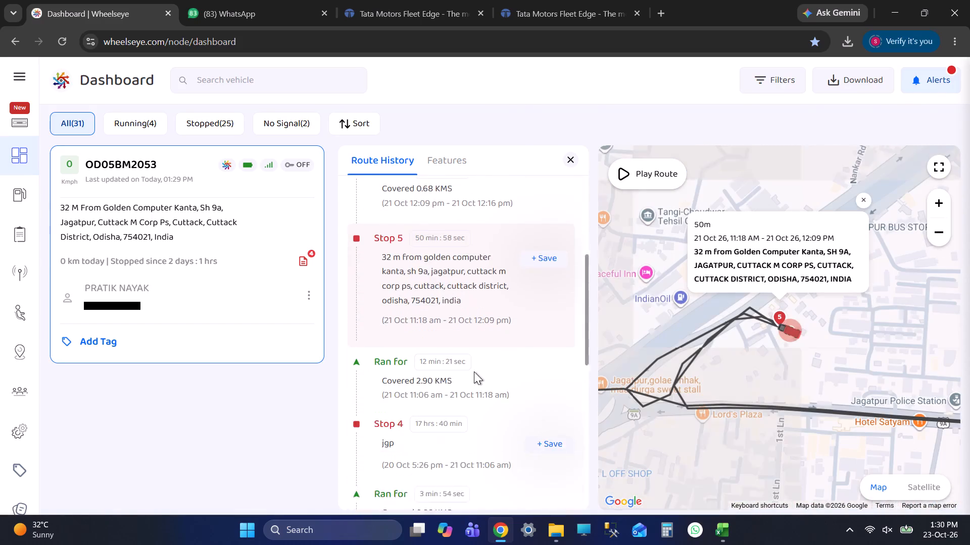
pyautogui.click(468, 315)
pyautogui.scroll(-2, 477, 345)
pyautogui.click(472, 353)
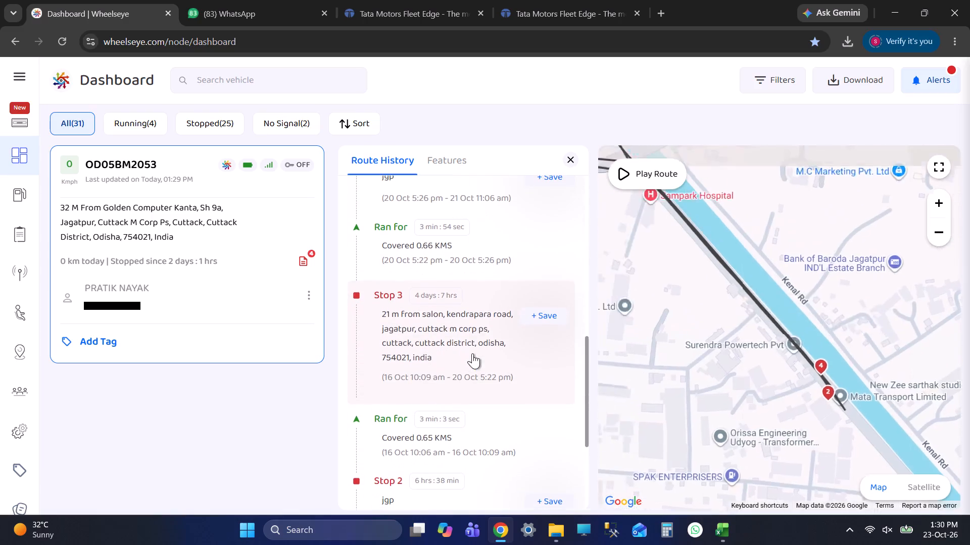
# Switch to File Explorer and open the '08 OCT TO 14 OCT with comments' workbook from TRUCK BY PRADIP's DAILY DISTACE REPORT, 08 OCT TO 14 OCT folder.
pyautogui.hotkey('alt', 'Tab')
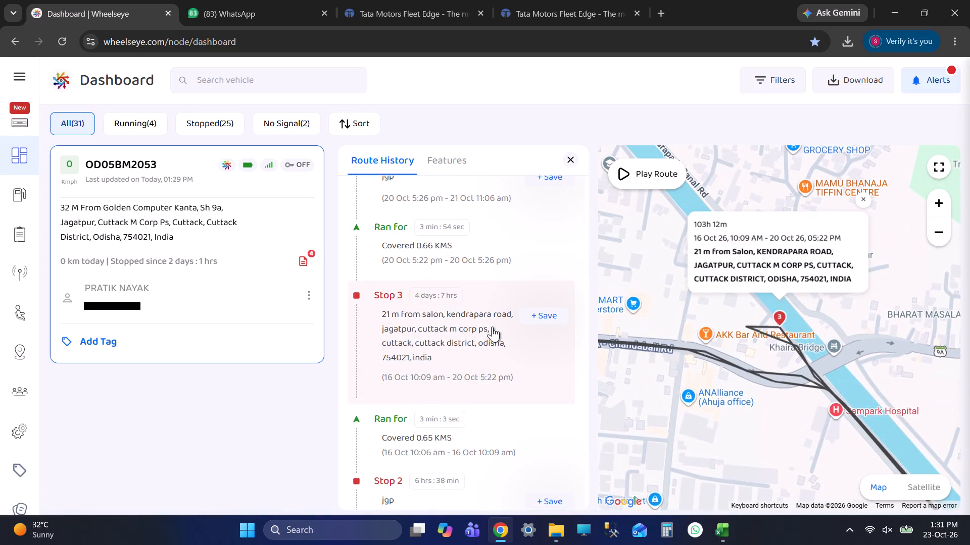
pyautogui.hotkey('alt', 'Tab')
pyautogui.hotkey('alt', 'Tab')
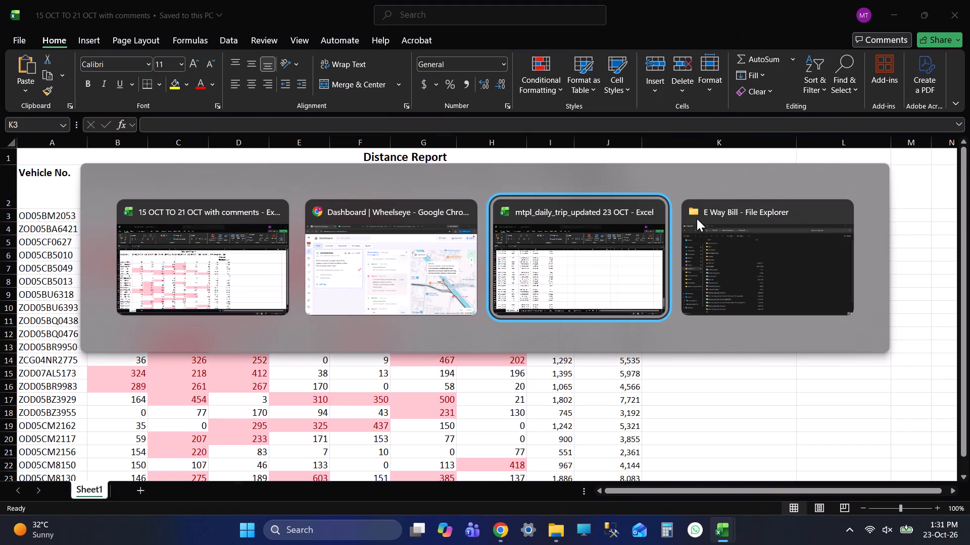
pyautogui.hotkey('alt', 'Tab')
pyautogui.scroll(4, 228, 270)
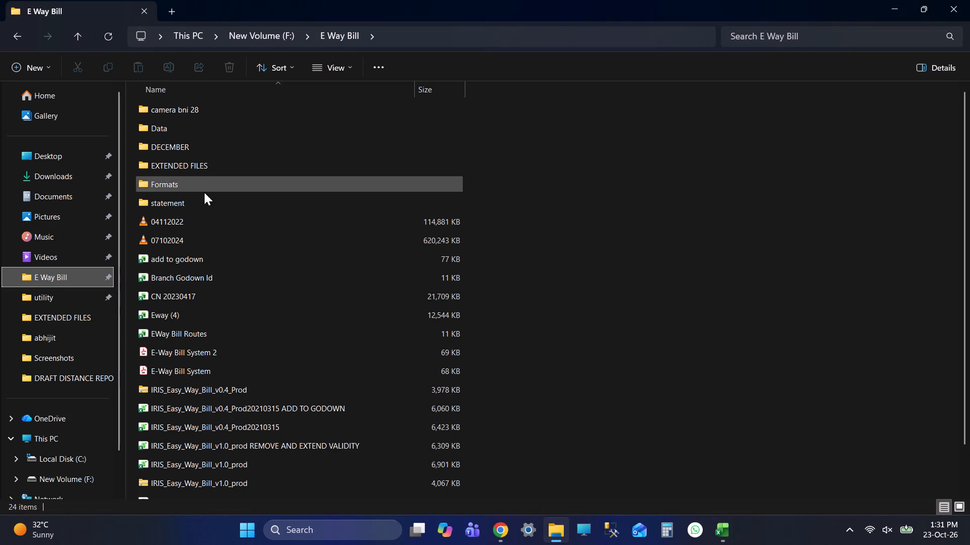
pyautogui.scroll(5, 228, 205)
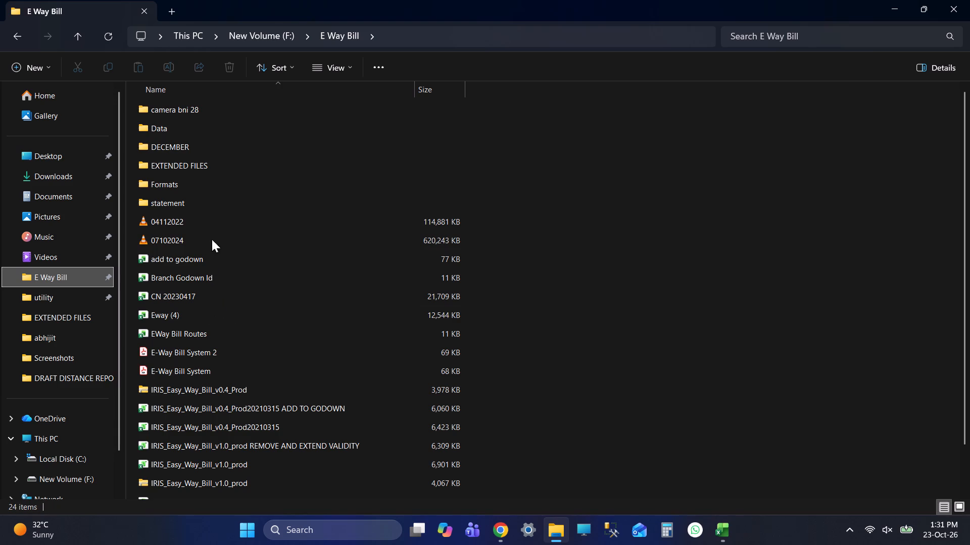
pyautogui.scroll(4, 239, 177)
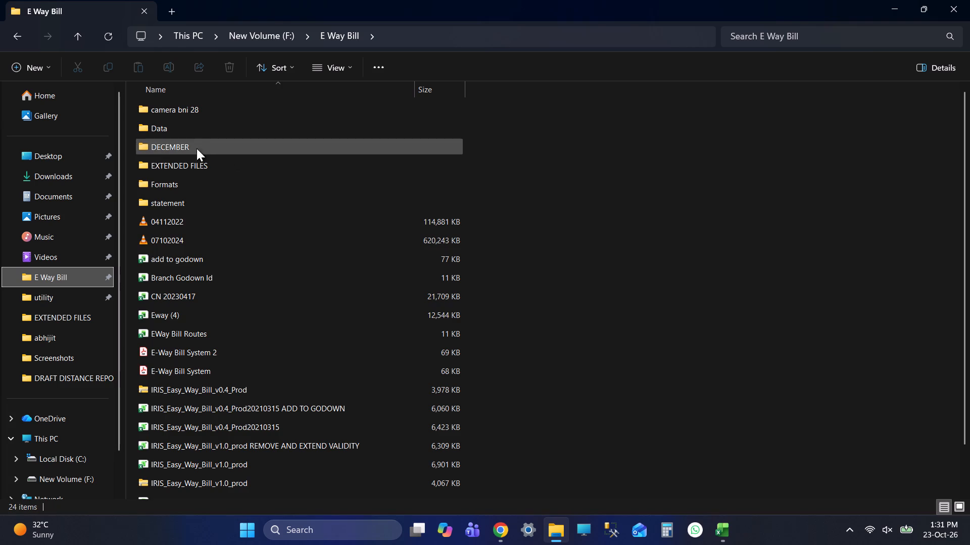
pyautogui.click(61, 154)
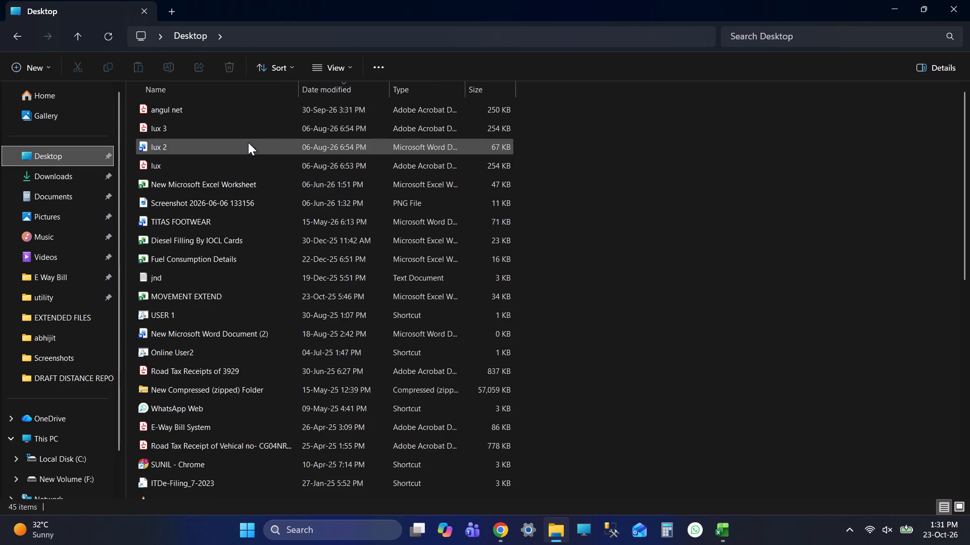
pyautogui.scroll(5, 224, 191)
pyautogui.scroll(3, 47, 142)
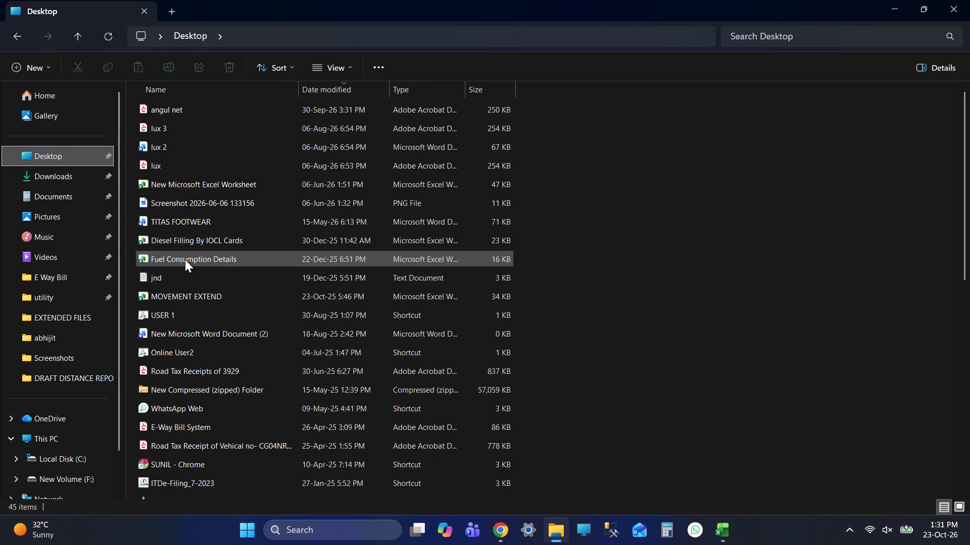
pyautogui.click(77, 376)
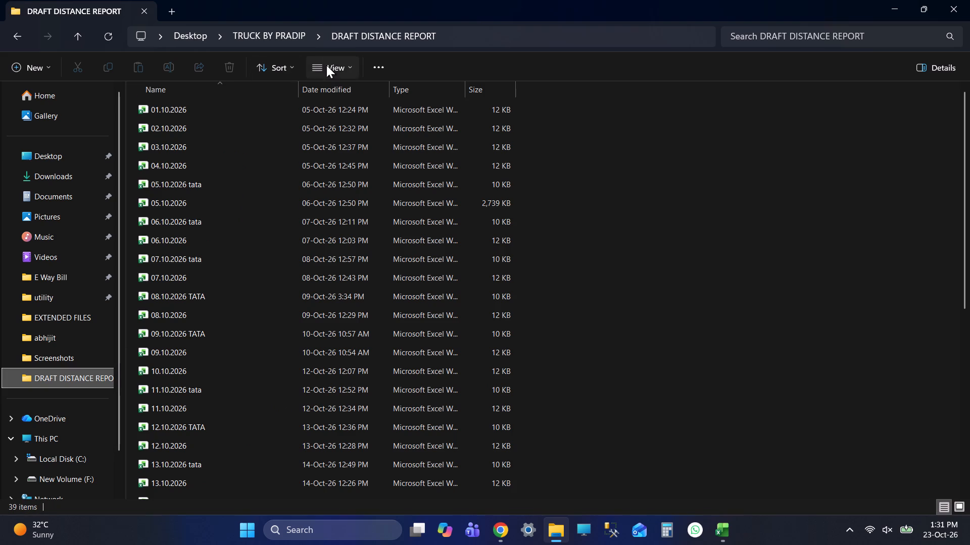
pyautogui.click(288, 40)
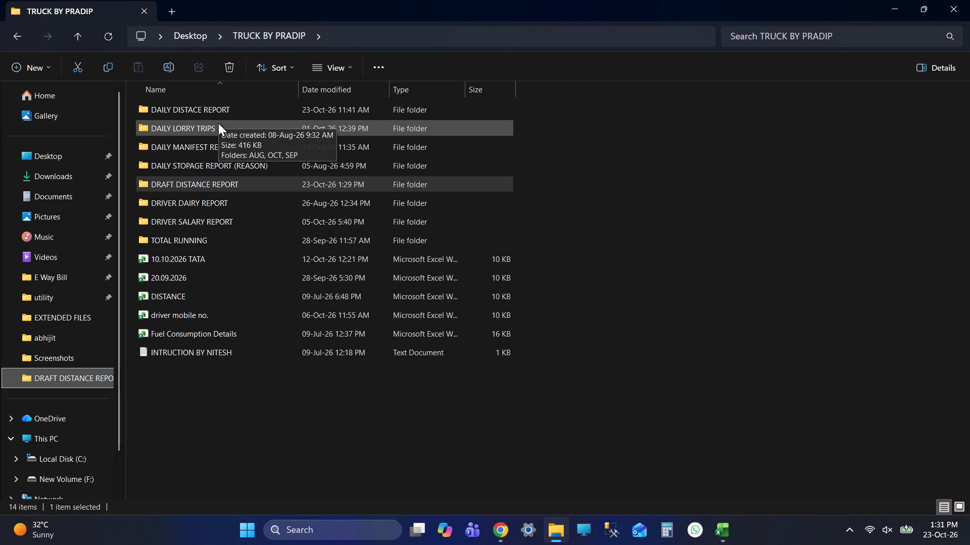
pyautogui.doubleClick(230, 108)
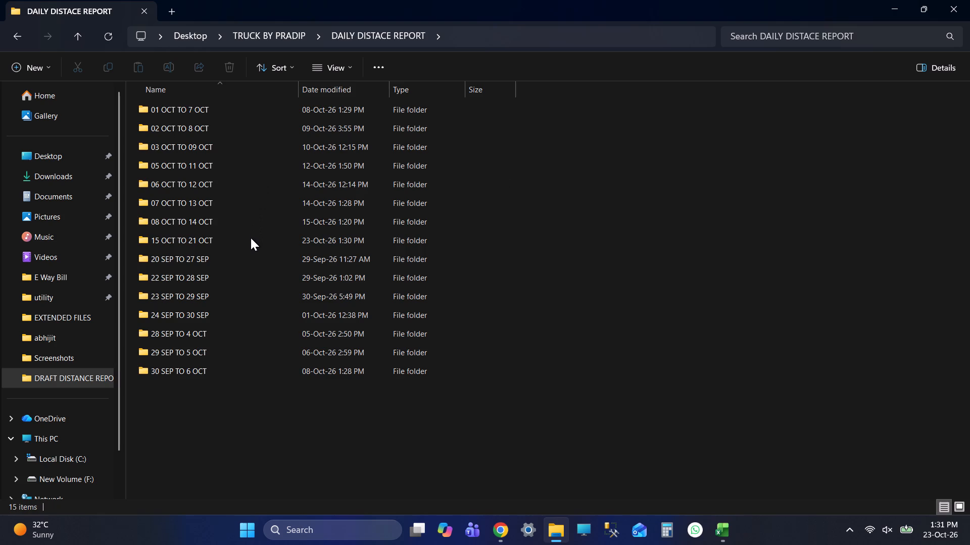
pyautogui.doubleClick(250, 220)
pyautogui.doubleClick(257, 110)
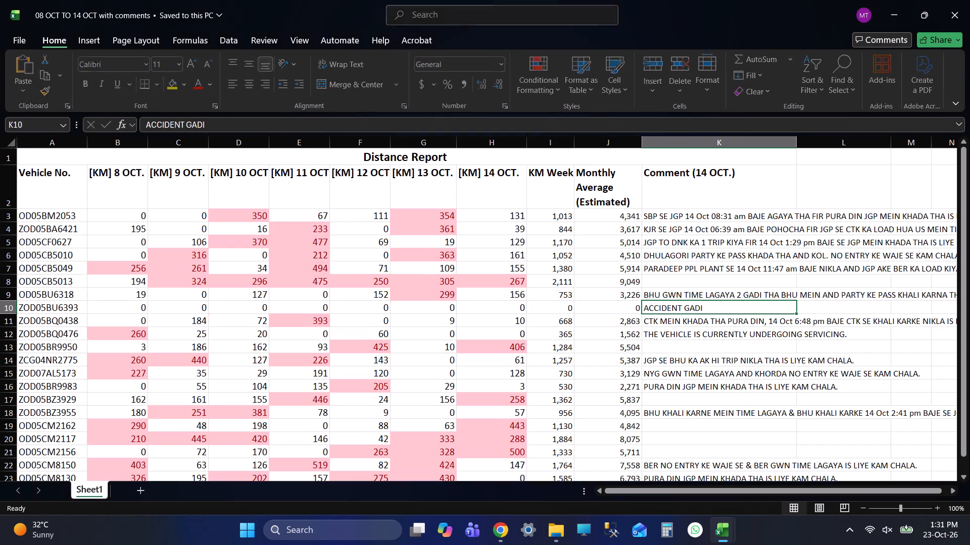
# Copy the 'Comment (14 OCT.)' header into cell K2 of the '15 OCT TO 21 OCT with comments' workbook in Excel.
pyautogui.click(688, 171)
pyautogui.hotkey('ctrl', 'c')
pyautogui.hotkey('alt', 'Tab')
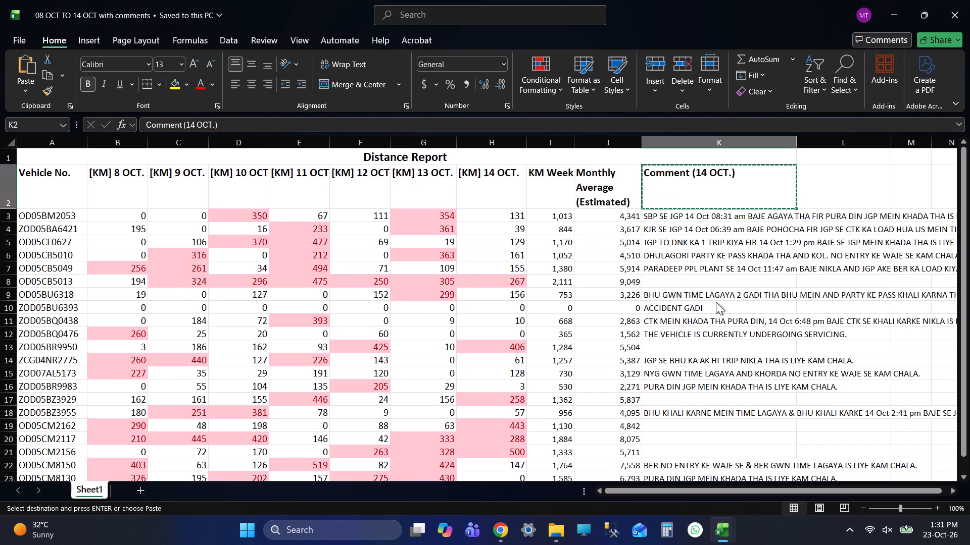
pyautogui.click(697, 190)
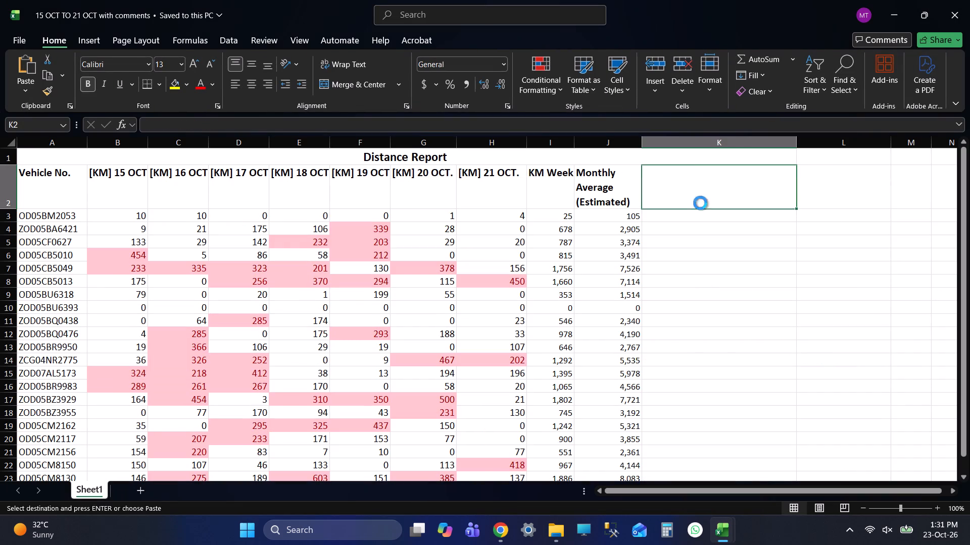
pyautogui.hotkey('ctrl', 'v')
# Shorten the pasted header in cell K2 to 'Comment'.
pyautogui.doubleClick(758, 173)
pyautogui.press('BackSpace')
pyautogui.press('BackSpace')
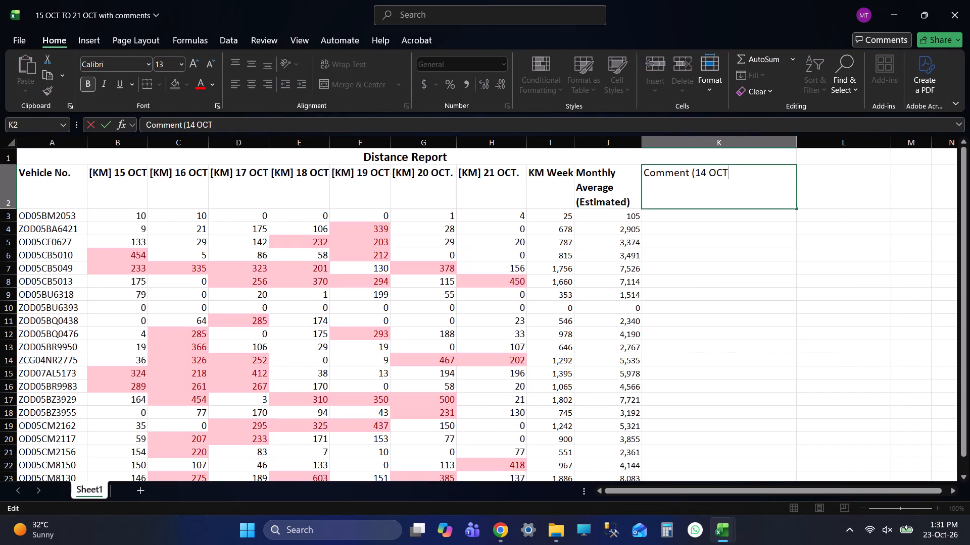
pyautogui.press('BackSpace')
pyautogui.press('BackSpace')
pyautogui.press('BackSpace')
pyautogui.press('BackSpace')
pyautogui.press('BackSpace')
pyautogui.press('BackSpace')
pyautogui.press('BackSpace')
pyautogui.press('BackSpace')
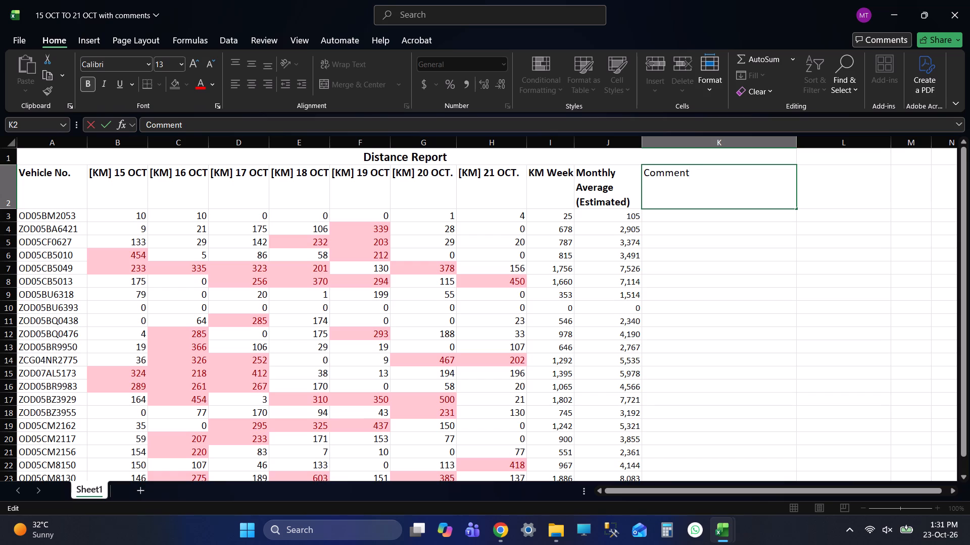
pyautogui.click(642, 309)
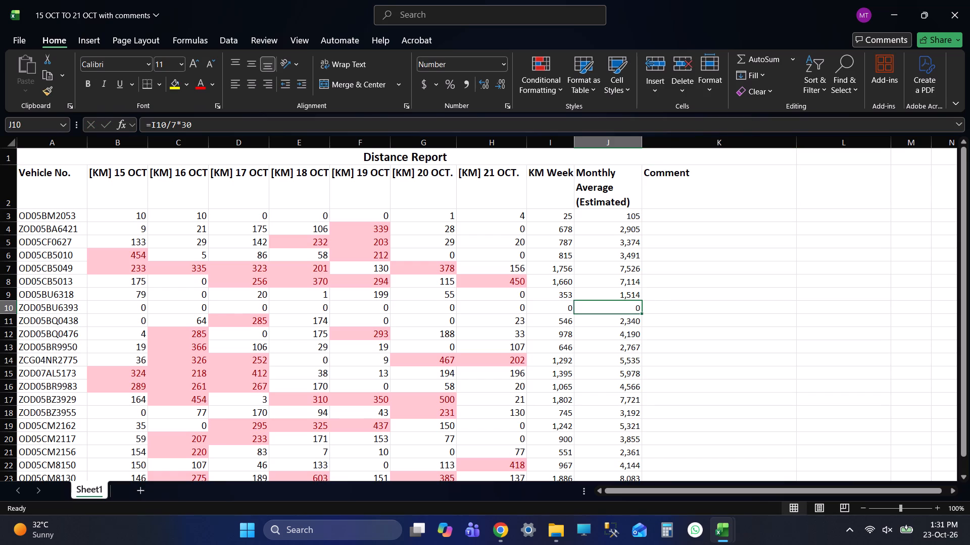
pyautogui.press('Tab')
pyautogui.write('KHARAP')
pyautogui.press('space')
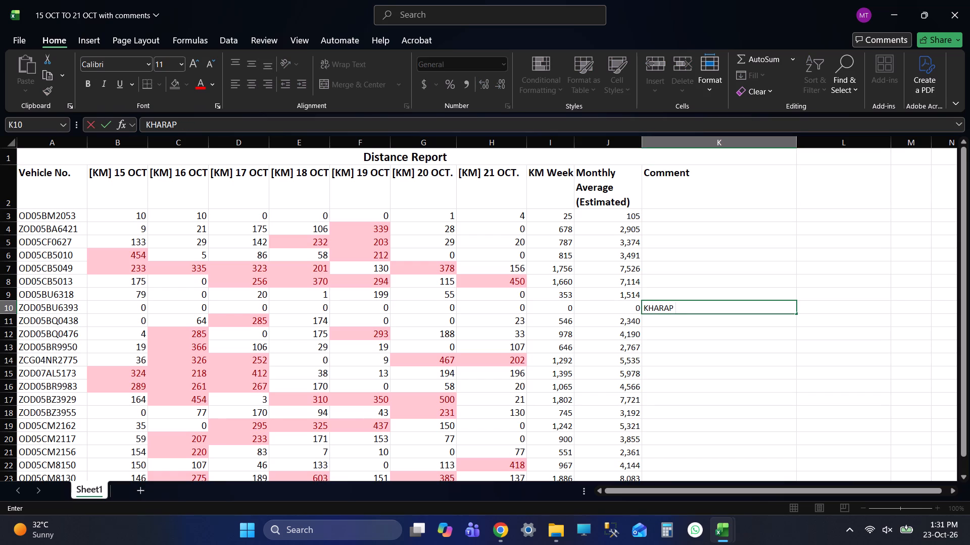
pyautogui.write('GADO')
pyautogui.press('BackSpace')
pyautogui.press('i')
pyautogui.press('Up')
pyautogui.hotkey('ctrl', 's')
pyautogui.hotkey('ctrl', 's')
# Close the '08 OCT TO 14 OCT with comments' workbook and save the '15 OCT TO 21 OCT with comments' workbook again.
pyautogui.hotkey('alt', 'Tab')
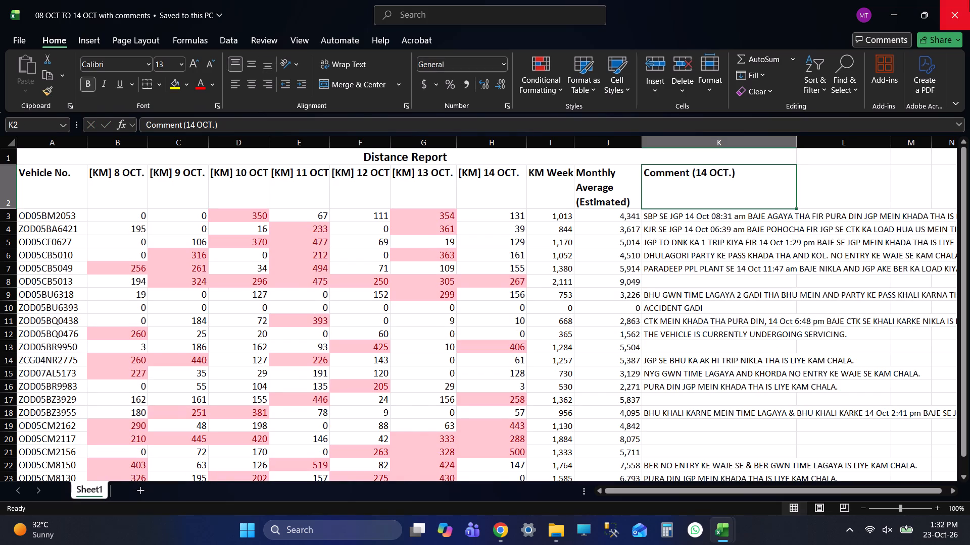
pyautogui.click(969, 0)
pyautogui.hotkey('ctrl', 's')
pyautogui.hotkey('ctrl', 's')
pyautogui.hotkey('ctrl', 's')
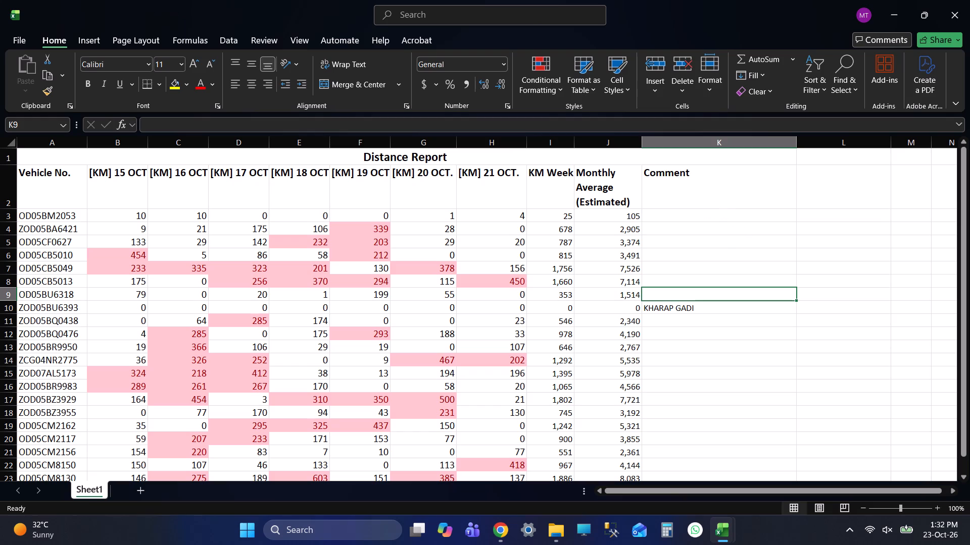
pyautogui.click(673, 214)
pyautogui.hotkey('alt', 'Tab')
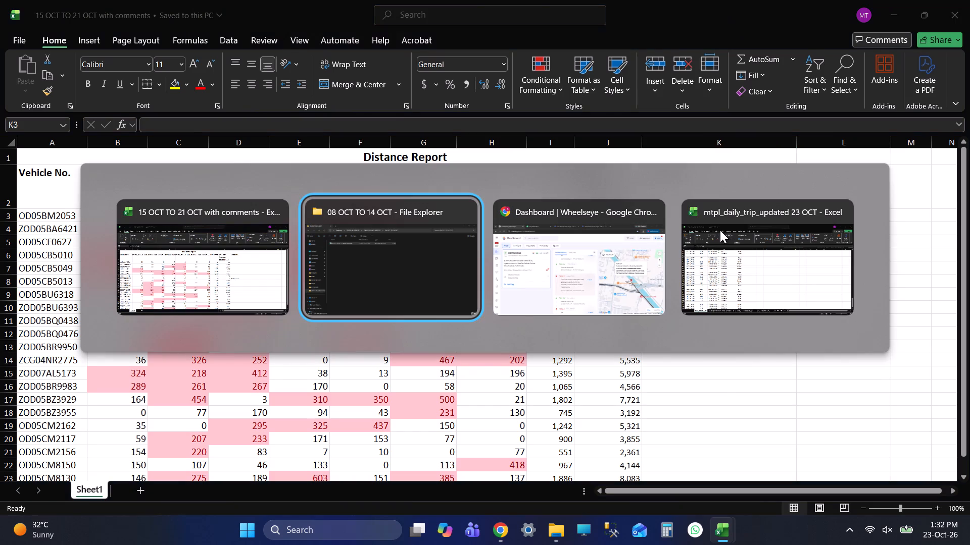
pyautogui.hotkey('alt', 'Tab')
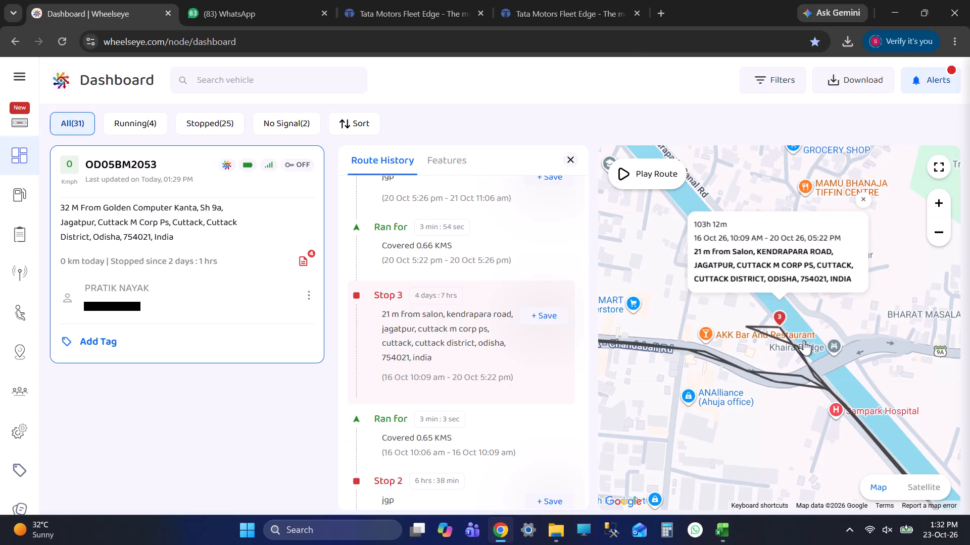
pyautogui.click(446, 304)
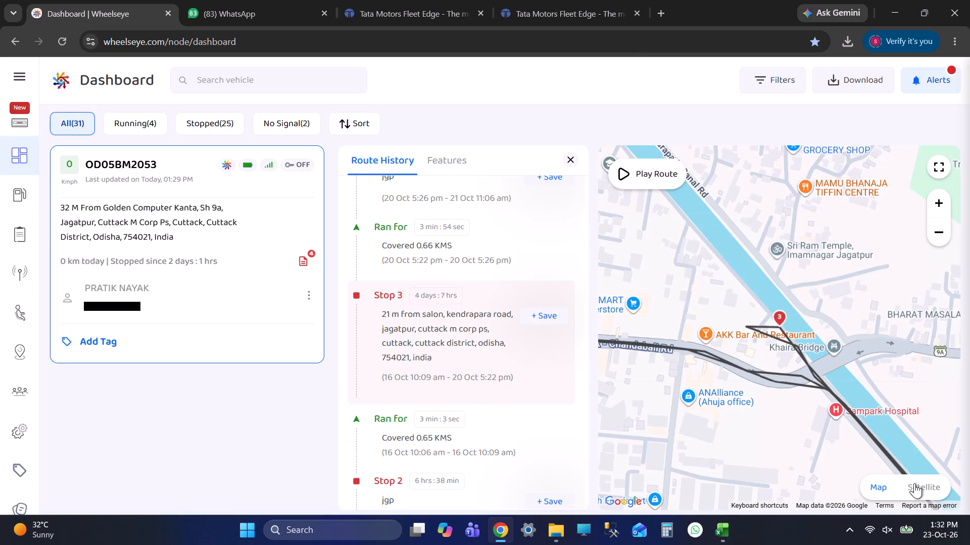
pyautogui.click(923, 485)
pyautogui.scroll(6, 753, 329)
pyautogui.scroll(-1, 734, 332)
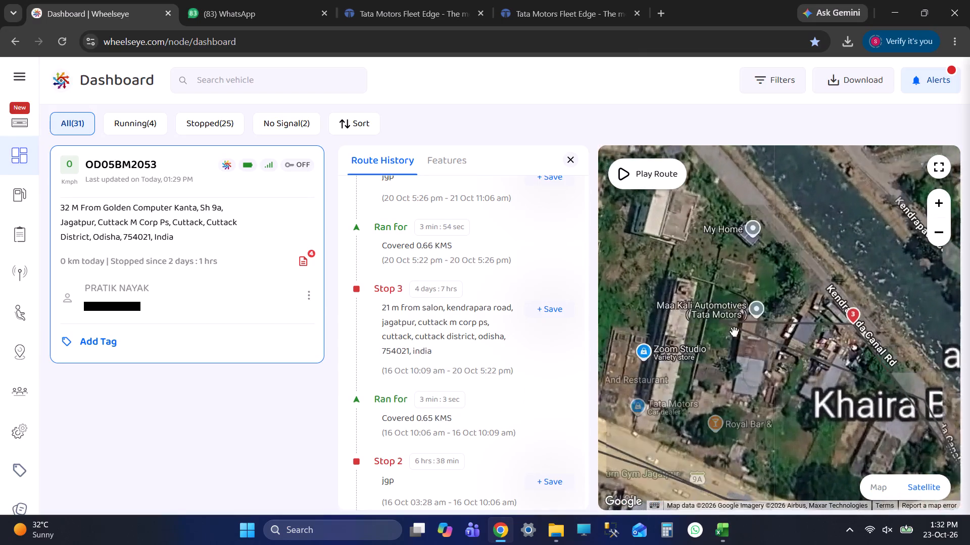
pyautogui.scroll(-1, 734, 332)
pyautogui.hotkey('alt', 'Tab')
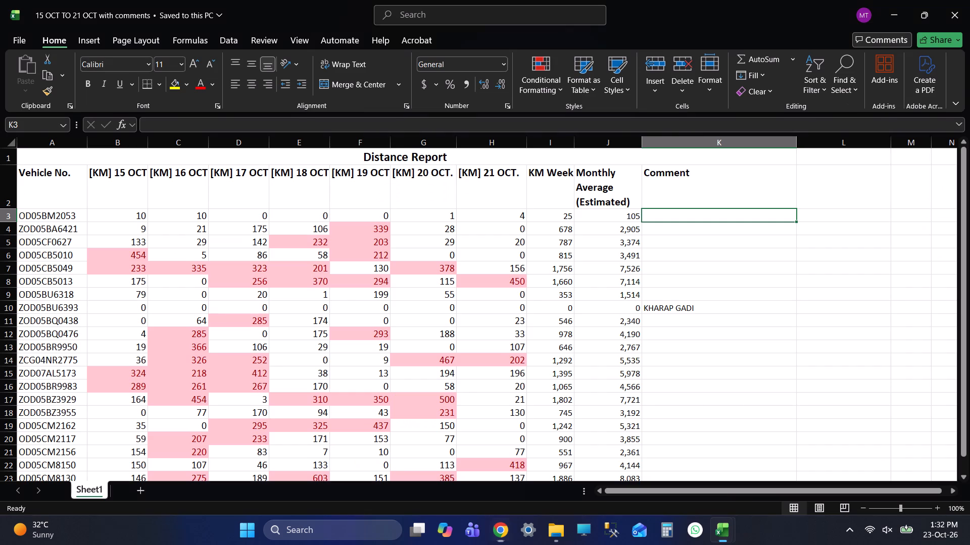
pyautogui.click(185, 209)
pyautogui.hotkey('alt', 'Tab')
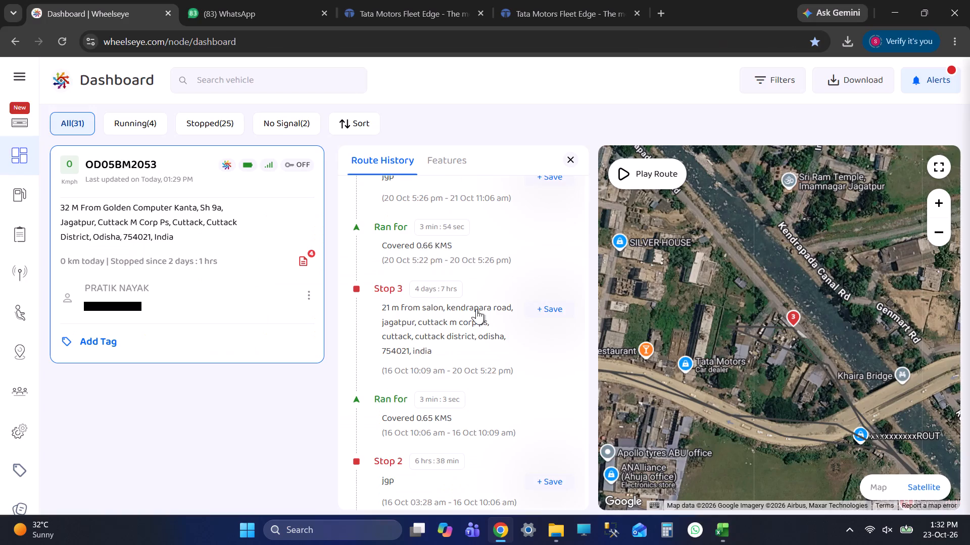
pyautogui.scroll(-4, 468, 323)
pyautogui.click(470, 315)
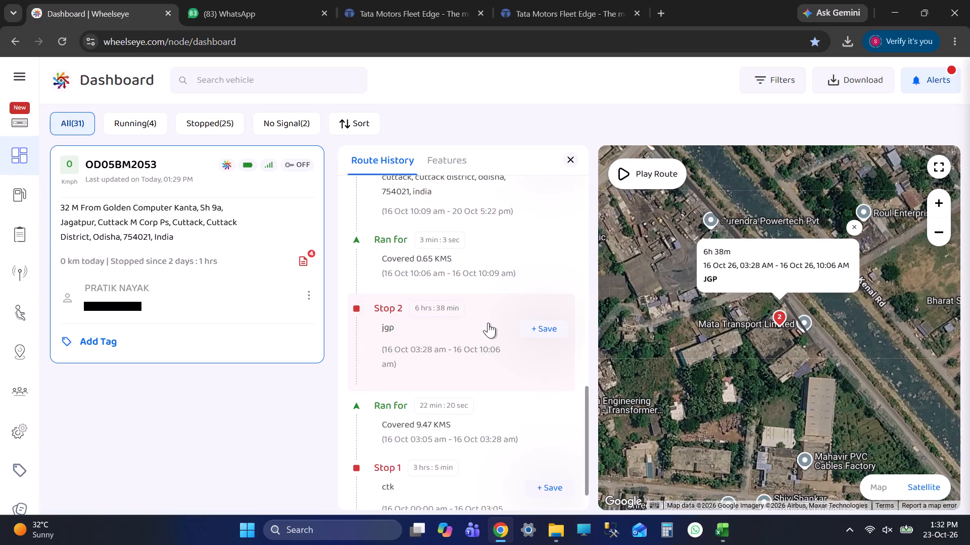
pyautogui.scroll(-3, 465, 374)
pyautogui.click(446, 425)
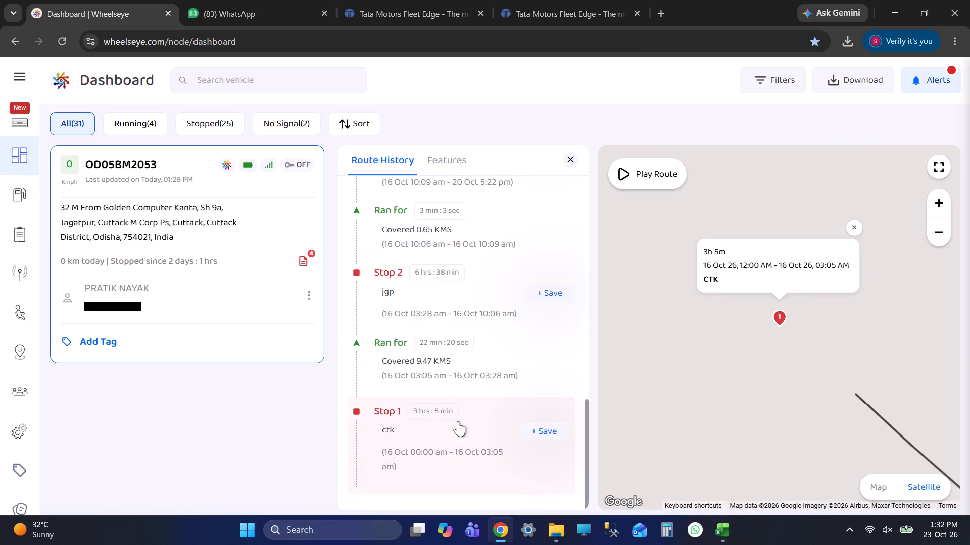
pyautogui.scroll(1, 471, 410)
pyautogui.click(488, 346)
pyautogui.scroll(-4, 478, 362)
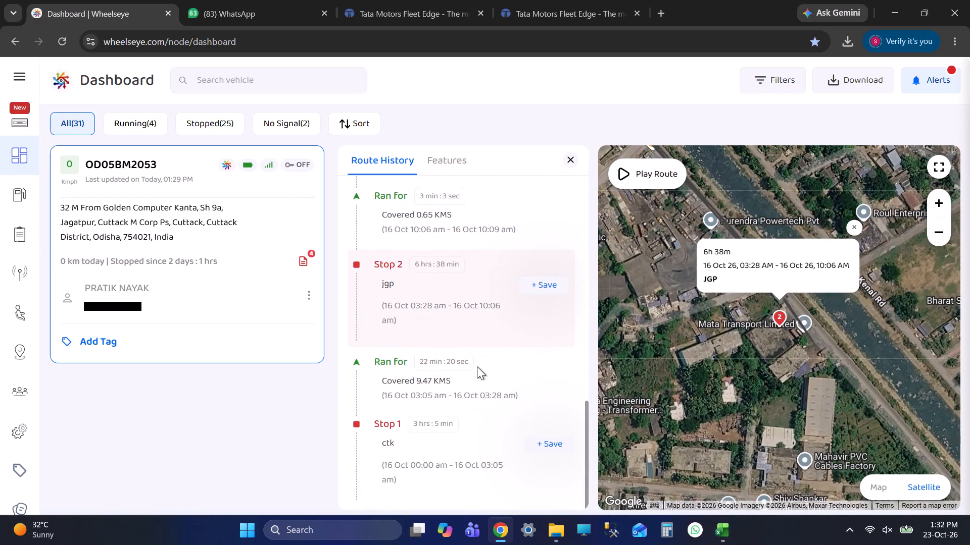
pyautogui.scroll(12, 477, 361)
pyautogui.scroll(-1, 453, 330)
pyautogui.scroll(3, 453, 330)
pyautogui.scroll(-1, 453, 330)
pyautogui.click(378, 206)
pyautogui.click(384, 197)
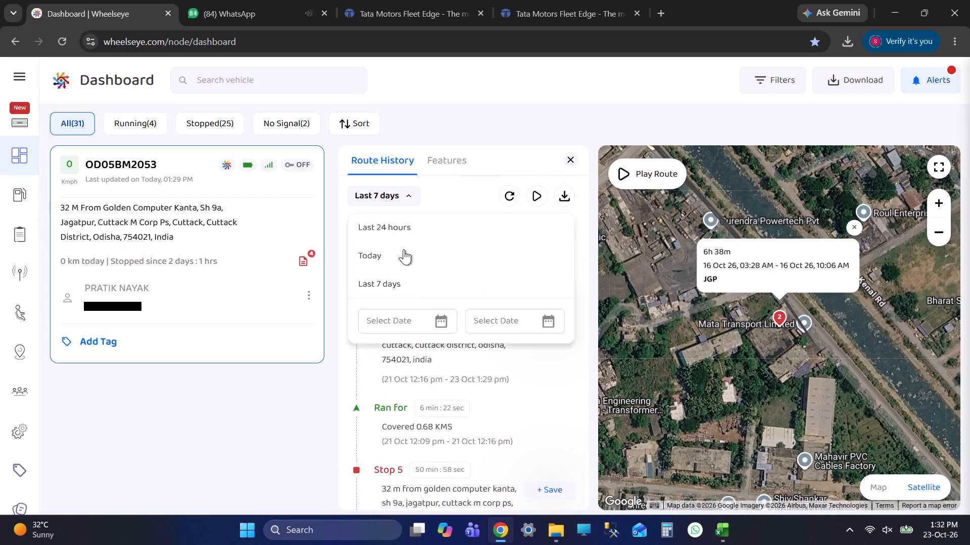
pyautogui.click(406, 314)
pyautogui.click(515, 338)
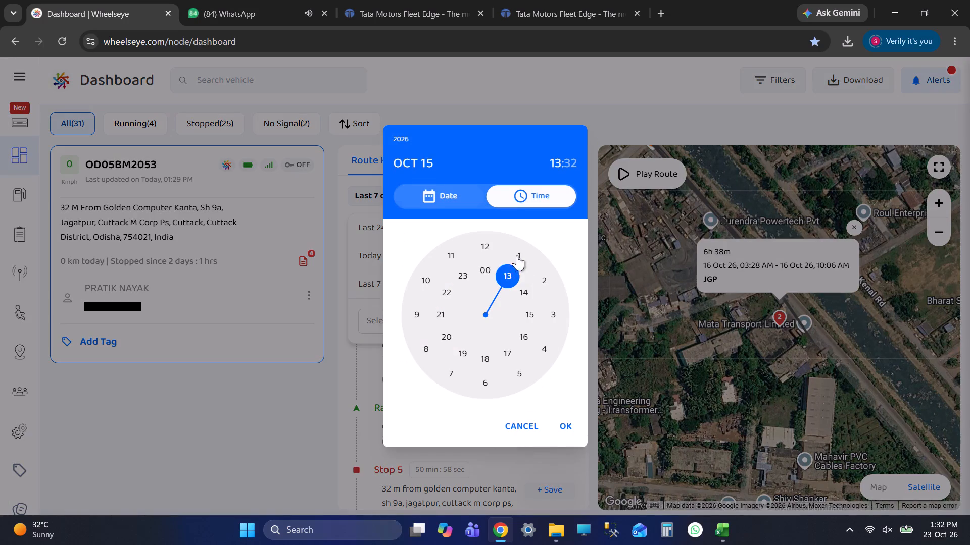
pyautogui.click(486, 263)
pyautogui.click(486, 245)
pyautogui.click(568, 427)
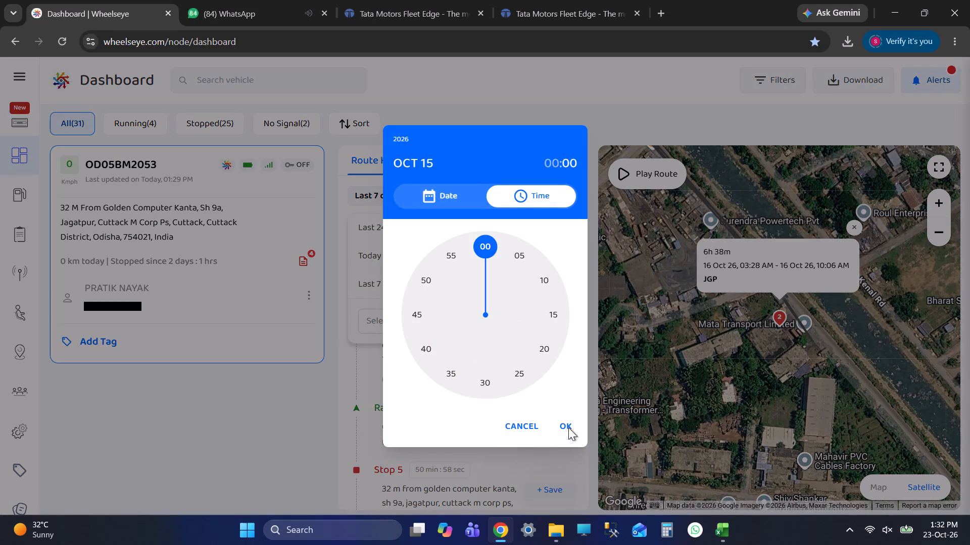
pyautogui.click(536, 322)
pyautogui.click(571, 420)
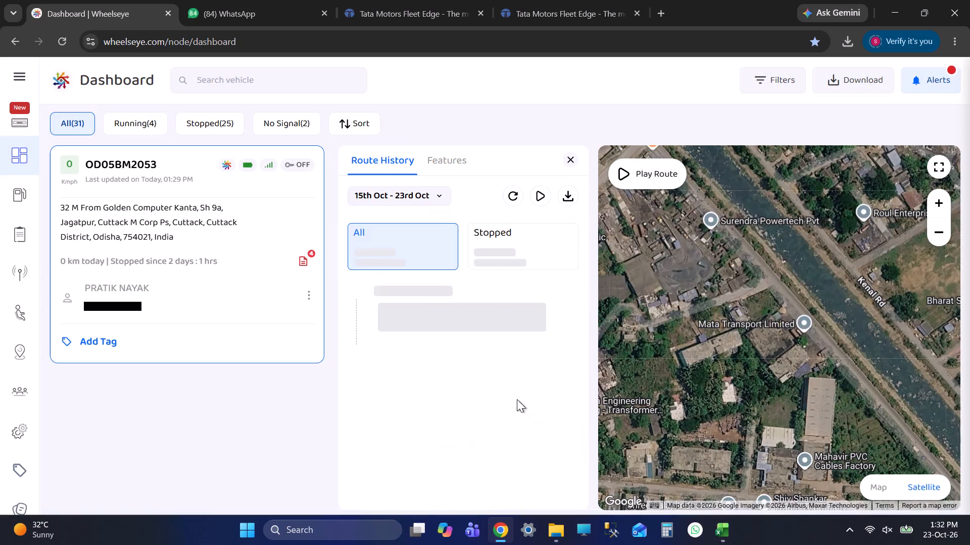
pyautogui.scroll(-14, 464, 407)
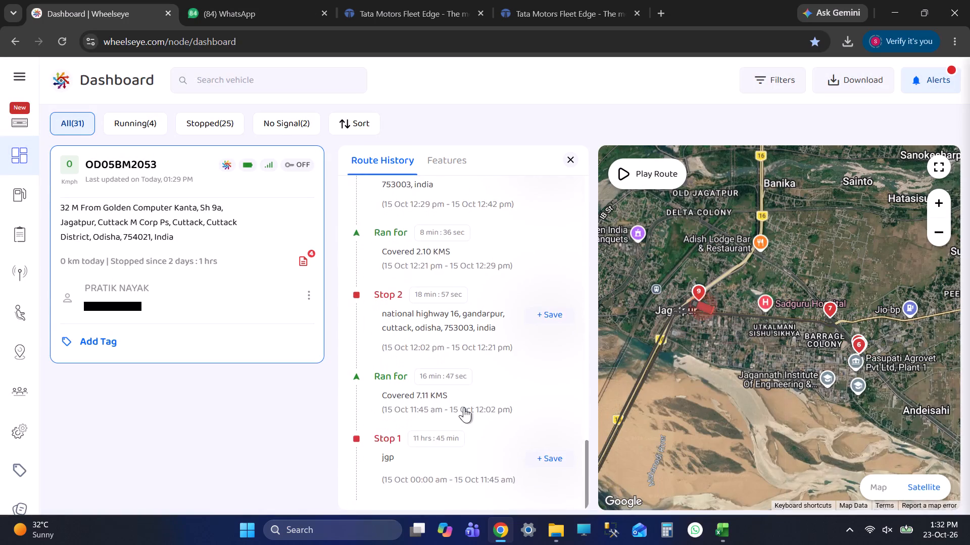
pyautogui.scroll(-8, 464, 407)
pyautogui.click(448, 450)
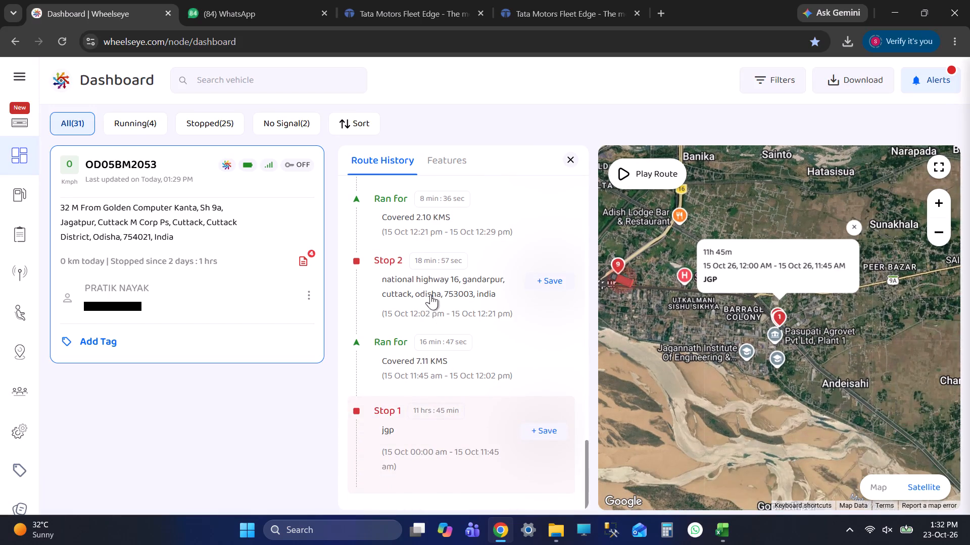
pyautogui.click(430, 294)
pyautogui.scroll(3, 466, 370)
pyautogui.click(452, 384)
pyautogui.scroll(4, 455, 383)
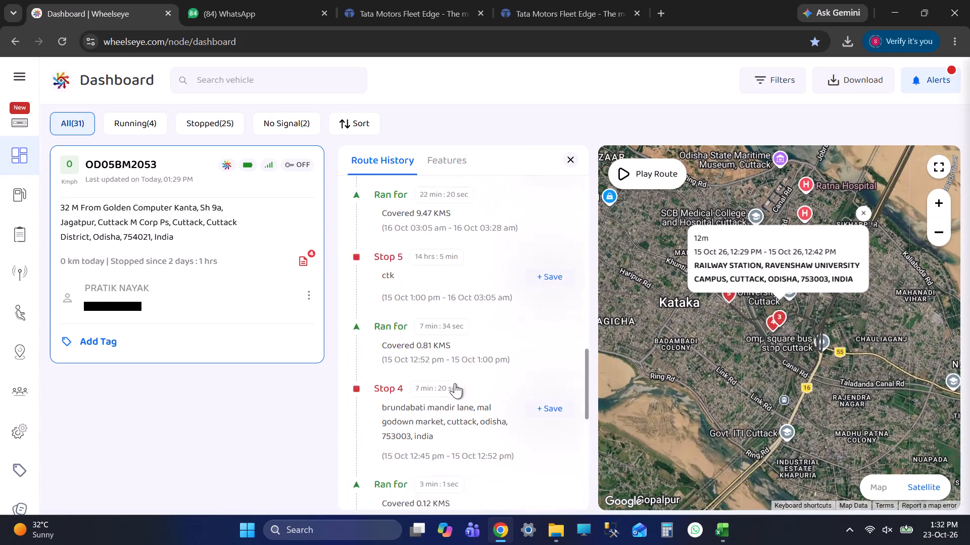
pyautogui.click(455, 308)
pyautogui.scroll(4, 485, 372)
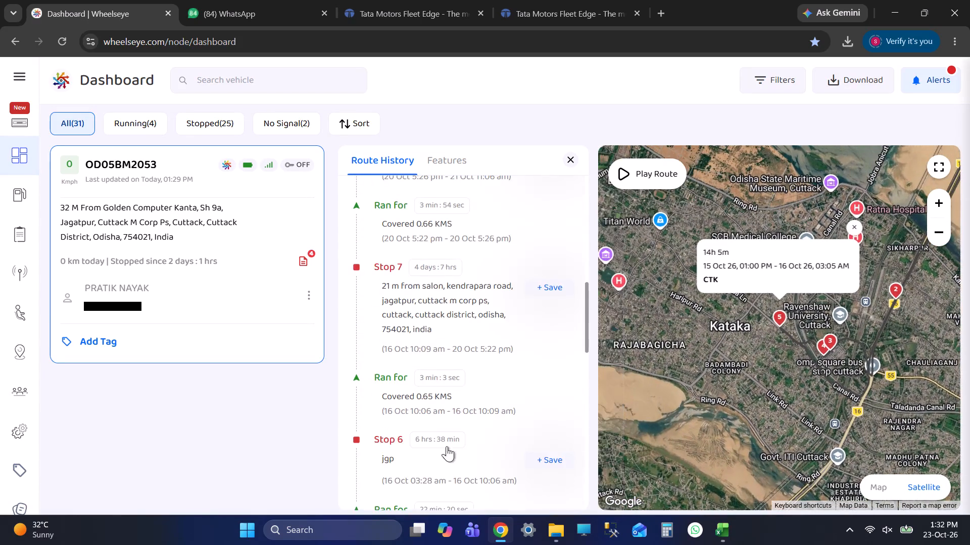
pyautogui.click(440, 455)
pyautogui.hotkey('alt', 'Tab')
pyautogui.press('Tab')
pyautogui.press('Tab')
pyautogui.press('Tab')
pyautogui.press('Tab')
pyautogui.press('Tab')
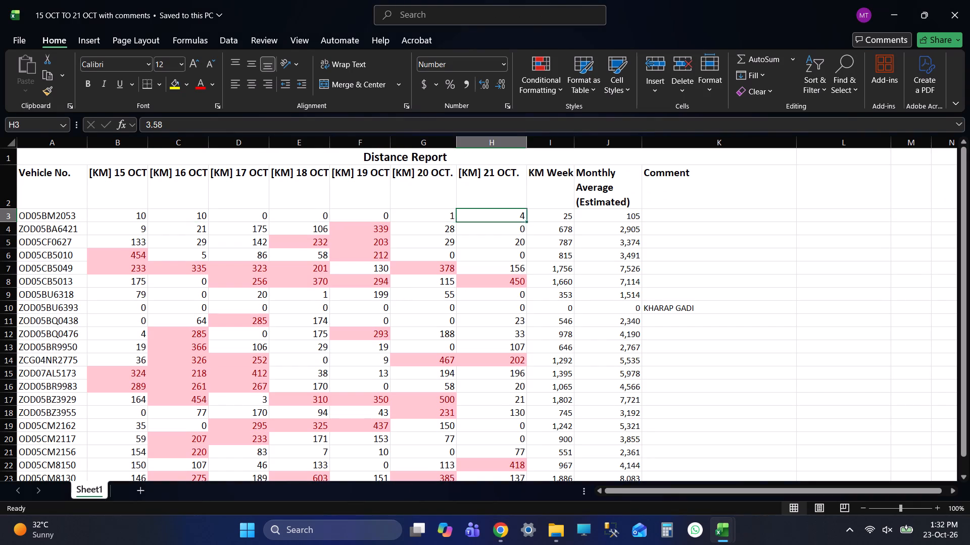
pyautogui.press('Tab')
pyautogui.press('Tab')
pyautogui.press('Tab')
pyautogui.hotkey('alt', 'Tab')
pyautogui.scroll(3, 478, 353)
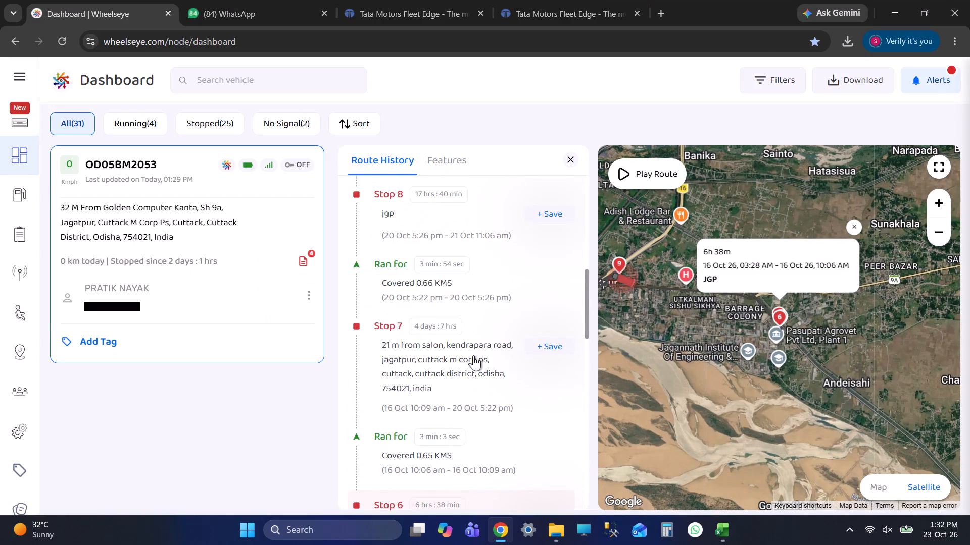
pyautogui.scroll(1, 467, 351)
pyautogui.click(468, 380)
pyautogui.click(458, 439)
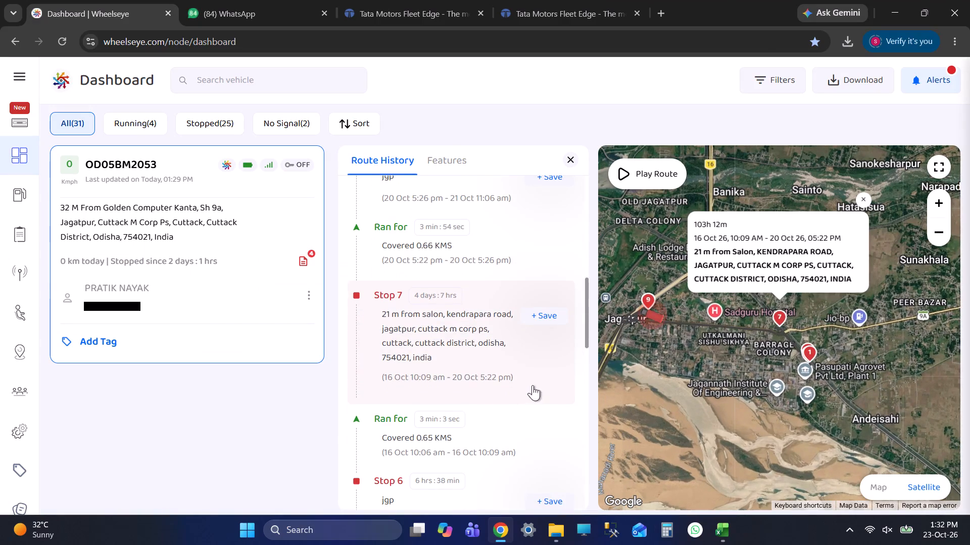
pyautogui.hotkey('alt', 'Tab')
pyautogui.write('16 OCT TO')
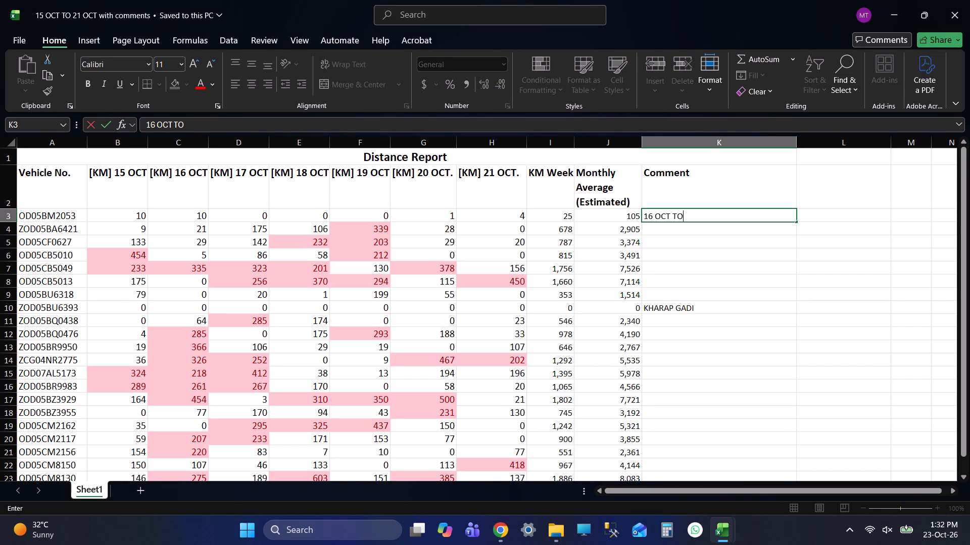
pyautogui.press('space')
pyautogui.hotkey('alt', 'Tab')
pyautogui.hotkey('alt', 'Tab')
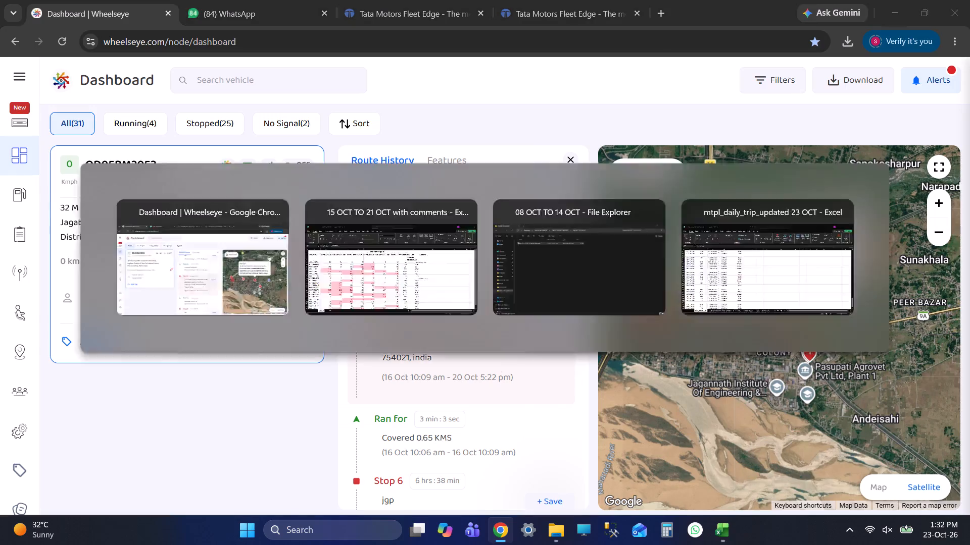
pyautogui.write('20 OCT')
pyautogui.press('space')
pyautogui.hotkey('alt', 'Tab')
pyautogui.hotkey('alt', 'Tab')
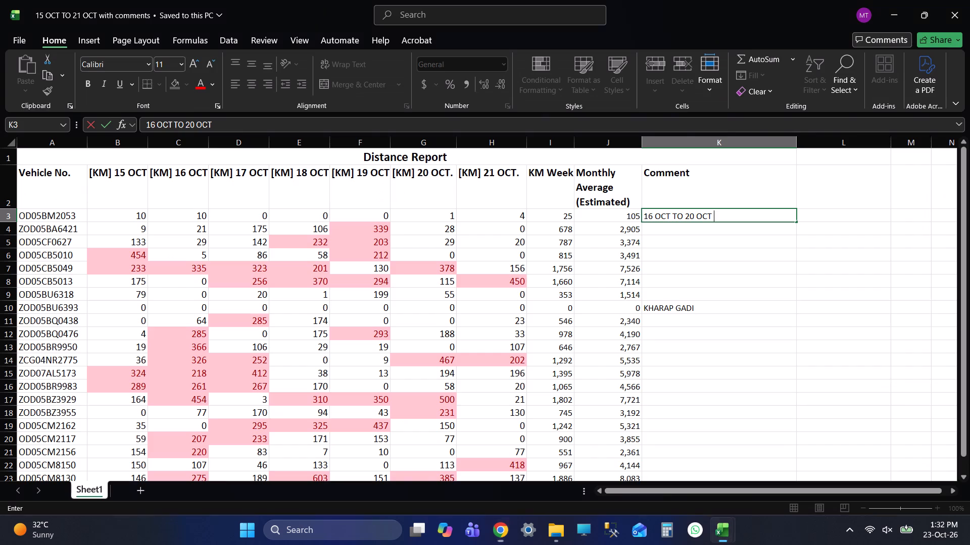
pyautogui.write('SERVICE')
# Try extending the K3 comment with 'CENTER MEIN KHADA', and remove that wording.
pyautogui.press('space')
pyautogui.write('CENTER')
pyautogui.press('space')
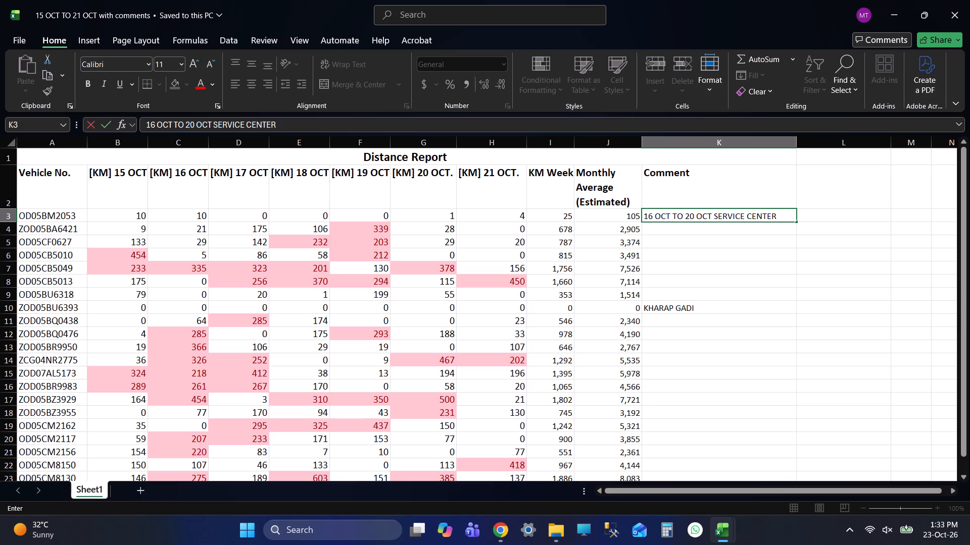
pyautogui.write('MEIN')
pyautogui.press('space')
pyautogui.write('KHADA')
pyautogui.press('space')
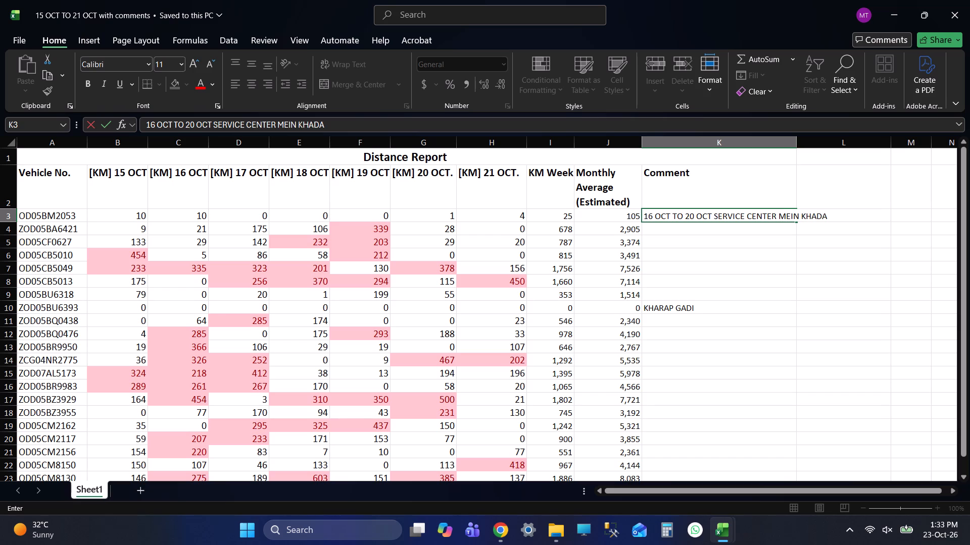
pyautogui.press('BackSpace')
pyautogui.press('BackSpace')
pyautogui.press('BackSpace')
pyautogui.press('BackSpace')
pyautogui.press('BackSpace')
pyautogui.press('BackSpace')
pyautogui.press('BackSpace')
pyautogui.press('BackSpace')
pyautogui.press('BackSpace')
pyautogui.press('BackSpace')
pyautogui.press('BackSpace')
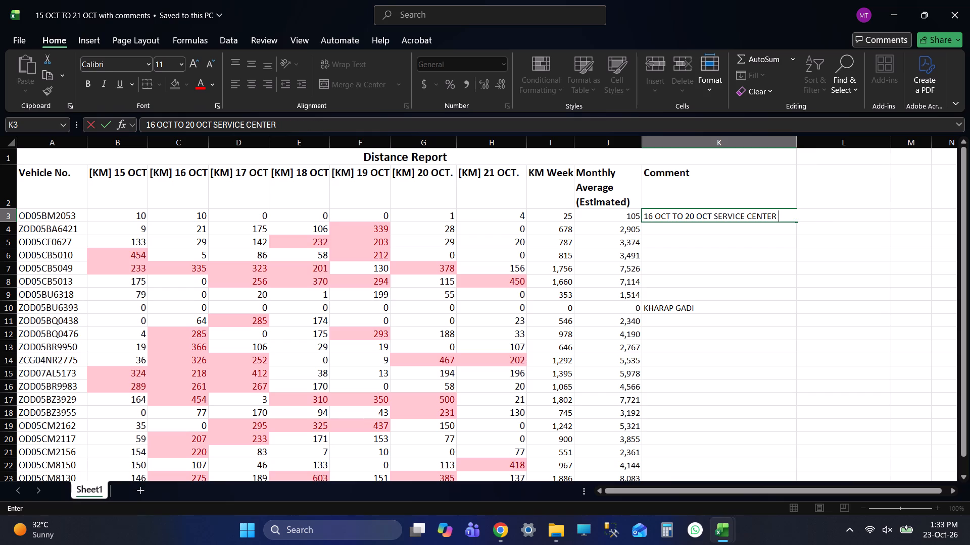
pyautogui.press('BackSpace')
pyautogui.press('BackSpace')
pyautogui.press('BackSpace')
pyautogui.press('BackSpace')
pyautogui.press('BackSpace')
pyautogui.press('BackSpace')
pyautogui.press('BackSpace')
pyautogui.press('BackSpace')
# Complete the K3 comment as '16 OCT TO 20 OCT SERVICING MEIN THA', check the row's distances and save the workbook.
pyautogui.press('BackSpace')
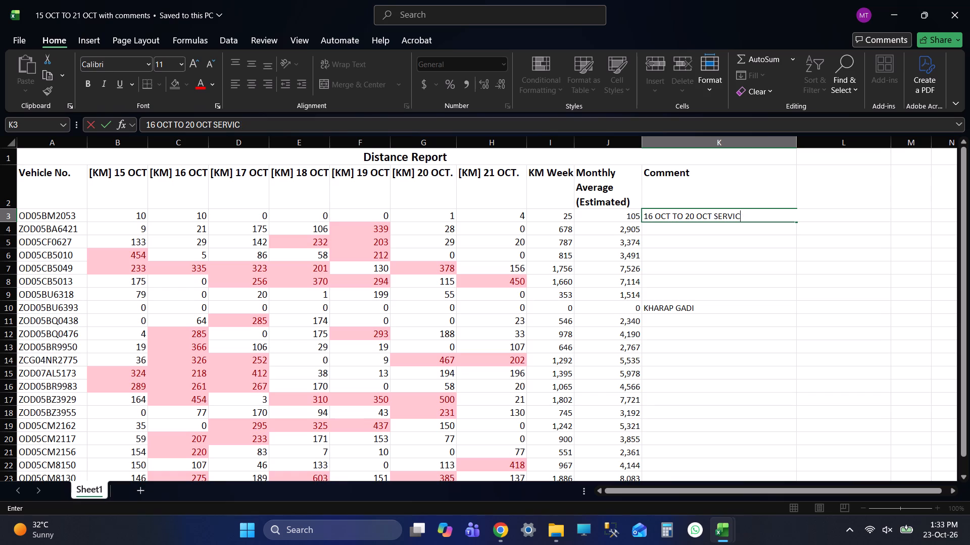
pyautogui.write('ING')
pyautogui.press('space')
pyautogui.write('MEIN THA')
pyautogui.press('Return')
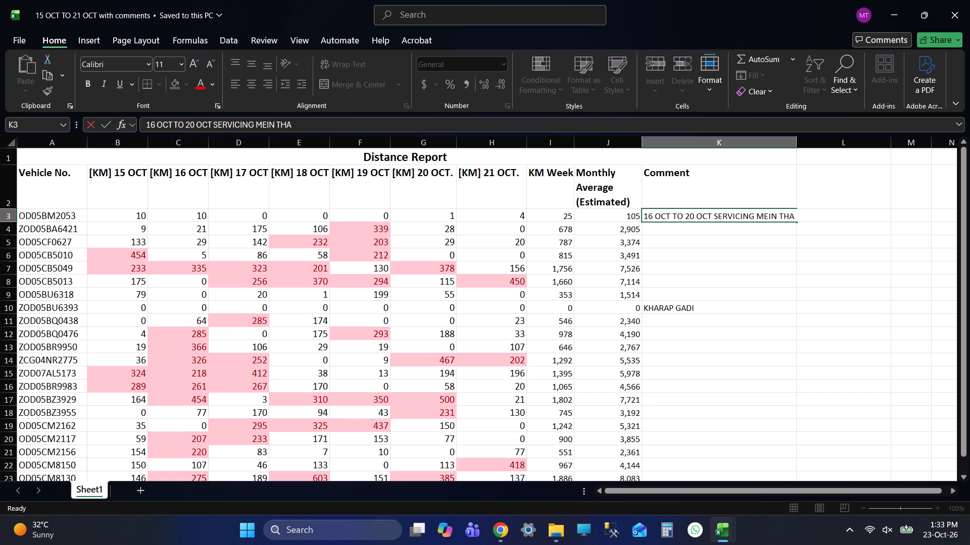
pyautogui.click(728, 215)
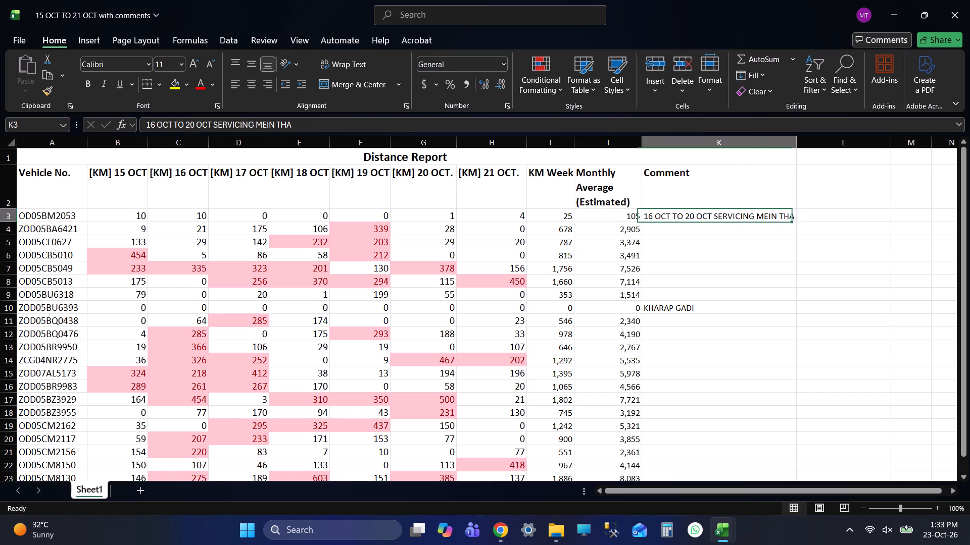
pyautogui.click(448, 220)
pyautogui.click(517, 216)
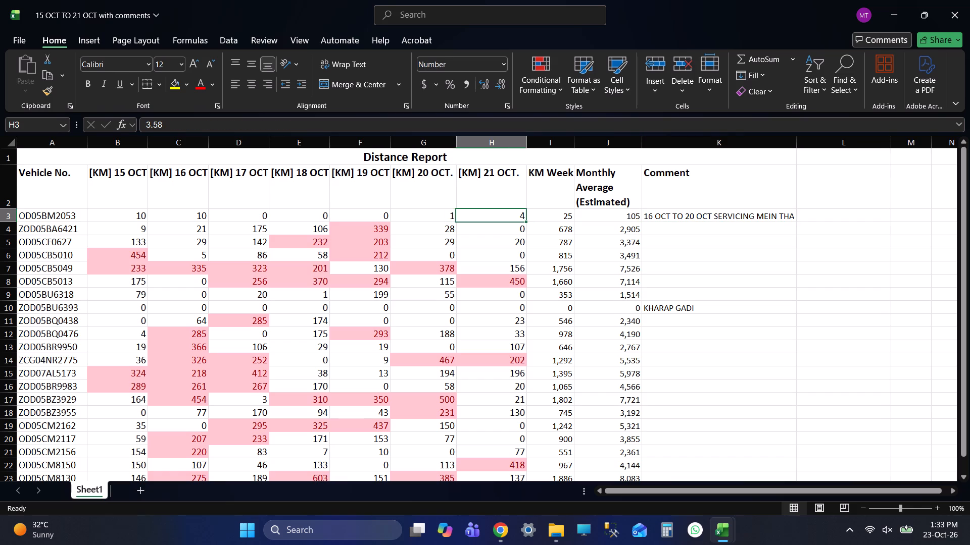
pyautogui.click(707, 216)
pyautogui.hotkey('ctrl', 's')
pyautogui.hotkey('alt', 'Tab')
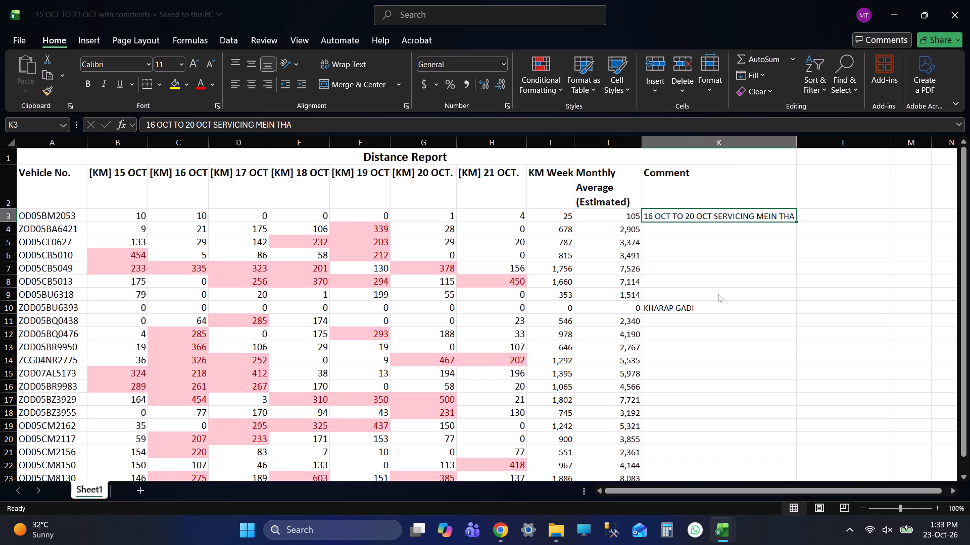
pyautogui.scroll(2, 409, 296)
pyautogui.scroll(-1, 414, 296)
pyautogui.scroll(11, 414, 296)
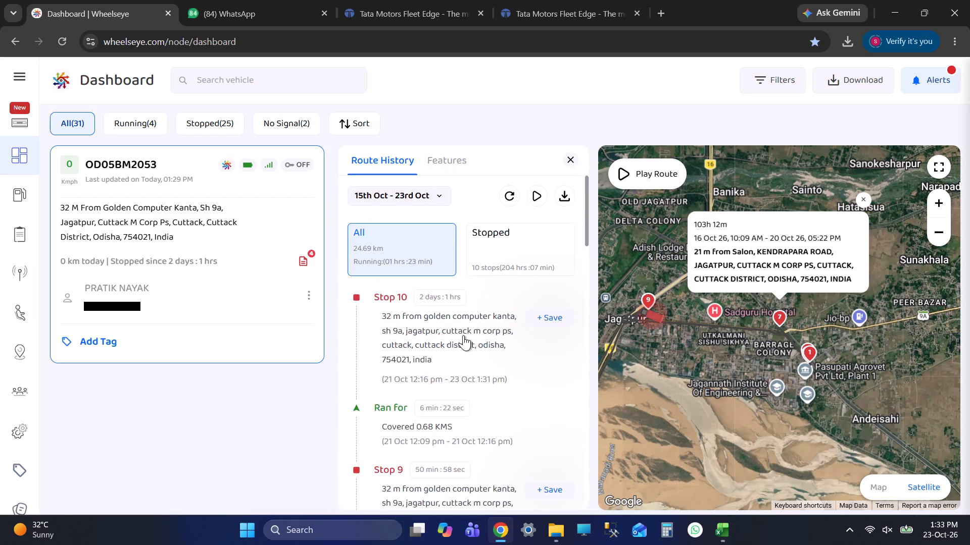
pyautogui.scroll(-7, 464, 336)
pyautogui.click(467, 224)
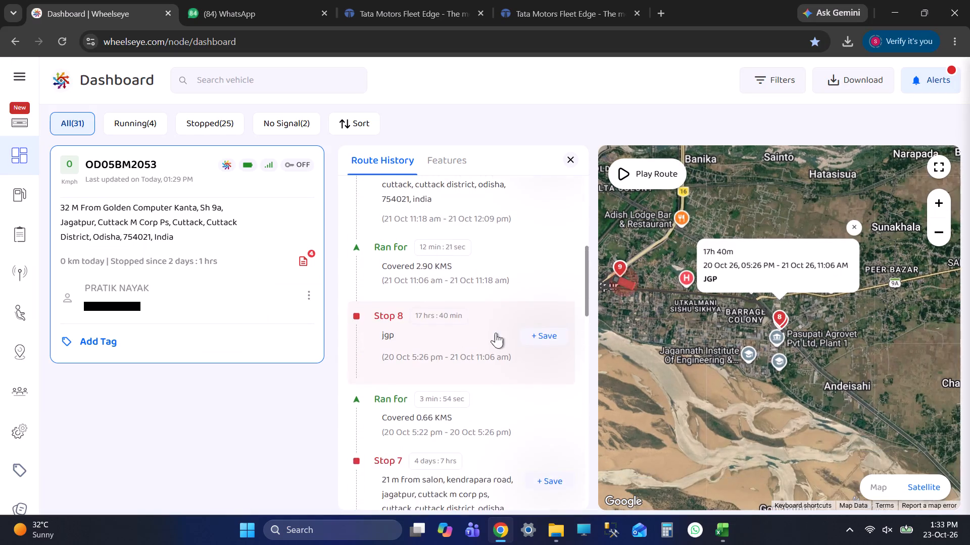
pyautogui.scroll(-4, 498, 340)
pyautogui.click(458, 383)
pyautogui.scroll(-3, 462, 379)
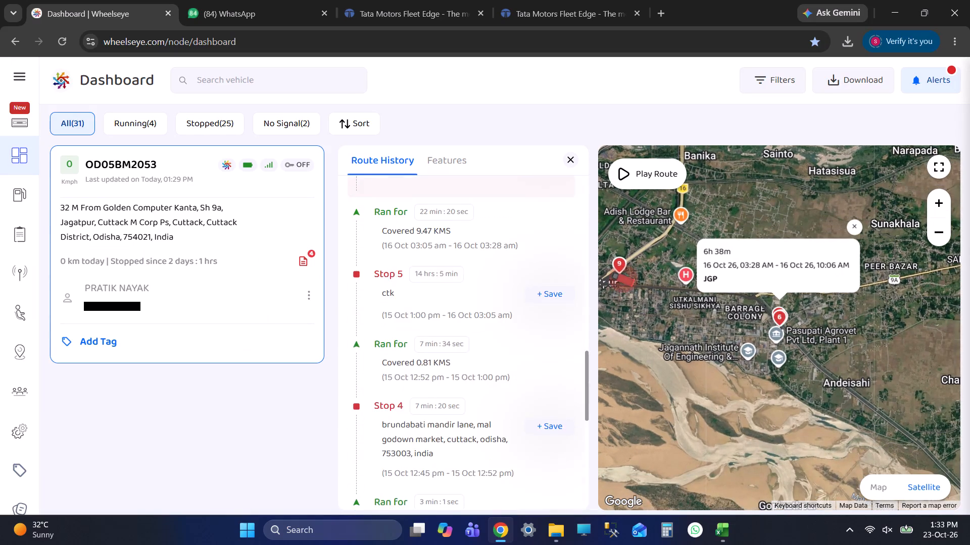
pyautogui.click(460, 279)
pyautogui.scroll(5, 484, 296)
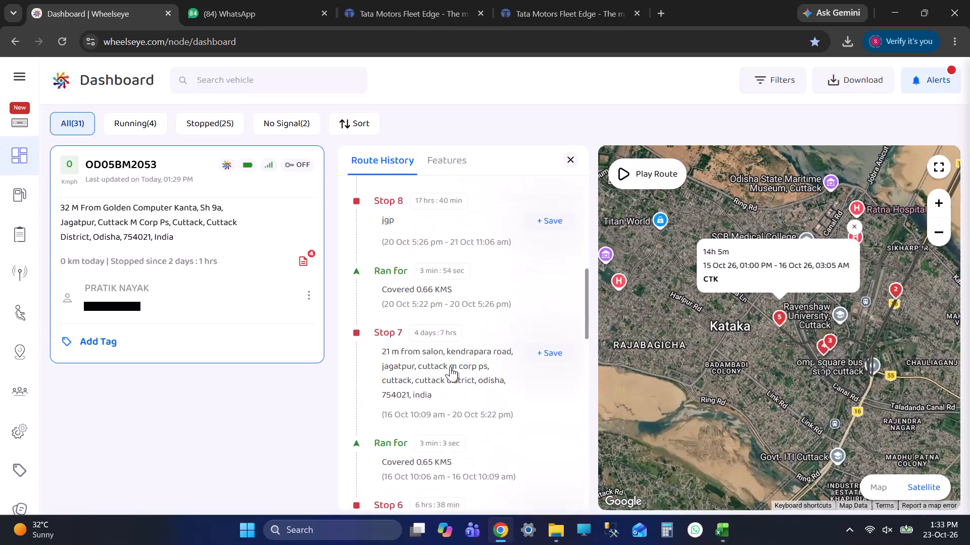
pyautogui.click(450, 366)
pyautogui.scroll(4, 458, 367)
pyautogui.click(440, 432)
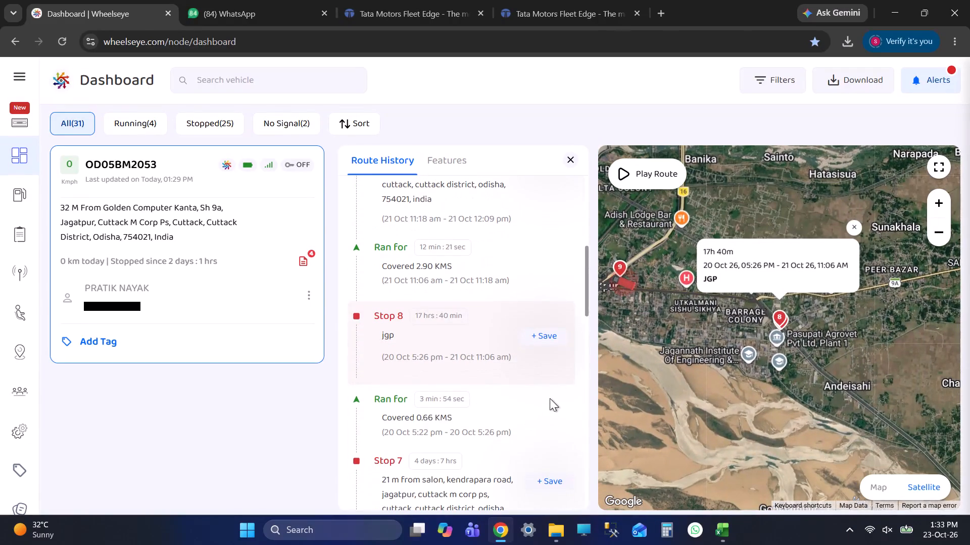
# Return to Excel and save the '15 OCT TO 21 OCT with comments' workbook again.
pyautogui.hotkey('alt', 'Tab')
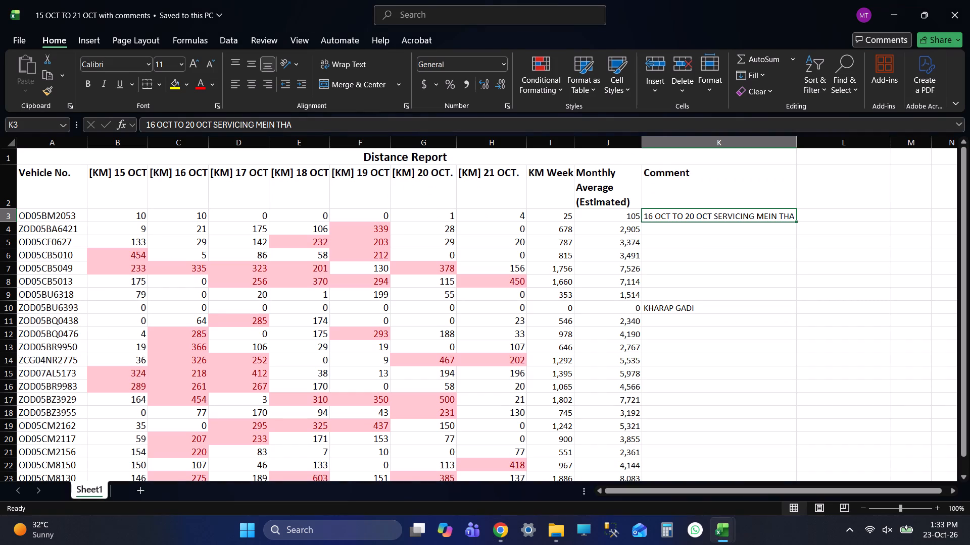
pyautogui.hotkey('ctrl', 's')
pyautogui.hotkey('ctrl', 's')
pyautogui.hotkey('ctrl', 's')
# Review the Comment column of the distance report from the first vehicle row past the last one and back to the title.
pyautogui.press('Return')
pyautogui.press('Return')
pyautogui.press('Return')
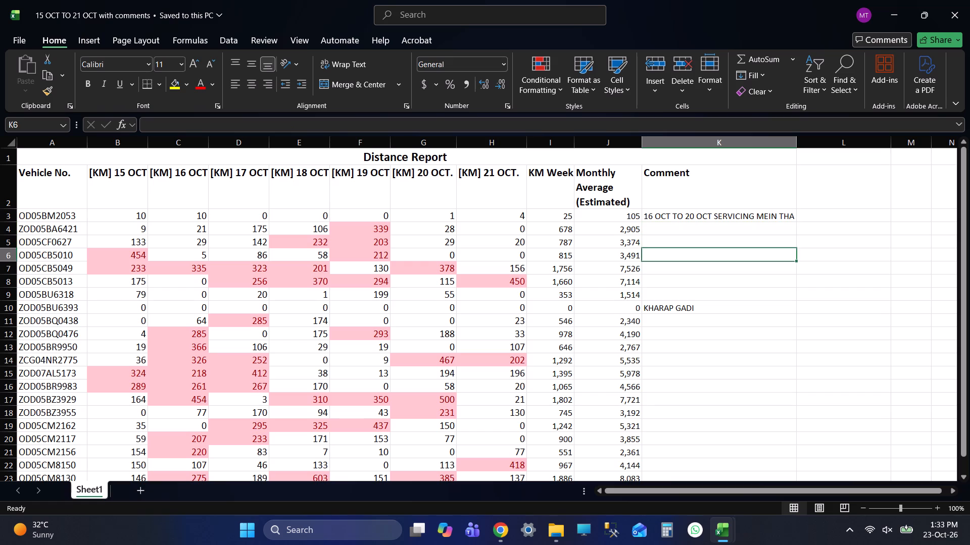
pyautogui.press('Return')
pyautogui.press('Return')
pyautogui.press('Return')
pyautogui.press('Return')
pyautogui.press('Return')
pyautogui.press('Return')
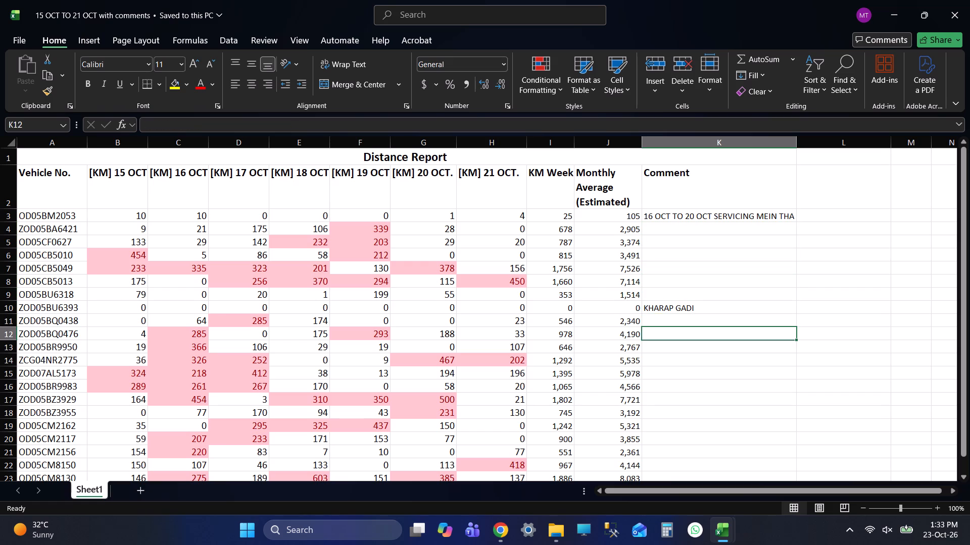
pyautogui.press('Return')
pyautogui.press('Return')
pyautogui.press('Return')
pyautogui.press('Return')
pyautogui.press('Return')
pyautogui.press('Return')
pyautogui.press('Return')
pyautogui.press('Return')
pyautogui.press('Return')
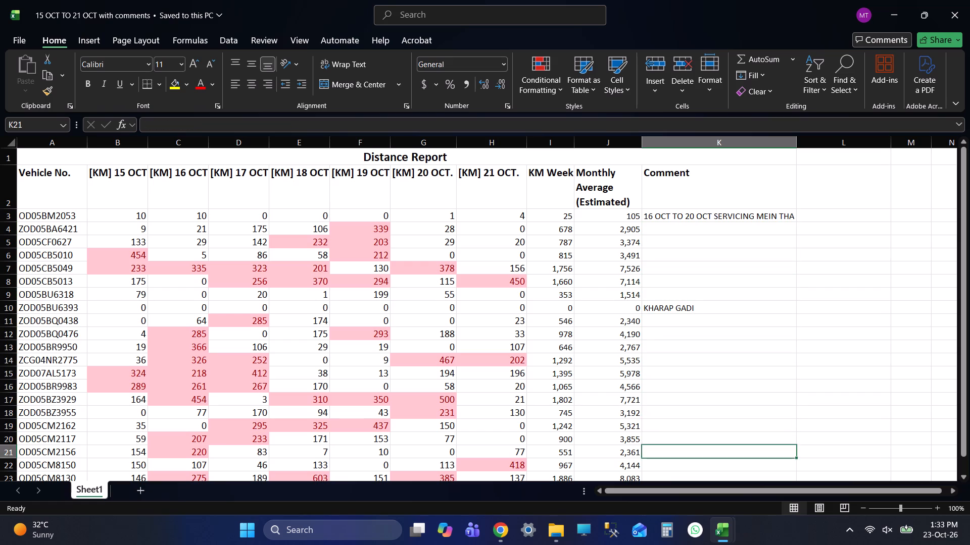
pyautogui.press('Return')
pyautogui.press('Return')
pyautogui.press('Return')
pyautogui.press('Return')
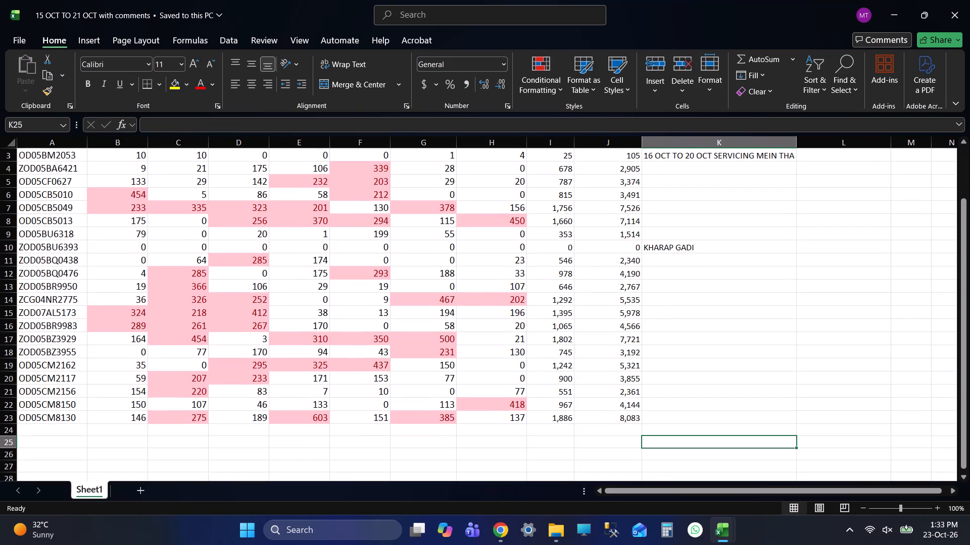
pyautogui.hotkey('ctrl', 'Up')
pyautogui.press('Up')
pyautogui.press('Up')
pyautogui.press('Down')
pyautogui.press('Down')
pyautogui.press('Down')
pyautogui.press('Down')
pyautogui.press('Down')
pyautogui.press('Down')
pyautogui.press('Down')
pyautogui.press('Down')
pyautogui.press('Down')
pyautogui.press('Down')
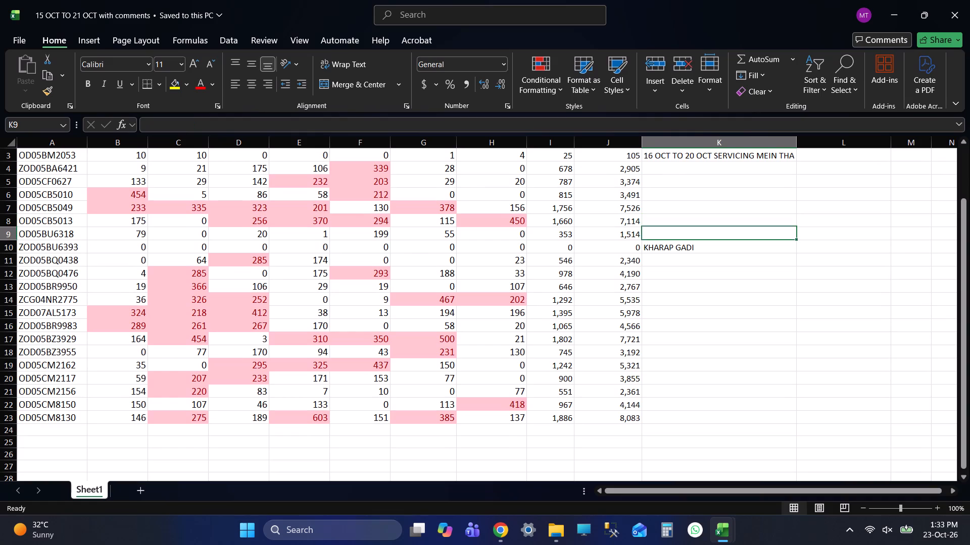
pyautogui.press('Down')
pyautogui.hotkey('ctrl', 'Up')
pyautogui.hotkey('ctrl', 'Up')
pyautogui.hotkey('ctrl', 'Up')
pyautogui.hotkey('ctrl', 'Up')
pyautogui.hotkey('ctrl', 'Up')
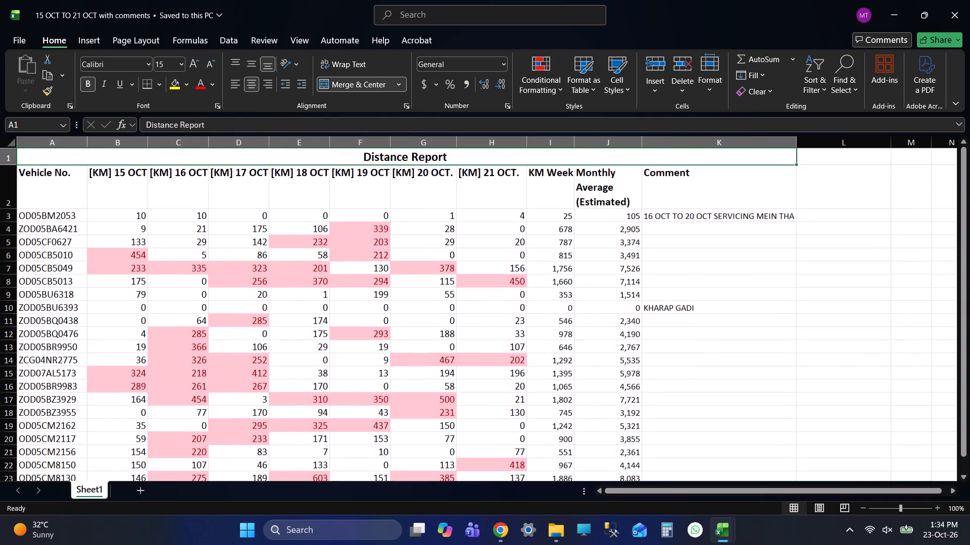
# Go to the Comment header cell K2 and save the '15 OCT TO 21 OCT with comments' workbook.
pyautogui.press('Down')
pyautogui.press('Right')
pyautogui.press('Right')
pyautogui.press('Right')
pyautogui.press('Right')
pyautogui.press('Right')
pyautogui.press('Right')
pyautogui.press('Right')
pyautogui.press('Right')
pyautogui.press('Right')
pyautogui.press('Right')
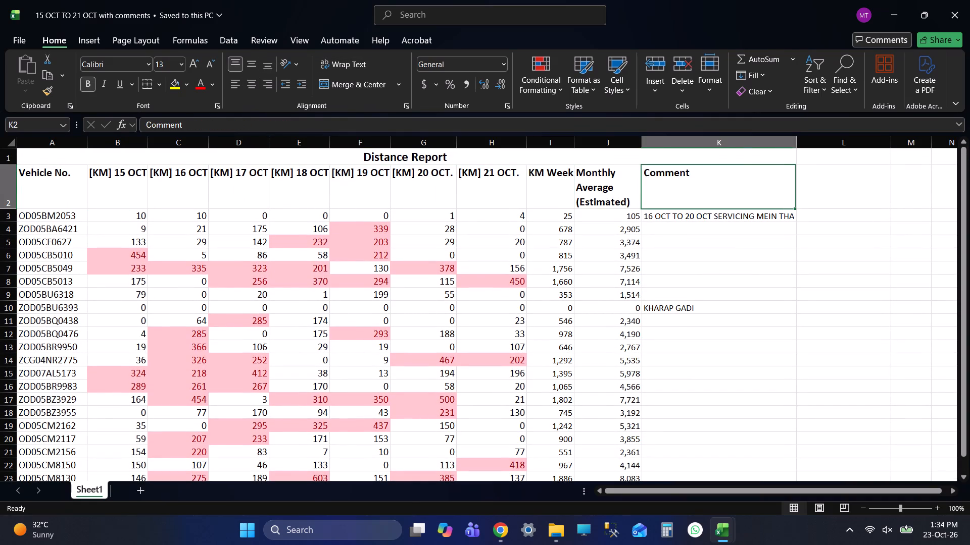
pyautogui.hotkey('ctrl', 's')
pyautogui.hotkey('ctrl', 's')
pyautogui.hotkey('alt', 'Tab')
pyautogui.scroll(-2, 538, 398)
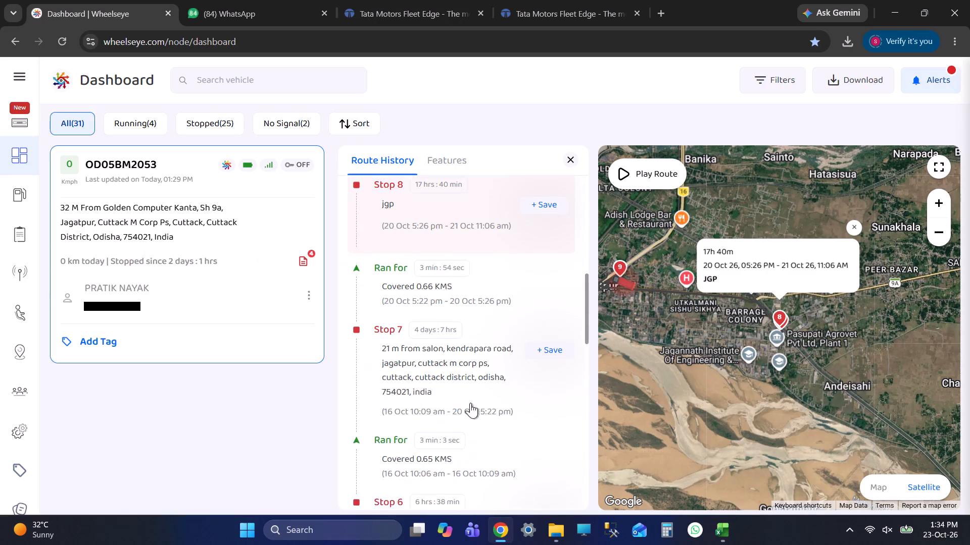
pyautogui.click(455, 382)
pyautogui.scroll(5, 865, 314)
pyautogui.scroll(5, 722, 319)
pyautogui.scroll(5, 658, 367)
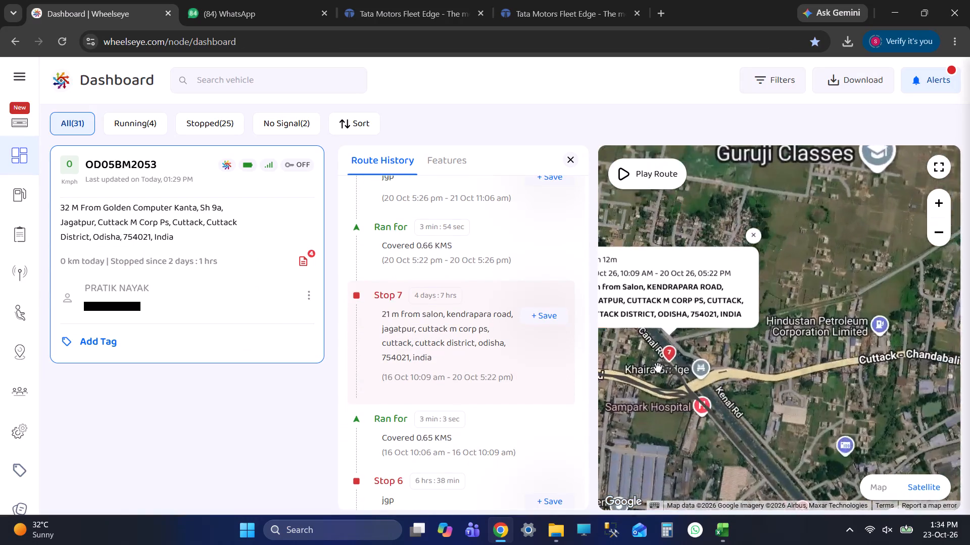
pyautogui.moveTo(677, 368); pyautogui.dragTo(720, 365)
pyautogui.hotkey('alt', 'Tab')
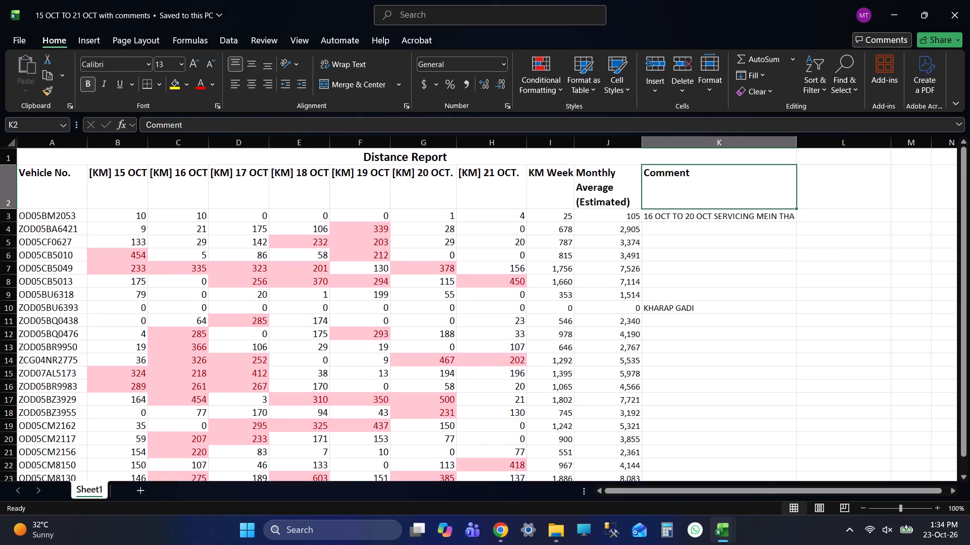
pyautogui.click(687, 216)
pyautogui.hotkey('alt', 'Tab')
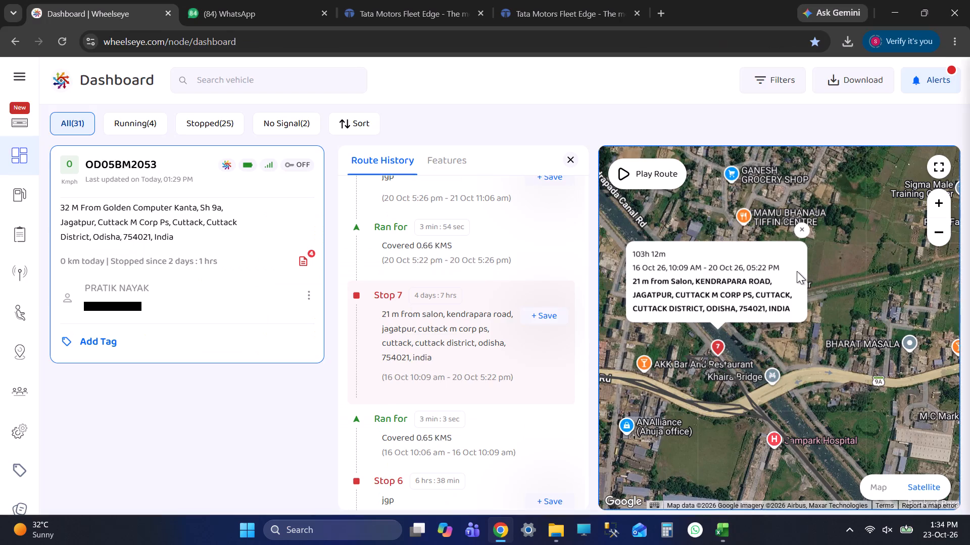
# Return to Excel, move to comment cell K4 and save the workbook again.
pyautogui.hotkey('alt', 'Tab')
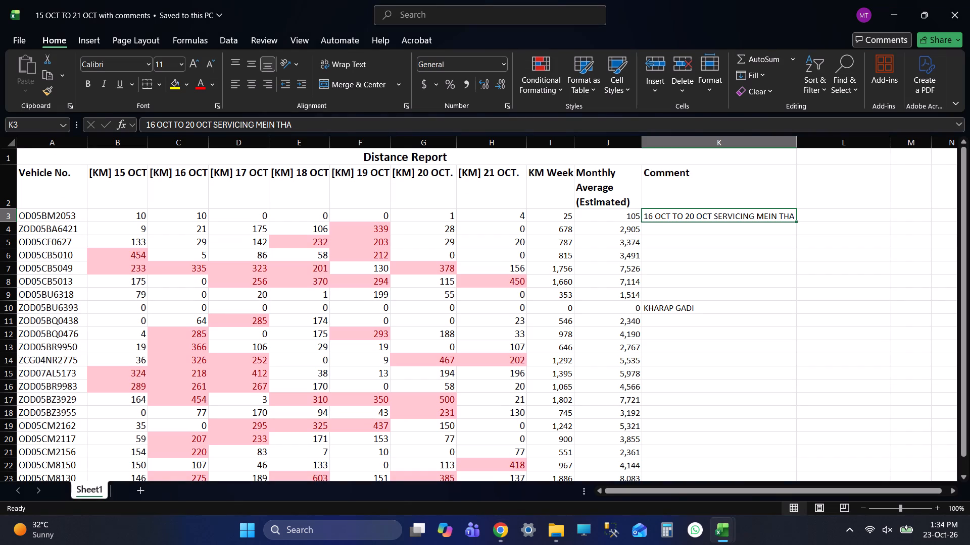
pyautogui.press('Return')
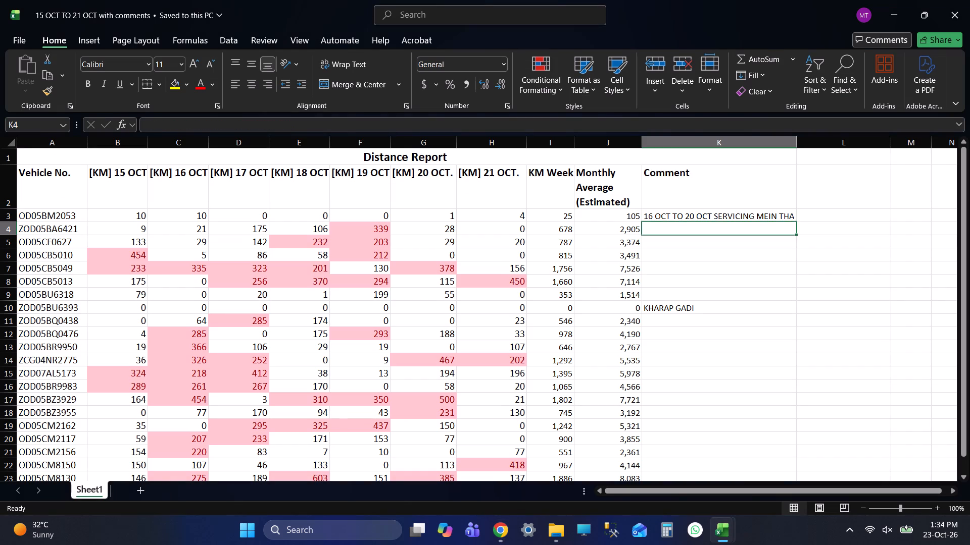
pyautogui.hotkey('ctrl', 's')
pyautogui.hotkey('ctrl', 's')
pyautogui.hotkey('ctrl', 's')
pyautogui.hotkey('ctrl', 's')
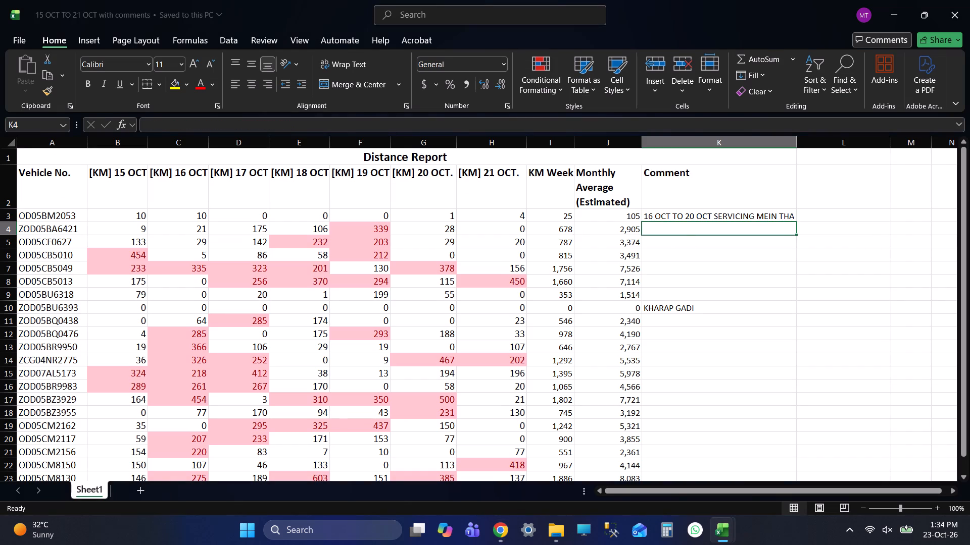
# Inspect the KM Week formulas in rows 5, 15 and 18 without changing them, and look over the report.
pyautogui.click(554, 238)
pyautogui.press('F2')
pyautogui.click(570, 376)
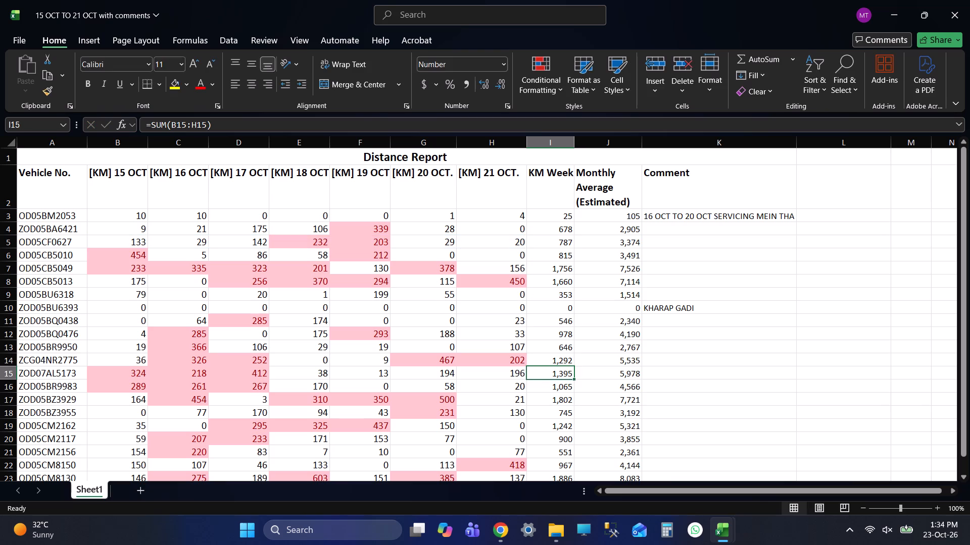
pyautogui.press('F2')
pyautogui.click(556, 408)
pyautogui.press('F2')
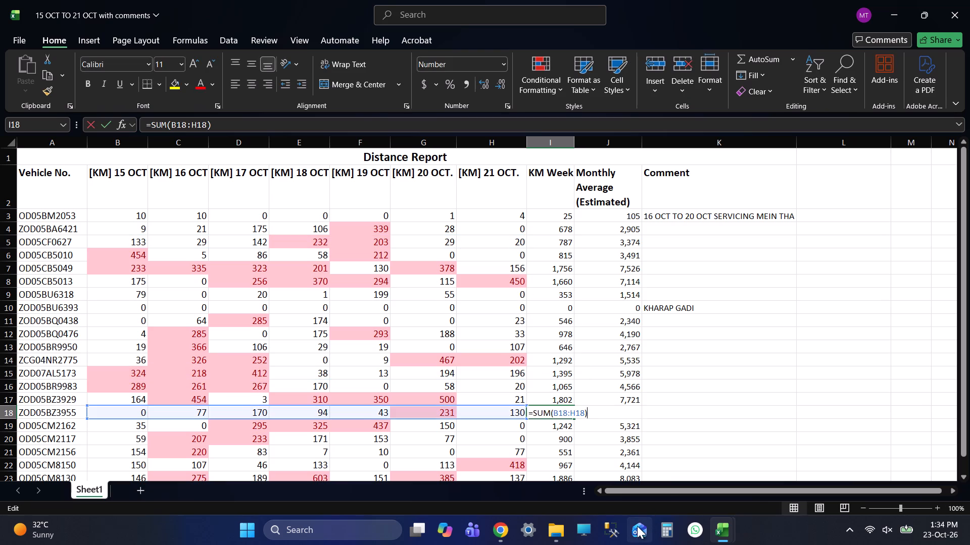
pyautogui.click(727, 379)
pyautogui.scroll(1, 748, 348)
pyautogui.scroll(-2, 748, 351)
pyautogui.scroll(8, 748, 351)
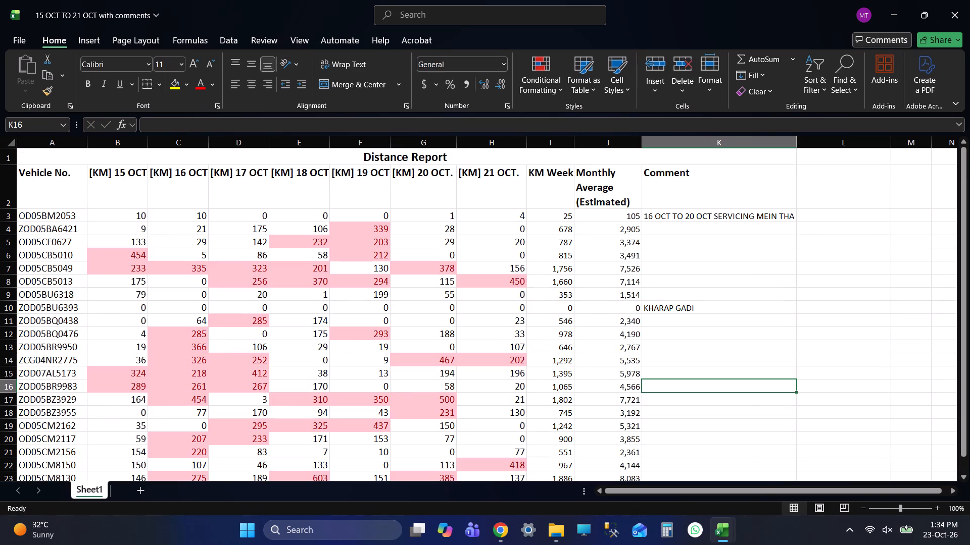
# Select the Distance Report title, save the '15 OCT TO 21 OCT with comments' workbook and close it.
pyautogui.click(98, 158)
pyautogui.hotkey('ctrl', 's')
pyautogui.hotkey('ctrl', 's')
pyautogui.hotkey('ctrl', 's')
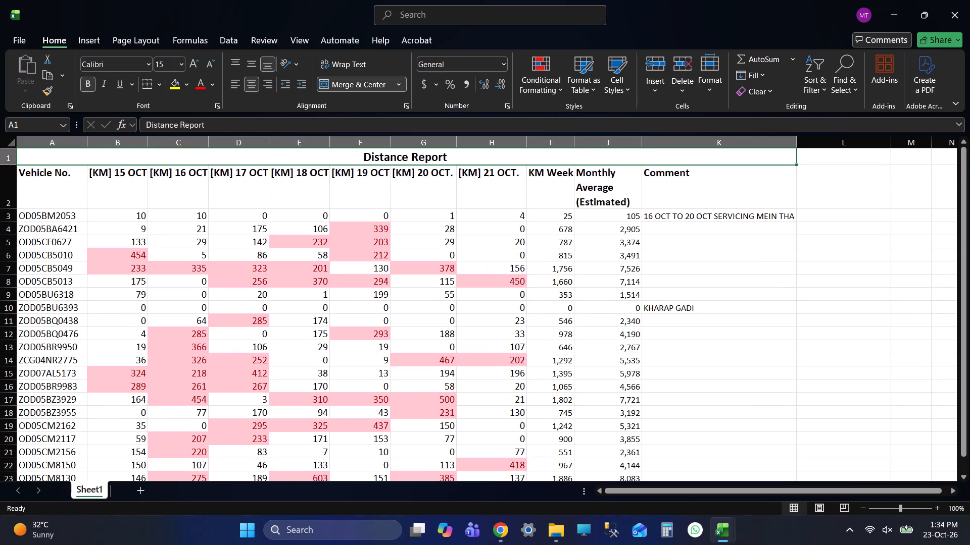
pyautogui.click(969, 0)
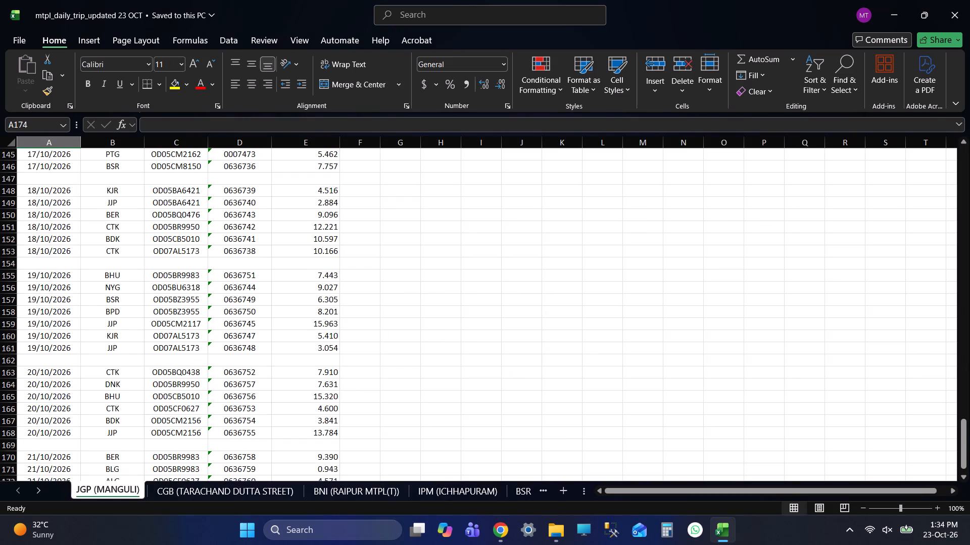
# Switch to File Explorer and go back from 08 OCT TO 14 OCT to the DAILY DISTACE REPORT folder.
pyautogui.hotkey('alt', 'Tab')
pyautogui.hotkey('alt', 'Tab')
pyautogui.hotkey('alt', 'Tab')
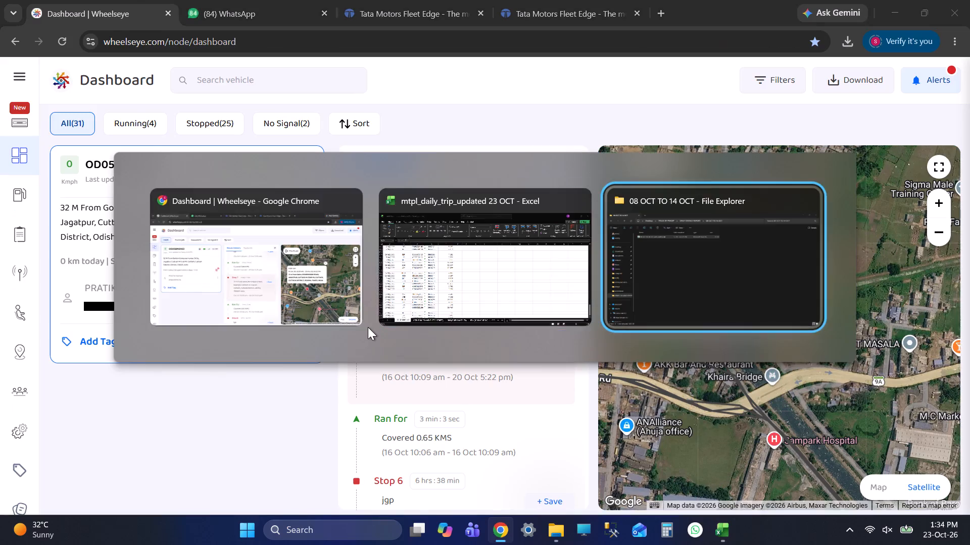
pyautogui.click(9, 32)
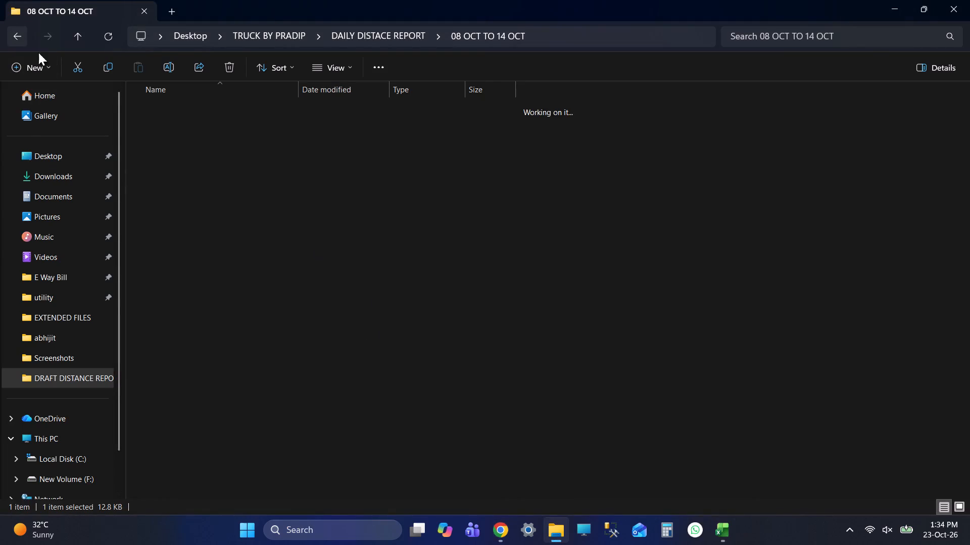
pyautogui.scroll(-1, 290, 223)
pyautogui.scroll(14, 290, 228)
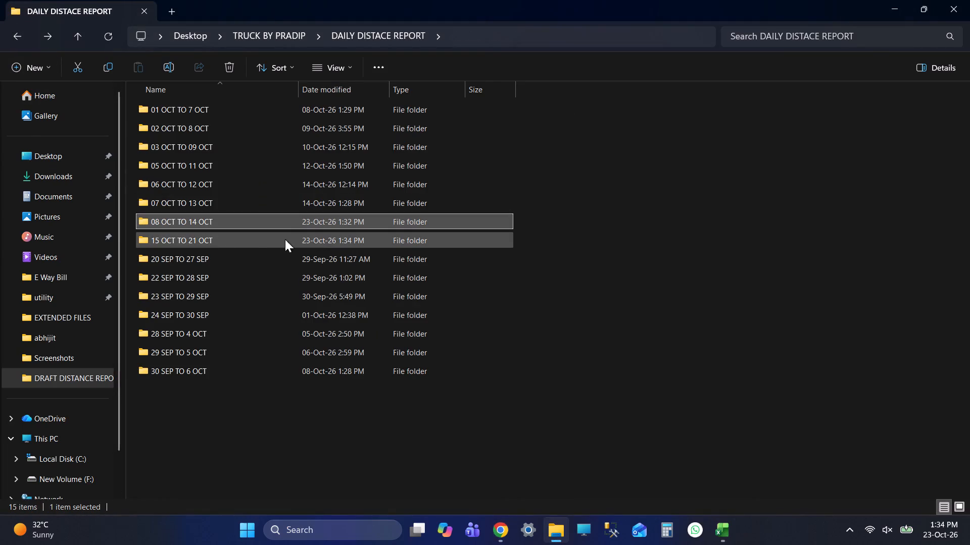
# Create a folder named '16 OCT TO 22 OCT' in DAILY DISTACE REPORT, adapting the copied name of the 15 OCT TO 21 OCT folder.
pyautogui.click(198, 242)
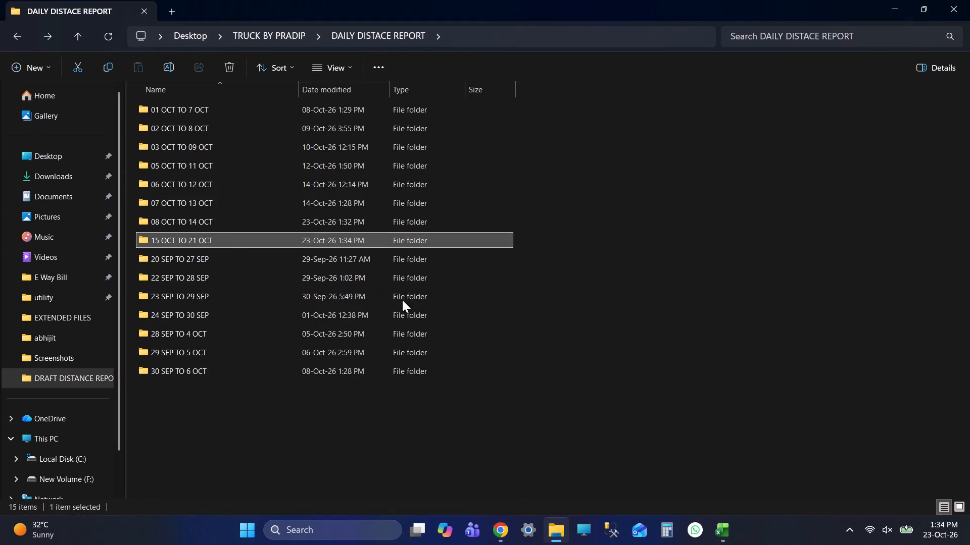
pyautogui.press('F2')
pyautogui.hotkey('ctrl', 'c')
pyautogui.hotkey('ctrl', 'c')
pyautogui.hotkey('ctrl', 'c')
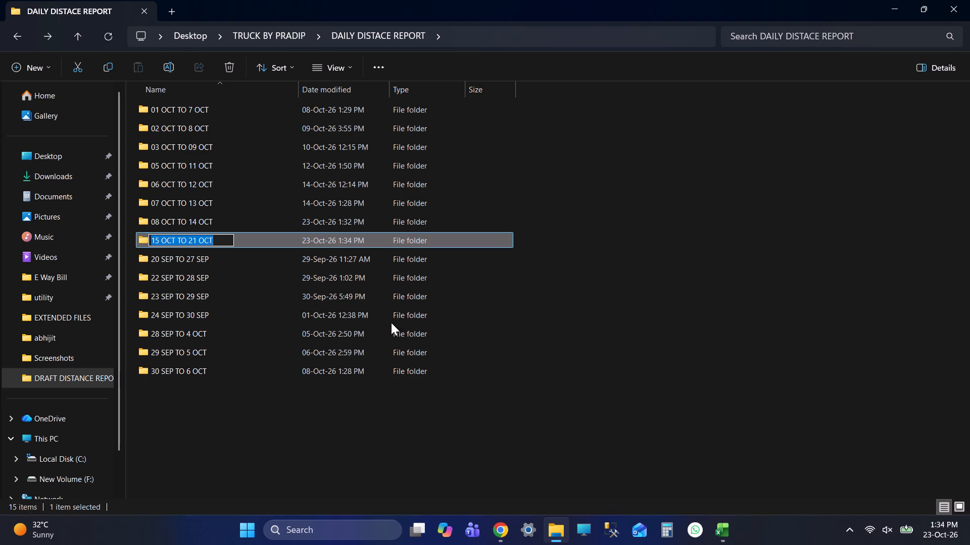
pyautogui.click(233, 412)
pyautogui.click(31, 71)
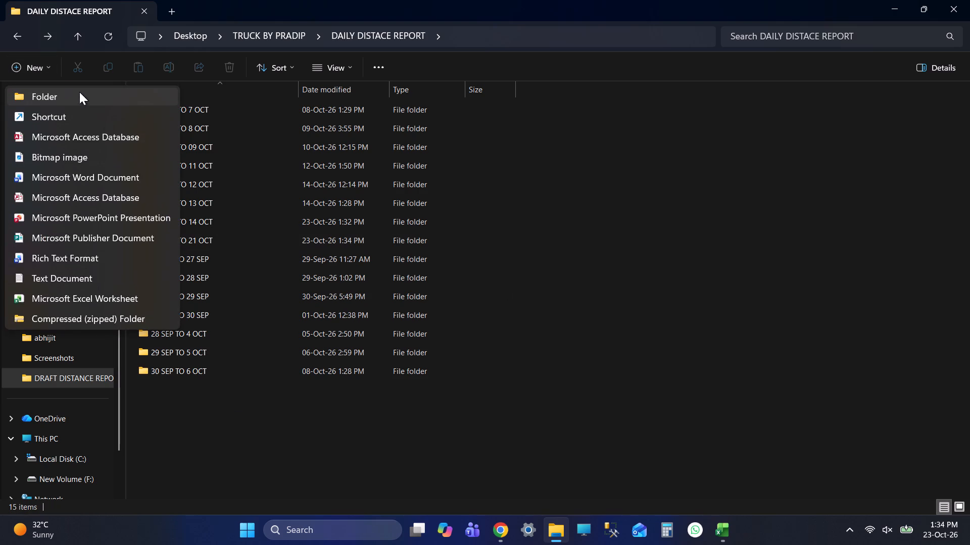
pyautogui.click(72, 92)
pyautogui.hotkey('ctrl', 'v')
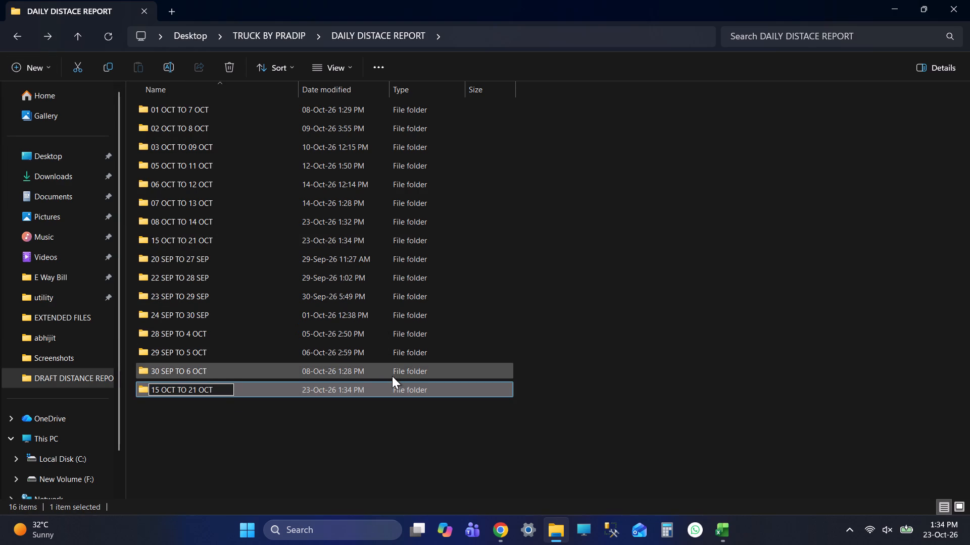
pyautogui.press('Left')
pyautogui.press('Left')
pyautogui.press('Left')
pyautogui.press('Left')
pyautogui.press('BackSpace')
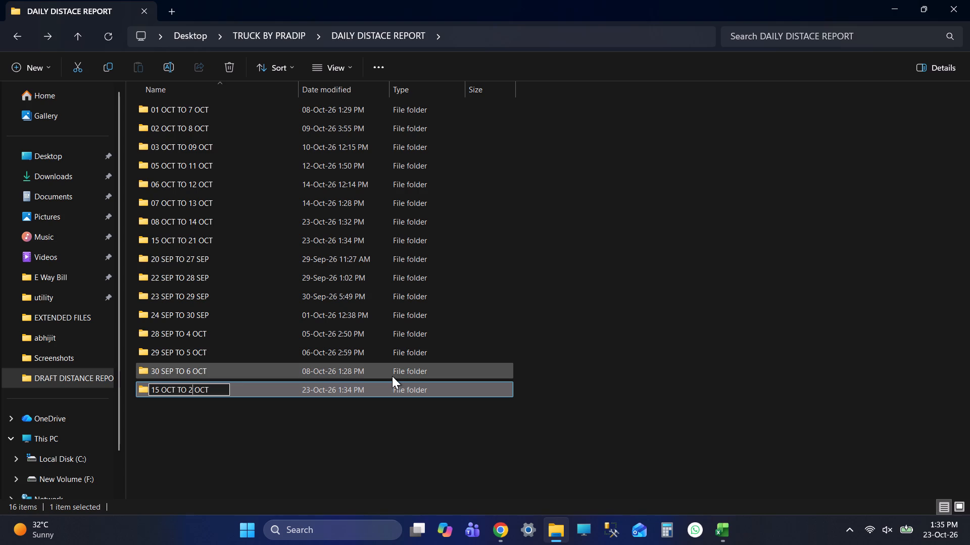
pyautogui.press('2')
pyautogui.click(158, 390)
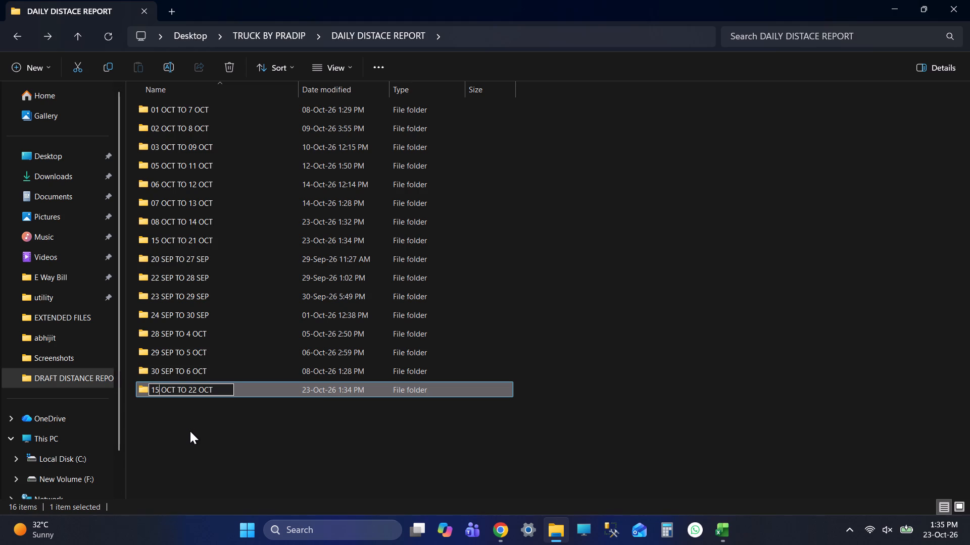
pyautogui.press('BackSpace')
pyautogui.press('6')
pyautogui.click(217, 440)
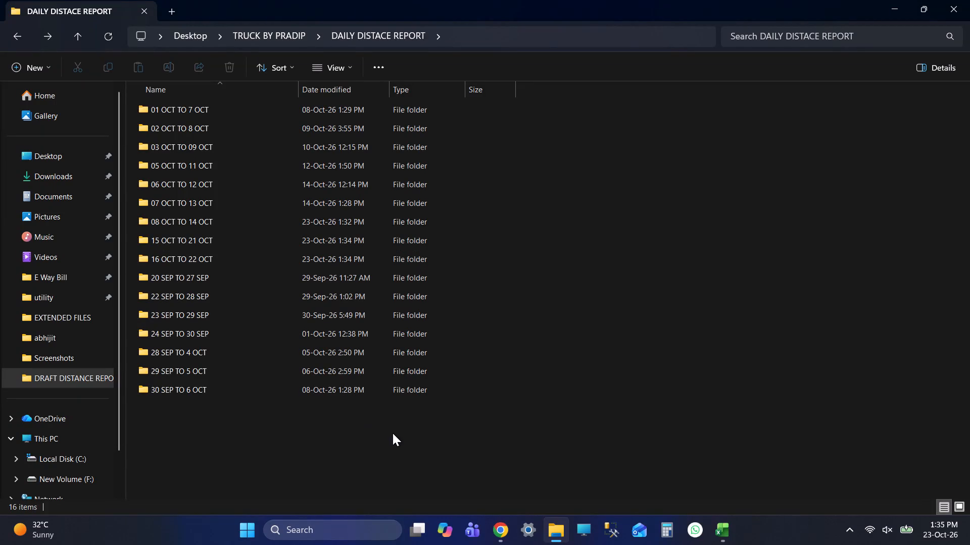
# Open the 16 OCT TO 22 OCT folder and go back to DAILY DISTACE REPORT.
pyautogui.doubleClick(192, 262)
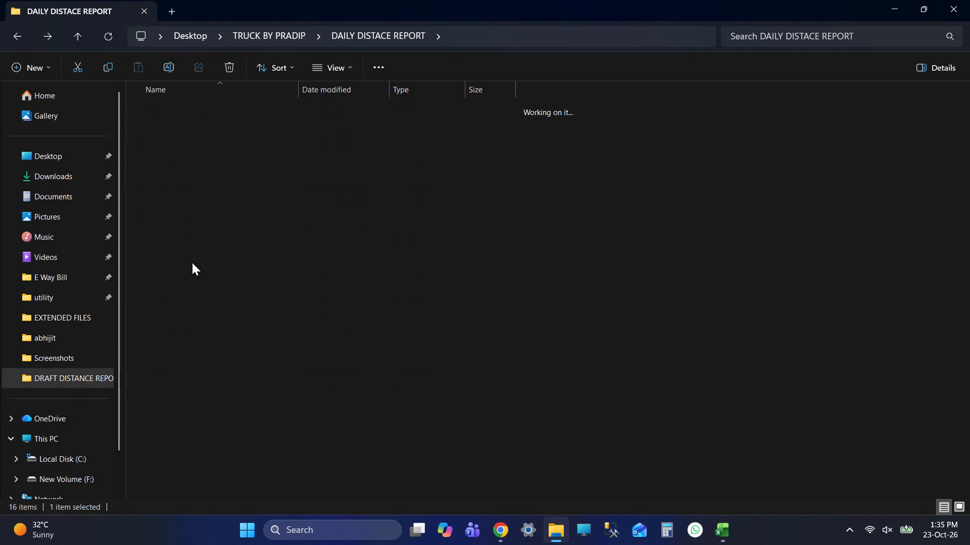
pyautogui.click(12, 43)
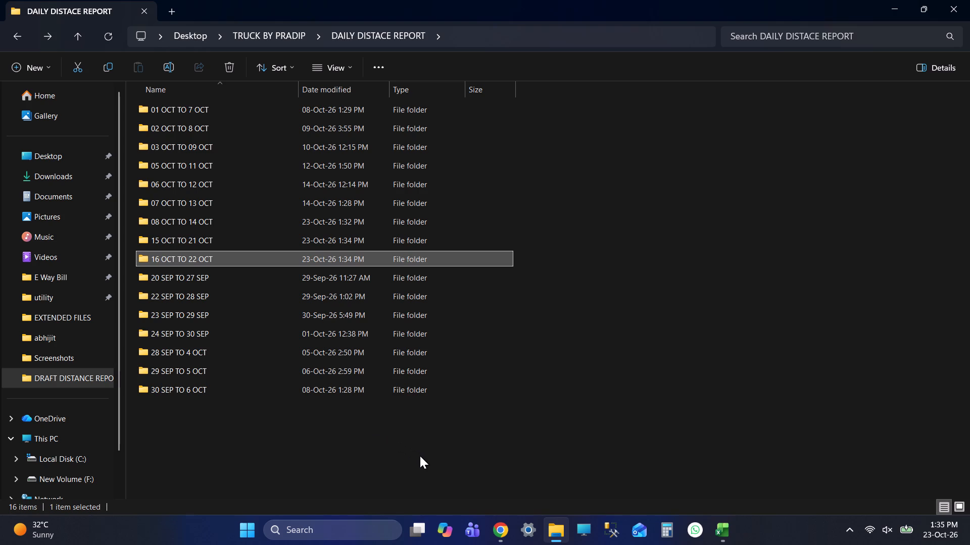
# Copy the '15 OCT TO 21 OCT with comments' workbook from its folder into the 16 OCT TO 22 OCT folder.
pyautogui.doubleClick(209, 241)
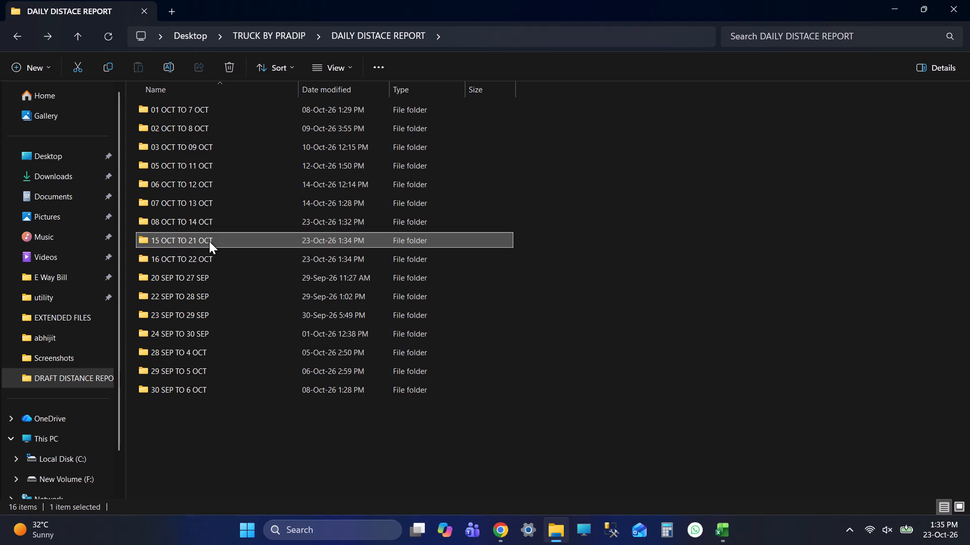
pyautogui.click(266, 117)
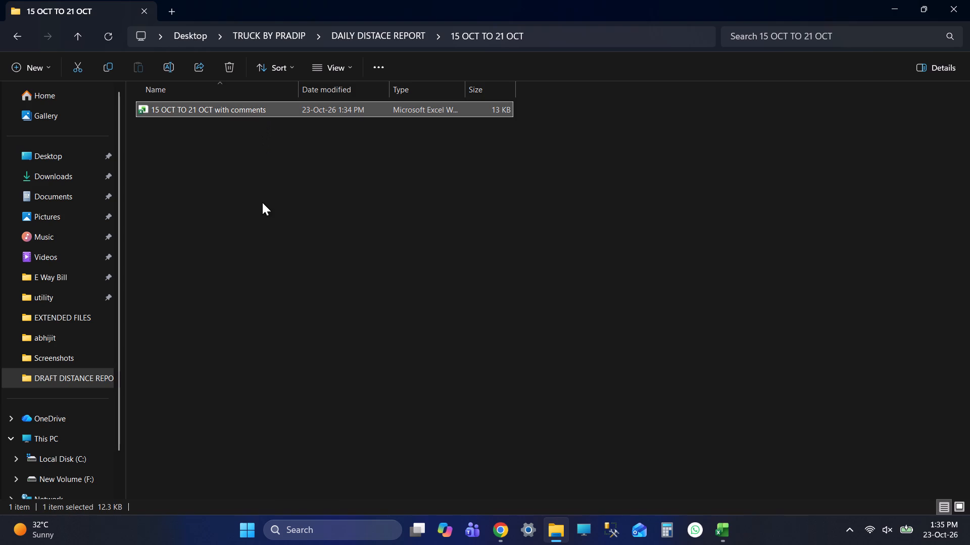
pyautogui.hotkey('ctrl', 'c')
pyautogui.hotkey('ctrl', 'c')
pyautogui.hotkey('ctrl', 'c')
pyautogui.click(15, 42)
pyautogui.doubleClick(219, 254)
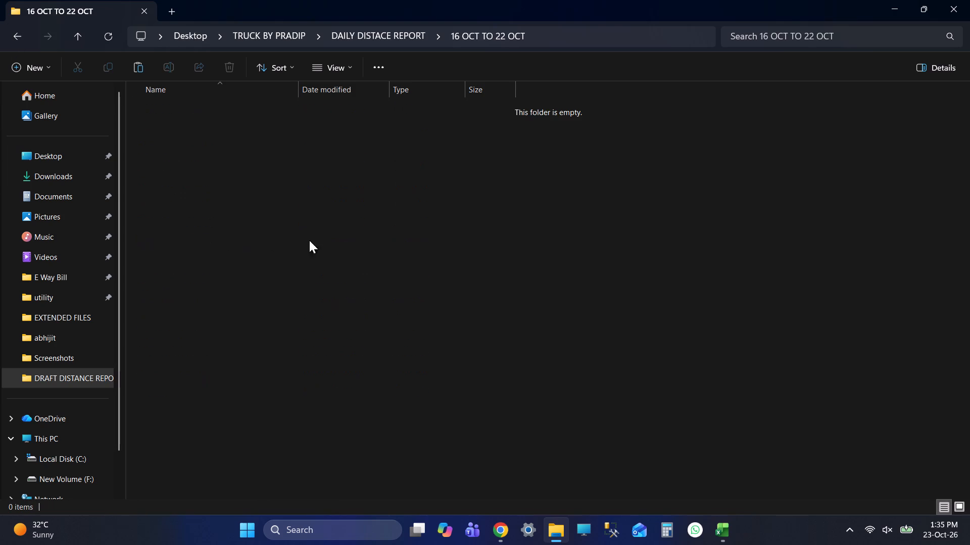
pyautogui.hotkey('ctrl', 'v')
# Rename the copied workbook as '16 OCT TO 22 OCT with comments'.
pyautogui.press('F2')
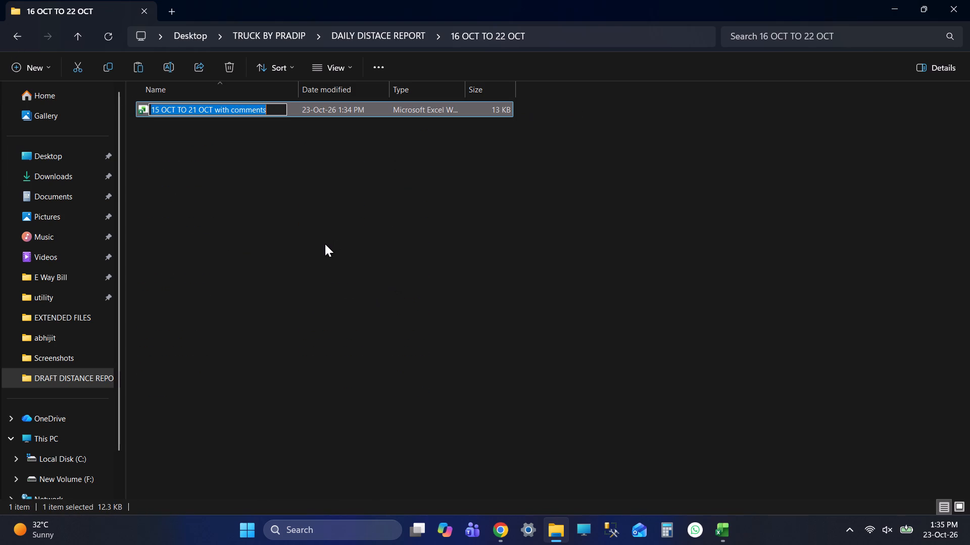
pyautogui.click(195, 109)
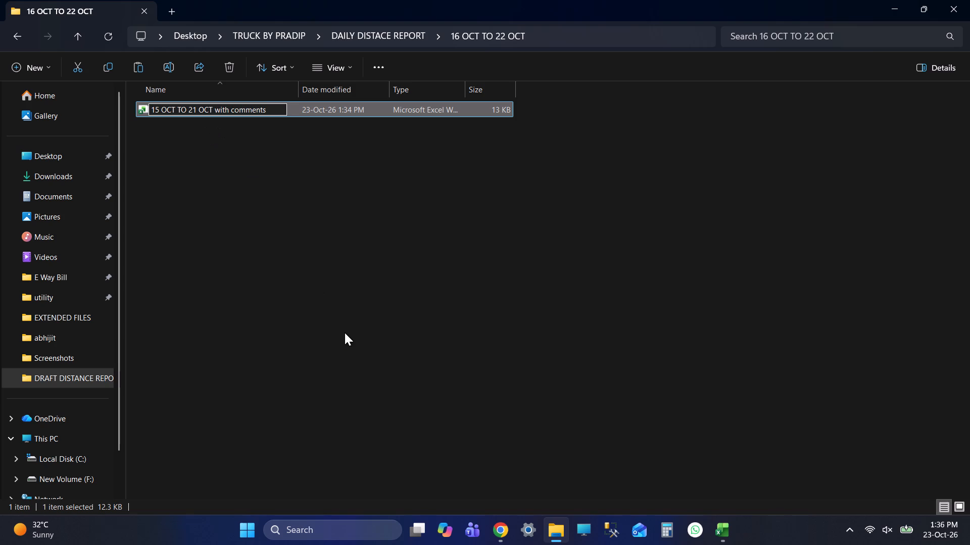
pyautogui.press('BackSpace')
pyautogui.press('2')
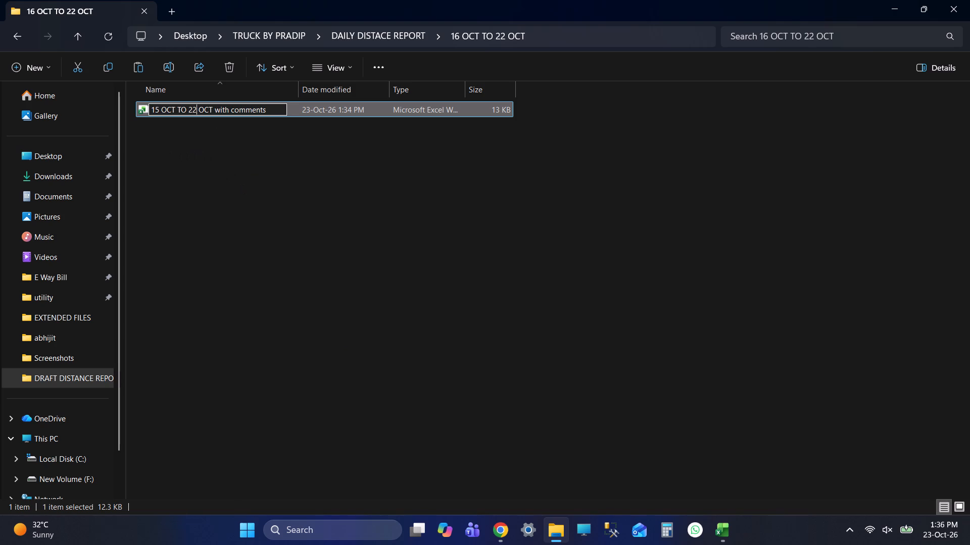
pyautogui.click(158, 109)
pyautogui.press('BackSpace')
pyautogui.press('6')
pyautogui.click(263, 281)
# Open the '16 OCT TO 22 OCT with comments' workbook, enable editing and save it.
pyautogui.doubleClick(210, 111)
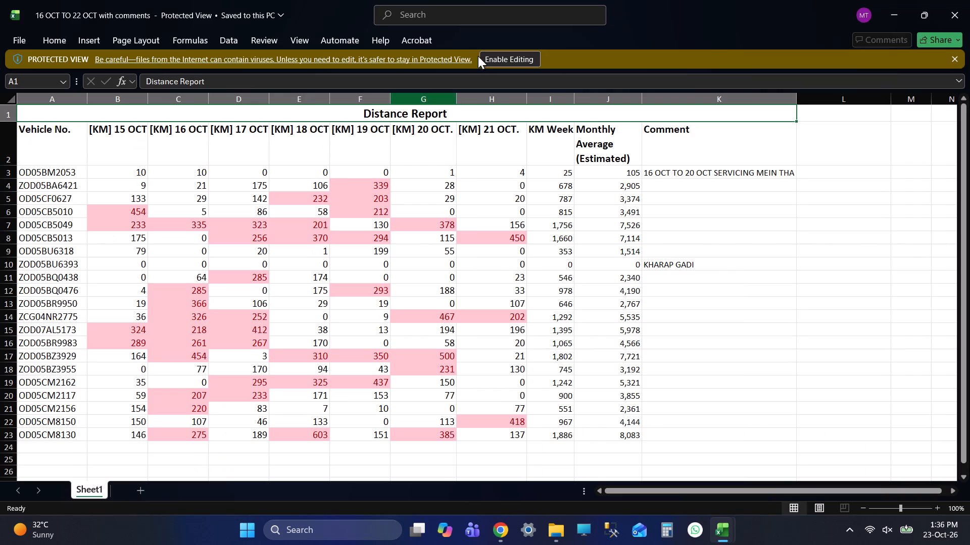
pyautogui.click(481, 54)
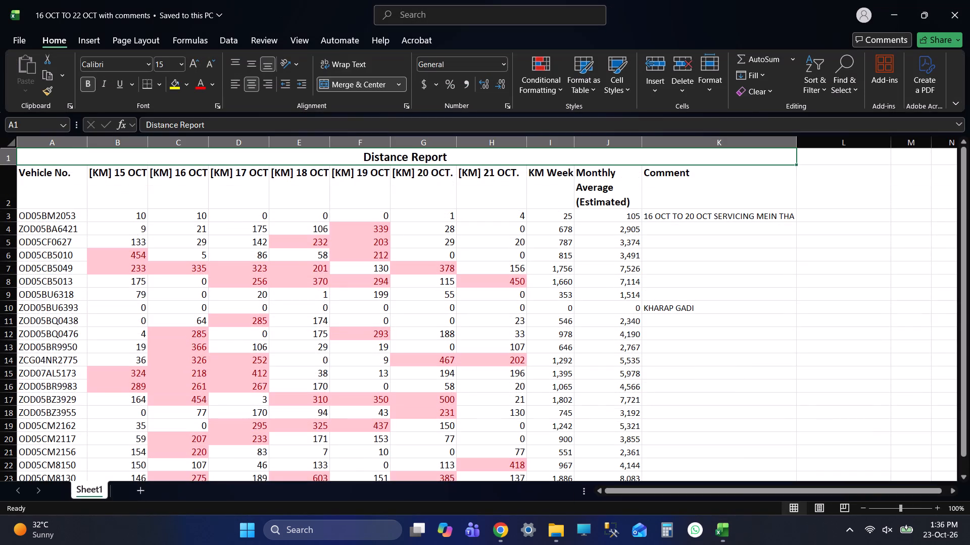
pyautogui.click(730, 187)
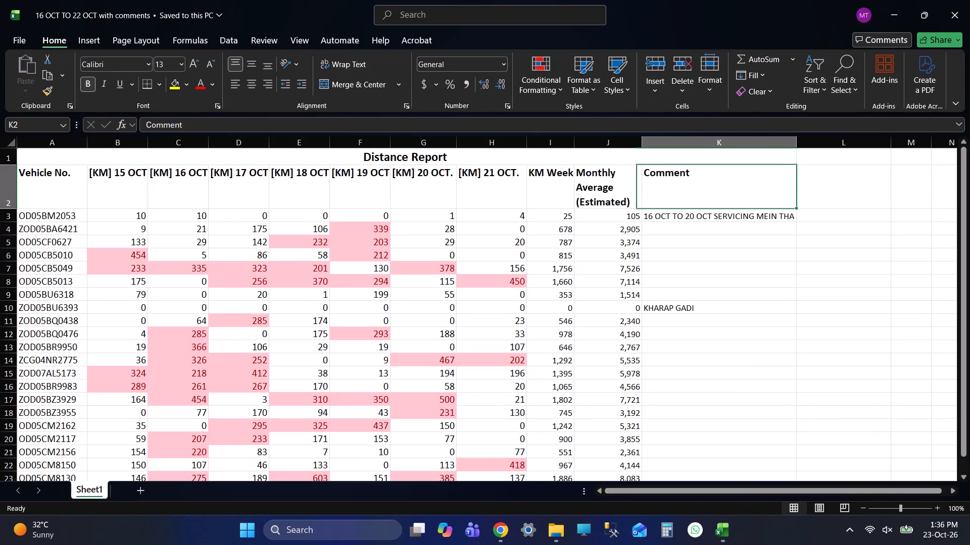
pyautogui.hotkey('ctrl', 's')
pyautogui.hotkey('ctrl', 's')
pyautogui.hotkey('ctrl', 's')
pyautogui.hotkey('ctrl', 's')
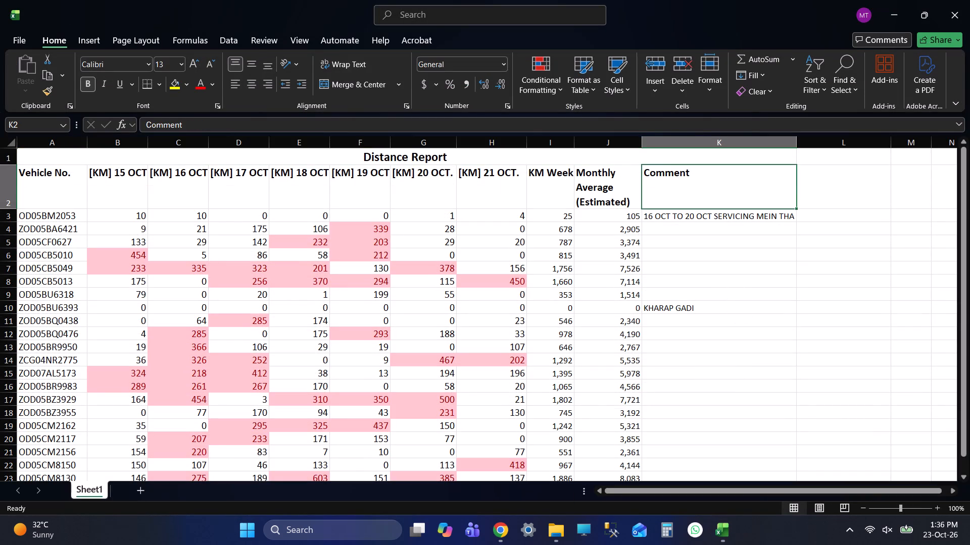
pyautogui.hotkey('ctrl', 's')
pyautogui.hotkey('ctrl', 's')
pyautogui.hotkey('ctrl', 's')
pyautogui.hotkey('ctrl', 's')
pyautogui.hotkey('ctrl', 's')
pyautogui.hotkey('ctrl', 's')
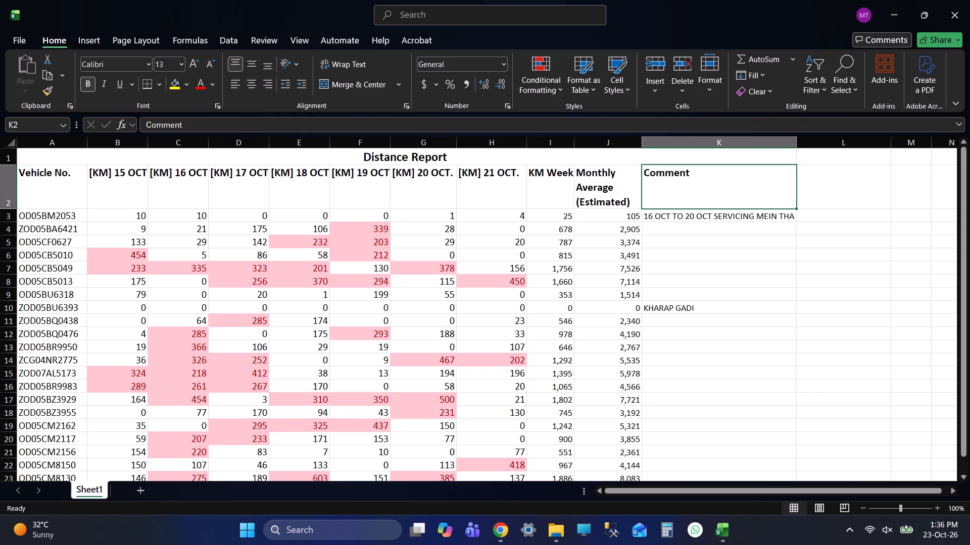
pyautogui.hotkey('ctrl', 's')
pyautogui.hotkey('ctrl', 's')
pyautogui.hotkey('ctrl', 's')
pyautogui.hotkey('ctrl', 's')
pyautogui.hotkey('ctrl', 's')
# Switch to File Explorer and close the 16 OCT TO 22 OCT folder window.
pyautogui.hotkey('alt', 'Tab')
pyautogui.hotkey('alt', 'Tab')
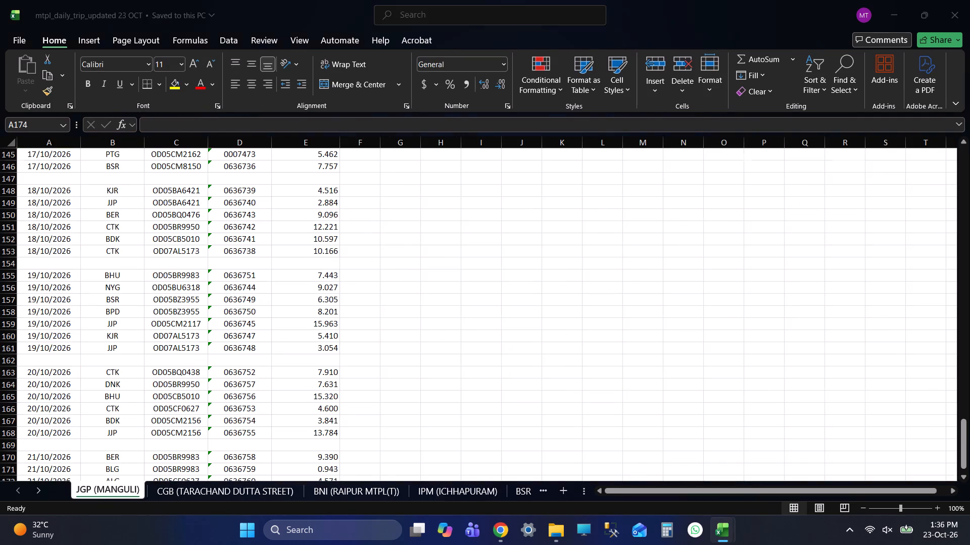
pyautogui.hotkey('alt', 'Tab')
pyautogui.hotkey('alt', 'Tab')
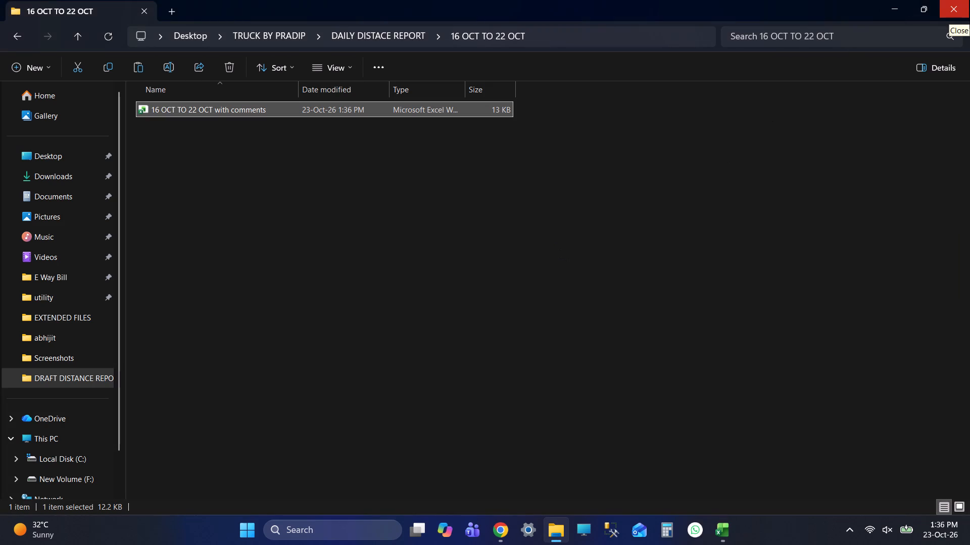
pyautogui.click(969, 17)
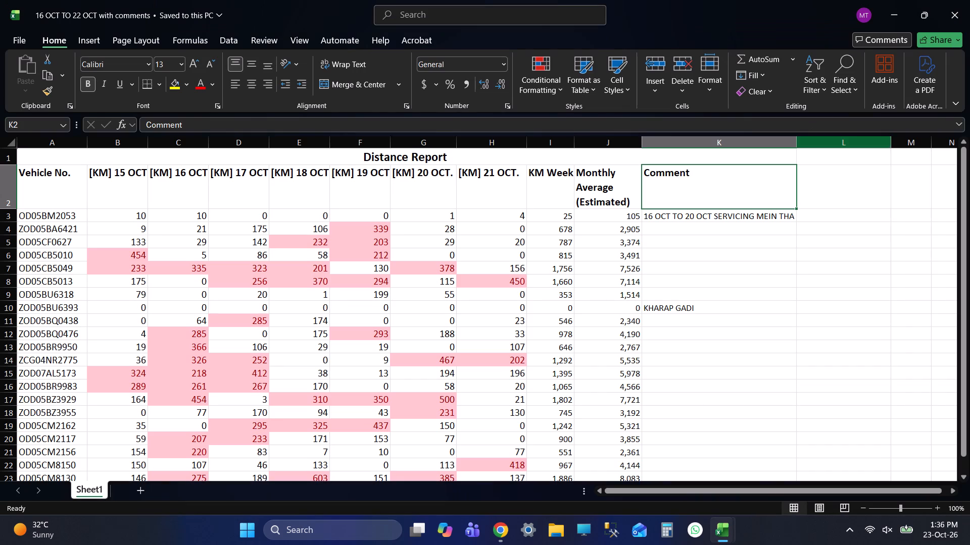
# Change the Comment column header in K2 to 'Comment (22 OCT)' and save the workbook.
pyautogui.hotkey('ctrl', 's')
pyautogui.hotkey('ctrl', 's')
pyautogui.hotkey('ctrl', 's')
pyautogui.doubleClick(753, 183)
pyautogui.press('space')
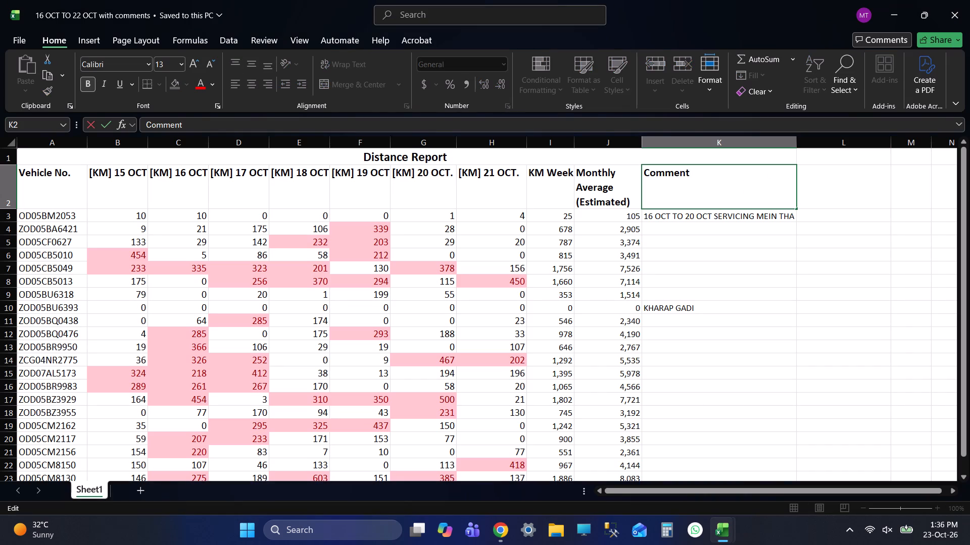
pyautogui.hotkey('shift', '(')
pyautogui.write('22 OCT')
pyautogui.hotkey('shift', ')')
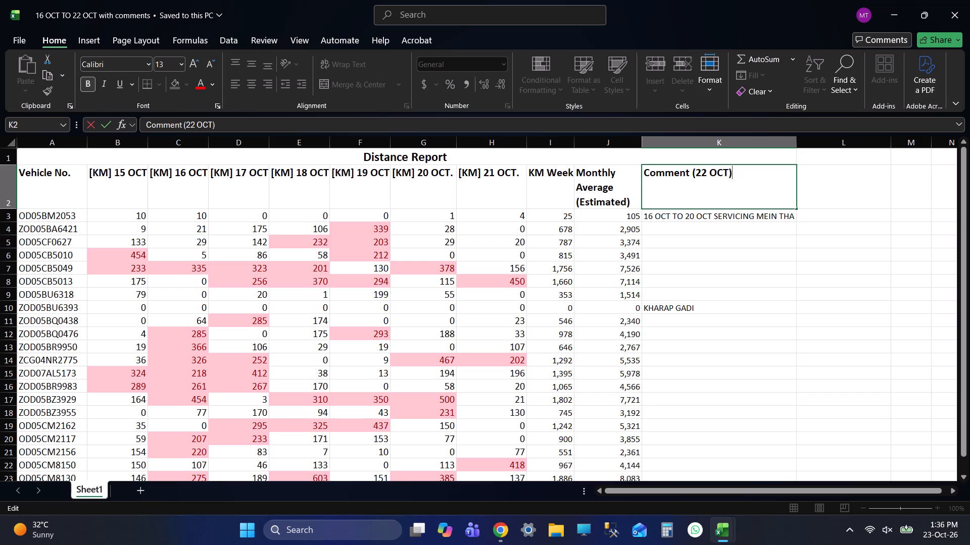
pyautogui.press('Return')
pyautogui.hotkey('ctrl', 's')
pyautogui.hotkey('ctrl', 's')
pyautogui.hotkey('ctrl', 's')
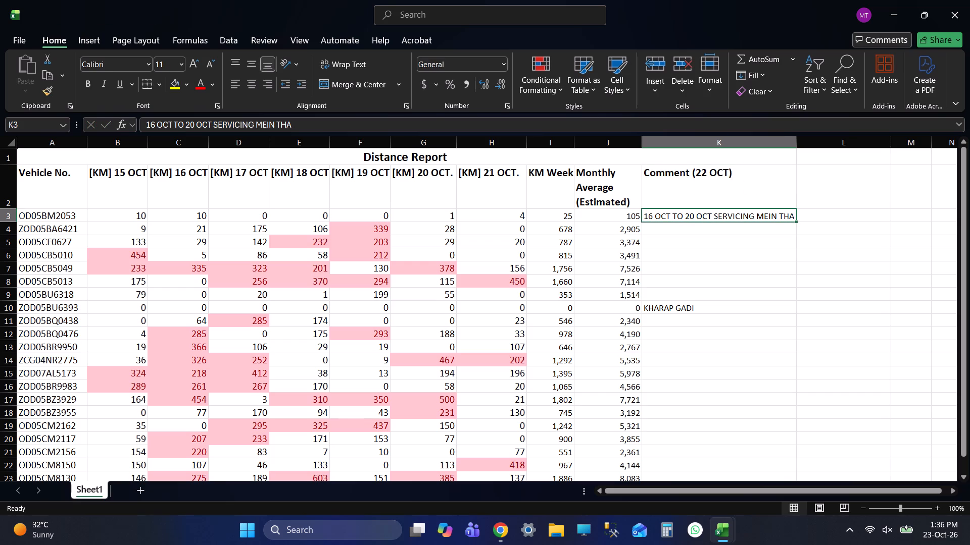
pyautogui.hotkey('ctrl', 's')
pyautogui.hotkey('ctrl', 's')
pyautogui.hotkey('ctrl', 's')
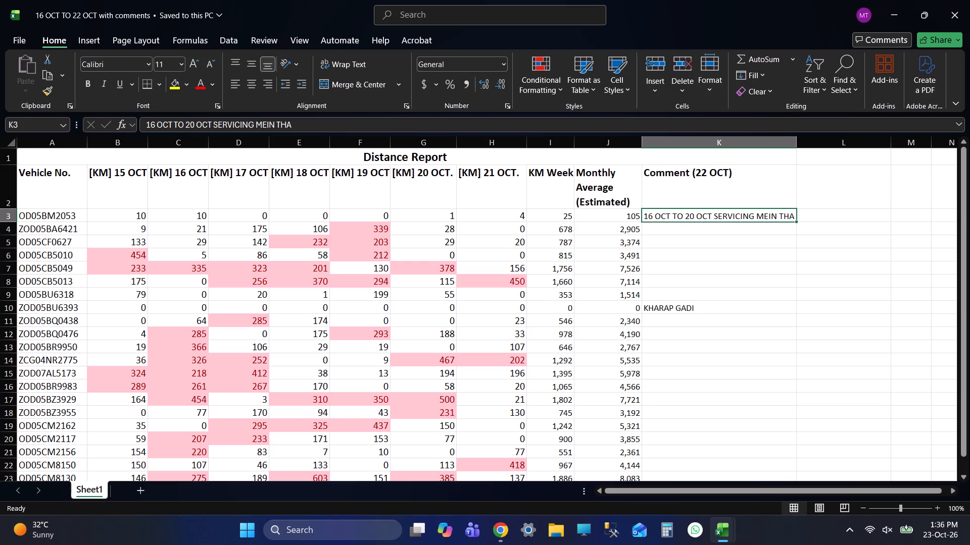
pyautogui.hotkey('ctrl', 's')
pyautogui.hotkey('ctrl', 's')
pyautogui.hotkey('ctrl', 's')
# Clear the [KM] 15 OCT header and its values in B2:B23, and save the workbook.
pyautogui.scroll(-4, 116, 195)
pyautogui.scroll(4, 108, 203)
pyautogui.moveTo(113, 179); pyautogui.dragTo(130, 249)
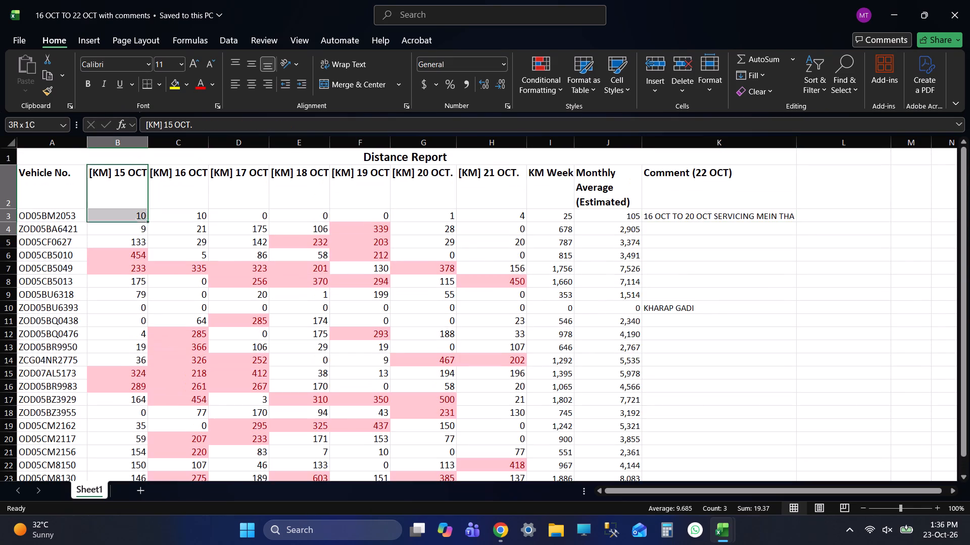
pyautogui.moveTo(130, 249); pyautogui.dragTo(135, 463)
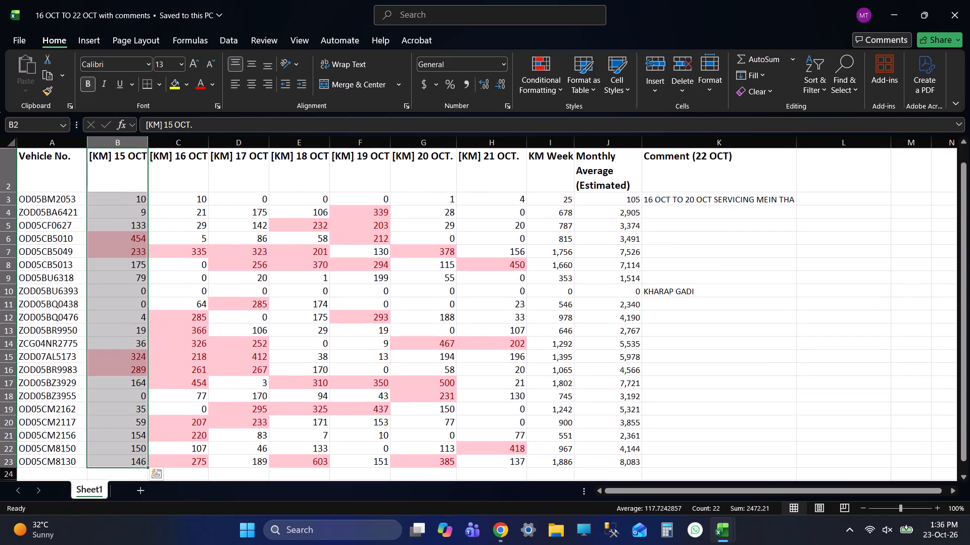
pyautogui.scroll(-2, 198, 380)
pyautogui.scroll(9, 252, 342)
pyautogui.scroll(-4, 253, 342)
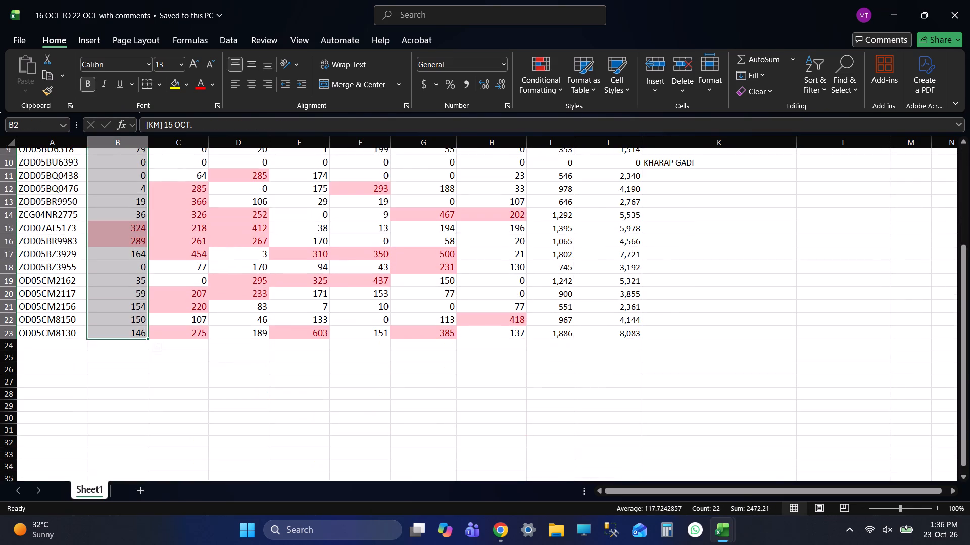
pyautogui.scroll(11, 247, 344)
pyautogui.press('Delete')
pyautogui.press('Up')
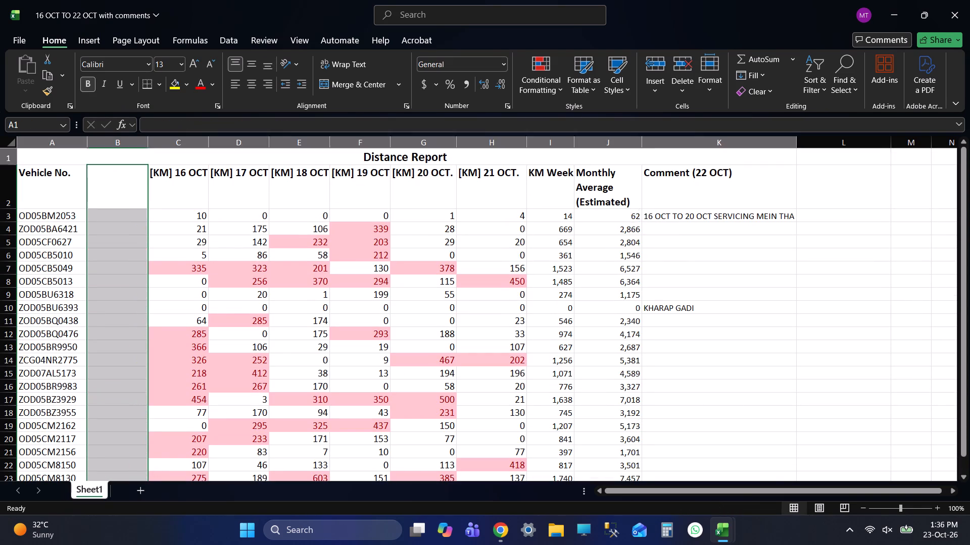
pyautogui.press('Down')
pyautogui.hotkey('ctrl', 's')
pyautogui.hotkey('ctrl', 's')
pyautogui.hotkey('ctrl', 's')
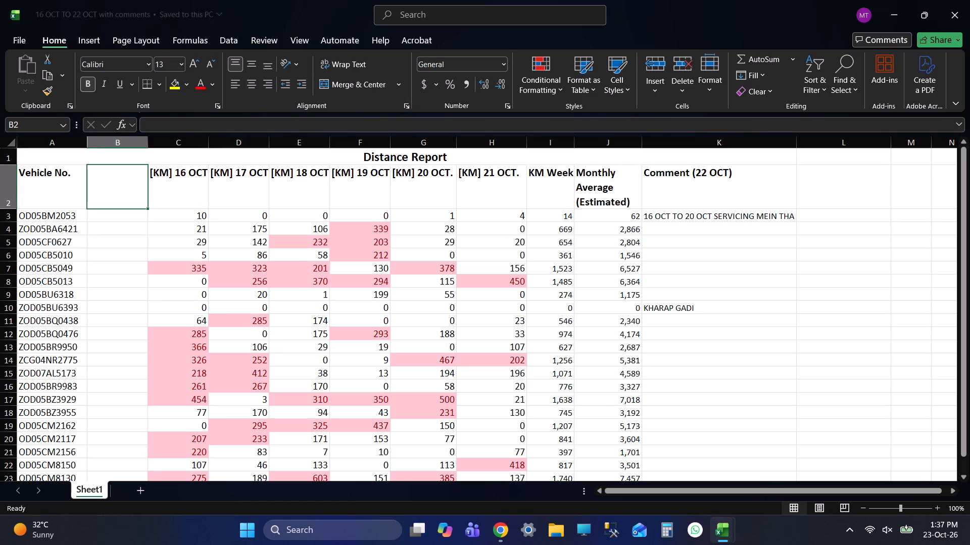
pyautogui.hotkey('ctrl', 's')
pyautogui.hotkey('ctrl', 's')
pyautogui.hotkey('ctrl', 's')
pyautogui.hotkey('ctrl', 's')
# Move the 16 OCT to 21 OCT columns, C2:H23 with headers, one column over to start at B2, and save the workbook.
pyautogui.moveTo(188, 189); pyautogui.dragTo(421, 288)
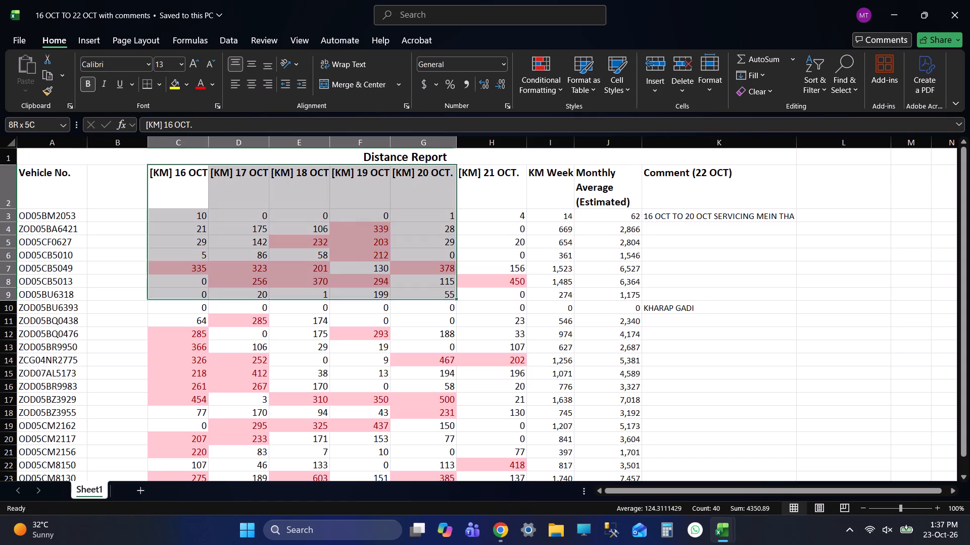
pyautogui.moveTo(421, 288); pyautogui.dragTo(490, 459)
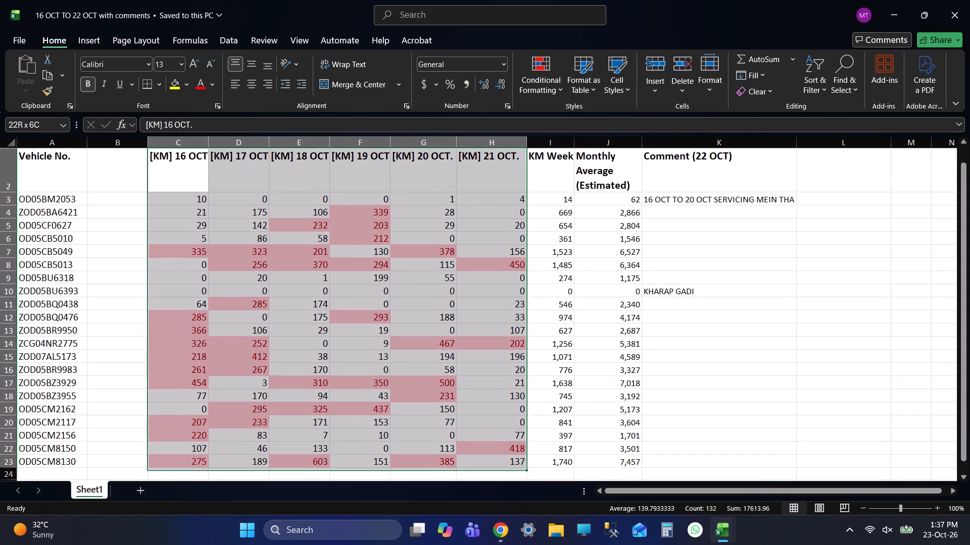
pyautogui.moveTo(490, 459); pyautogui.dragTo(493, 458)
pyautogui.scroll(-5, 491, 335)
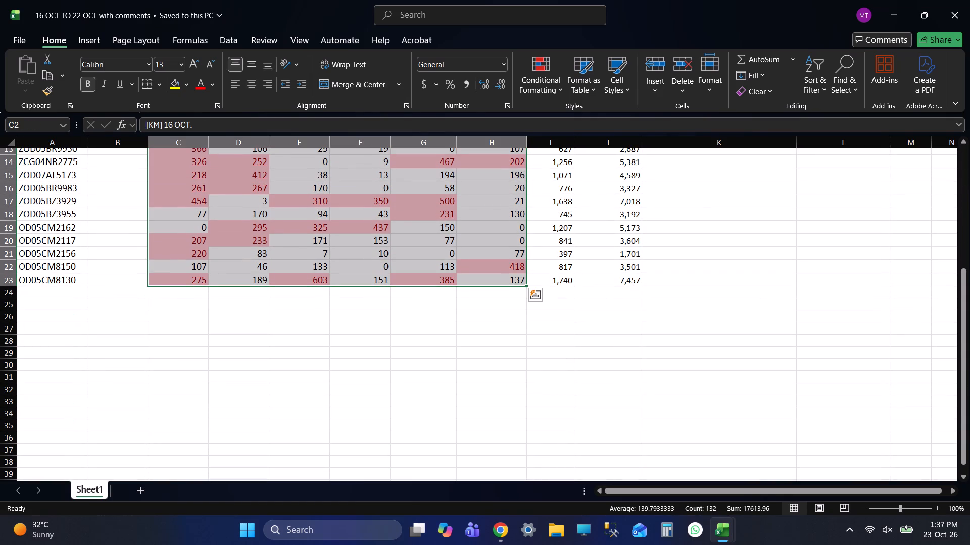
pyautogui.scroll(-3, 493, 376)
pyautogui.scroll(9, 493, 376)
pyautogui.scroll(-1, 493, 376)
pyautogui.scroll(8, 493, 376)
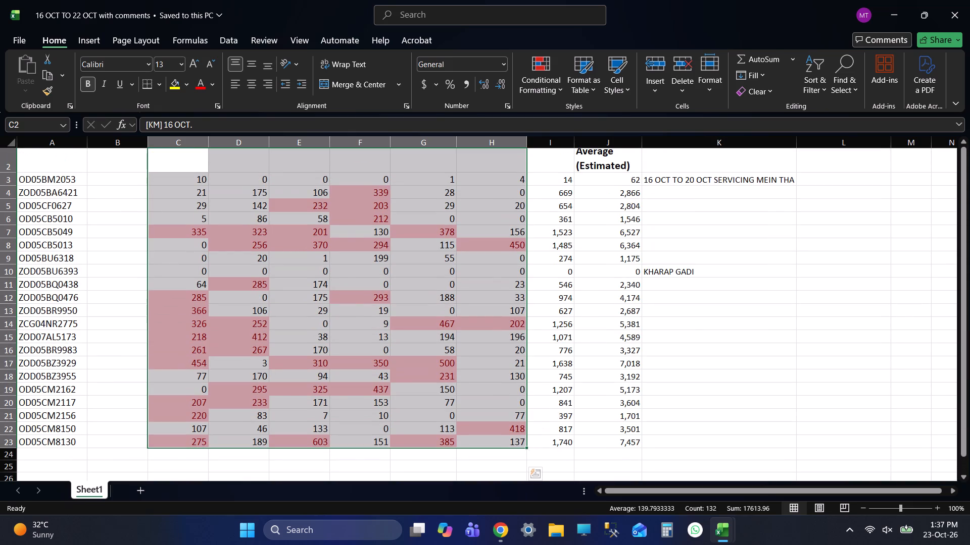
pyautogui.scroll(4, 493, 376)
pyautogui.scroll(-6, 493, 376)
pyautogui.scroll(5, 475, 371)
pyautogui.scroll(5, 359, 337)
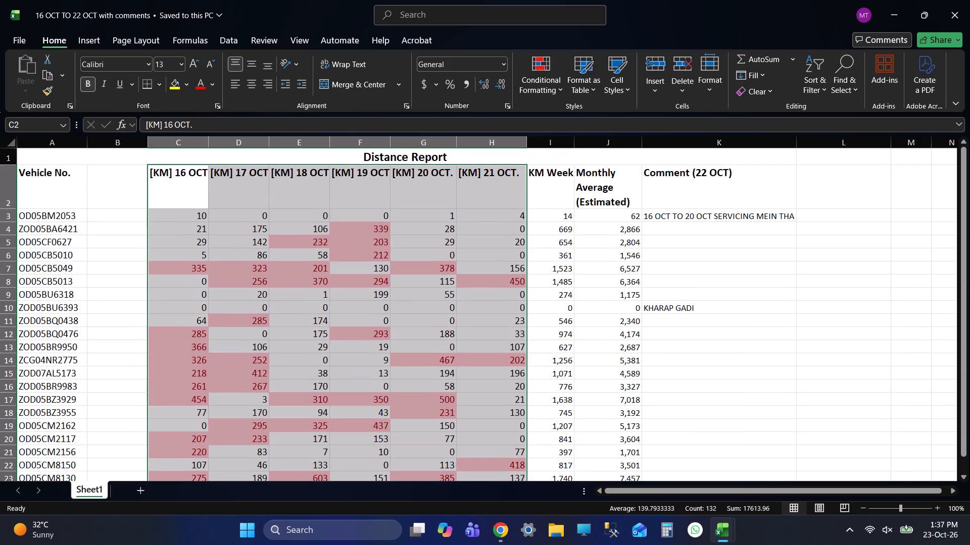
pyautogui.hotkey('ctrl', 'x')
pyautogui.click(114, 172)
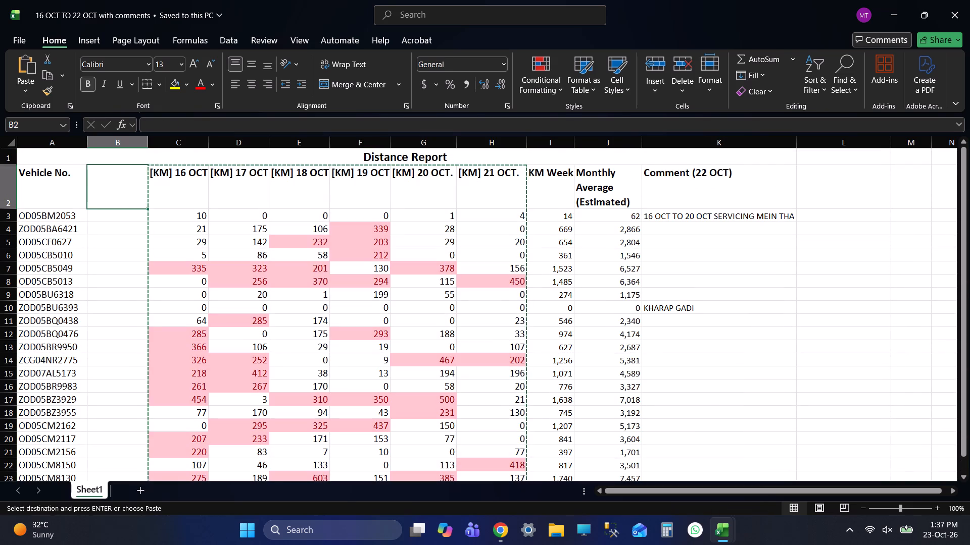
pyautogui.hotkey('ctrl', 'v')
pyautogui.click(474, 191)
pyautogui.hotkey('ctrl', 's')
pyautogui.hotkey('ctrl', 's')
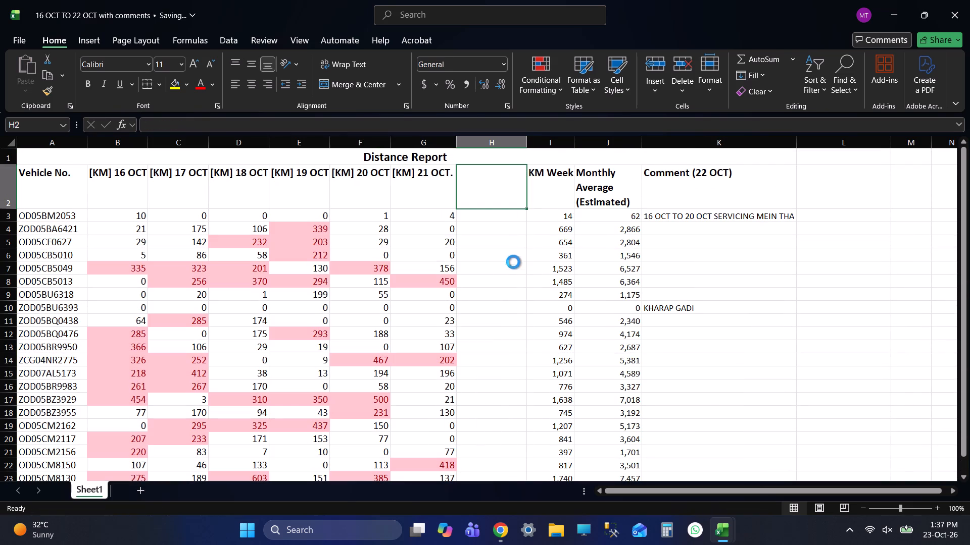
pyautogui.hotkey('ctrl', 's')
# Copy the [KM] 21 OCT. header into H2, change it to '[KM] 22 OCT.', and save the workbook.
pyautogui.click(408, 188)
pyautogui.hotkey('ctrl', 'c')
pyautogui.click(493, 198)
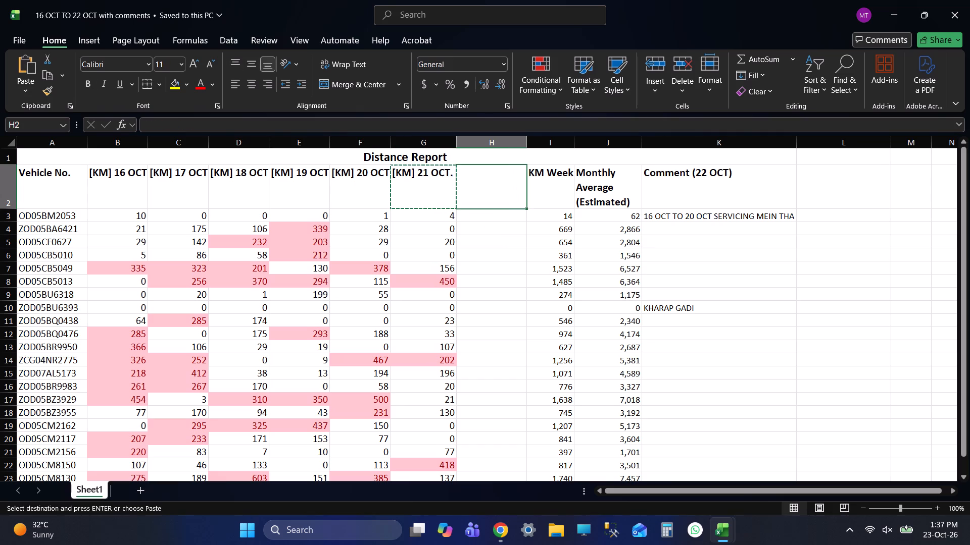
pyautogui.hotkey('ctrl', 'v')
pyautogui.doubleClick(494, 174)
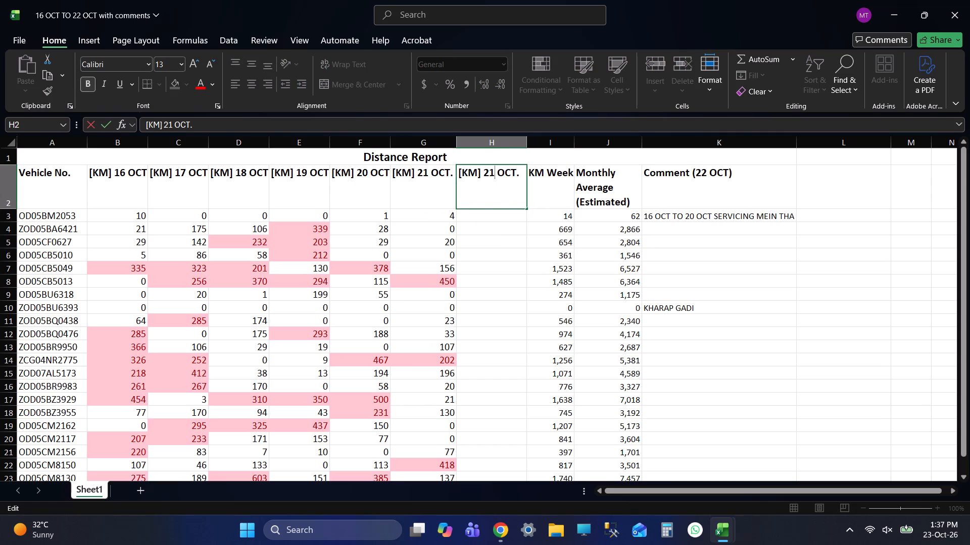
pyautogui.press('BackSpace')
pyautogui.press('2')
pyautogui.press('Return')
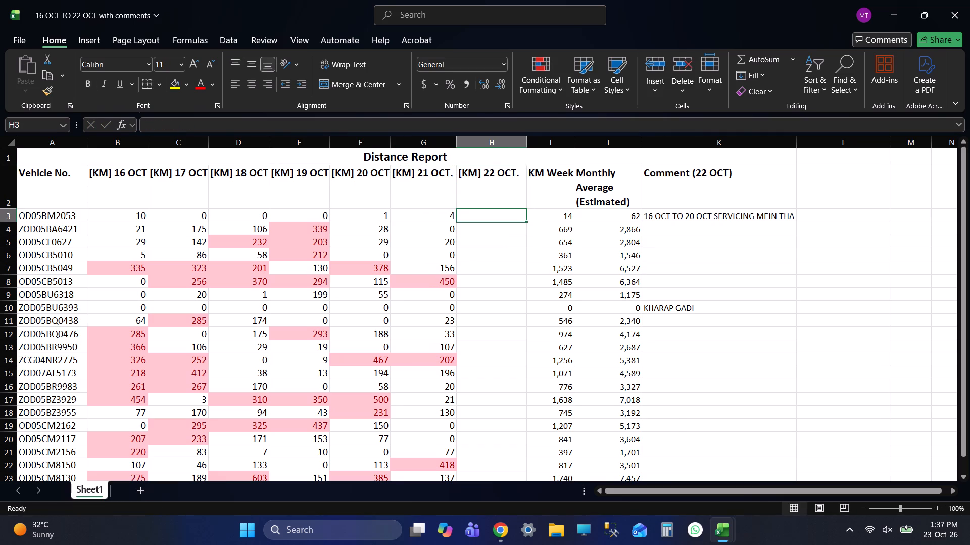
pyautogui.hotkey('ctrl', 's')
pyautogui.hotkey('ctrl', 's')
pyautogui.hotkey('ctrl', 's')
pyautogui.hotkey('ctrl', 's')
pyautogui.hotkey('ctrl', 's')
pyautogui.hotkey('ctrl', 's')
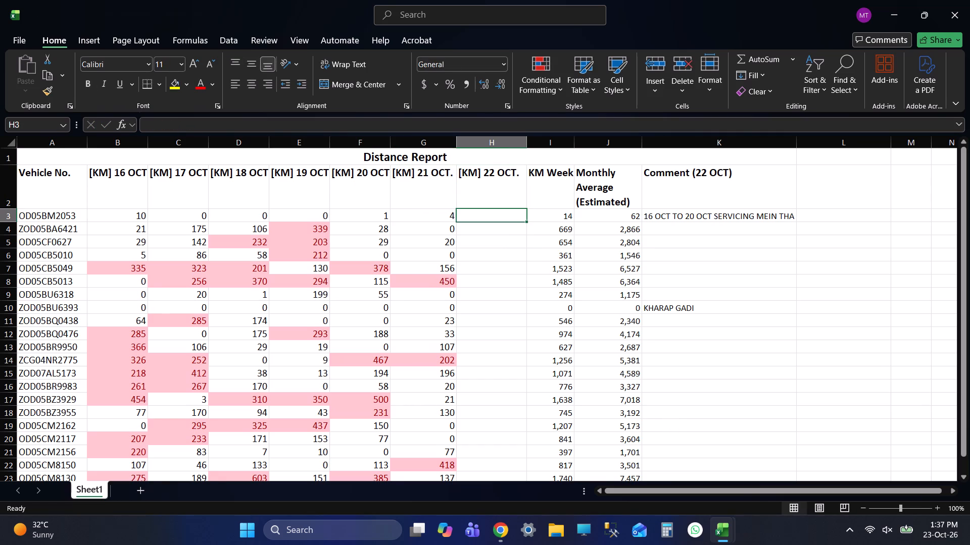
# Change the KM Week formula in I3 to =SUM(B3:H3) and fill it down the column to the last vehicle row.
pyautogui.hotkey('alt', 'Tab')
pyautogui.hotkey('alt', 'Tab')
pyautogui.click(565, 210)
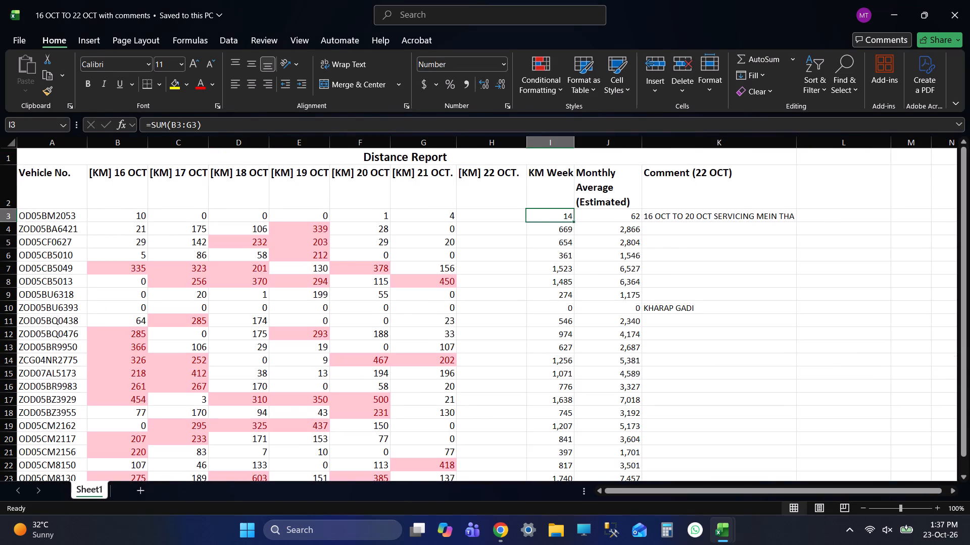
pyautogui.press('F2')
pyautogui.click(574, 213)
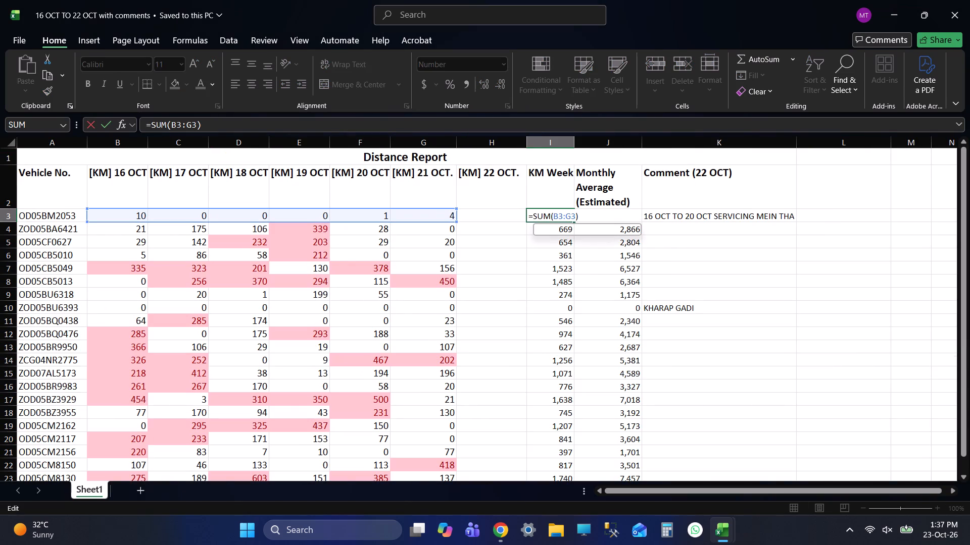
pyautogui.press('BackSpace')
pyautogui.press('BackSpace')
pyautogui.press('BackSpace')
pyautogui.press('BackSpace')
pyautogui.press('BackSpace')
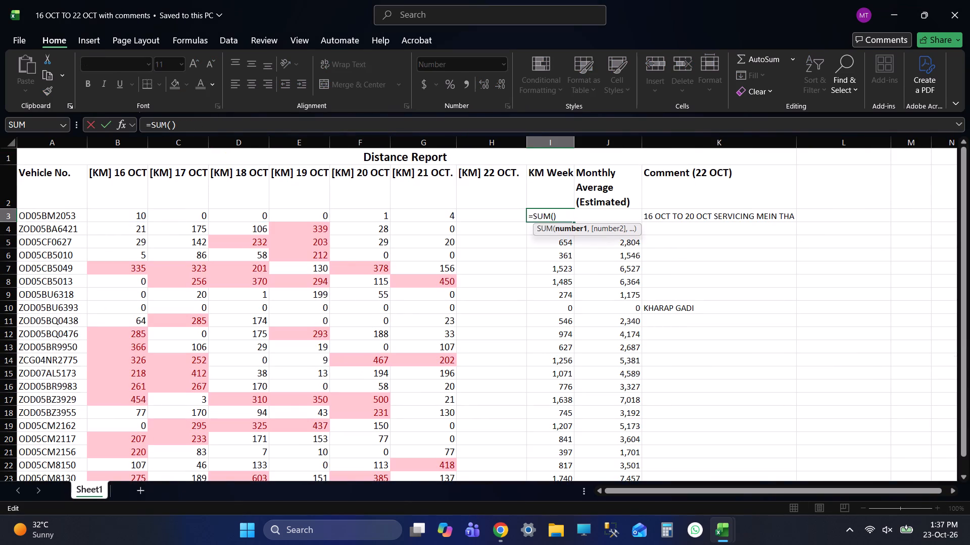
pyautogui.moveTo(128, 215); pyautogui.dragTo(217, 216)
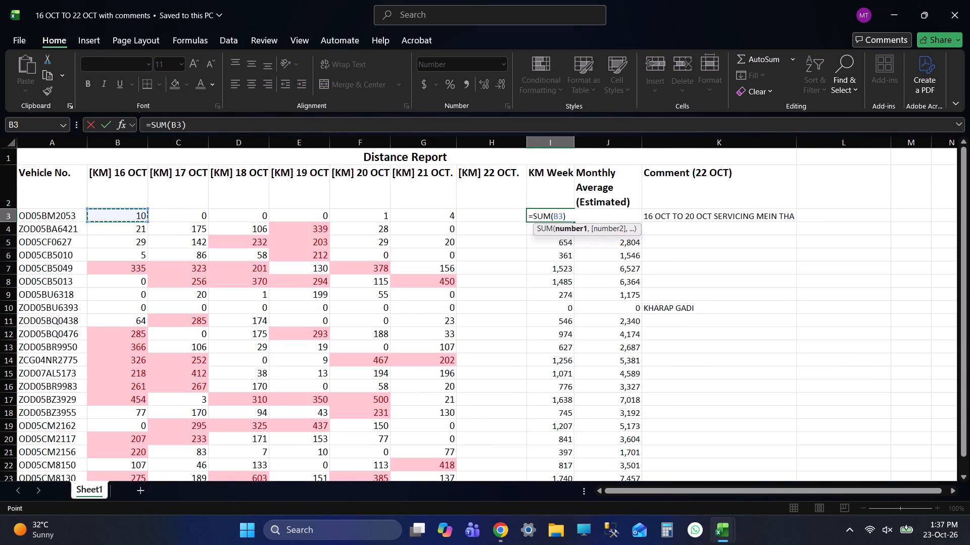
pyautogui.moveTo(217, 216); pyautogui.dragTo(486, 221)
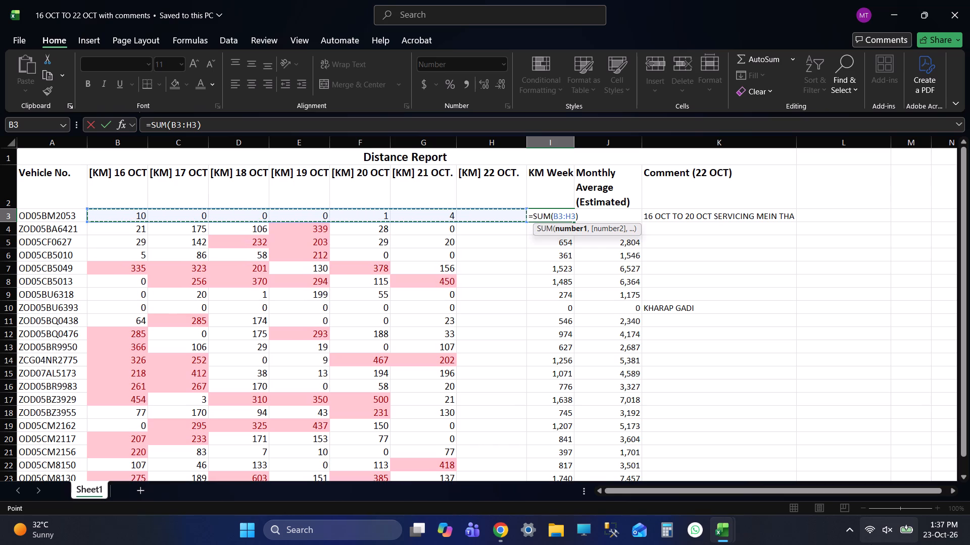
pyautogui.press('Return')
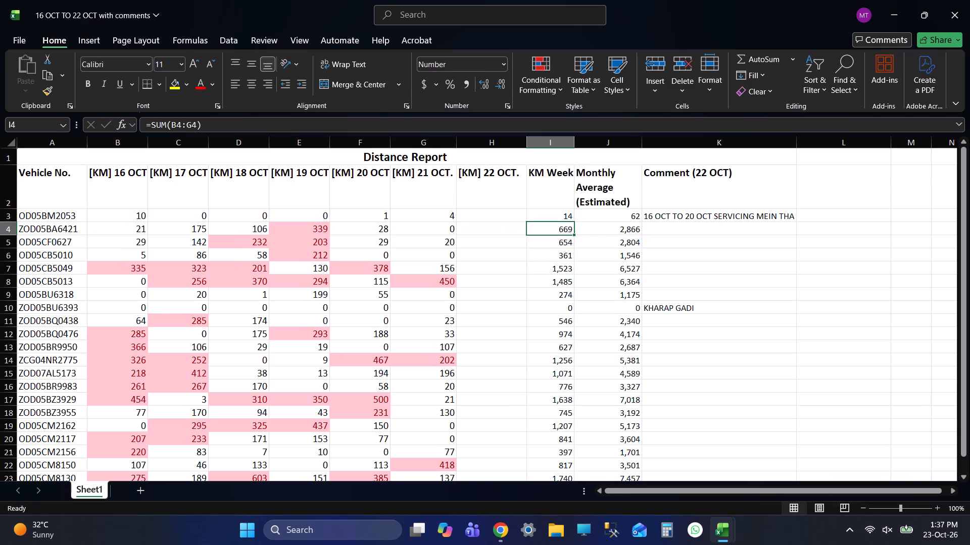
pyautogui.click(566, 217)
pyautogui.doubleClick(572, 221)
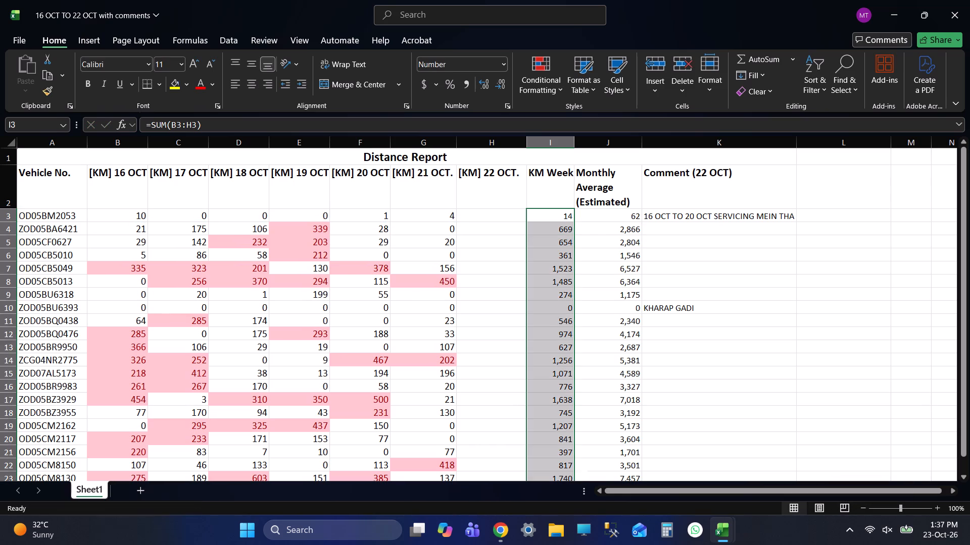
# Check the sum ranges of the filled KM Week formulas in I6, I14 and I20.
pyautogui.click(780, 261)
pyautogui.click(469, 214)
pyautogui.click(564, 254)
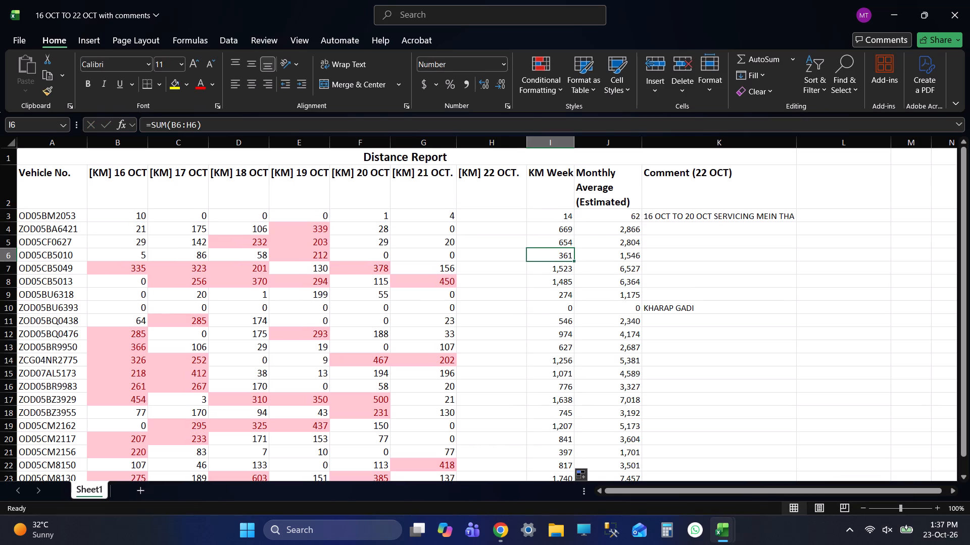
pyautogui.press('F2')
pyautogui.click(557, 360)
pyautogui.press('F2')
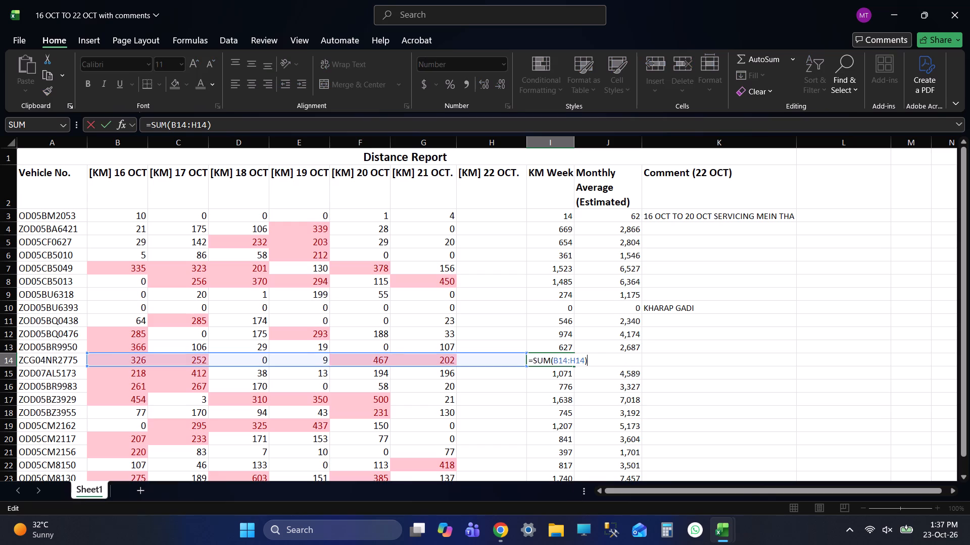
pyautogui.click(562, 437)
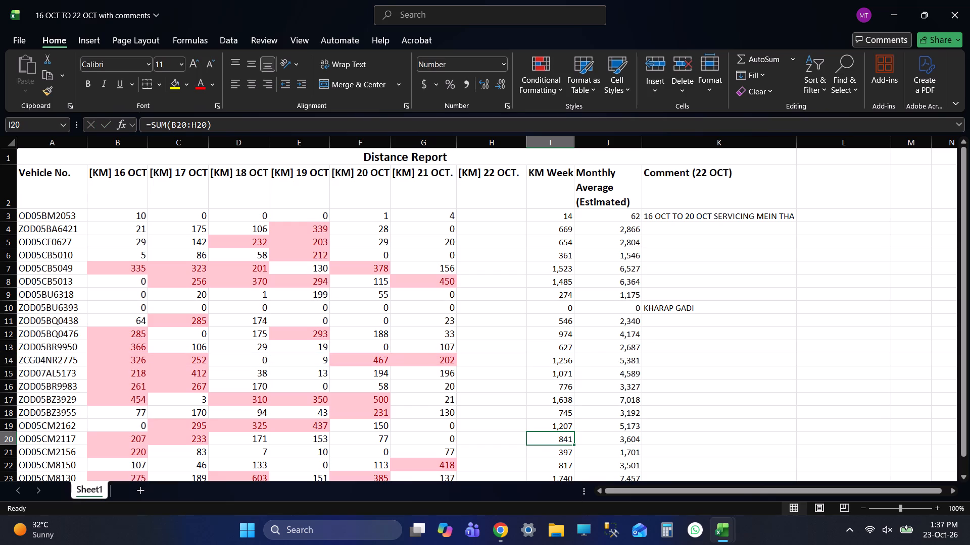
pyautogui.press('F2')
pyautogui.click(481, 216)
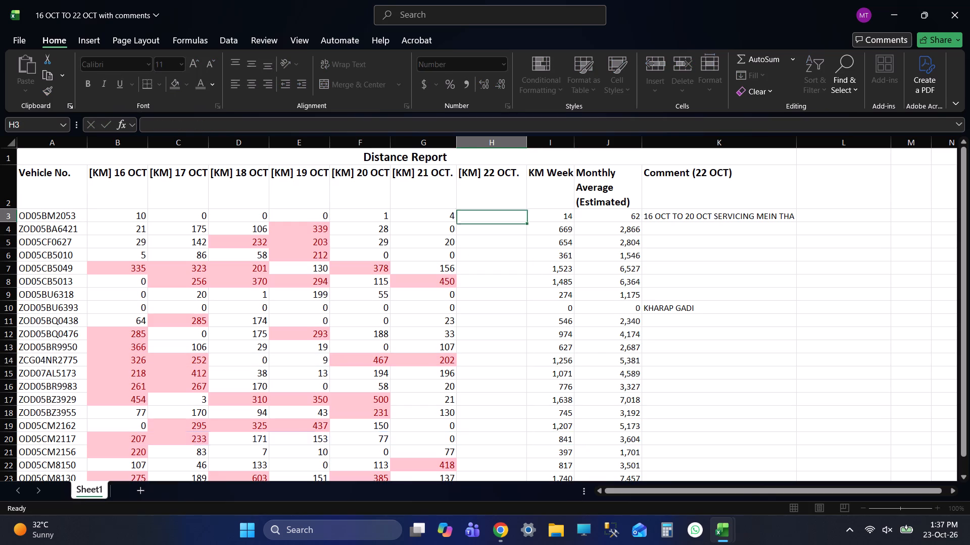
# Save the workbook with the updated KM Week formulas.
pyautogui.hotkey('ctrl', 's')
pyautogui.hotkey('ctrl', 's')
pyautogui.hotkey('ctrl', 's')
pyautogui.hotkey('ctrl', 's')
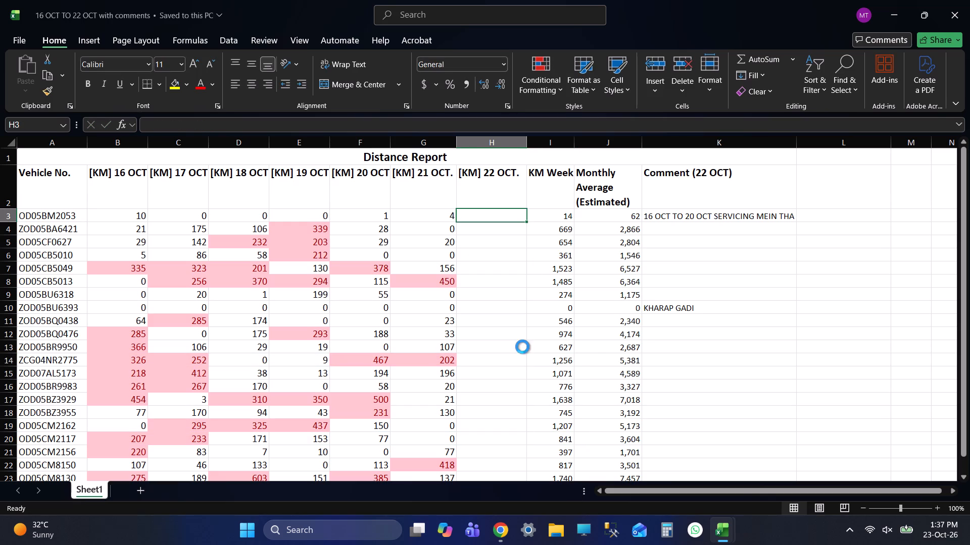
pyautogui.hotkey('ctrl', 's')
pyautogui.hotkey('ctrl', 's')
pyautogui.hotkey('ctrl', 's')
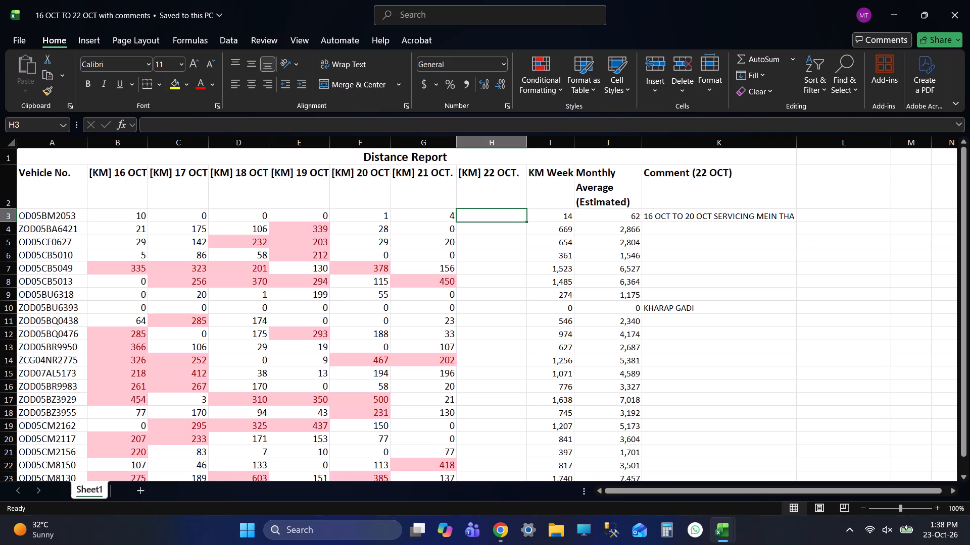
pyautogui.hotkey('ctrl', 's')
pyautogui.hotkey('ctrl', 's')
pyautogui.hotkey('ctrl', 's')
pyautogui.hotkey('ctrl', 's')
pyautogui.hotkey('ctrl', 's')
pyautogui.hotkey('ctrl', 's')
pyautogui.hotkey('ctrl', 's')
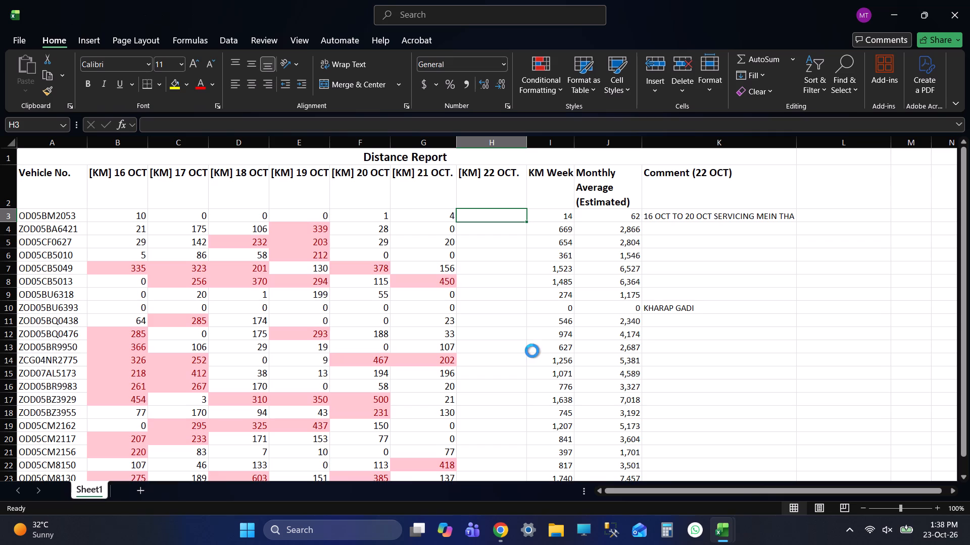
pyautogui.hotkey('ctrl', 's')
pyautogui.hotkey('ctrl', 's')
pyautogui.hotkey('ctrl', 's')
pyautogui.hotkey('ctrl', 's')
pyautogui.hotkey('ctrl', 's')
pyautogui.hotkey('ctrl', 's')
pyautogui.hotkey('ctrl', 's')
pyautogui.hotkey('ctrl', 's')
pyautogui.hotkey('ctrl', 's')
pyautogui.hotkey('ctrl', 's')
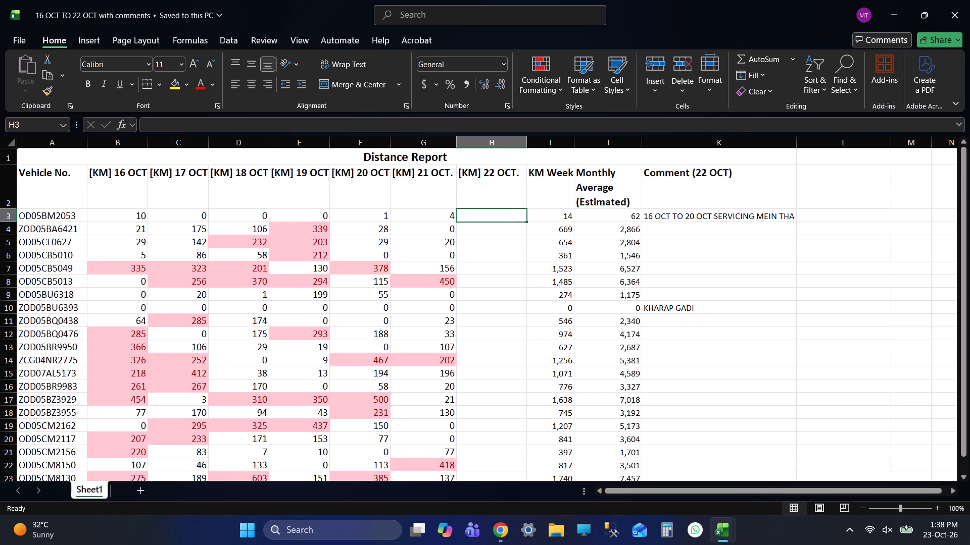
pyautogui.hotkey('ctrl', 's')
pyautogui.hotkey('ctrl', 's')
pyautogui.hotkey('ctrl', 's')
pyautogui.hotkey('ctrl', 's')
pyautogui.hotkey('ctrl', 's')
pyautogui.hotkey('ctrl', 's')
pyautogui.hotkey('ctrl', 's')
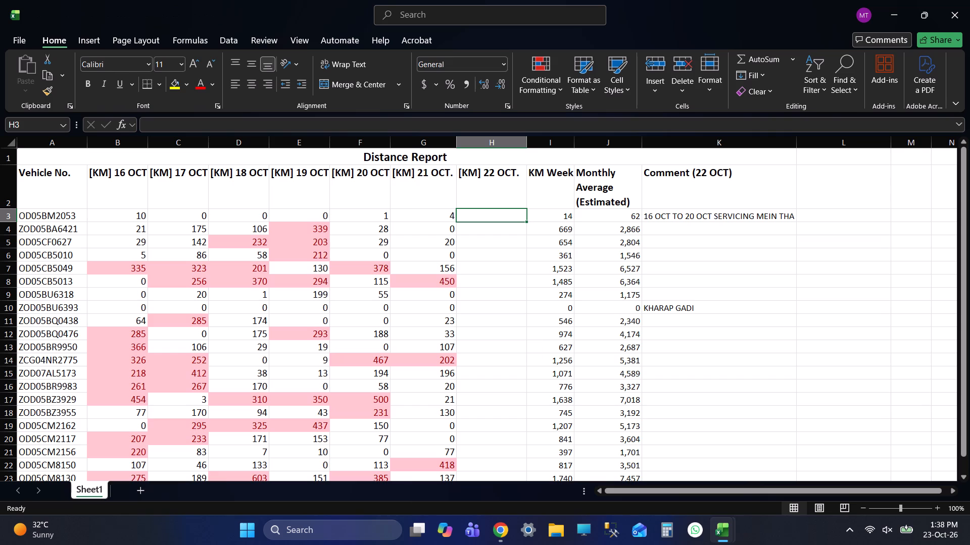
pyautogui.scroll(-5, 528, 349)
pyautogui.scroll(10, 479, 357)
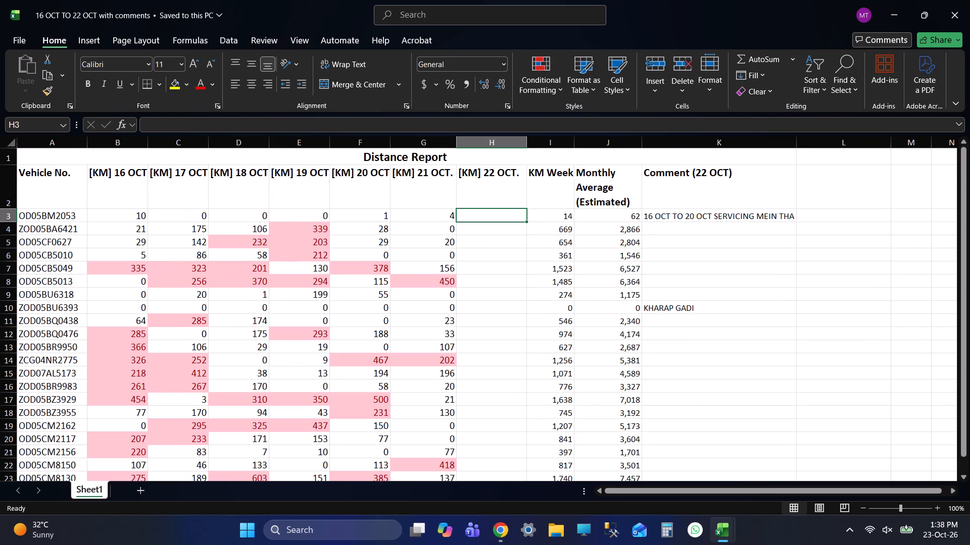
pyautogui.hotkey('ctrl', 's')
# Switch to the Wheelseye dashboard in Chrome and reload the page.
pyautogui.hotkey('alt', 'Tab')
pyautogui.hotkey('alt', 'Tab')
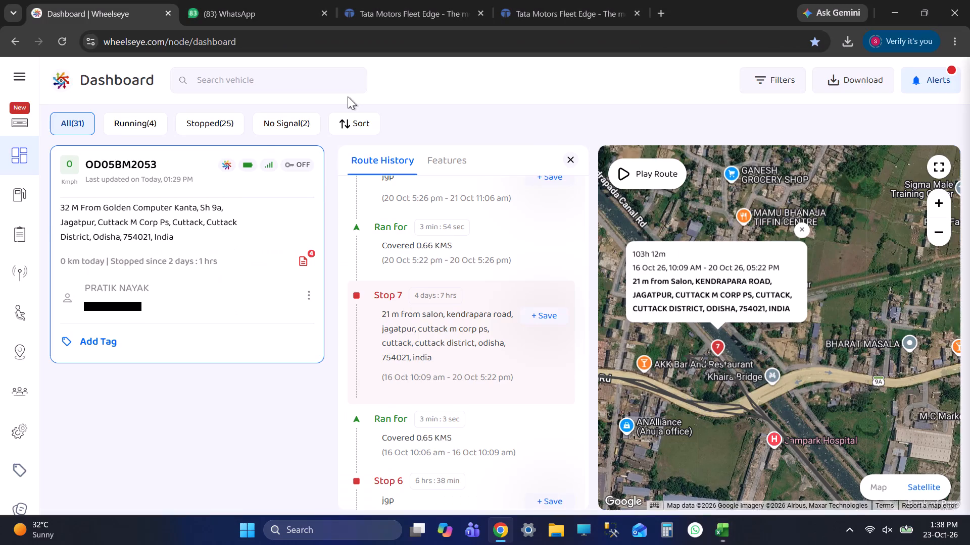
pyautogui.click(65, 48)
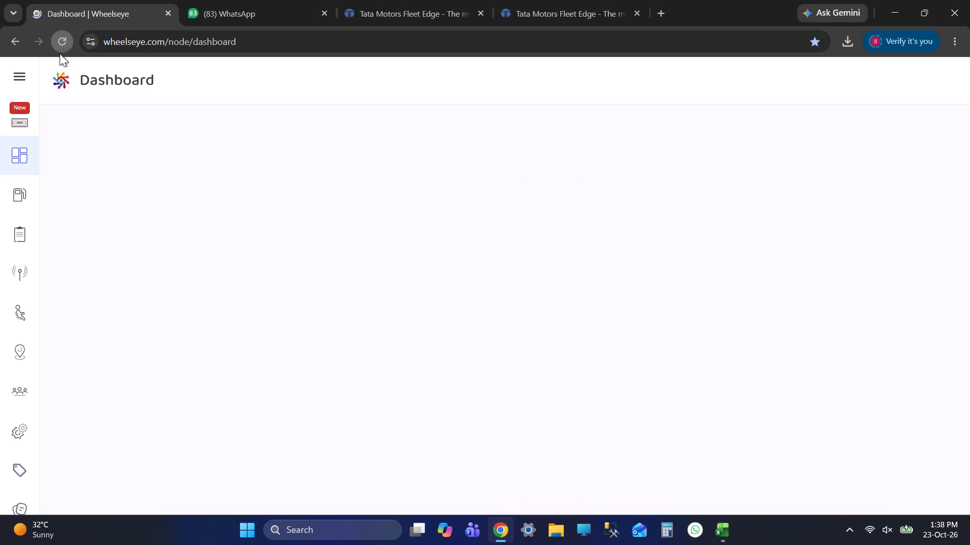
pyautogui.click(683, 333)
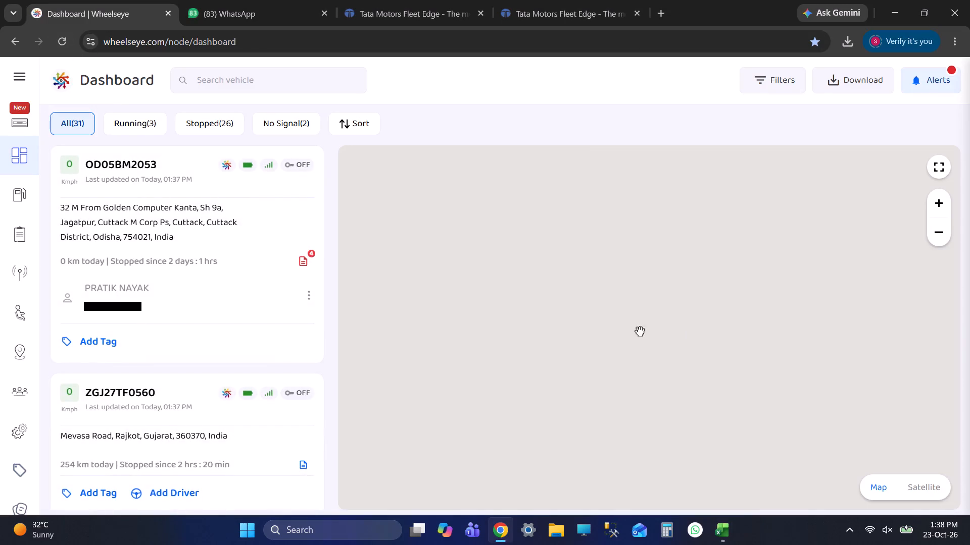
pyautogui.click(169, 292)
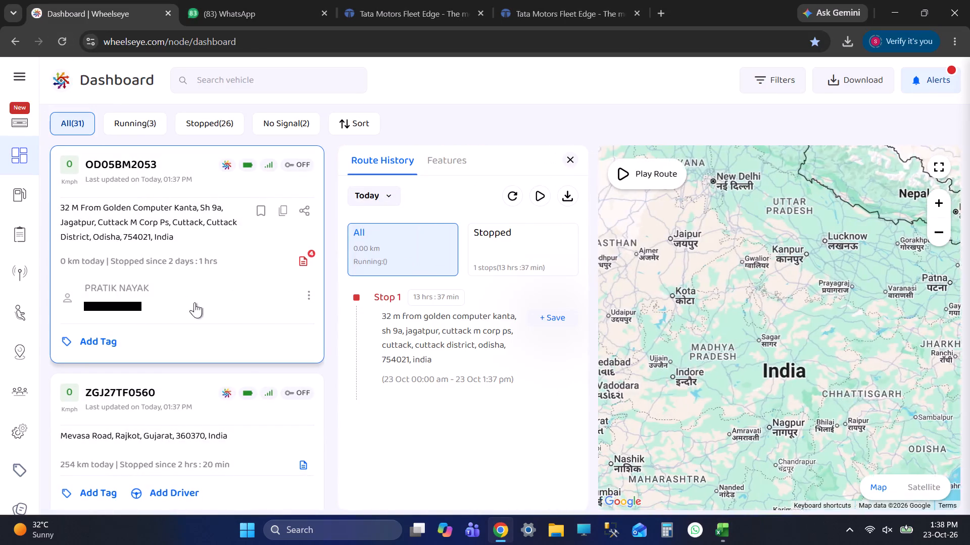
pyautogui.scroll(-4, 140, 406)
pyautogui.scroll(3, 187, 283)
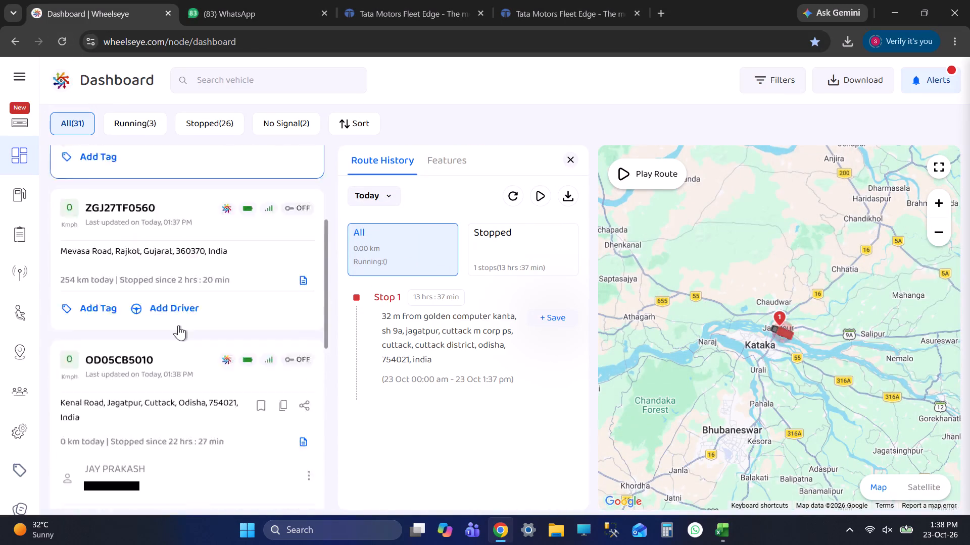
pyautogui.click(162, 375)
pyautogui.scroll(-3, 214, 407)
pyautogui.click(185, 336)
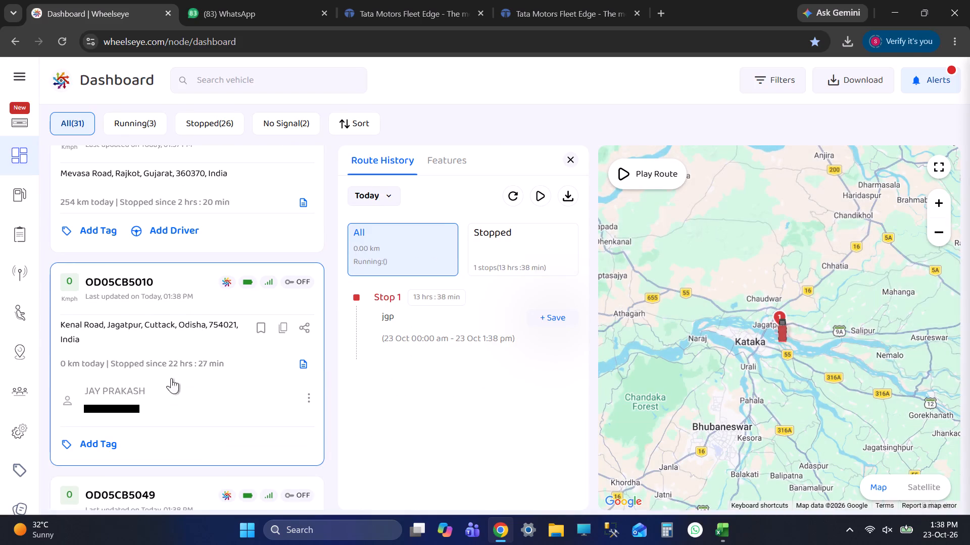
pyautogui.scroll(-4, 121, 379)
pyautogui.click(154, 312)
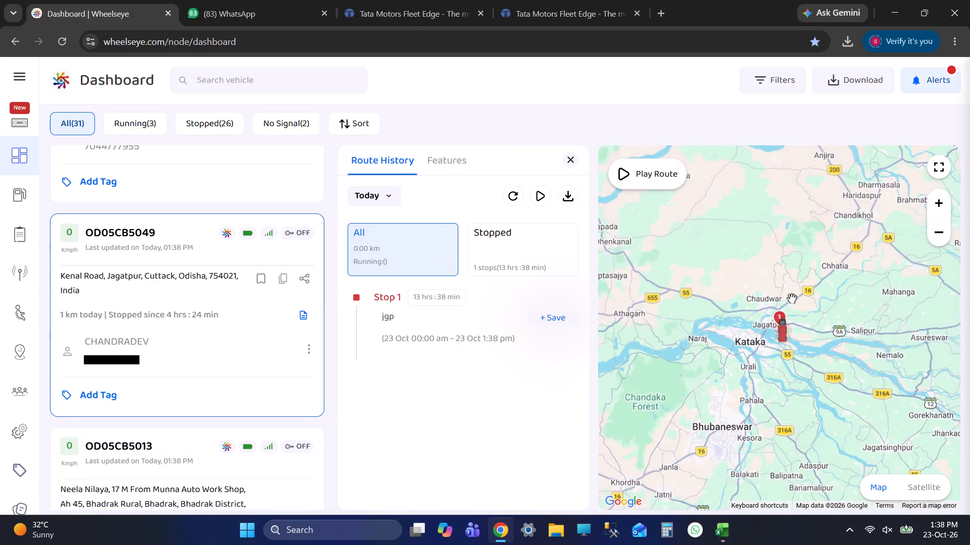
pyautogui.scroll(-2, 114, 308)
pyautogui.click(152, 344)
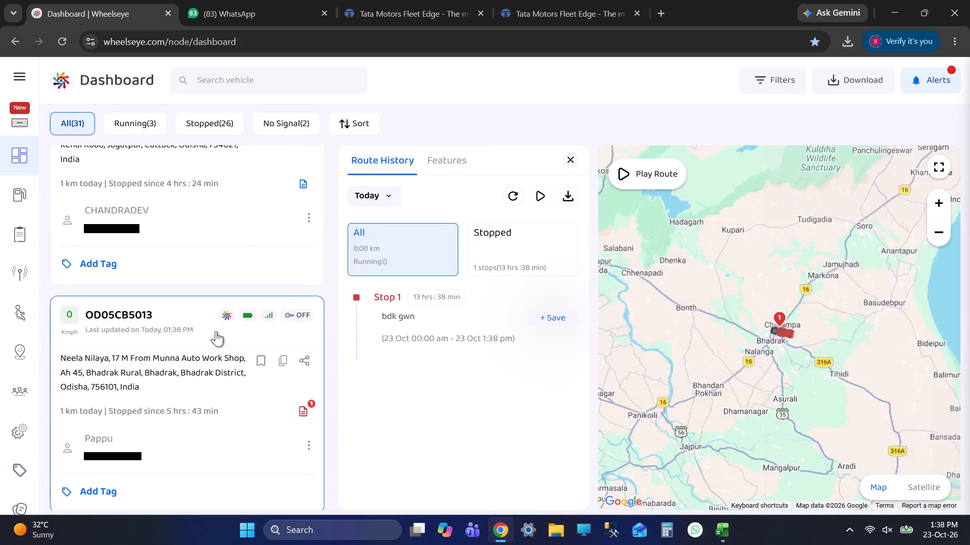
pyautogui.scroll(7, 796, 316)
pyautogui.scroll(3, 744, 359)
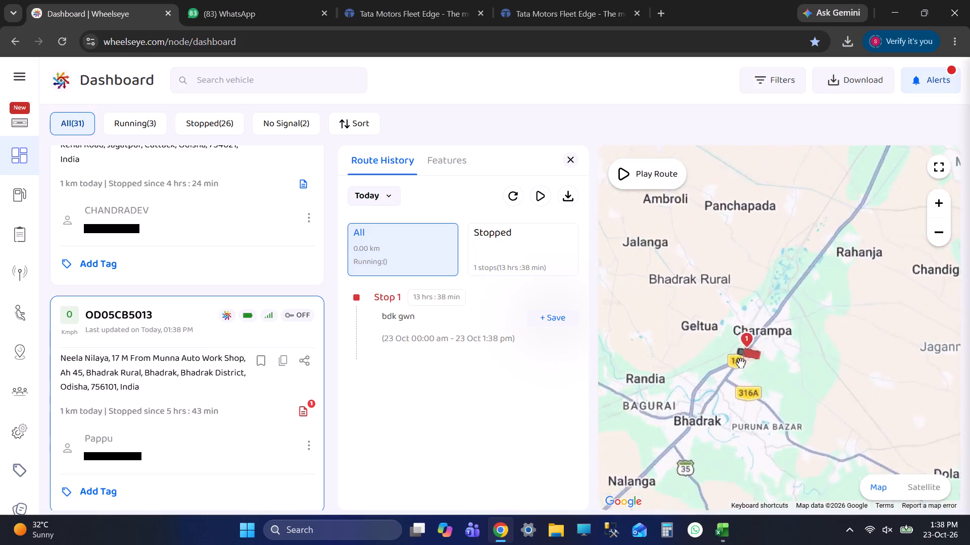
pyautogui.scroll(10, 741, 363)
pyautogui.moveTo(724, 264); pyautogui.dragTo(727, 324)
pyautogui.click(932, 483)
pyautogui.scroll(3, 732, 324)
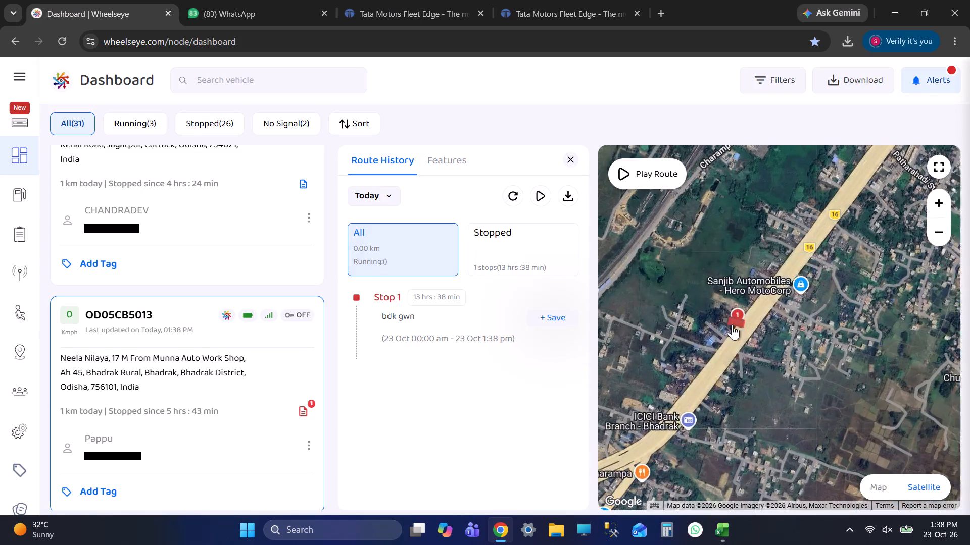
pyautogui.scroll(-3, 215, 392)
pyautogui.click(163, 387)
pyautogui.scroll(-3, 168, 384)
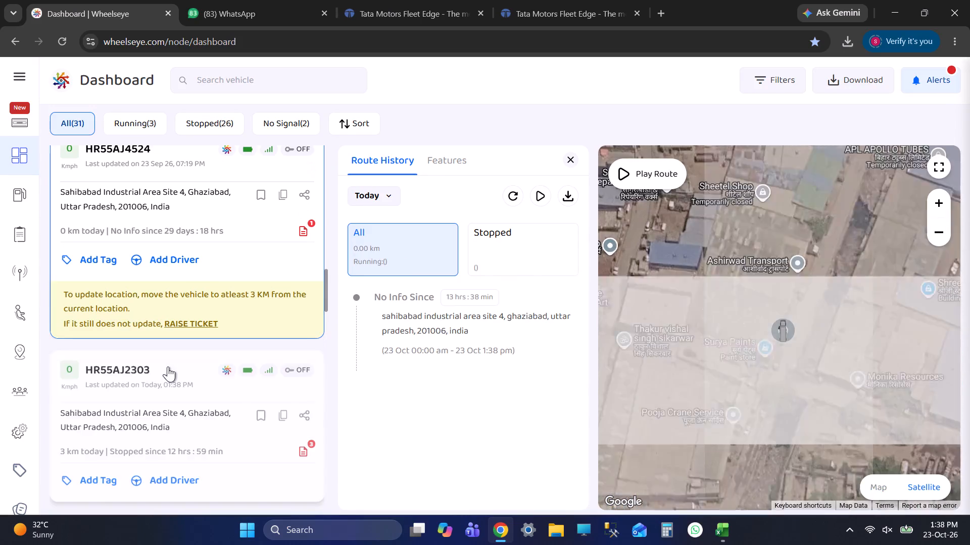
pyautogui.click(168, 366)
pyautogui.scroll(-3, 168, 366)
pyautogui.click(168, 356)
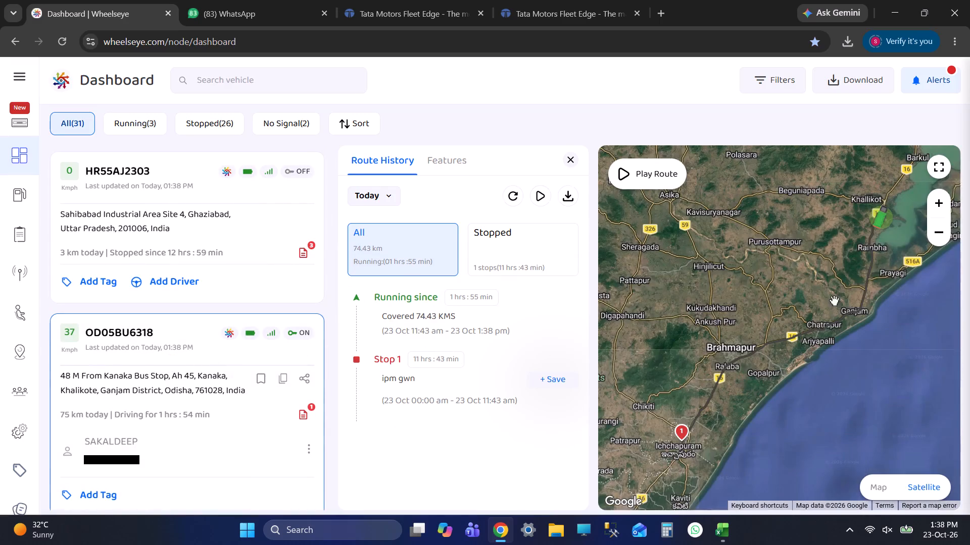
pyautogui.moveTo(845, 254); pyautogui.dragTo(793, 332)
pyautogui.scroll(4, 841, 298)
pyautogui.scroll(-5, 833, 305)
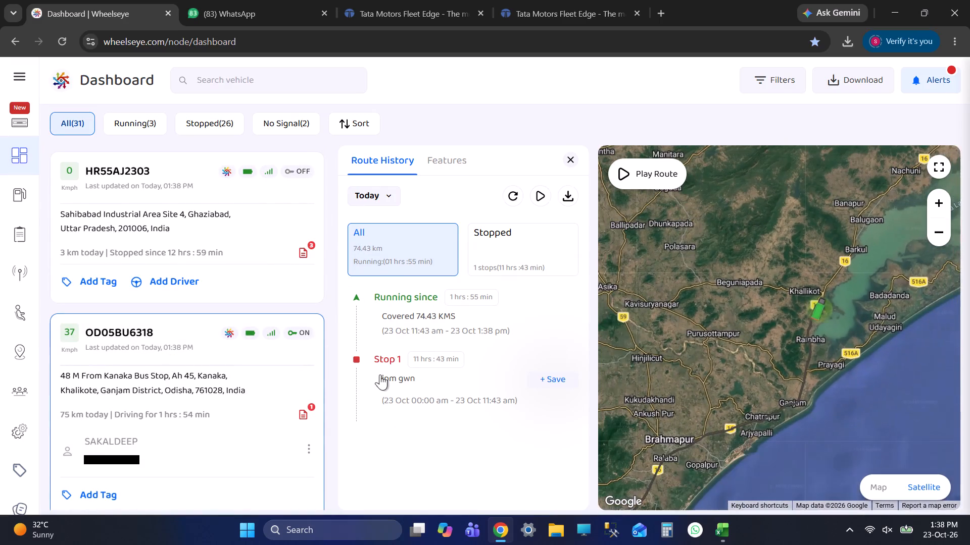
pyautogui.scroll(-5, 99, 388)
pyautogui.click(164, 319)
pyautogui.scroll(-4, 170, 320)
pyautogui.click(174, 323)
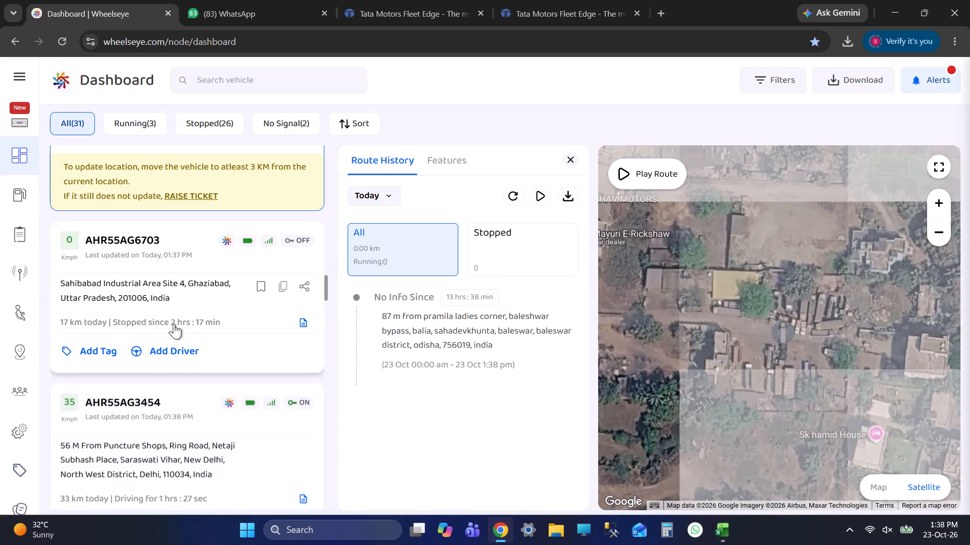
pyautogui.scroll(-3, 183, 334)
pyautogui.click(201, 274)
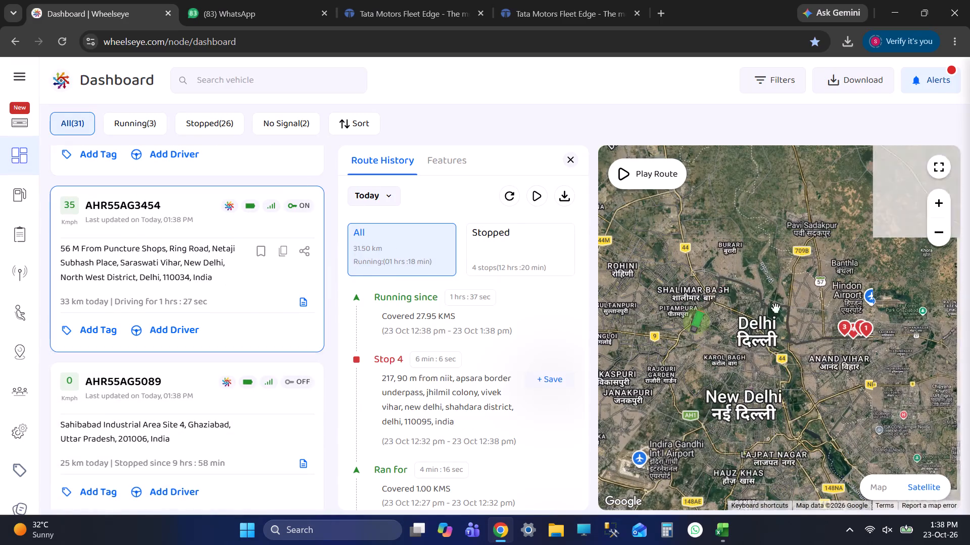
pyautogui.scroll(-3, 265, 382)
pyautogui.click(228, 235)
pyautogui.scroll(-1, 207, 344)
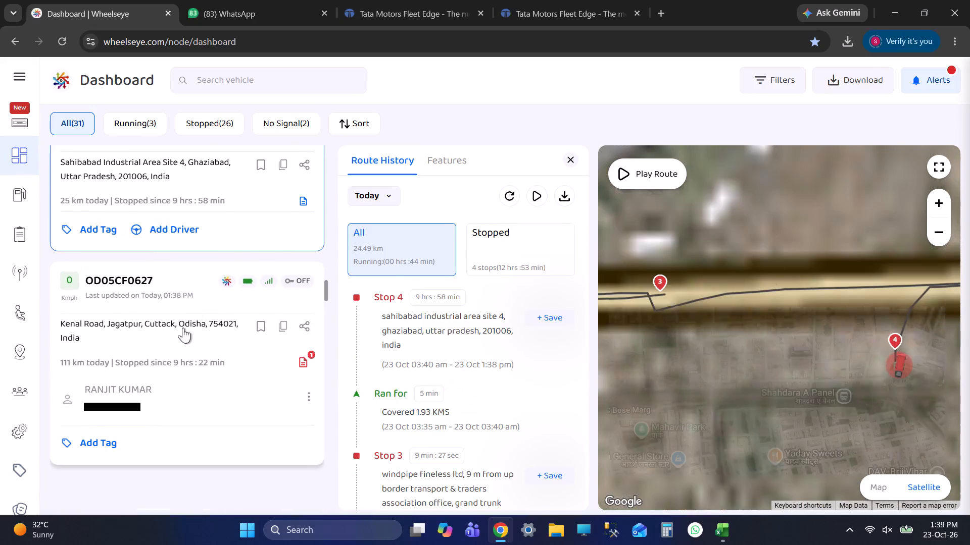
pyautogui.click(183, 325)
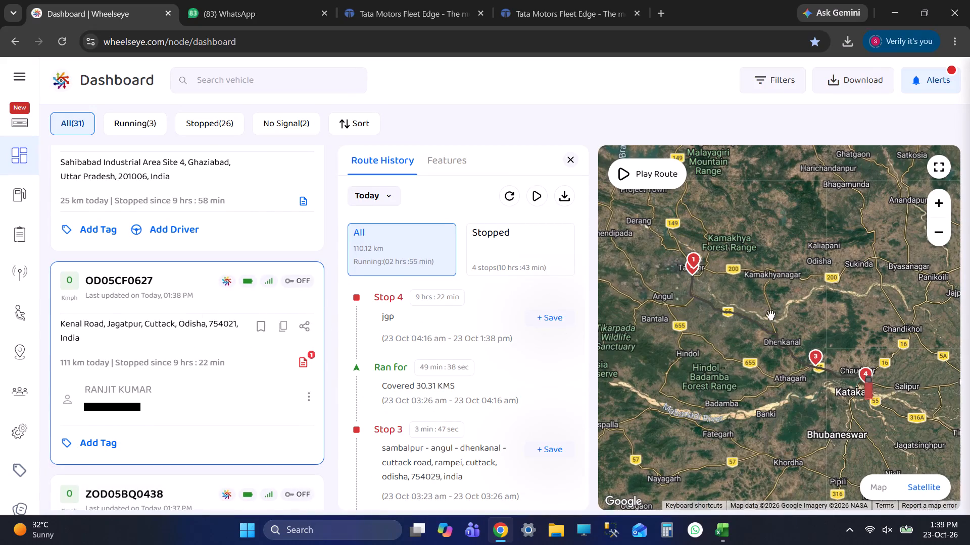
pyautogui.click(476, 321)
pyautogui.scroll(-3, 134, 349)
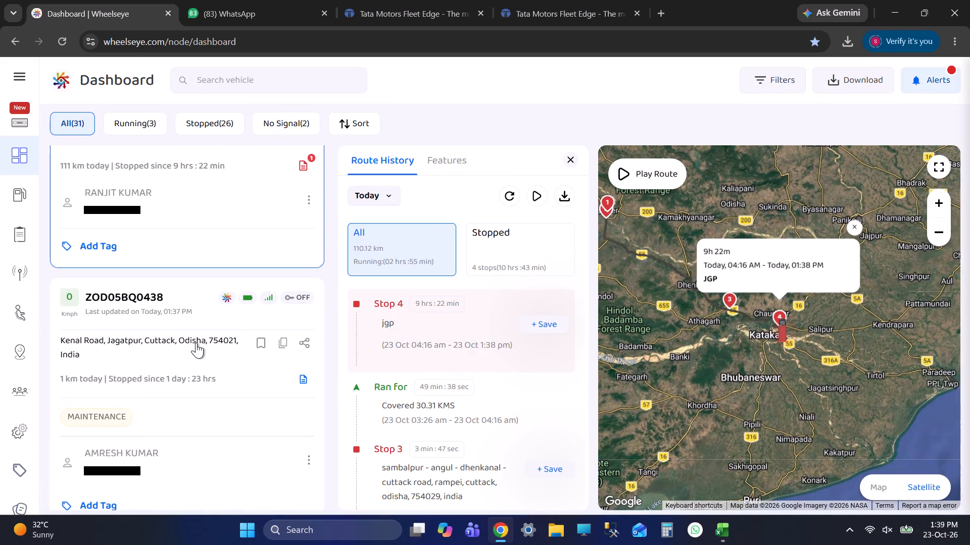
pyautogui.scroll(-8, 452, 384)
pyautogui.click(437, 451)
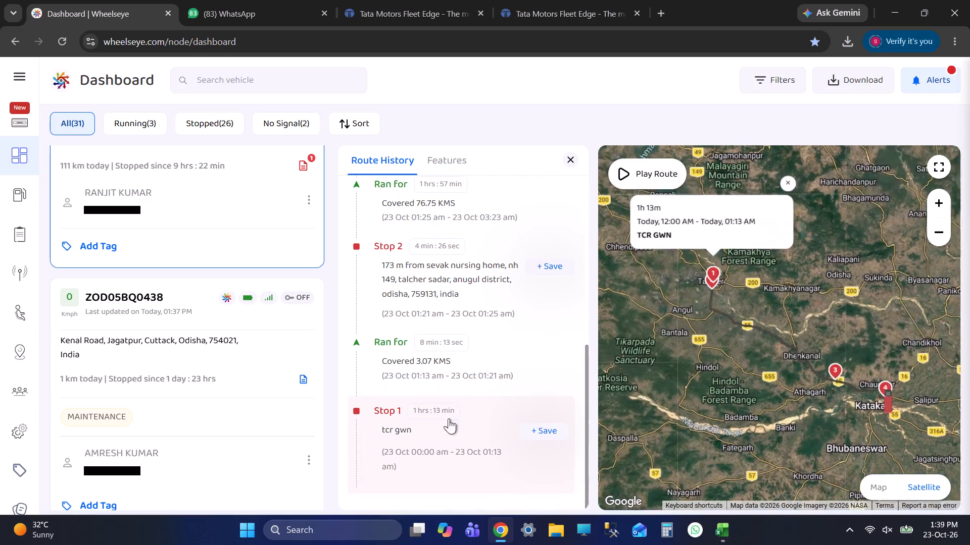
pyautogui.scroll(2, 492, 387)
pyautogui.click(481, 391)
pyautogui.scroll(4, 474, 393)
pyautogui.click(449, 407)
pyautogui.scroll(2, 445, 409)
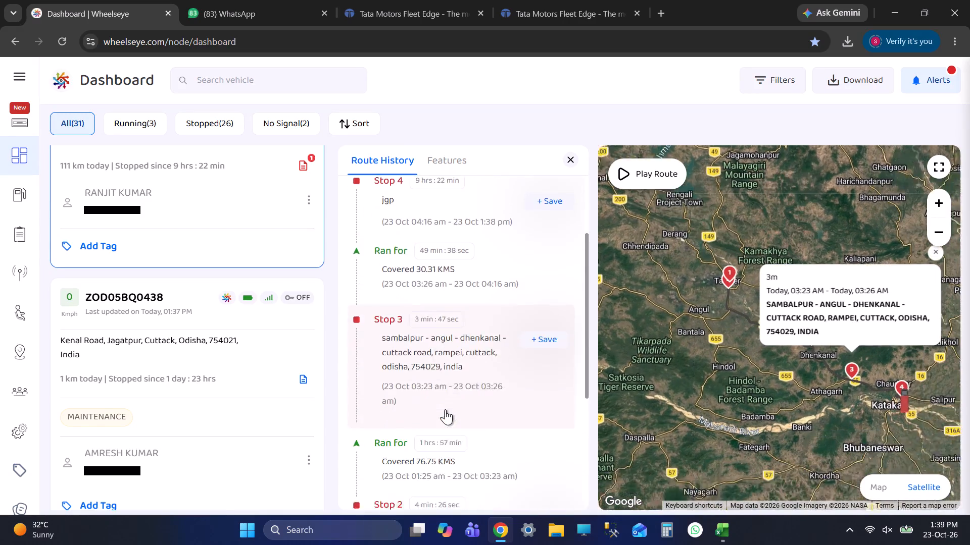
pyautogui.scroll(2, 445, 409)
pyautogui.click(447, 335)
pyautogui.scroll(-4, 179, 395)
pyautogui.scroll(3, 193, 312)
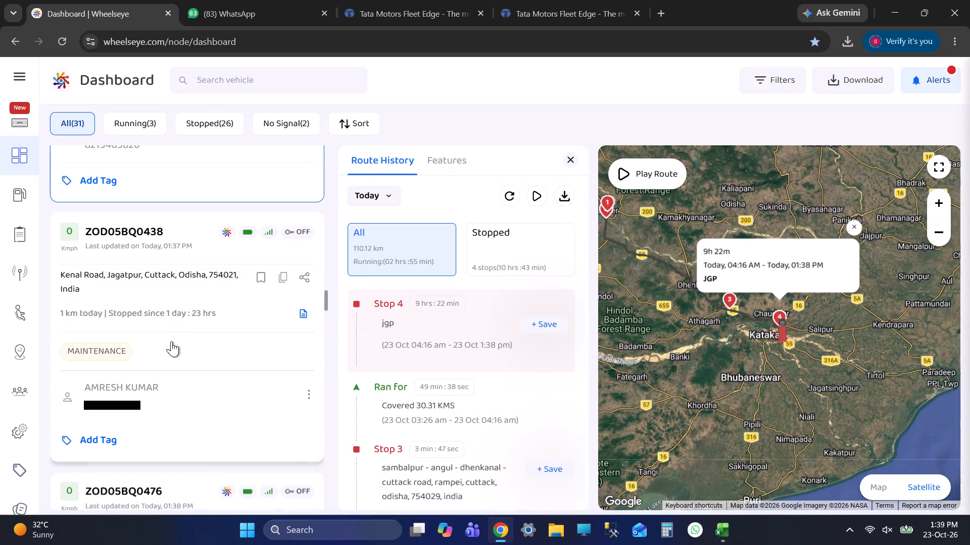
pyautogui.click(171, 341)
pyautogui.scroll(-4, 212, 368)
pyautogui.click(167, 297)
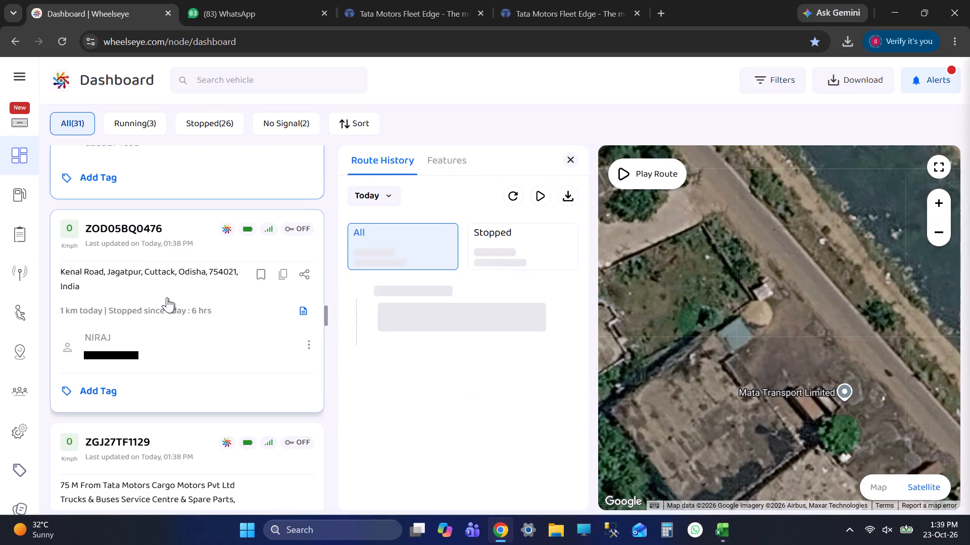
pyautogui.scroll(4, 252, 320)
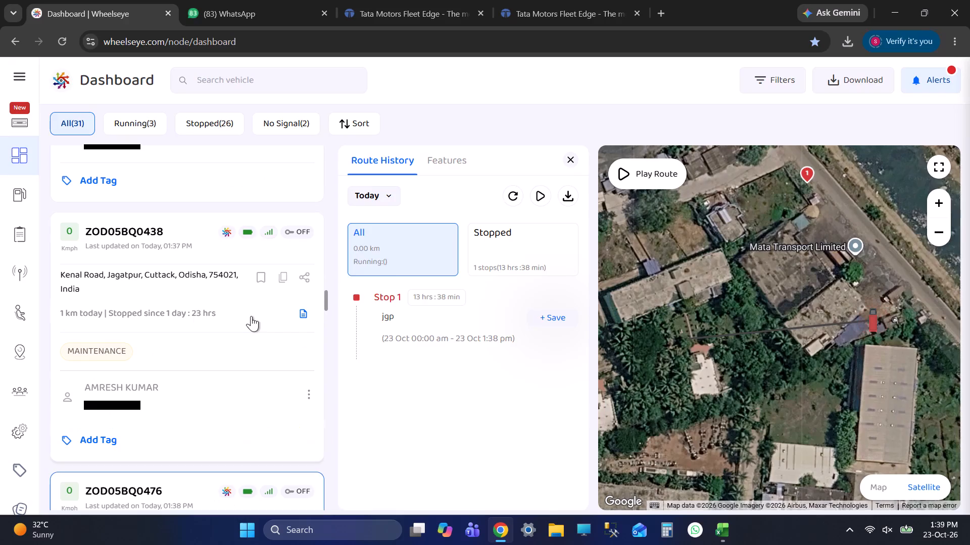
pyautogui.click(239, 345)
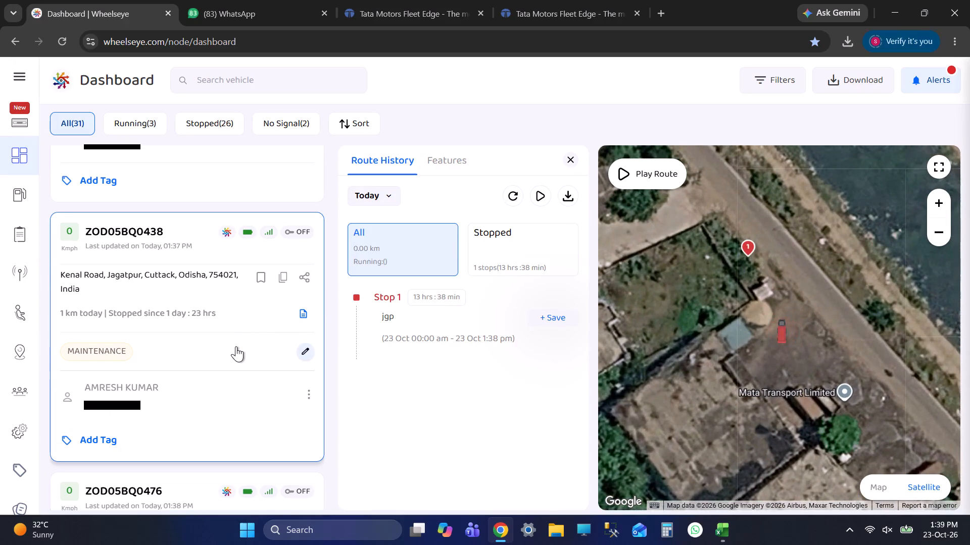
pyautogui.scroll(4, 211, 342)
pyautogui.click(157, 332)
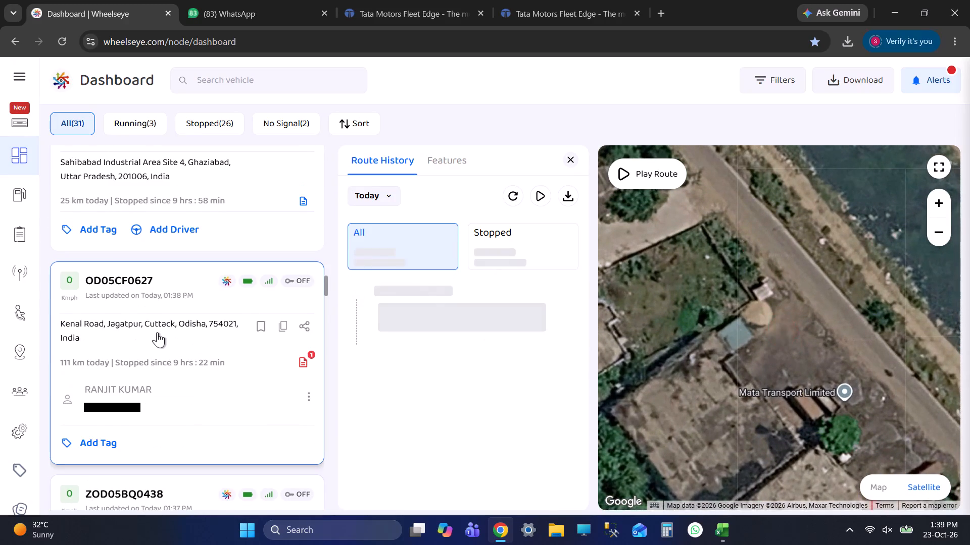
pyautogui.scroll(3, 180, 350)
pyautogui.click(169, 314)
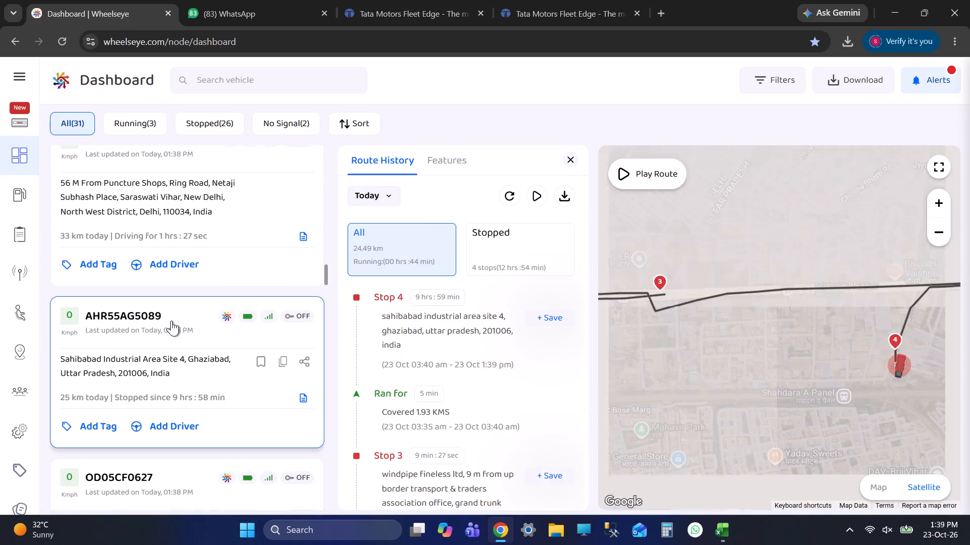
pyautogui.scroll(2, 177, 336)
pyautogui.click(171, 338)
pyautogui.scroll(-3, 171, 338)
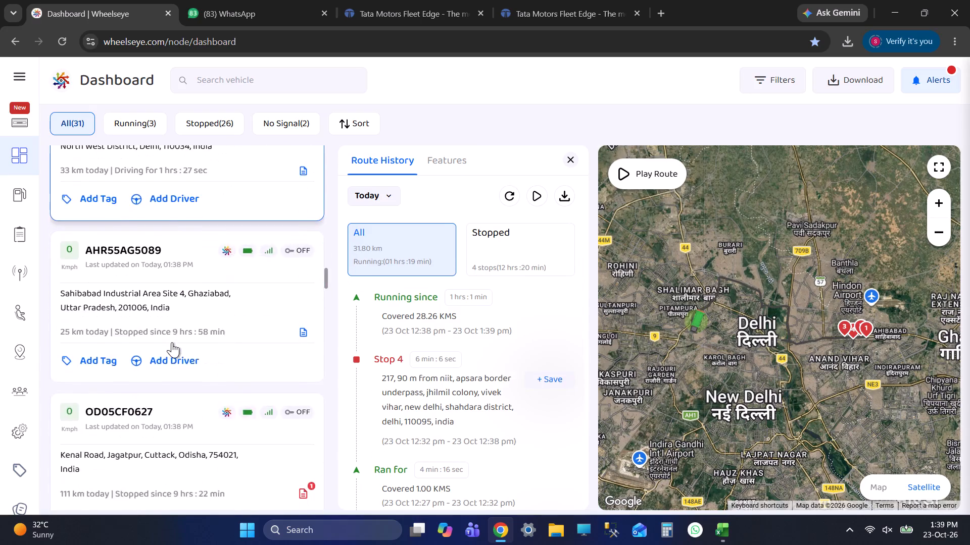
pyautogui.scroll(-3, 175, 348)
pyautogui.click(202, 276)
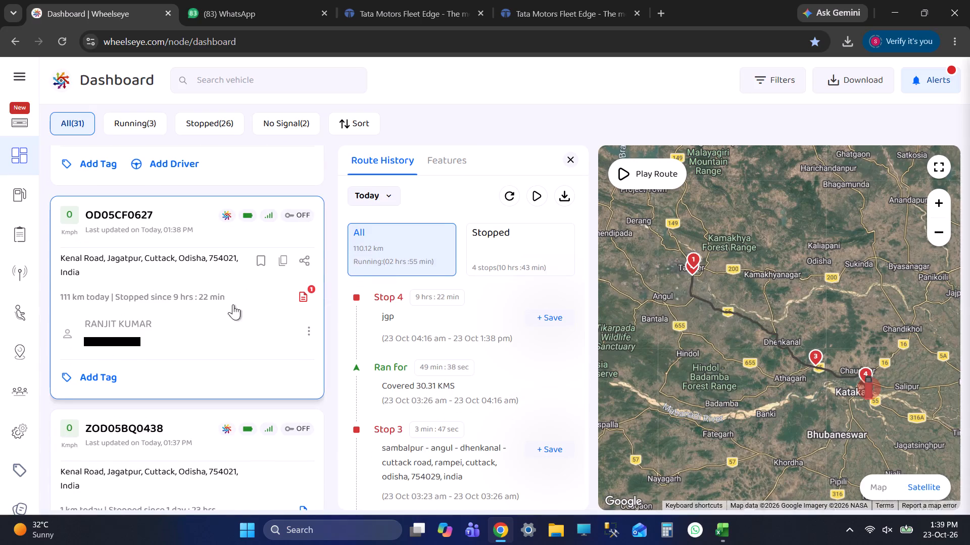
pyautogui.scroll(-3, 194, 315)
pyautogui.click(181, 301)
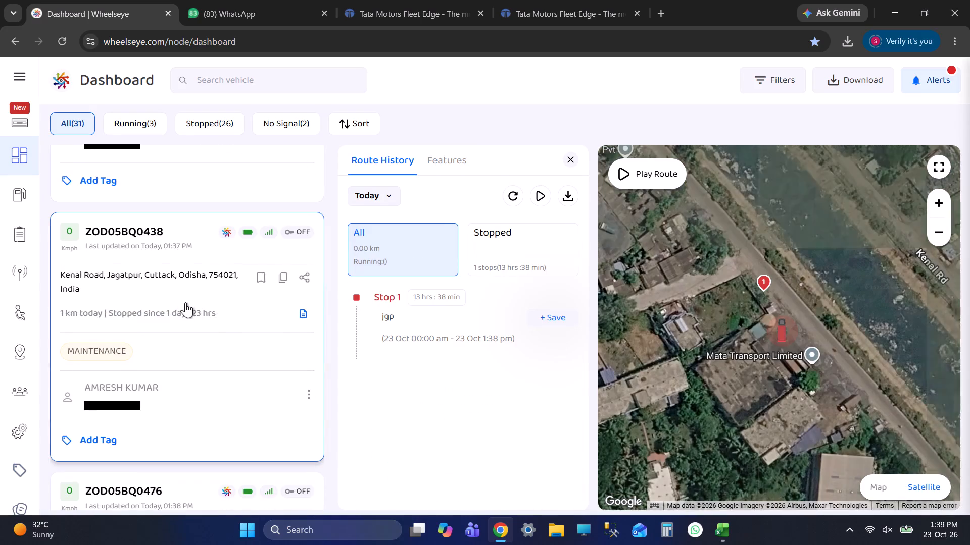
pyautogui.scroll(-4, 202, 328)
pyautogui.click(177, 320)
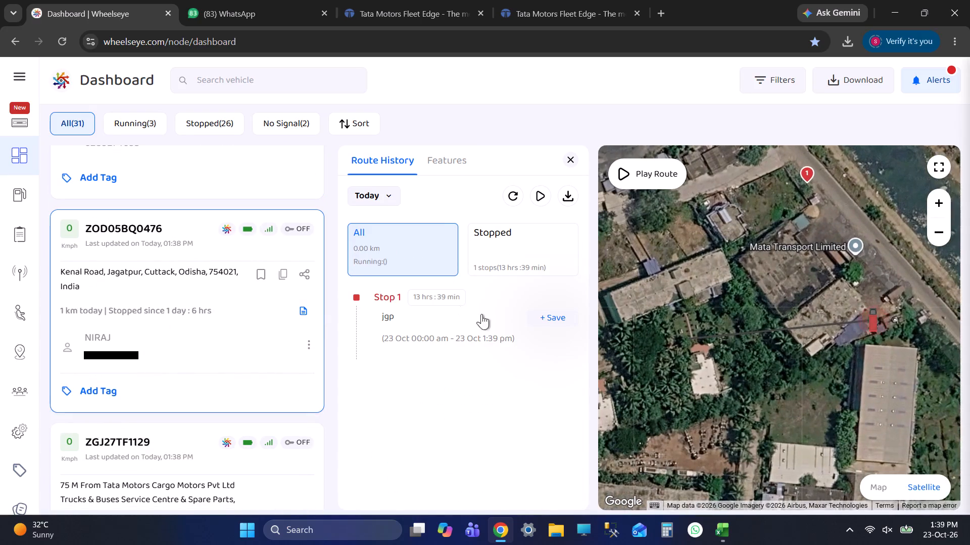
pyautogui.scroll(-2, 142, 353)
pyautogui.click(144, 317)
pyautogui.scroll(-3, 170, 339)
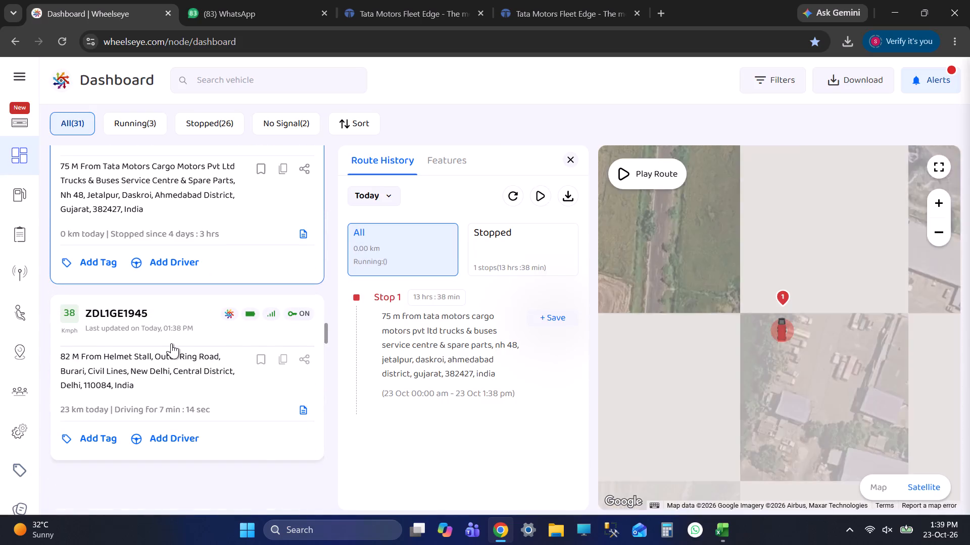
pyautogui.scroll(-7, 638, 364)
pyautogui.scroll(1, 646, 367)
pyautogui.scroll(-11, 646, 367)
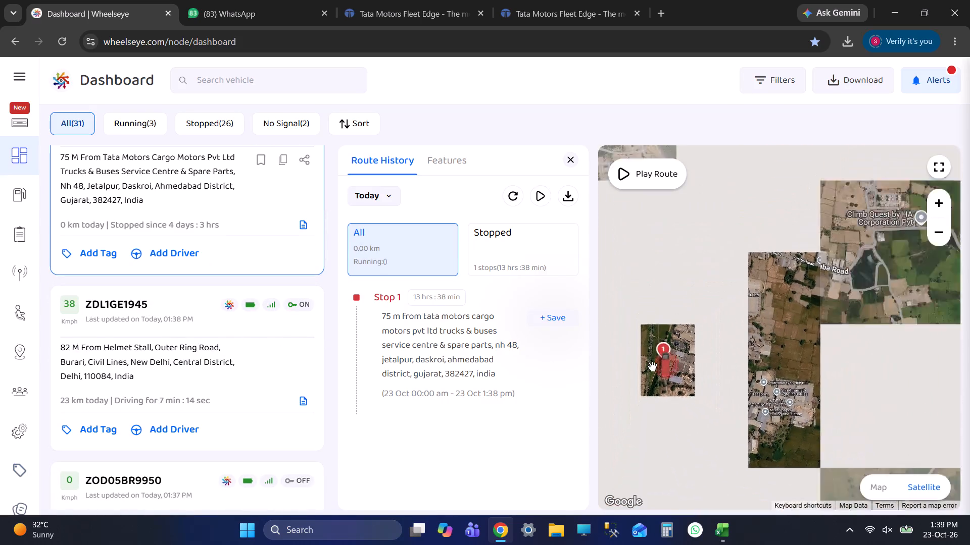
pyautogui.scroll(-5, 652, 366)
pyautogui.scroll(3, 265, 362)
pyautogui.scroll(-4, 260, 372)
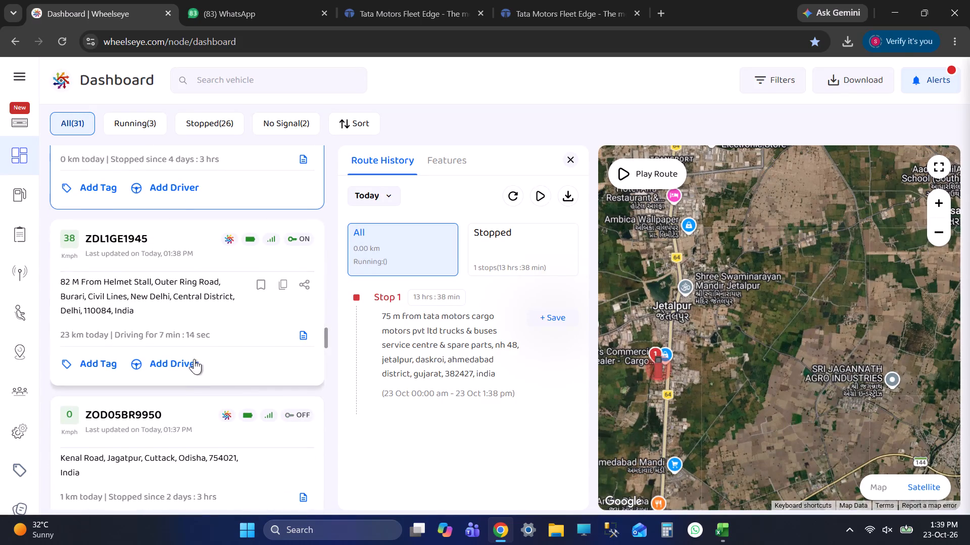
pyautogui.scroll(-3, 199, 336)
pyautogui.click(206, 297)
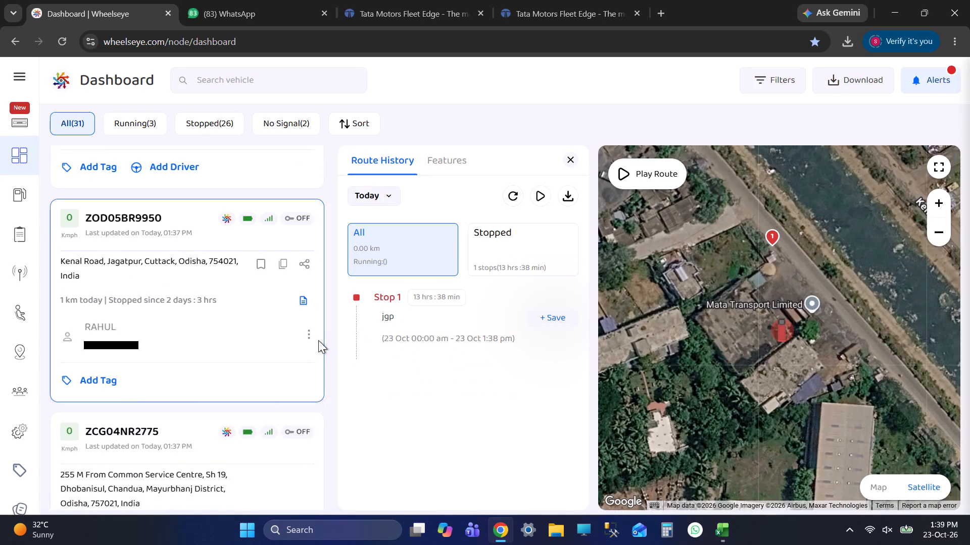
pyautogui.scroll(-3, 266, 391)
pyautogui.click(164, 268)
pyautogui.moveTo(773, 257); pyautogui.dragTo(737, 353)
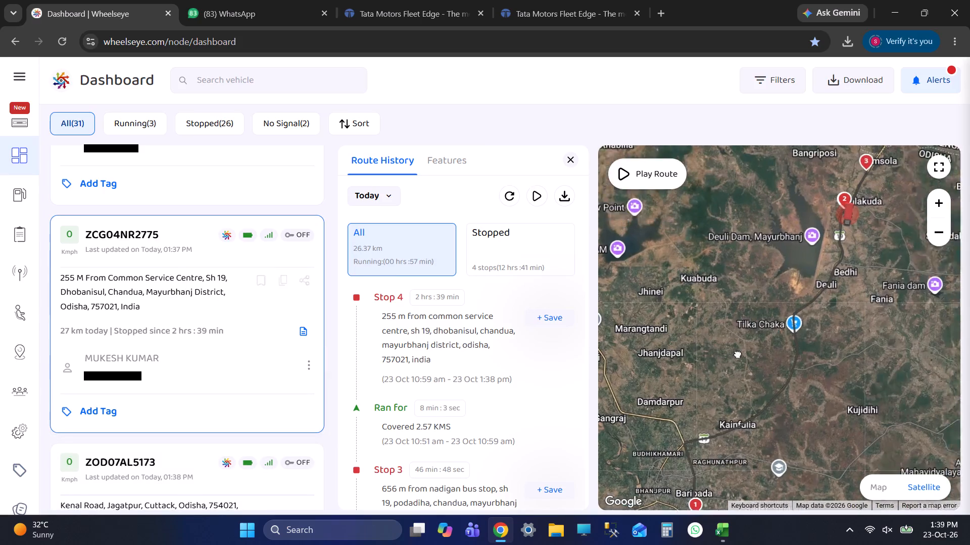
pyautogui.moveTo(737, 353); pyautogui.dragTo(725, 366)
pyautogui.scroll(4, 777, 269)
pyautogui.scroll(5, 823, 299)
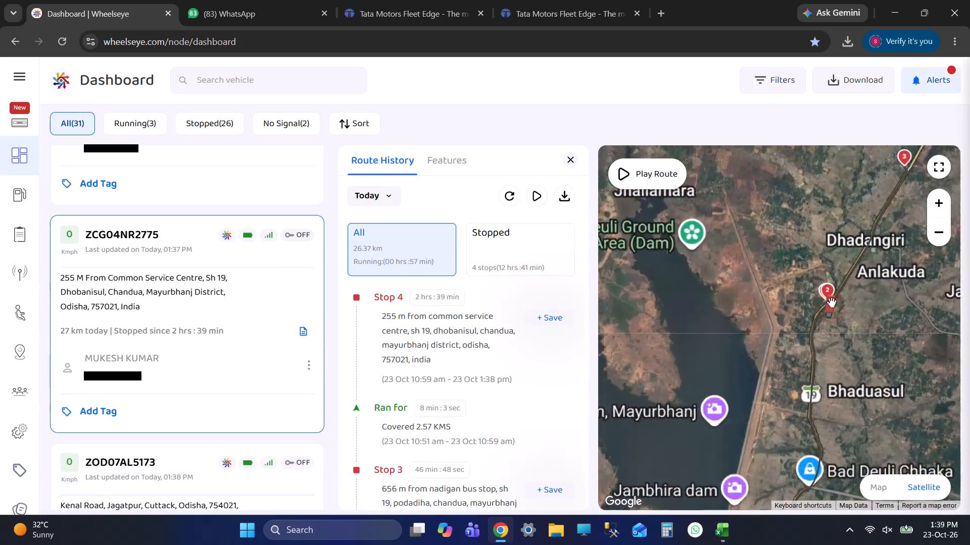
pyautogui.scroll(7, 832, 302)
pyautogui.scroll(-3, 186, 330)
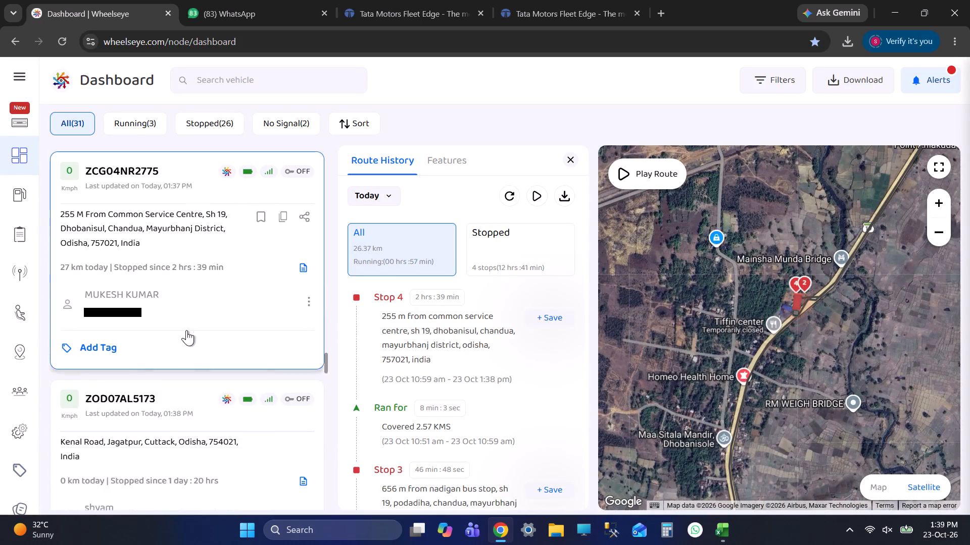
pyautogui.scroll(15, 789, 311)
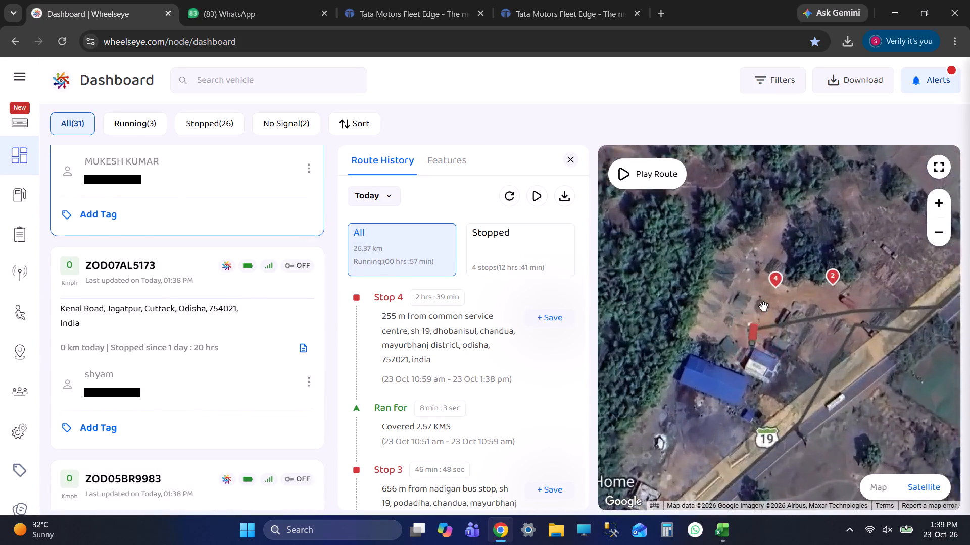
pyautogui.scroll(9, 763, 306)
pyautogui.scroll(-3, 774, 327)
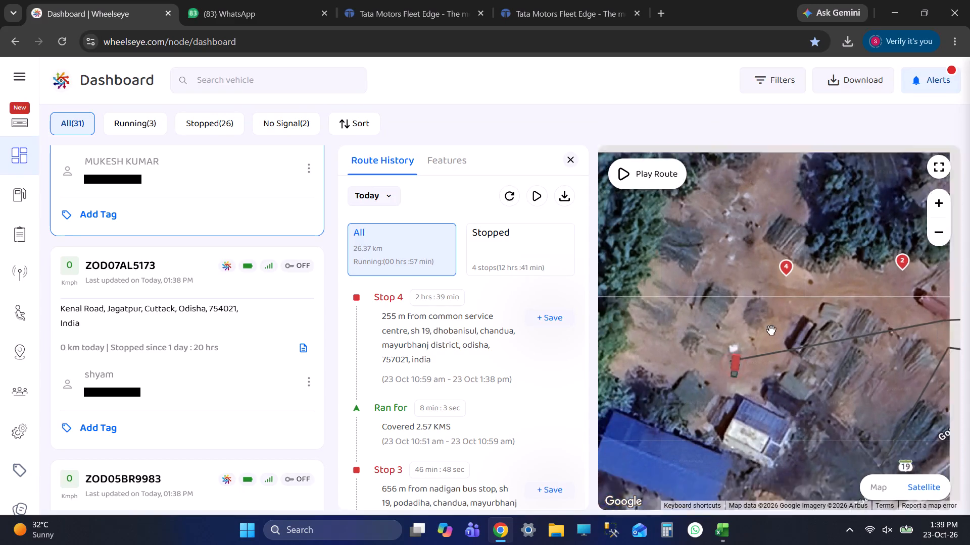
pyautogui.scroll(-2, 773, 322)
pyautogui.scroll(2, 773, 323)
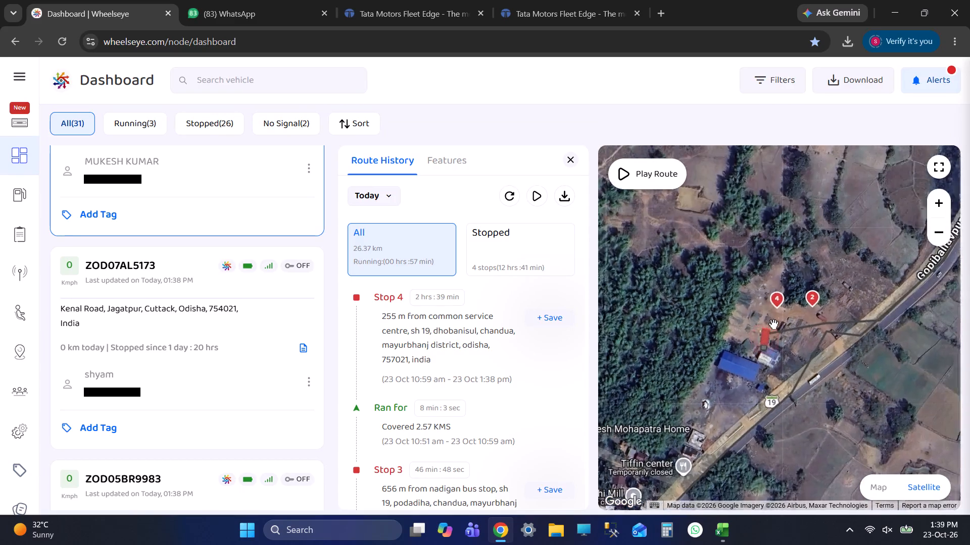
pyautogui.scroll(6, 773, 324)
pyautogui.moveTo(799, 355); pyautogui.dragTo(773, 127)
pyautogui.scroll(-3, 840, 202)
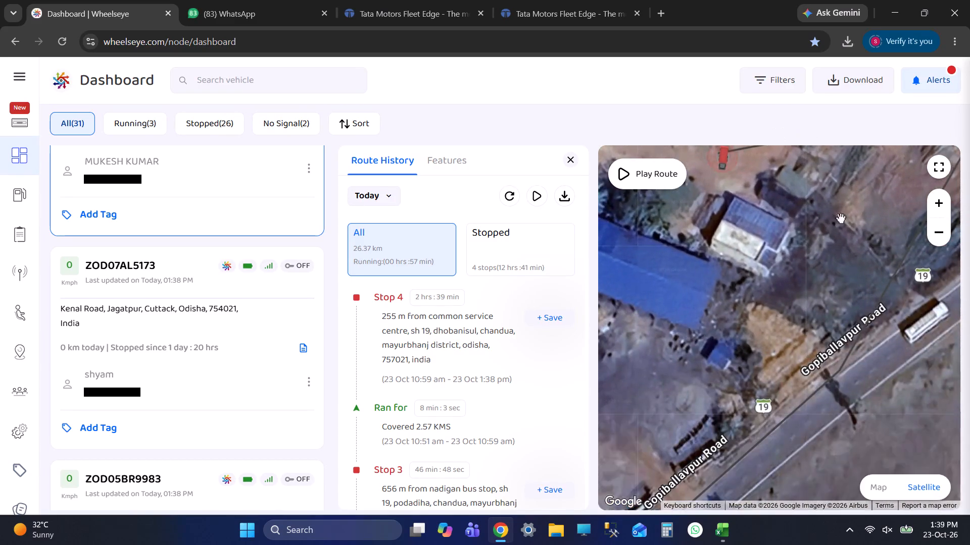
pyautogui.scroll(-2, 841, 230)
pyautogui.moveTo(829, 241); pyautogui.dragTo(761, 353)
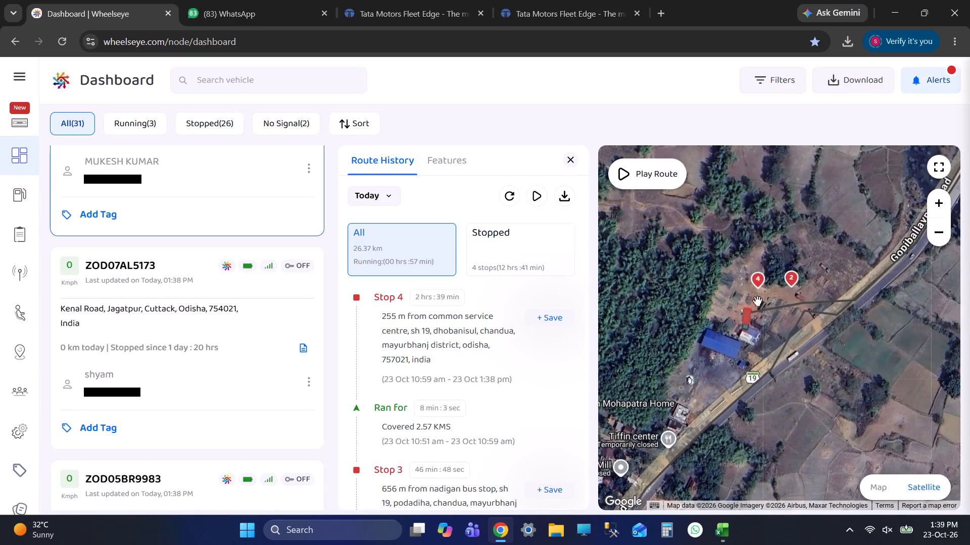
pyautogui.scroll(3, 309, 328)
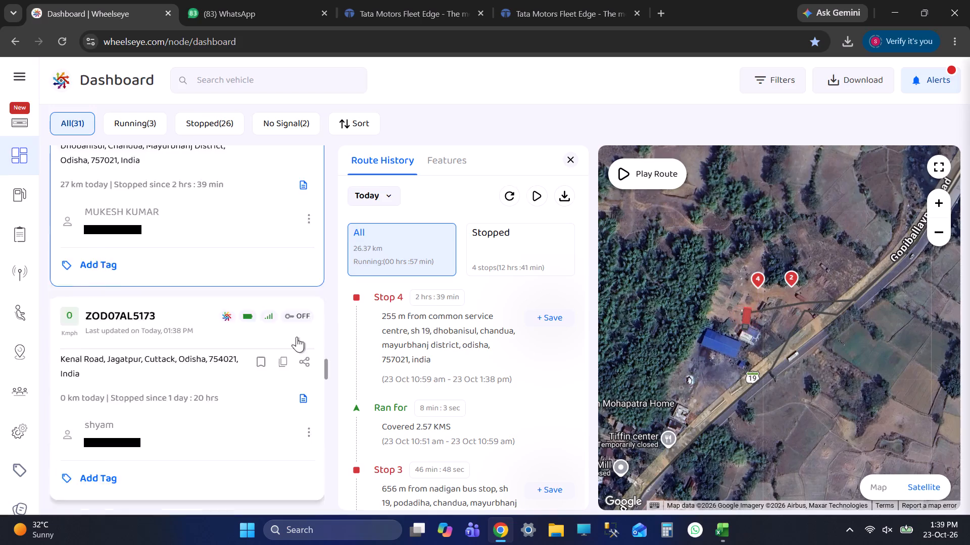
pyautogui.scroll(2, 216, 343)
pyautogui.scroll(-4, 225, 361)
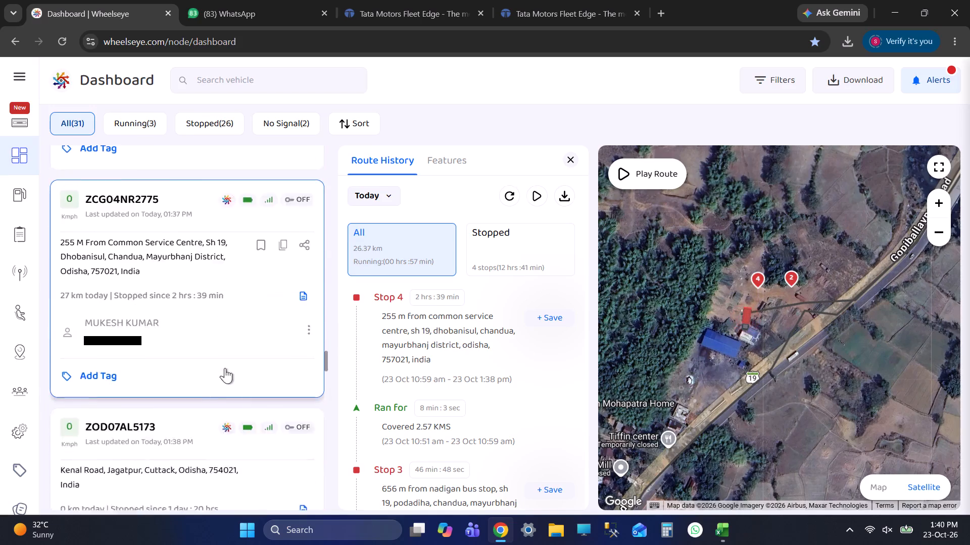
pyautogui.scroll(6, 214, 360)
pyautogui.click(213, 338)
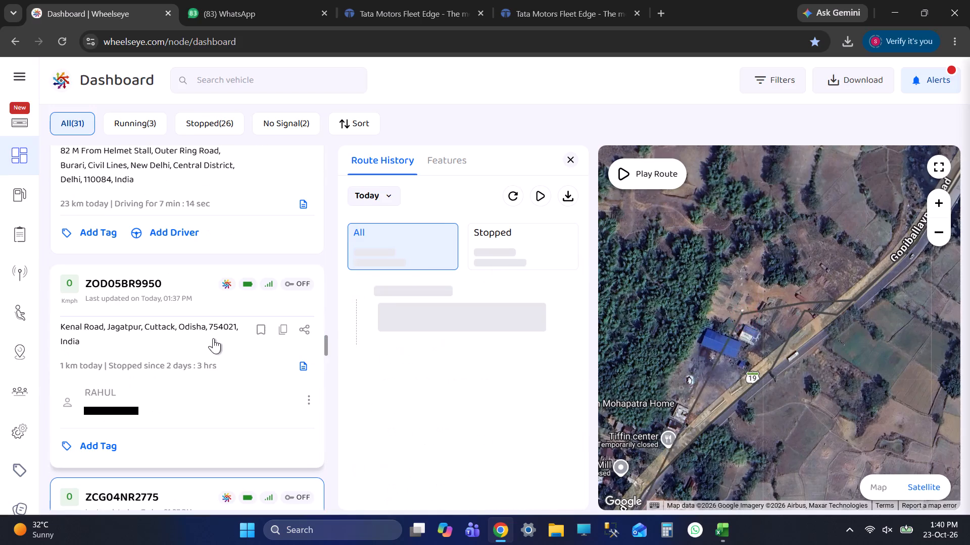
pyautogui.scroll(-1, 217, 341)
pyautogui.scroll(1, 217, 343)
pyautogui.scroll(-1, 217, 343)
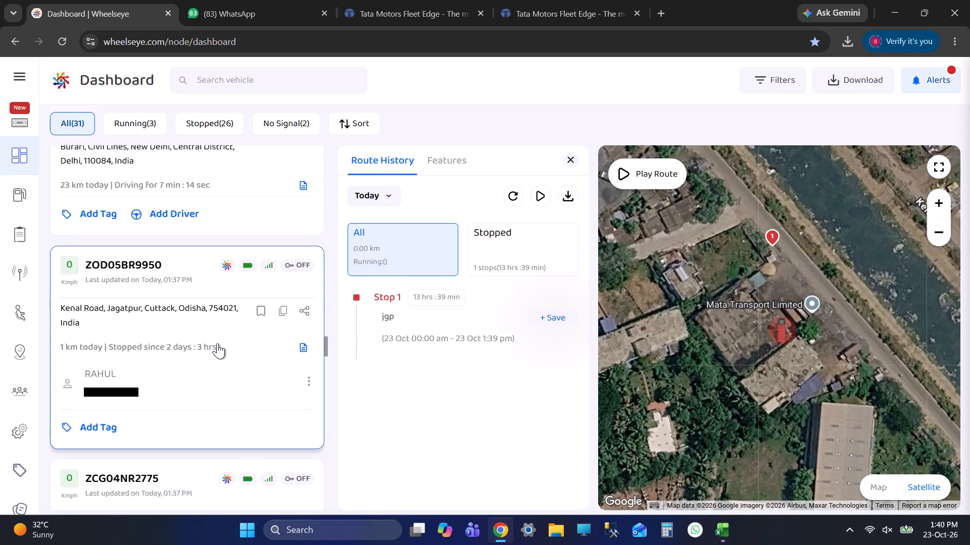
pyautogui.scroll(-6, 217, 343)
pyautogui.click(172, 324)
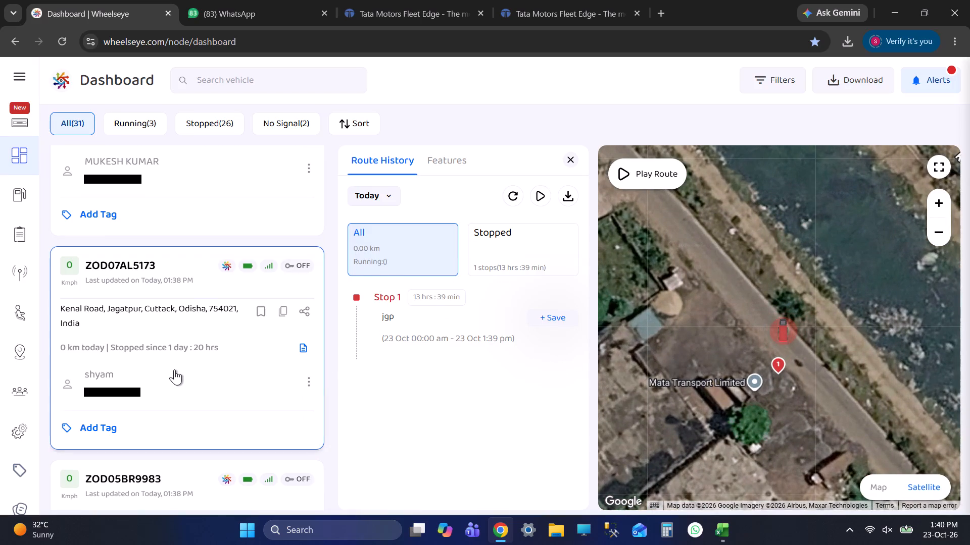
pyautogui.scroll(-9, 786, 364)
pyautogui.scroll(-2, 281, 392)
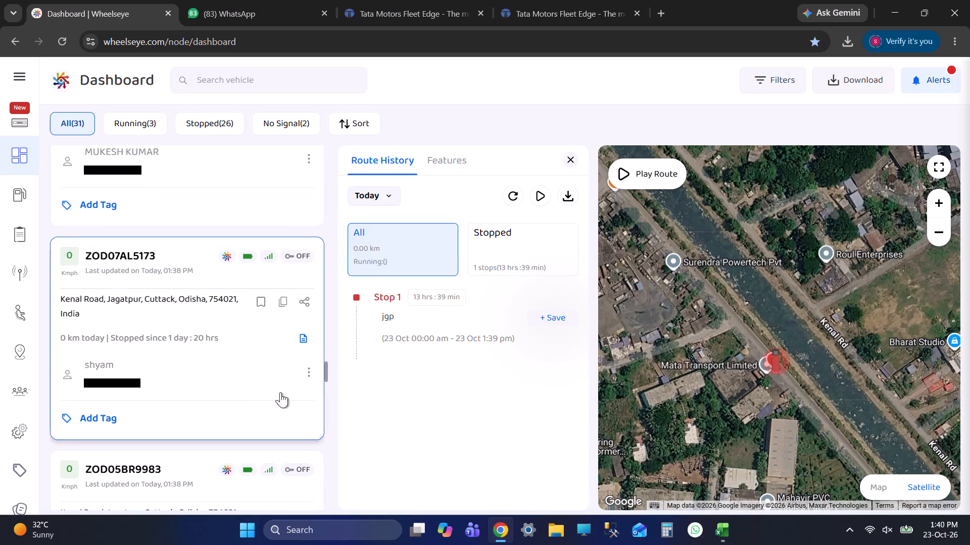
pyautogui.scroll(-2, 280, 392)
pyautogui.scroll(4, 321, 350)
pyautogui.scroll(1, 148, 322)
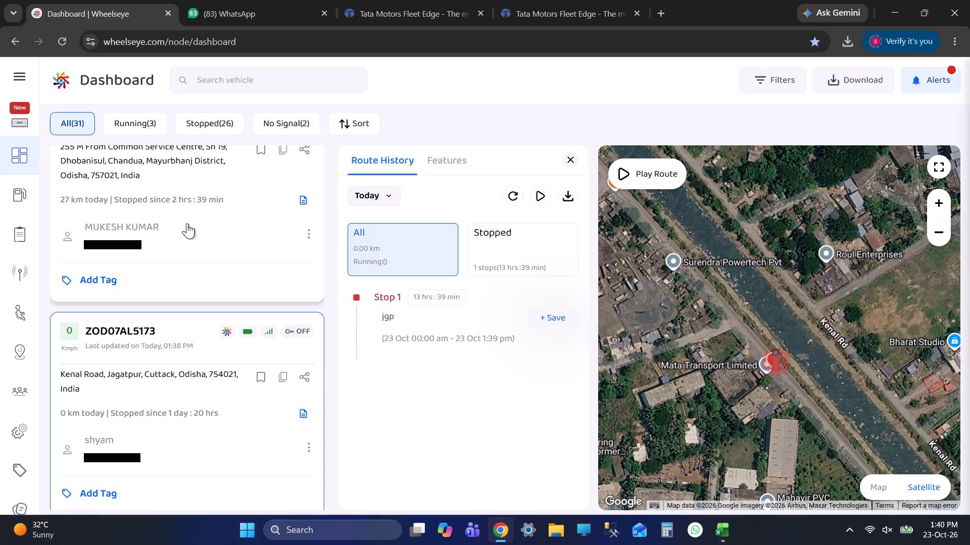
pyautogui.click(187, 223)
pyautogui.moveTo(808, 202); pyautogui.dragTo(745, 304)
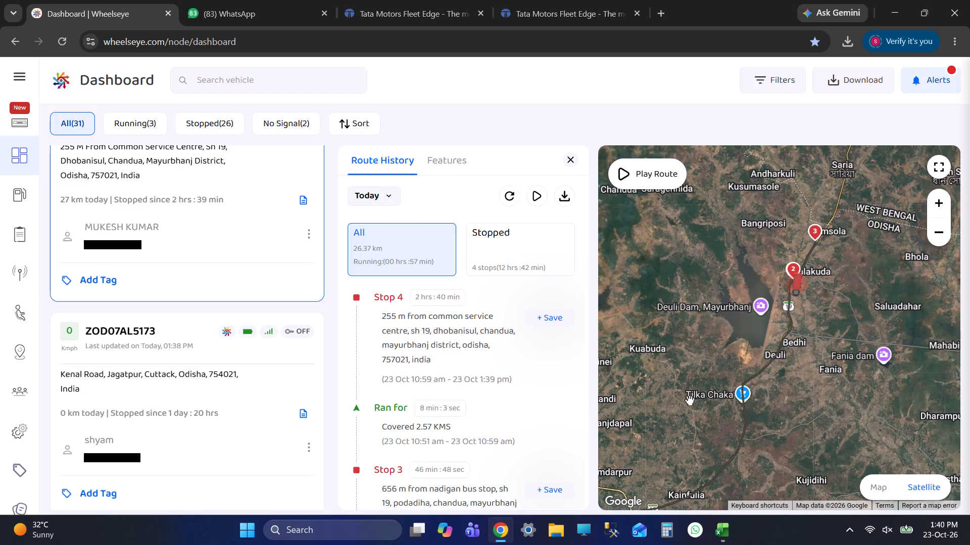
pyautogui.click(419, 351)
pyautogui.scroll(1, 792, 321)
pyautogui.click(152, 362)
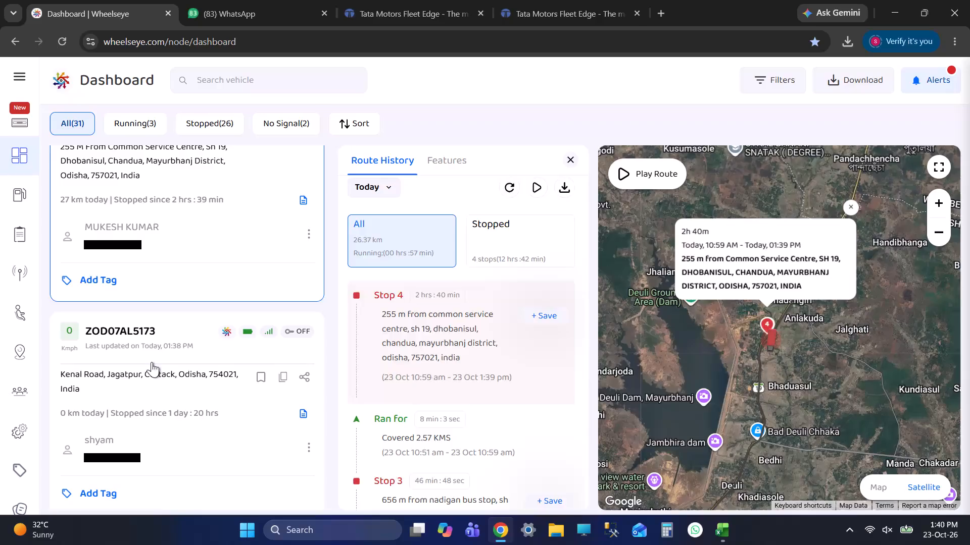
pyautogui.scroll(-4, 205, 376)
pyautogui.click(233, 301)
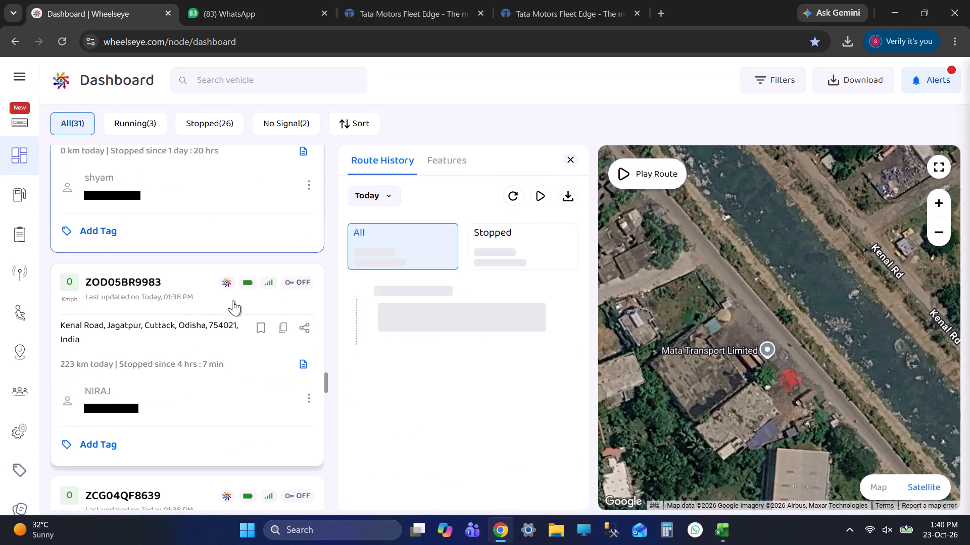
pyautogui.scroll(5, 869, 236)
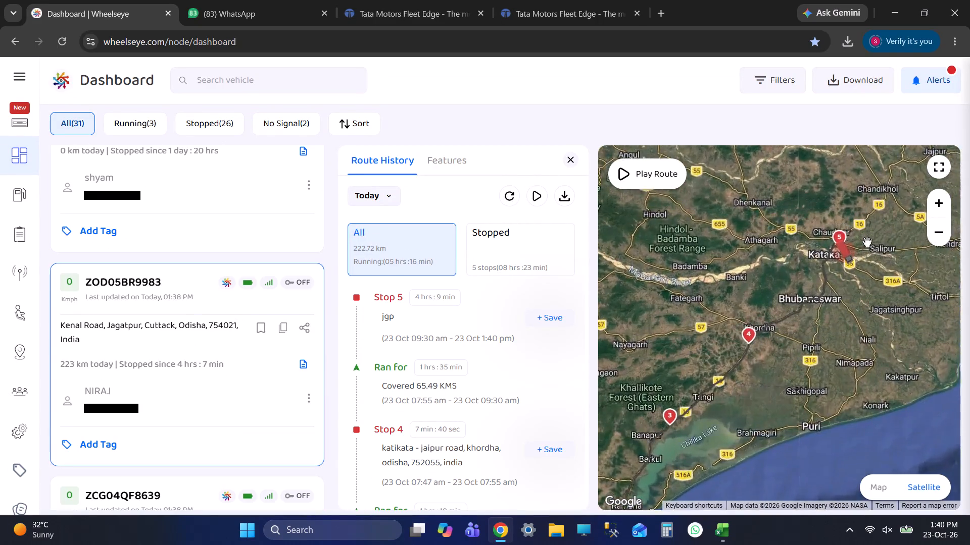
pyautogui.scroll(10, 867, 242)
pyautogui.scroll(4, 763, 271)
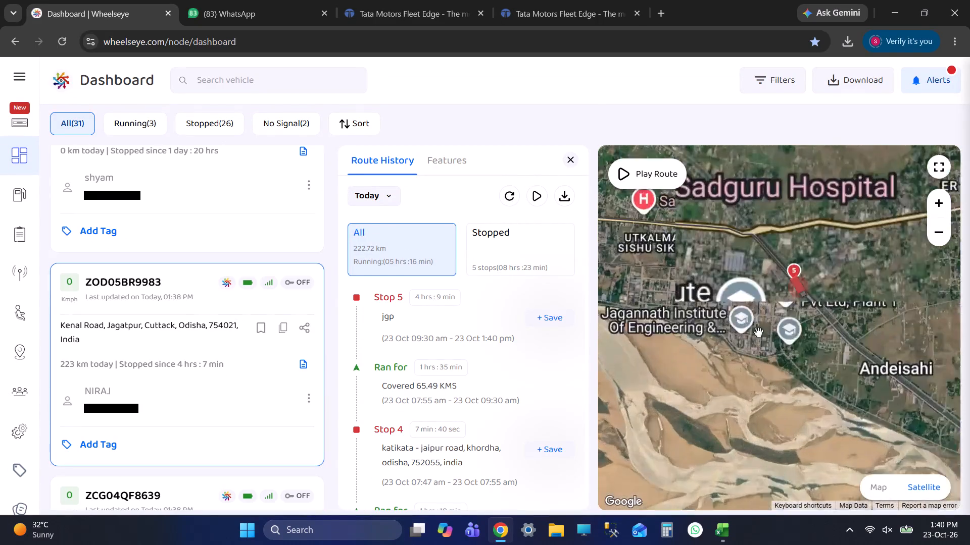
pyautogui.click(825, 283)
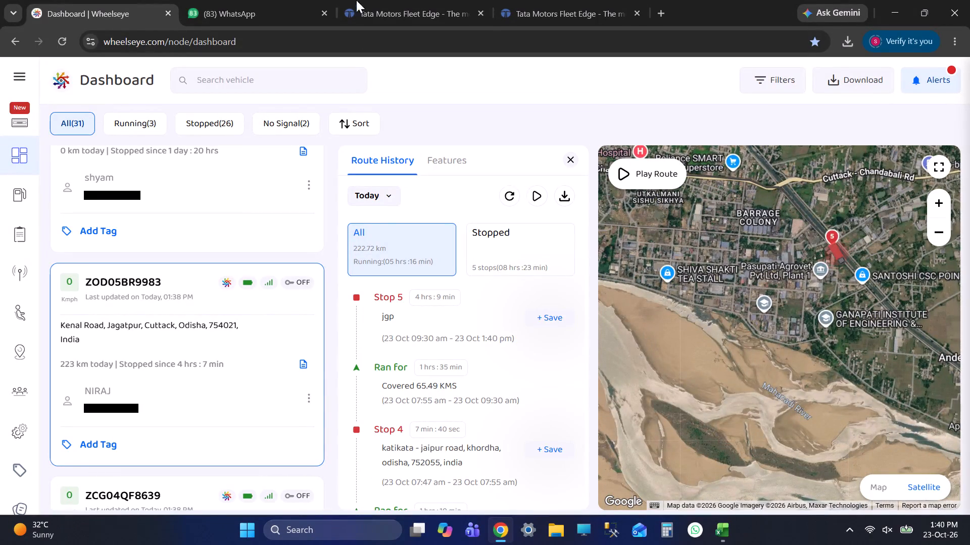
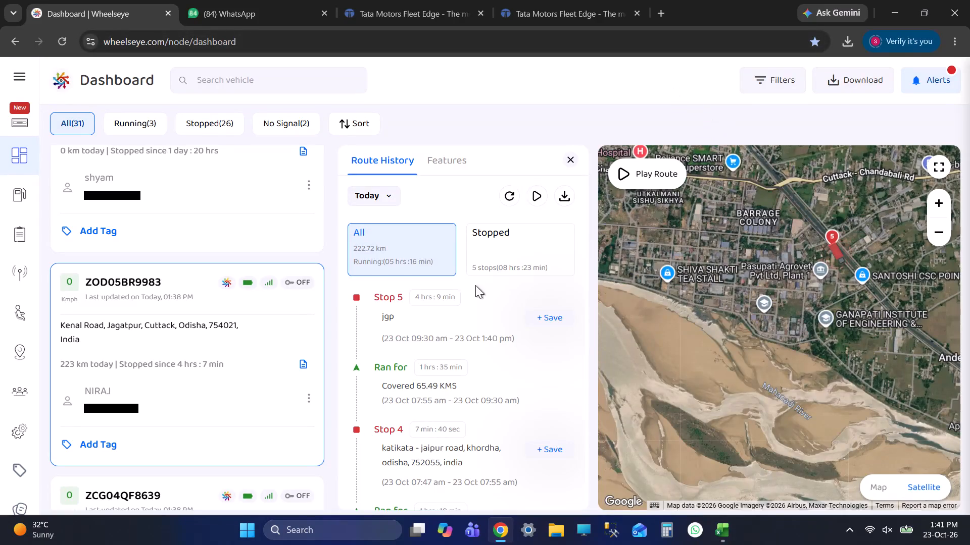
pyautogui.click(459, 339)
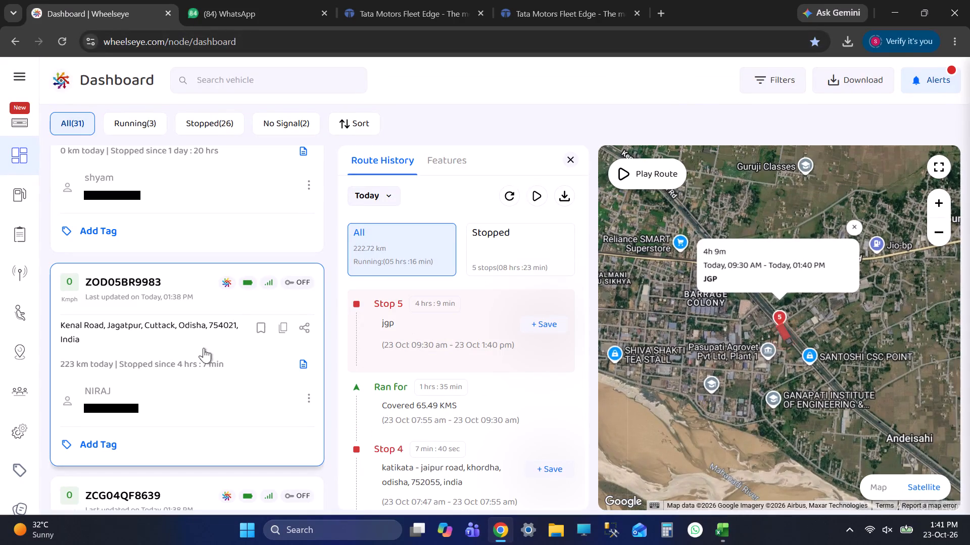
pyautogui.scroll(1, 188, 355)
pyautogui.scroll(-2, 188, 355)
pyautogui.scroll(-2, 183, 403)
pyautogui.click(201, 332)
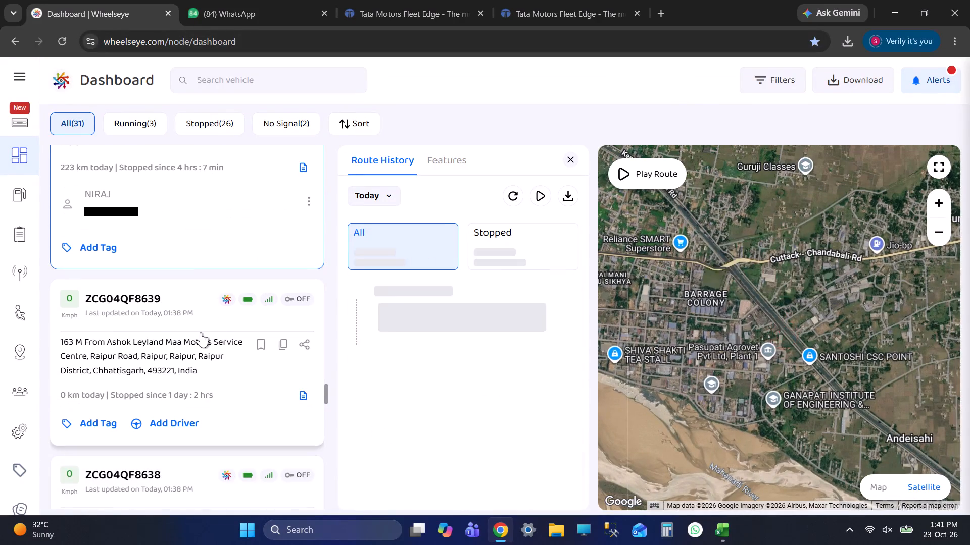
pyautogui.scroll(-3, 209, 330)
pyautogui.click(180, 307)
pyautogui.scroll(-2, 195, 342)
pyautogui.click(178, 342)
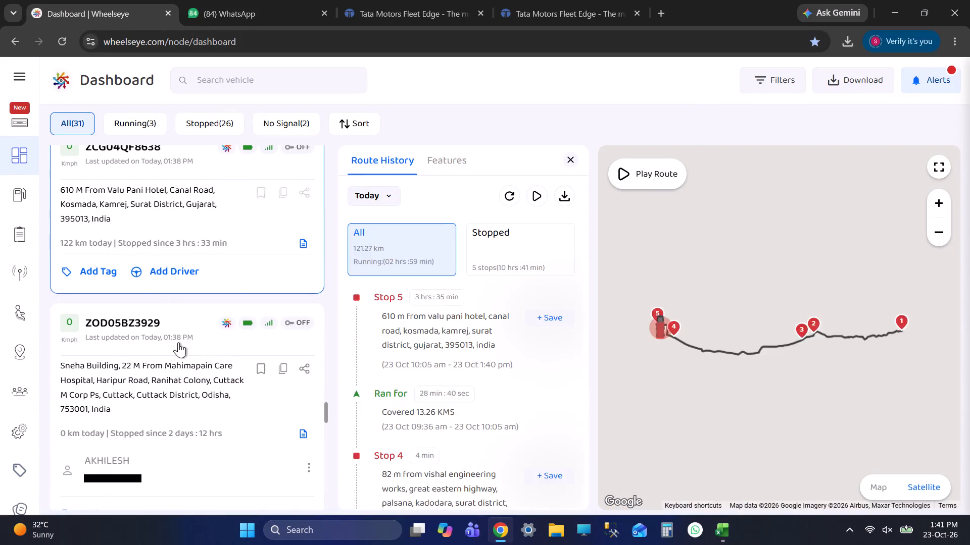
pyautogui.scroll(-4, 192, 362)
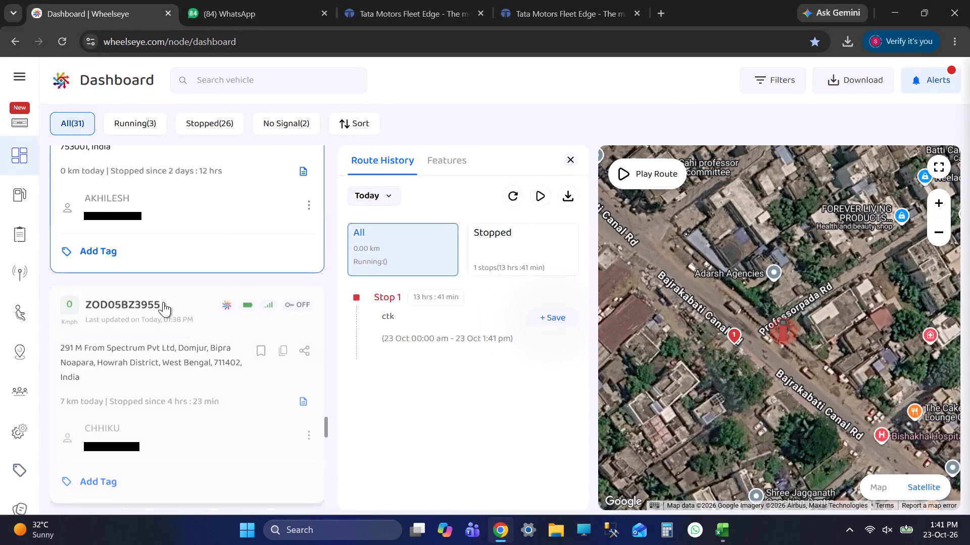
pyautogui.click(163, 302)
pyautogui.moveTo(836, 200); pyautogui.dragTo(759, 246)
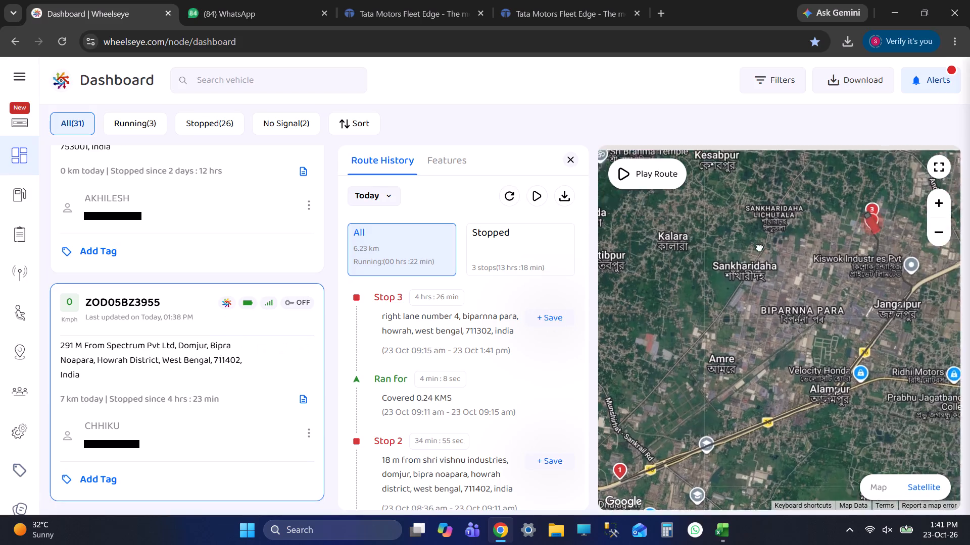
pyautogui.moveTo(759, 246); pyautogui.dragTo(756, 247)
pyautogui.scroll(-6, 769, 249)
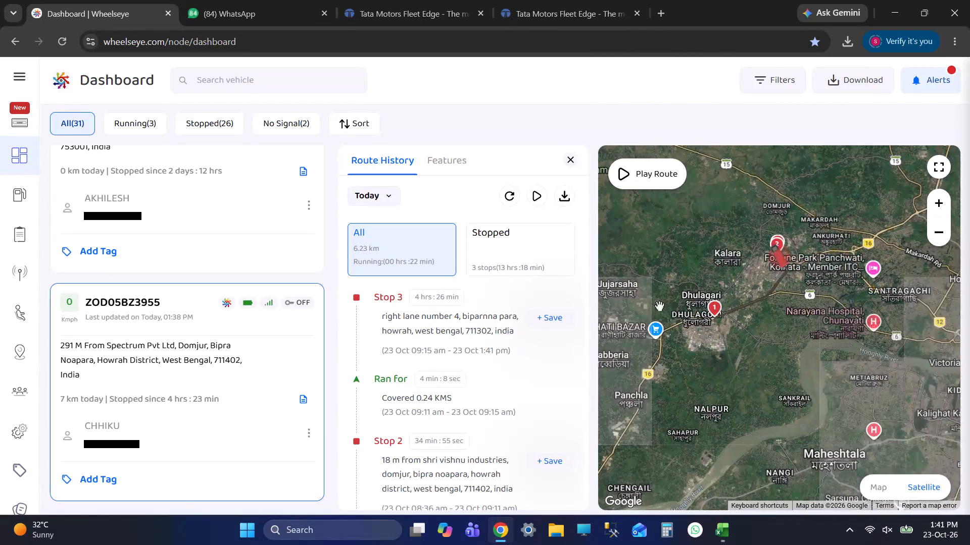
pyautogui.moveTo(741, 268); pyautogui.dragTo(664, 299)
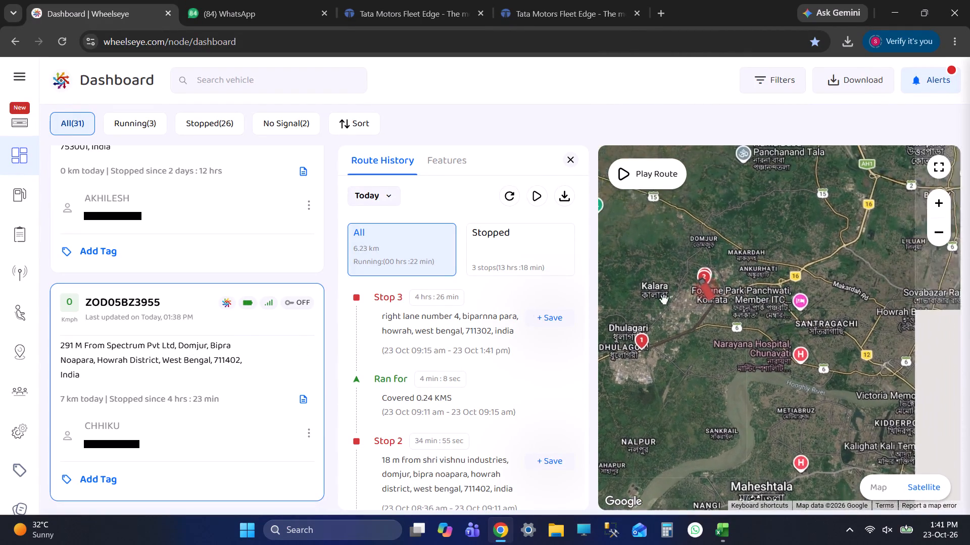
pyautogui.scroll(-2, 665, 298)
pyautogui.scroll(3, 747, 289)
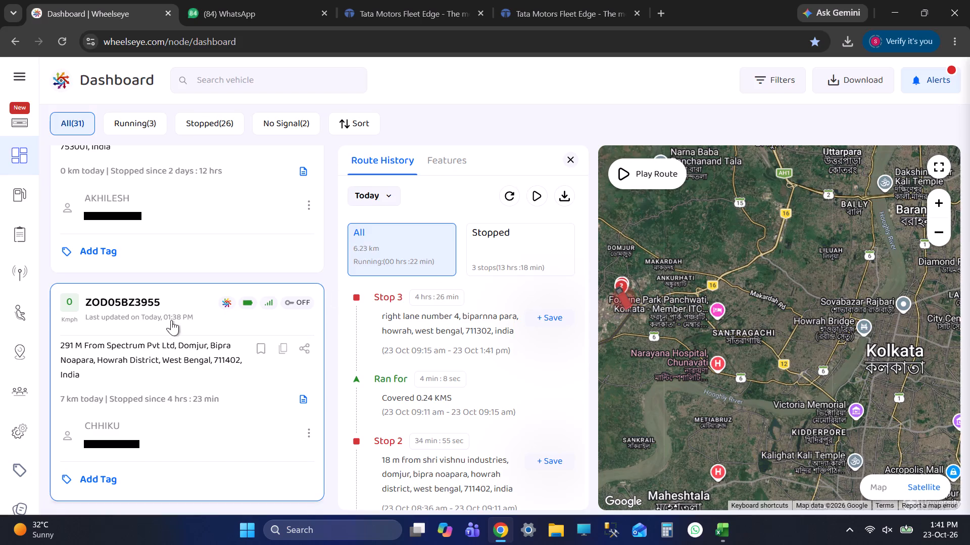
pyautogui.scroll(-3, 161, 353)
pyautogui.click(151, 349)
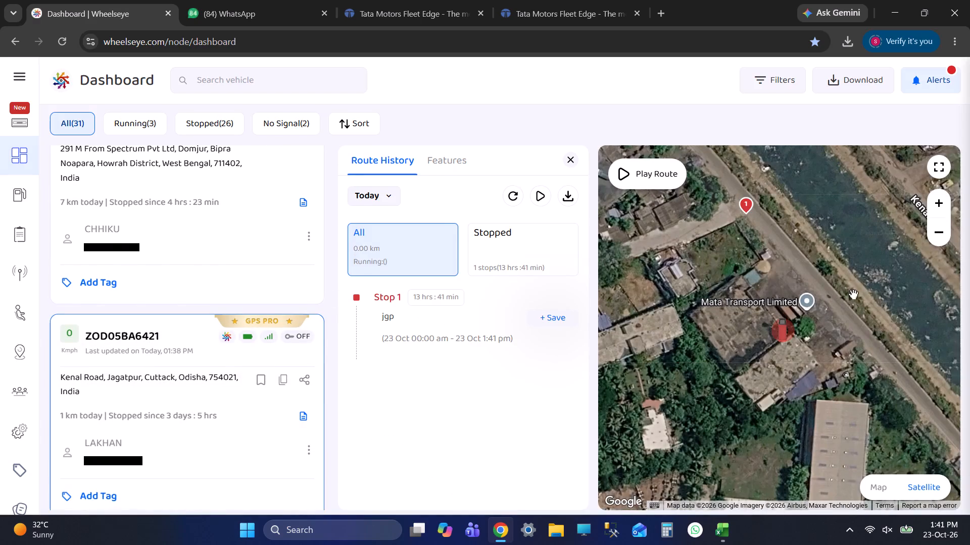
pyautogui.scroll(-8, 825, 297)
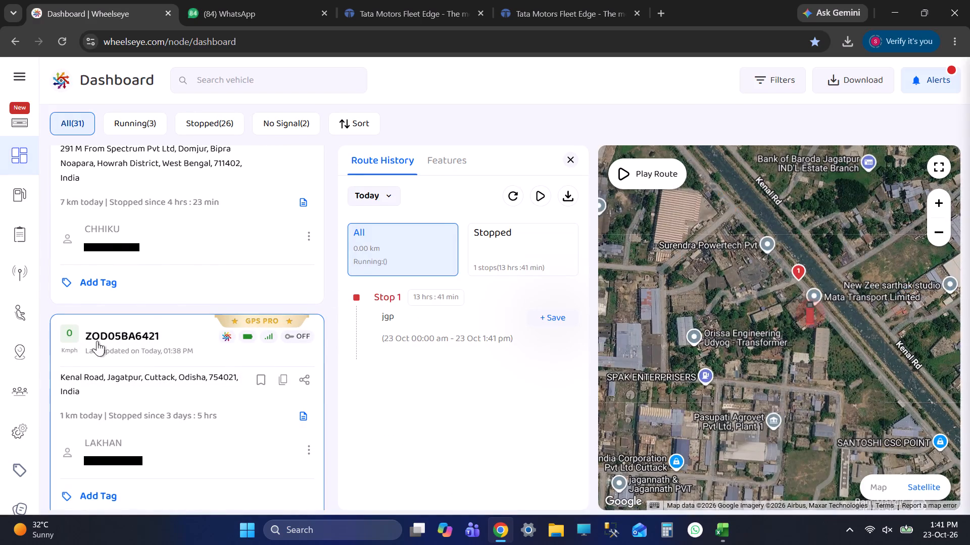
pyautogui.scroll(-4, 171, 343)
pyautogui.click(161, 324)
pyautogui.scroll(-1, 208, 349)
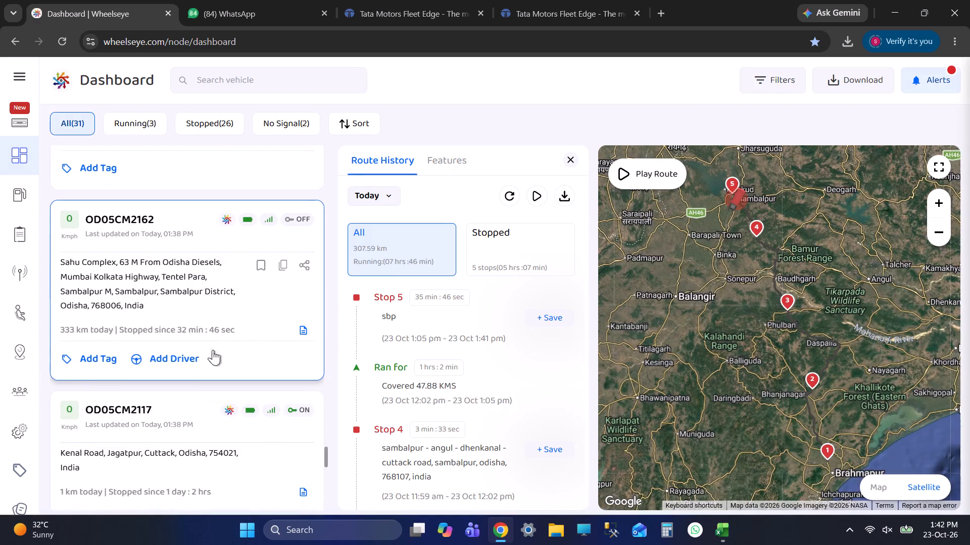
pyautogui.scroll(14, 759, 176)
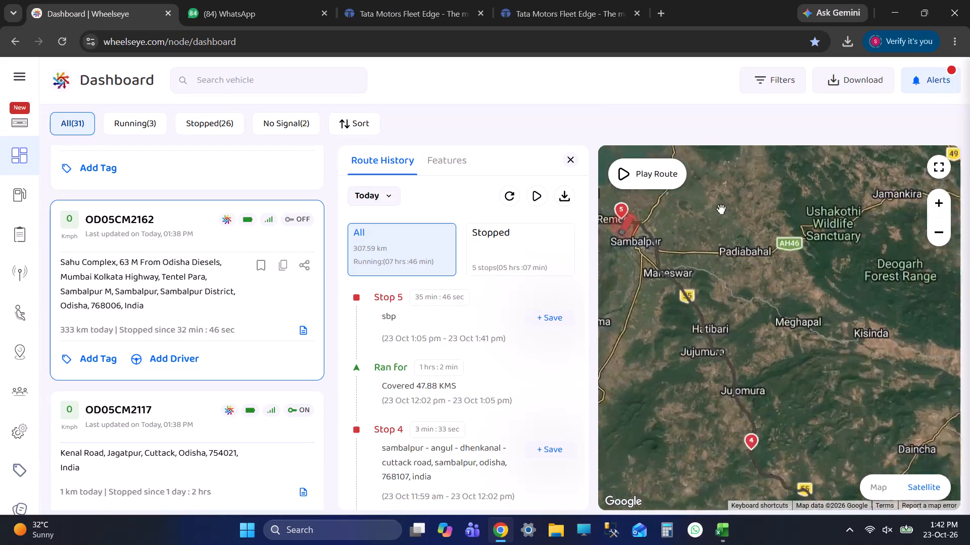
pyautogui.moveTo(664, 238); pyautogui.dragTo(830, 278)
pyautogui.scroll(13, 737, 250)
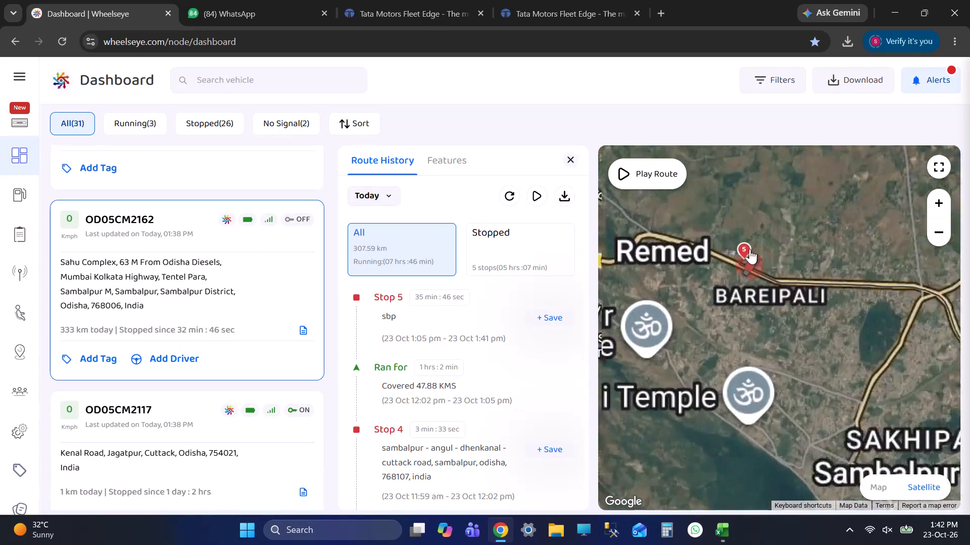
pyautogui.scroll(14, 750, 249)
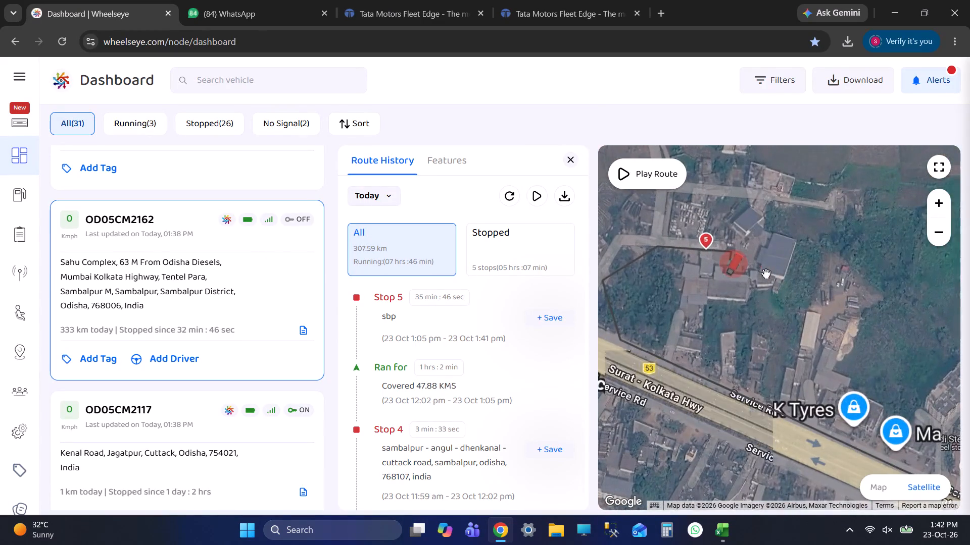
pyautogui.scroll(-5, 766, 261)
pyautogui.scroll(-3, 181, 350)
pyautogui.click(154, 300)
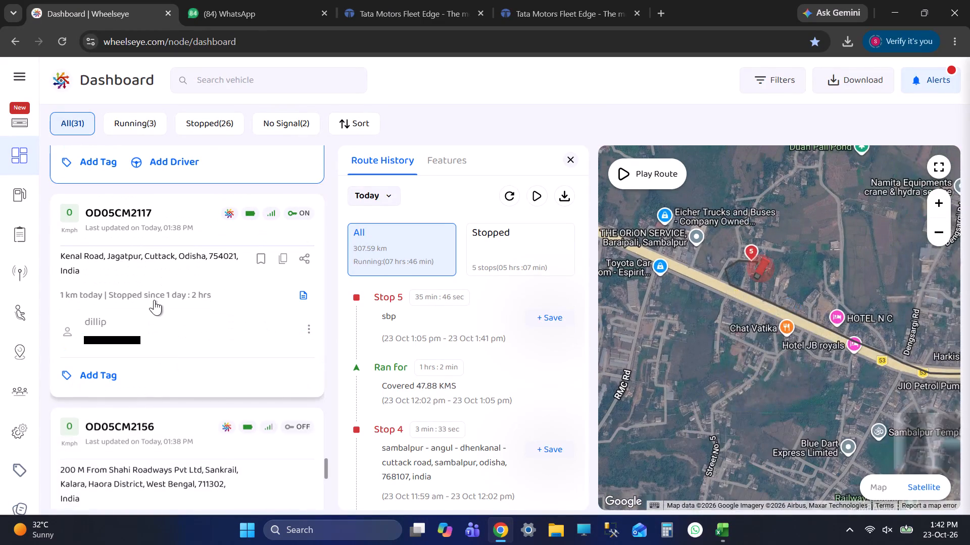
pyautogui.scroll(-6, 755, 284)
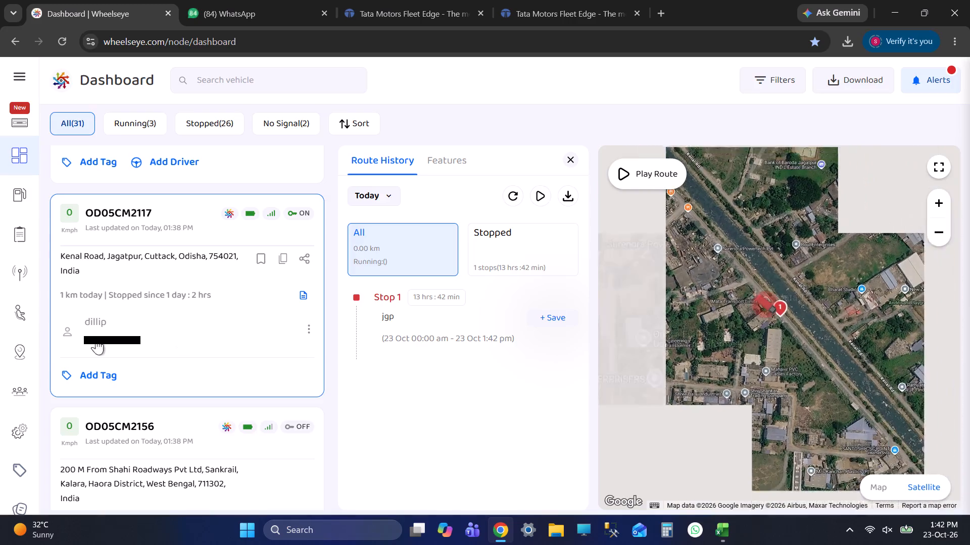
pyautogui.scroll(-3, 183, 323)
pyautogui.click(179, 278)
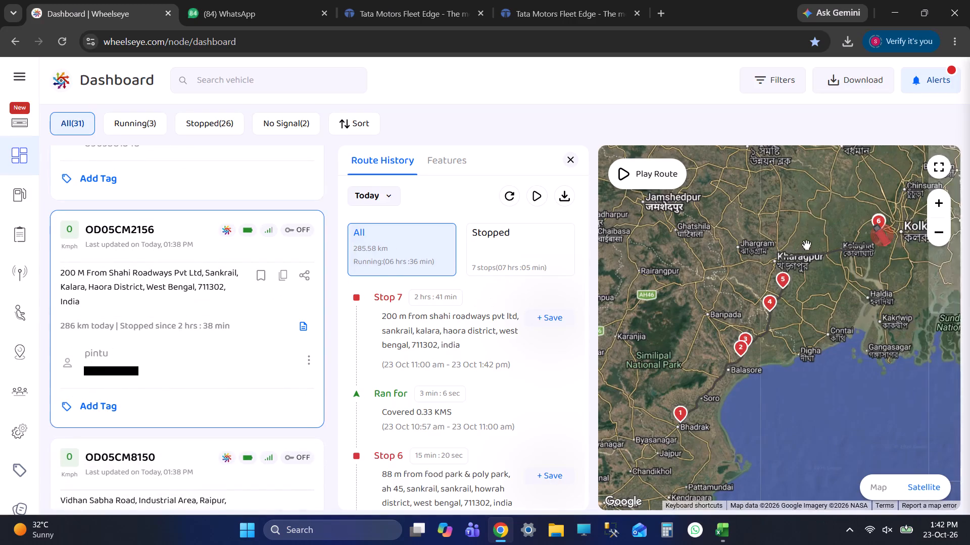
pyautogui.moveTo(834, 204); pyautogui.dragTo(763, 244)
pyautogui.scroll(3, 833, 251)
pyautogui.scroll(4, 784, 303)
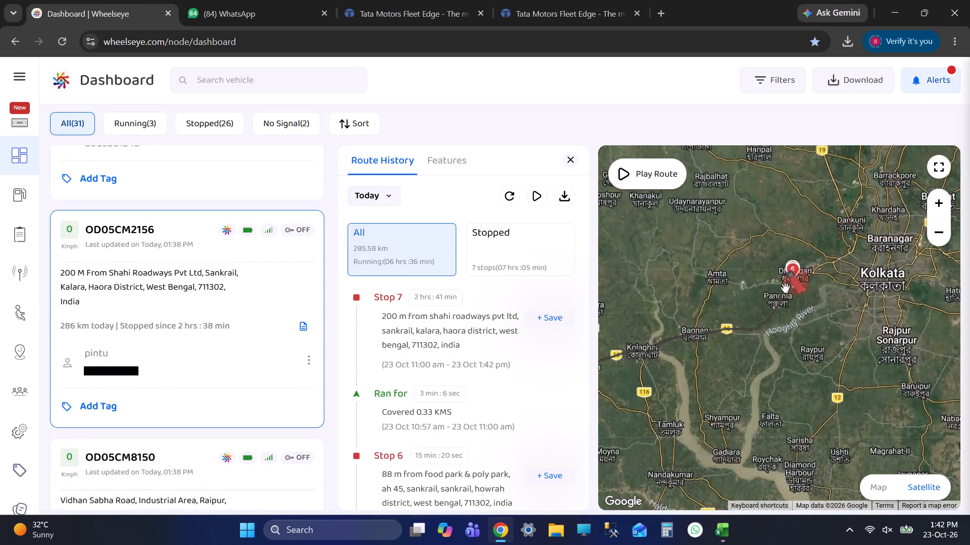
pyautogui.scroll(20, 801, 256)
pyautogui.scroll(2, 801, 256)
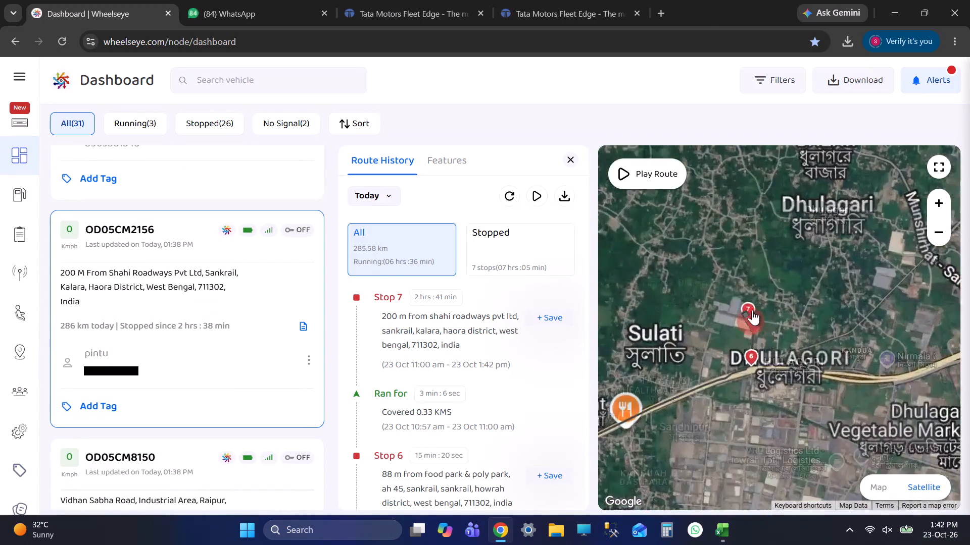
pyautogui.scroll(5, 752, 310)
pyautogui.moveTo(751, 312); pyautogui.dragTo(822, 321)
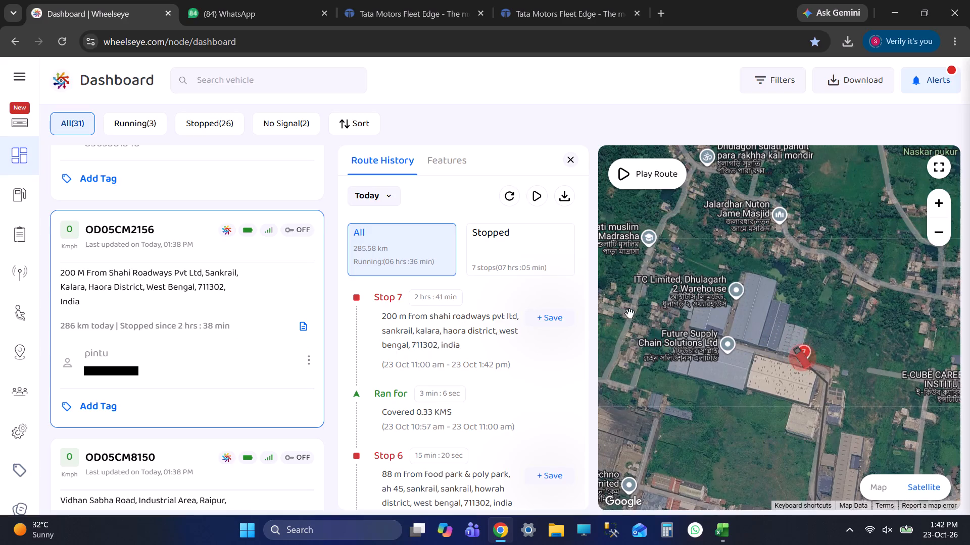
pyautogui.scroll(7, 831, 344)
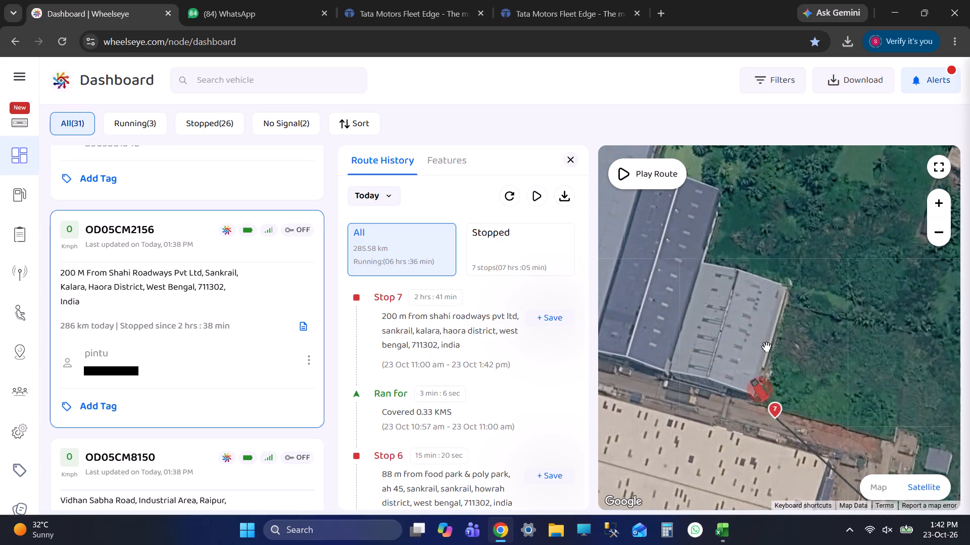
pyautogui.scroll(-9, 766, 347)
pyautogui.scroll(-2, 149, 383)
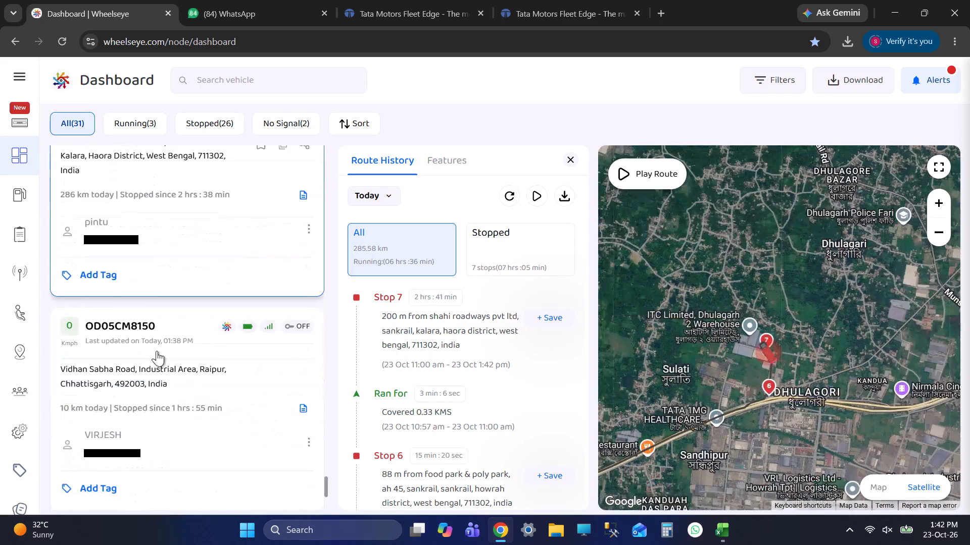
pyautogui.click(157, 350)
pyautogui.scroll(-3, 132, 366)
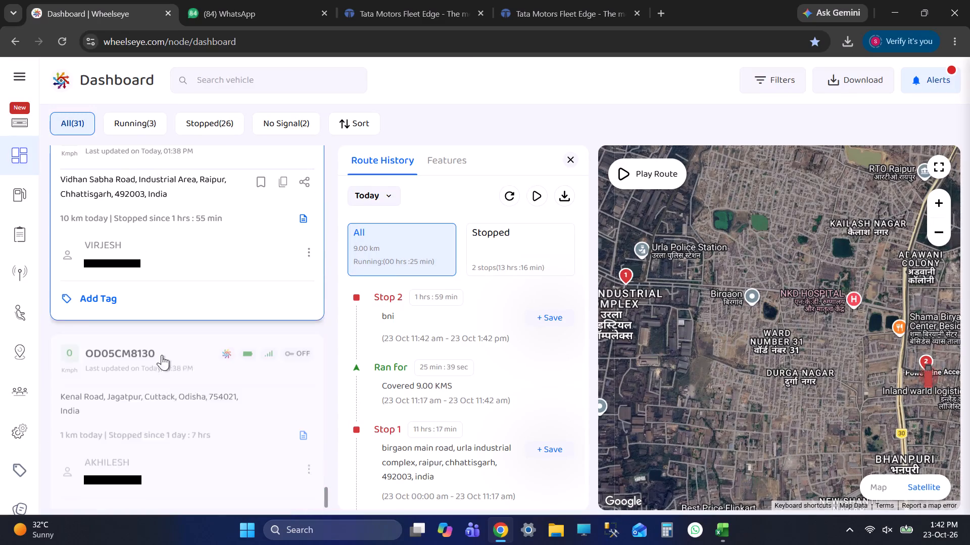
pyautogui.scroll(-1, 170, 353)
pyautogui.click(167, 366)
pyautogui.scroll(-11, 195, 348)
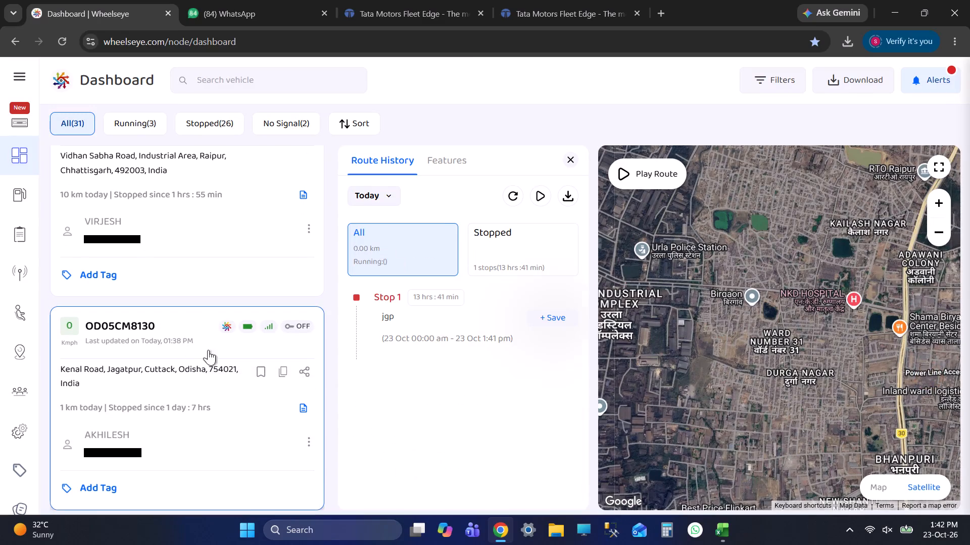
pyautogui.scroll(3, 172, 366)
pyautogui.click(169, 352)
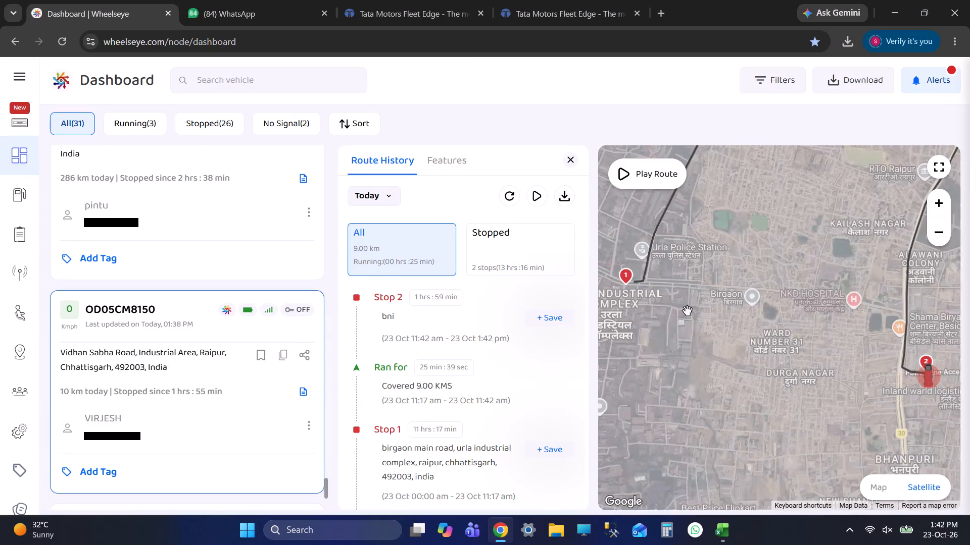
pyautogui.moveTo(853, 323); pyautogui.dragTo(716, 310)
pyautogui.scroll(1, 789, 332)
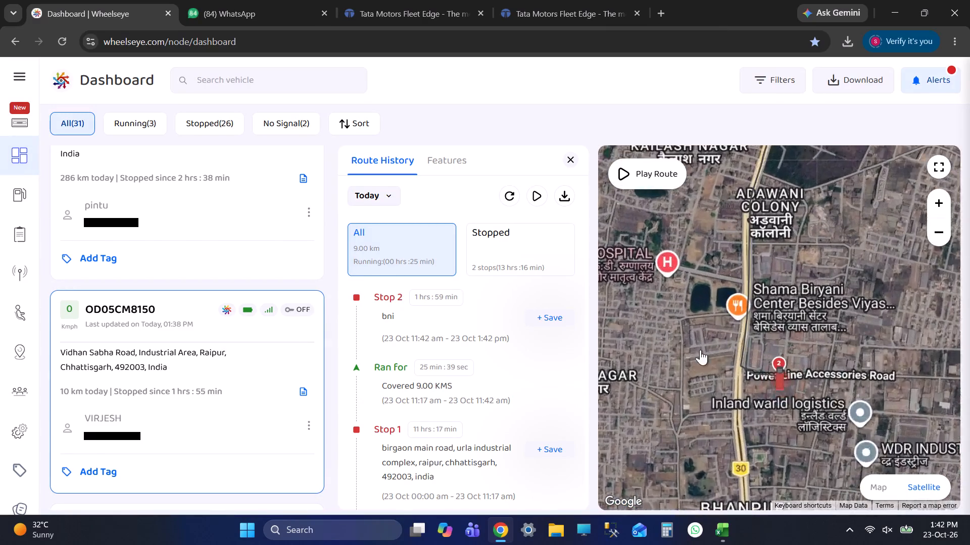
pyautogui.scroll(-4, 152, 347)
pyautogui.click(155, 368)
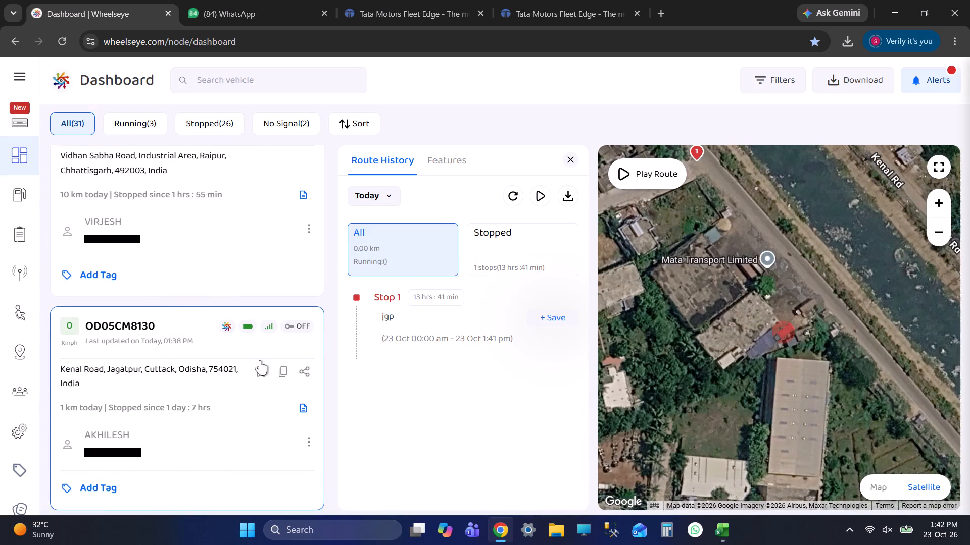
pyautogui.scroll(-10, 260, 360)
# Check the Tata Motors Fleet Edge fleet report and switch briefly to the Excel workbook.
pyautogui.click(580, 0)
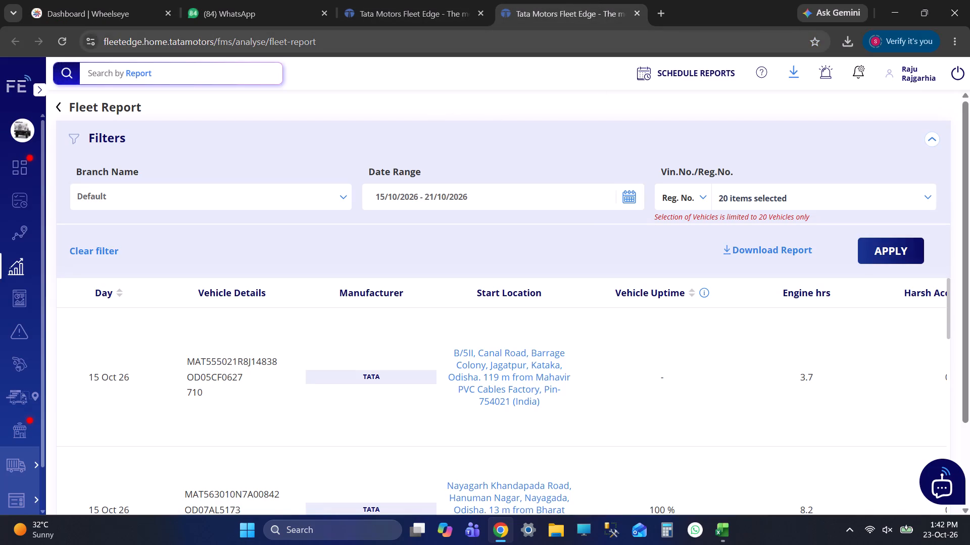
pyautogui.hotkey('alt', 'Tab')
pyautogui.hotkey('alt', 'Tab')
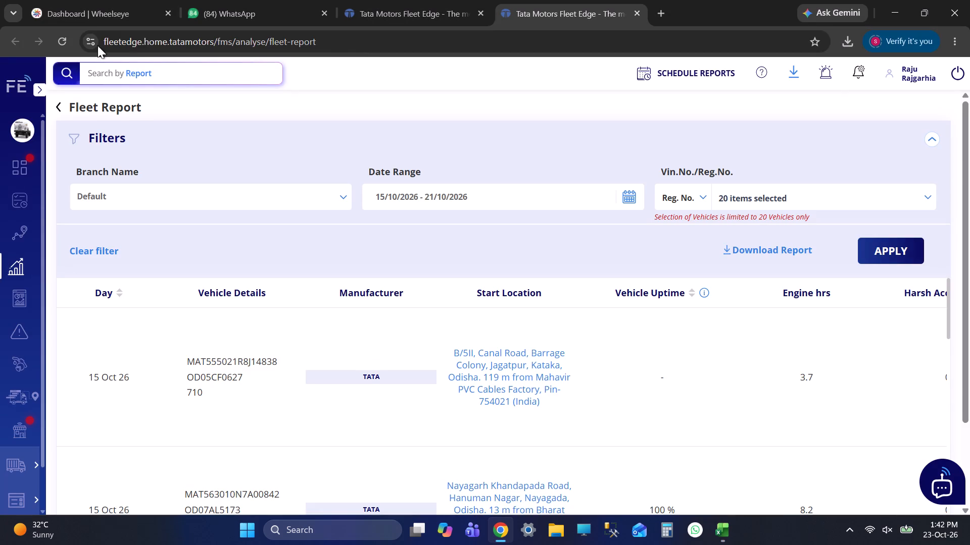
# Return to Wheelseye, open its reports page and look through the available report types.
pyautogui.click(145, 12)
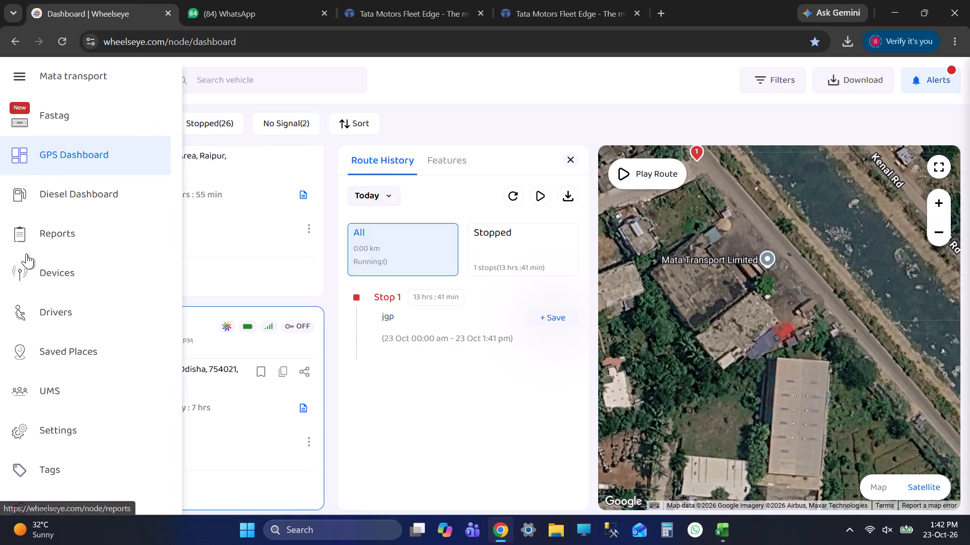
pyautogui.click(61, 241)
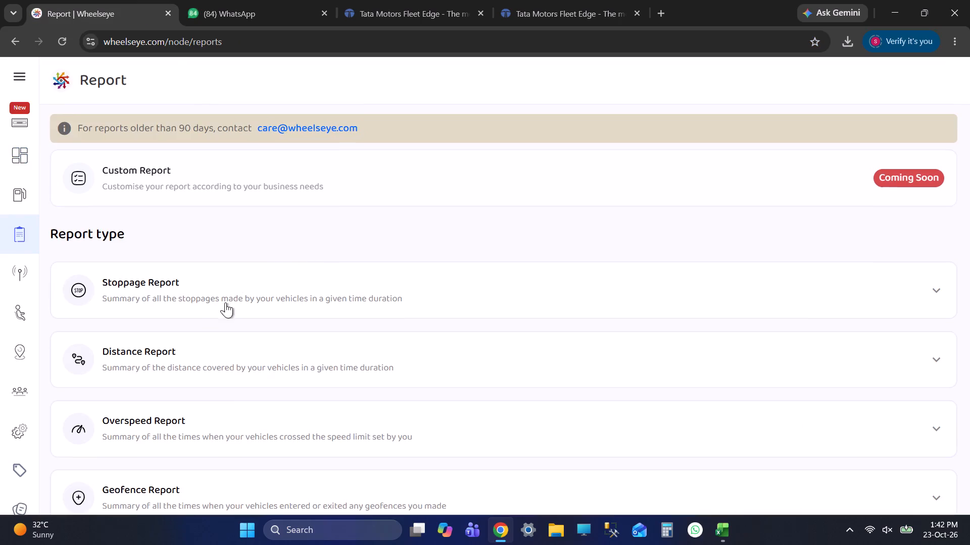
pyautogui.scroll(-5, 227, 310)
pyautogui.scroll(10, 233, 315)
pyautogui.scroll(-1, 265, 313)
pyautogui.scroll(1, 265, 313)
pyautogui.scroll(-1, 265, 313)
pyautogui.scroll(2, 265, 313)
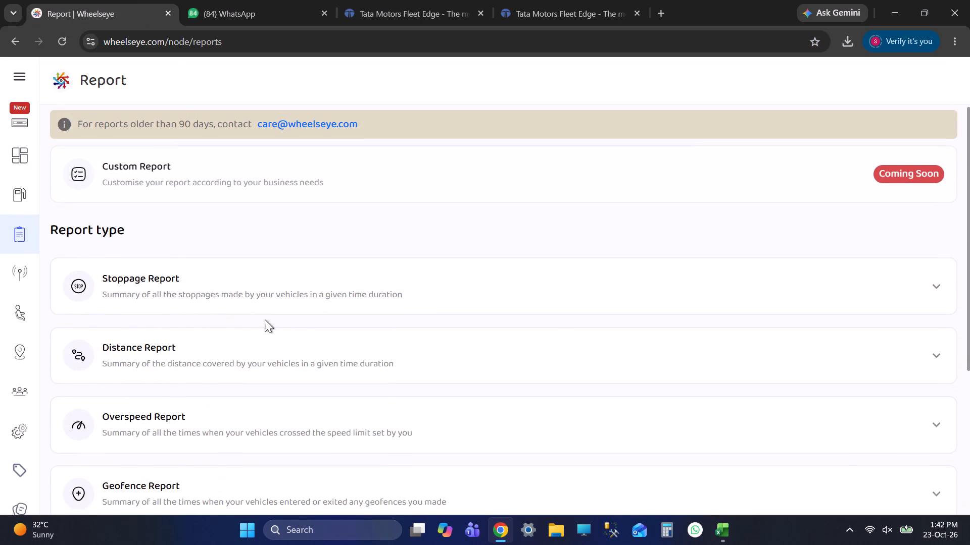
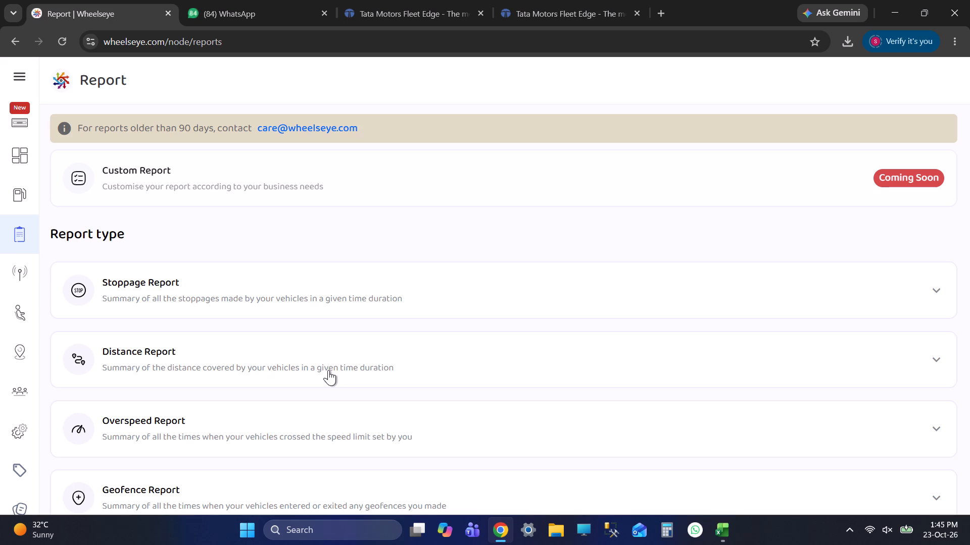
# Open the Distance Report settings and add all 31 vehicles to the report.
pyautogui.click(214, 374)
pyautogui.scroll(-2, 264, 435)
pyautogui.click(224, 332)
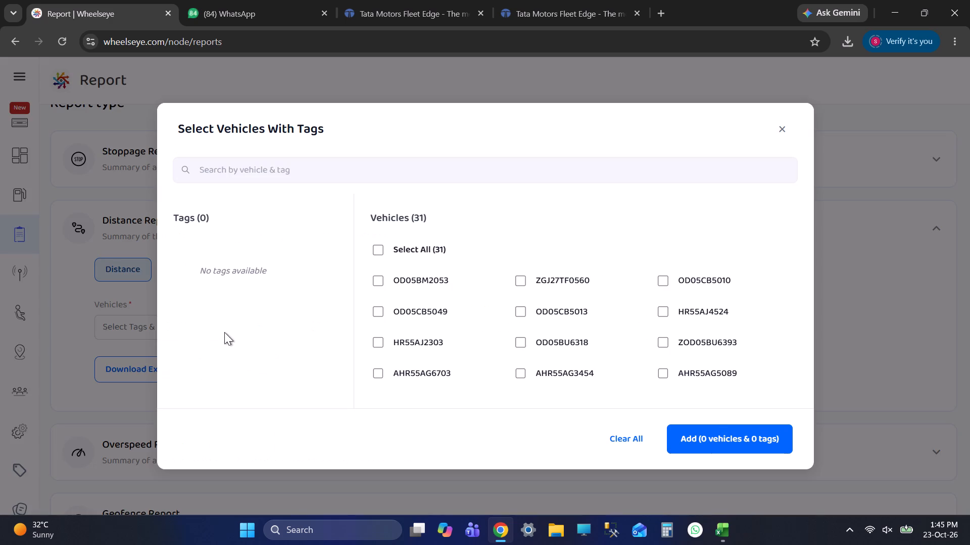
pyautogui.click(443, 248)
pyautogui.click(728, 450)
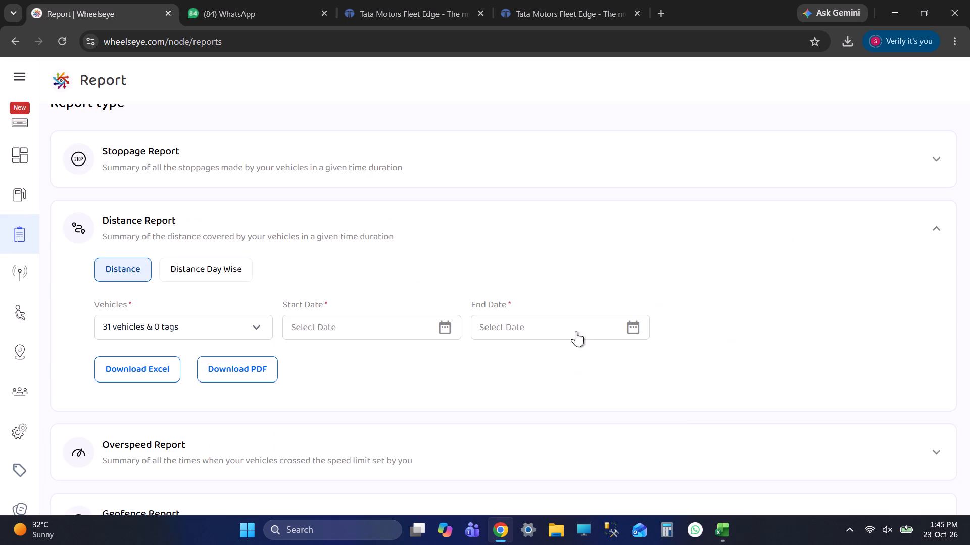
# Set the distance report's start date to 22 Oct 2026, 00:00.
pyautogui.click(387, 323)
pyautogui.click(507, 362)
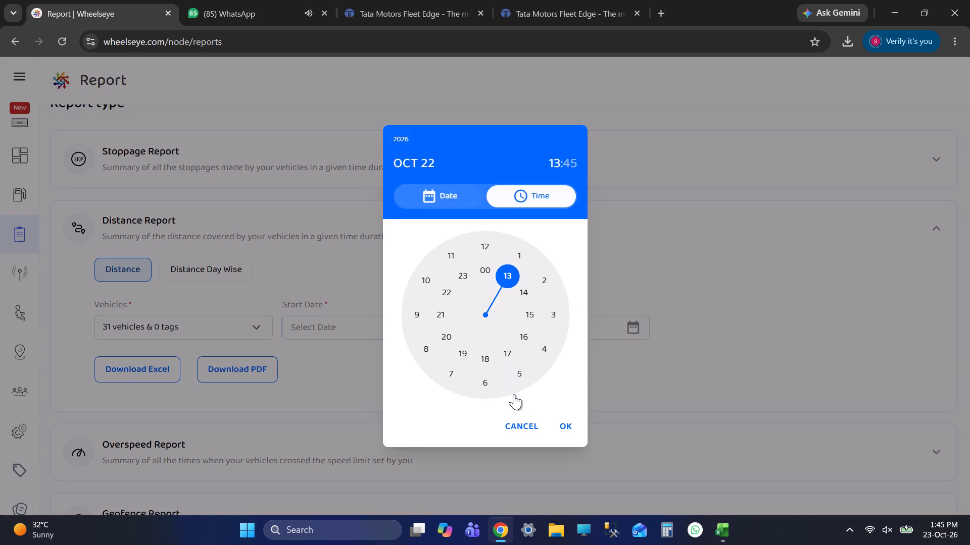
pyautogui.click(562, 420)
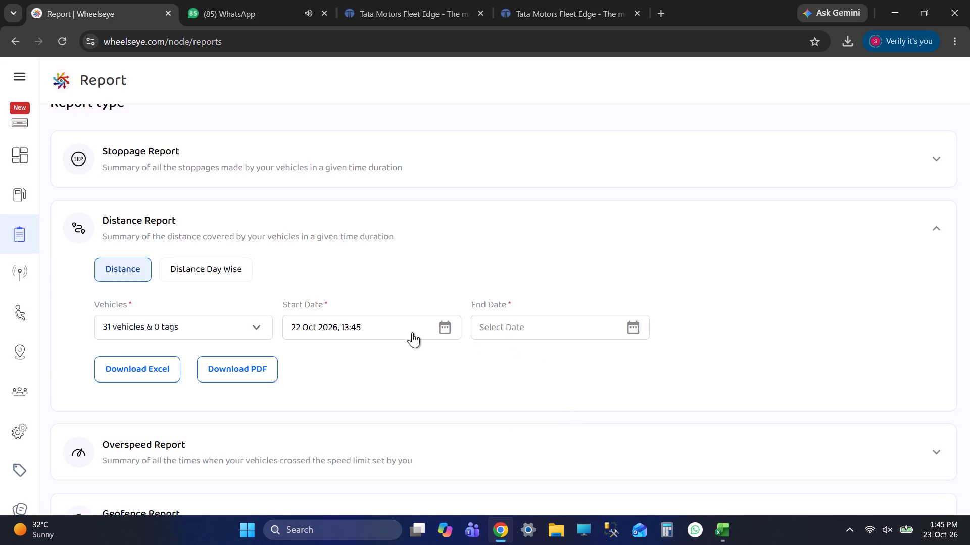
pyautogui.click(401, 330)
pyautogui.click(509, 363)
pyautogui.click(485, 271)
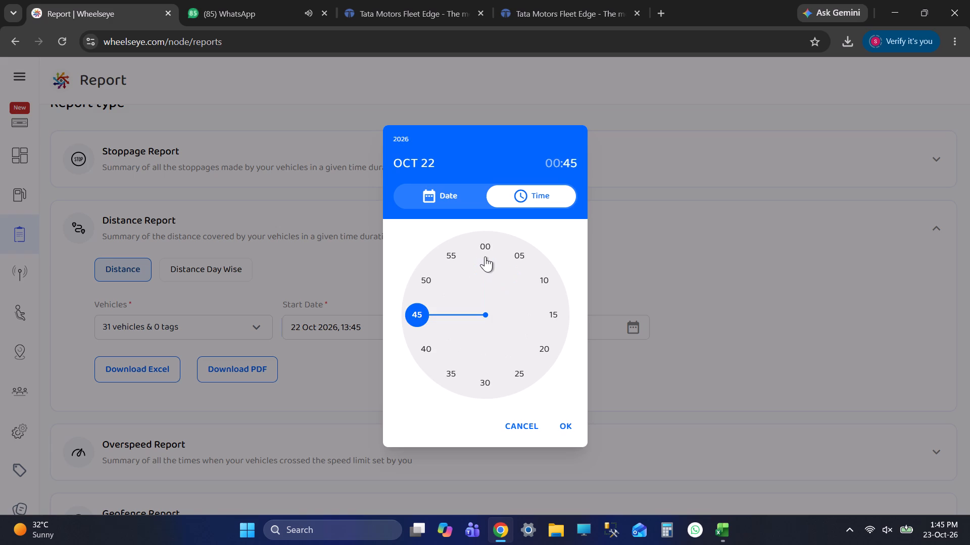
pyautogui.click(487, 248)
pyautogui.click(563, 429)
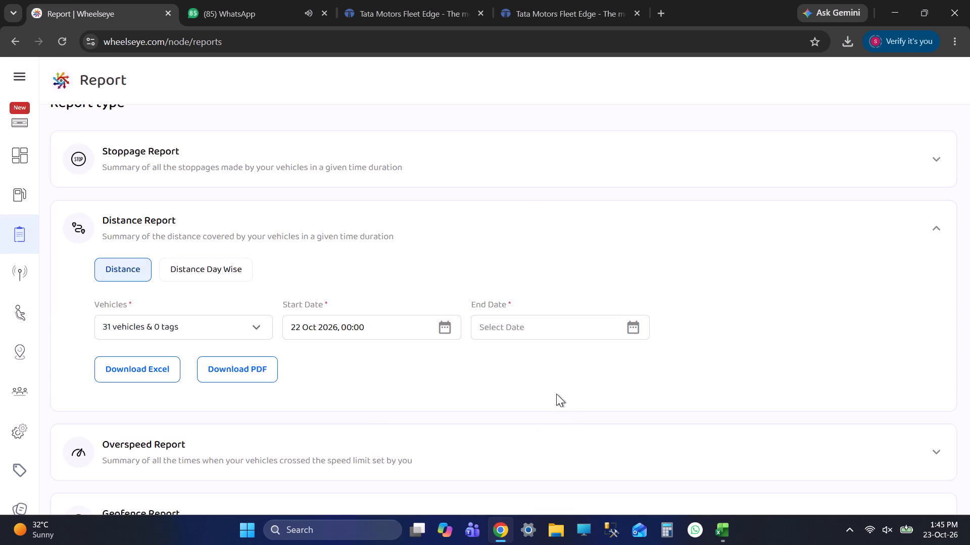
# Set the distance report's end date to 22 Oct 2026, 23:59.
pyautogui.click(549, 322)
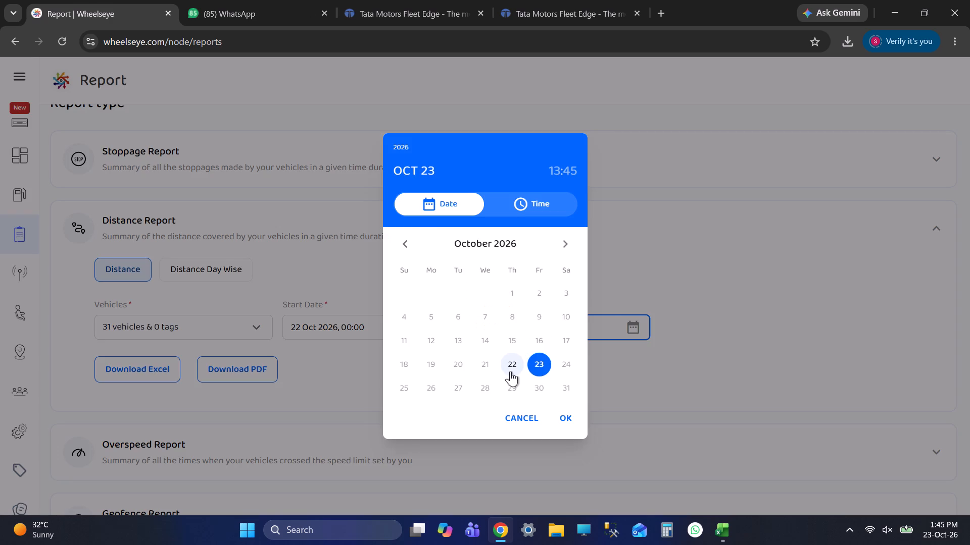
pyautogui.click(510, 371)
pyautogui.click(465, 271)
pyautogui.click(479, 247)
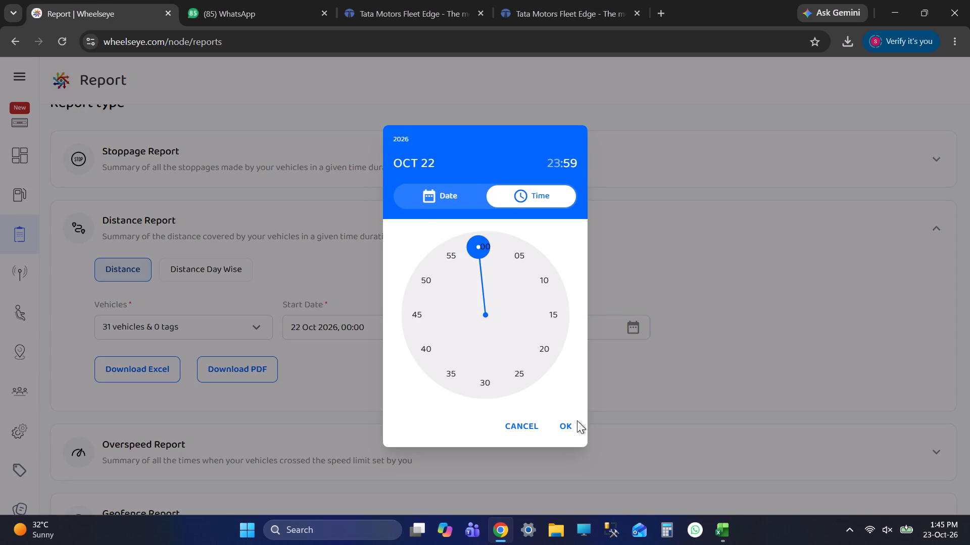
pyautogui.click(565, 420)
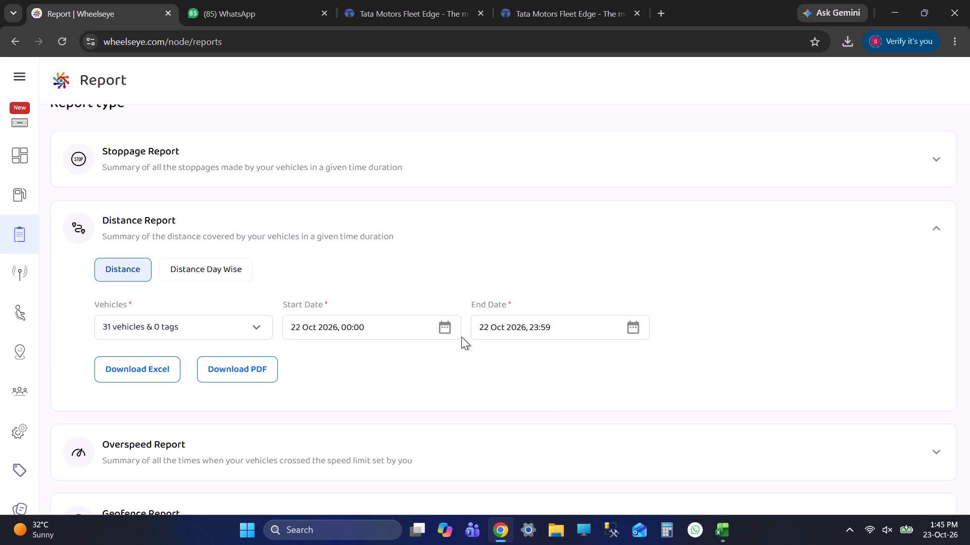
# Download the distance report as an Excel file and open it in Excel for editing.
pyautogui.scroll(-2, 461, 337)
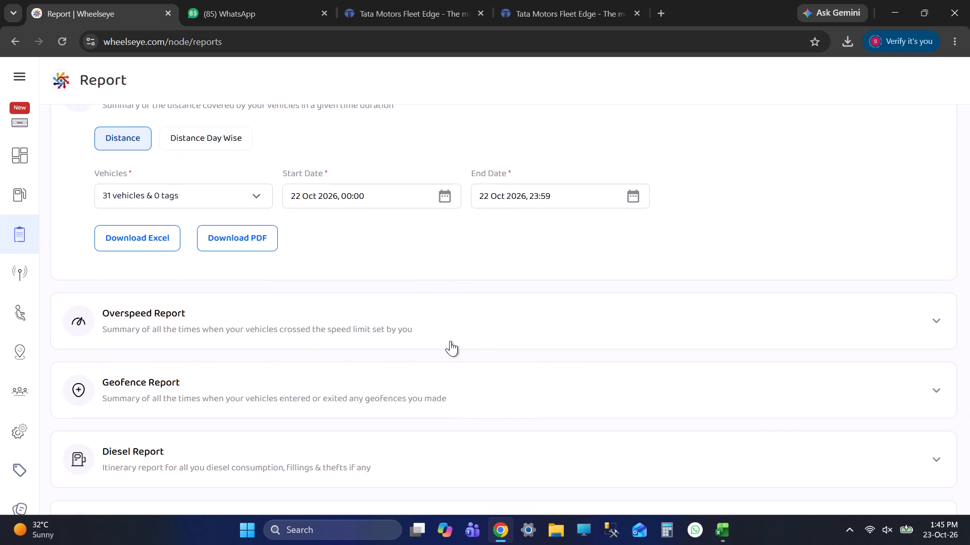
pyautogui.click(131, 230)
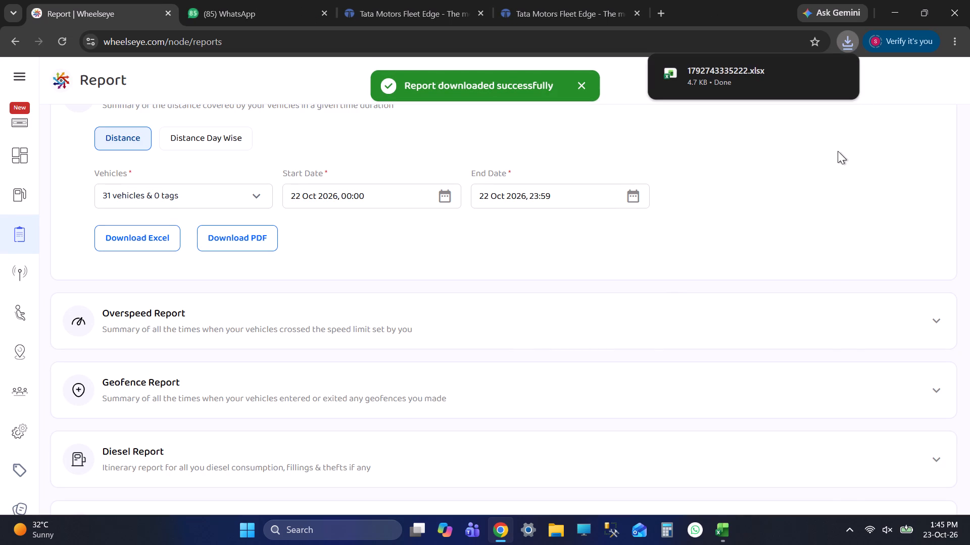
pyautogui.click(727, 84)
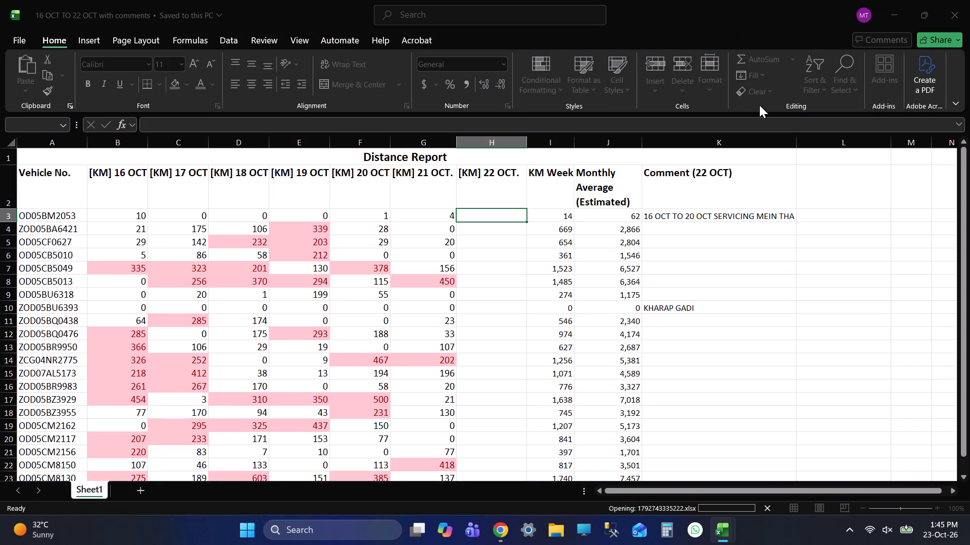
pyautogui.click(507, 58)
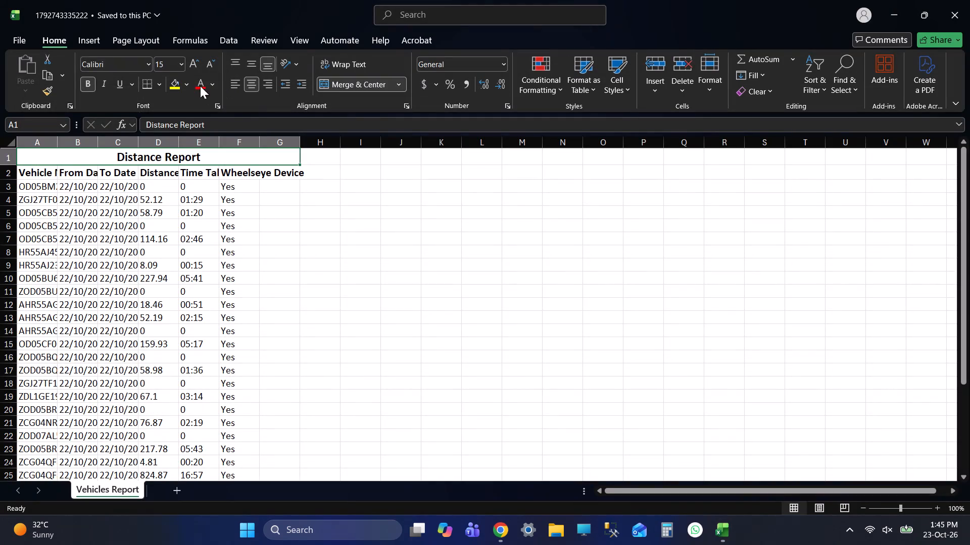
# Unmerge the Distance Report title cells and fit the widths of columns A to F to their contents.
pyautogui.click(344, 84)
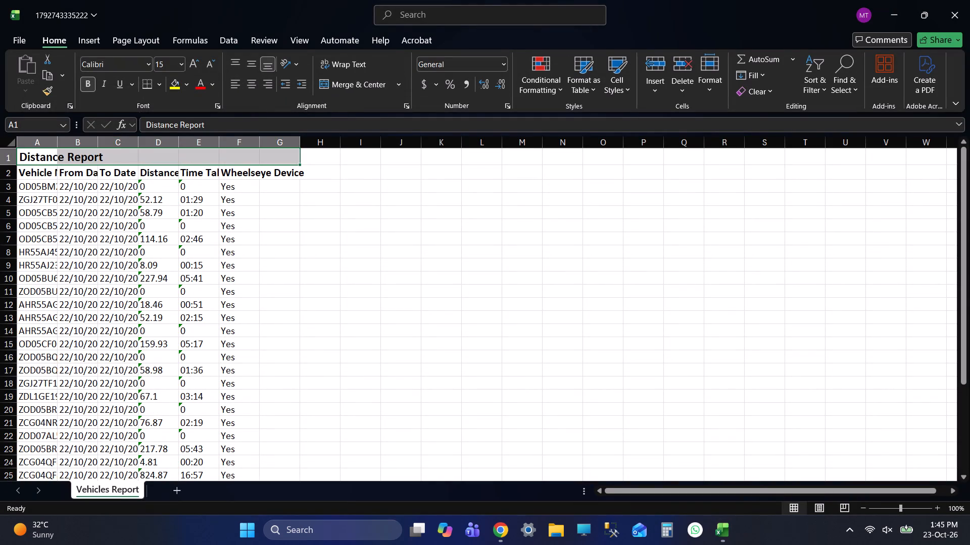
pyautogui.click(43, 141)
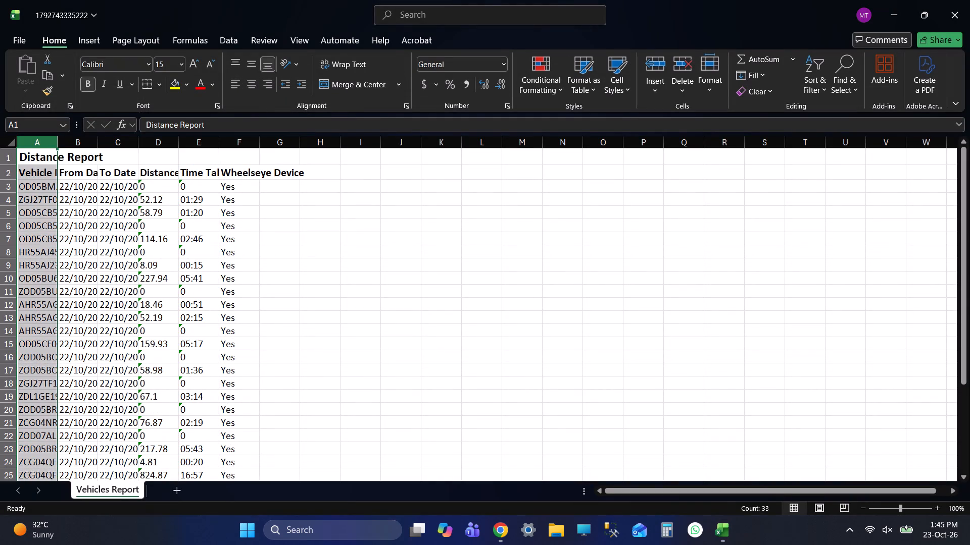
pyautogui.hotkey('shift', 'Right')
pyautogui.hotkey('shift', 'Right')
pyautogui.hotkey('shift', 'Right')
pyautogui.hotkey('shift', 'Right')
pyautogui.hotkey('shift', 'Right')
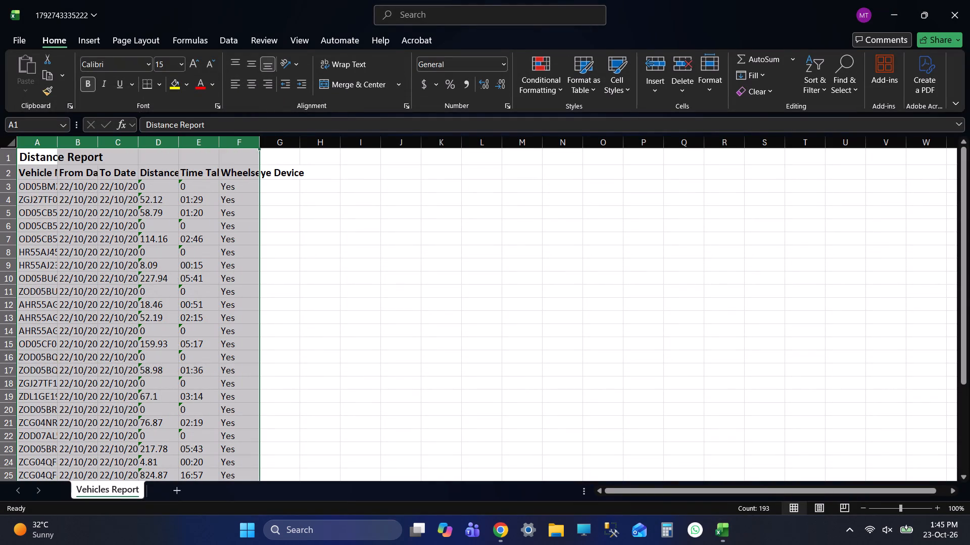
pyautogui.doubleClick(261, 137)
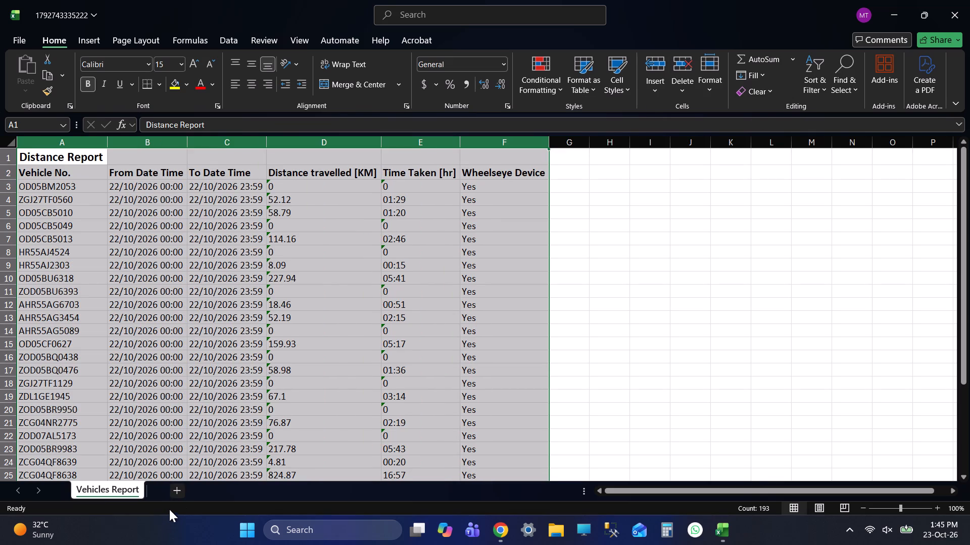
# Add a new sheet to the downloaded workbook and name it REPORT.
pyautogui.click(180, 490)
pyautogui.doubleClick(165, 489)
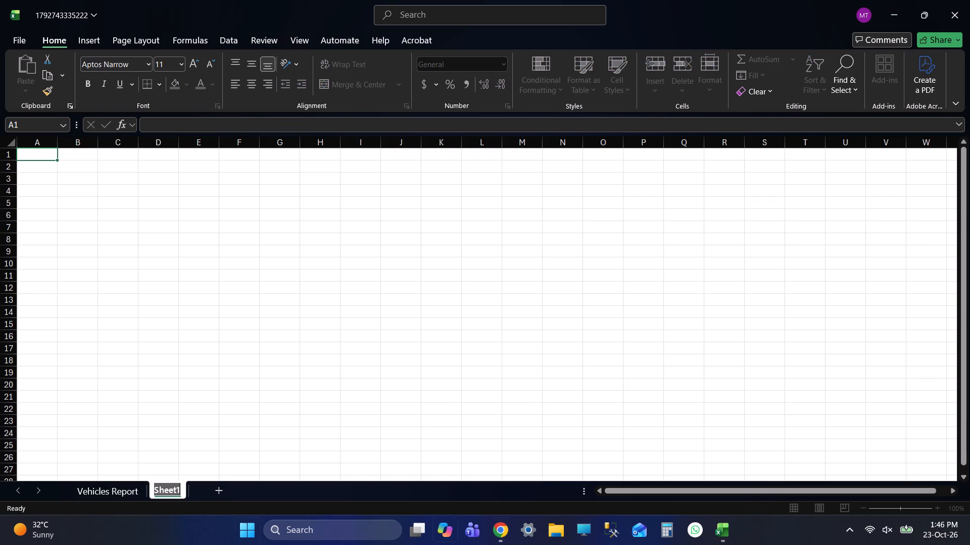
pyautogui.write('REPORT')
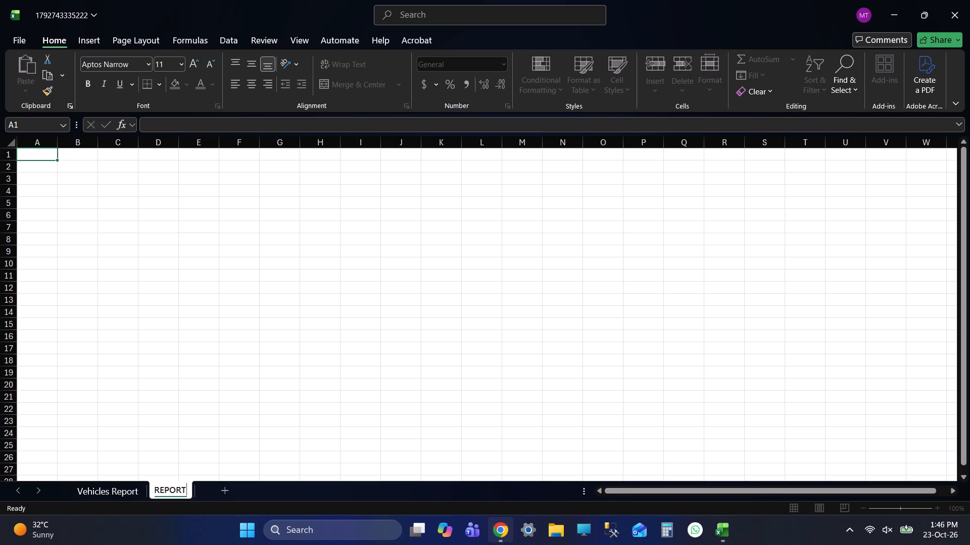
pyautogui.click(114, 484)
pyautogui.click(171, 495)
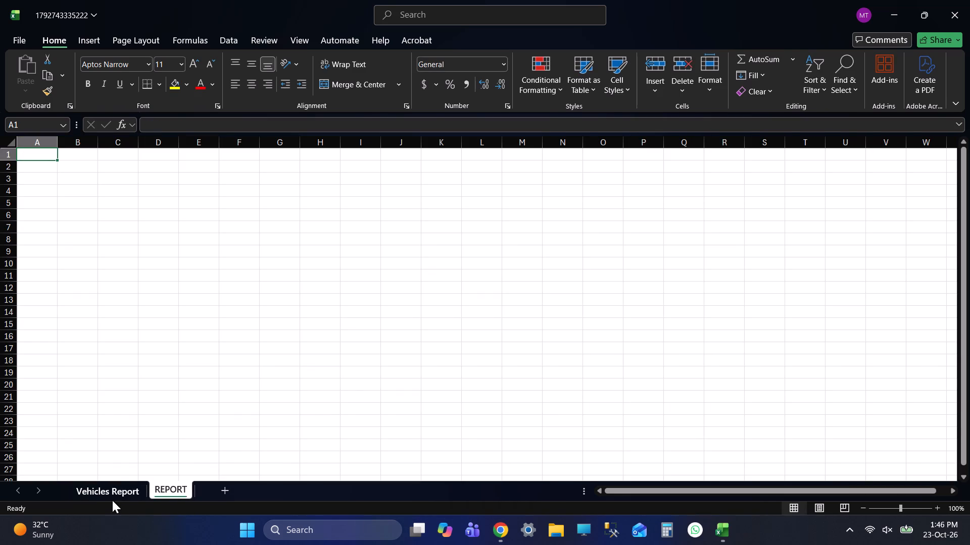
# Add filters to the header row of the Vehicles Report sheet.
pyautogui.click(105, 493)
pyautogui.click(62, 171)
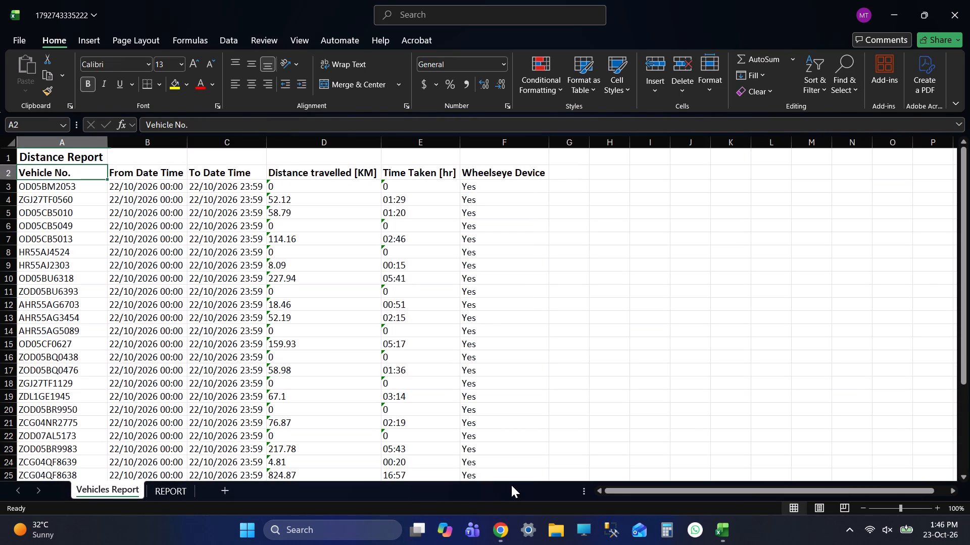
pyautogui.hotkey('ctrl', 'shift', 'l')
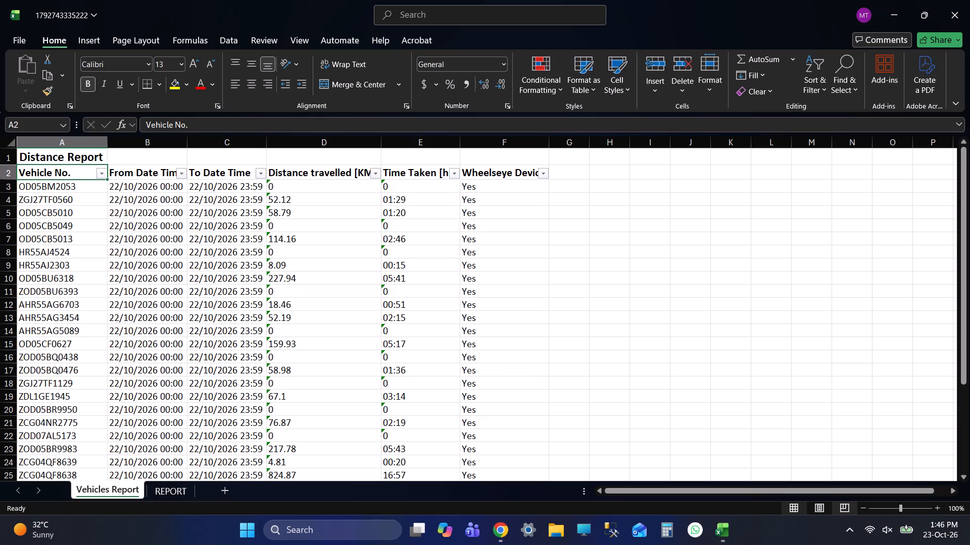
pyautogui.click(736, 256)
pyautogui.click(81, 172)
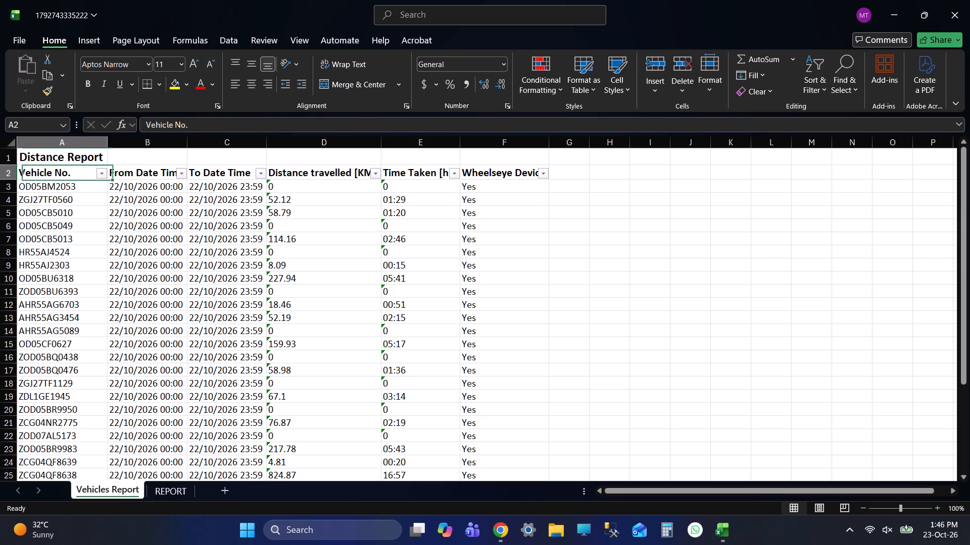
pyautogui.click(106, 170)
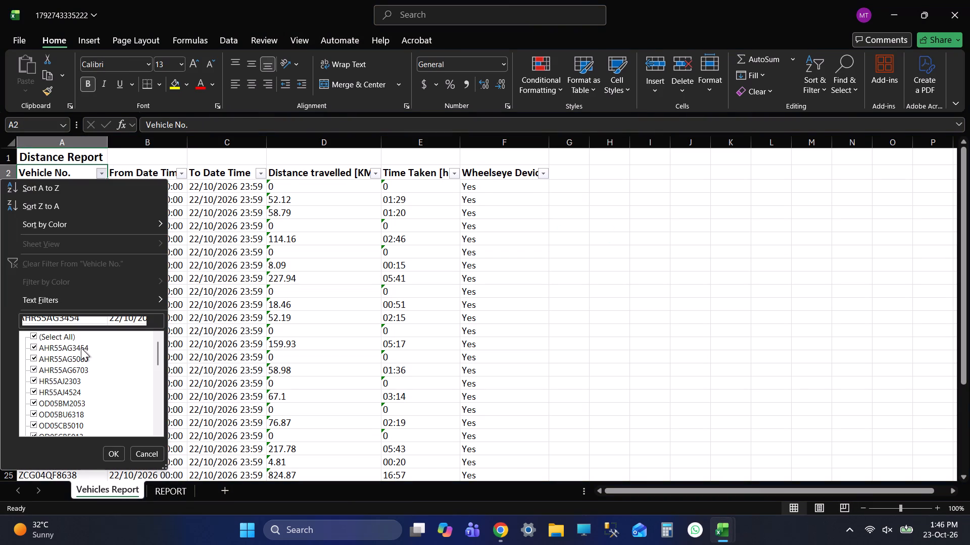
pyautogui.click(81, 348)
pyautogui.click(79, 358)
pyautogui.click(80, 369)
pyautogui.click(62, 376)
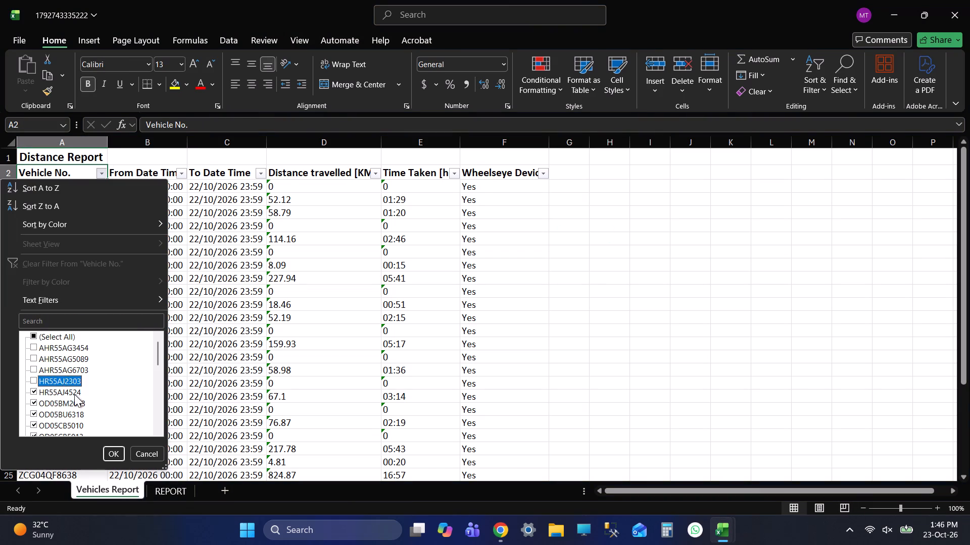
pyautogui.click(74, 395)
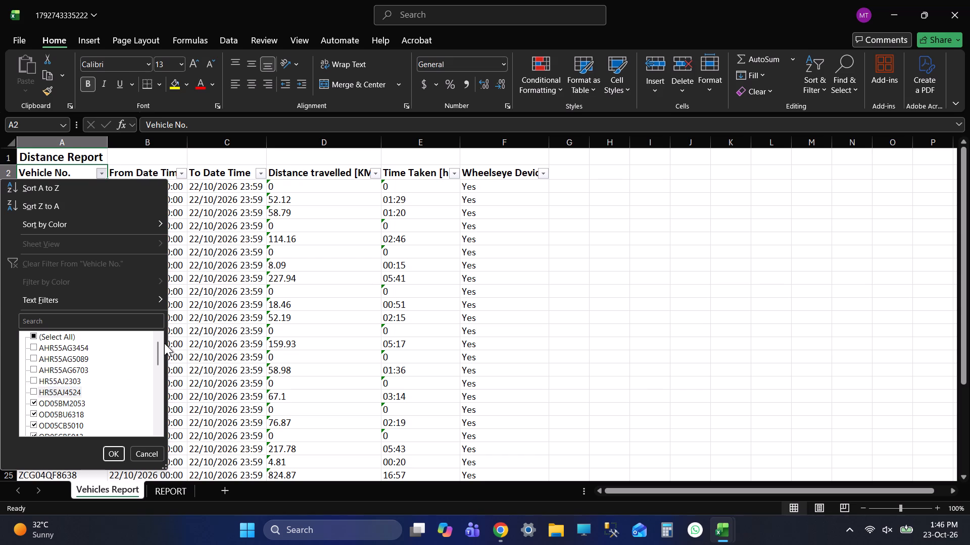
pyautogui.moveTo(158, 346); pyautogui.dragTo(171, 331)
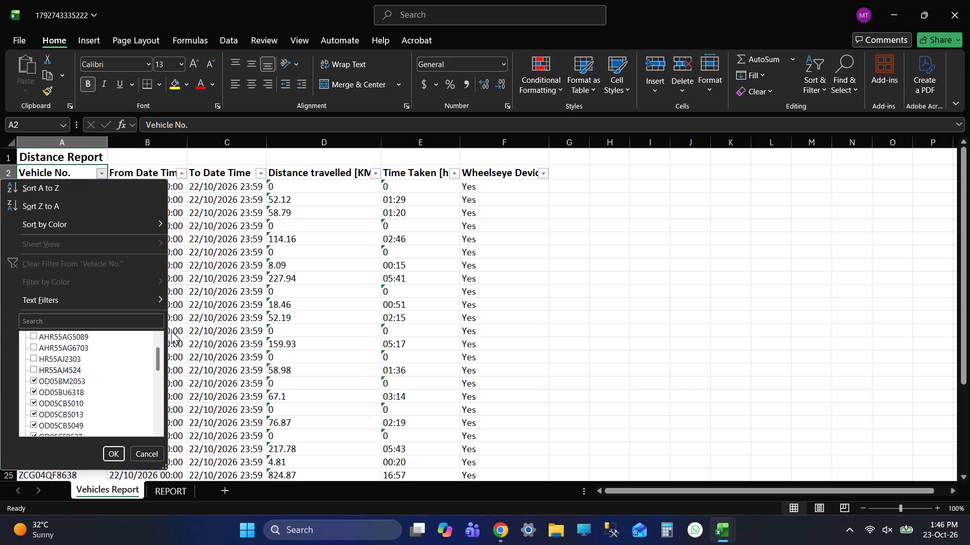
pyautogui.moveTo(171, 331); pyautogui.dragTo(167, 299)
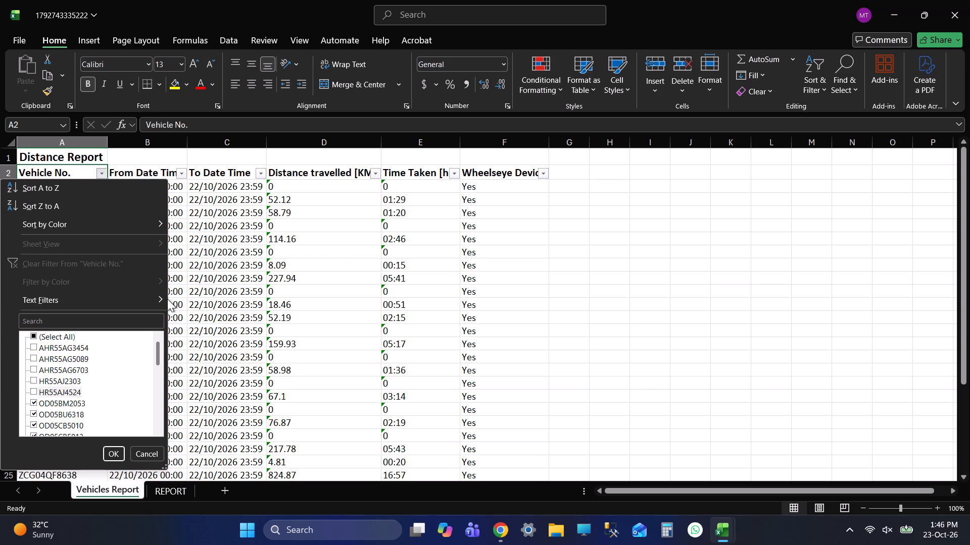
pyautogui.moveTo(167, 299); pyautogui.dragTo(173, 299)
pyautogui.moveTo(173, 299); pyautogui.dragTo(163, 306)
pyautogui.moveTo(163, 306); pyautogui.dragTo(190, 357)
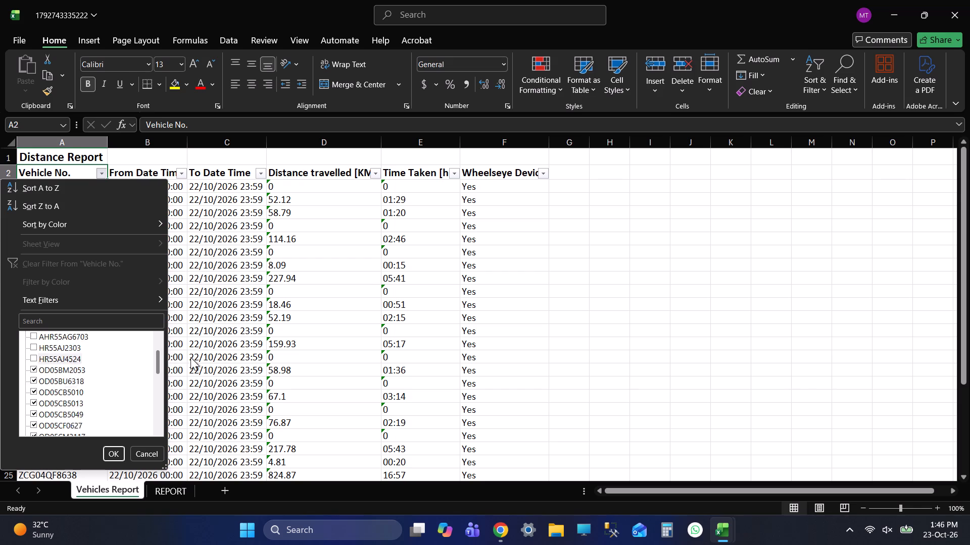
pyautogui.moveTo(190, 357); pyautogui.dragTo(187, 389)
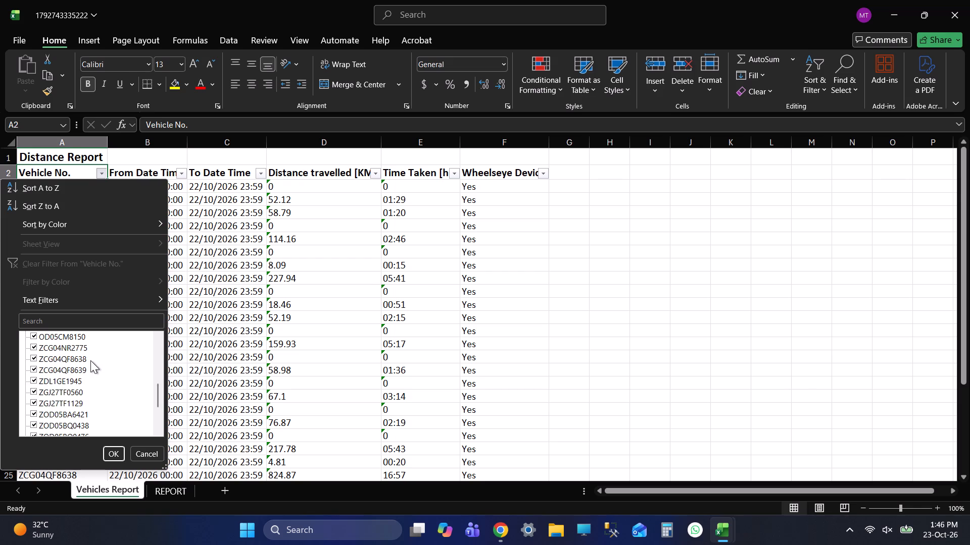
pyautogui.click(83, 356)
pyautogui.click(82, 373)
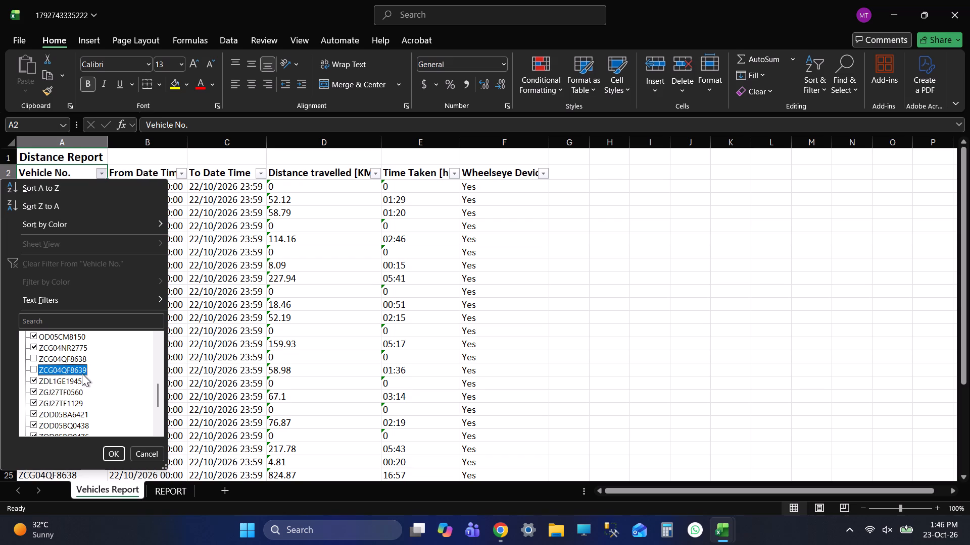
pyautogui.click(71, 382)
pyautogui.click(74, 394)
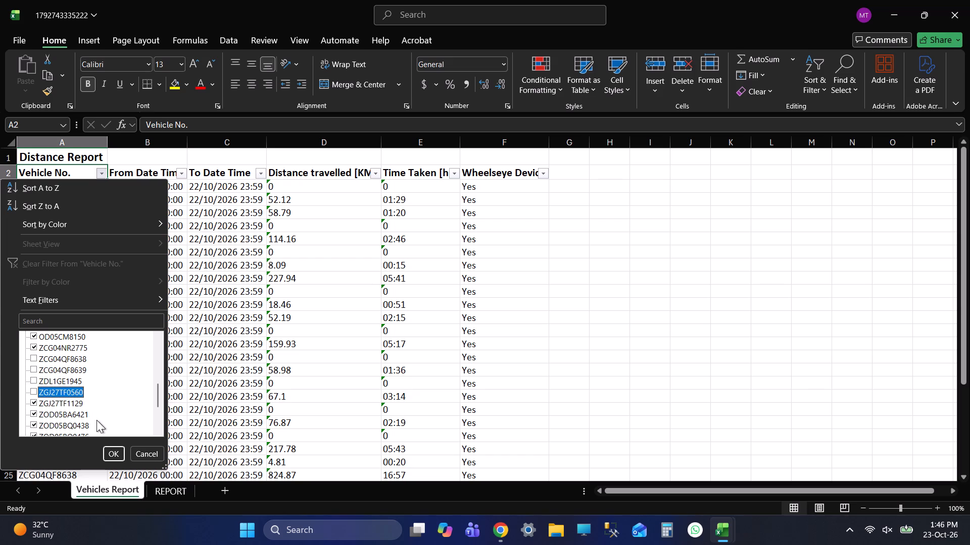
pyautogui.click(75, 403)
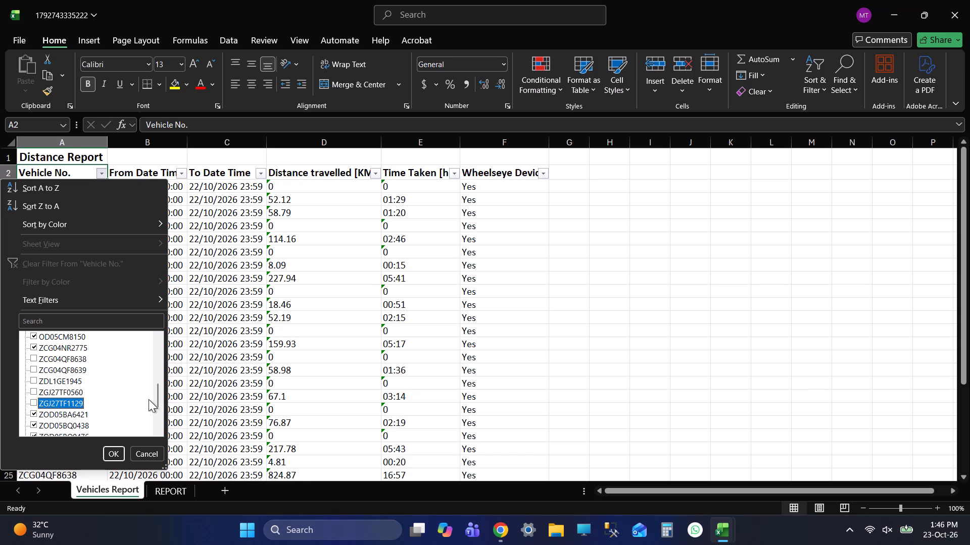
pyautogui.click(110, 456)
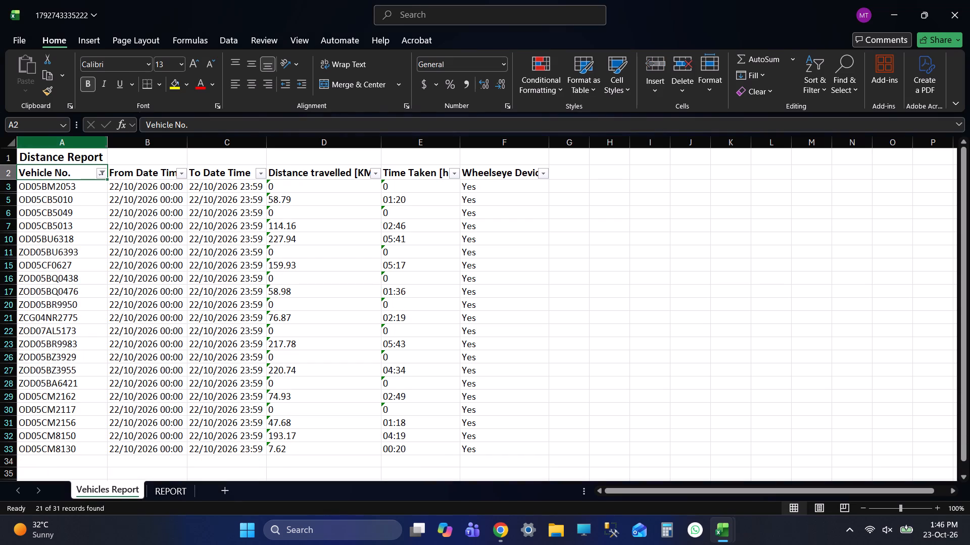
# Copy the filtered columns A to F of the Vehicles Report sheet and paste them at A1 of the REPORT sheet.
pyautogui.click(82, 137)
pyautogui.hotkey('shift', 'Right')
pyautogui.hotkey('shift', 'Right')
pyautogui.hotkey('shift', 'Right')
pyautogui.hotkey('shift', 'Right')
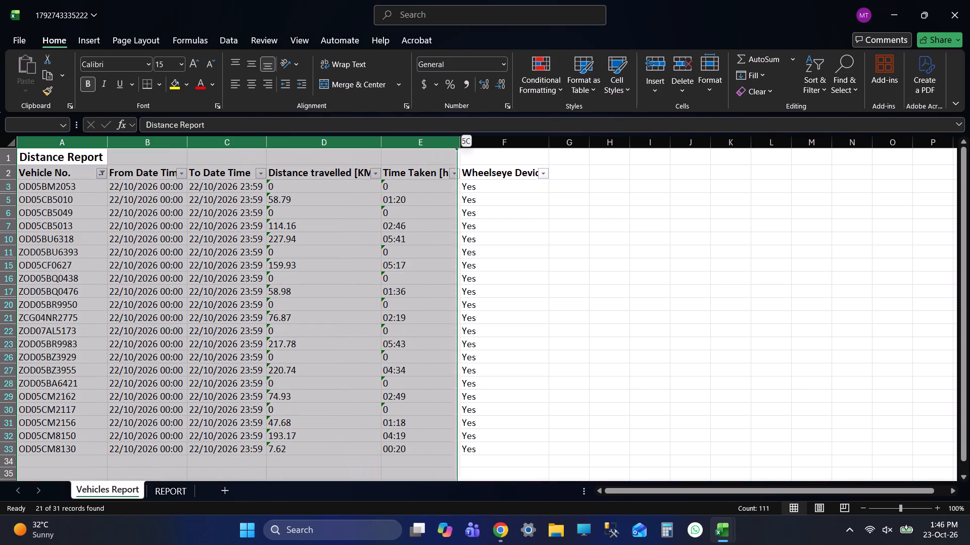
pyautogui.hotkey('shift', 'Right')
pyautogui.hotkey('ctrl', 'c')
pyautogui.hotkey('ctrl', 'c')
pyautogui.hotkey('ctrl', 'c')
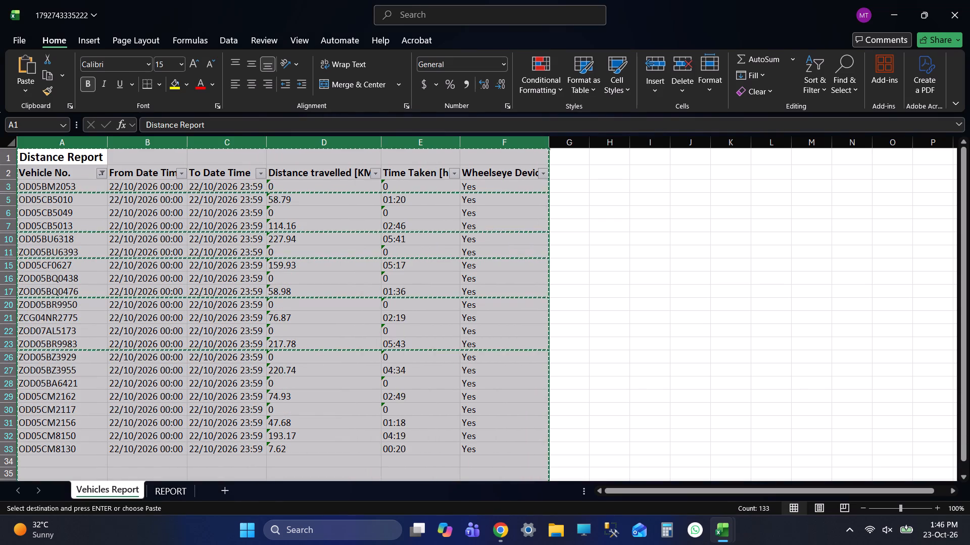
pyautogui.click(173, 494)
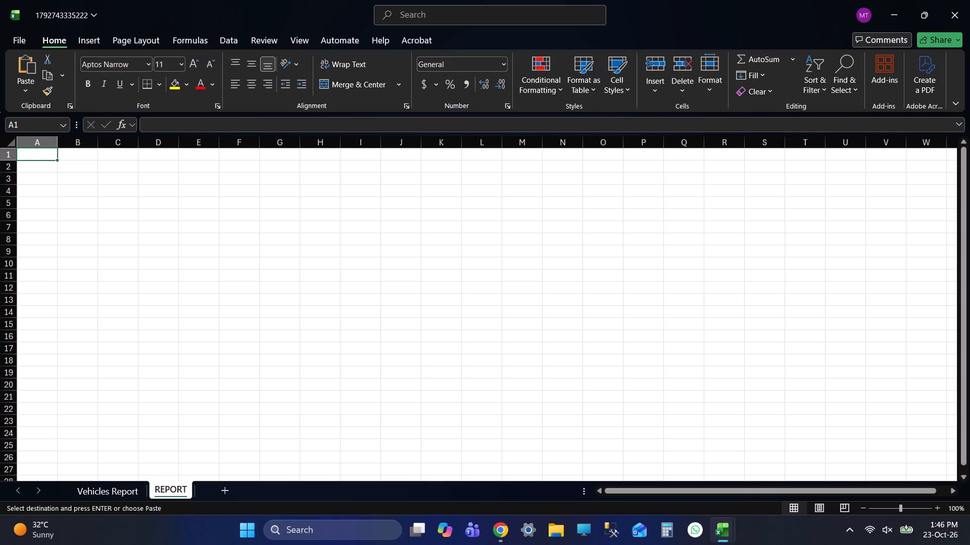
pyautogui.hotkey('ctrl', 'v')
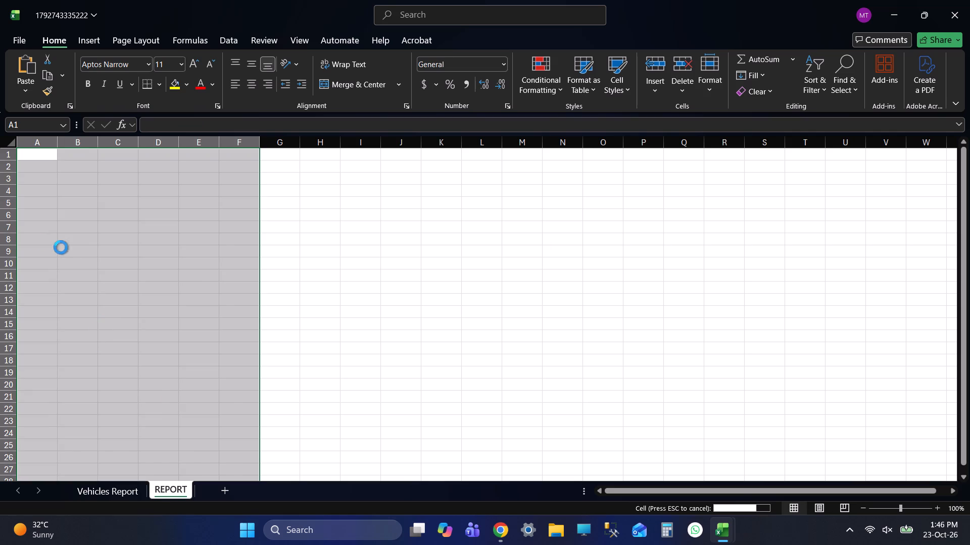
# Fit the widths of columns A to F on the REPORT sheet to their contents.
pyautogui.click(38, 137)
pyautogui.hotkey('shift', 'Right')
pyautogui.hotkey('shift', 'Right')
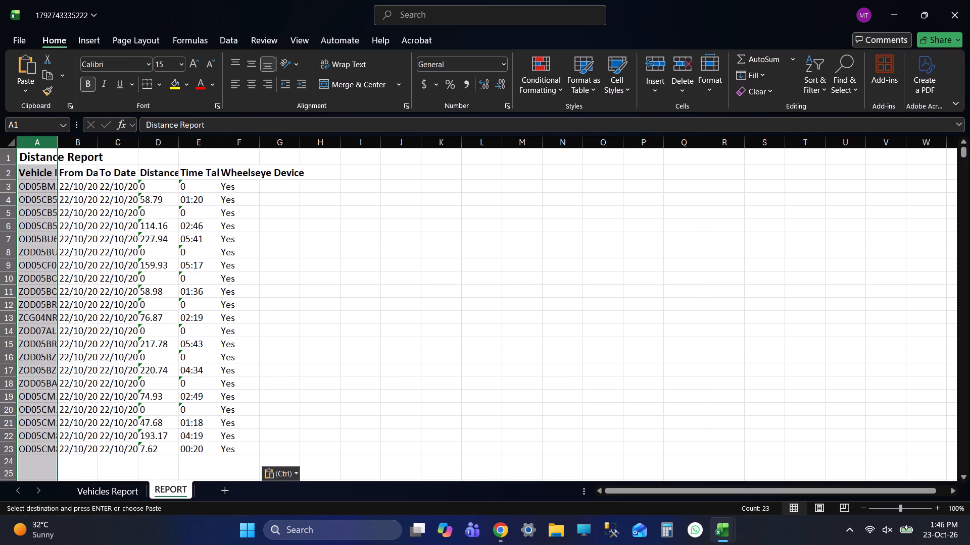
pyautogui.hotkey('shift', 'Right')
pyautogui.hotkey('shift', 'Right')
pyautogui.hotkey('shift', 'Right')
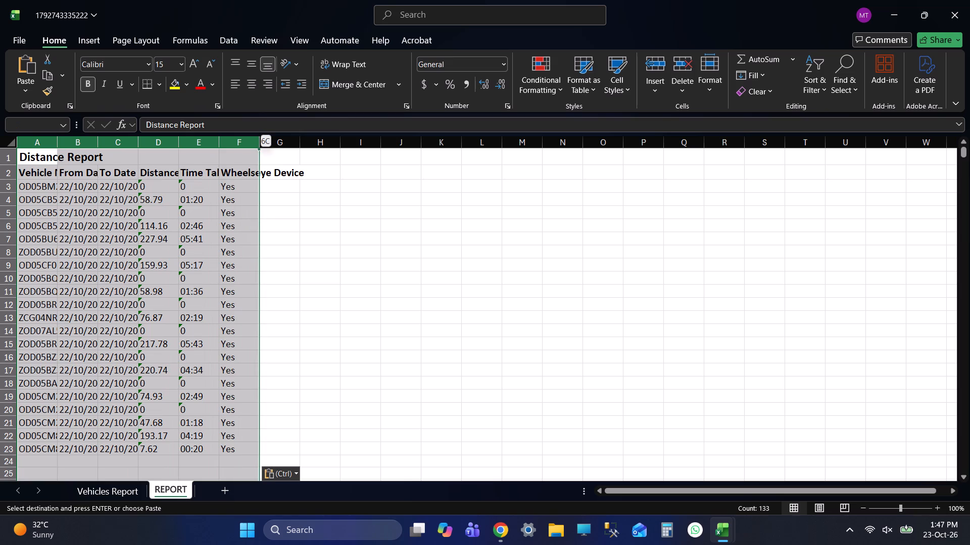
pyautogui.doubleClick(260, 144)
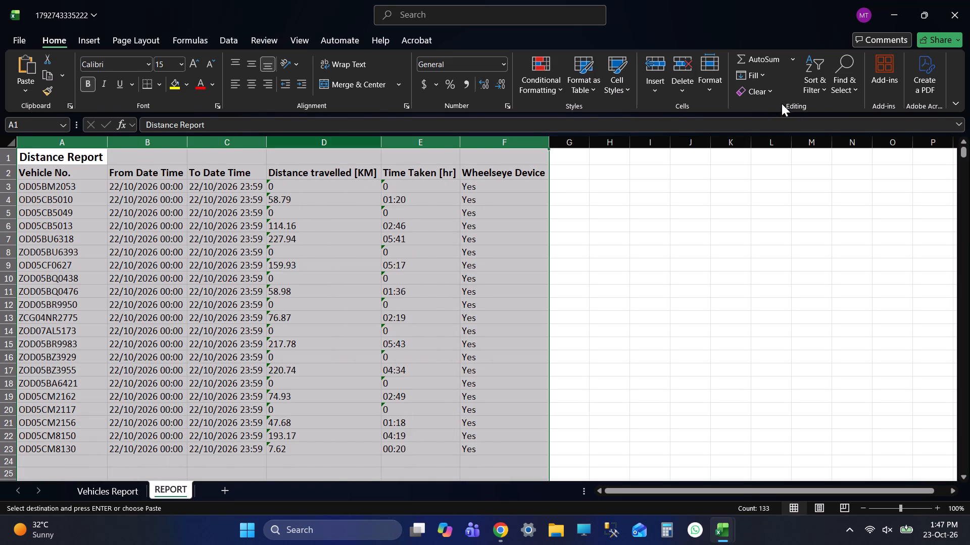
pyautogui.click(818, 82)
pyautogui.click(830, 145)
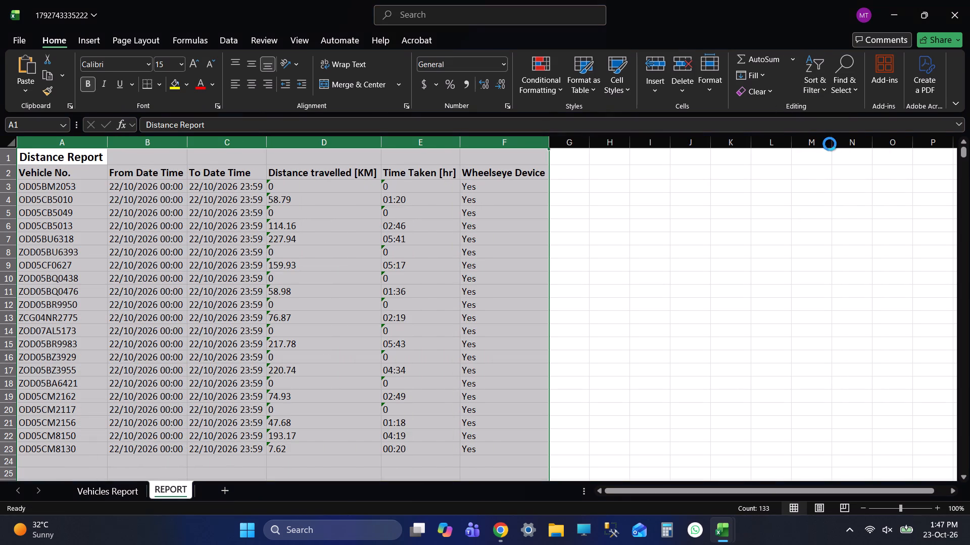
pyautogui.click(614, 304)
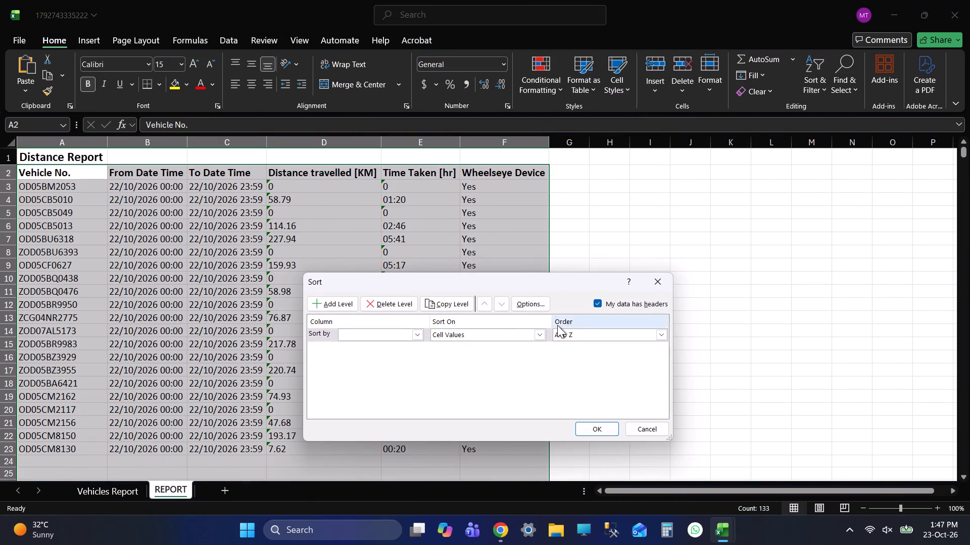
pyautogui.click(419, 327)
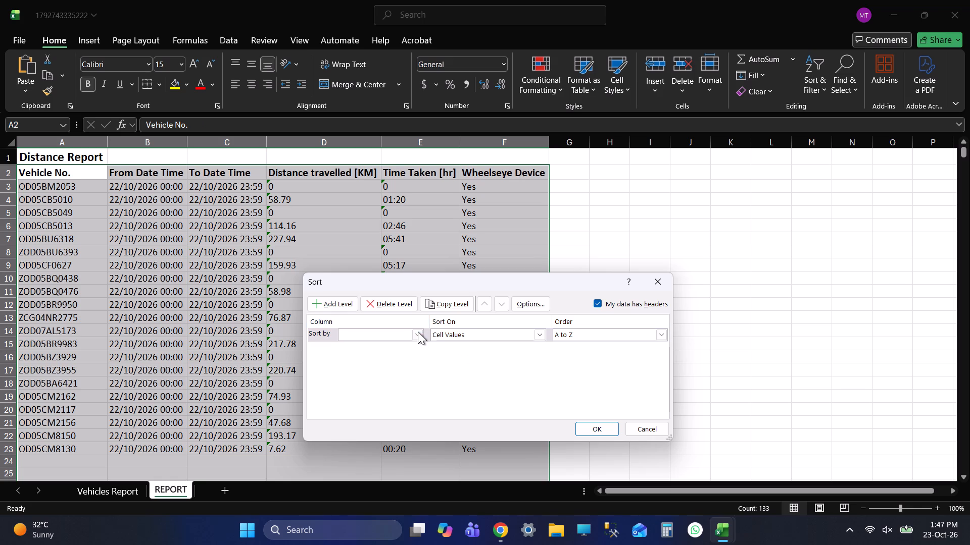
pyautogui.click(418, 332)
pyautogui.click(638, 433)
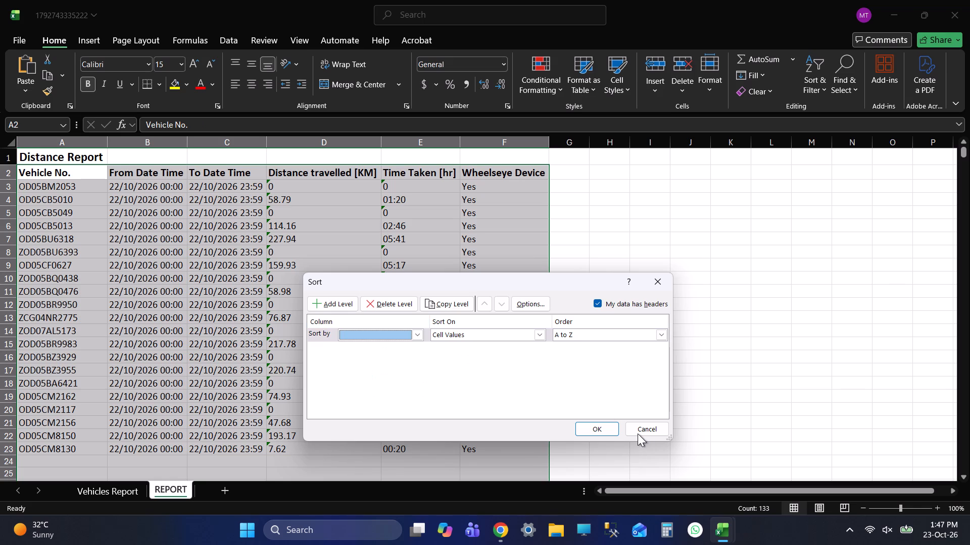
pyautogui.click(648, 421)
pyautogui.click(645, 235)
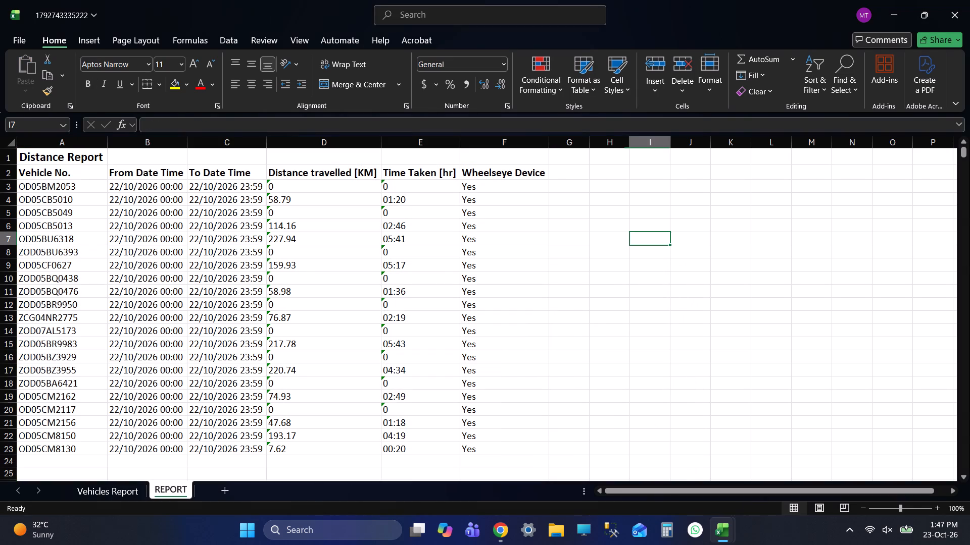
# Save the workbook.
pyautogui.hotkey('ctrl', 's')
pyautogui.hotkey('ctrl', 's')
pyautogui.hotkey('ctrl', 's')
pyautogui.hotkey('ctrl', 's')
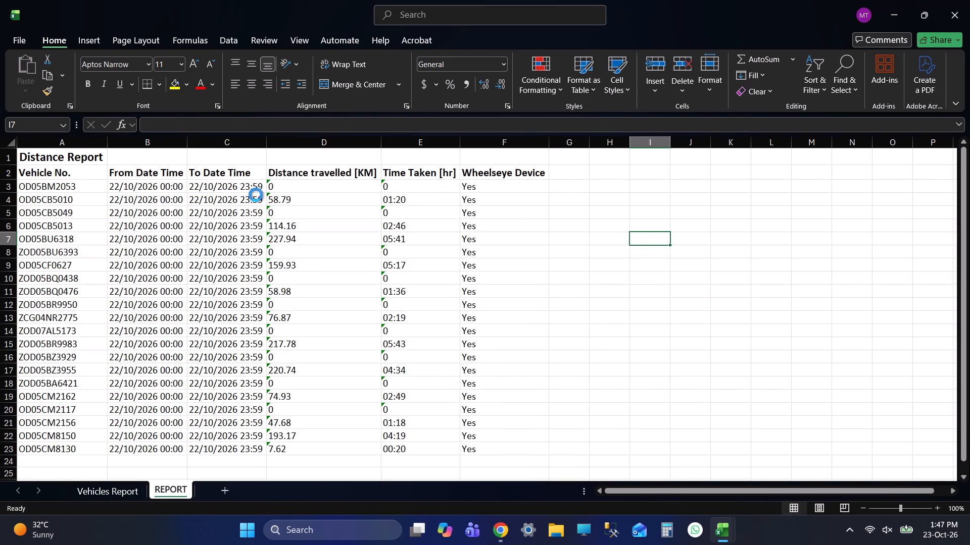
# Delete the From Date Time and To Date Time columns, and every column from Time Taken [hr] onward, from the REPORT sheet.
pyautogui.click(145, 147)
pyautogui.hotkey('shift', 'Right')
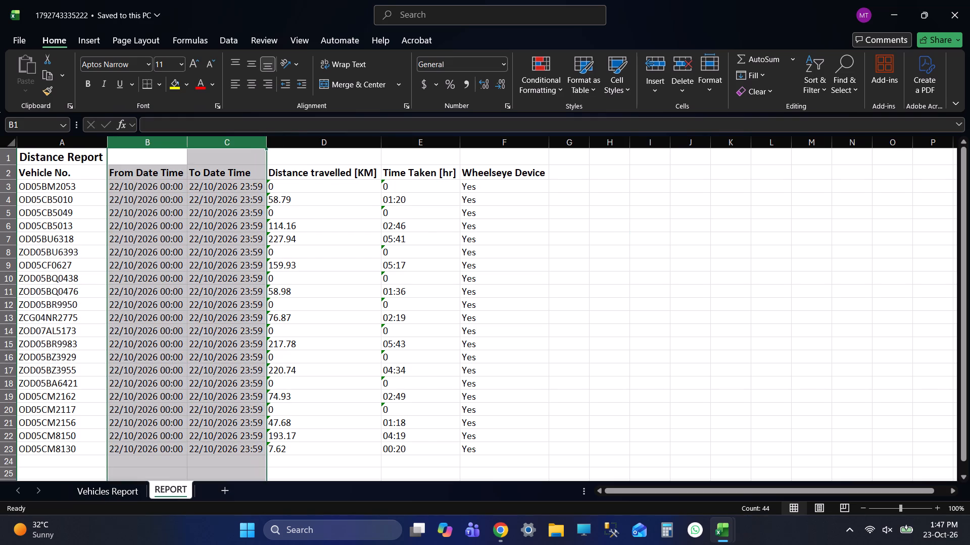
pyautogui.hotkey('ctrl', '-')
pyautogui.scroll(1, 366, 354)
pyautogui.click(256, 142)
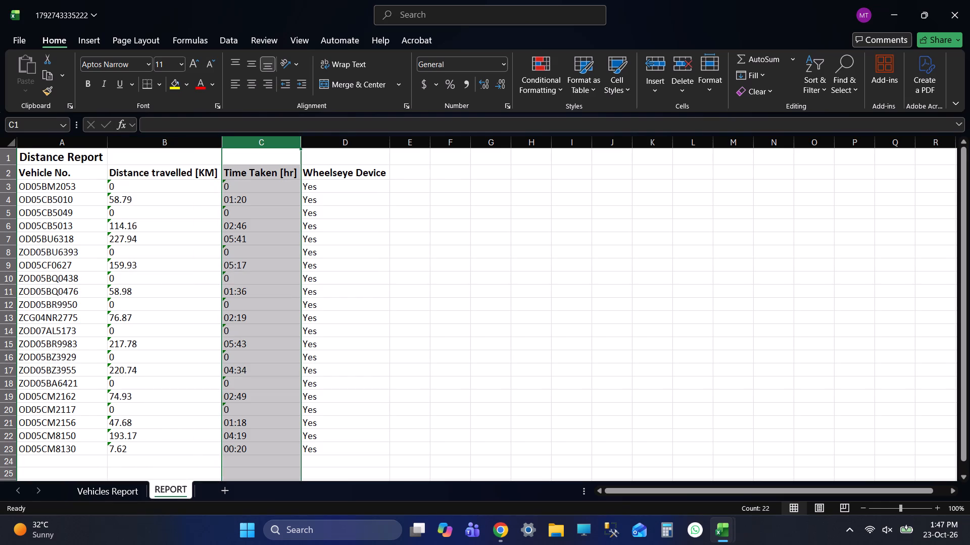
pyautogui.hotkey('ctrl', 'shift', 'Right')
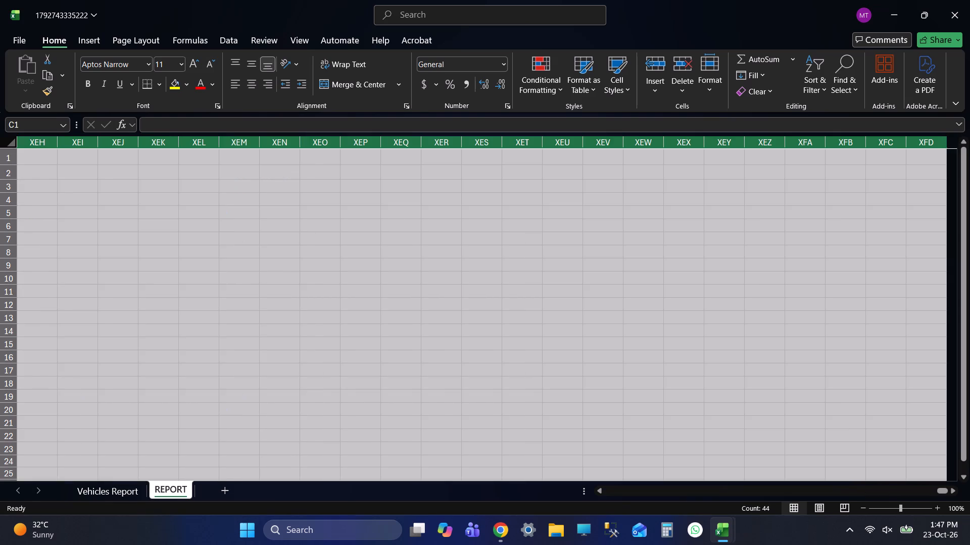
pyautogui.hotkey('ctrl', '-')
# Convert the text values in the Distance travelled [KM] column, B3 to B23, to numbers and save the workbook.
pyautogui.click(138, 195)
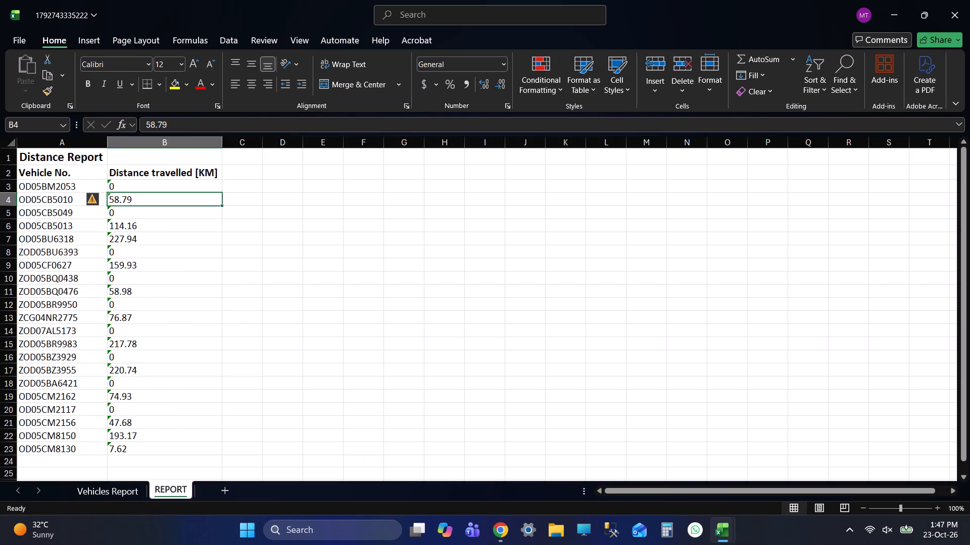
pyautogui.click(137, 181)
pyautogui.hotkey('ctrl', 'shift', 'Down')
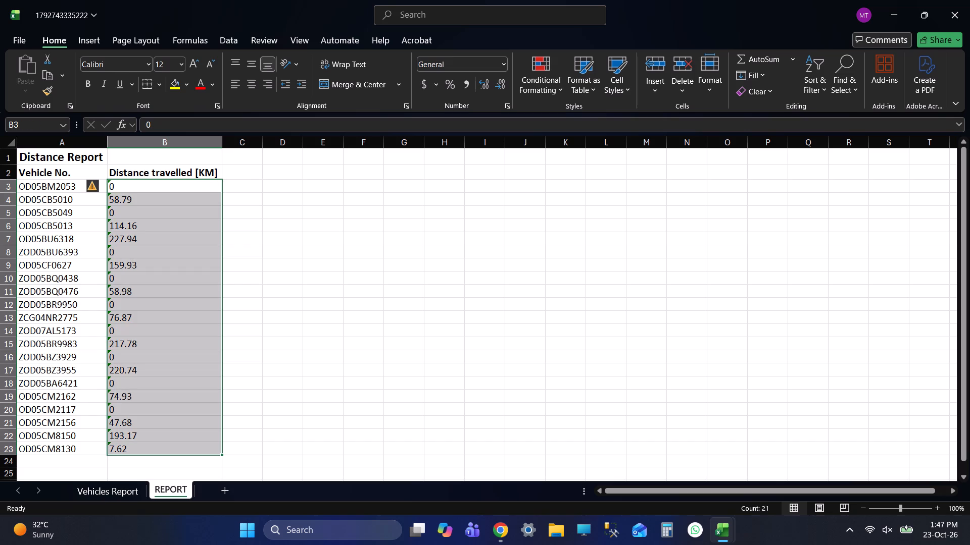
pyautogui.click(93, 189)
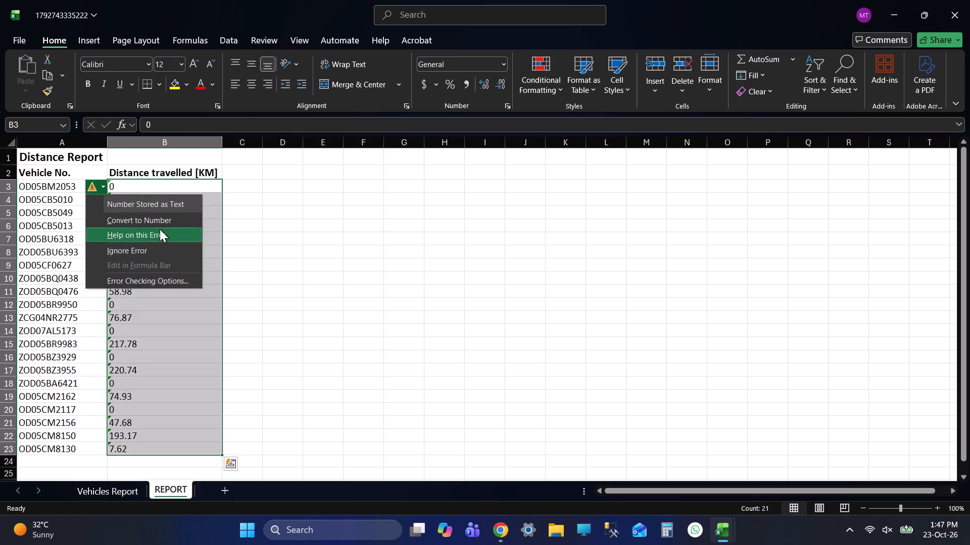
pyautogui.click(159, 223)
pyautogui.click(261, 202)
pyautogui.hotkey('ctrl', 's')
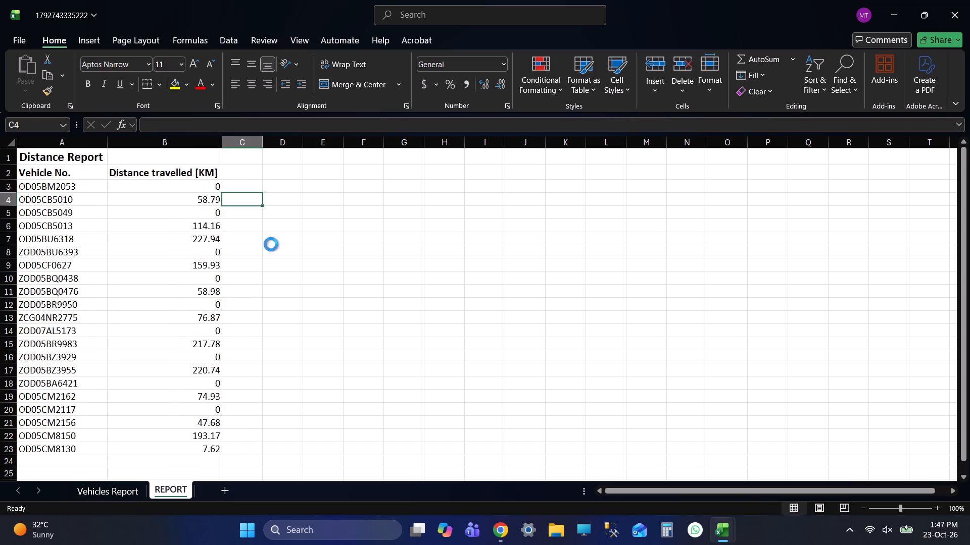
pyautogui.hotkey('ctrl', 's')
# Show the distances in B3 to B23 without decimal places and save the workbook.
pyautogui.moveTo(195, 188); pyautogui.dragTo(193, 444)
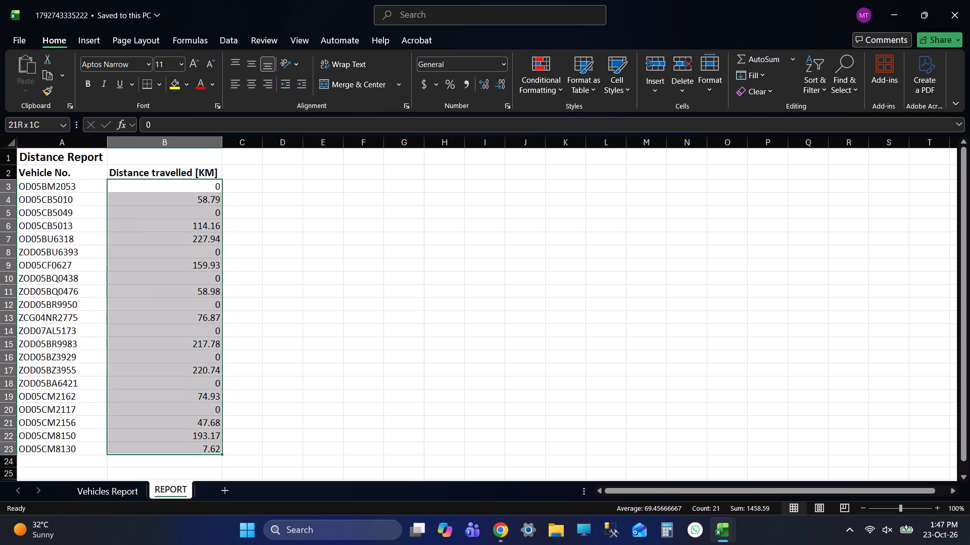
pyautogui.moveTo(193, 444); pyautogui.dragTo(193, 445)
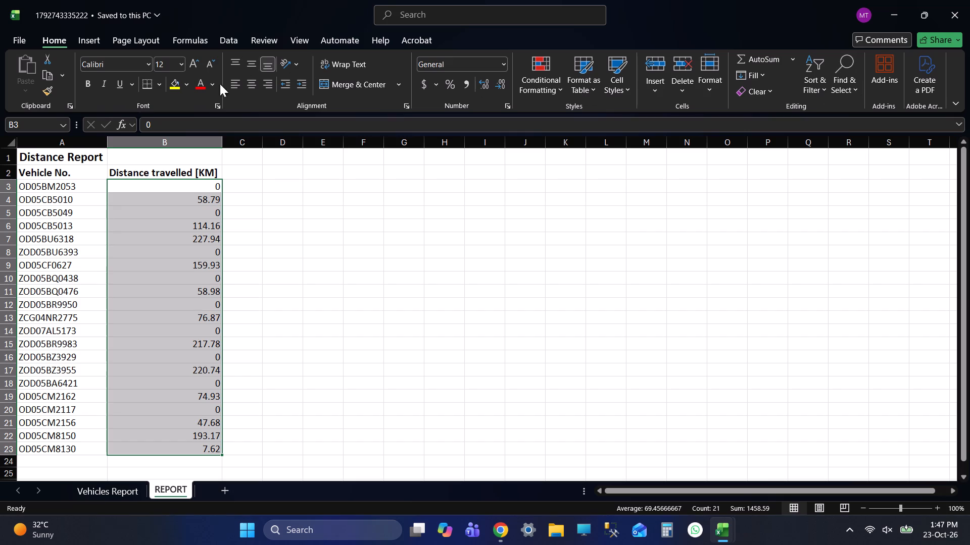
pyautogui.doubleClick(498, 84)
pyautogui.click(253, 192)
pyautogui.hotkey('ctrl', 's')
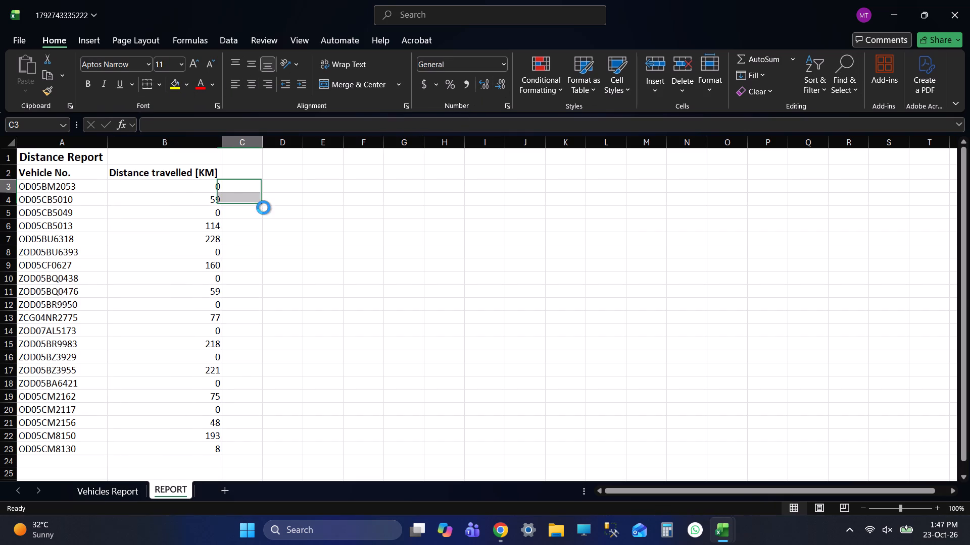
pyautogui.hotkey('ctrl', 's')
pyautogui.hotkey('ctrl', 's')
pyautogui.click(10, 201)
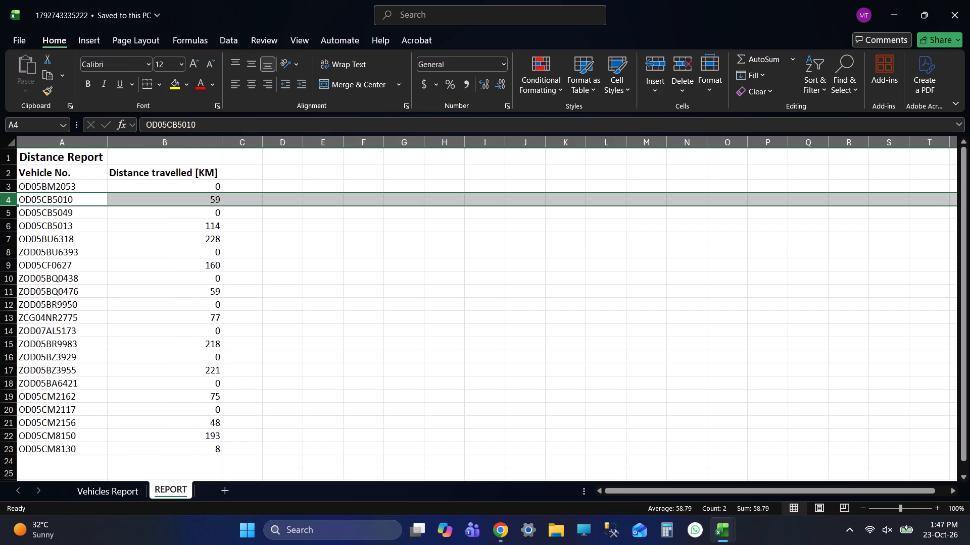
pyautogui.hotkey('ctrl', '+')
pyautogui.hotkey('ctrl', '+')
pyautogui.click(80, 196)
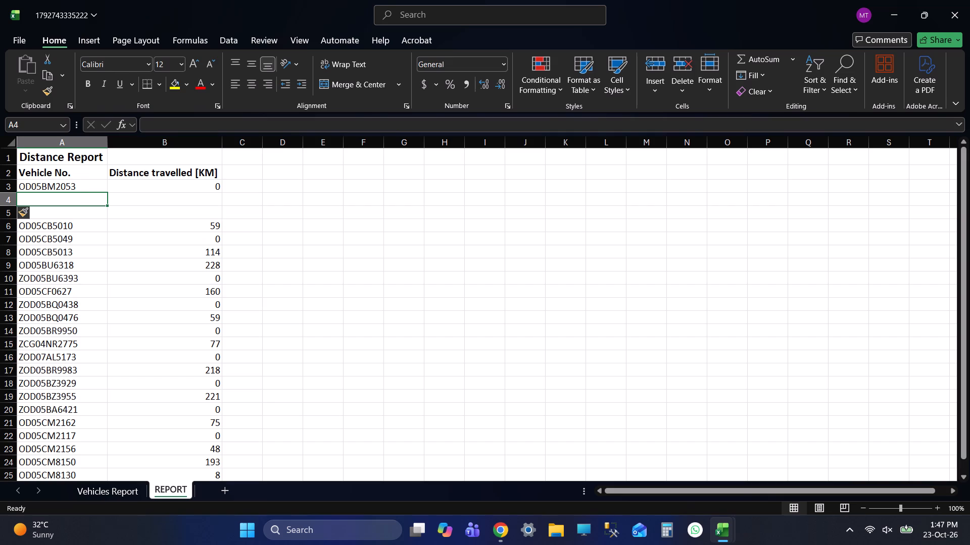
pyautogui.hotkey('ctrl', 's')
pyautogui.moveTo(72, 405); pyautogui.dragTo(236, 405)
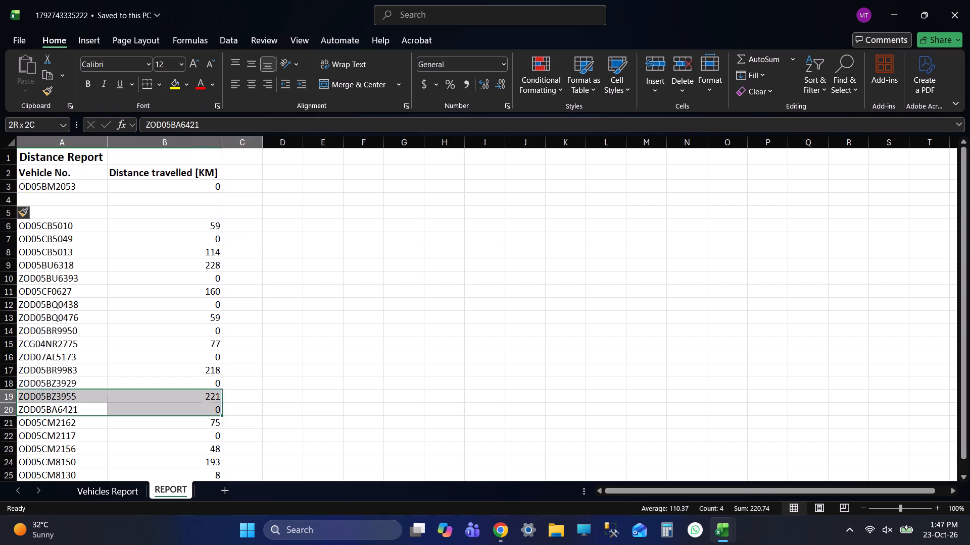
pyautogui.moveTo(236, 405); pyautogui.dragTo(214, 413)
pyautogui.scroll(4, 355, 348)
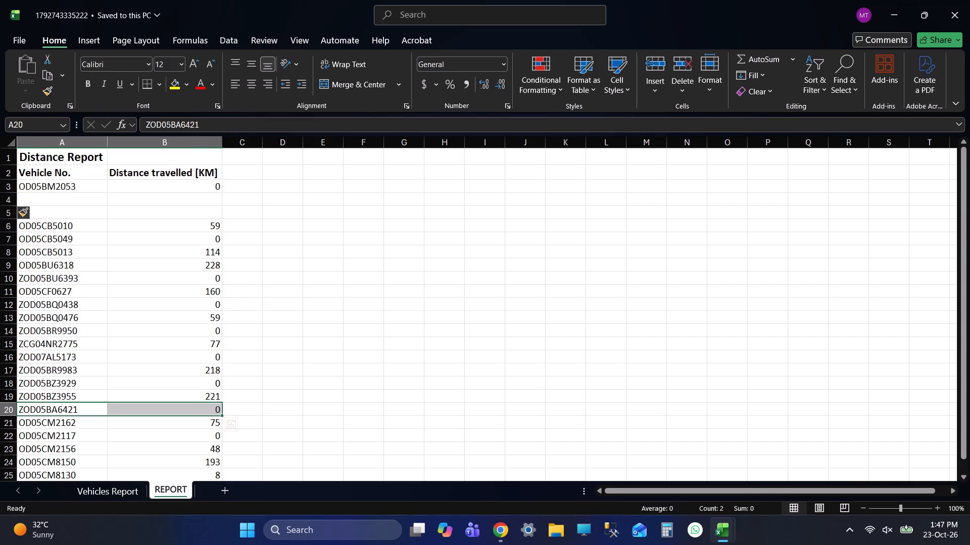
pyautogui.scroll(2, 344, 354)
pyautogui.scroll(-1, 344, 354)
pyautogui.scroll(14, 344, 354)
pyautogui.scroll(-1, 340, 355)
pyautogui.scroll(13, 340, 355)
pyautogui.scroll(-1, 340, 355)
pyautogui.scroll(4, 340, 355)
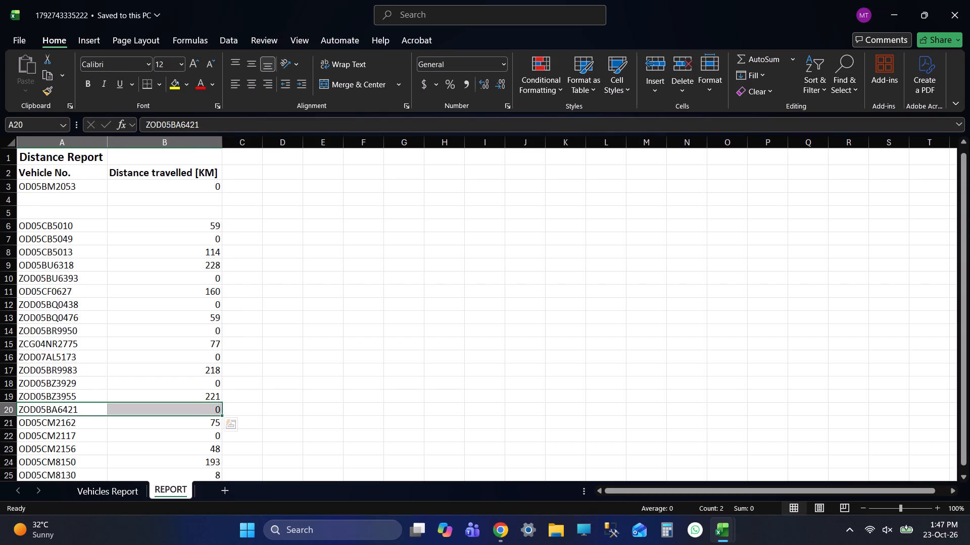
pyautogui.scroll(17, 334, 359)
pyautogui.scroll(-1, 334, 359)
pyautogui.scroll(18, 334, 359)
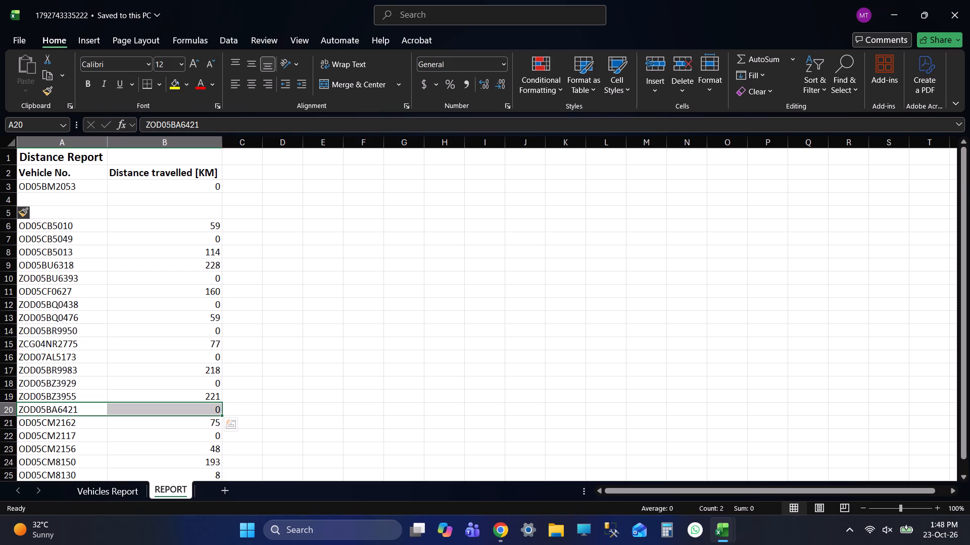
pyautogui.scroll(5, 334, 359)
pyautogui.scroll(-1, 334, 359)
pyautogui.scroll(20, 334, 359)
pyautogui.scroll(17, 334, 359)
pyautogui.scroll(10, 315, 373)
pyautogui.scroll(-1, 315, 373)
pyautogui.scroll(20, 315, 373)
pyautogui.scroll(11, 315, 373)
pyautogui.scroll(10, 315, 373)
pyautogui.scroll(18, 315, 373)
pyautogui.scroll(-1, 315, 373)
pyautogui.scroll(11, 315, 373)
pyautogui.scroll(12, 314, 374)
pyautogui.hotkey('ctrl', 'x')
pyautogui.click(75, 197)
pyautogui.hotkey('ctrl', 'v')
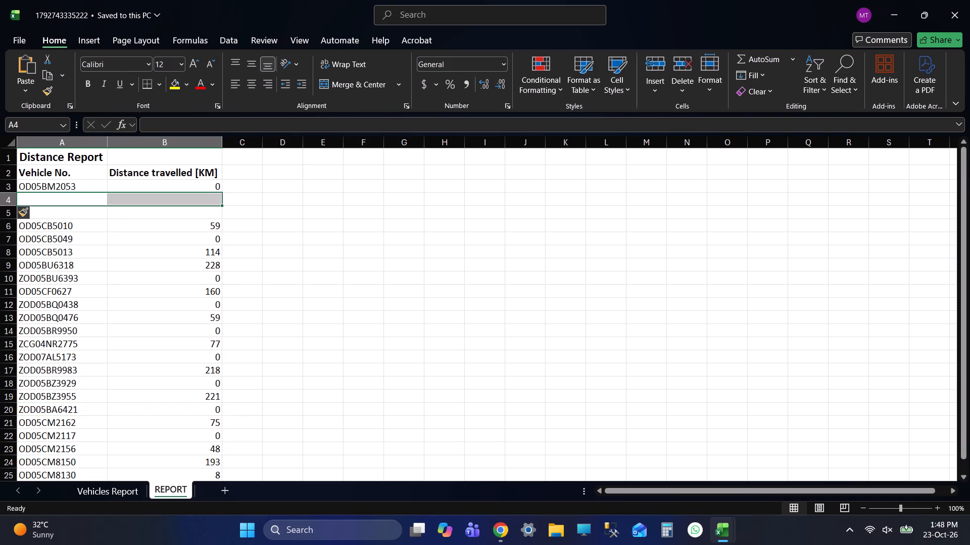
pyautogui.click(335, 208)
pyautogui.hotkey('ctrl', 's')
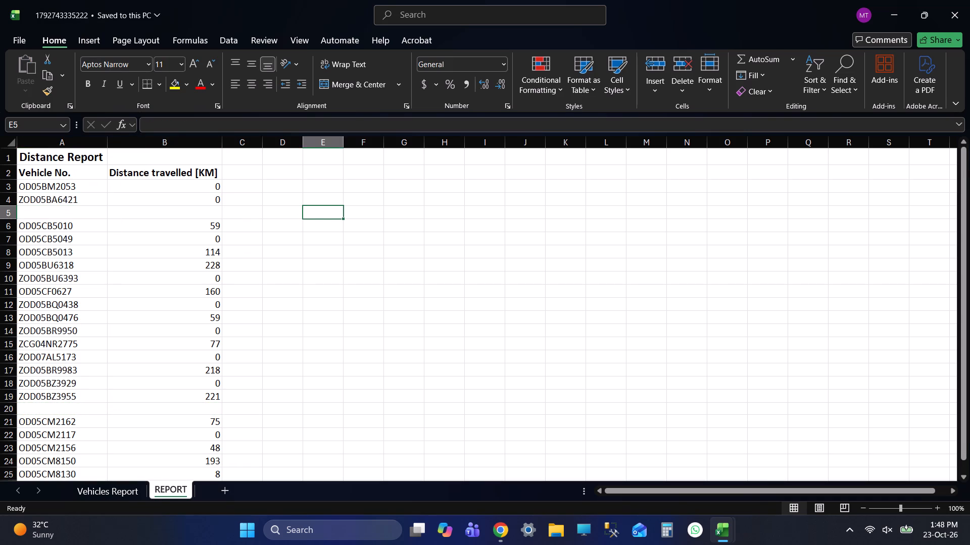
pyautogui.moveTo(70, 287); pyautogui.dragTo(172, 290)
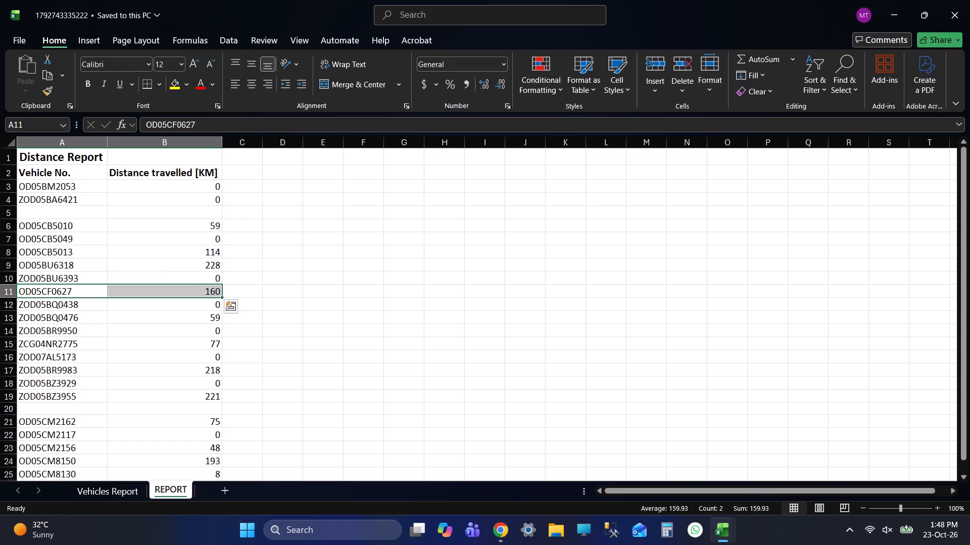
pyautogui.hotkey('alt', 'Tab')
pyautogui.click(63, 241)
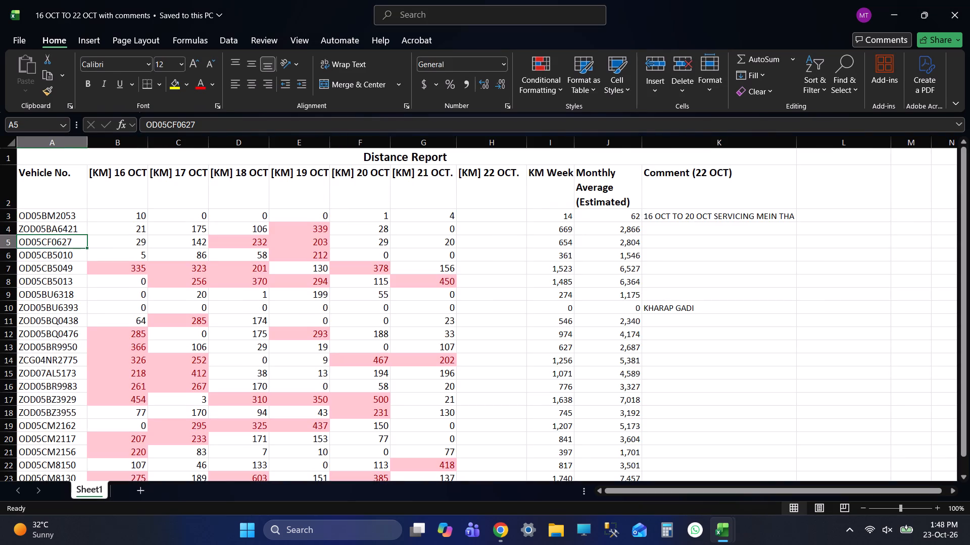
pyautogui.hotkey('alt', 'Tab')
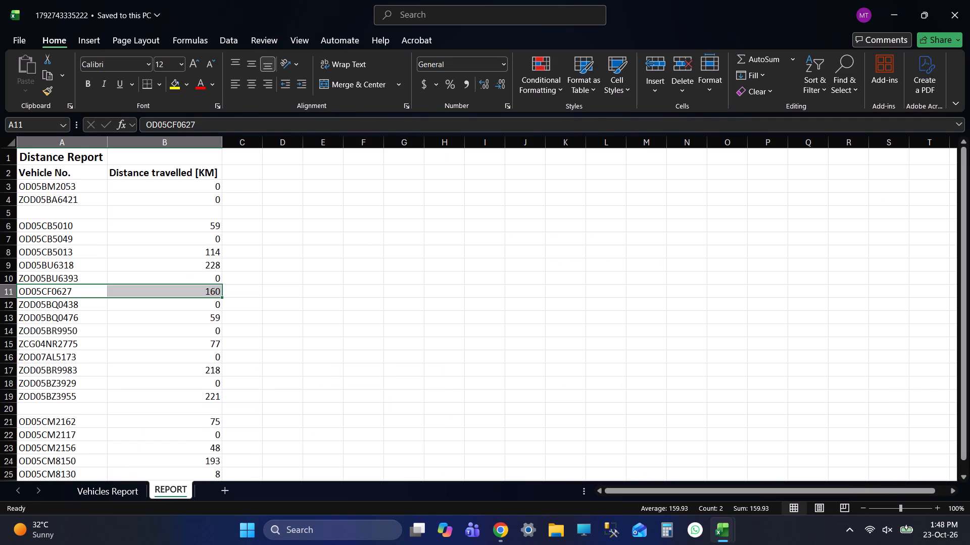
pyautogui.hotkey('alt', 'Tab')
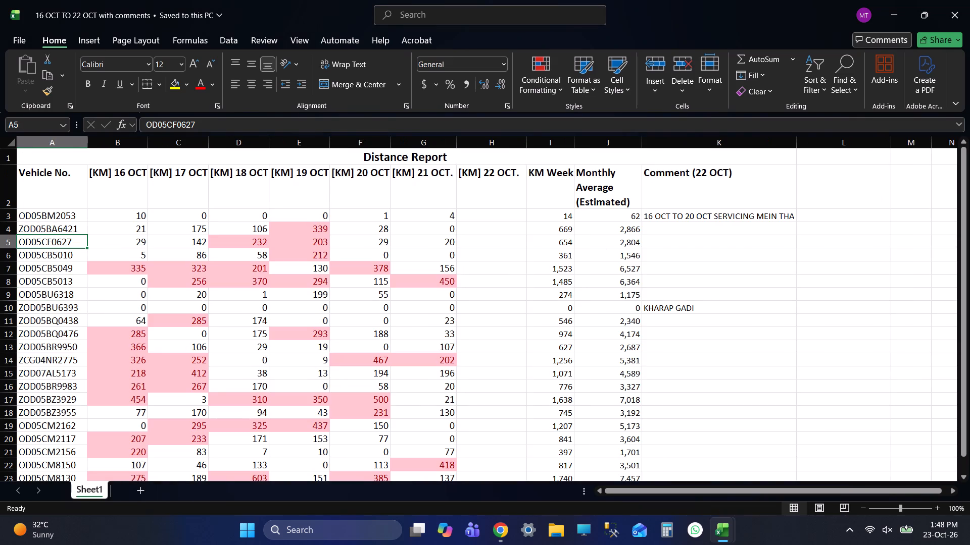
pyautogui.hotkey('alt', 'Tab')
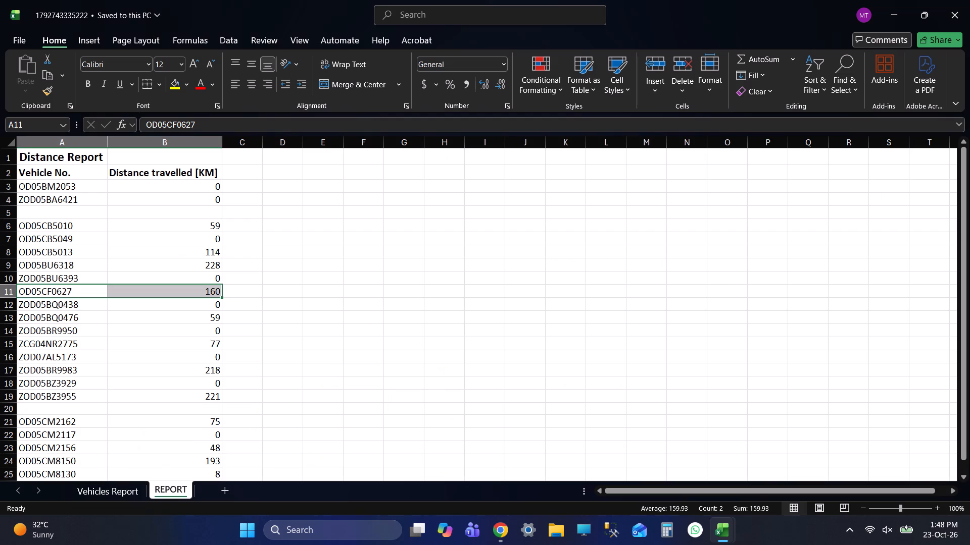
pyautogui.hotkey('ctrl', 'x')
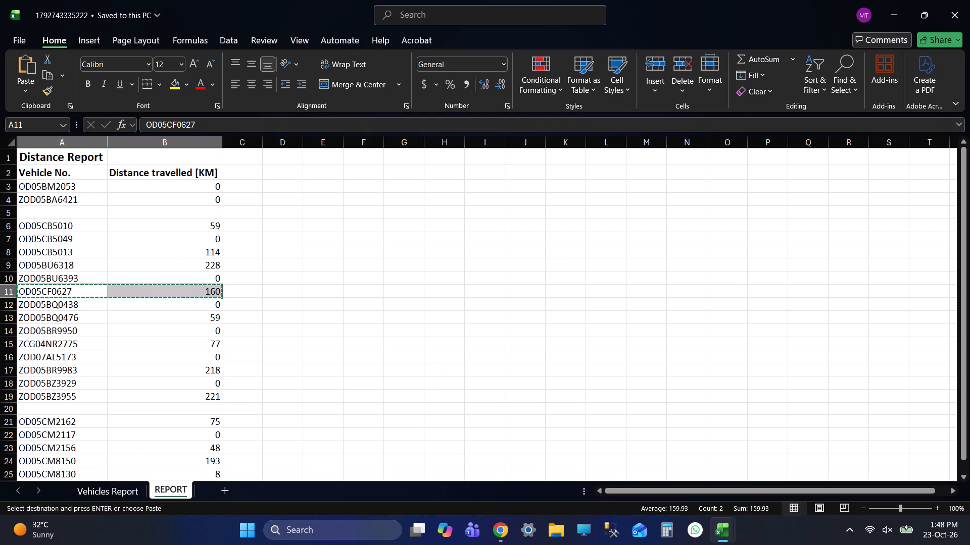
pyautogui.click(62, 214)
pyautogui.hotkey('ctrl', 'v')
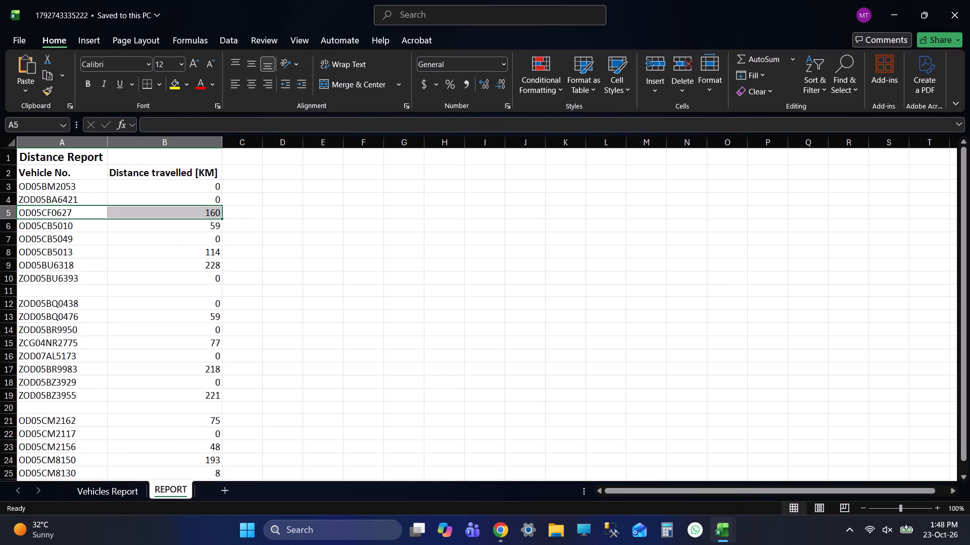
pyautogui.click(431, 270)
pyautogui.hotkey('ctrl', 's')
pyautogui.hotkey('ctrl', 's')
pyautogui.hotkey('ctrl', 's')
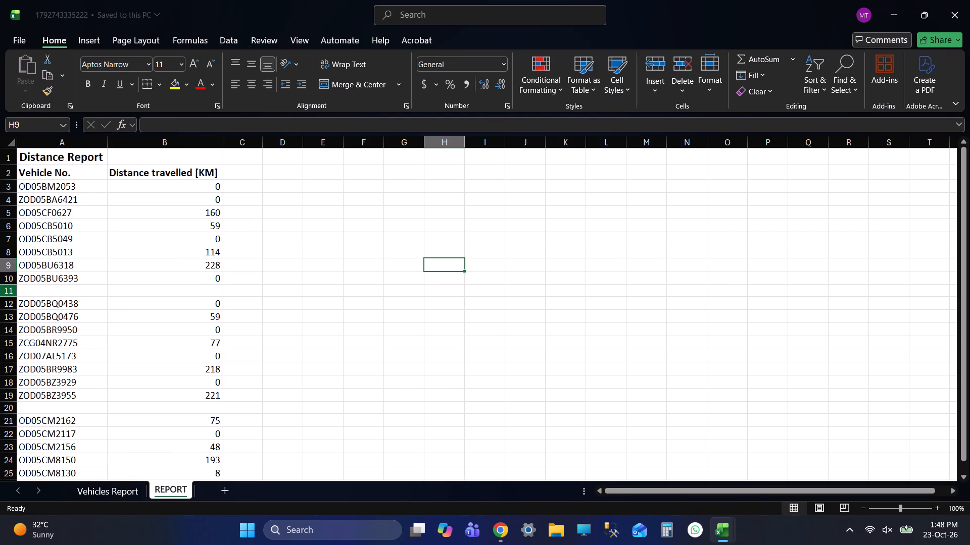
pyautogui.click(12, 291)
pyautogui.hotkey('ctrl', '-')
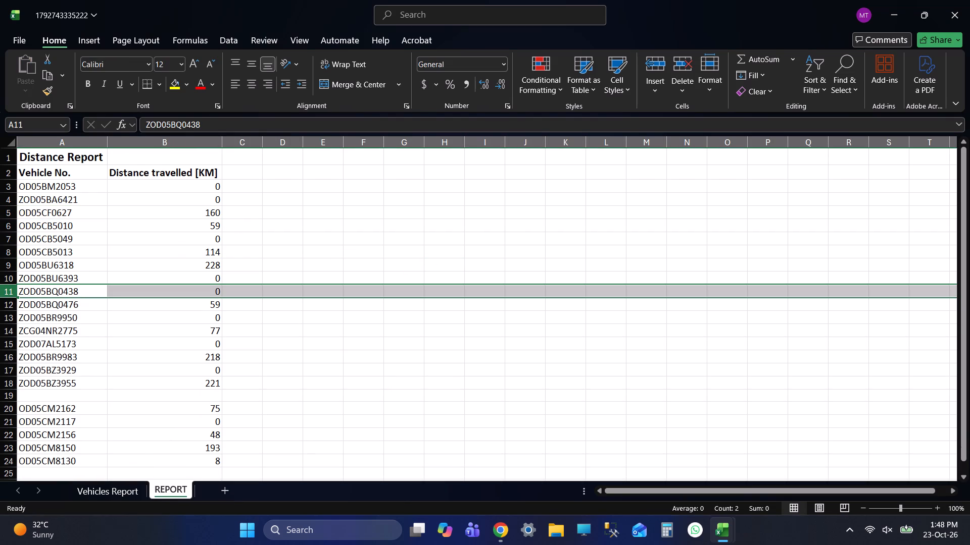
pyautogui.click(0, 393)
pyautogui.hotkey('ctrl', '-')
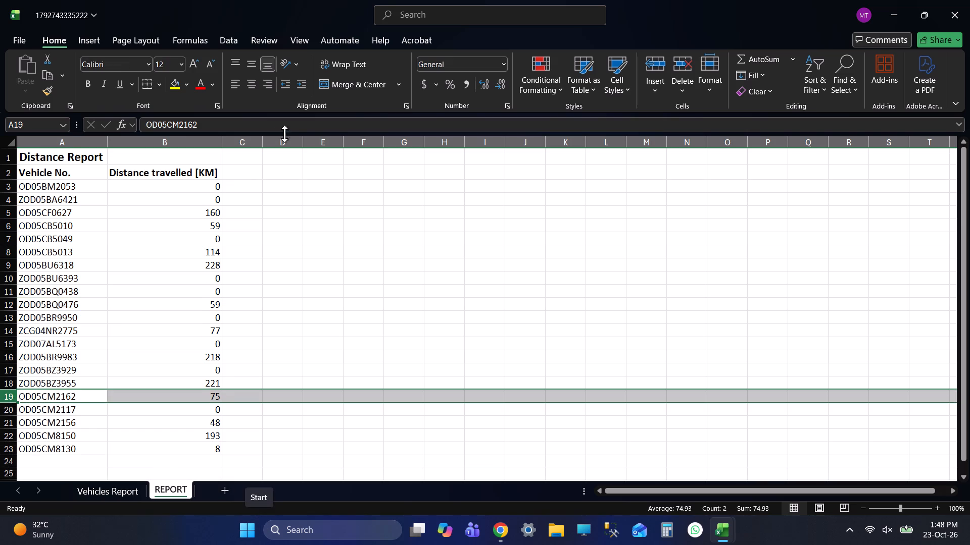
pyautogui.click(241, 183)
pyautogui.hotkey('ctrl', 's')
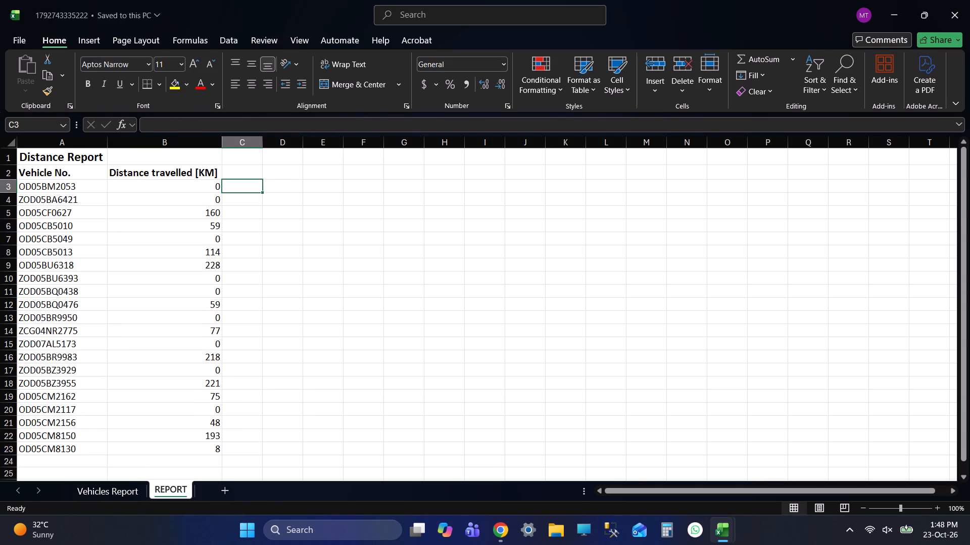
pyautogui.click(63, 181)
pyautogui.hotkey('alt', 'Tab')
pyautogui.click(71, 219)
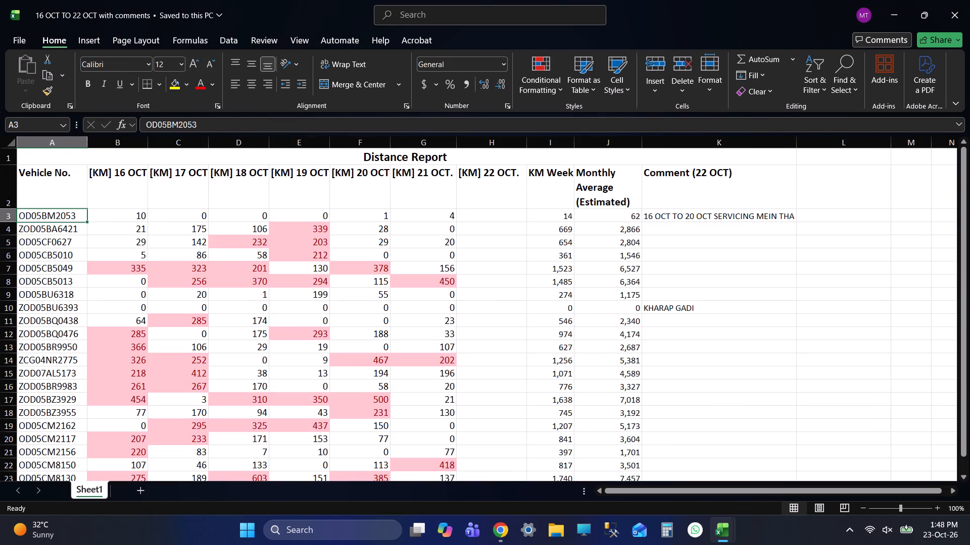
pyautogui.scroll(-2, 173, 241)
pyautogui.scroll(1, 173, 241)
pyautogui.hotkey('alt', 'Tab')
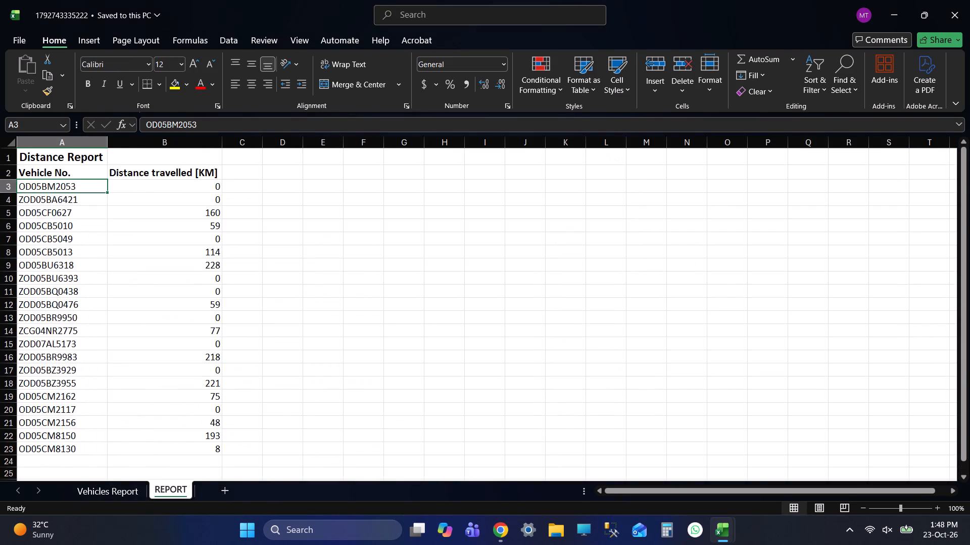
pyautogui.hotkey('alt', 'Tab')
pyautogui.hotkey('alt', 'Tab')
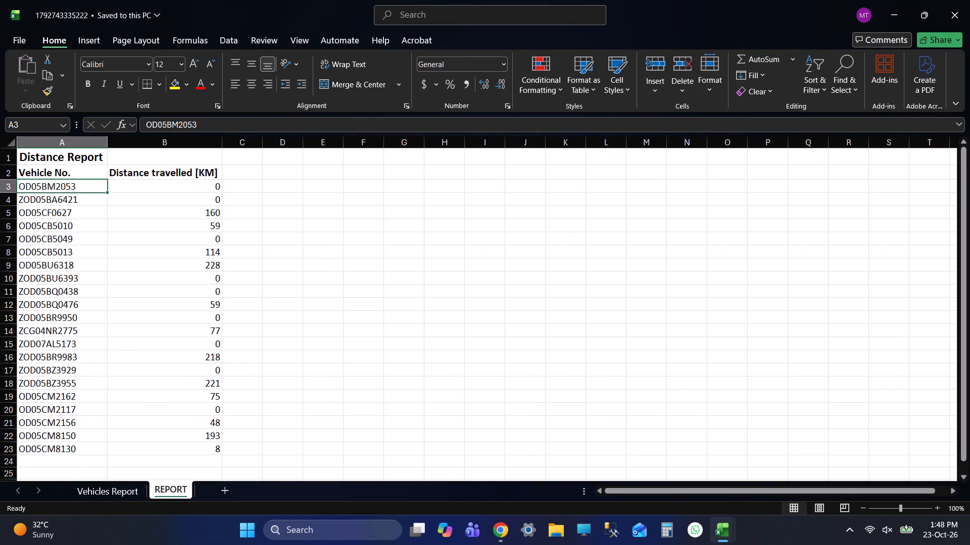
pyautogui.hotkey('alt', 'Tab')
pyautogui.hotkey('alt', 'Tab')
pyautogui.hotkey('alt', 'Tab')
pyautogui.hotkey('alt', 'Tab')
pyautogui.hotkey('alt', 'Tab')
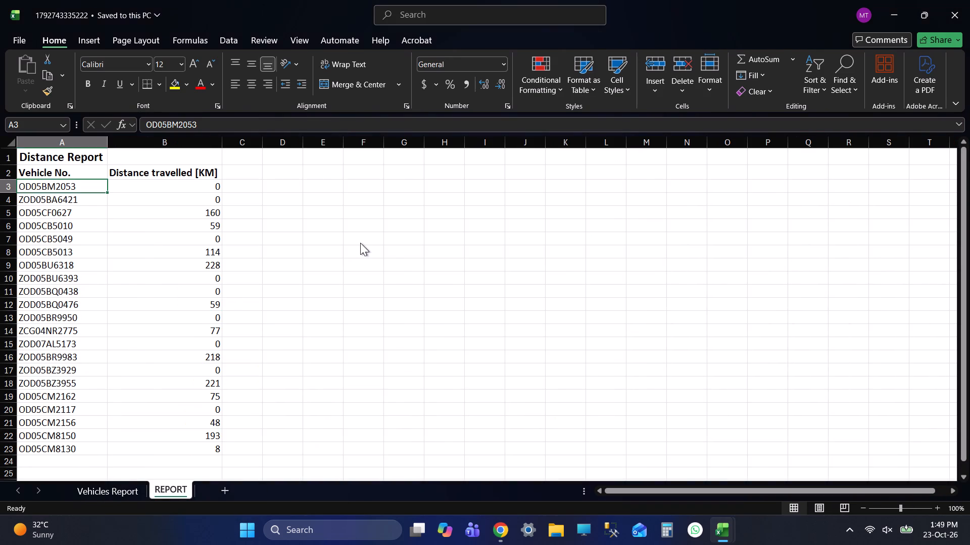
pyautogui.hotkey('alt', 'Tab')
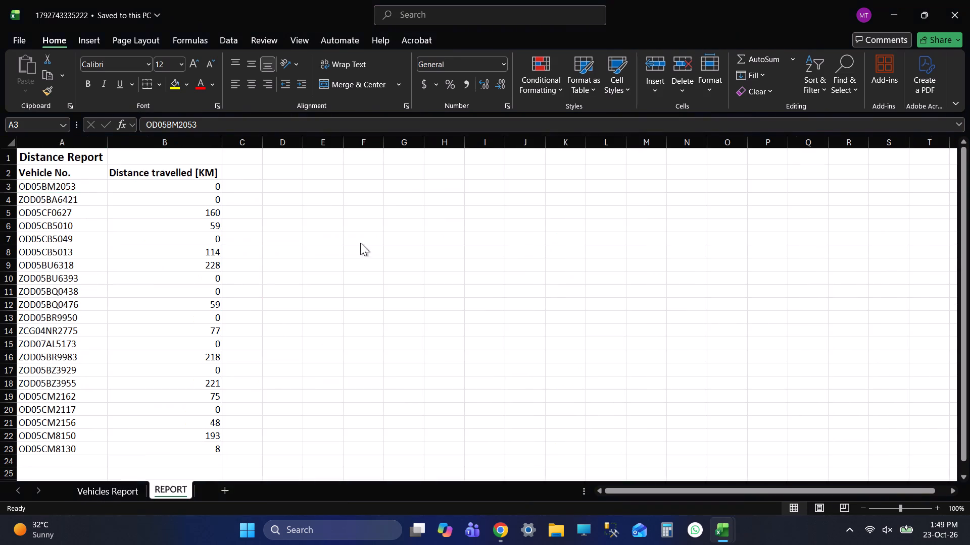
pyautogui.hotkey('alt', 'Tab')
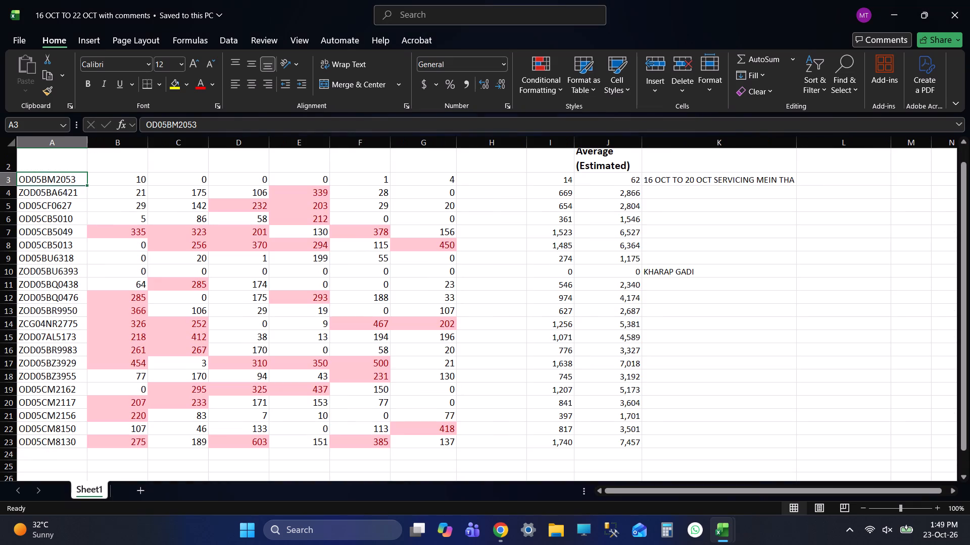
pyautogui.hotkey('alt', 'Tab')
pyautogui.hotkey('alt', 'Tab')
pyautogui.hotkey('alt', 'Tab')
pyautogui.hotkey('alt', 'Tab')
pyautogui.hotkey('alt', 'Tab')
pyautogui.hotkey('alt', 'Tab')
pyautogui.hotkey('alt', 'Tab')
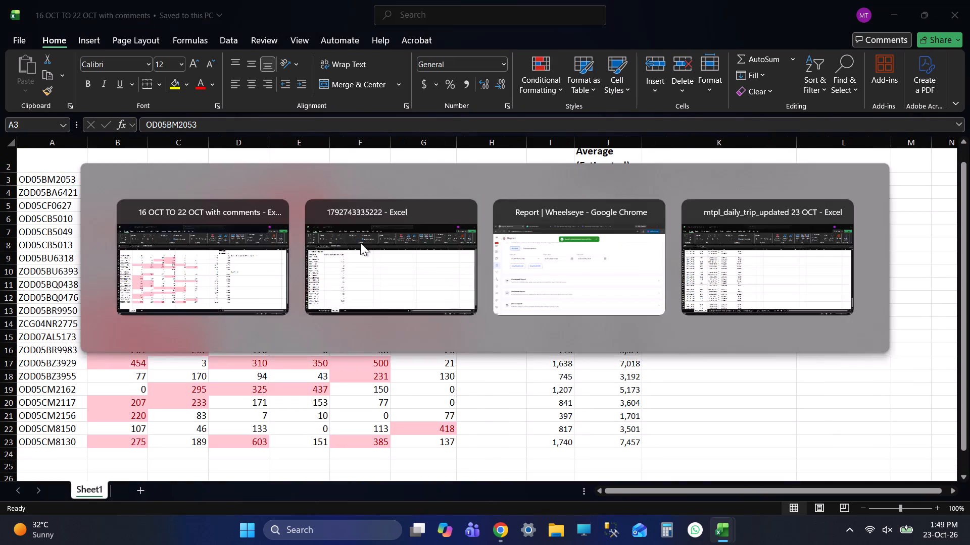
pyautogui.hotkey('alt', 'Tab')
pyautogui.hotkey('alt', 'Tab')
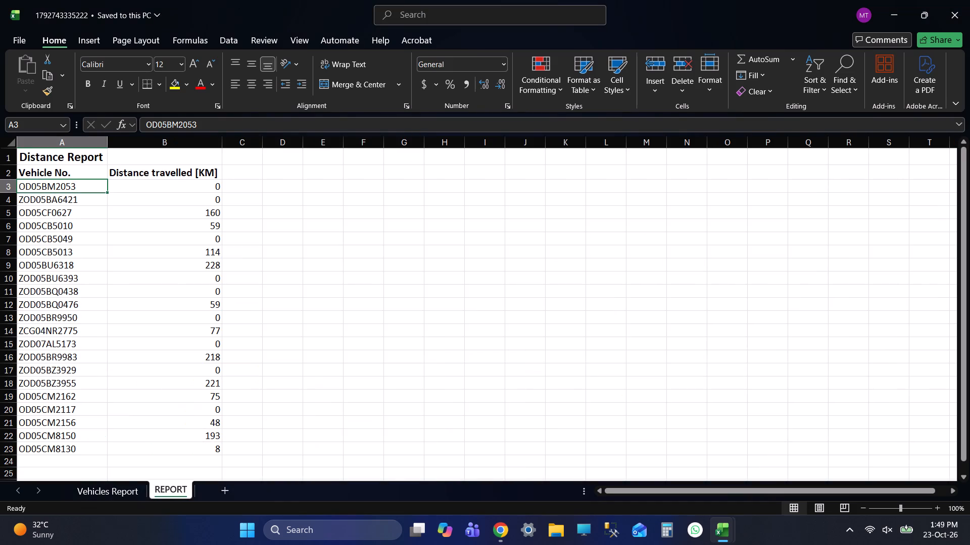
pyautogui.hotkey('alt', 'Tab')
pyautogui.hotkey('alt', 'Tab')
pyautogui.hotkey('alt', 'Tab')
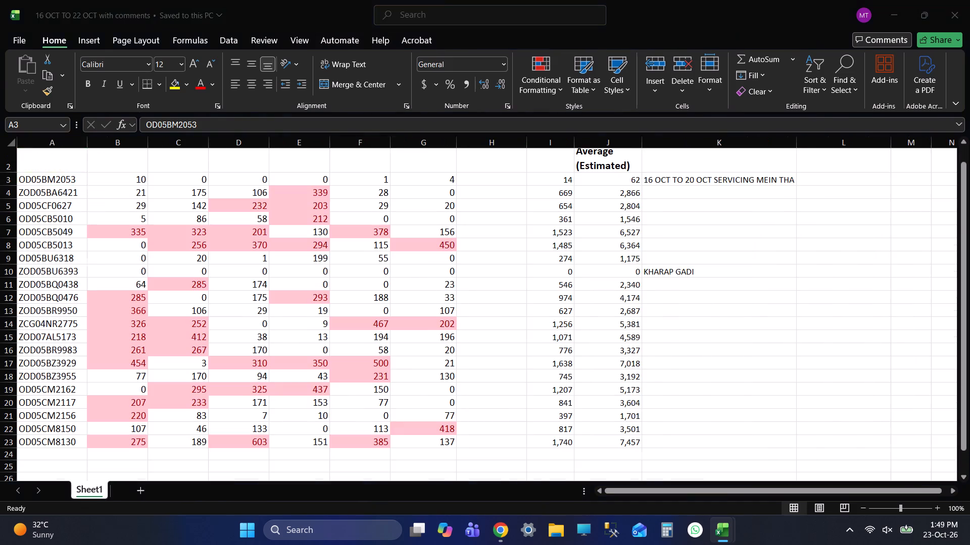
pyautogui.hotkey('alt', 'Tab')
pyautogui.hotkey('alt', 'Tab')
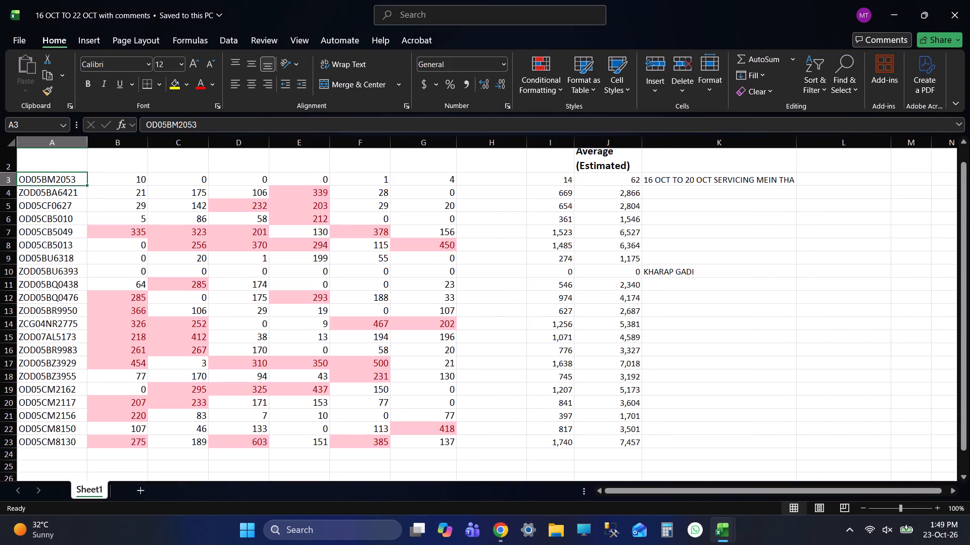
pyautogui.hotkey('alt', 'Tab')
pyautogui.hotkey('alt', 'Tab')
pyautogui.hotkey('alt', 'Tab')
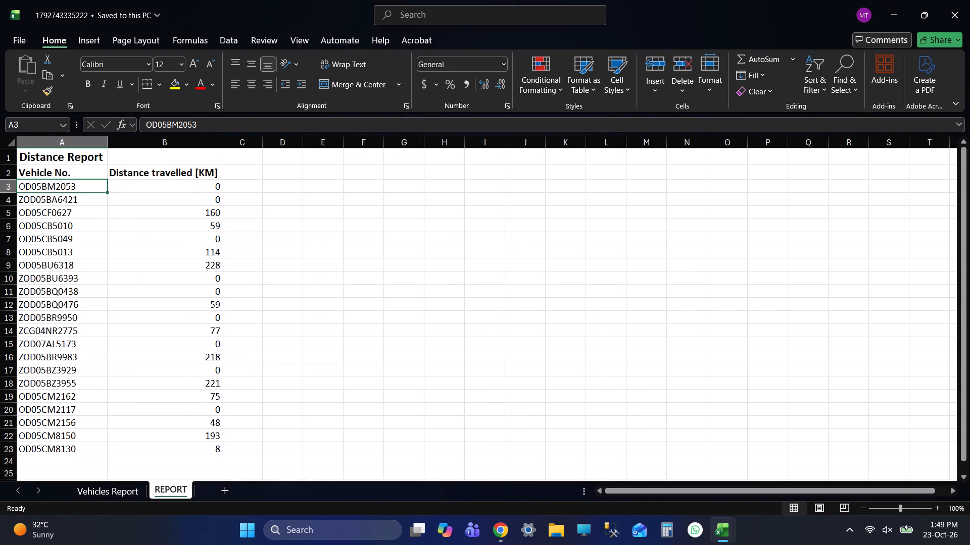
# Copy distances B3:B23 from the REPORT sheet into H3:H23 of the 16 OCT TO 22 OCT with comments workbook and save it.
pyautogui.moveTo(197, 178); pyautogui.dragTo(206, 203)
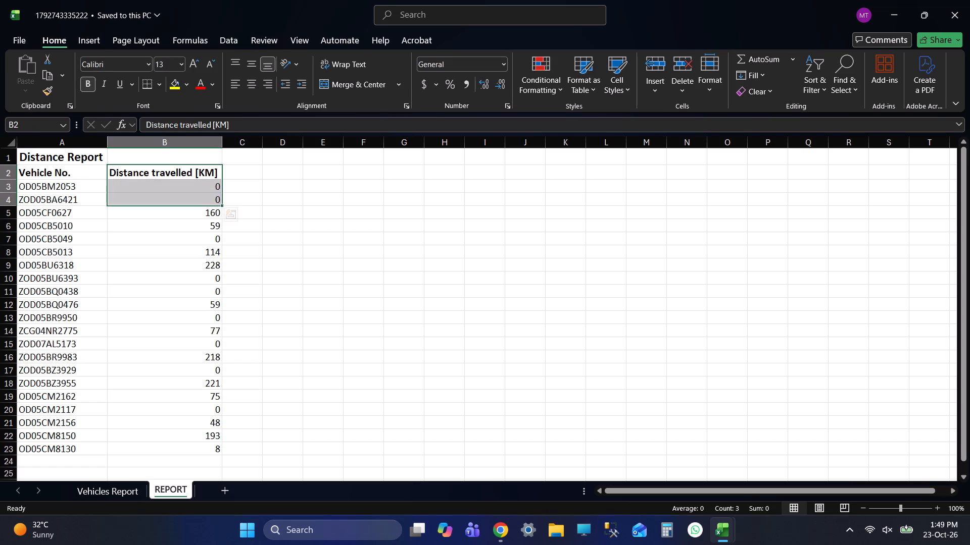
pyautogui.click(348, 202)
pyautogui.moveTo(206, 187); pyautogui.dragTo(213, 453)
pyautogui.scroll(11, 390, 318)
pyautogui.hotkey('ctrl', 'c')
pyautogui.hotkey('ctrl', 'c')
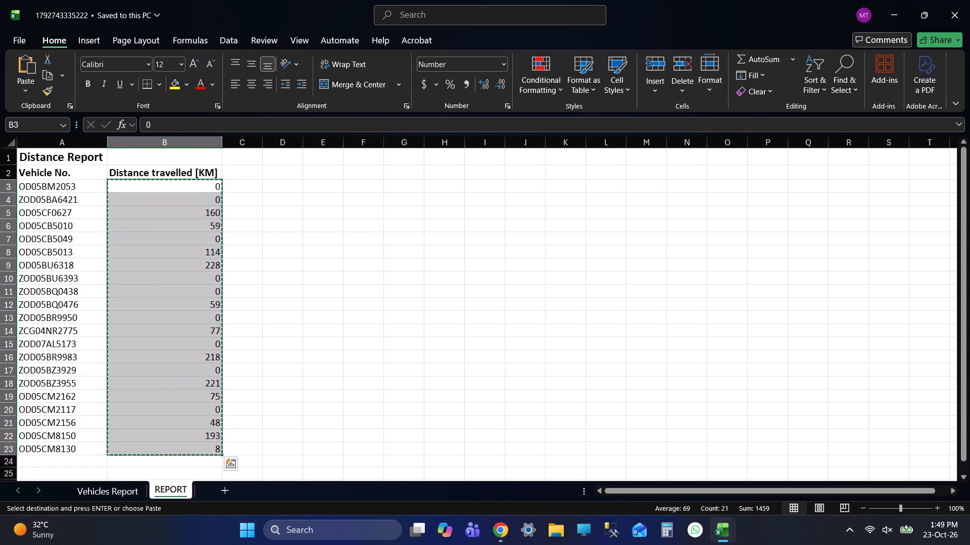
pyautogui.hotkey('ctrl', 'c')
pyautogui.hotkey('ctrl', 'c')
pyautogui.hotkey('ctrl', 'c')
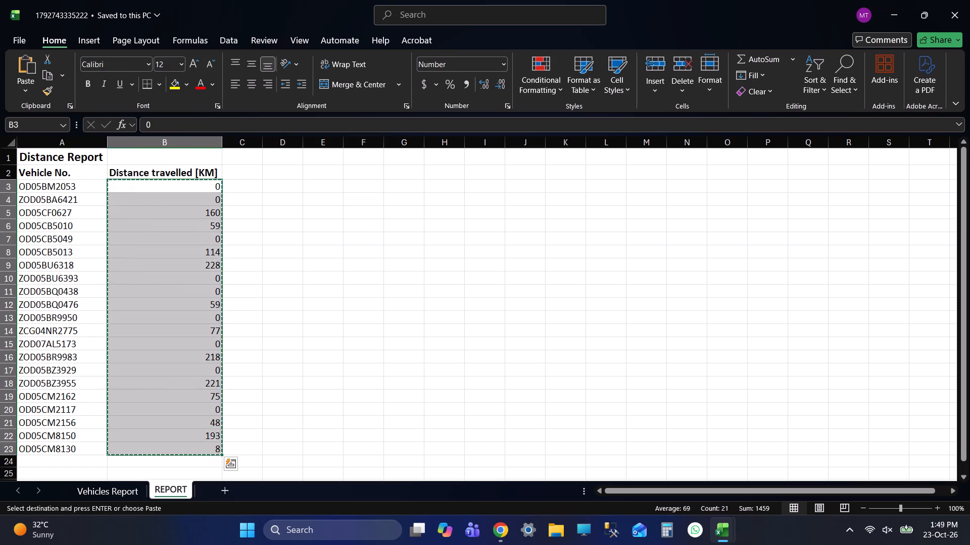
pyautogui.hotkey('alt', 'Tab')
pyautogui.click(503, 180)
pyautogui.hotkey('ctrl', 'v')
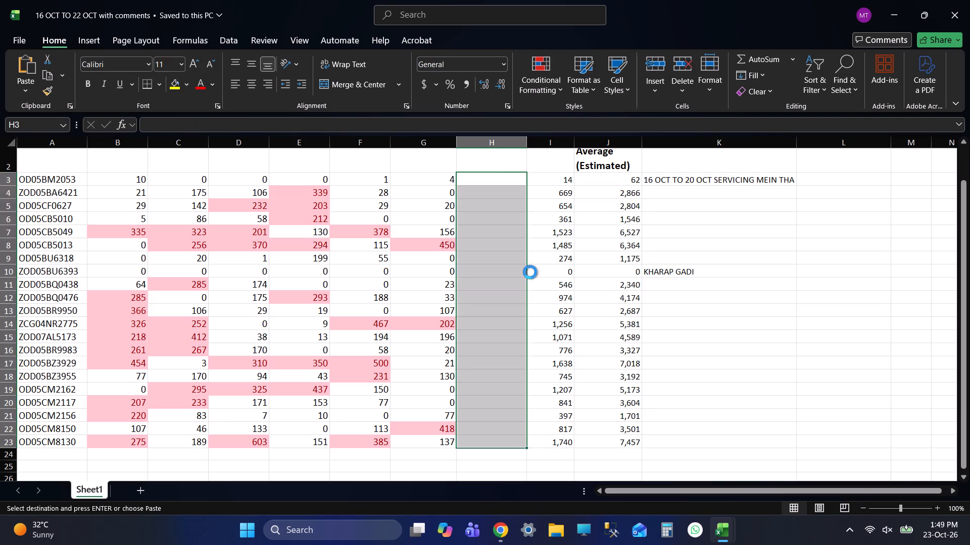
pyautogui.click(766, 247)
pyautogui.hotkey('ctrl', 's')
pyautogui.hotkey('ctrl', 's')
pyautogui.hotkey('ctrl', 's')
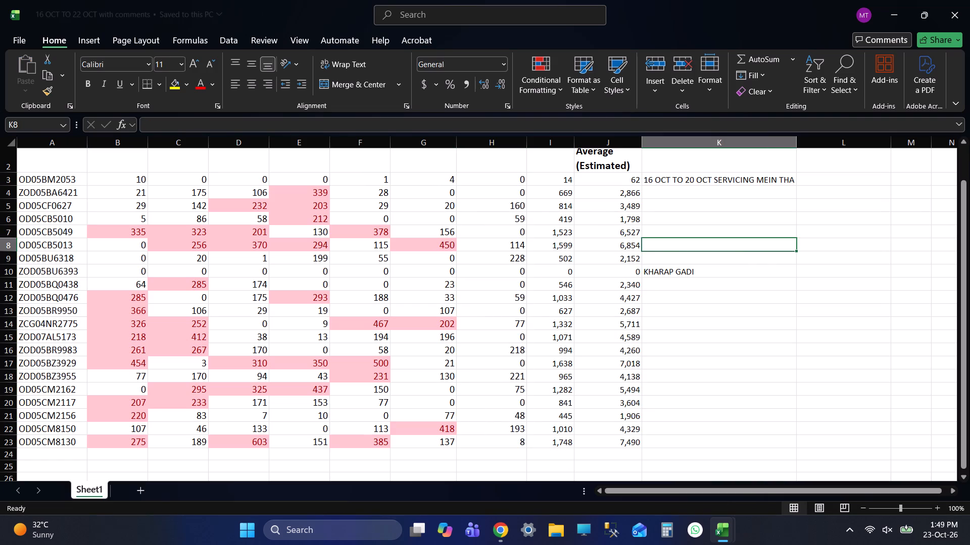
# Clear the conditional formatting rules from the daily distance cells B3:H23.
pyautogui.moveTo(132, 181); pyautogui.dragTo(511, 439)
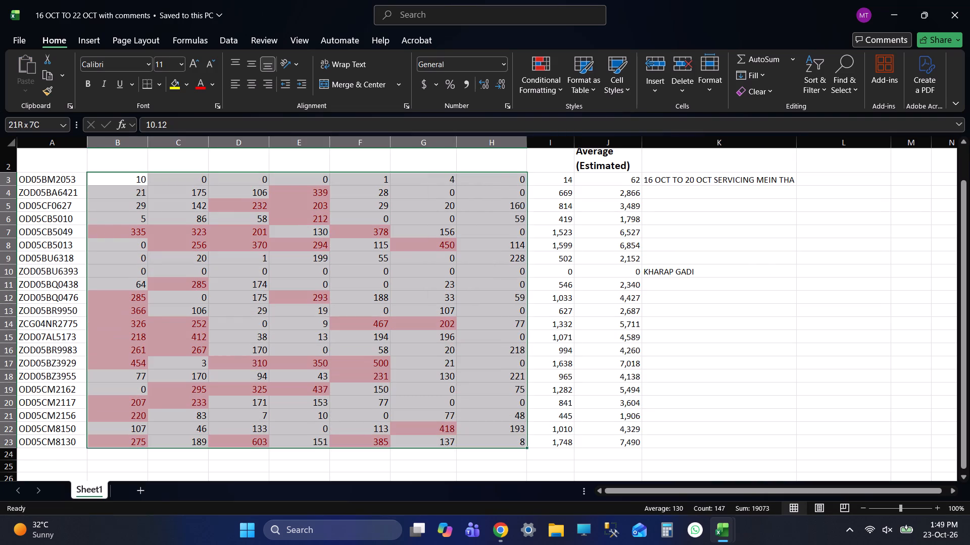
pyautogui.moveTo(511, 439); pyautogui.dragTo(512, 439)
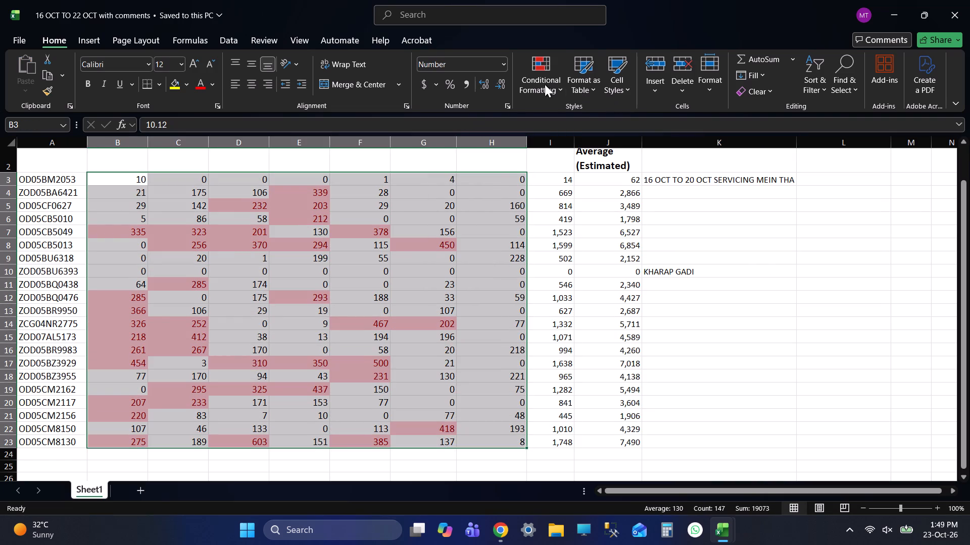
pyautogui.click(539, 83)
pyautogui.click(576, 260)
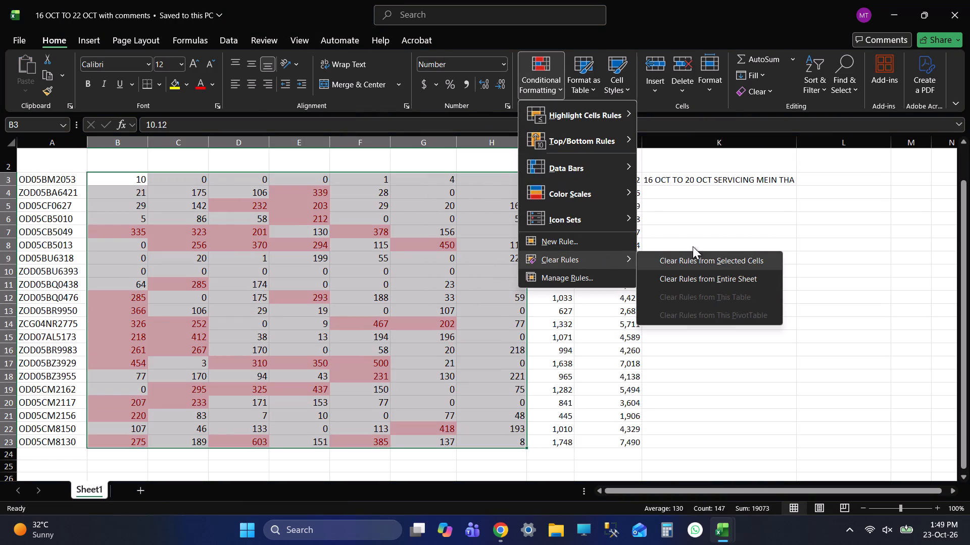
pyautogui.click(702, 256)
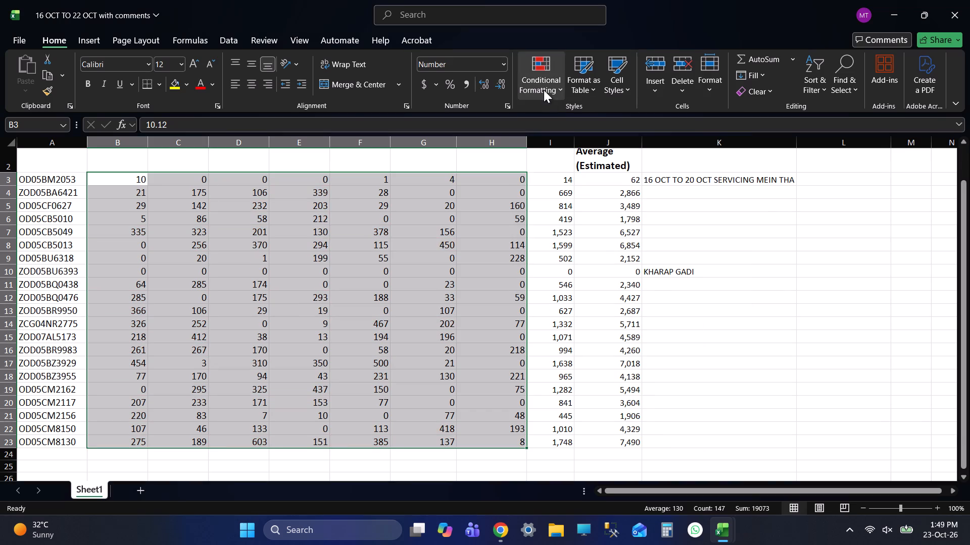
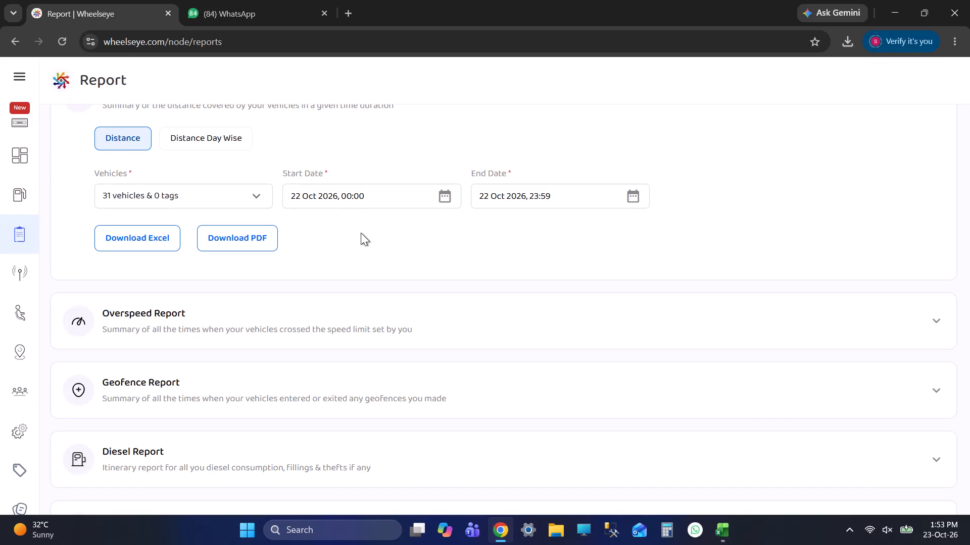
# Switch to the 16 OCT TO 22 OCT with comments workbook and save it.
pyautogui.hotkey('alt', 'Tab')
pyautogui.hotkey('alt', 'Tab')
pyautogui.hotkey('alt', 'Tab')
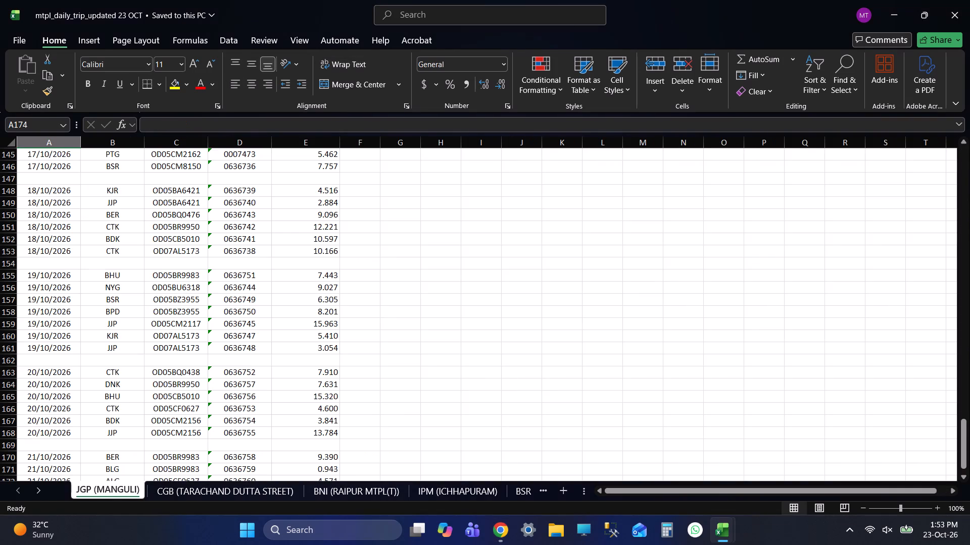
pyautogui.hotkey('alt', 'Tab')
pyautogui.hotkey('alt', 'Tab')
pyautogui.hotkey('alt', 'Tab')
pyautogui.hotkey('alt', 'Tab')
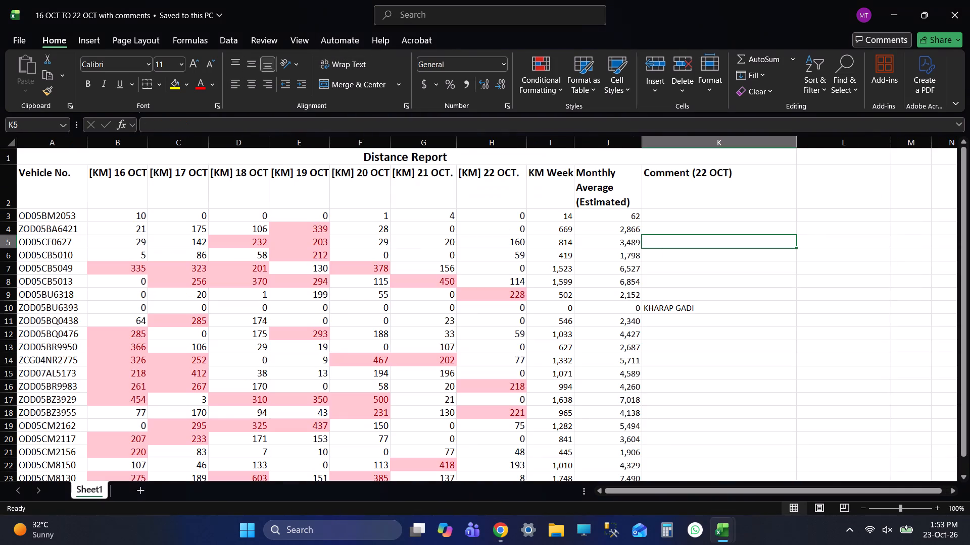
pyautogui.click(445, 212)
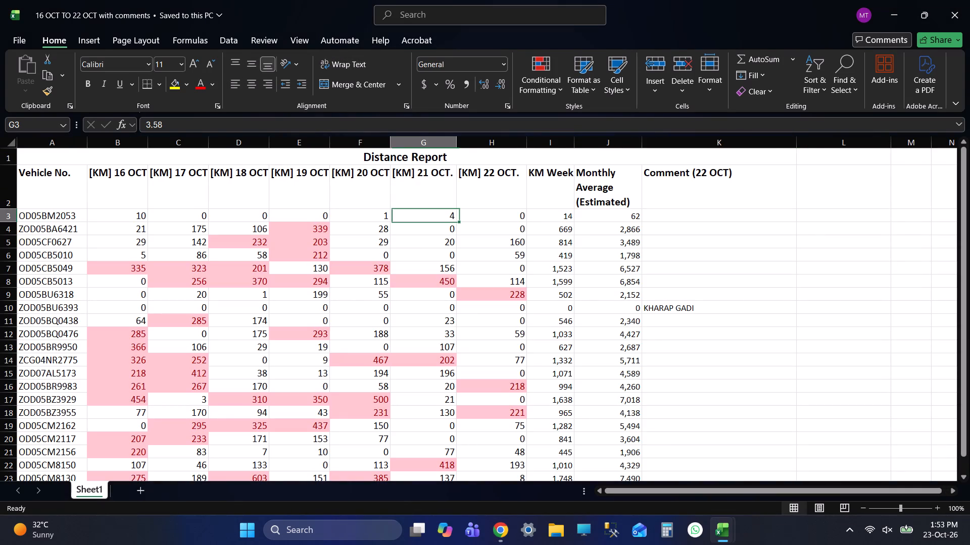
pyautogui.click(500, 214)
pyautogui.hotkey('ctrl', 's')
pyautogui.hotkey('ctrl', 's')
pyautogui.hotkey('ctrl', 's')
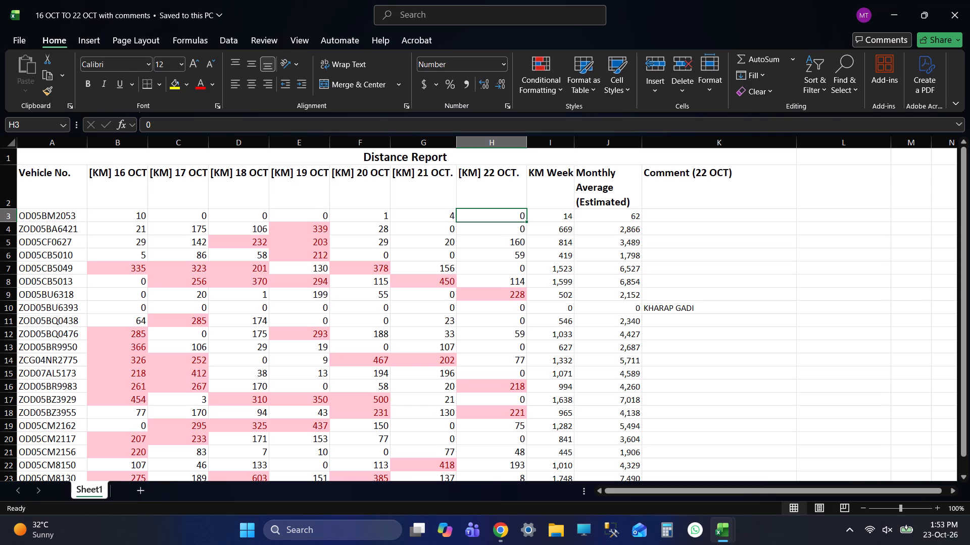
pyautogui.hotkey('alt', 'Tab')
pyautogui.scroll(4, 199, 201)
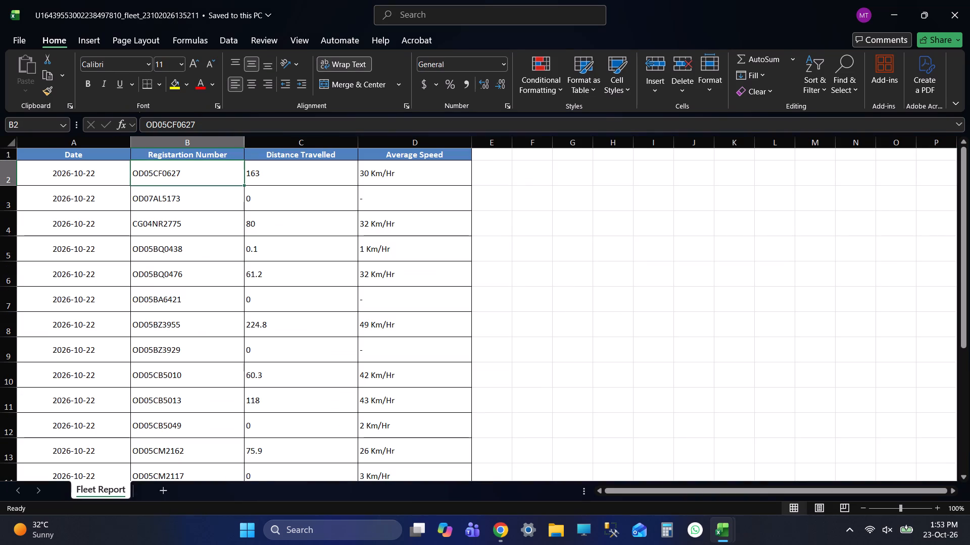
pyautogui.scroll(-7, 233, 231)
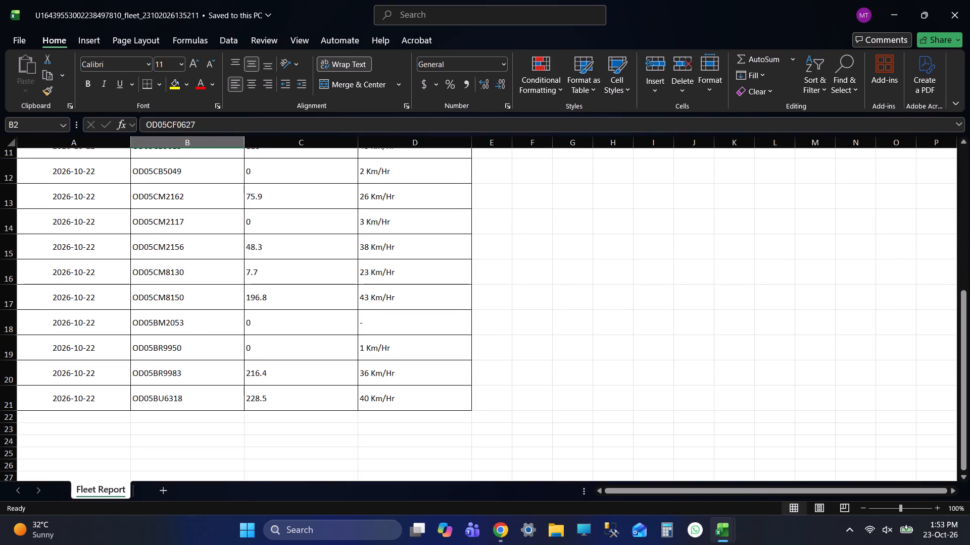
pyautogui.scroll(2, 225, 356)
pyautogui.scroll(4, 229, 261)
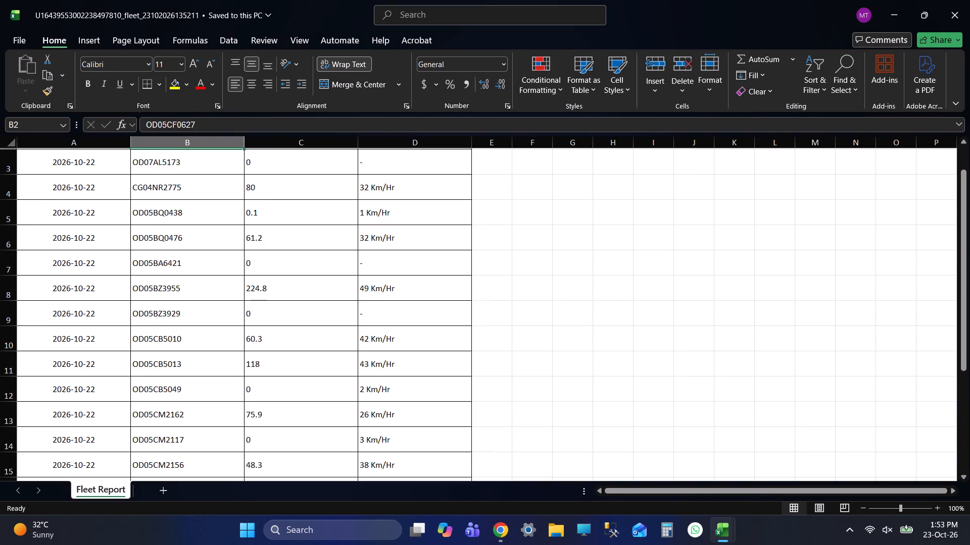
pyautogui.scroll(6, 198, 307)
pyautogui.scroll(-2, 206, 315)
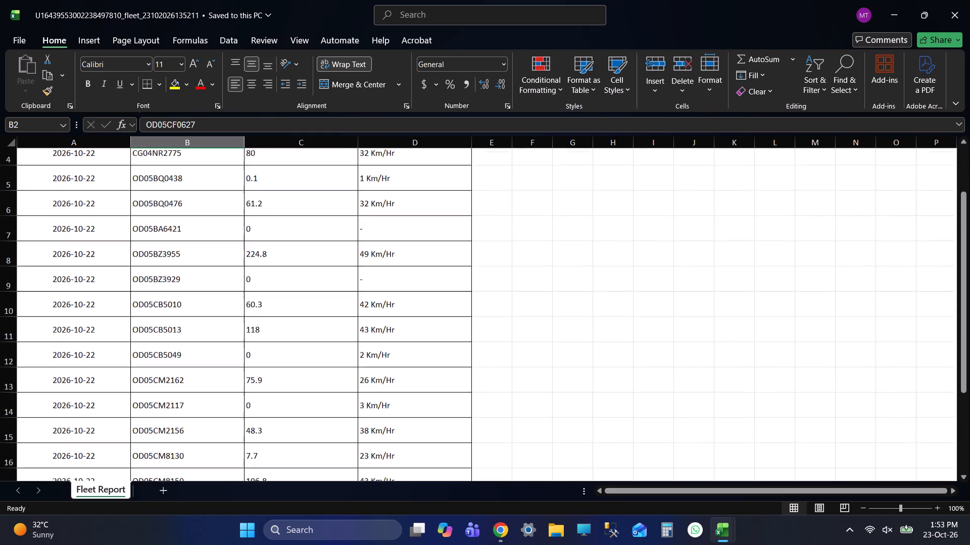
pyautogui.scroll(-4, 218, 321)
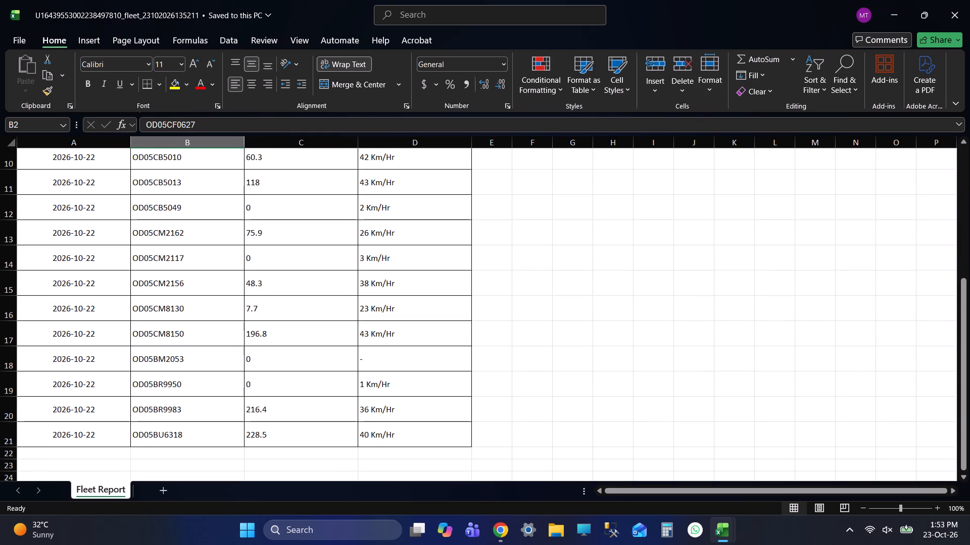
pyautogui.click(196, 357)
pyautogui.press('Tab')
pyautogui.hotkey('alt', 'Tab')
pyautogui.click(500, 236)
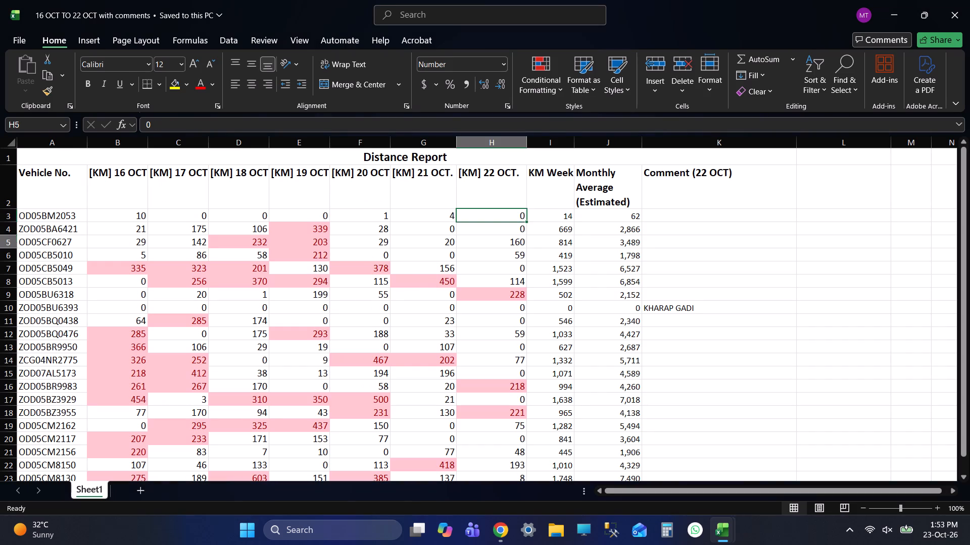
pyautogui.click(502, 232)
pyautogui.hotkey('alt', 'Tab')
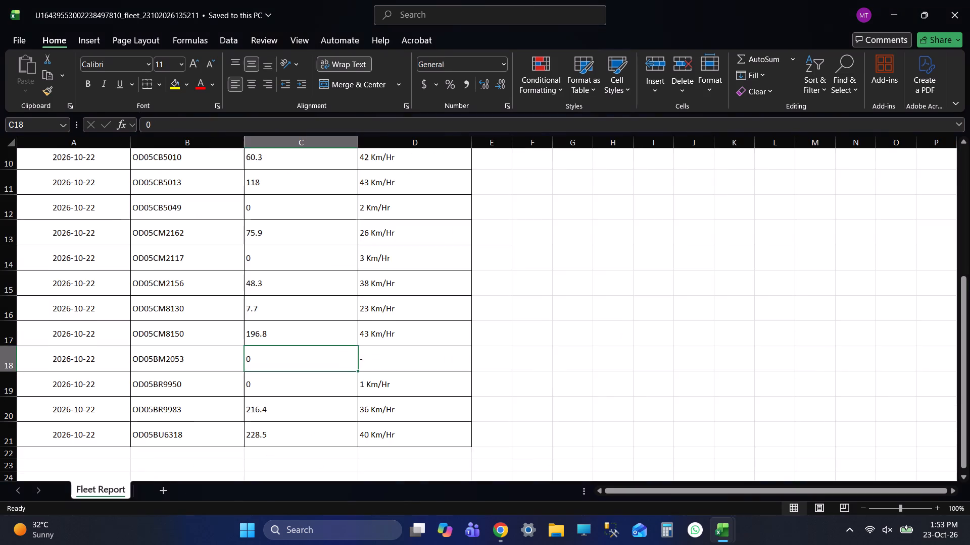
pyautogui.scroll(12, 163, 233)
pyautogui.scroll(-2, 237, 261)
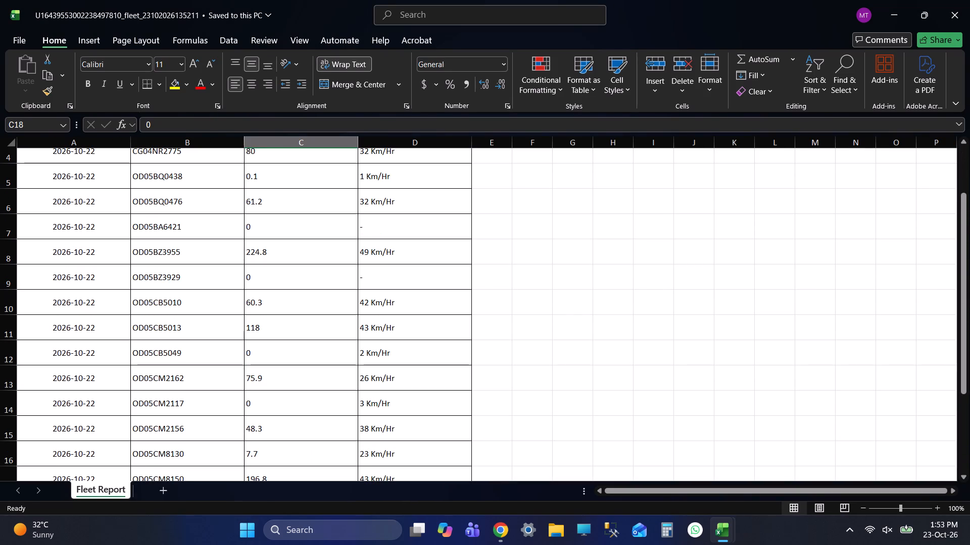
pyautogui.click(197, 227)
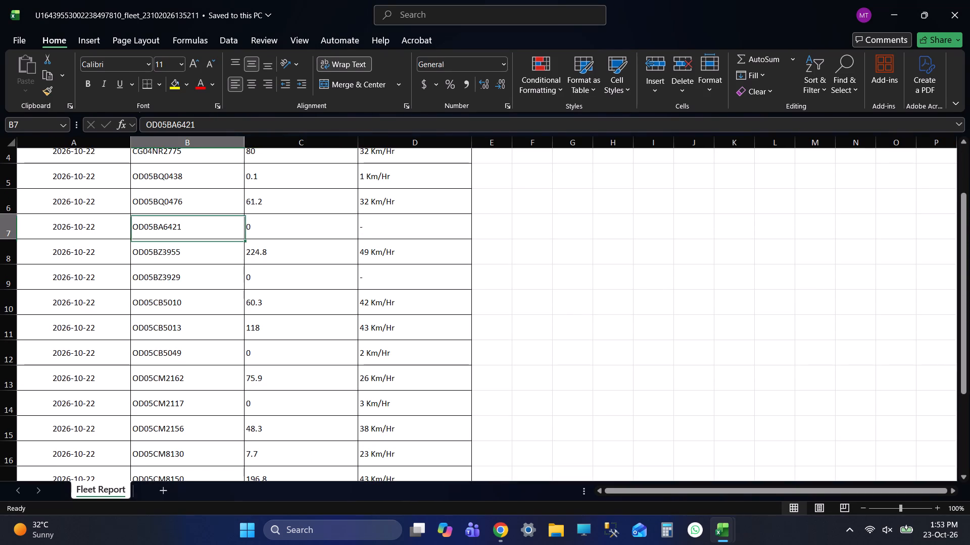
pyautogui.press('Tab')
pyautogui.hotkey('alt', 'Tab')
pyautogui.click(500, 244)
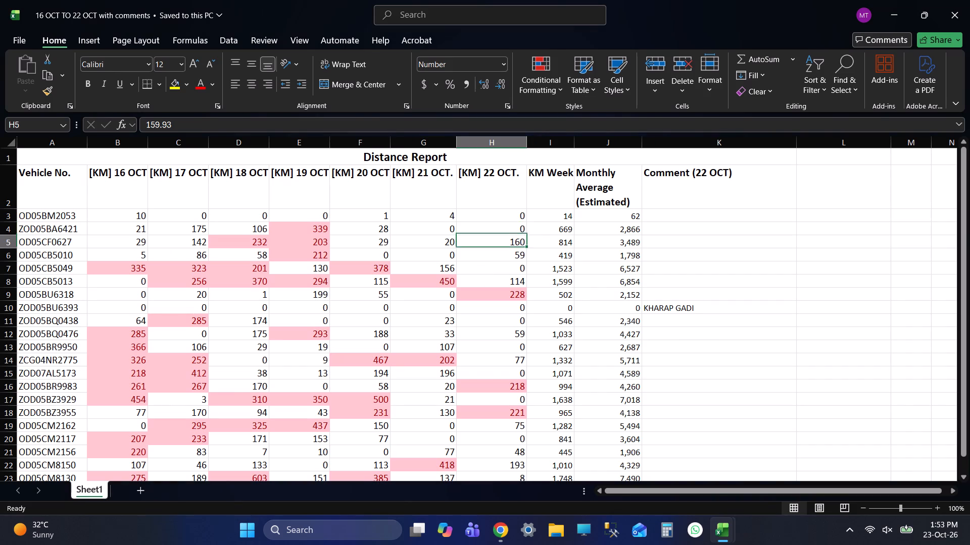
pyautogui.hotkey('alt', 'Tab')
pyautogui.scroll(4, 181, 307)
pyautogui.scroll(3, 287, 306)
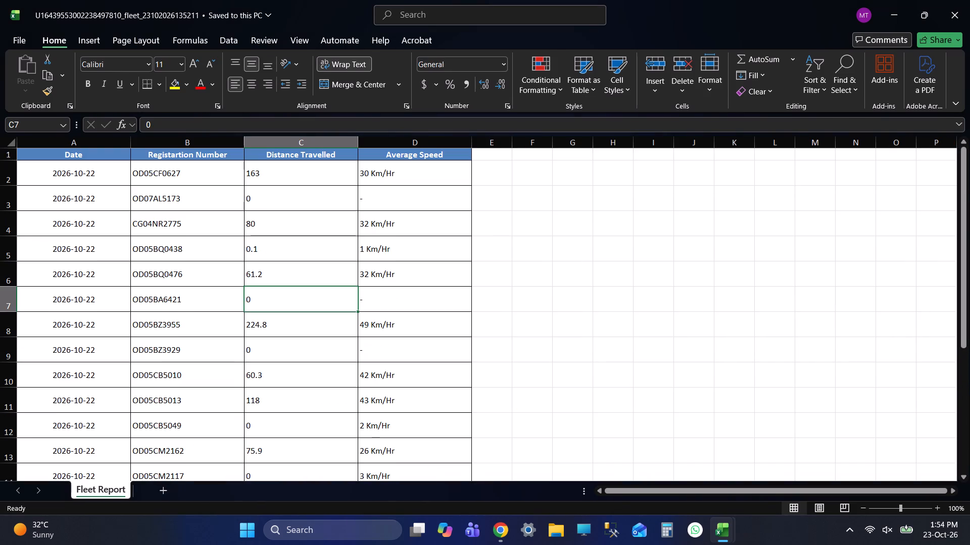
pyautogui.scroll(-1, 261, 278)
pyautogui.scroll(-2, 252, 355)
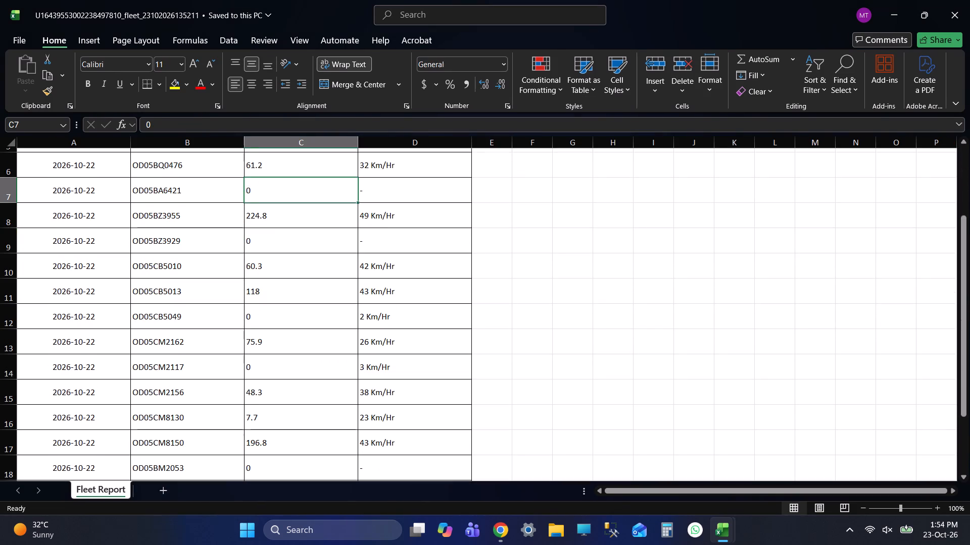
pyautogui.scroll(-4, 268, 380)
pyautogui.scroll(4, 290, 367)
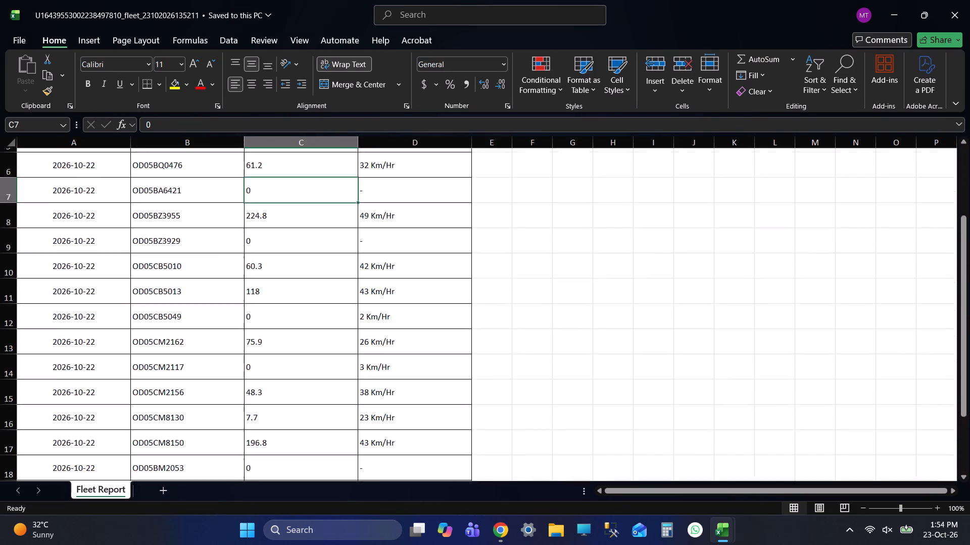
pyautogui.scroll(4, 293, 357)
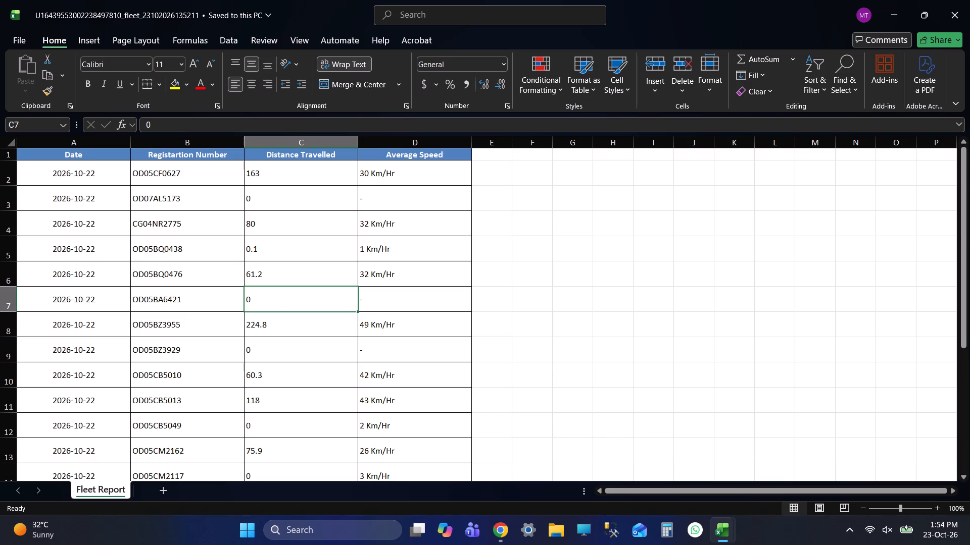
pyautogui.hotkey('alt', 'Tab')
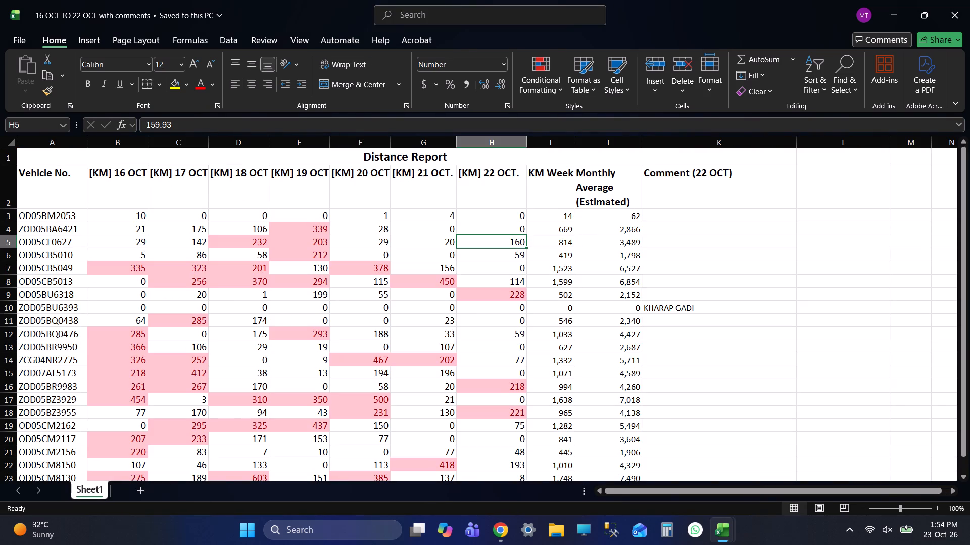
pyautogui.hotkey('alt', 'Tab')
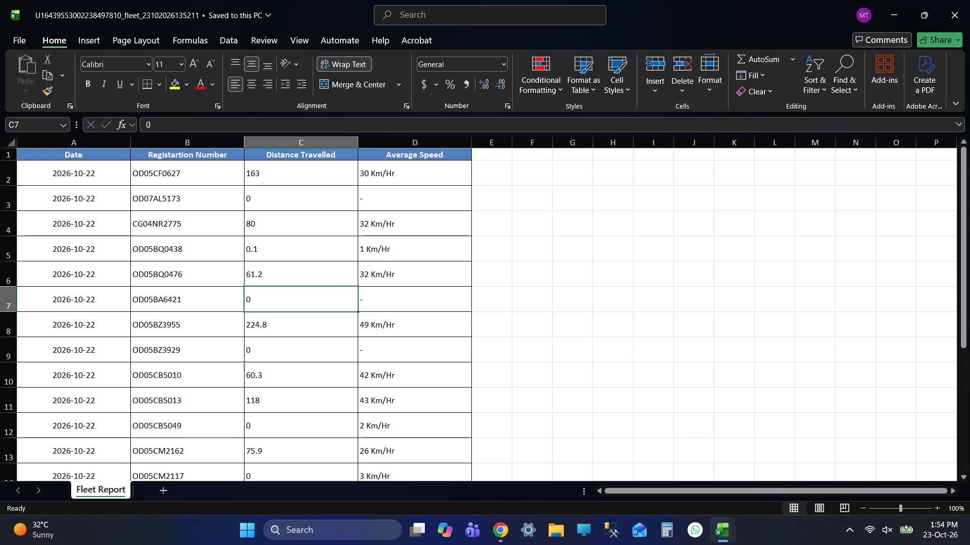
pyautogui.hotkey('alt', 'Tab')
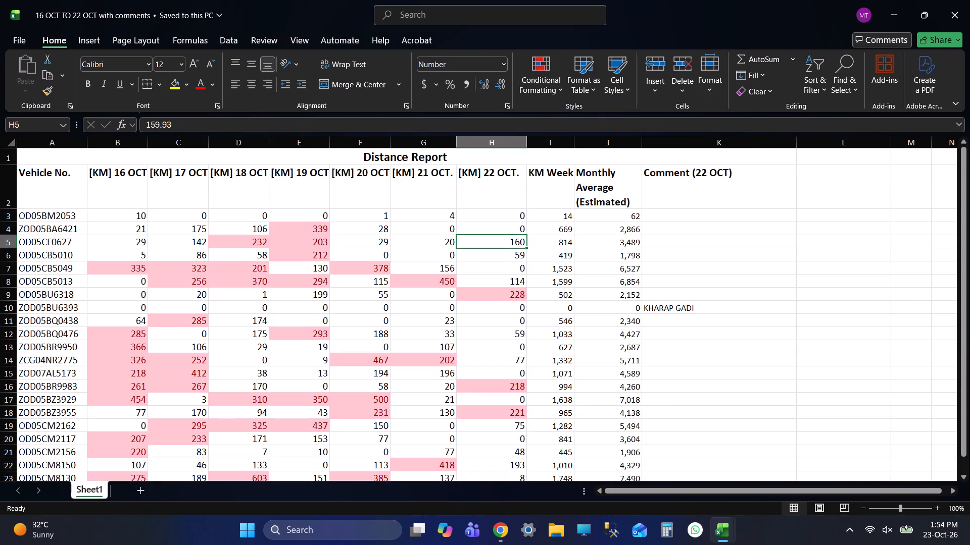
pyautogui.hotkey('alt', 'Tab')
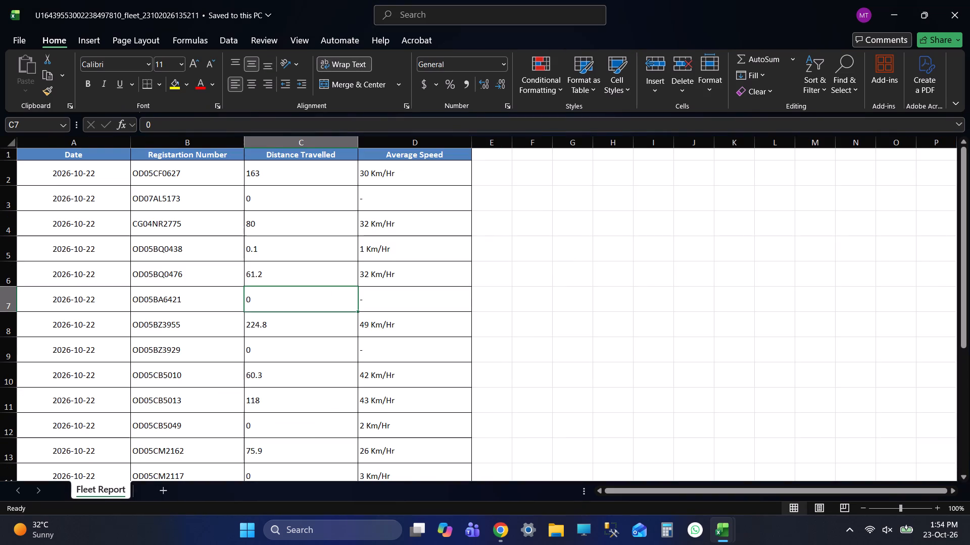
pyautogui.scroll(-2, 307, 307)
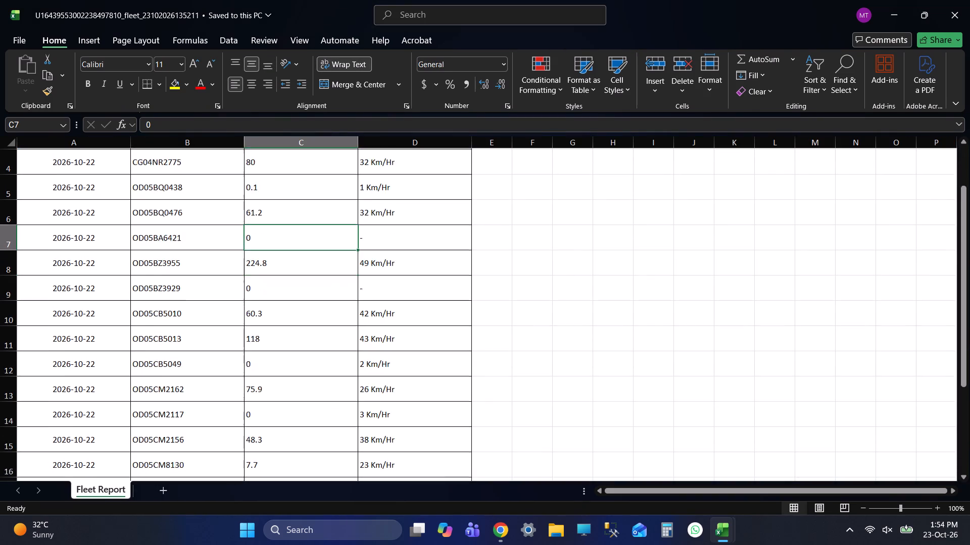
pyautogui.scroll(-4, 318, 321)
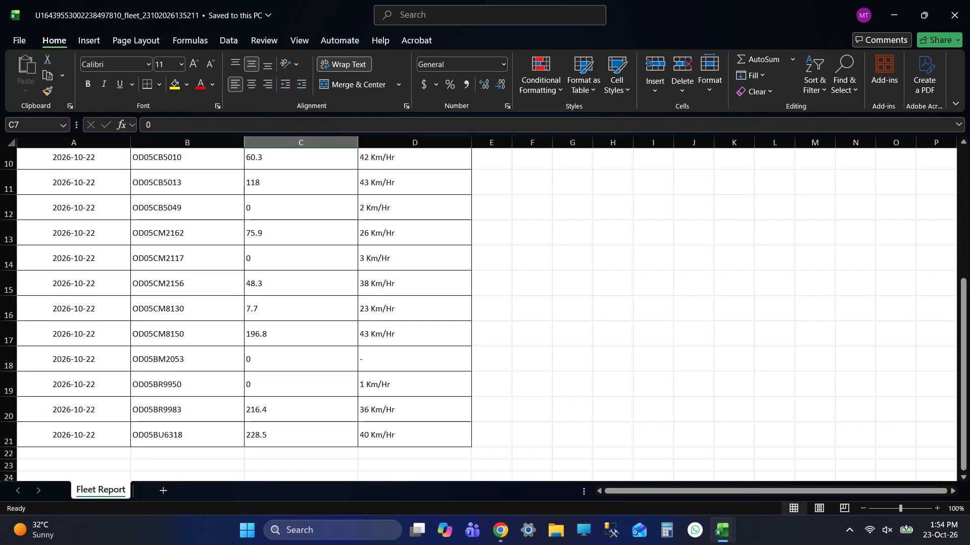
pyautogui.scroll(8, 316, 329)
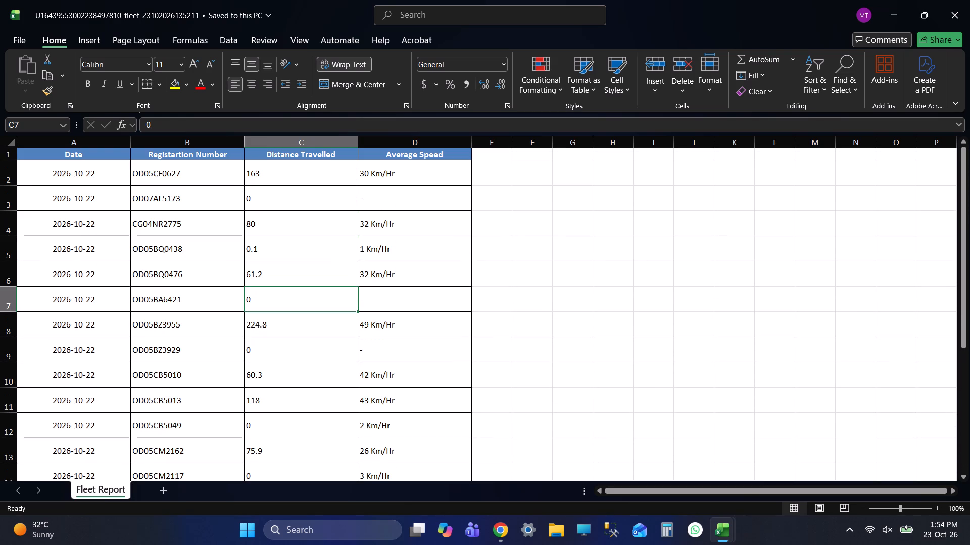
pyautogui.scroll(4, 315, 331)
pyautogui.hotkey('alt', 'Tab')
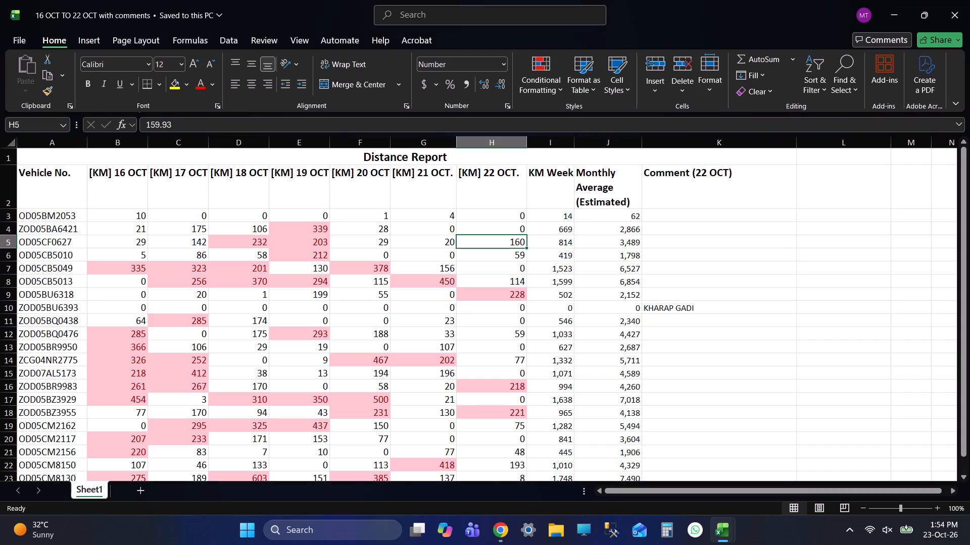
pyautogui.hotkey('alt', 'Tab')
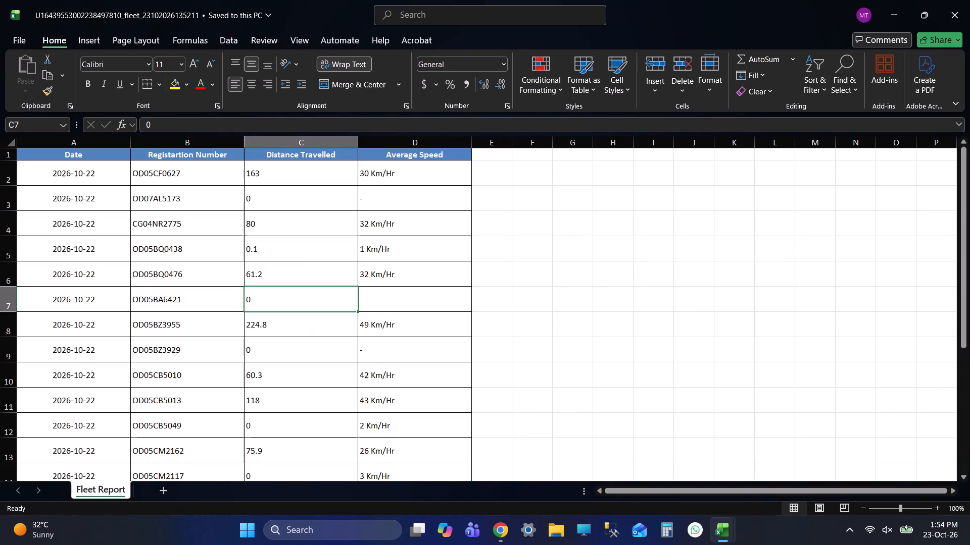
pyautogui.scroll(-1, 252, 339)
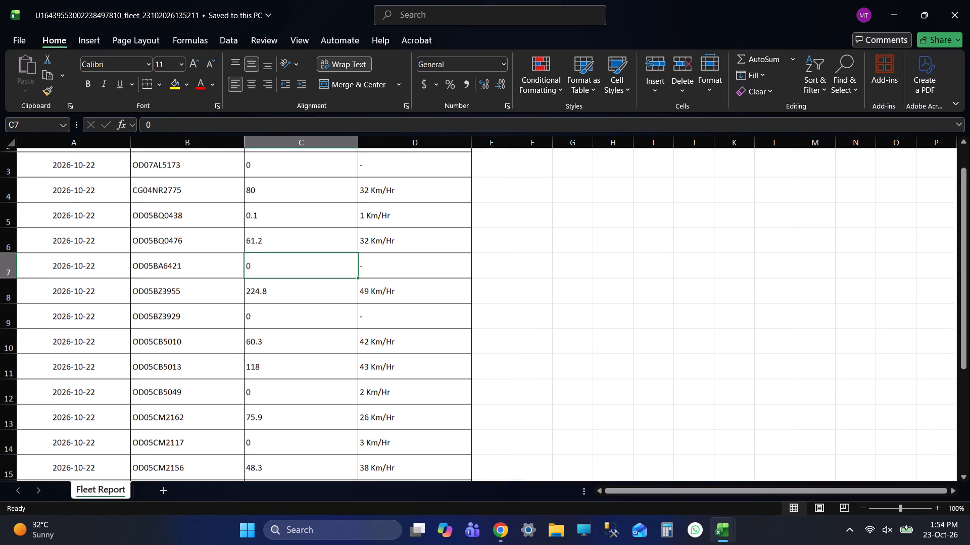
pyautogui.scroll(-3, 252, 345)
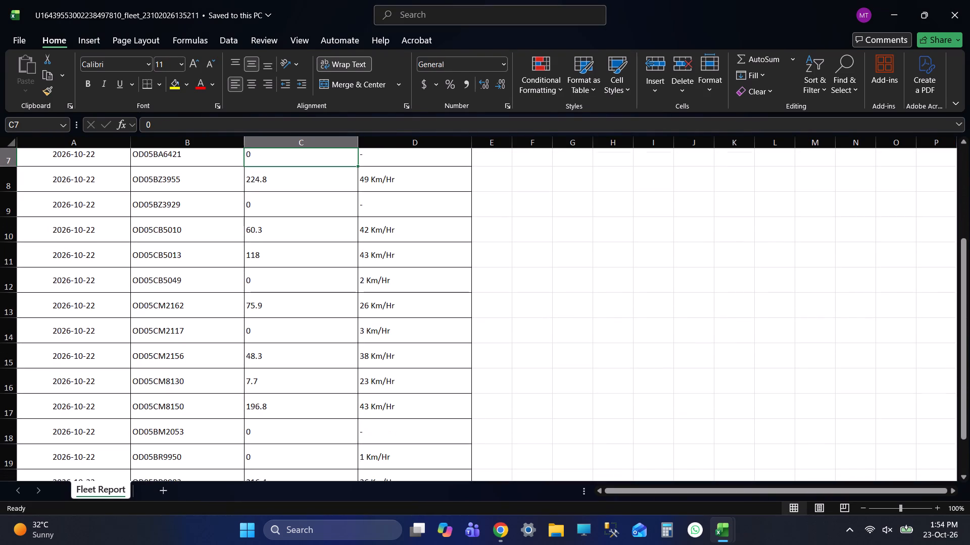
pyautogui.scroll(-1, 279, 344)
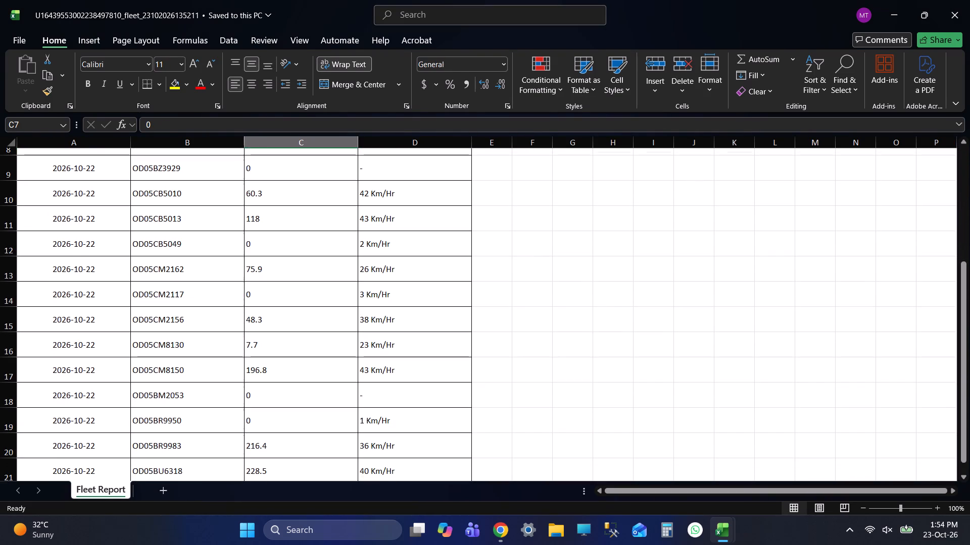
pyautogui.scroll(-2, 279, 344)
pyautogui.scroll(8, 272, 332)
pyautogui.scroll(-1, 257, 318)
pyautogui.scroll(9, 257, 318)
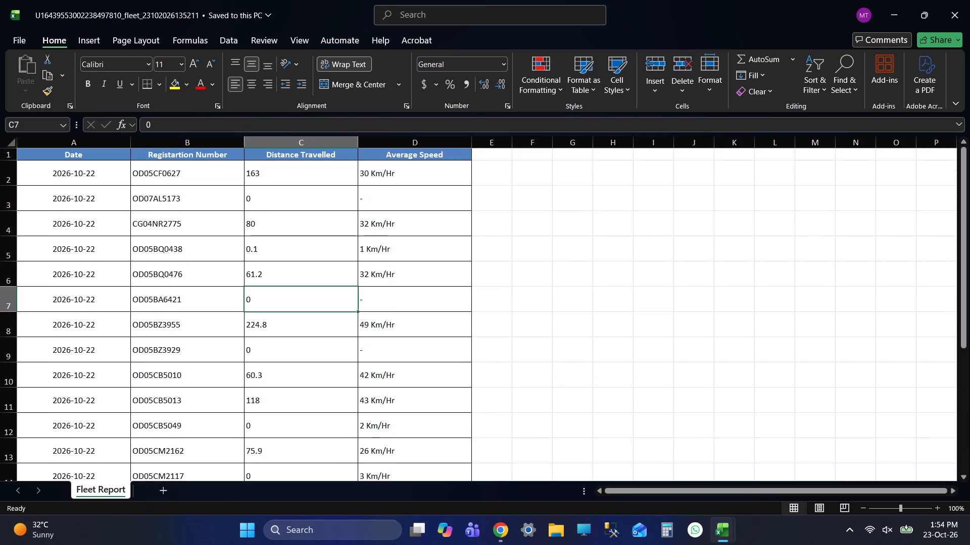
pyautogui.scroll(4, 257, 318)
pyautogui.click(204, 177)
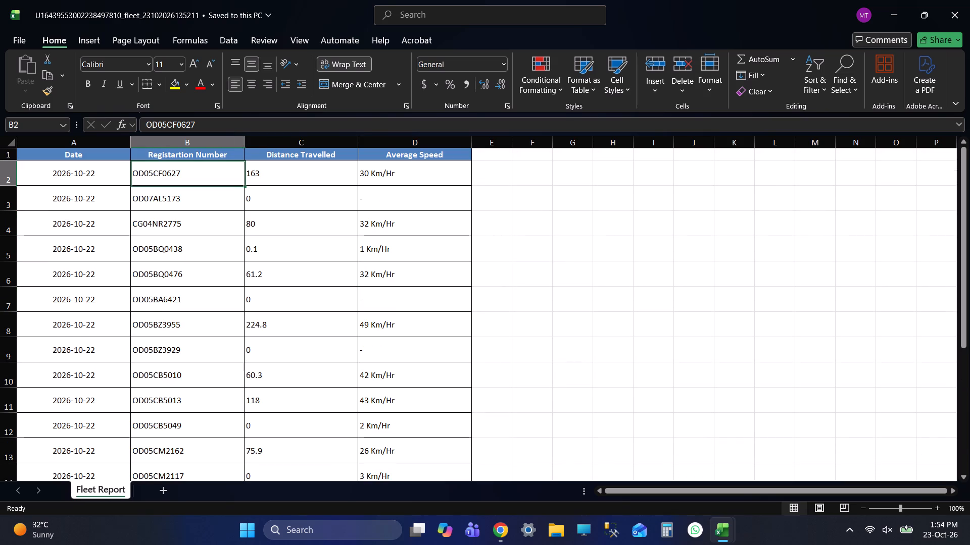
pyautogui.press('Tab')
pyautogui.hotkey('alt', 'Tab')
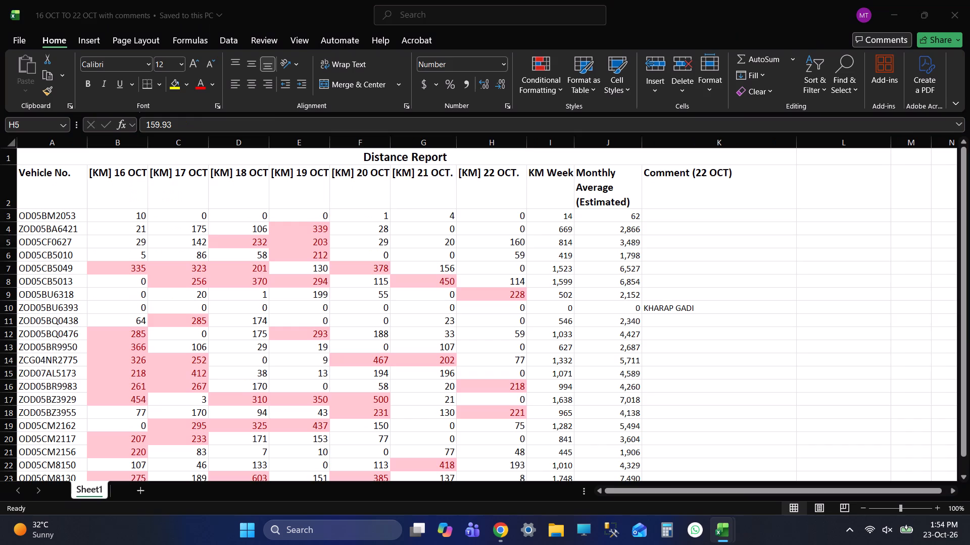
pyautogui.hotkey('alt', 'Tab')
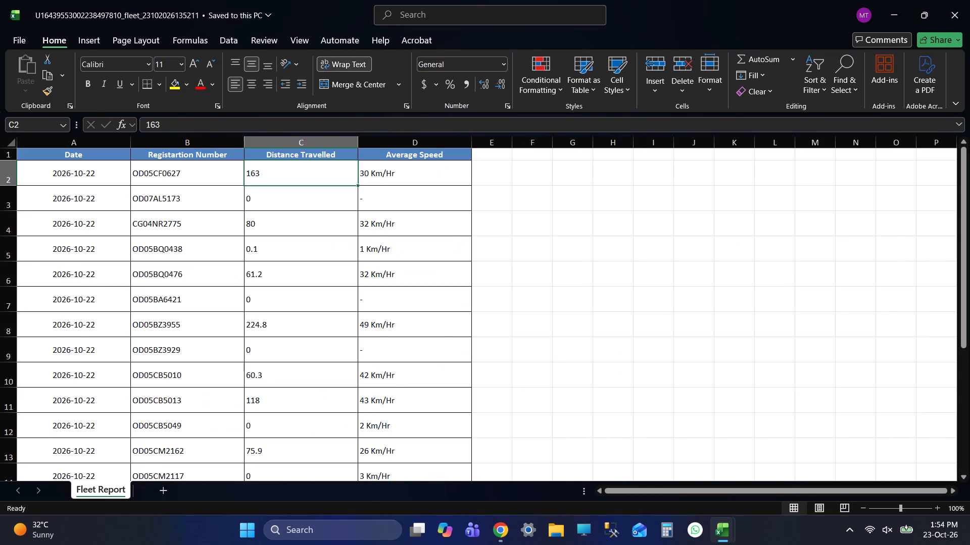
pyautogui.hotkey('alt', 'Tab')
pyautogui.write('163')
pyautogui.press('Return')
pyautogui.hotkey('ctrl', 's')
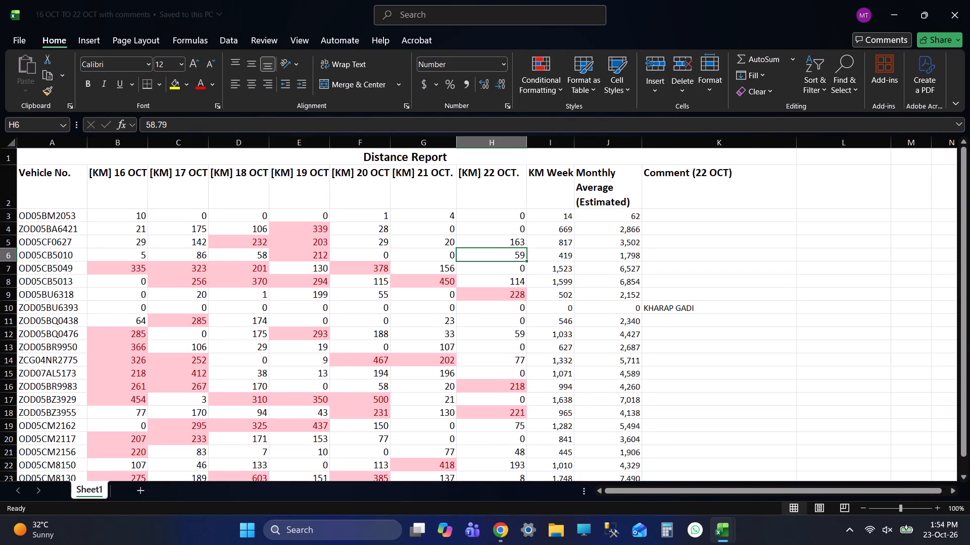
pyautogui.hotkey('alt', 'Tab')
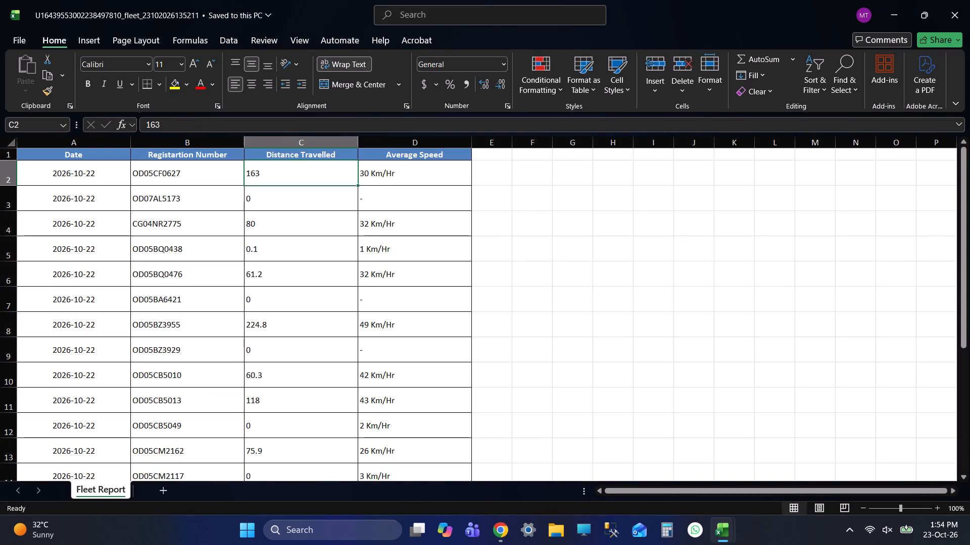
pyautogui.click(195, 383)
pyautogui.press('Tab')
pyautogui.hotkey('alt', 'Tab')
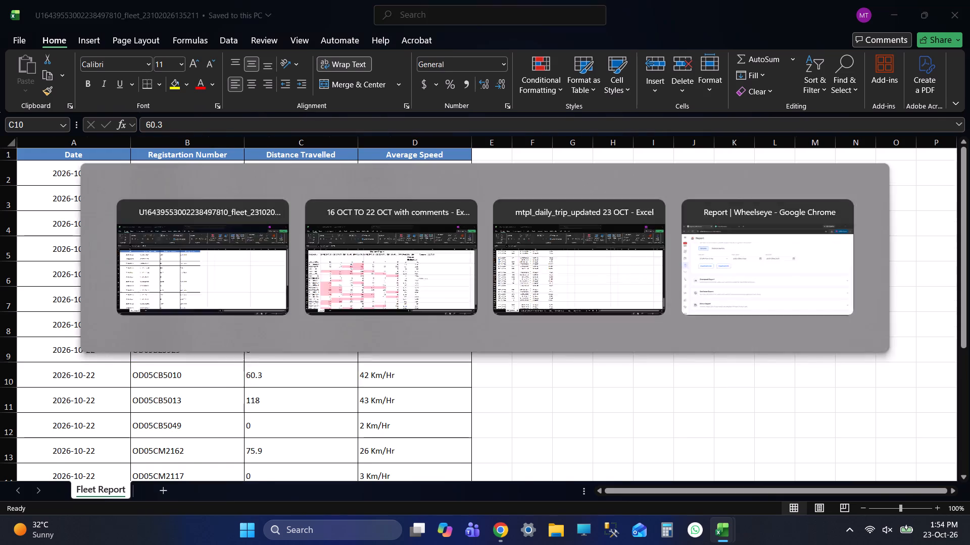
pyautogui.hotkey('alt', 'Tab')
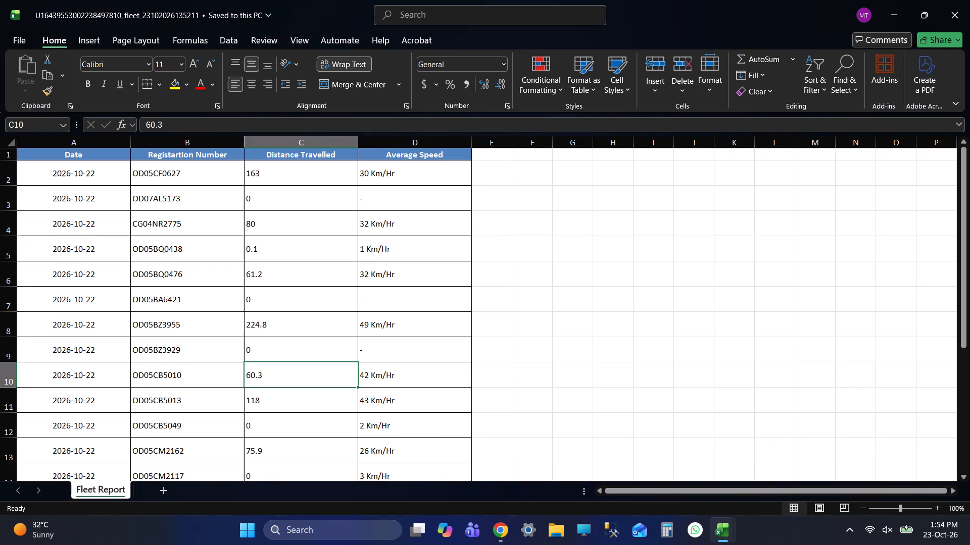
pyautogui.hotkey('alt', 'Tab')
pyautogui.write('60')
pyautogui.press('Return')
pyautogui.hotkey('alt', 'Tab')
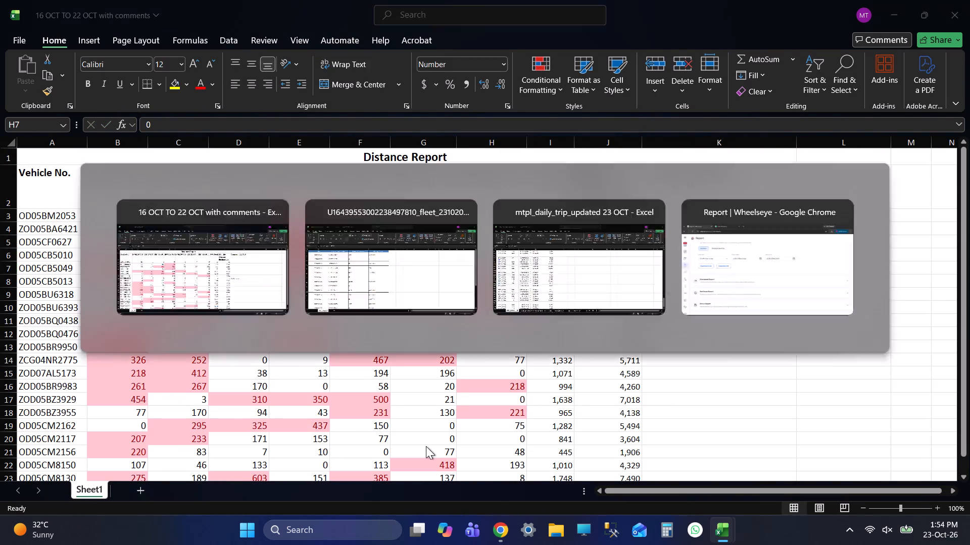
pyautogui.hotkey('alt', 'Tab')
pyautogui.hotkey('alt', 'Tab')
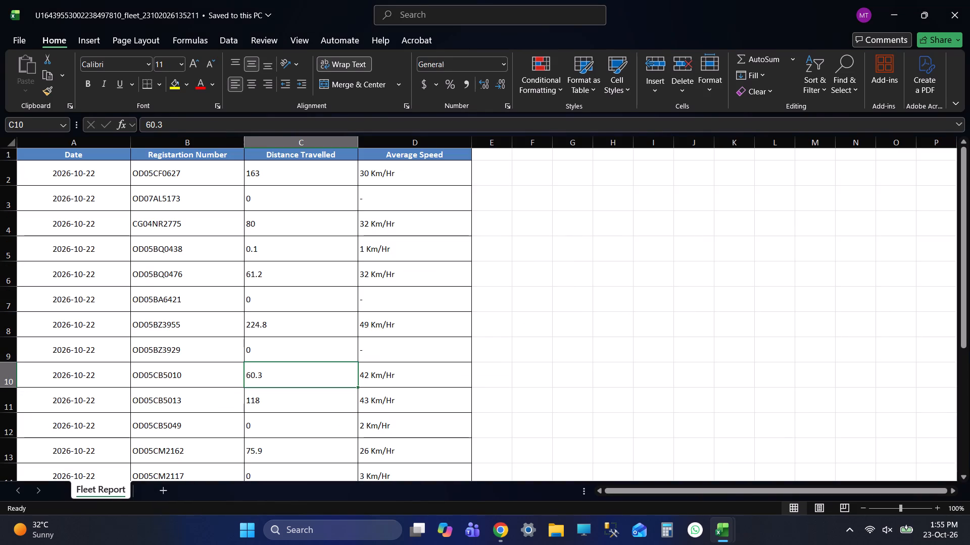
pyautogui.scroll(-3, 243, 308)
pyautogui.scroll(-2, 235, 353)
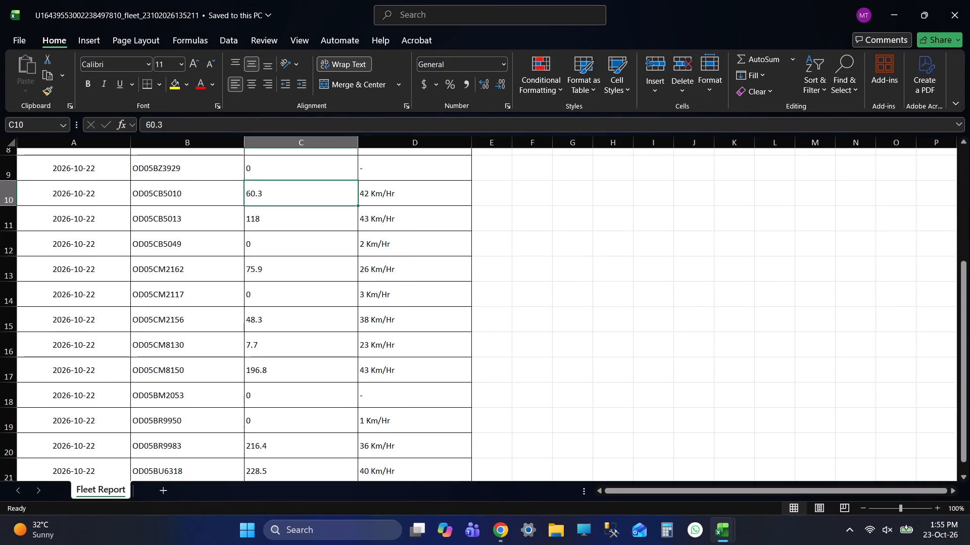
pyautogui.scroll(-1, 235, 357)
pyautogui.scroll(-1, 217, 411)
pyautogui.scroll(1, 217, 411)
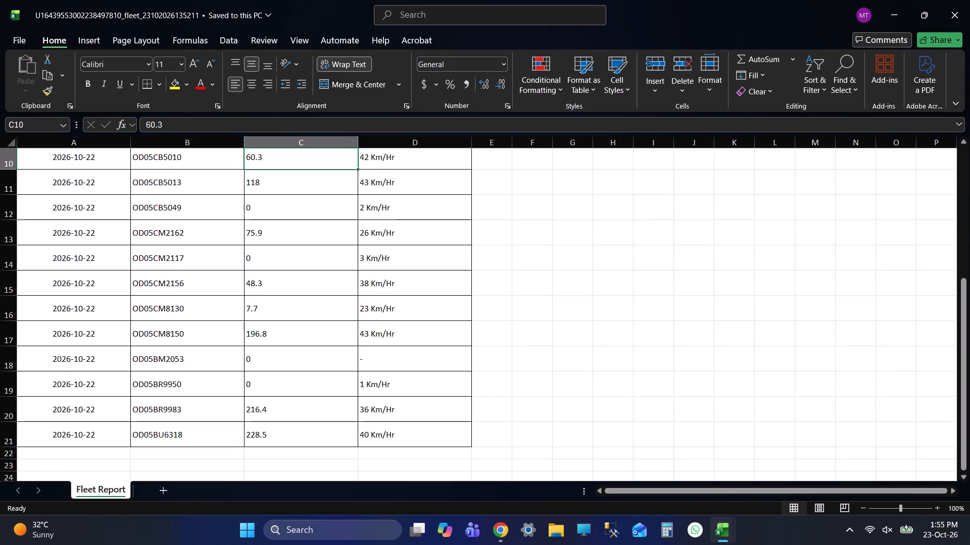
pyautogui.scroll(3, 232, 403)
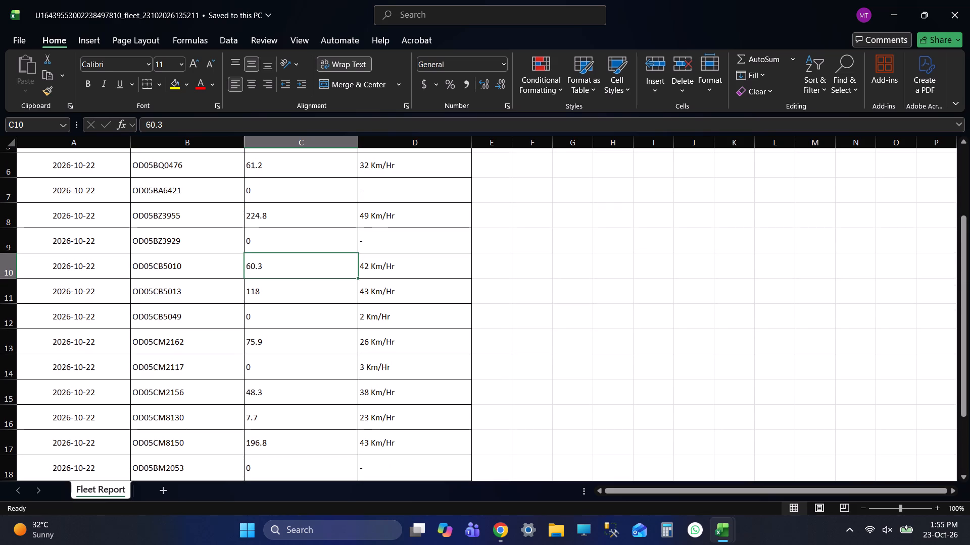
pyautogui.click(186, 315)
pyautogui.press('Tab')
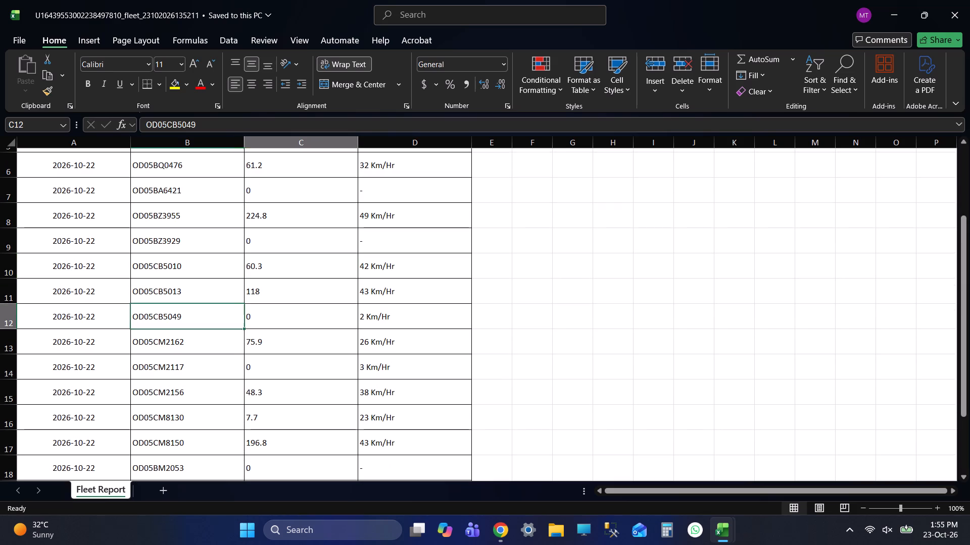
pyautogui.hotkey('alt', 'Tab')
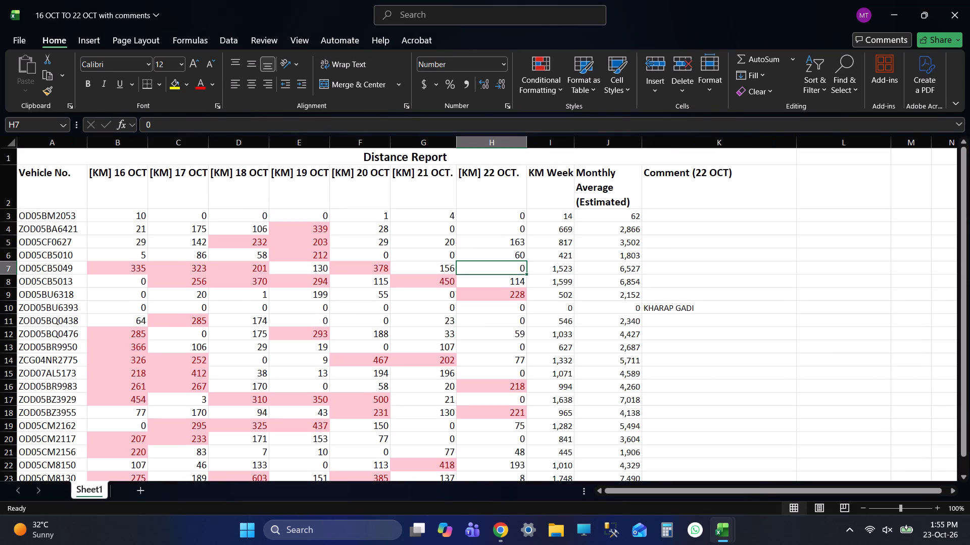
pyautogui.hotkey('alt', 'Tab')
pyautogui.hotkey('alt', 'Tab')
pyautogui.hotkey('alt', 'Tab')
pyautogui.hotkey('alt', 'Tab')
pyautogui.press('Return')
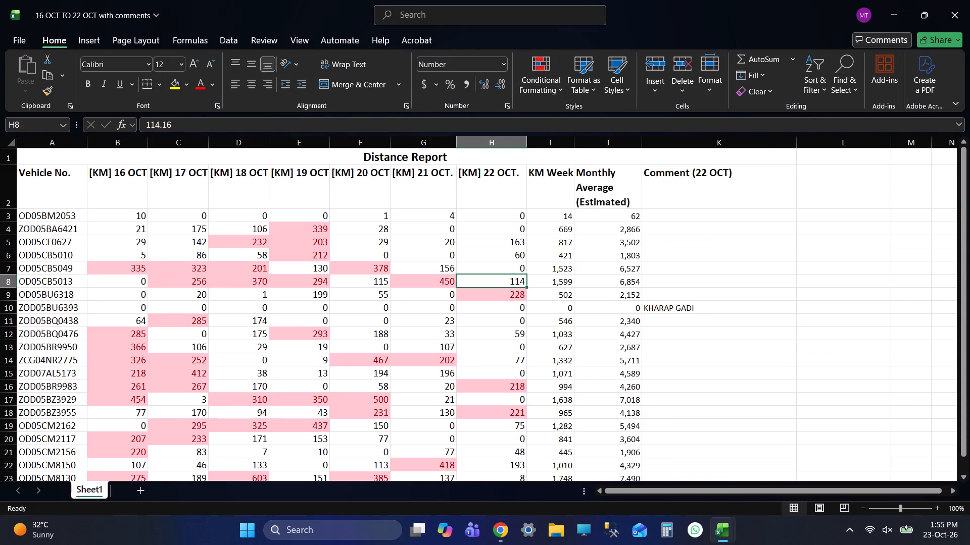
pyautogui.hotkey('alt', 'Tab')
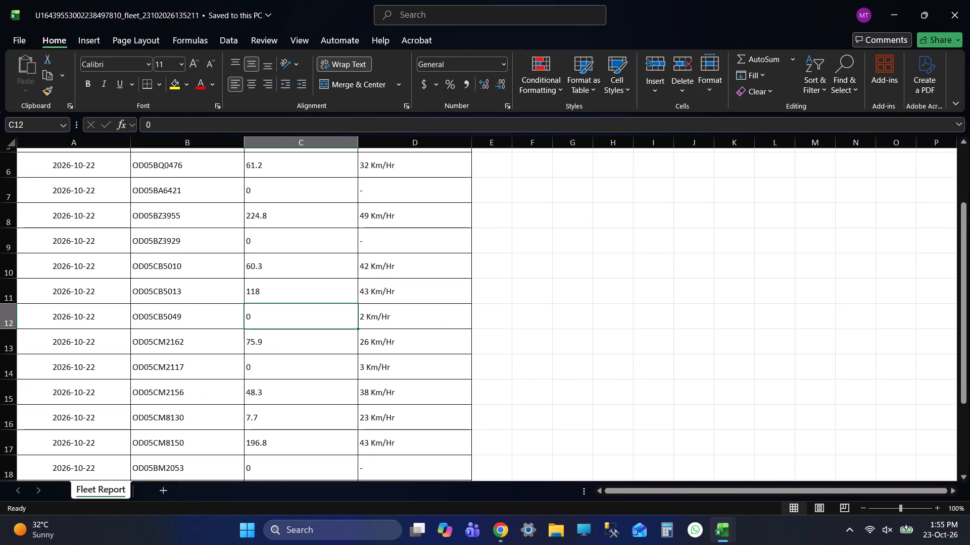
pyautogui.click(195, 290)
pyautogui.press('Tab')
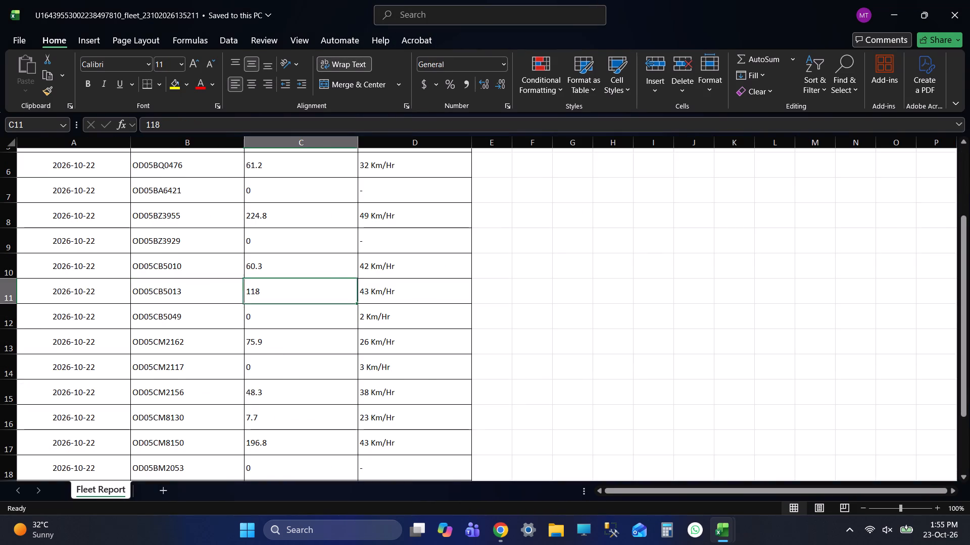
pyautogui.hotkey('alt', 'Tab')
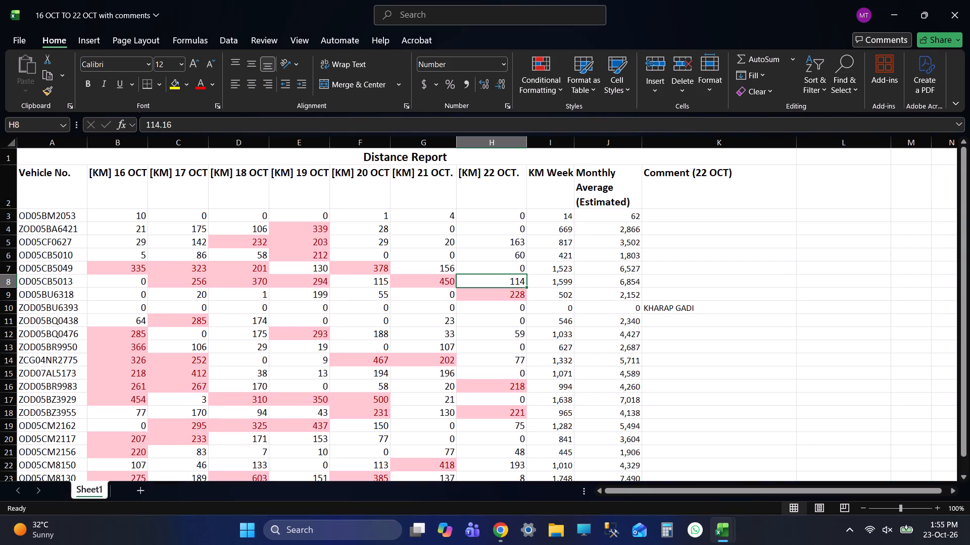
pyautogui.hotkey('alt', 'Tab')
pyautogui.hotkey('alt', 'Tab')
pyautogui.hotkey('alt', 'Tab')
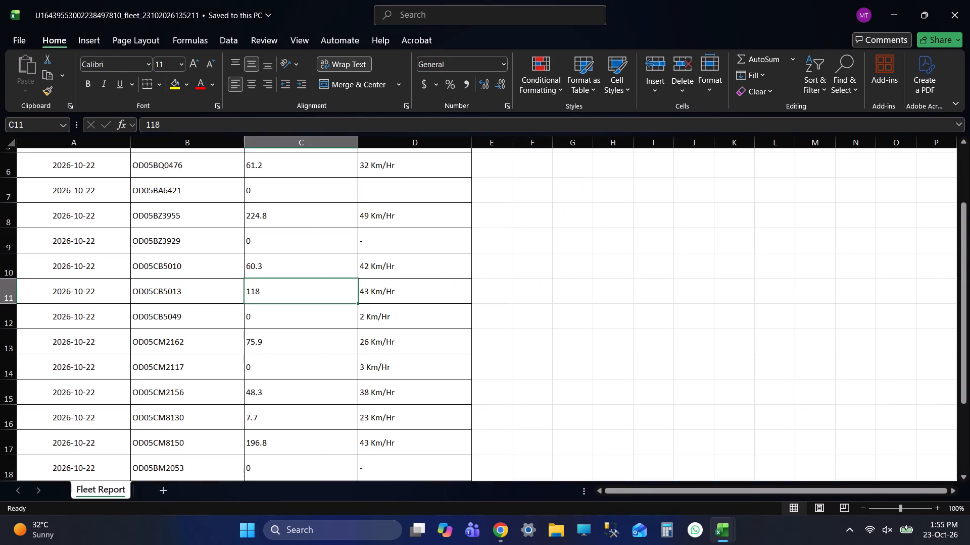
pyautogui.hotkey('alt', 'Tab')
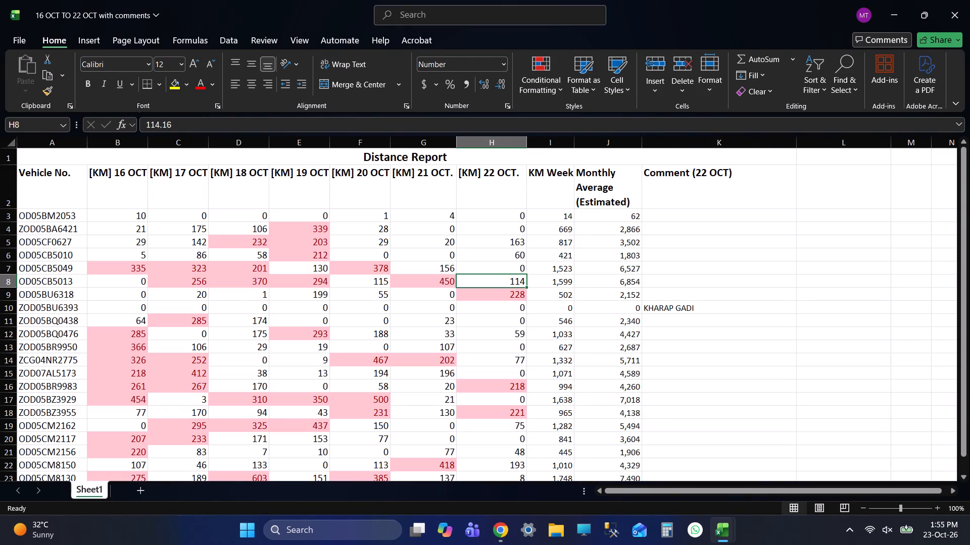
pyautogui.write('118')
pyautogui.press('Return')
pyautogui.hotkey('alt', 'Tab')
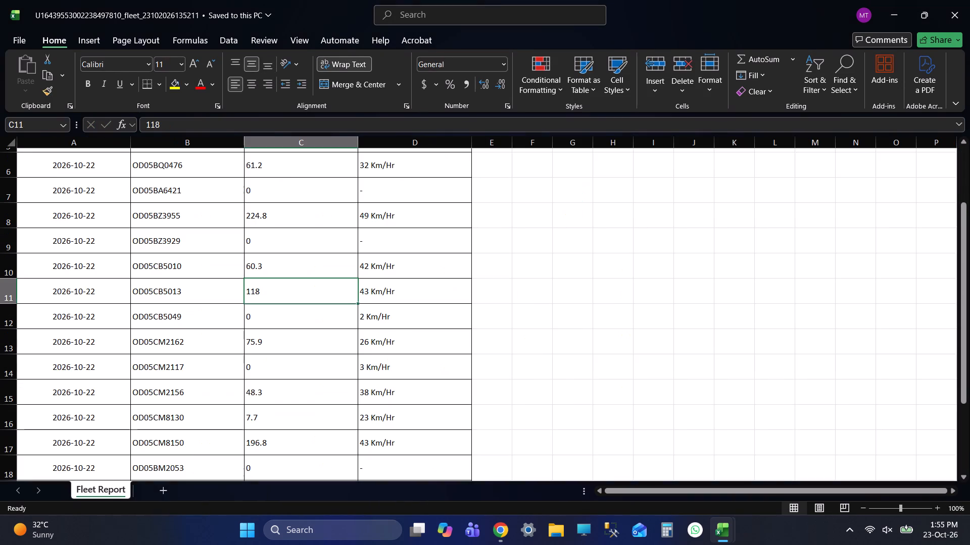
pyautogui.click(294, 314)
pyautogui.hotkey('alt', 'Tab')
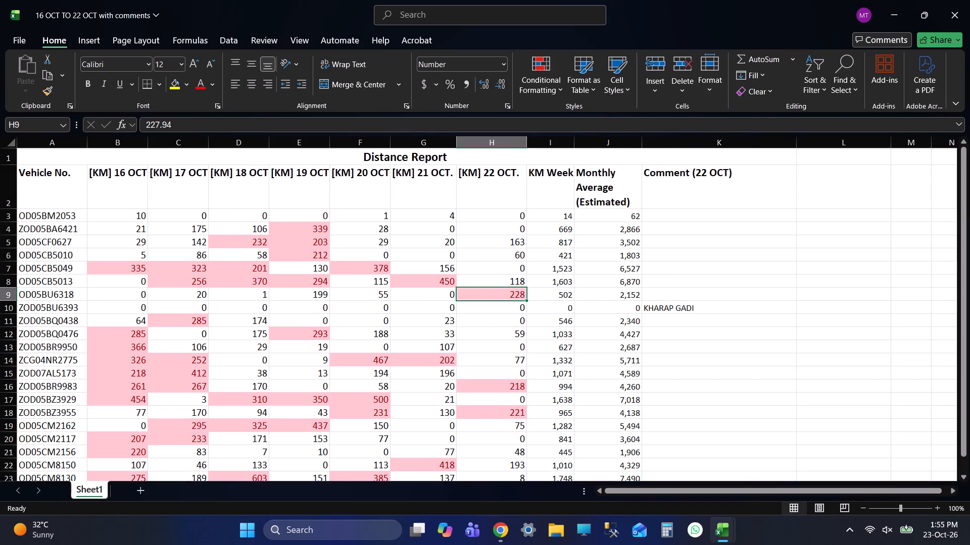
pyautogui.hotkey('alt', 'Tab')
pyautogui.hotkey('shift', 'Tab')
pyautogui.hotkey('shift', 'Tab')
pyautogui.hotkey('shift', 'Tab')
pyautogui.hotkey('shift', 'Tab')
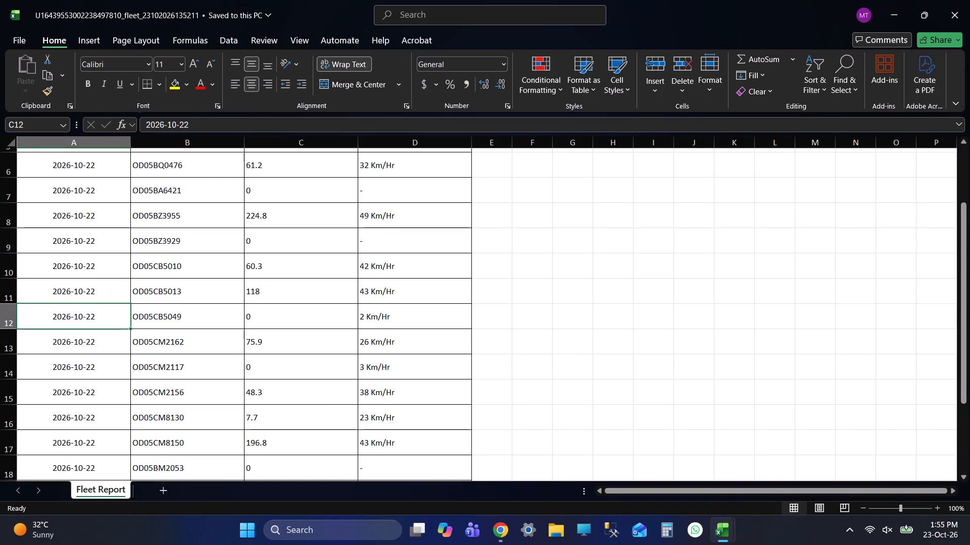
pyautogui.click(289, 292)
pyautogui.hotkey('alt', 'Tab')
pyautogui.press('Up')
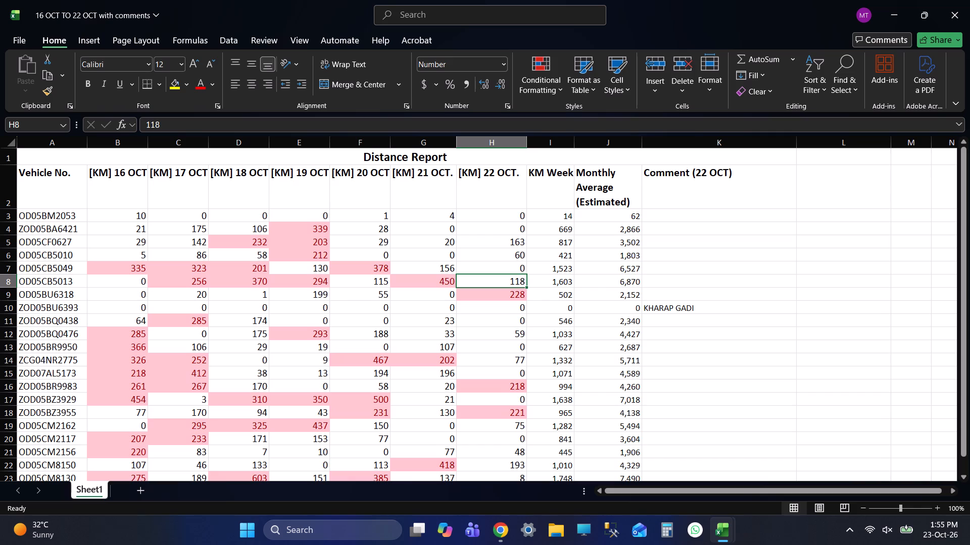
pyautogui.hotkey('alt', 'Tab')
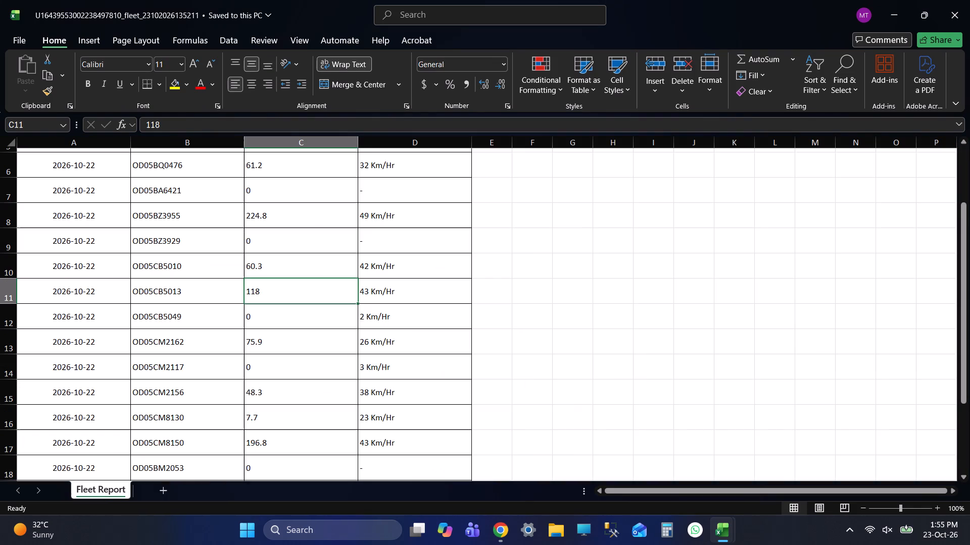
pyautogui.hotkey('alt', 'Tab')
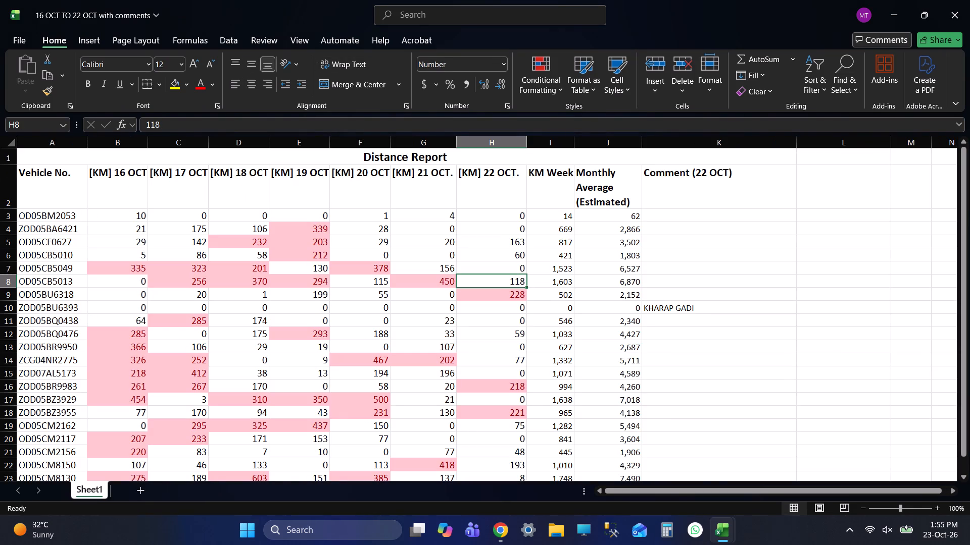
pyautogui.click(493, 298)
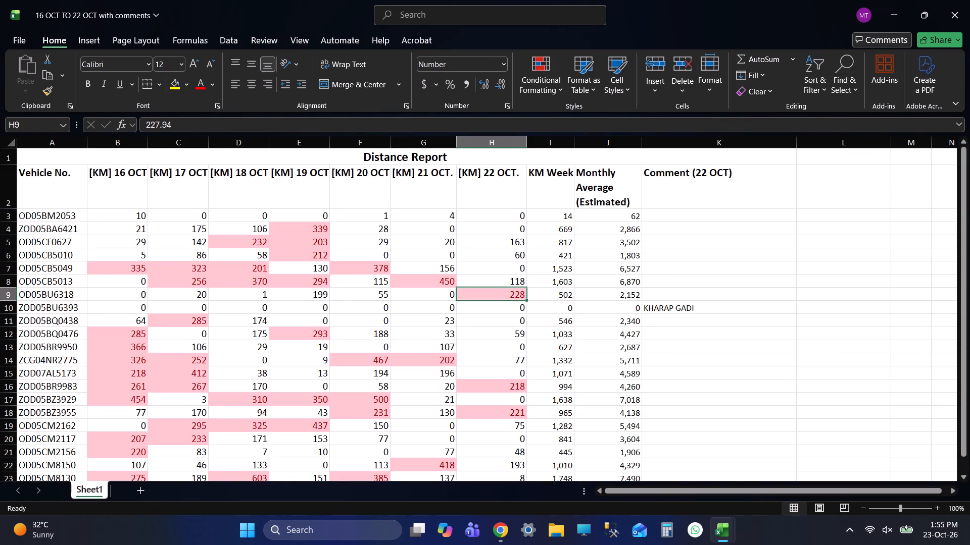
pyautogui.hotkey('alt', 'Tab')
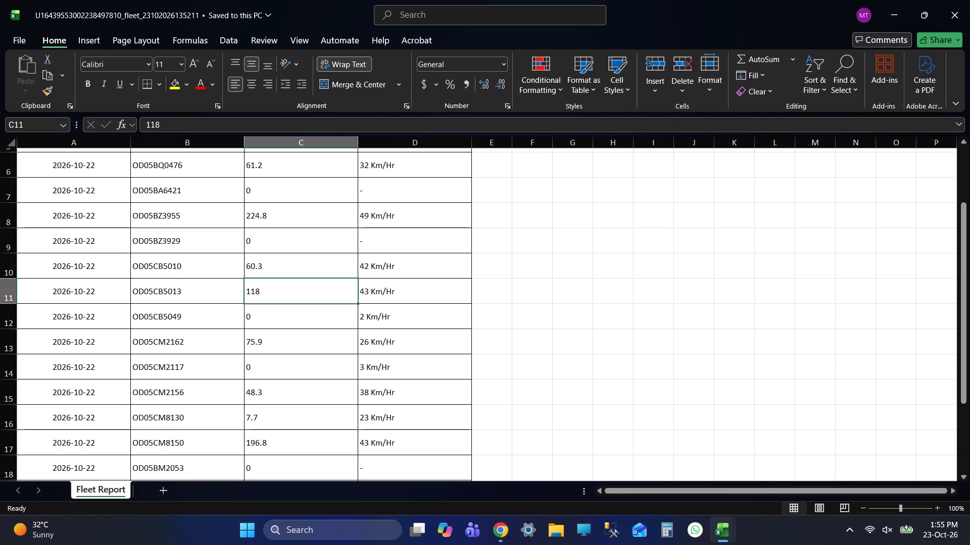
pyautogui.scroll(4, 265, 297)
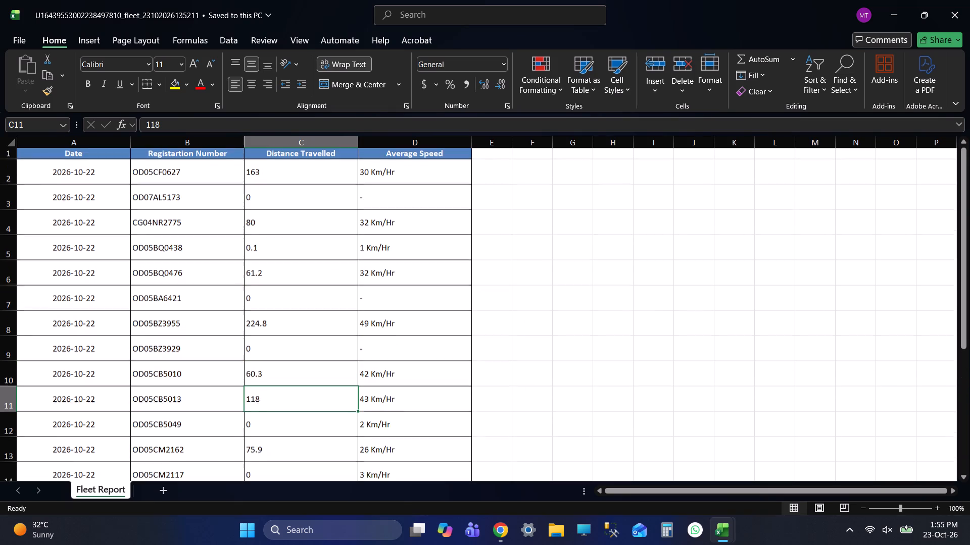
pyautogui.scroll(-6, 267, 266)
pyautogui.scroll(-2, 240, 313)
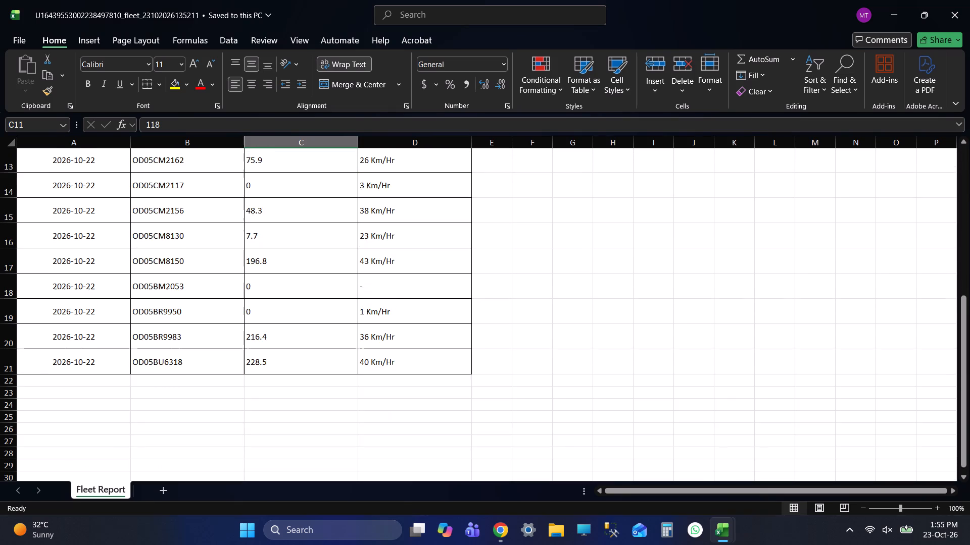
pyautogui.scroll(6, 257, 307)
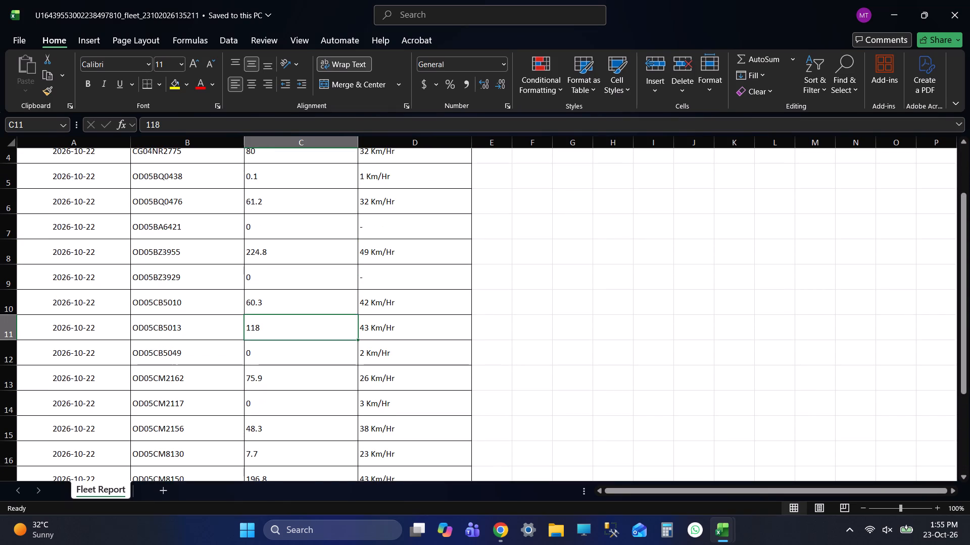
pyautogui.scroll(3, 238, 227)
pyautogui.scroll(-2, 243, 250)
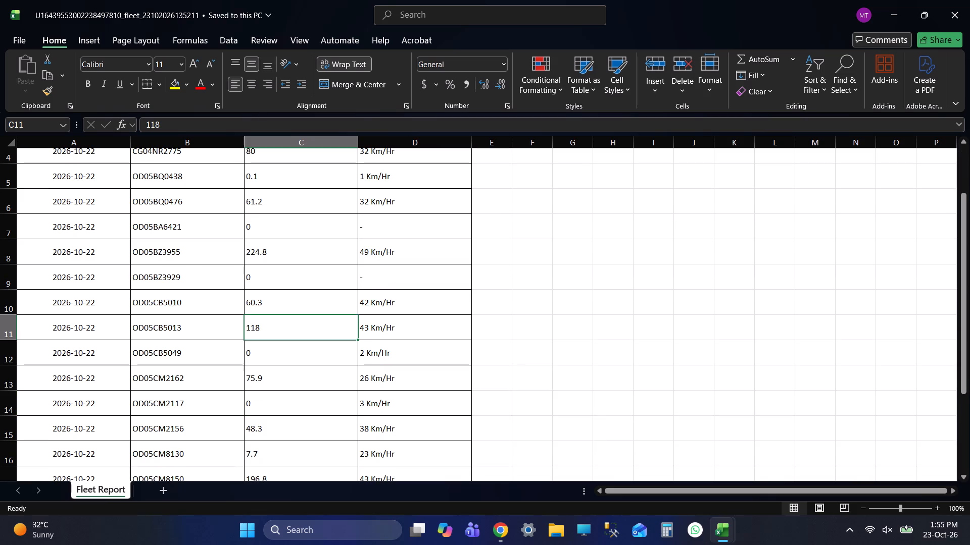
pyautogui.scroll(-1, 236, 330)
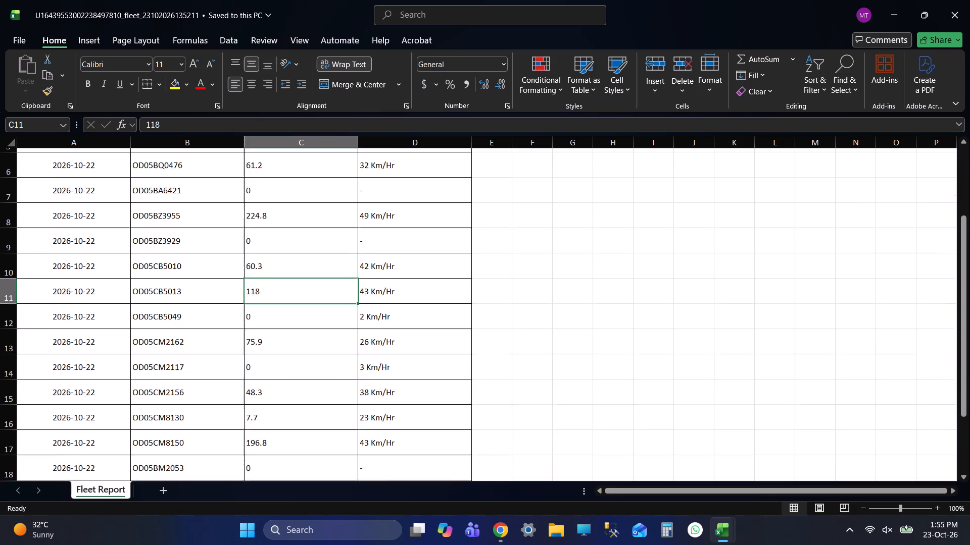
pyautogui.scroll(-4, 236, 330)
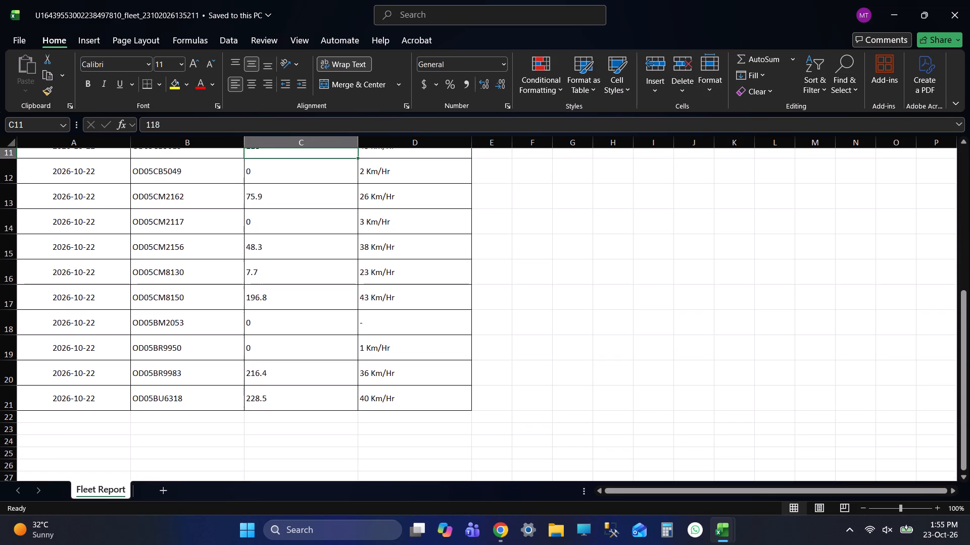
pyautogui.click(197, 394)
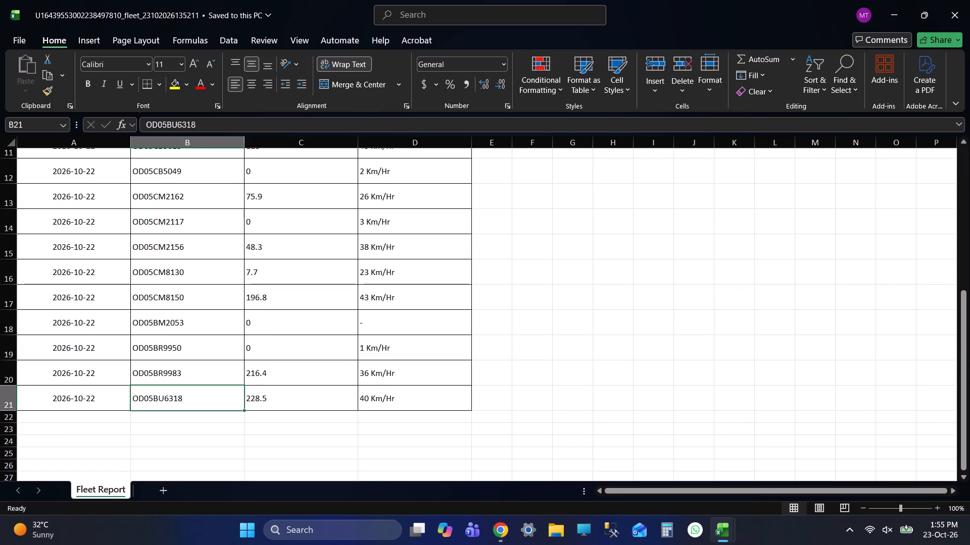
pyautogui.press('Tab')
pyautogui.hotkey('alt', 'Tab')
pyautogui.hotkey('alt', 'Tab')
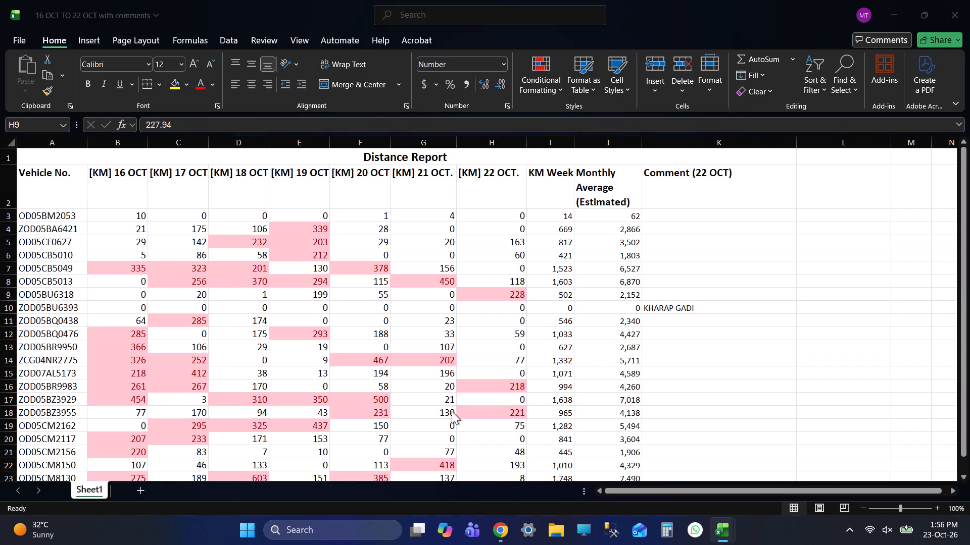
pyautogui.hotkey('alt', 'Tab')
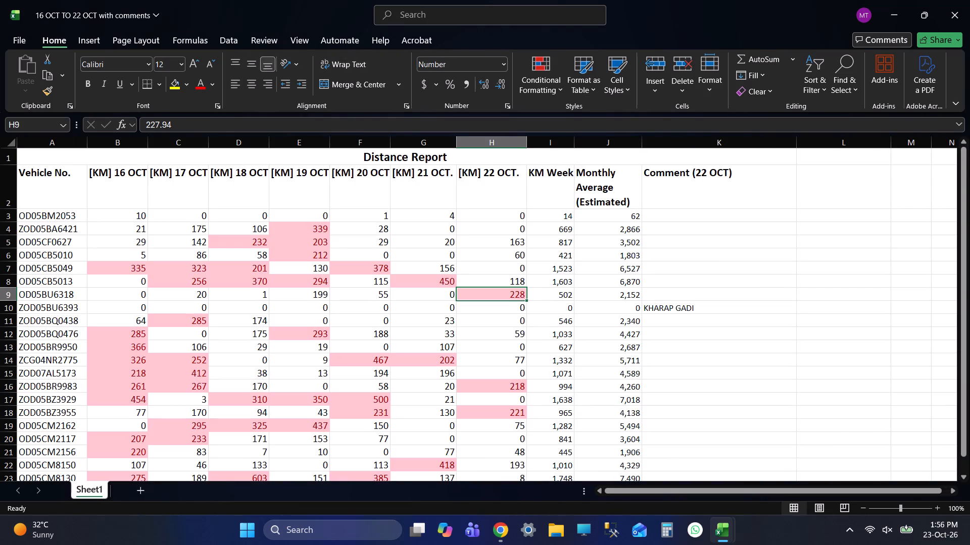
pyautogui.click(500, 304)
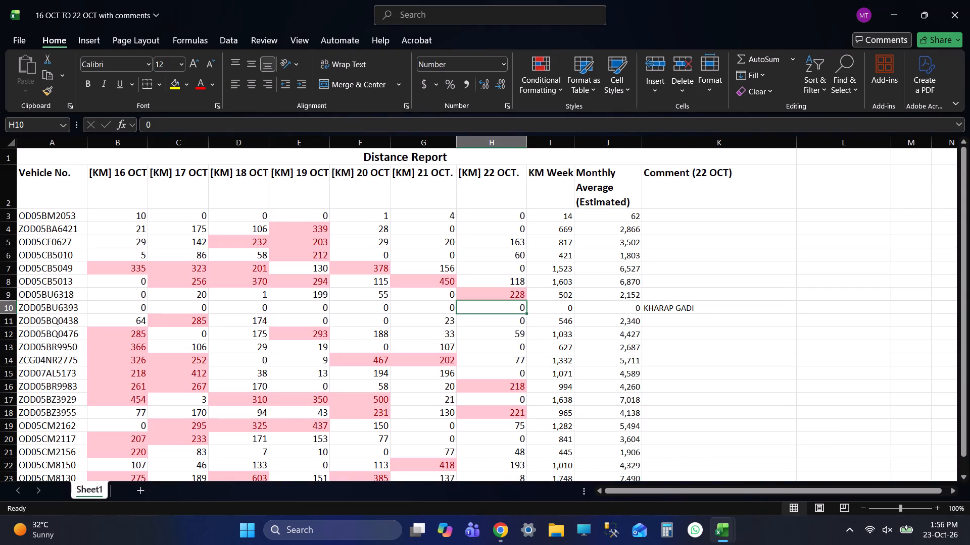
pyautogui.hotkey('alt', 'Tab')
pyautogui.scroll(5, 289, 329)
pyautogui.hotkey('alt', 'Tab')
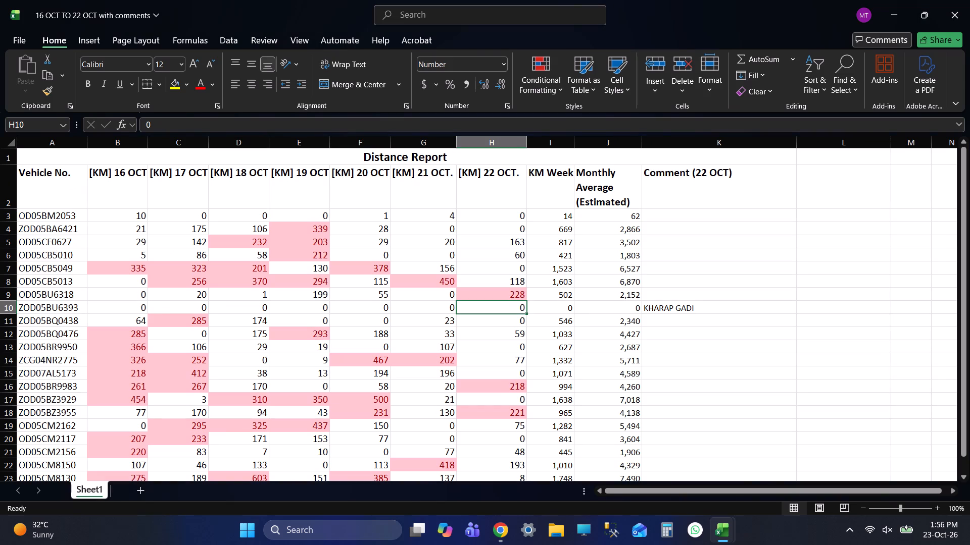
pyautogui.hotkey('alt', 'Tab')
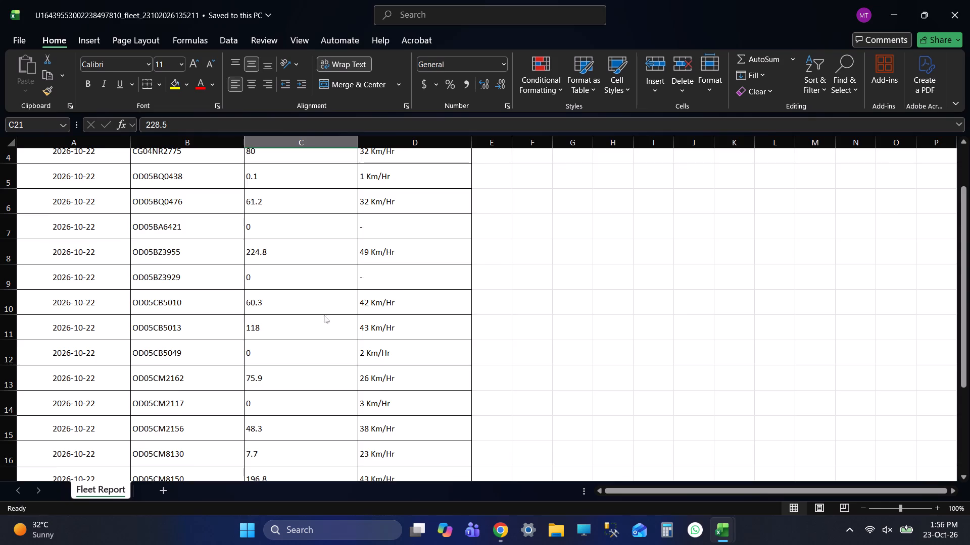
pyautogui.hotkey('alt', 'Tab')
pyautogui.click(498, 318)
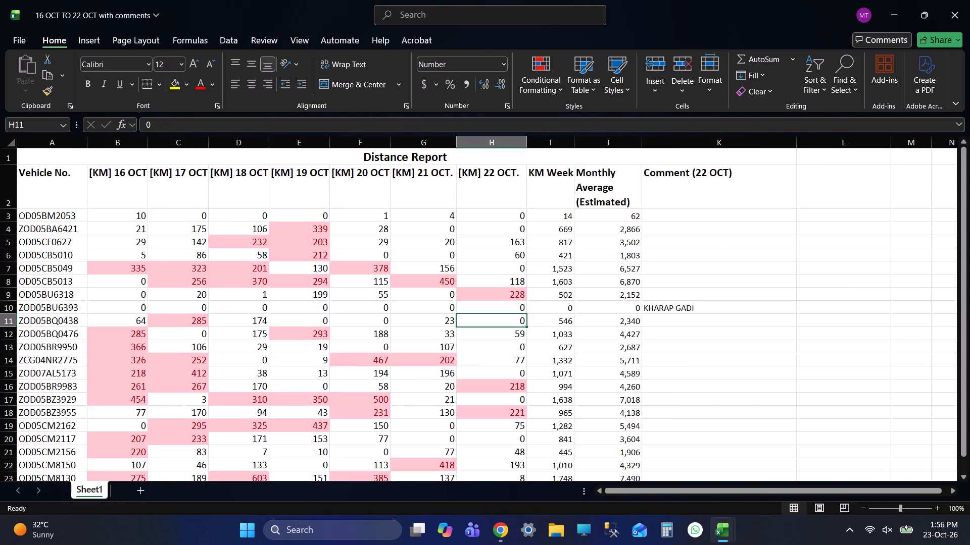
pyautogui.hotkey('alt', 'Tab')
pyautogui.scroll(3, 109, 221)
pyautogui.click(195, 255)
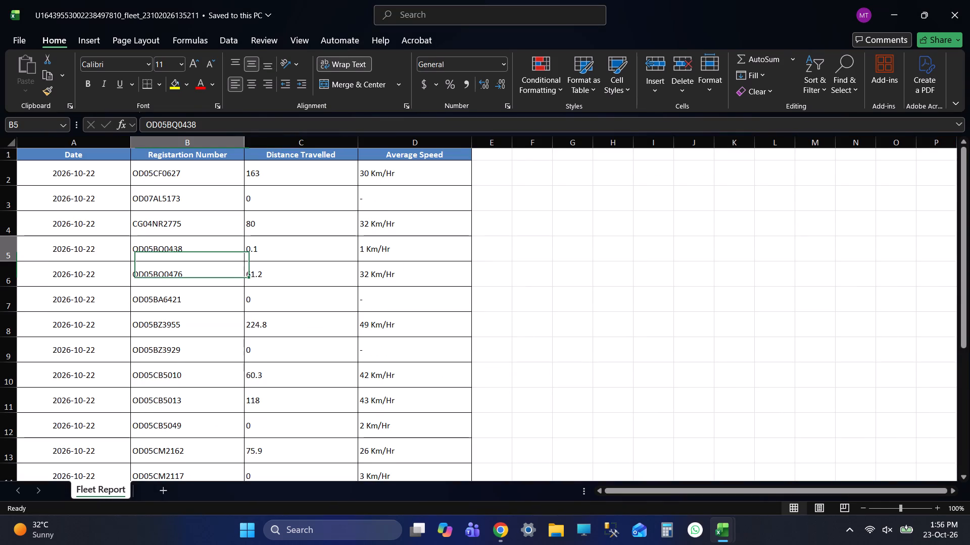
pyautogui.press('Tab')
pyautogui.hotkey('alt', 'Tab')
pyautogui.scroll(-1, 517, 327)
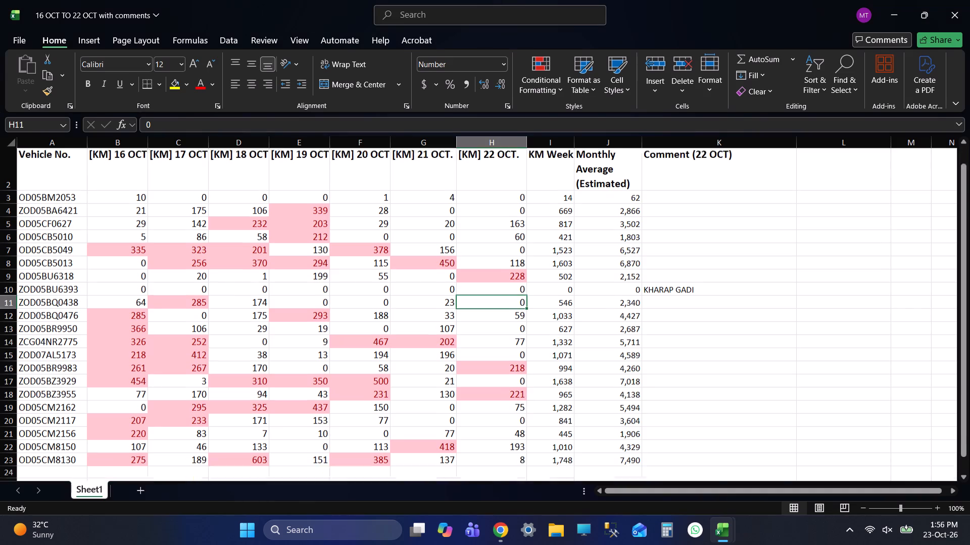
pyautogui.scroll(-1, 517, 329)
pyautogui.click(506, 264)
pyautogui.hotkey('alt', 'Tab')
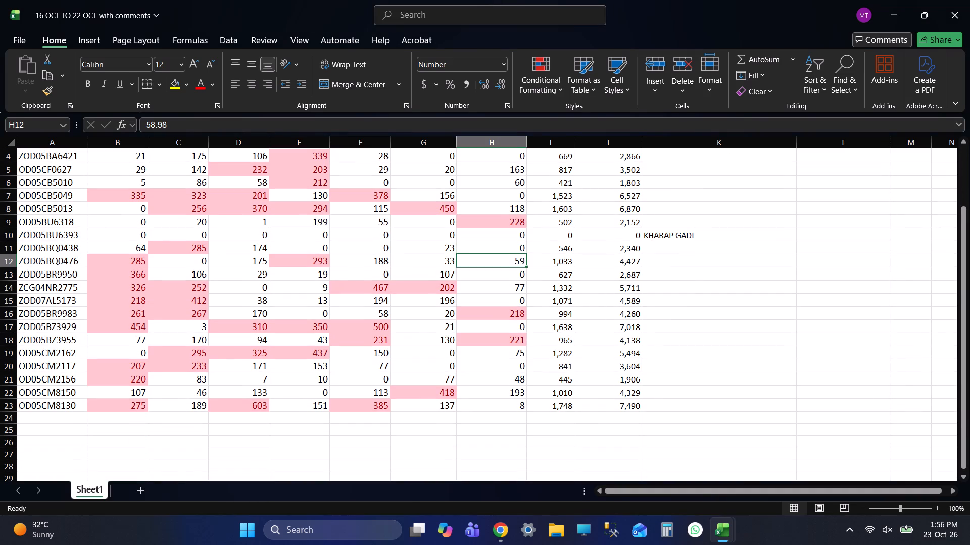
pyautogui.click(208, 269)
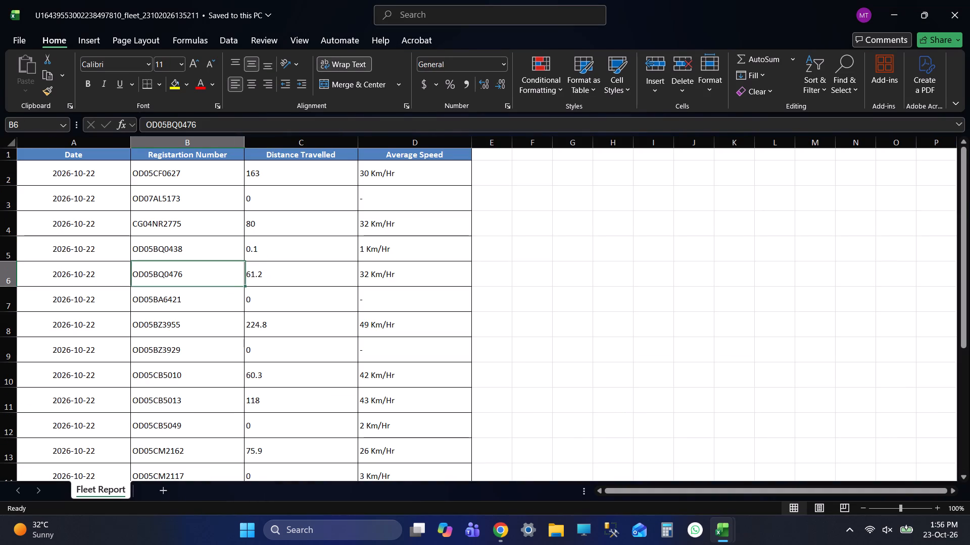
pyautogui.press('Tab')
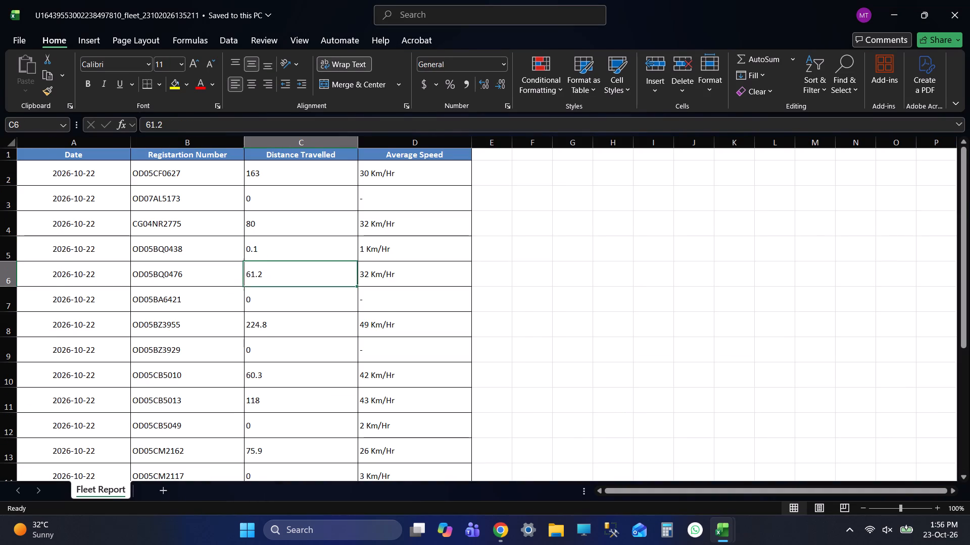
pyautogui.hotkey('alt', 'Tab')
pyautogui.hotkey('alt', 'Tab')
pyautogui.hotkey('alt', 'Tab')
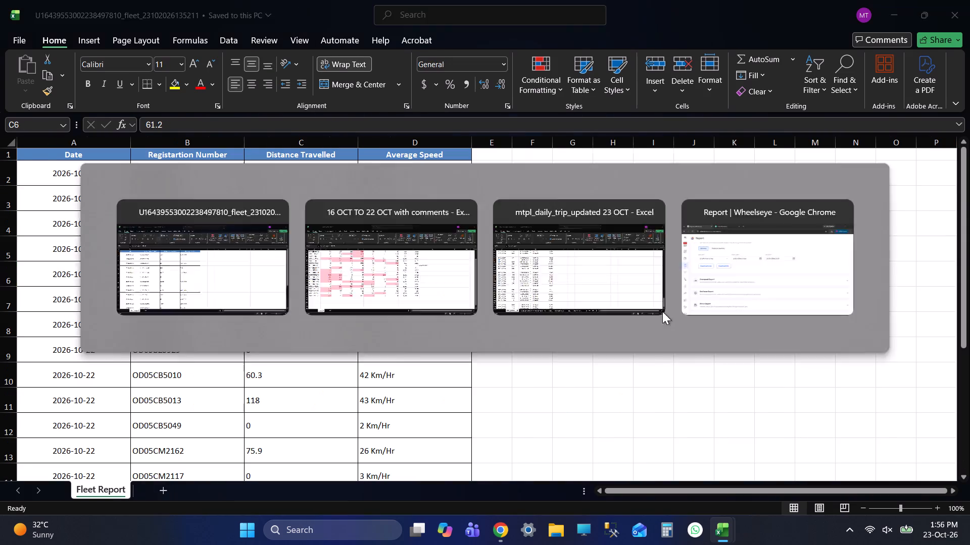
pyautogui.write('61')
pyautogui.press('Tab')
pyautogui.hotkey('alt', 'Tab')
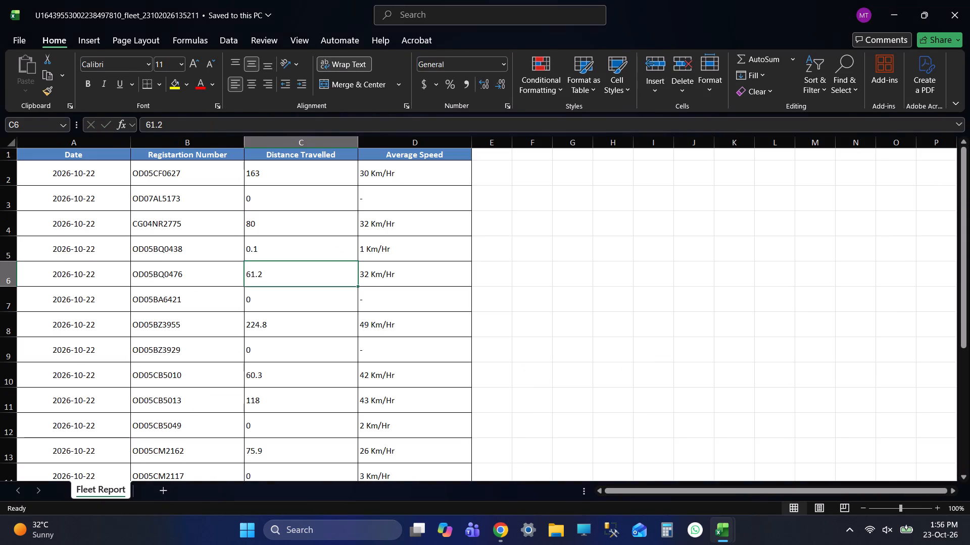
pyautogui.click(302, 292)
pyautogui.hotkey('alt', 'Tab')
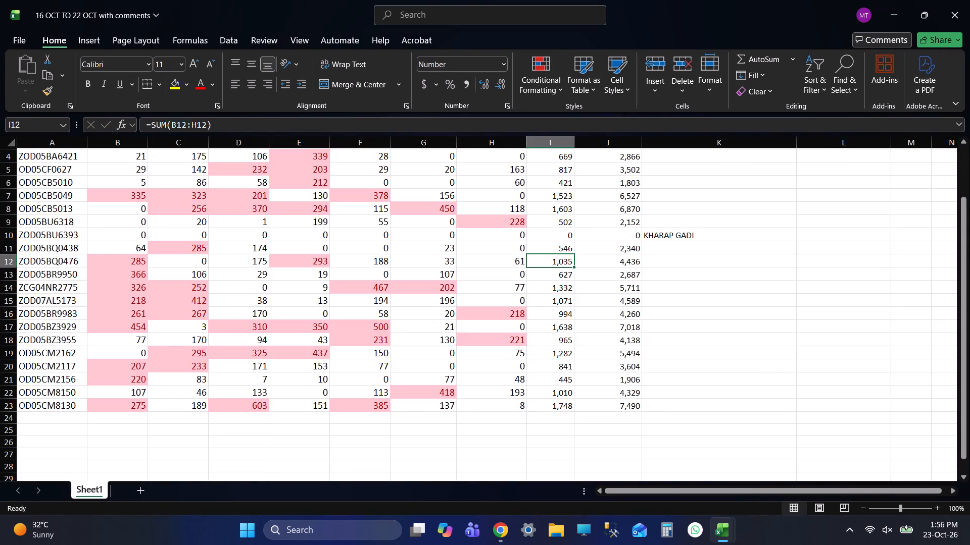
pyautogui.scroll(1, 62, 287)
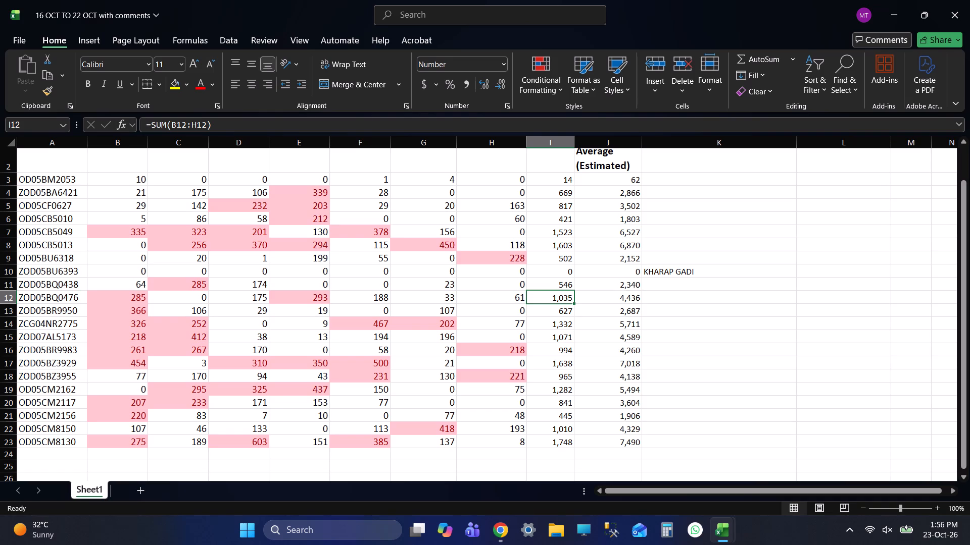
pyautogui.hotkey('alt', 'Tab')
pyautogui.hotkey('alt', 'Tab')
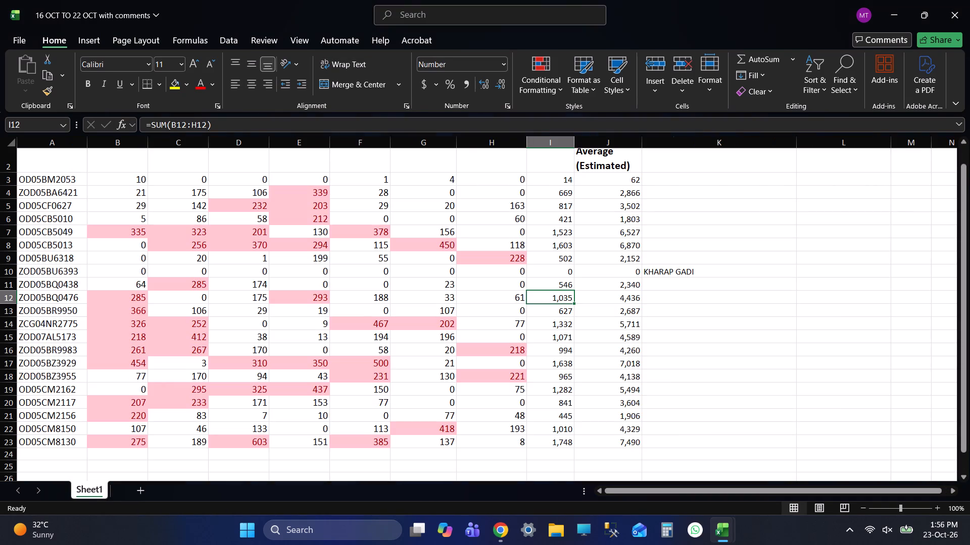
pyautogui.click(64, 192)
pyautogui.press('Tab')
pyautogui.press('Tab')
pyautogui.press('Tab')
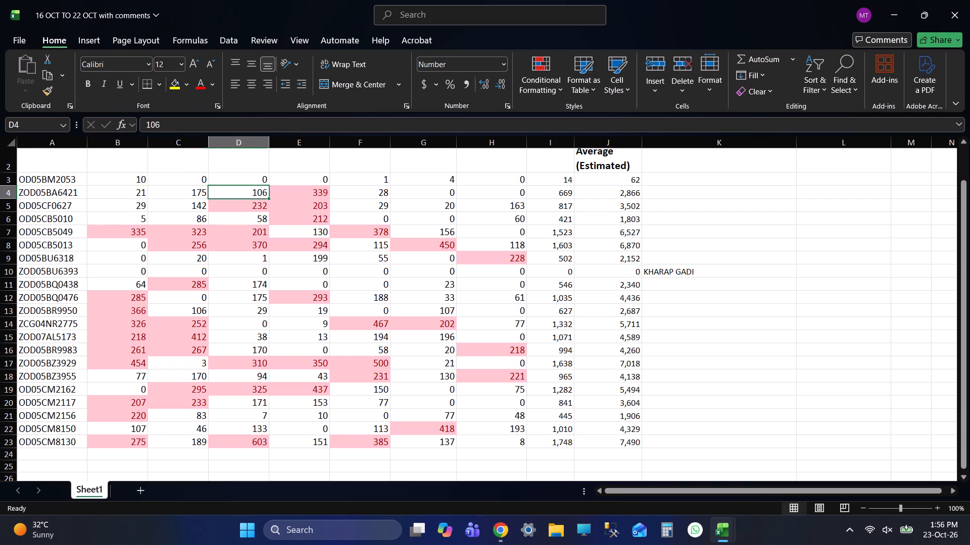
pyautogui.press('Tab')
pyautogui.press('Tab')
pyautogui.press('Tab')
pyautogui.press('Tab')
pyautogui.hotkey('alt', 'Tab')
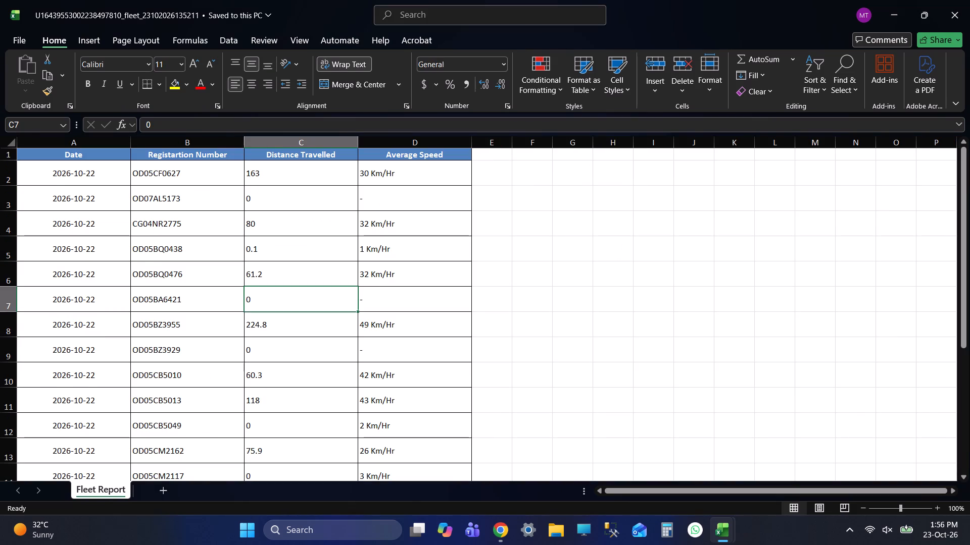
pyautogui.hotkey('alt', 'Tab')
pyautogui.scroll(3, 525, 295)
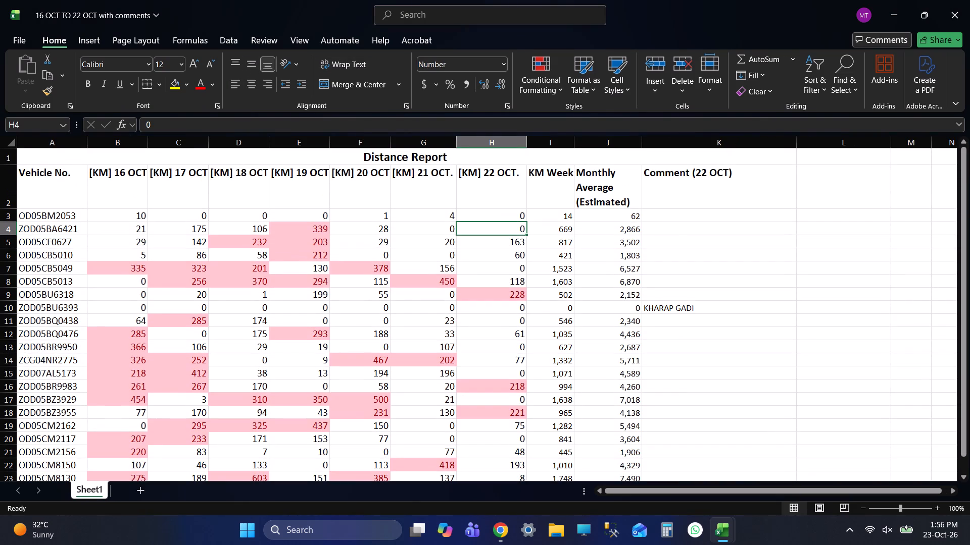
# Scan the vehicle rows of the downloaded fleet report against those of the weekly distance report.
pyautogui.hotkey('alt', 'Tab')
pyautogui.scroll(3, 357, 308)
pyautogui.hotkey('alt', 'Tab')
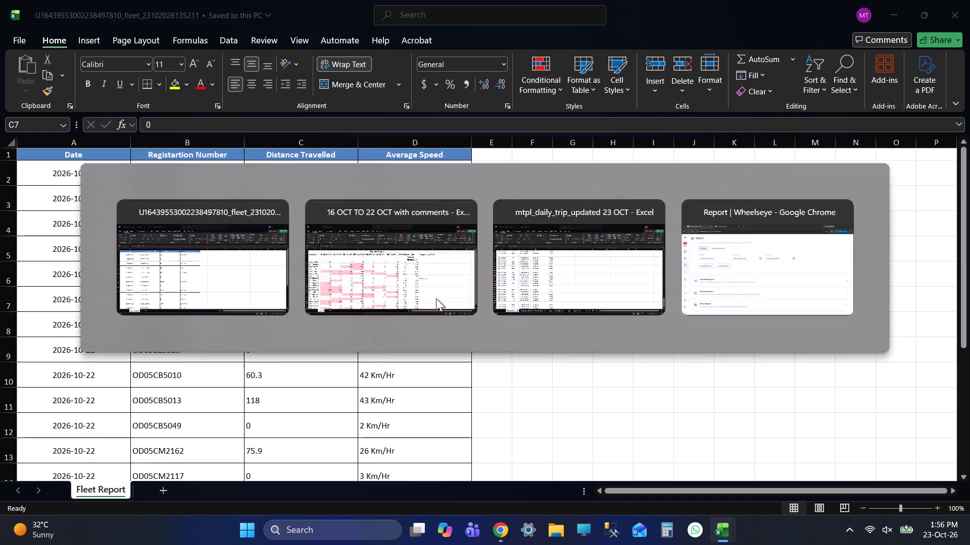
pyautogui.hotkey('alt', 'Tab')
pyautogui.scroll(-2, 365, 290)
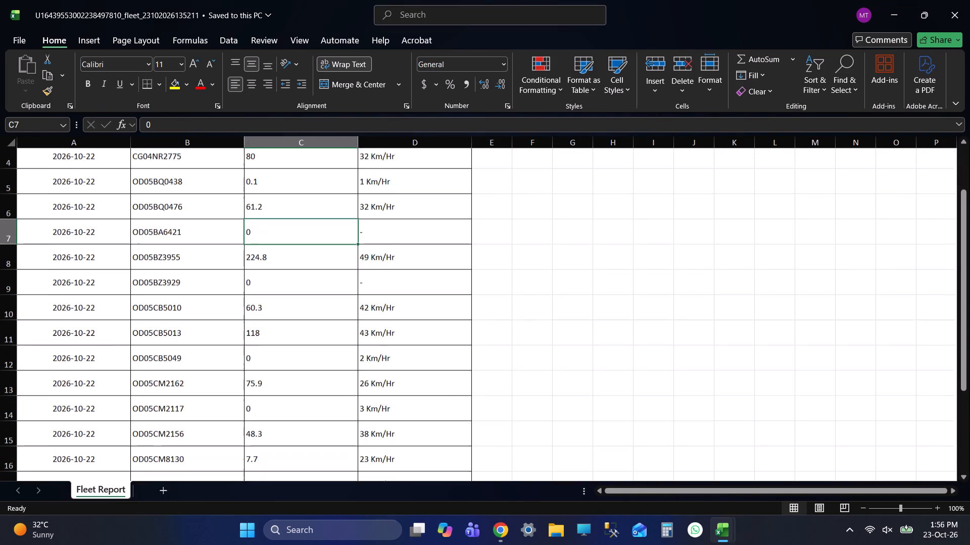
pyautogui.scroll(7, 365, 295)
pyautogui.hotkey('alt', 'Tab')
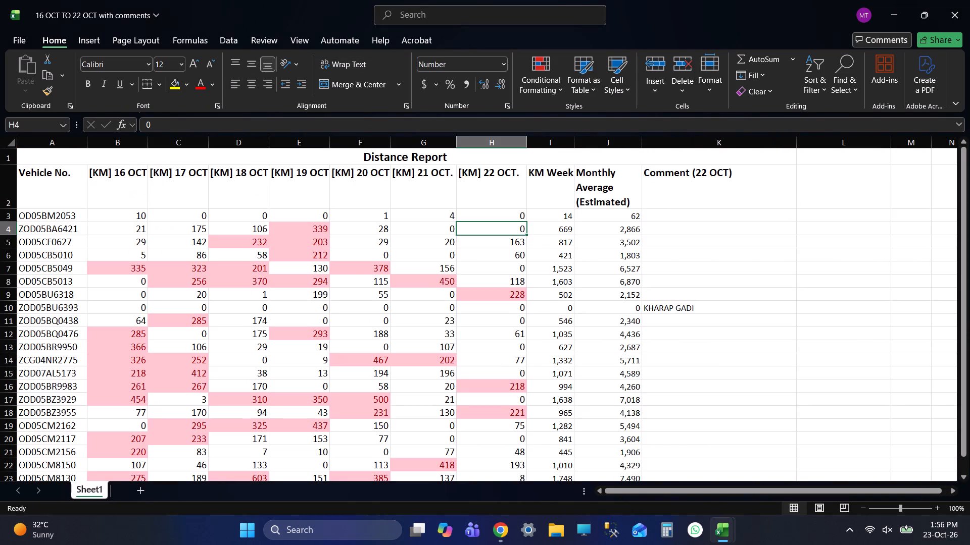
pyautogui.hotkey('alt', 'Tab')
pyautogui.scroll(-2, 312, 291)
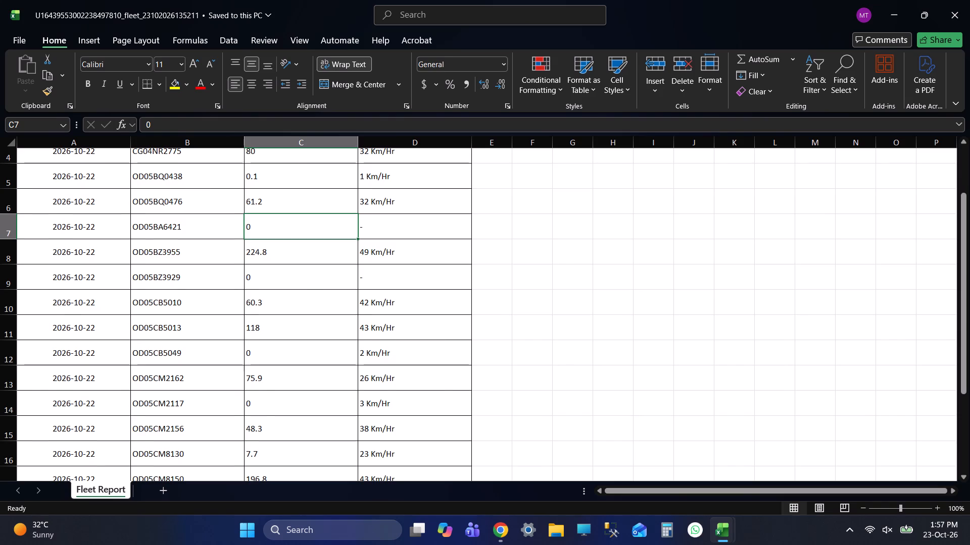
pyautogui.hotkey('alt', 'Tab')
pyautogui.scroll(-2, 489, 246)
pyautogui.scroll(3, 496, 234)
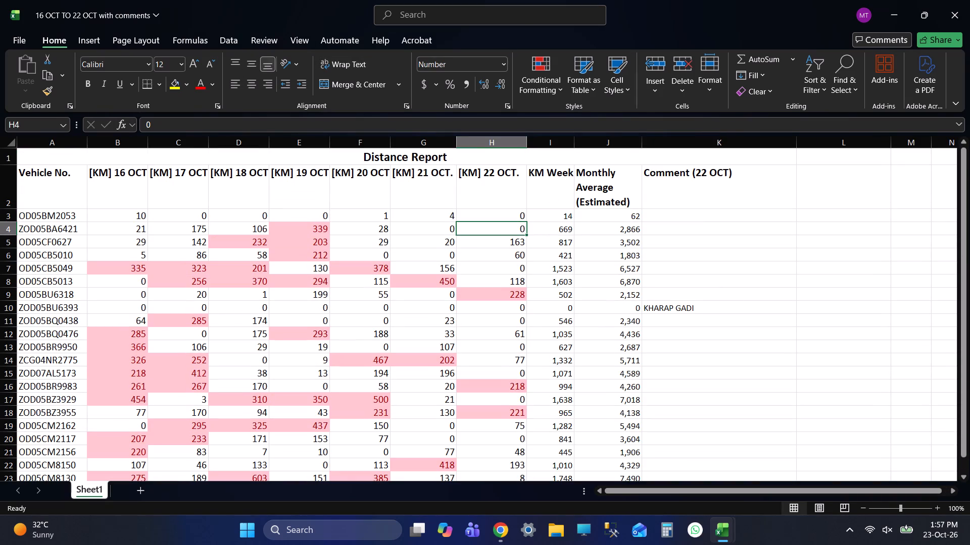
pyautogui.scroll(-1, 491, 265)
pyautogui.click(58, 285)
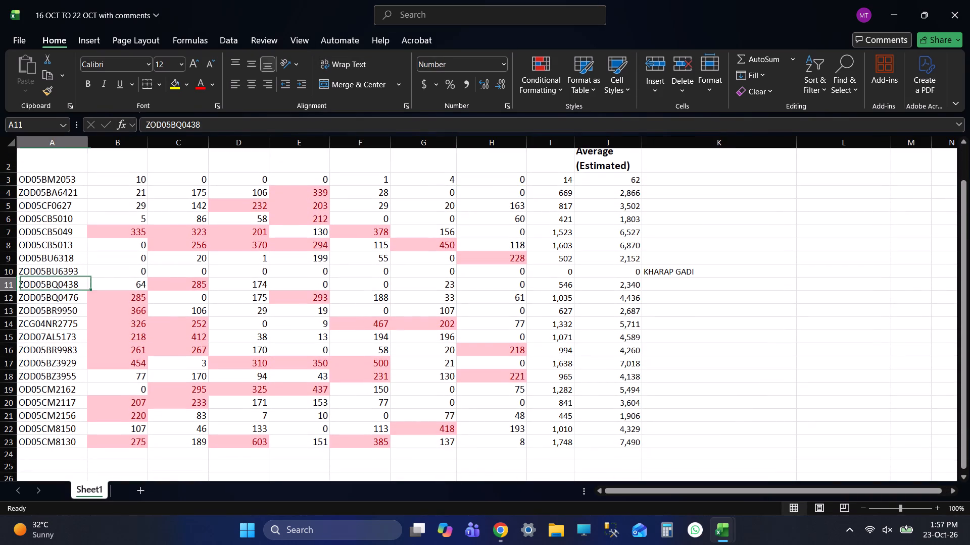
pyautogui.press('Tab')
pyautogui.press('Tab')
pyautogui.press('Tab')
pyautogui.press('Tab')
pyautogui.press('Tab')
pyautogui.press('Tab')
pyautogui.press('Tab')
pyautogui.hotkey('alt', 'Tab')
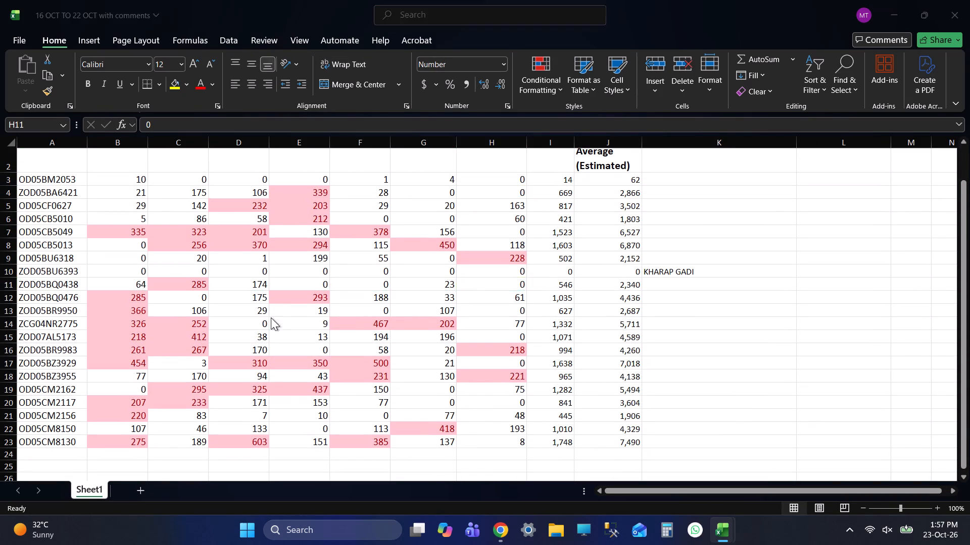
pyautogui.scroll(1, 200, 265)
pyautogui.click(199, 206)
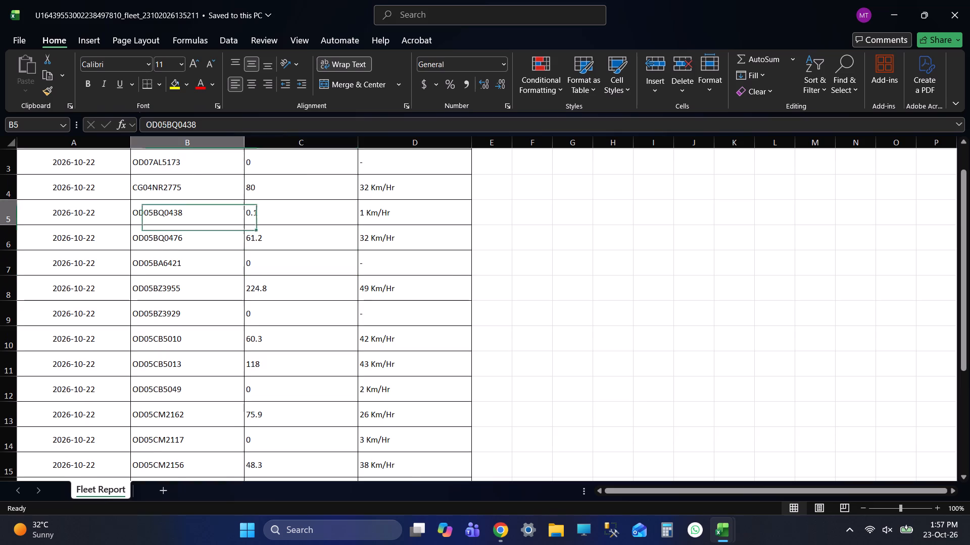
pyautogui.press('Tab')
pyautogui.hotkey('alt', 'Tab')
pyautogui.scroll(-1, 478, 317)
pyautogui.click(494, 262)
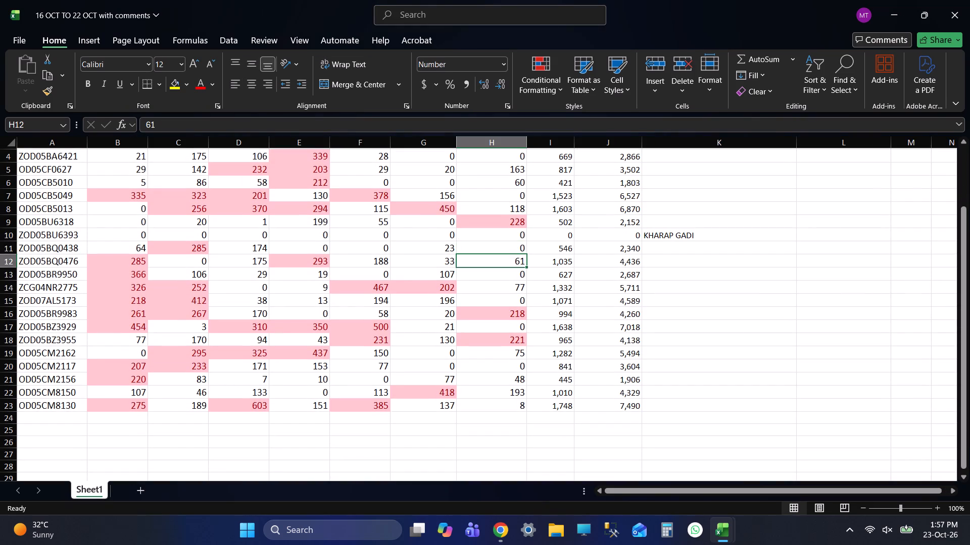
pyautogui.hotkey('alt', 'Tab')
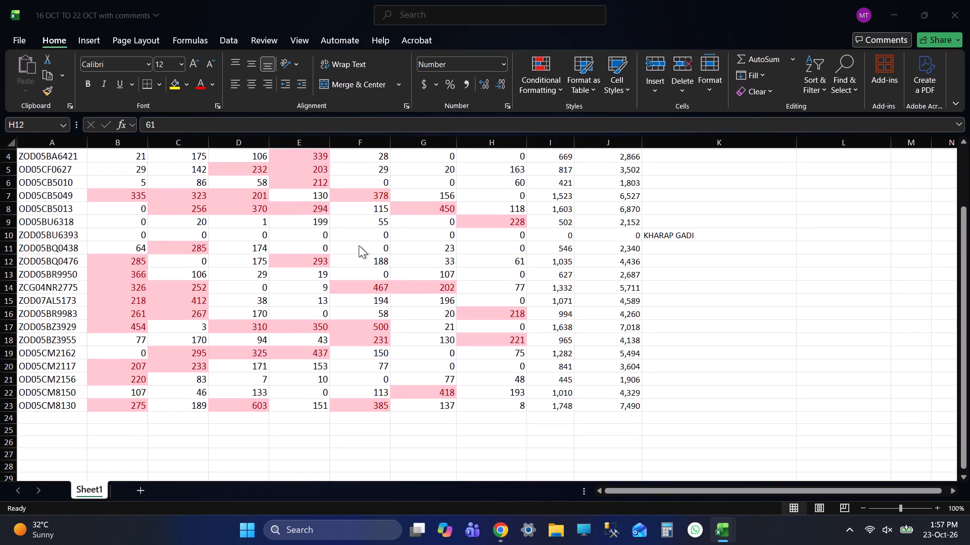
pyautogui.scroll(2, 161, 230)
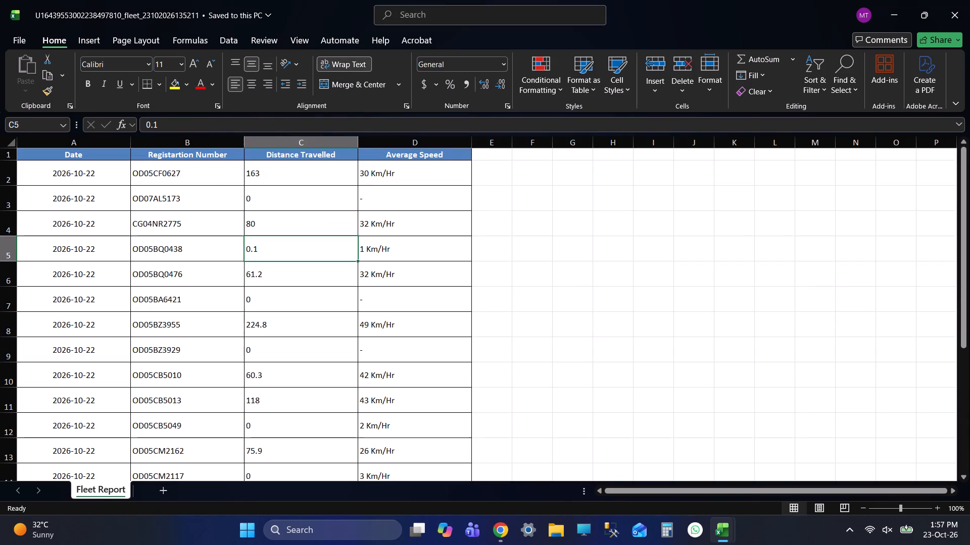
pyautogui.click(191, 274)
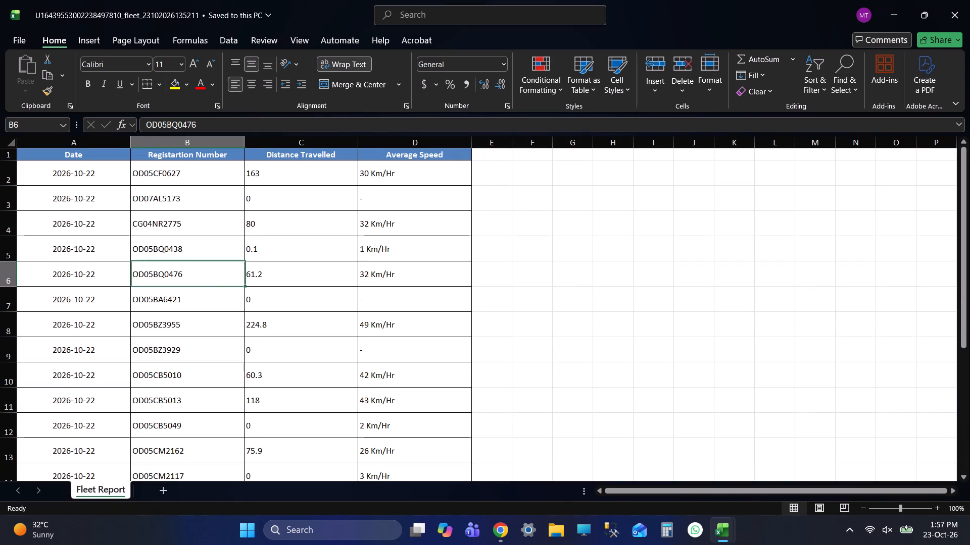
pyautogui.press('Tab')
pyautogui.hotkey('alt', 'Tab')
pyautogui.scroll(-1, 500, 335)
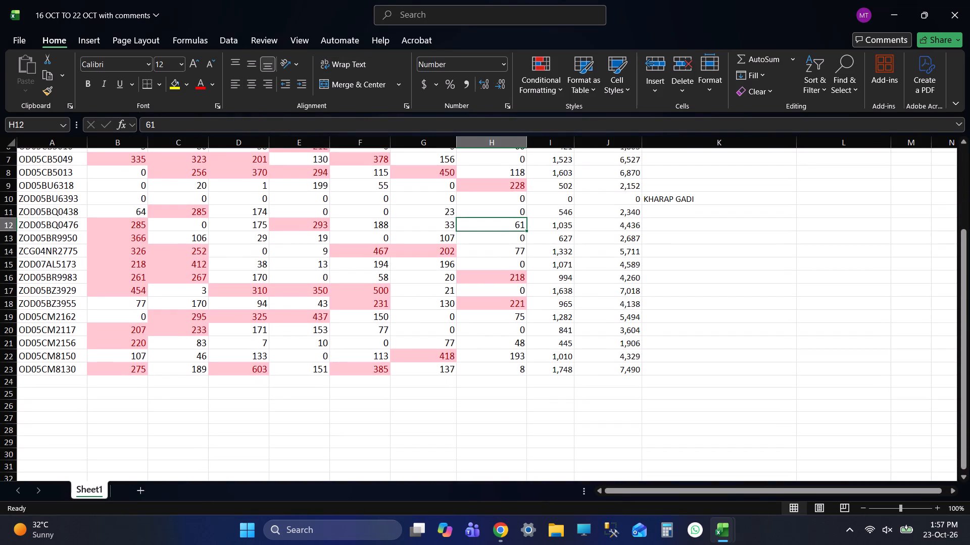
pyautogui.click(489, 238)
pyautogui.hotkey('alt', 'Tab')
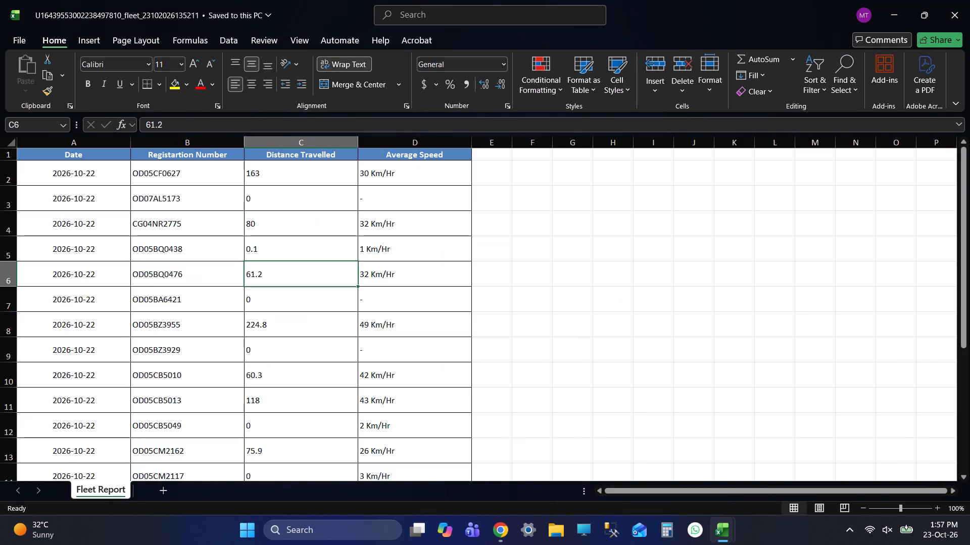
pyautogui.scroll(-2, 215, 247)
pyautogui.scroll(-2, 239, 292)
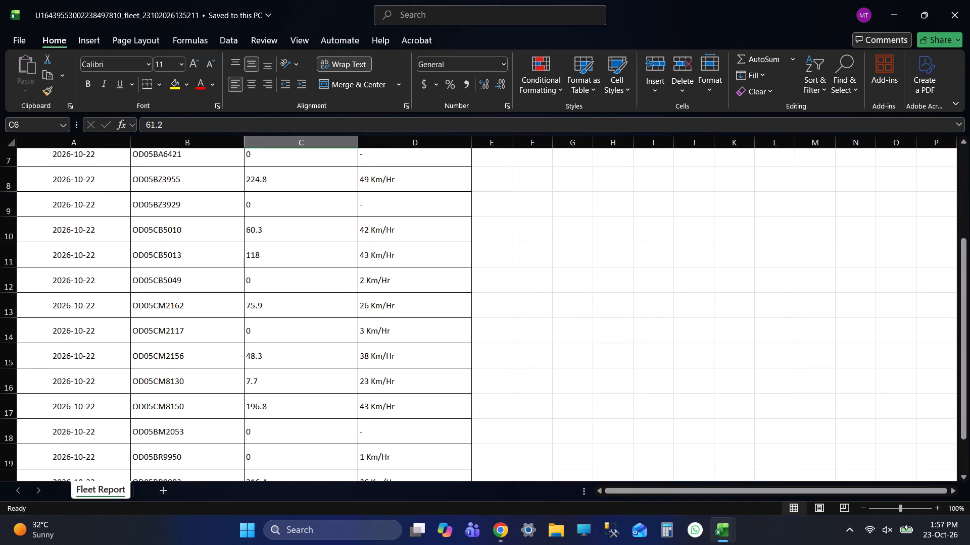
pyautogui.scroll(-2, 236, 292)
pyautogui.click(191, 391)
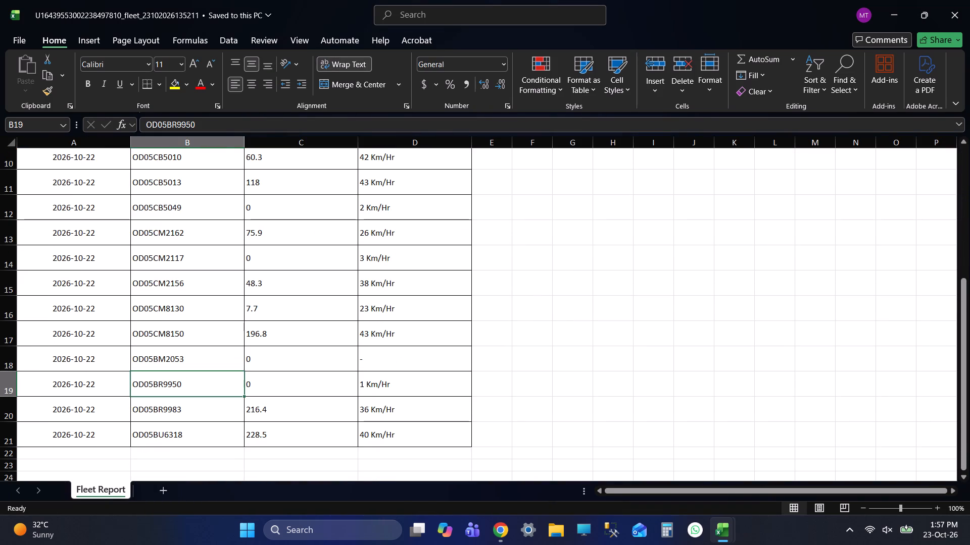
pyautogui.press('Tab')
pyautogui.hotkey('alt', 'Tab')
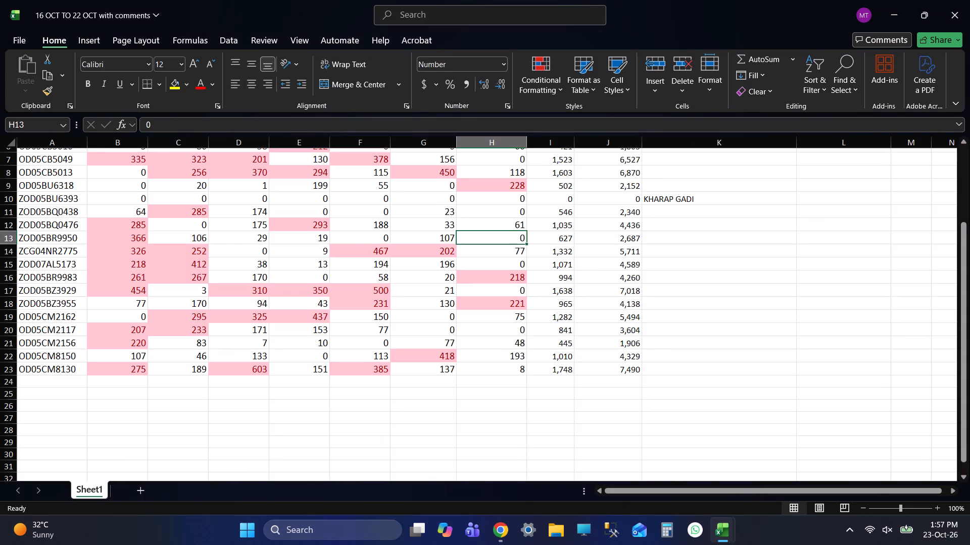
pyautogui.click(503, 250)
pyautogui.hotkey('alt', 'Tab')
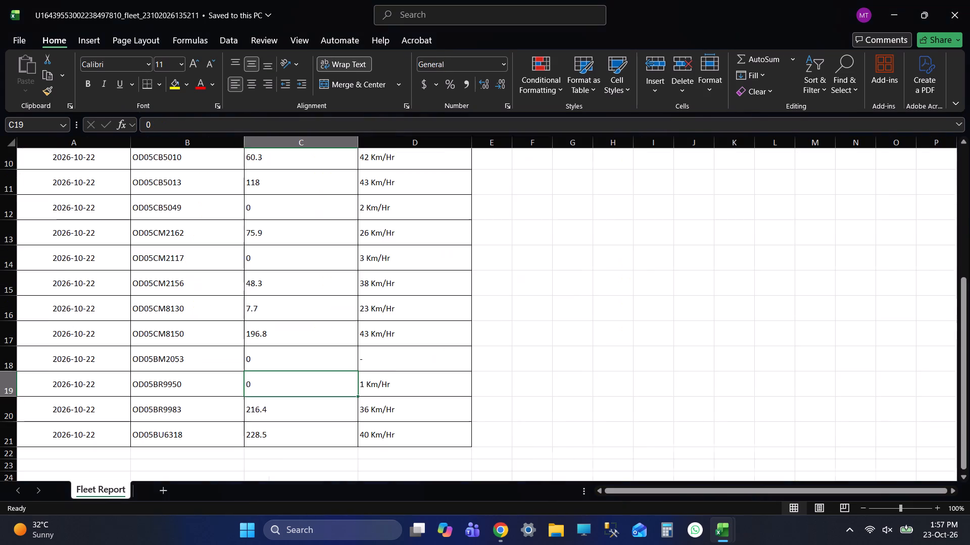
pyautogui.scroll(2, 255, 262)
pyautogui.scroll(3, 190, 277)
pyautogui.click(185, 186)
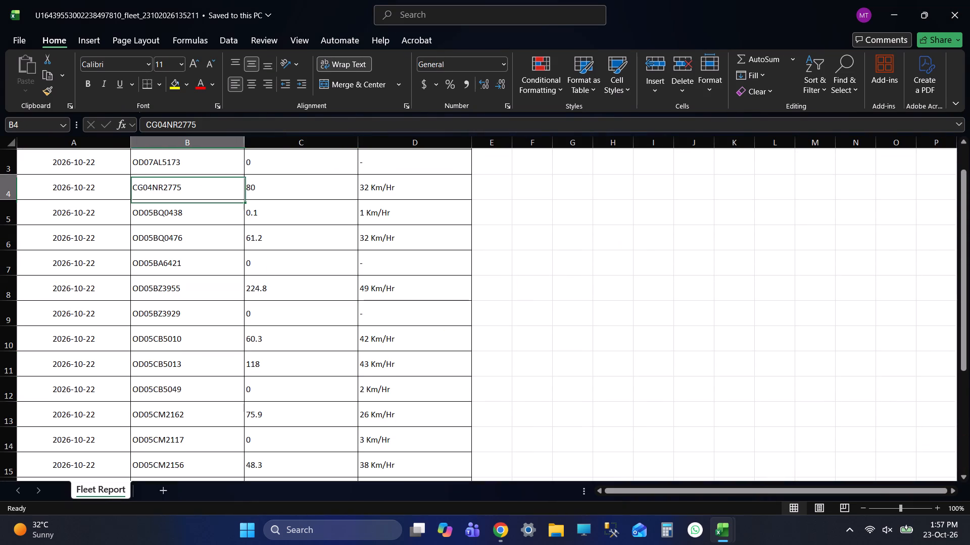
pyautogui.press('Tab')
pyautogui.hotkey('alt', 'Tab')
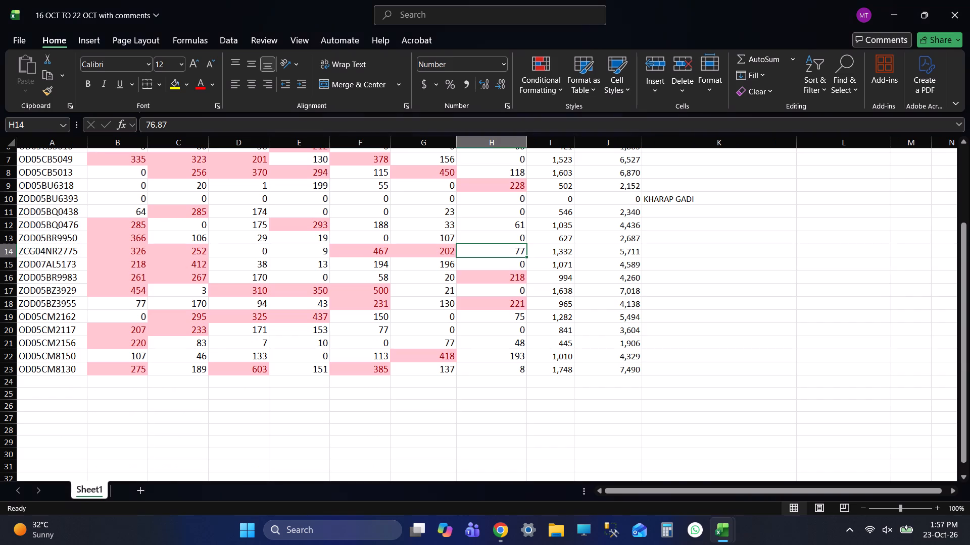
pyautogui.hotkey('alt', 'Tab')
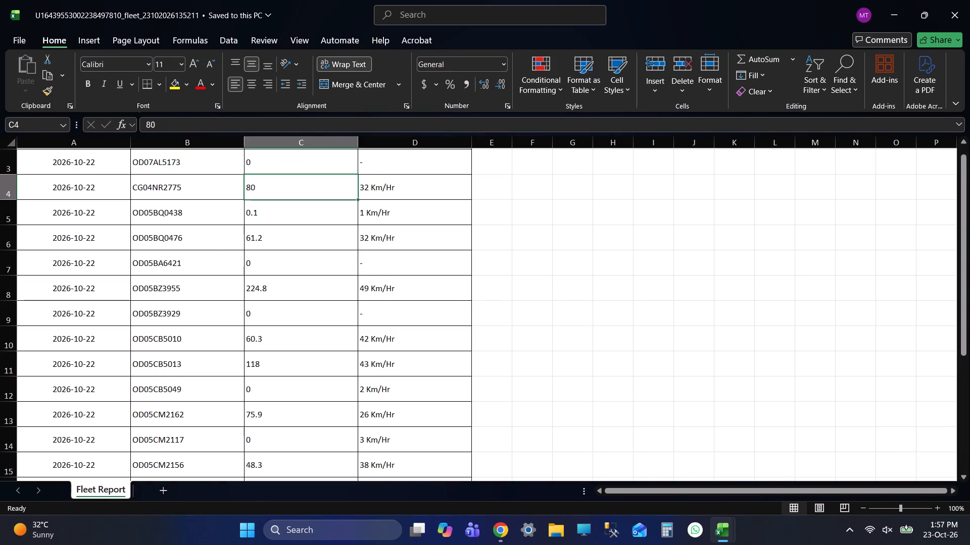
pyautogui.hotkey('alt', 'Tab')
pyautogui.write('80')
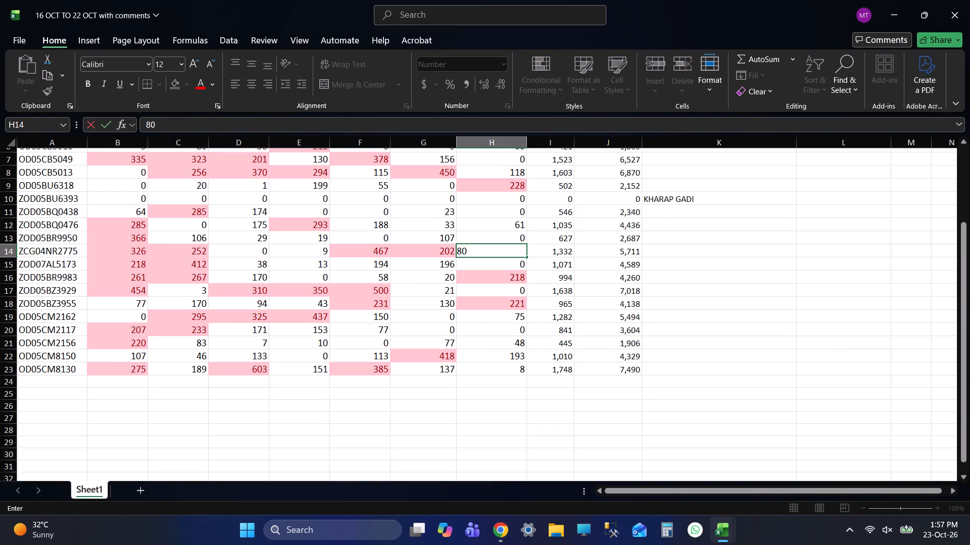
pyautogui.press('Return')
pyautogui.hotkey('alt', 'Tab')
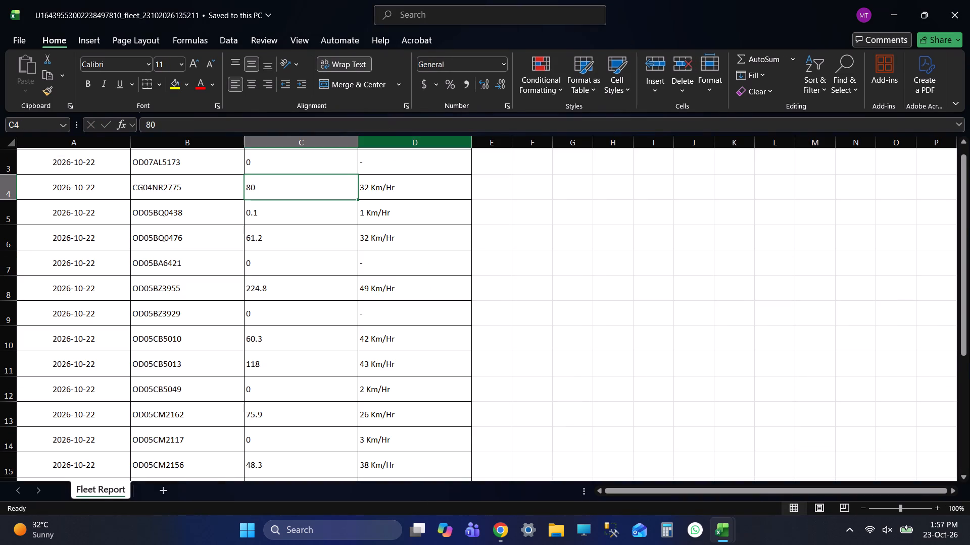
pyautogui.click(275, 206)
pyautogui.hotkey('alt', 'Tab')
pyautogui.scroll(4, 187, 258)
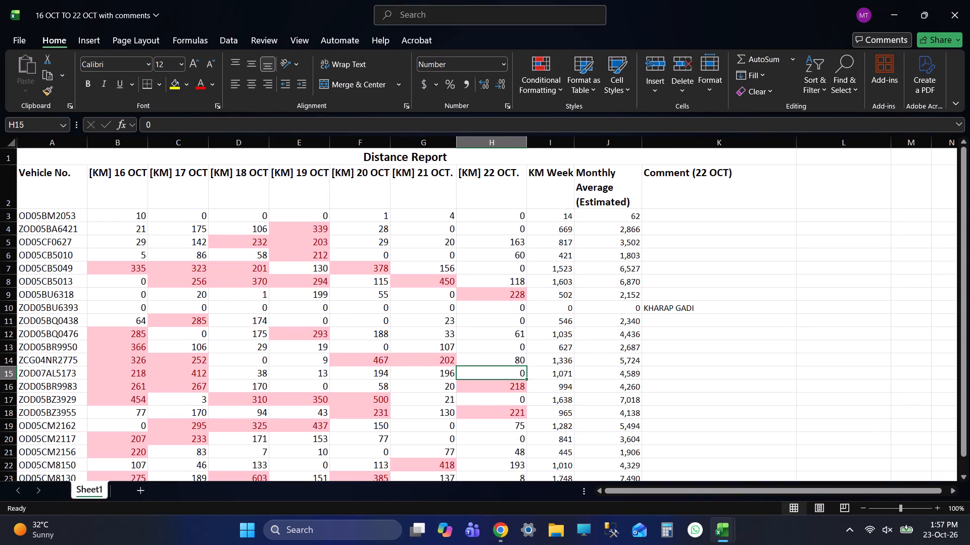
pyautogui.click(76, 322)
pyautogui.press('Tab')
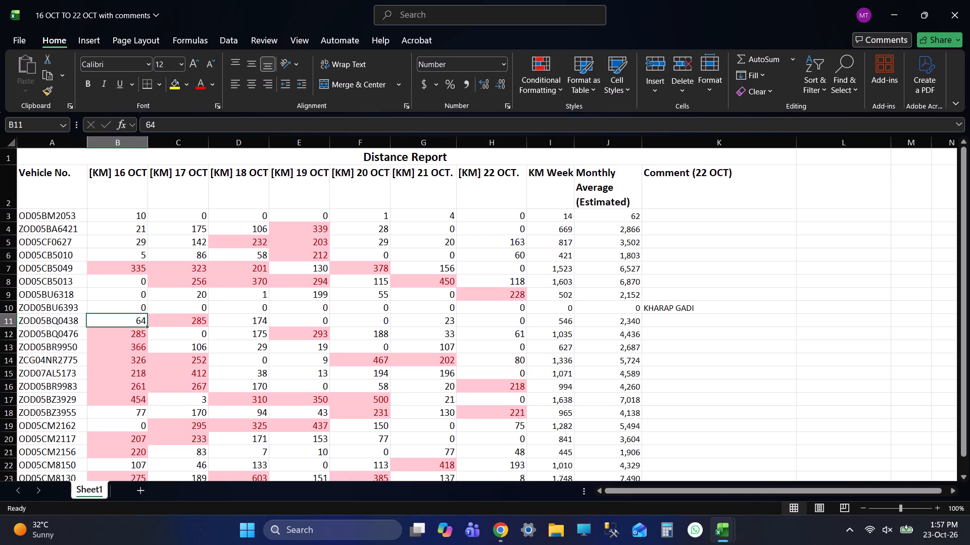
pyautogui.press('Tab')
pyautogui.press('Tab')
pyautogui.press('Tab')
pyautogui.press('Tab')
pyautogui.press('Tab')
pyautogui.press('Tab')
pyautogui.press('Tab')
pyautogui.hotkey('shift', 'Tab')
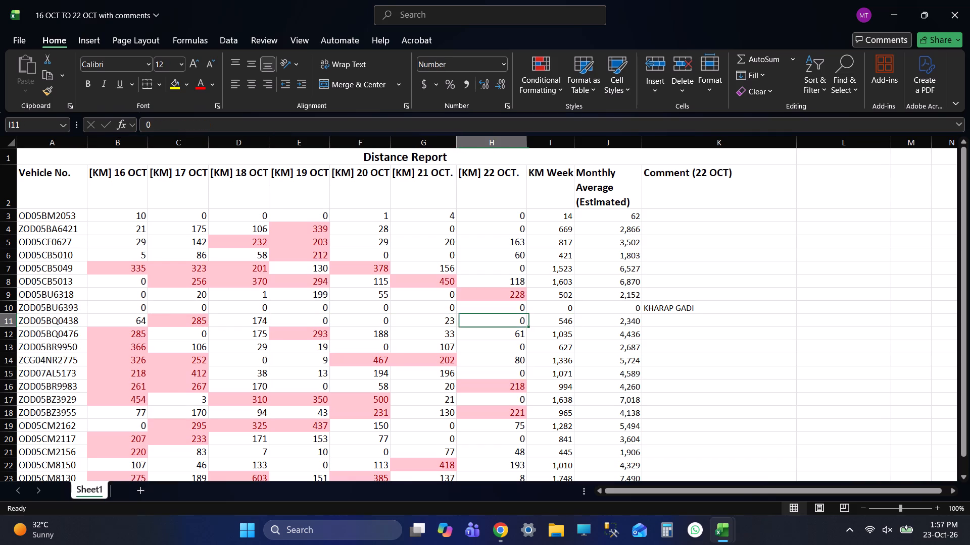
pyautogui.hotkey('alt', 'Tab')
pyautogui.click(286, 229)
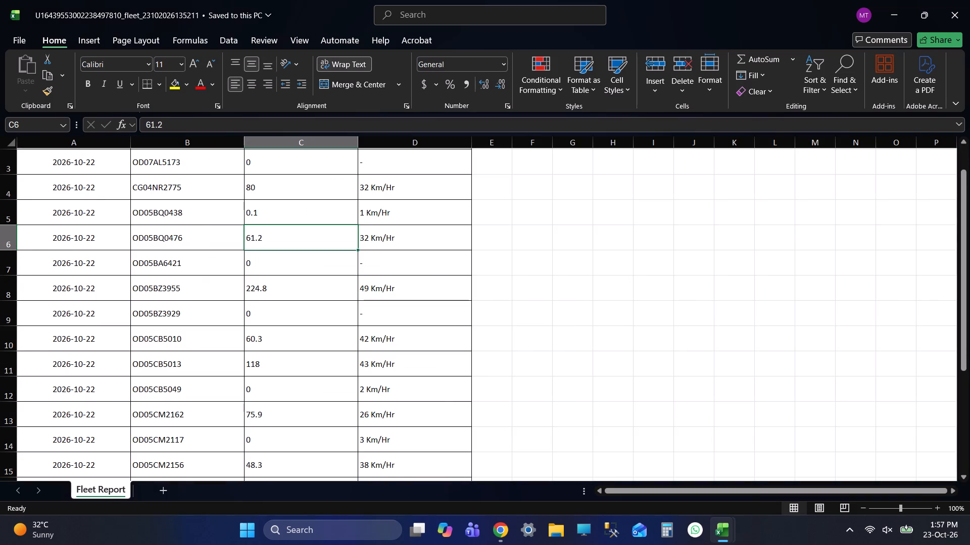
pyautogui.hotkey('alt', 'Tab')
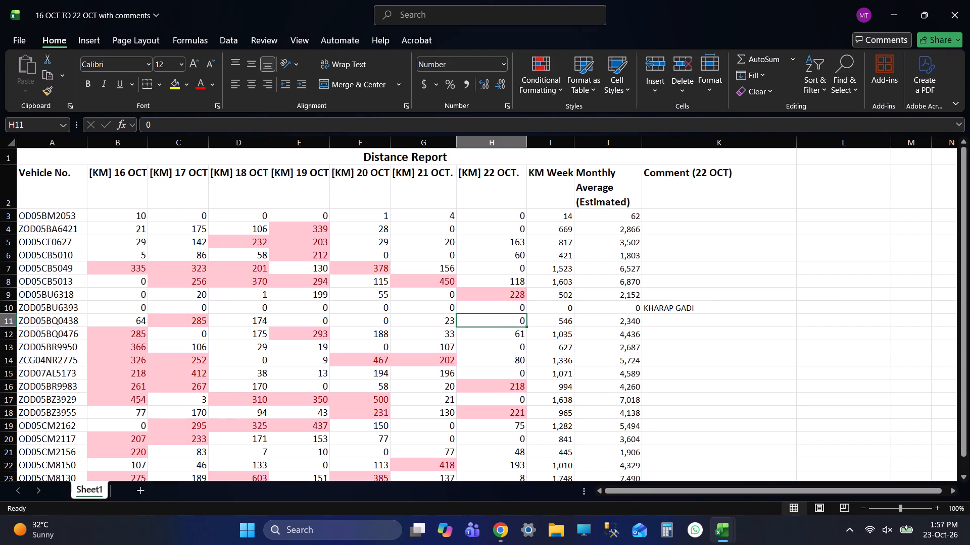
pyautogui.scroll(-2, 117, 371)
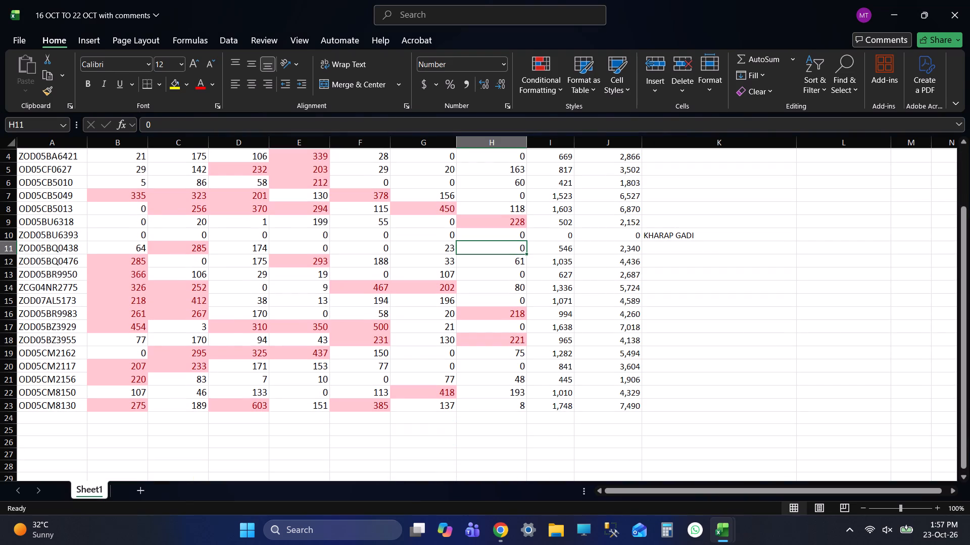
pyautogui.click(72, 262)
pyautogui.press('Tab')
pyautogui.press('Tab')
pyautogui.press('Tab')
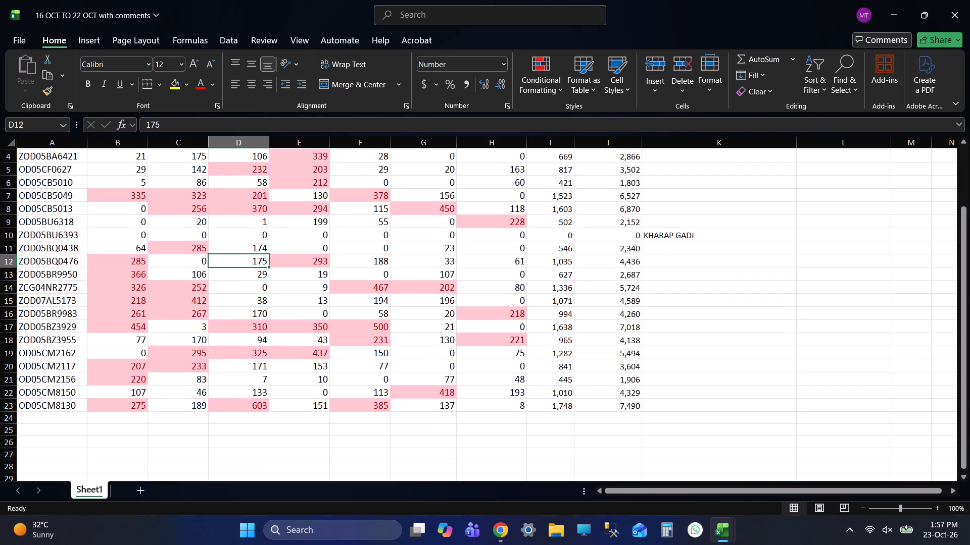
pyautogui.press('Tab')
pyautogui.press('Tab')
pyautogui.press('Tab')
pyautogui.press('Tab')
pyautogui.hotkey('alt', 'Tab')
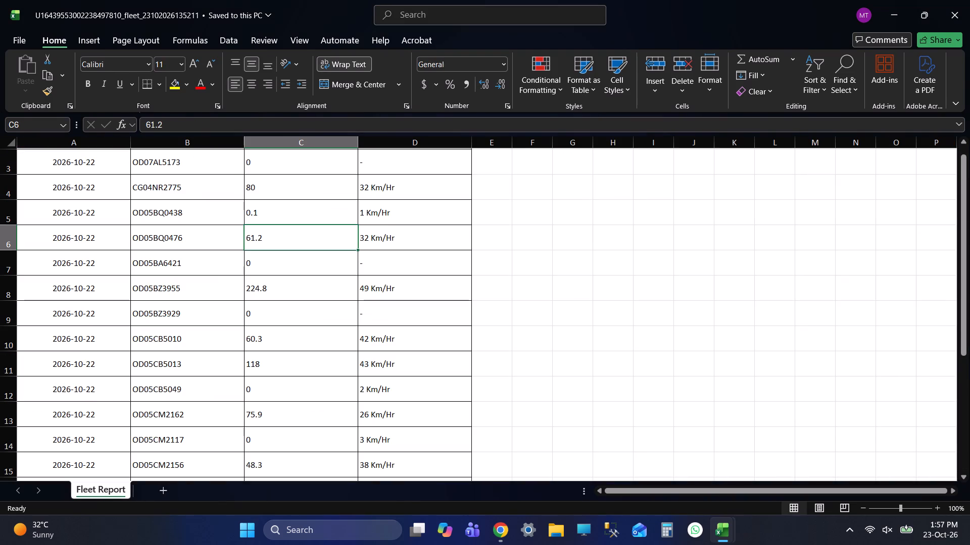
pyautogui.click(323, 262)
pyautogui.hotkey('alt', 'Tab')
pyautogui.scroll(5, 68, 236)
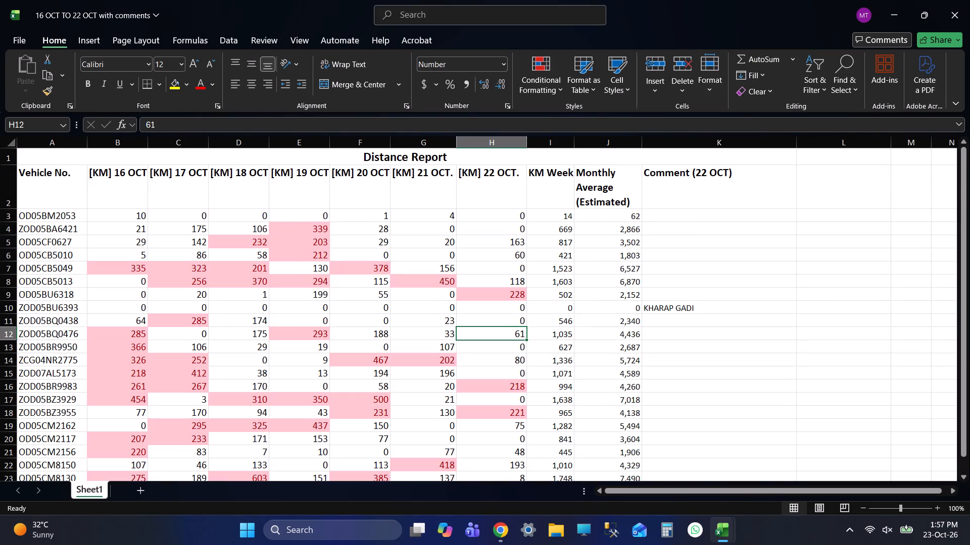
pyautogui.click(72, 234)
pyautogui.press('Tab')
pyautogui.press('Tab')
pyautogui.press('Tab')
pyautogui.press('Tab')
pyautogui.press('Tab')
pyautogui.press('Tab')
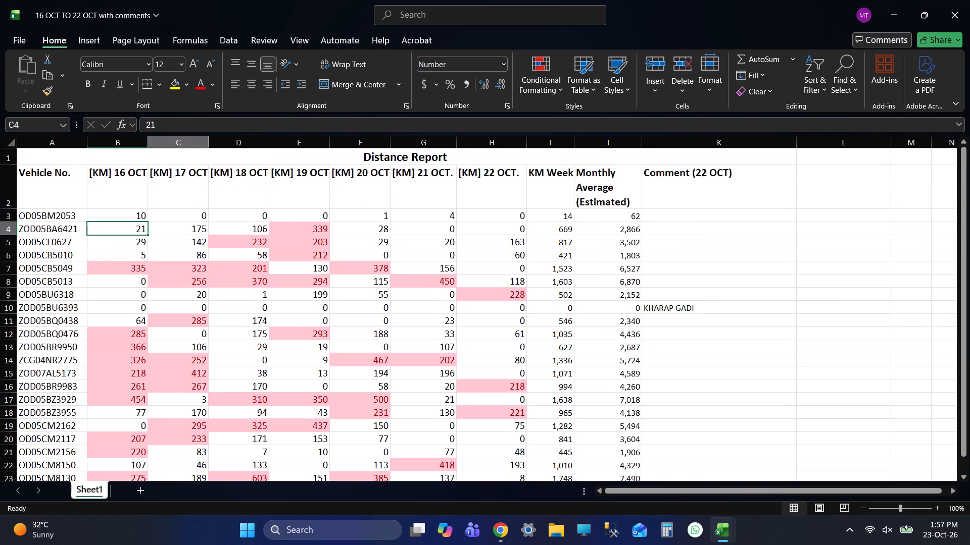
pyautogui.hotkey('alt', 'Tab')
pyautogui.scroll(-1, 339, 330)
pyautogui.scroll(2, 338, 326)
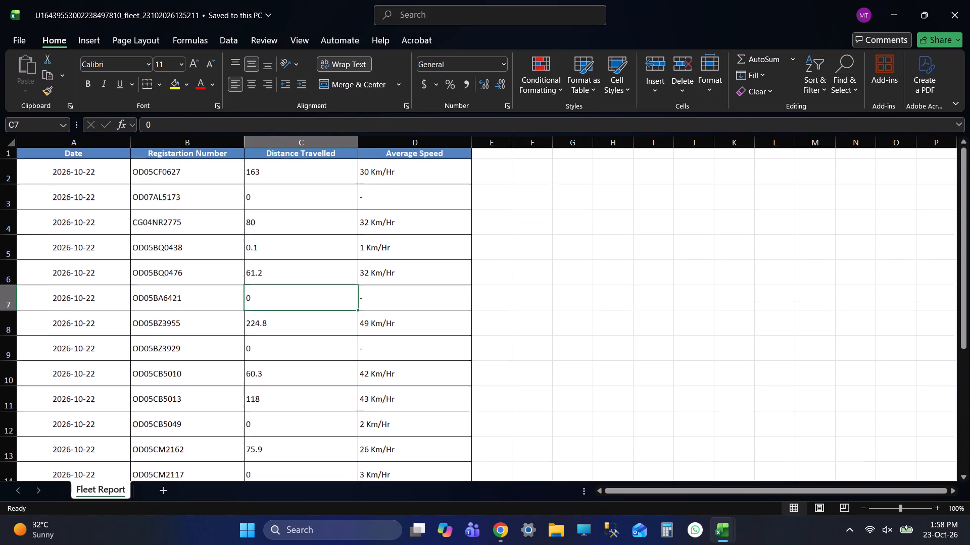
pyautogui.hotkey('alt', 'Tab')
pyautogui.hotkey('alt', 'Tab')
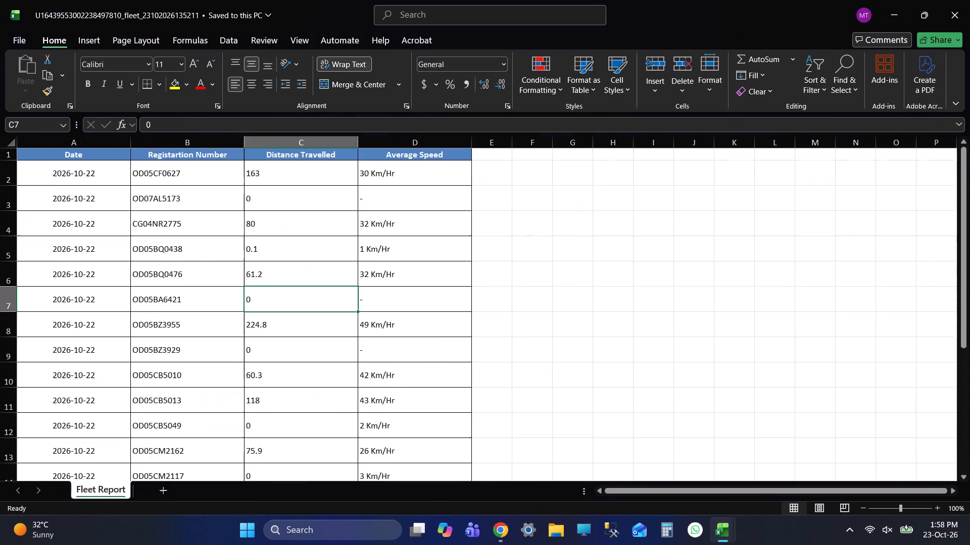
pyautogui.hotkey('alt', 'Tab')
pyautogui.scroll(-3, 443, 295)
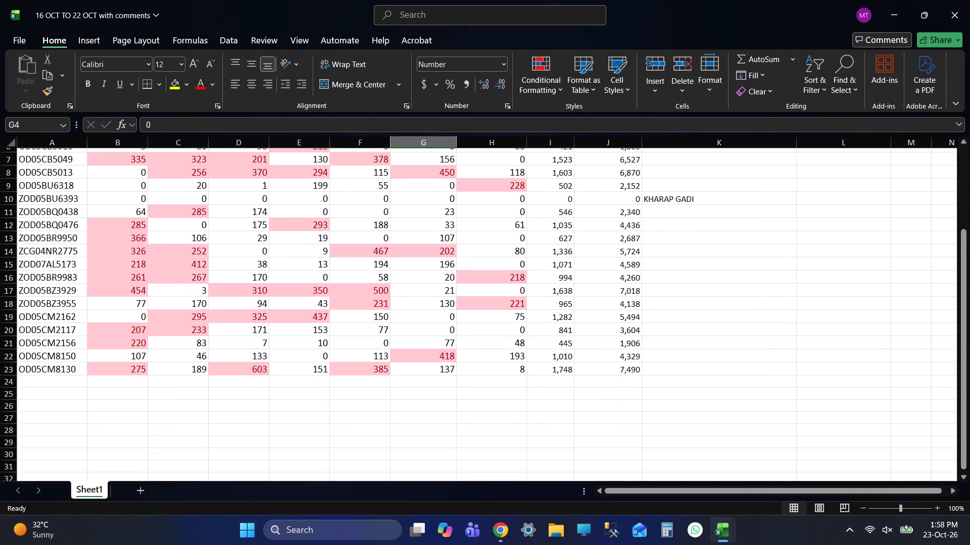
pyautogui.click(514, 224)
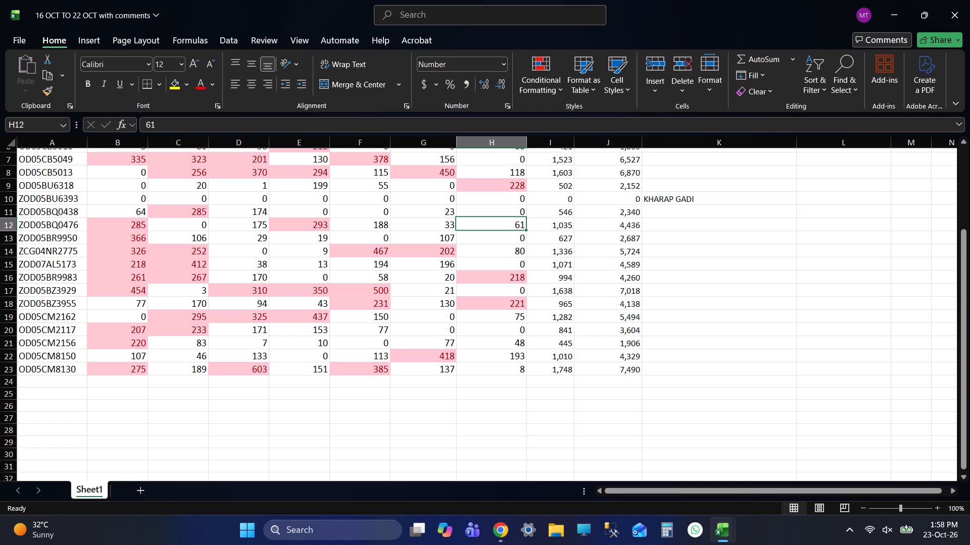
pyautogui.hotkey('alt', 'Tab')
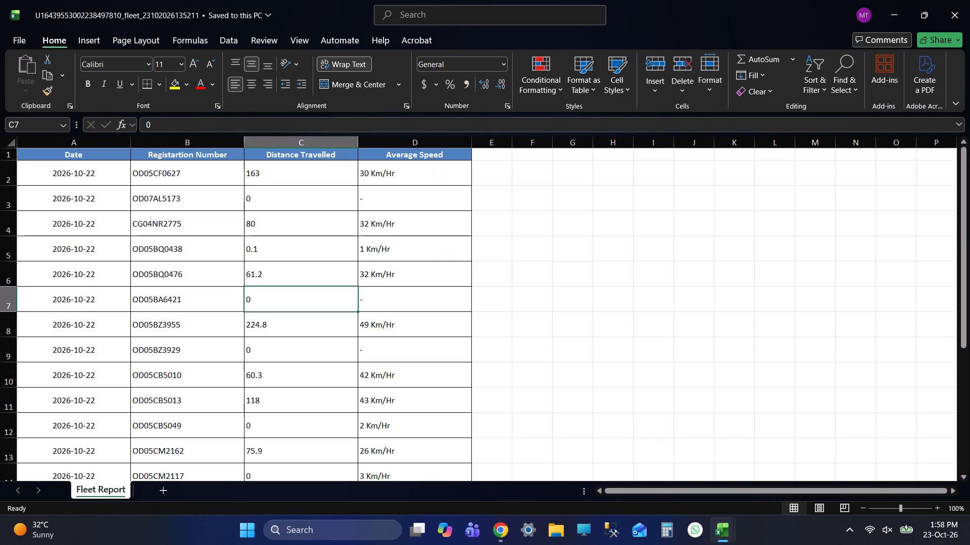
pyautogui.hotkey('alt', 'Tab')
pyautogui.hotkey('alt', 'Tab')
pyautogui.click(290, 281)
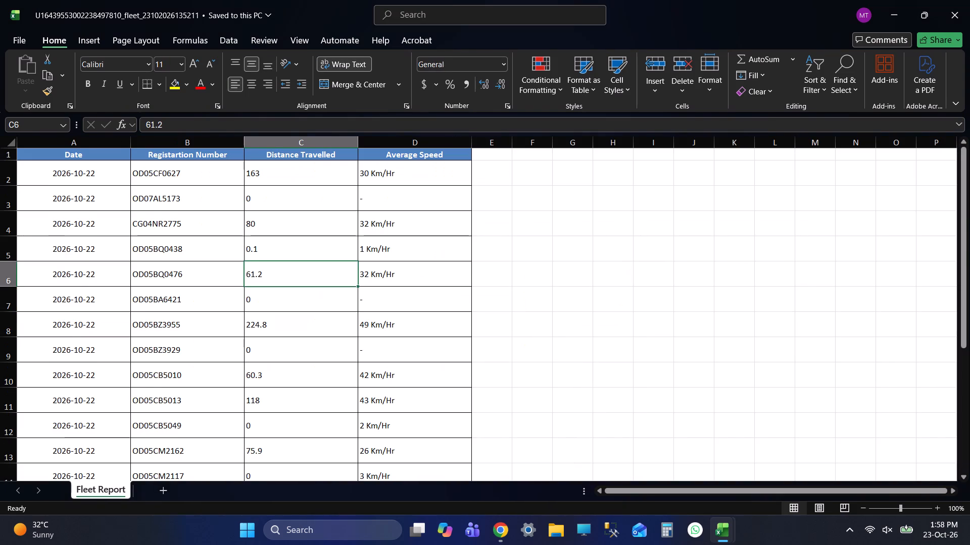
pyautogui.scroll(-1, 312, 284)
pyautogui.hotkey('alt', 'Tab')
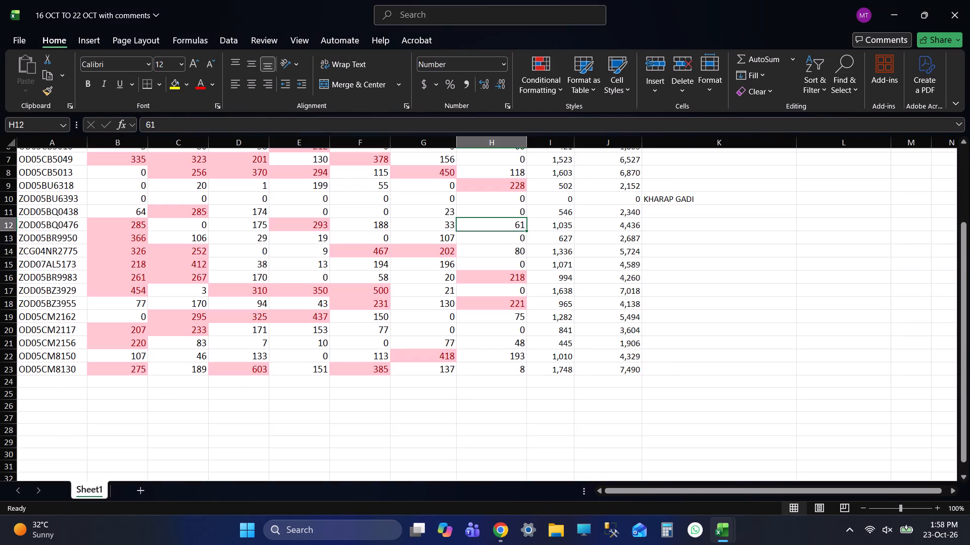
pyautogui.click(500, 238)
pyautogui.hotkey('alt', 'Tab')
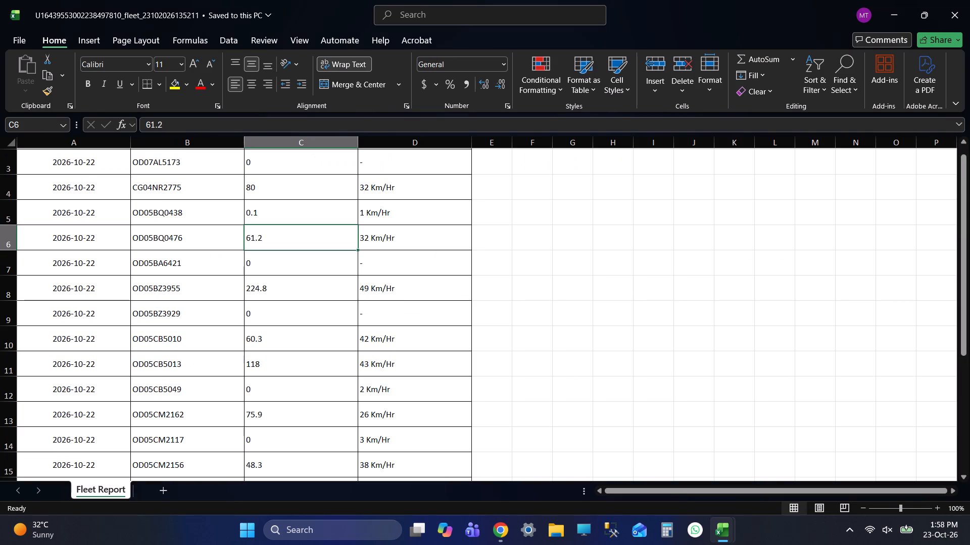
pyautogui.scroll(-5, 217, 263)
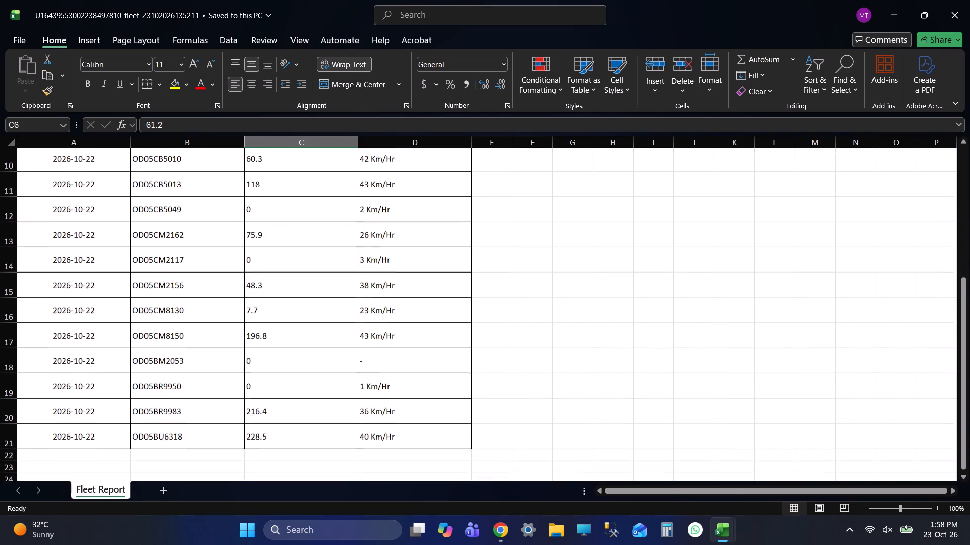
pyautogui.scroll(-1, 219, 295)
pyautogui.click(273, 337)
pyautogui.hotkey('alt', 'Tab')
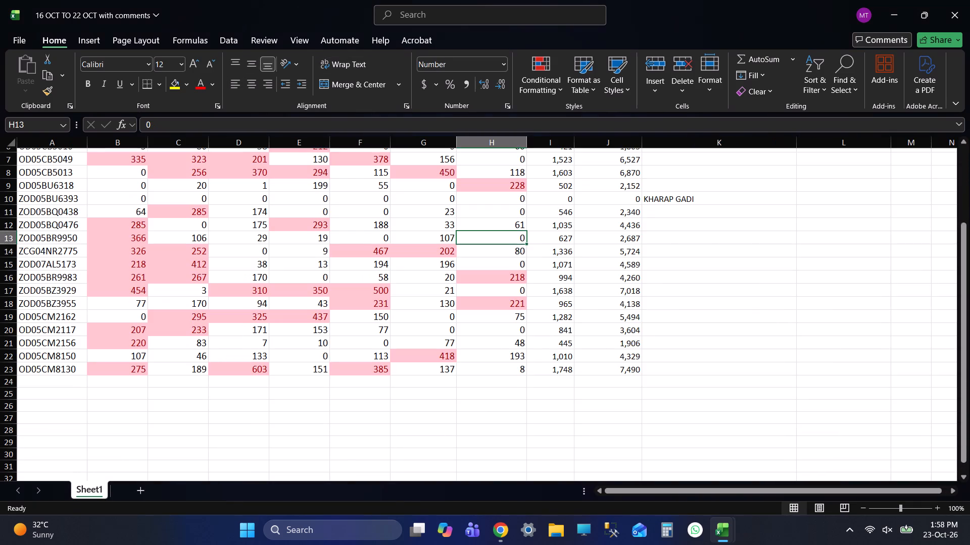
pyautogui.click(506, 253)
pyautogui.hotkey('alt', 'Tab')
pyautogui.scroll(3, 195, 304)
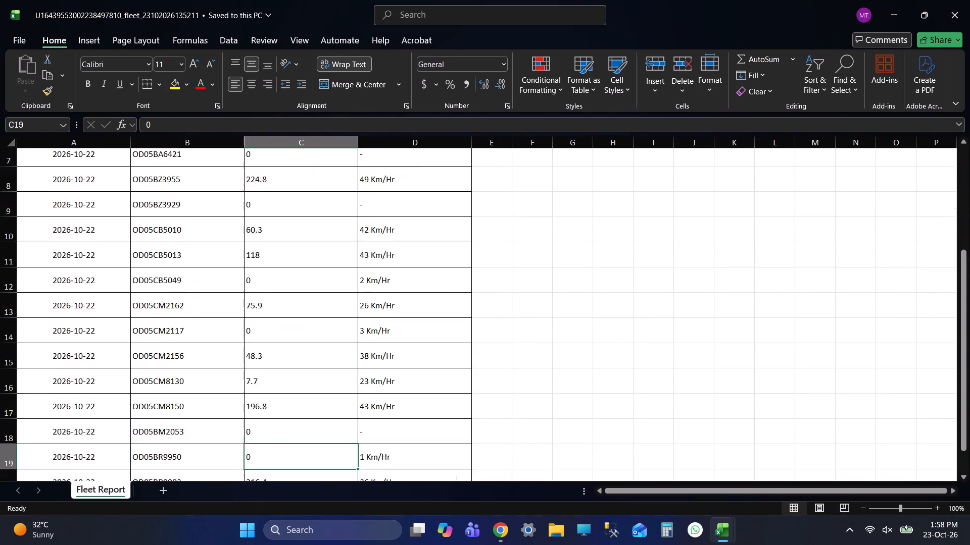
pyautogui.scroll(1, 195, 304)
pyautogui.scroll(-2, 220, 380)
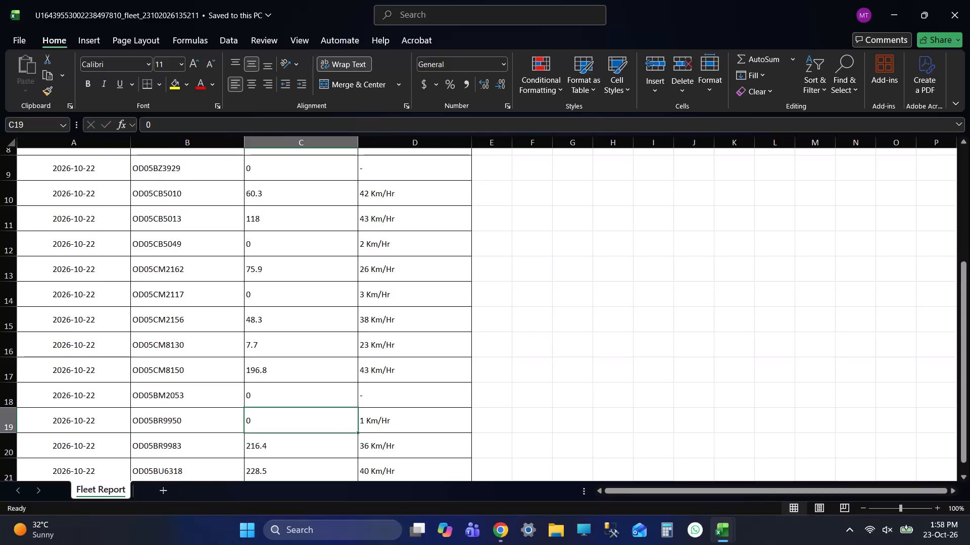
pyautogui.scroll(-2, 251, 353)
pyautogui.scroll(8, 258, 353)
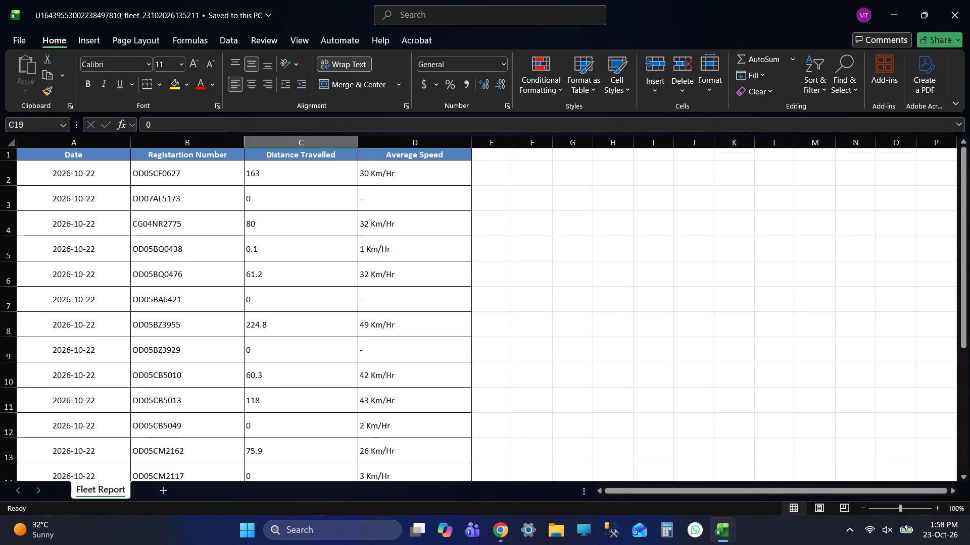
pyautogui.click(280, 230)
pyautogui.hotkey('alt', 'Tab')
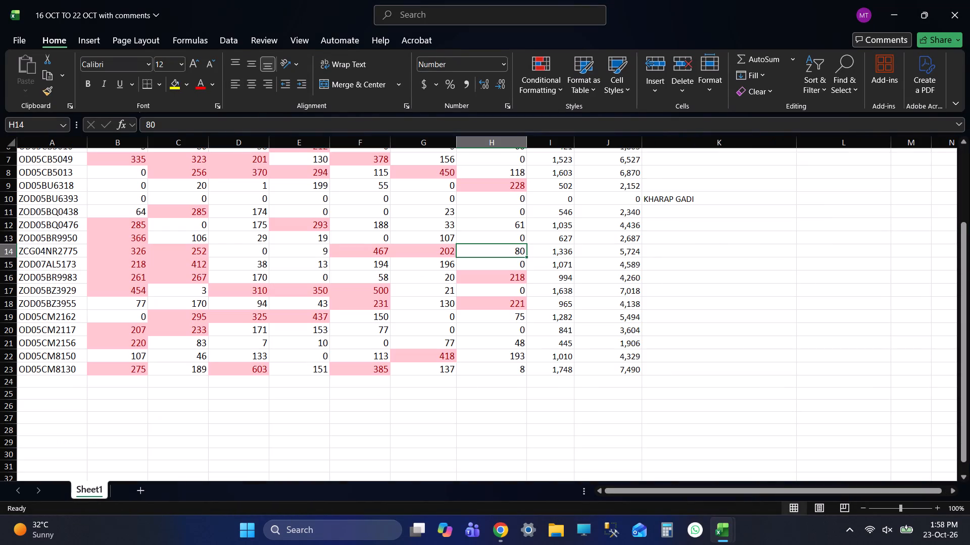
pyautogui.click(501, 266)
pyautogui.hotkey('alt', 'Tab')
pyautogui.scroll(4, 203, 295)
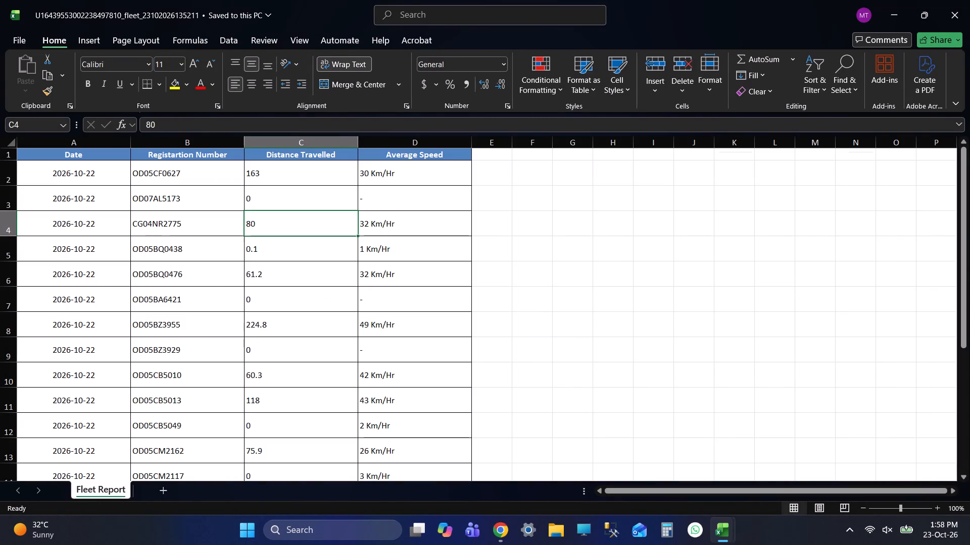
pyautogui.click(207, 193)
pyautogui.press('Tab')
pyautogui.hotkey('alt', 'Tab')
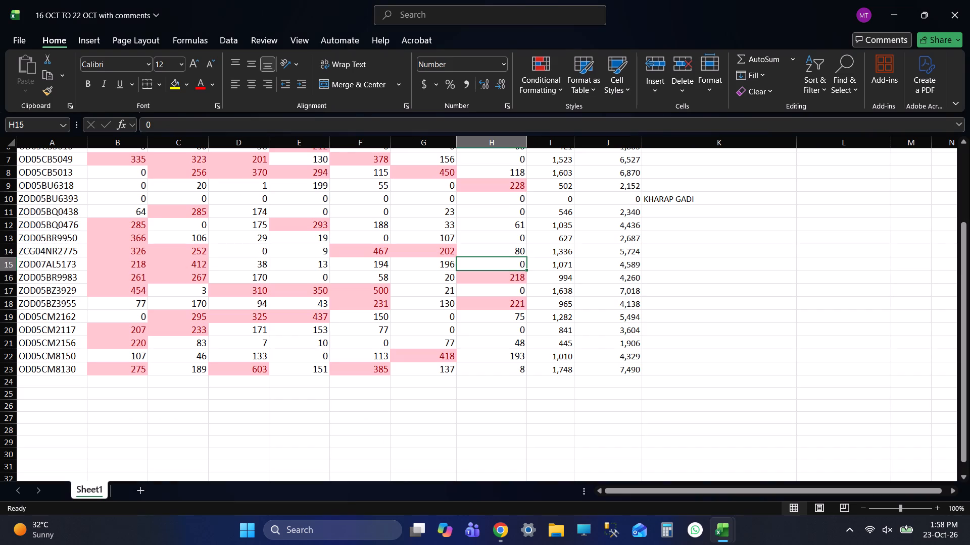
pyautogui.click(512, 274)
pyautogui.hotkey('alt', 'Tab')
pyautogui.scroll(-3, 135, 309)
pyautogui.scroll(-5, 230, 300)
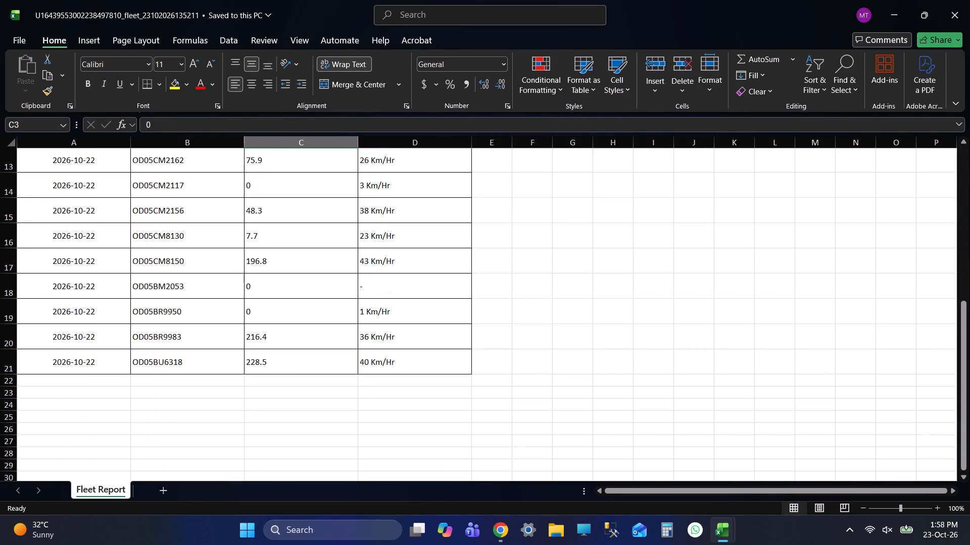
pyautogui.click(173, 335)
pyautogui.hotkey('alt', 'Tab')
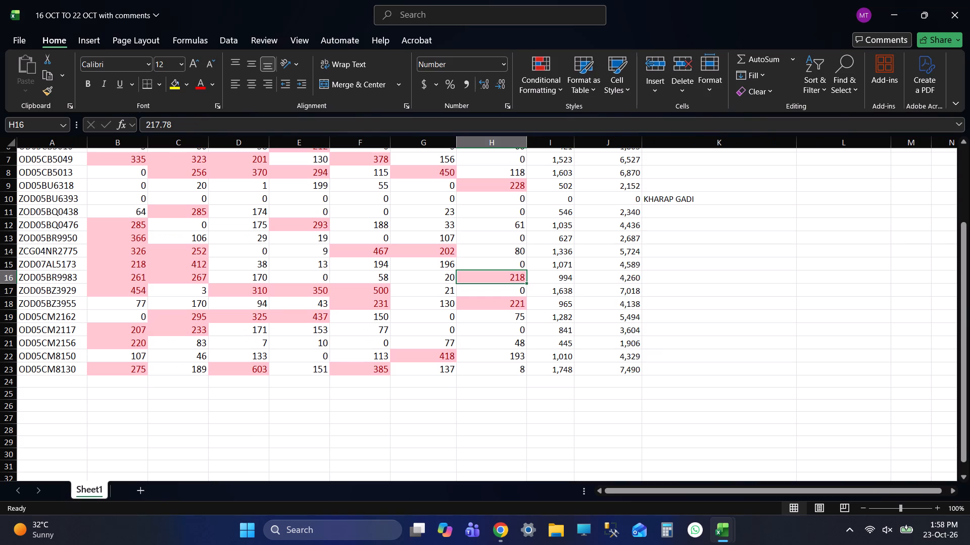
pyautogui.hotkey('alt', 'Tab')
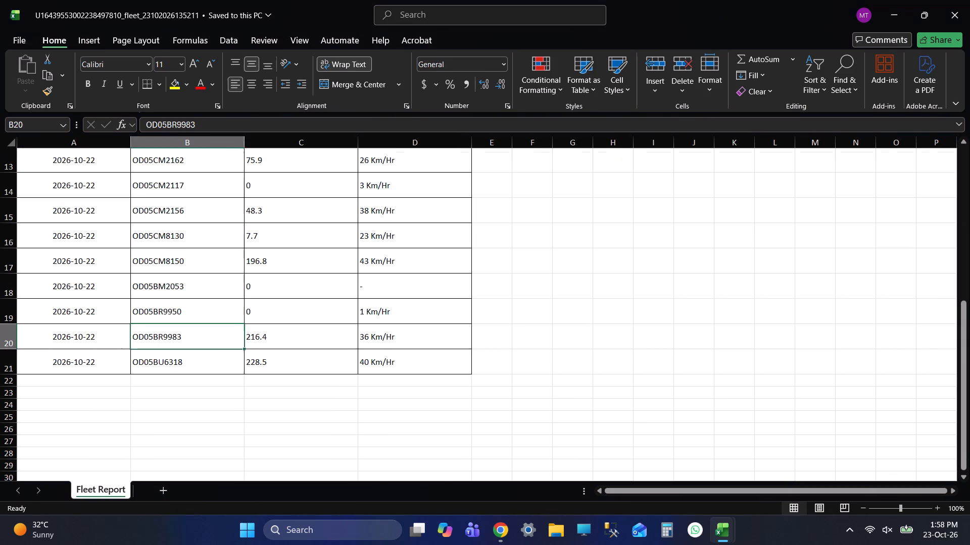
pyautogui.press('Tab')
pyautogui.hotkey('alt', 'Tab')
pyautogui.hotkey('alt', 'Tab')
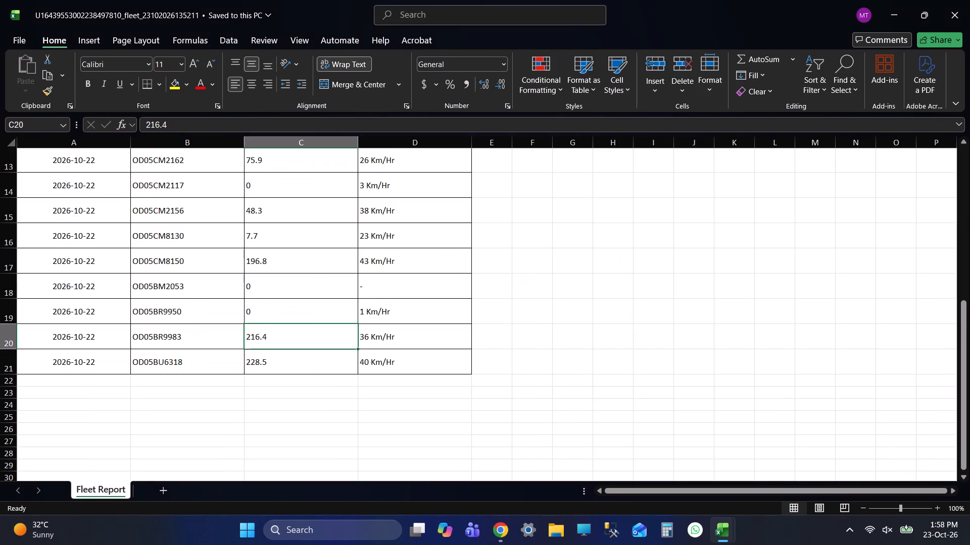
pyautogui.hotkey('alt', 'Tab')
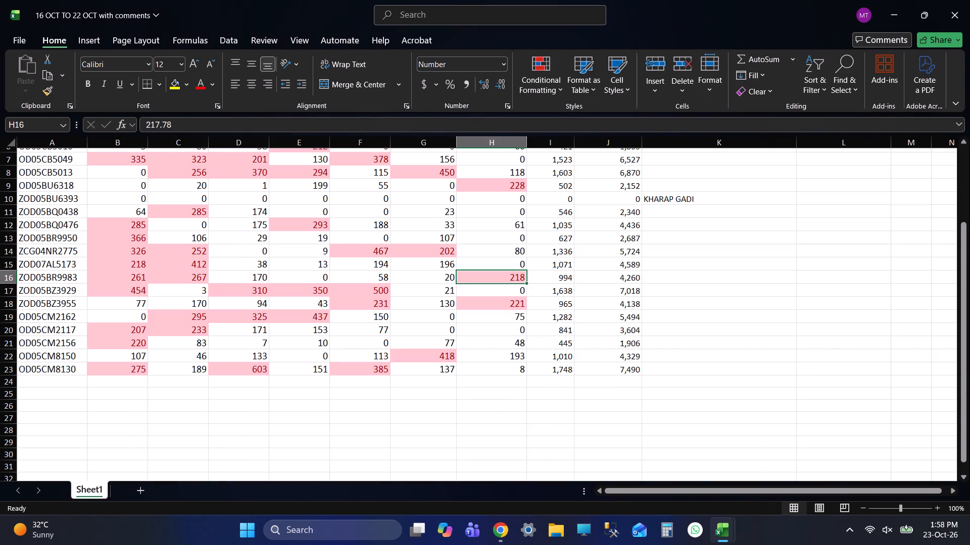
pyautogui.click(490, 292)
pyautogui.hotkey('alt', 'Tab')
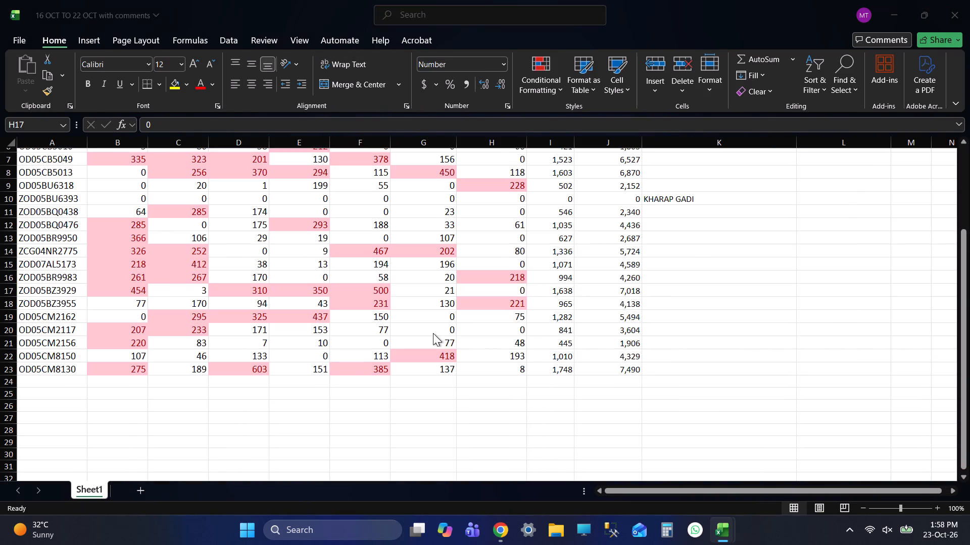
pyautogui.scroll(4, 269, 307)
pyautogui.click(290, 206)
pyautogui.hotkey('alt', 'Tab')
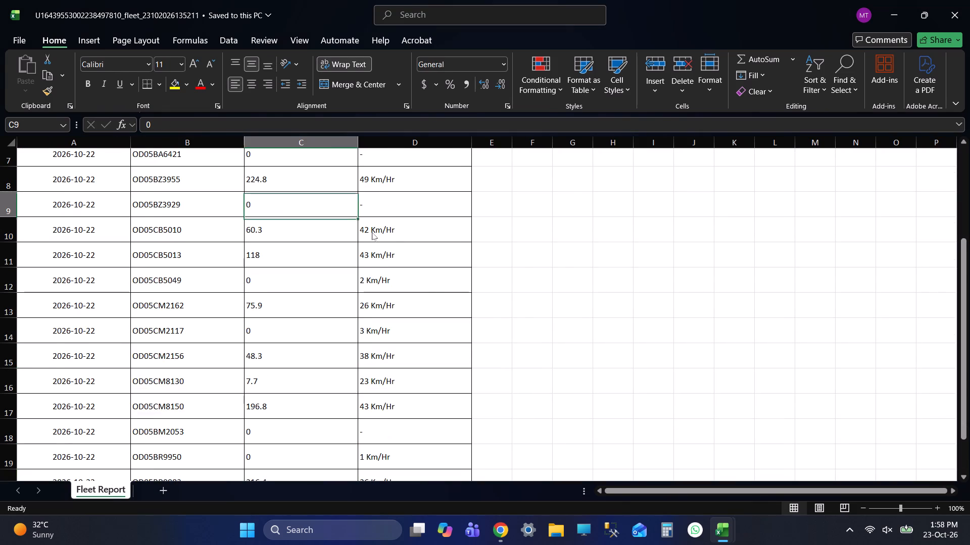
pyautogui.scroll(-1, 502, 338)
pyautogui.click(517, 263)
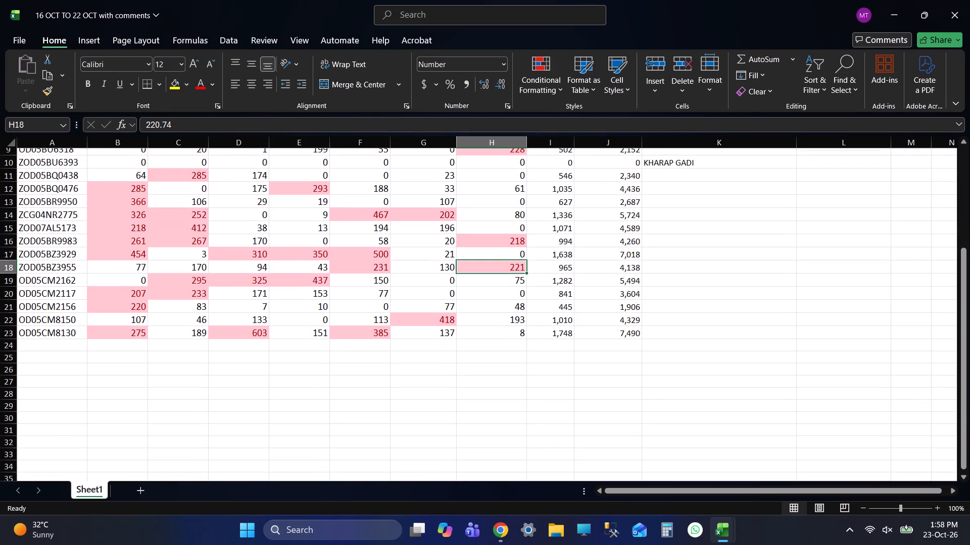
pyautogui.hotkey('alt', 'Tab')
pyautogui.scroll(2, 224, 302)
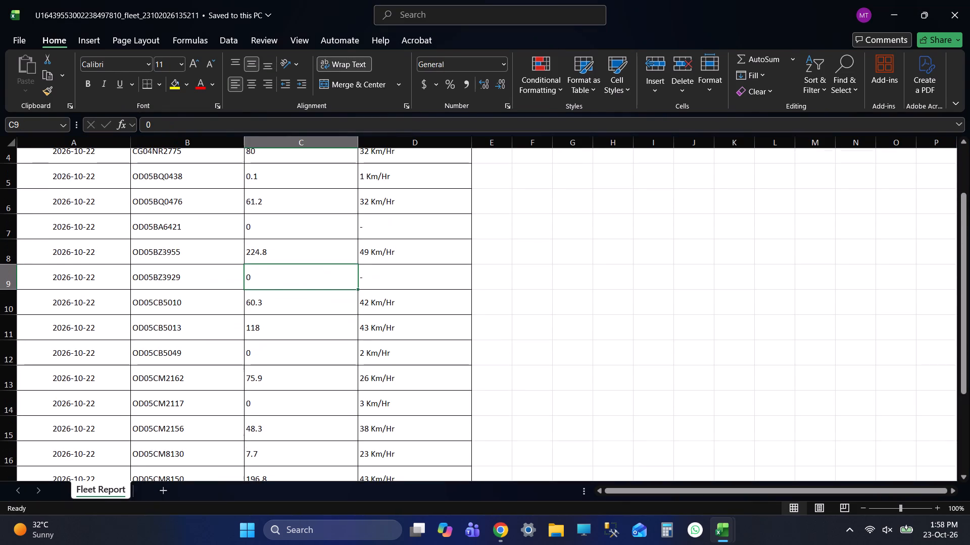
pyautogui.scroll(4, 230, 395)
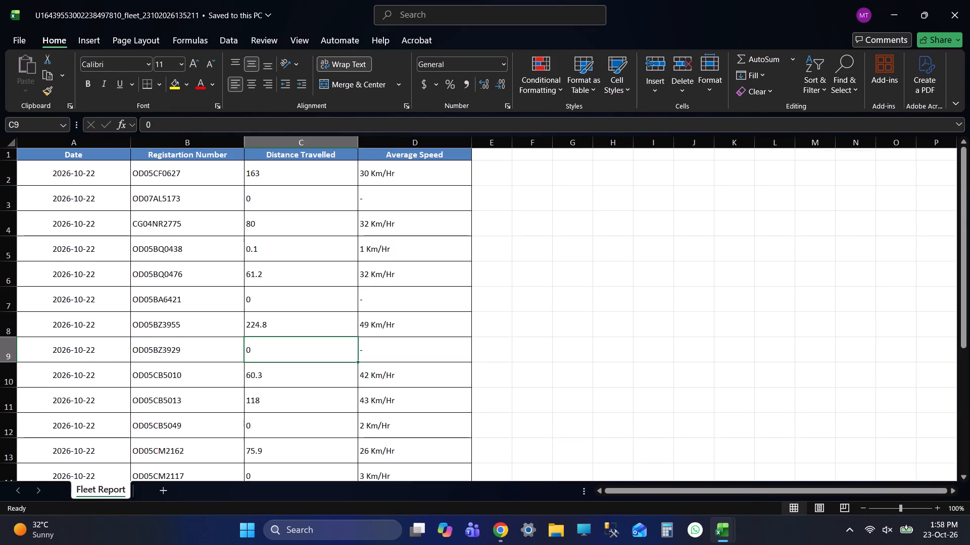
pyautogui.scroll(-8, 232, 250)
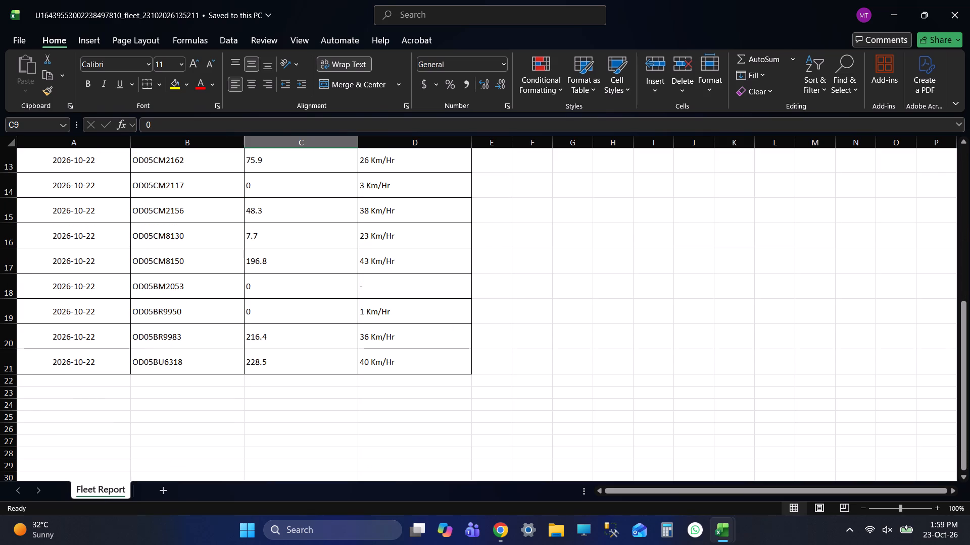
pyautogui.scroll(4, 225, 350)
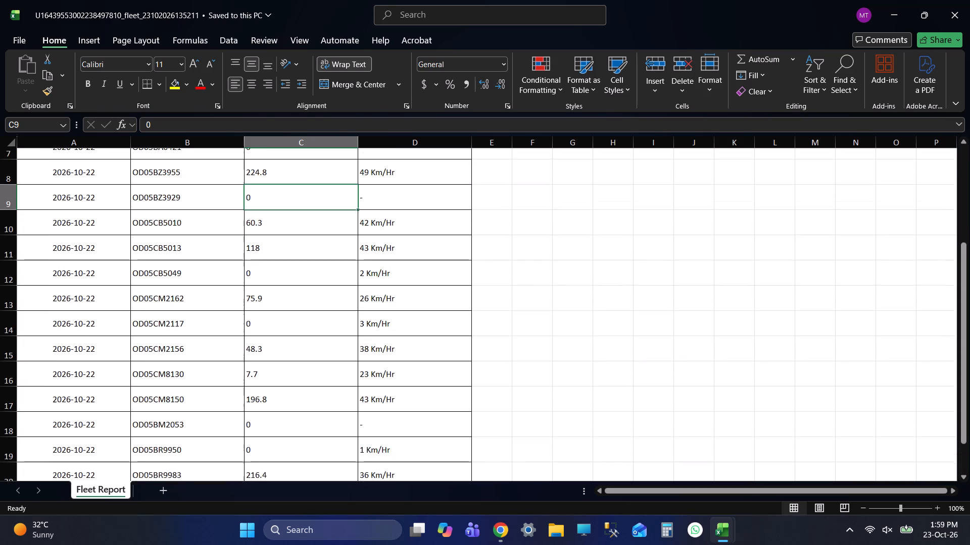
pyautogui.scroll(2, 237, 330)
pyautogui.click(203, 253)
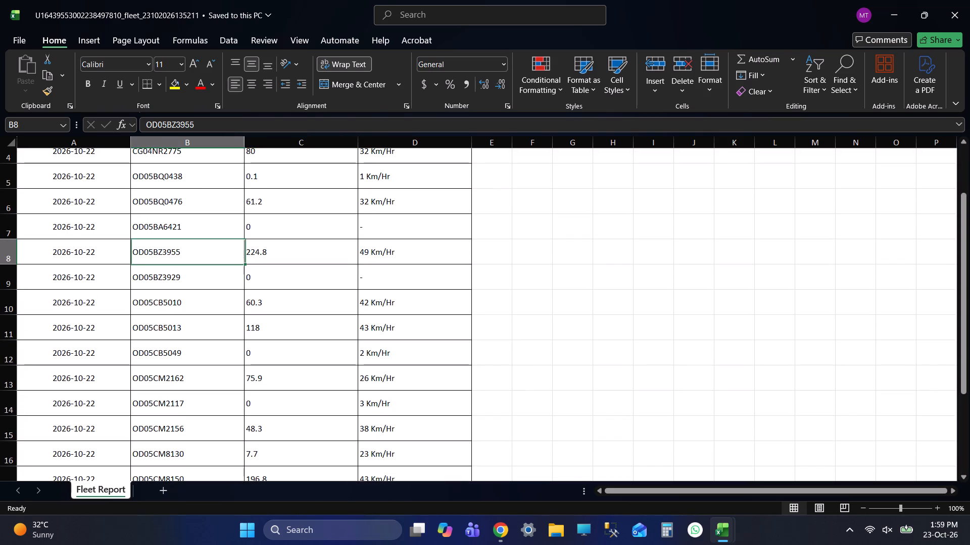
pyautogui.press('Tab')
pyautogui.hotkey('alt', 'Tab')
pyautogui.hotkey('alt', 'Tab')
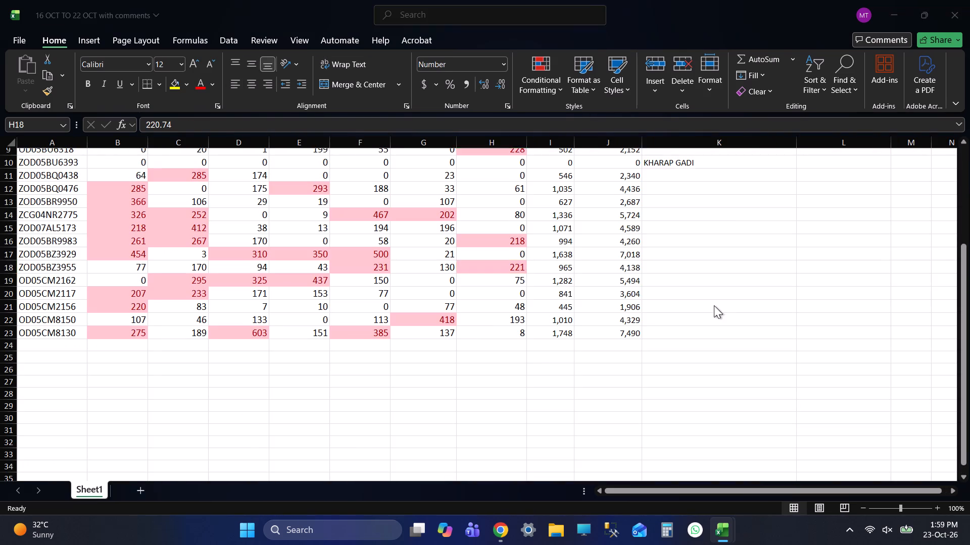
pyautogui.hotkey('alt', 'Tab')
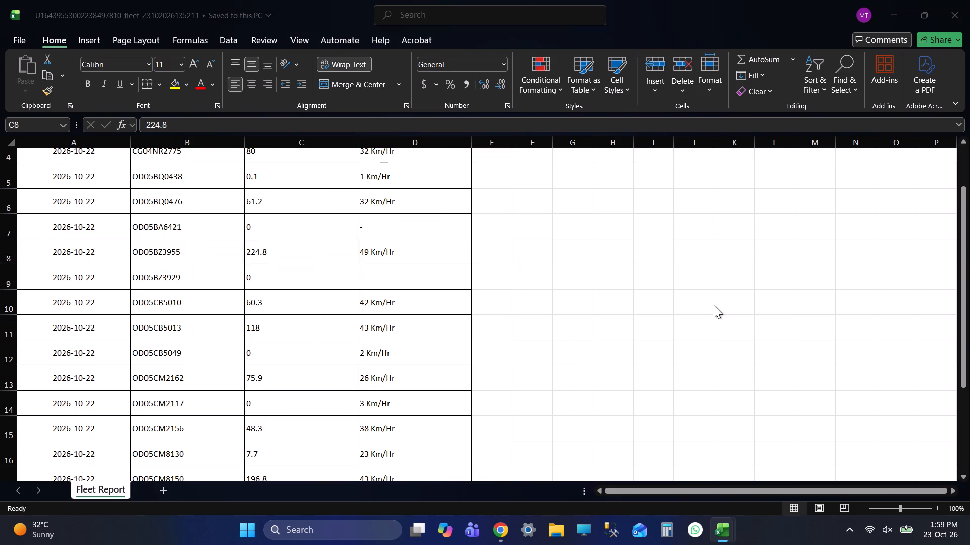
pyautogui.write('225')
pyautogui.press('Return')
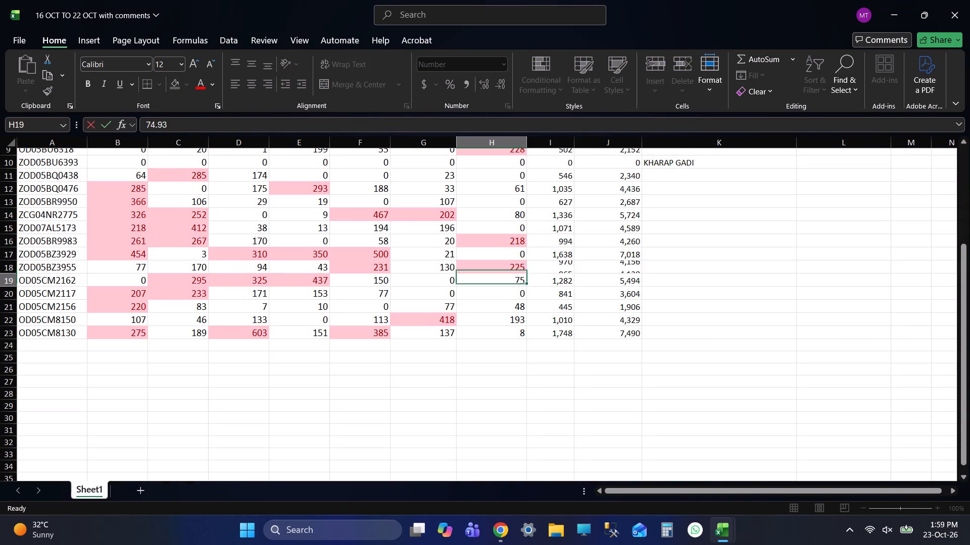
pyautogui.hotkey('alt', 'Tab')
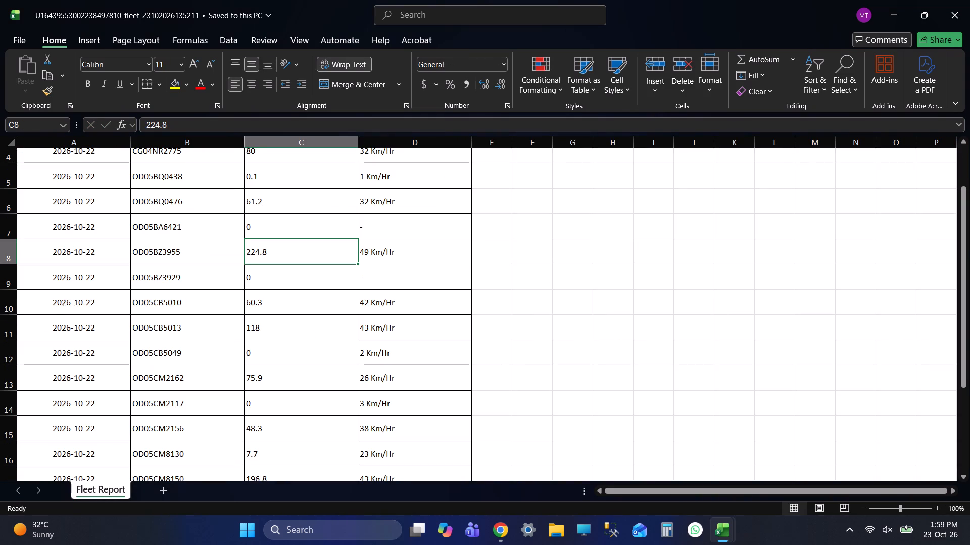
pyautogui.hotkey('alt', 'Tab')
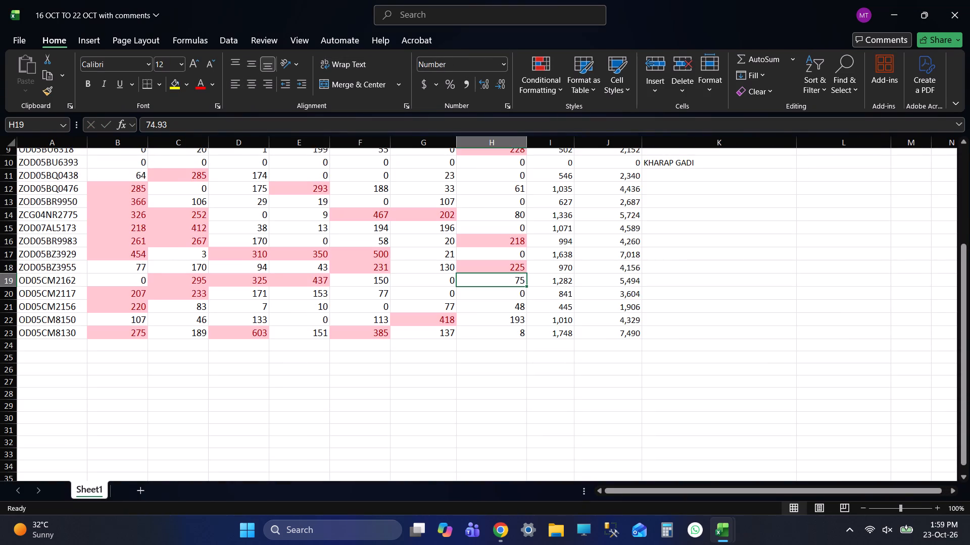
pyautogui.hotkey('alt', 'Tab')
pyautogui.scroll(-4, 184, 356)
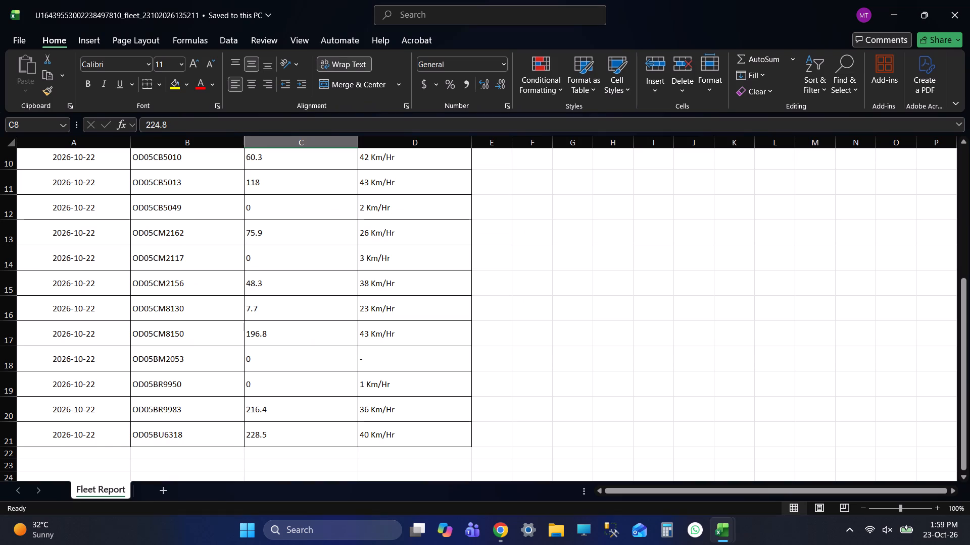
pyautogui.scroll(3, 300, 370)
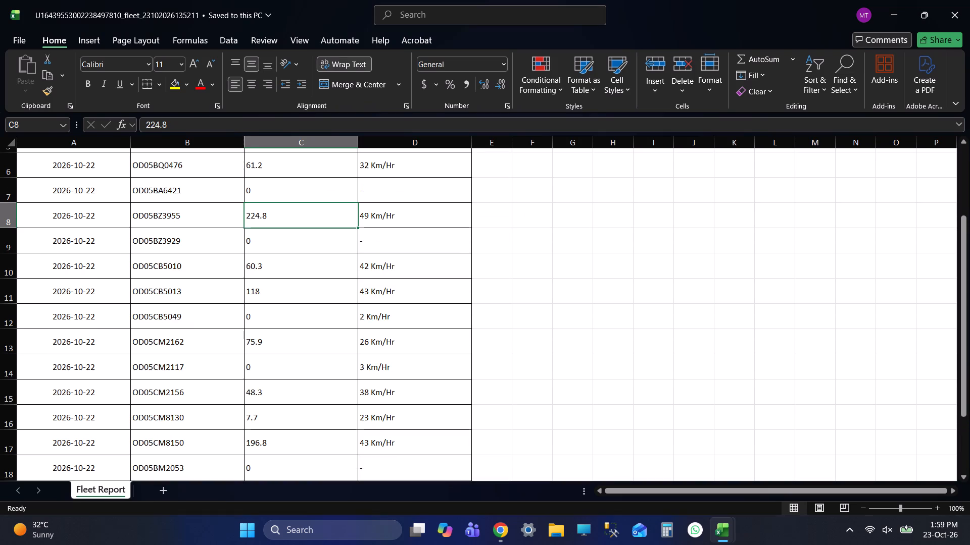
pyautogui.scroll(4, 295, 343)
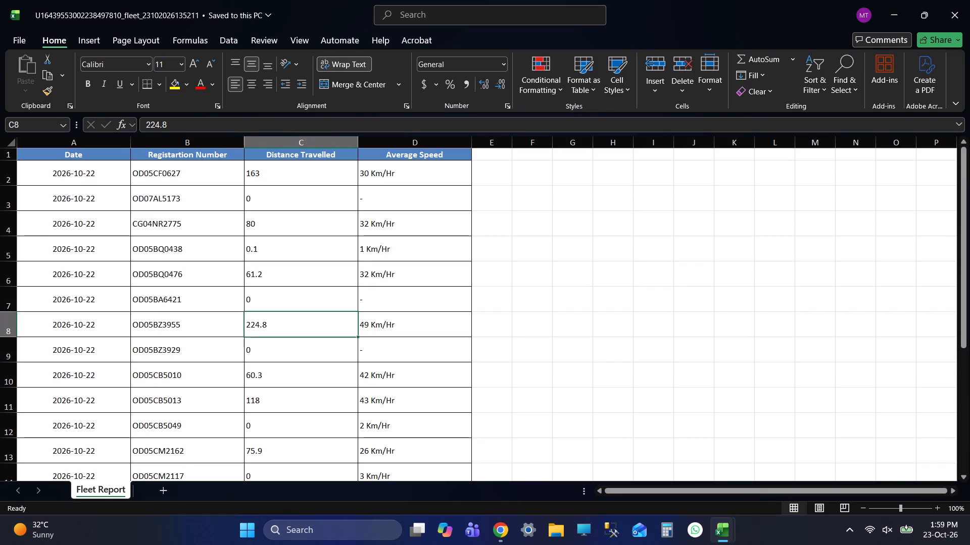
pyautogui.scroll(-3, 236, 324)
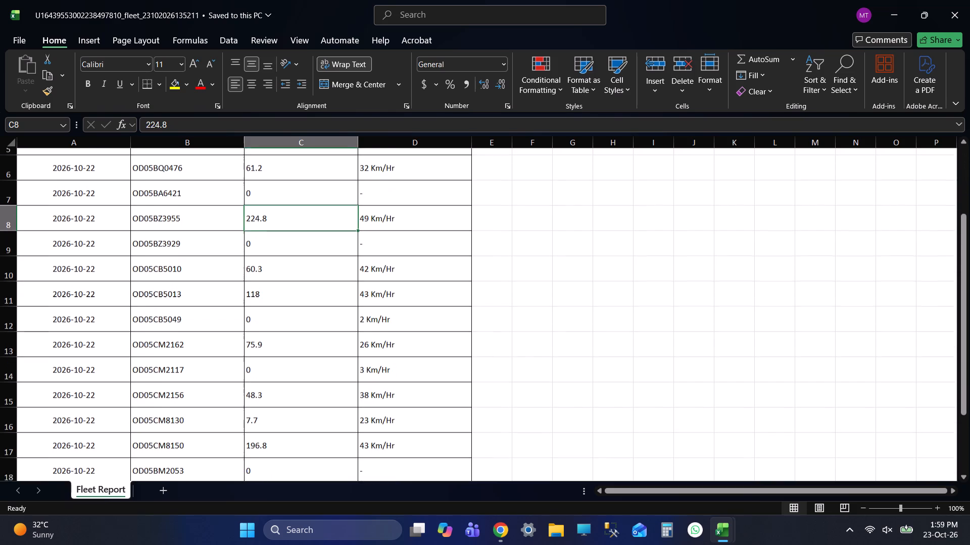
pyautogui.click(204, 341)
pyautogui.press('Tab')
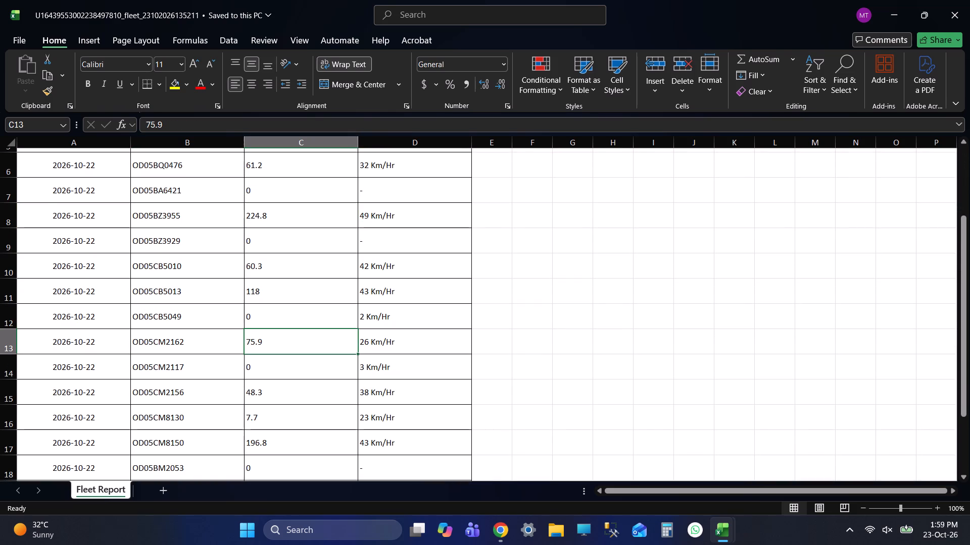
pyautogui.hotkey('alt', 'Tab')
pyautogui.hotkey('alt', 'Tab')
pyautogui.hotkey('alt', 'Tab')
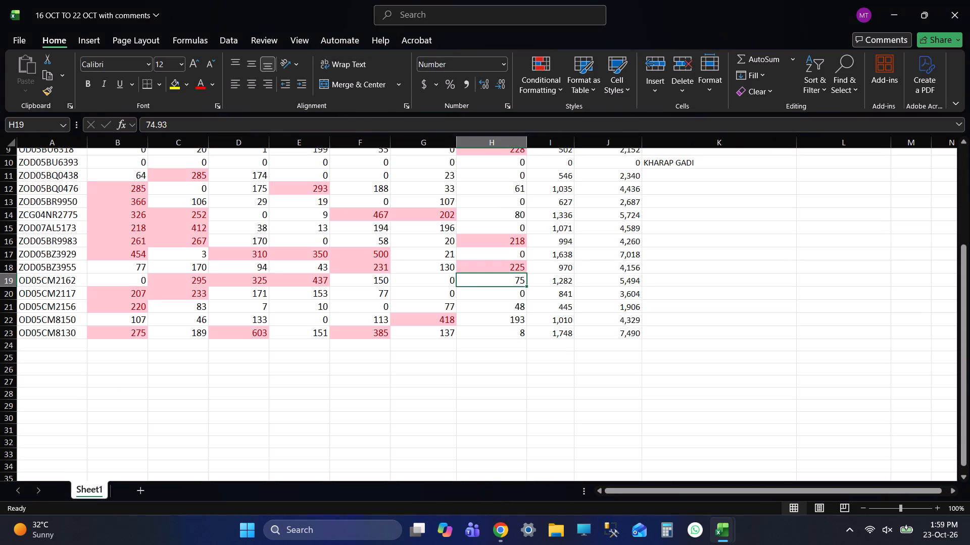
pyautogui.write('76')
pyautogui.press('Return')
pyautogui.hotkey('alt', 'Tab')
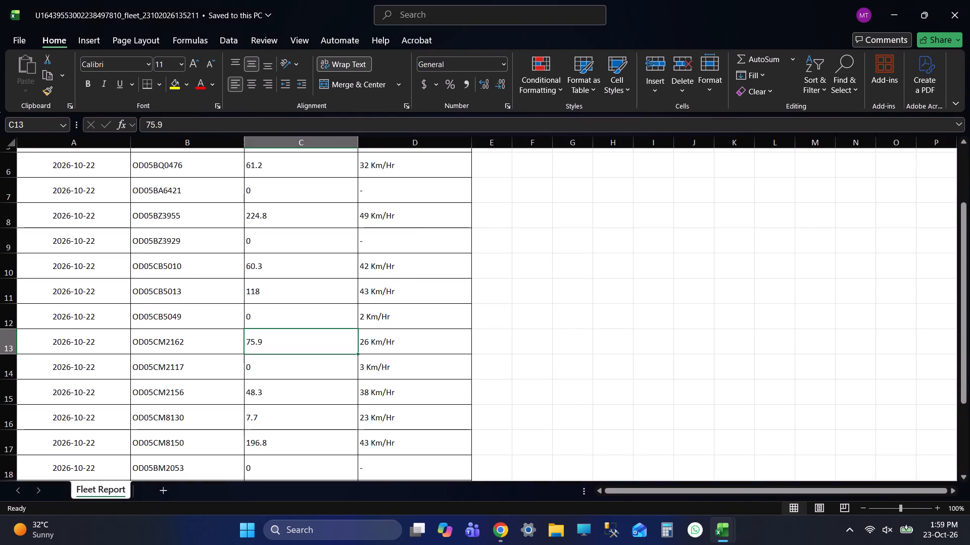
pyautogui.hotkey('alt', 'Tab')
pyautogui.hotkey('alt', 'Tab')
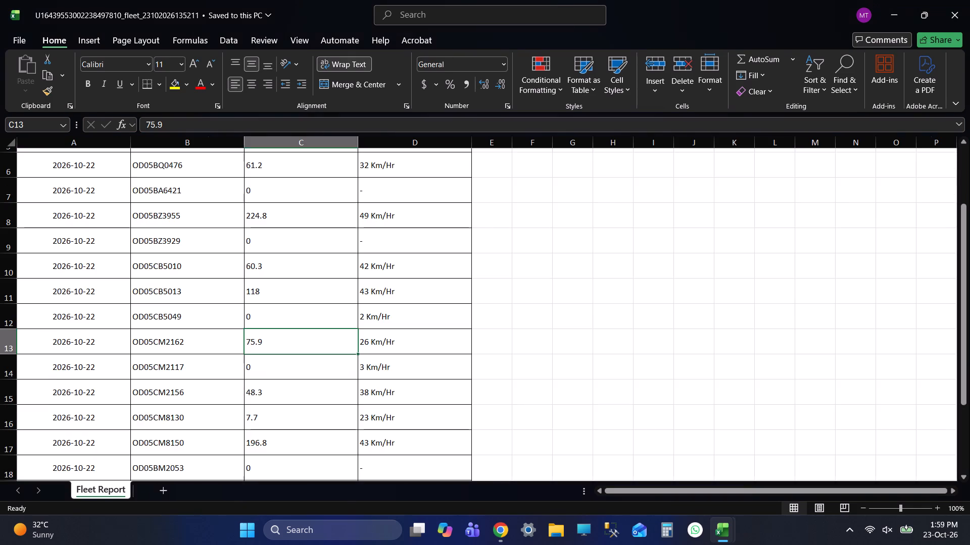
pyautogui.scroll(-3, 221, 386)
pyautogui.click(202, 263)
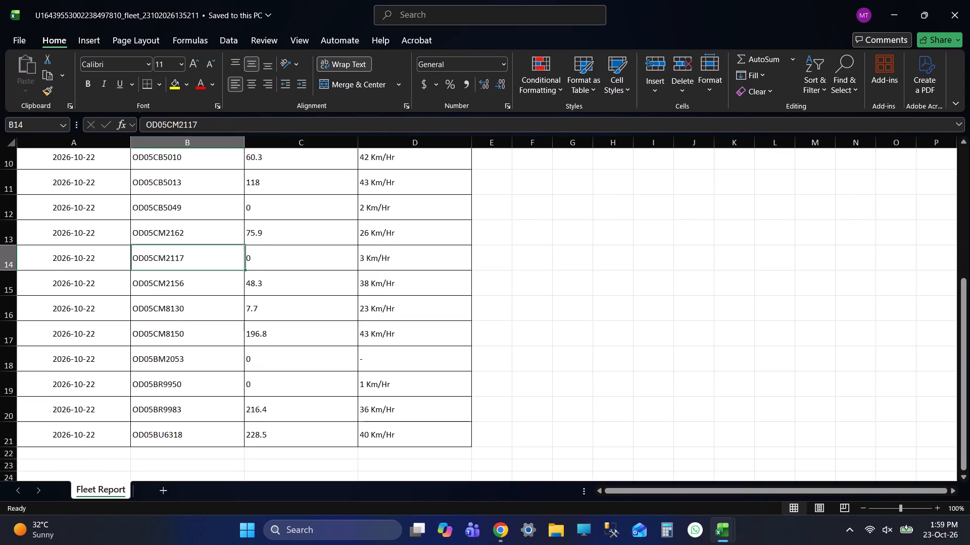
pyautogui.press('Tab')
pyautogui.hotkey('alt', 'Tab')
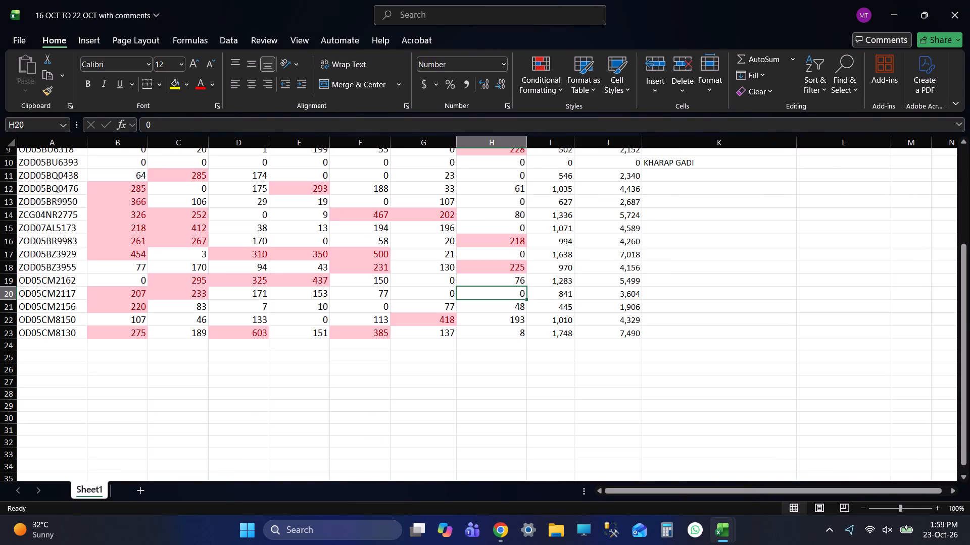
pyautogui.click(513, 307)
pyautogui.hotkey('alt', 'Tab')
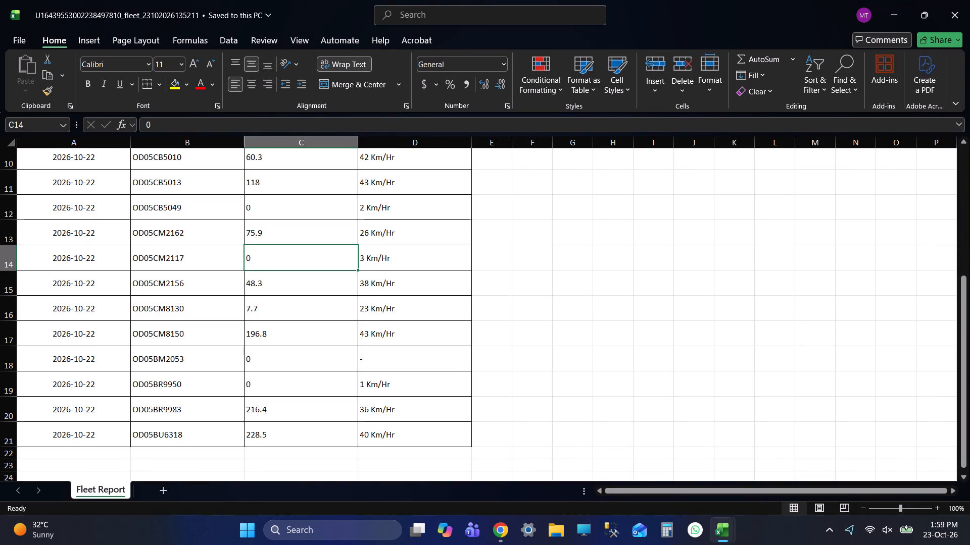
pyautogui.scroll(2, 237, 377)
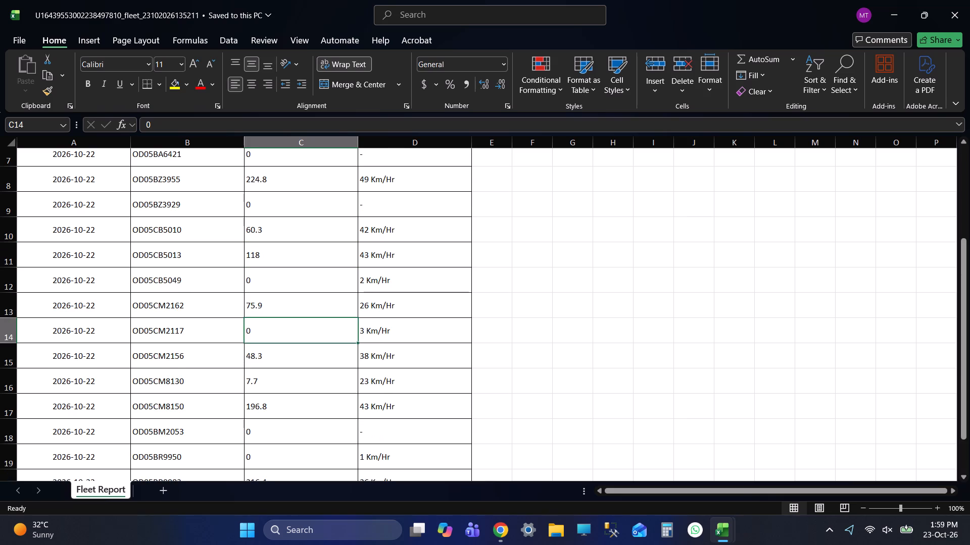
pyautogui.scroll(4, 255, 330)
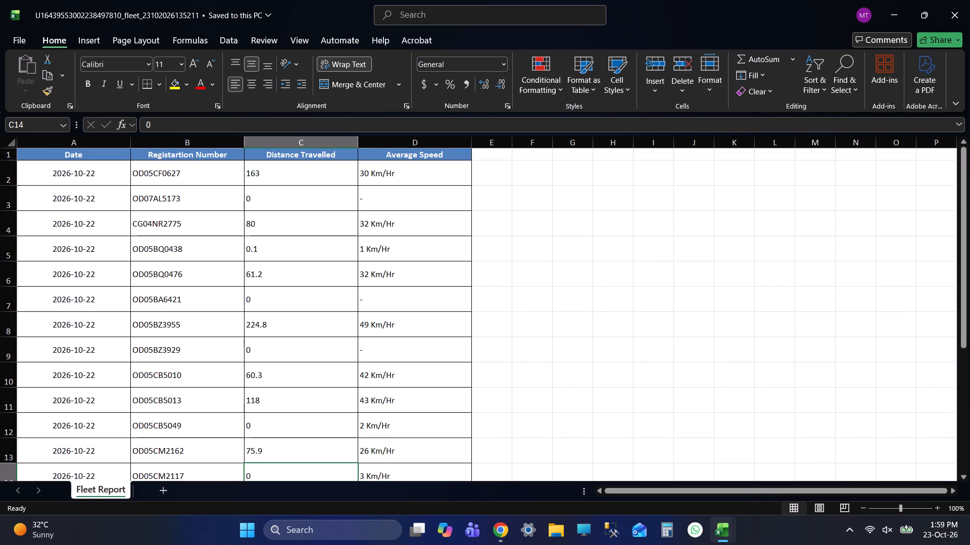
pyautogui.scroll(-1, 240, 277)
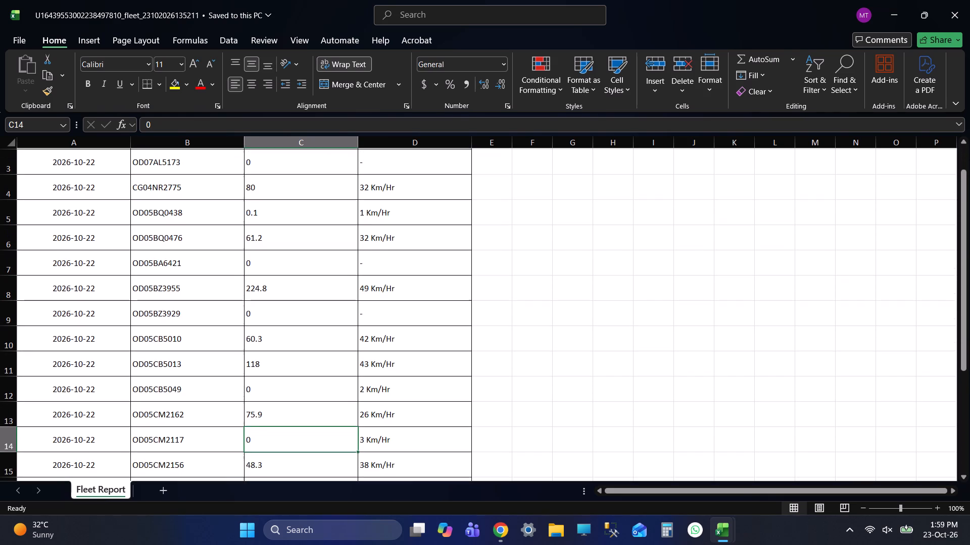
pyautogui.scroll(-2, 245, 287)
pyautogui.hotkey('alt', 'Tab')
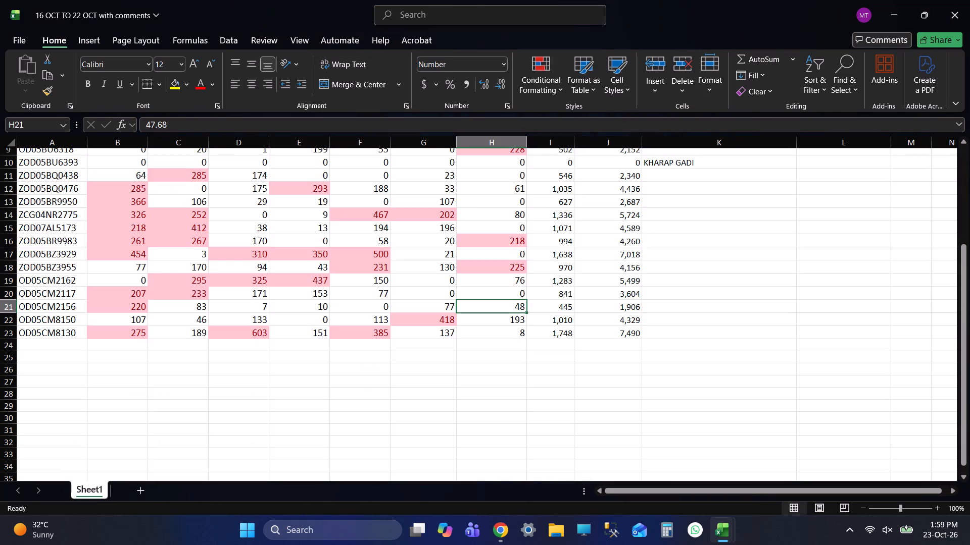
pyautogui.hotkey('alt', 'Tab')
pyautogui.scroll(-1, 267, 412)
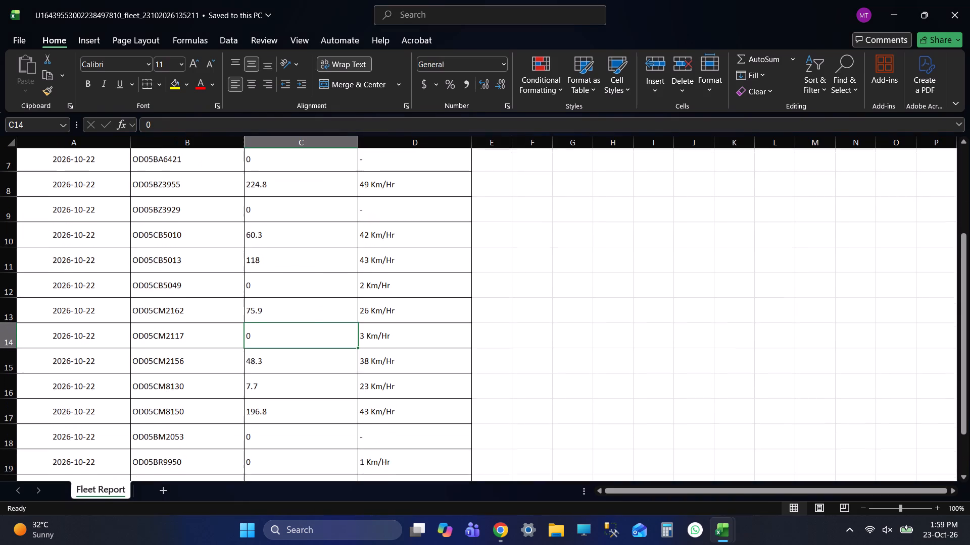
pyautogui.click(200, 344)
pyautogui.press('Tab')
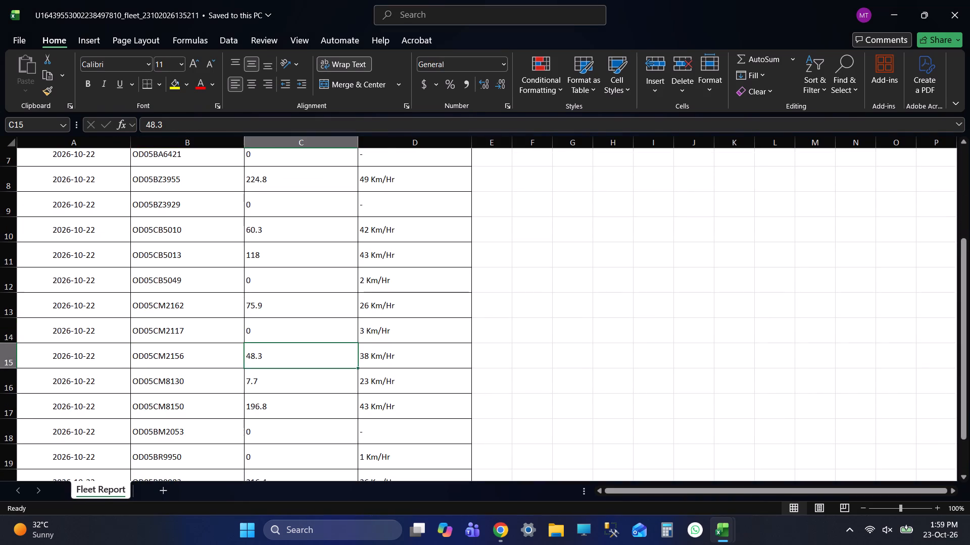
pyautogui.hotkey('shift', 'Tab')
pyautogui.hotkey('alt', 'Tab')
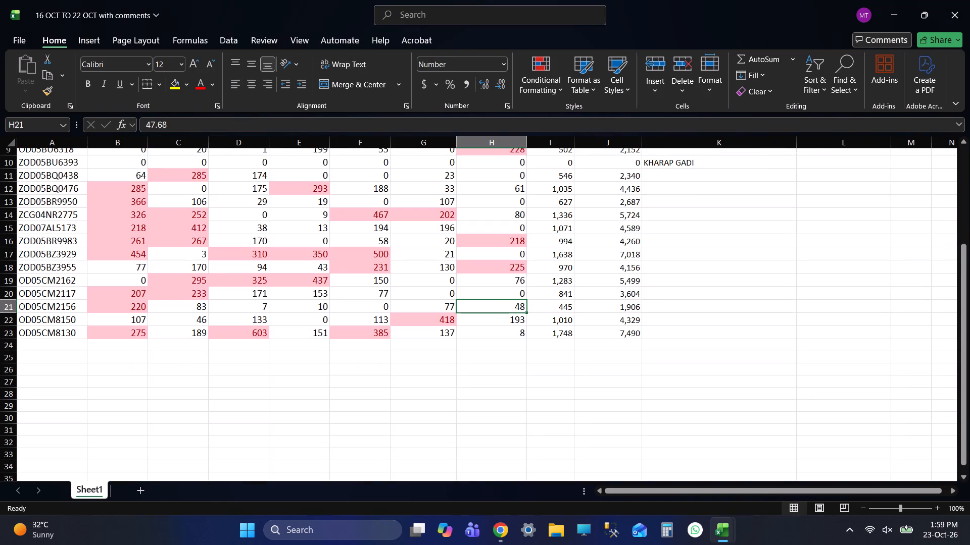
pyautogui.hotkey('alt', 'Tab')
pyautogui.press('Tab')
pyautogui.hotkey('alt', 'Tab')
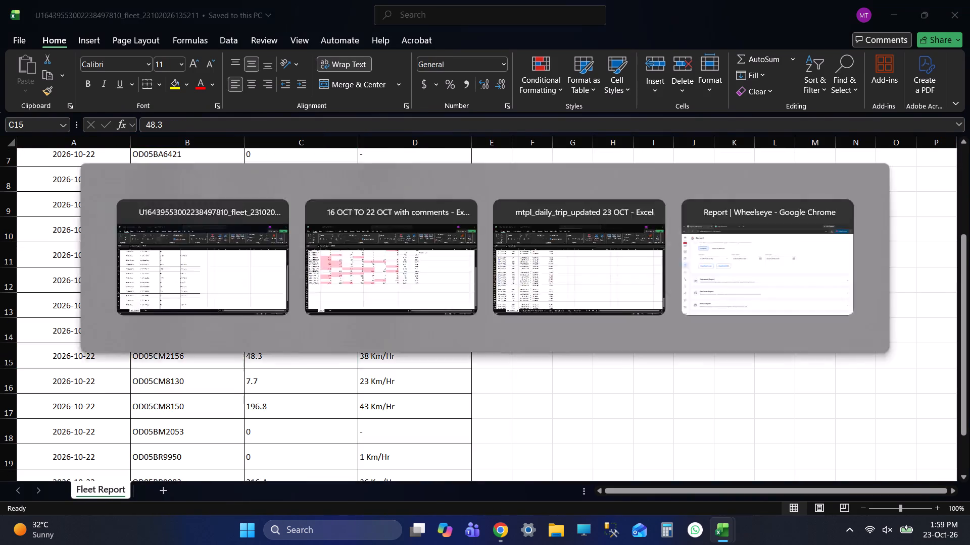
pyautogui.hotkey('alt', 'Tab')
pyautogui.hotkey('alt', 'Tab')
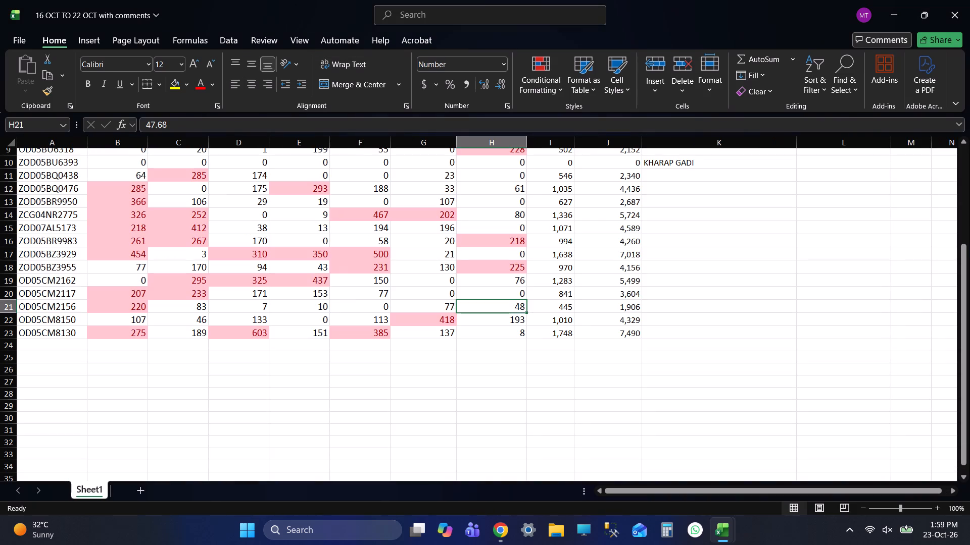
pyautogui.click(486, 316)
pyautogui.hotkey('alt', 'Tab')
pyautogui.scroll(-3, 179, 406)
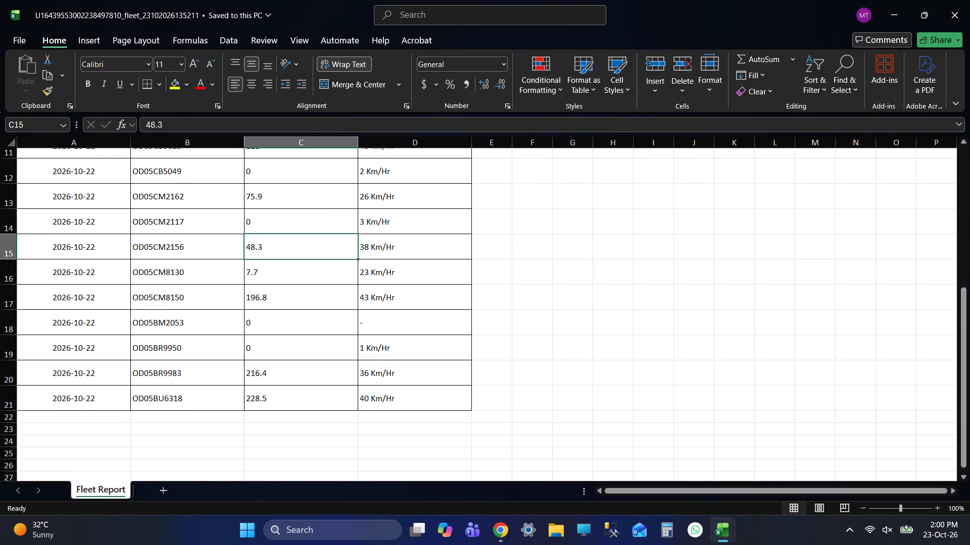
pyautogui.scroll(2, 190, 370)
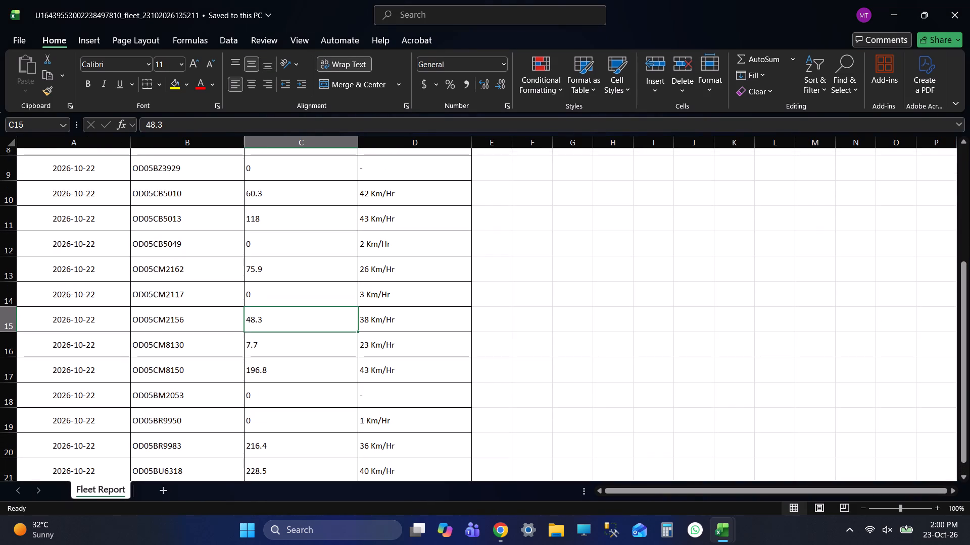
pyautogui.click(185, 368)
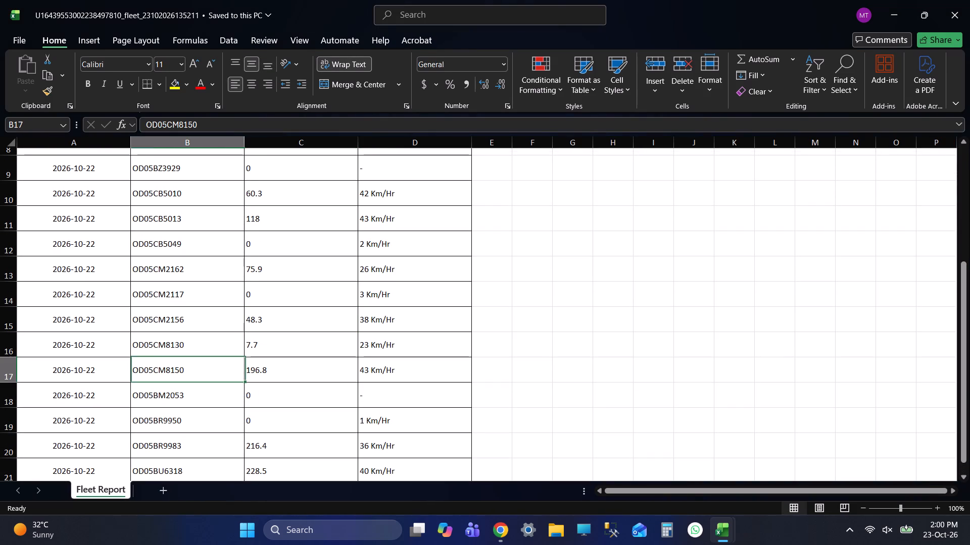
pyautogui.press('Tab')
pyautogui.hotkey('alt', 'Tab')
pyautogui.hotkey('alt', 'Tab')
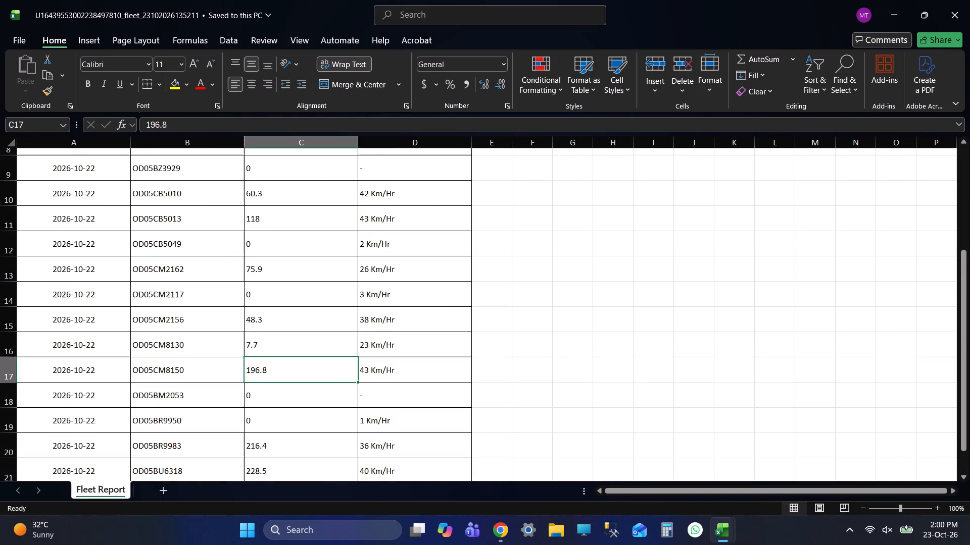
pyautogui.hotkey('alt', 'Tab')
pyautogui.write('197')
pyautogui.press('Tab')
pyautogui.hotkey('alt', 'Tab')
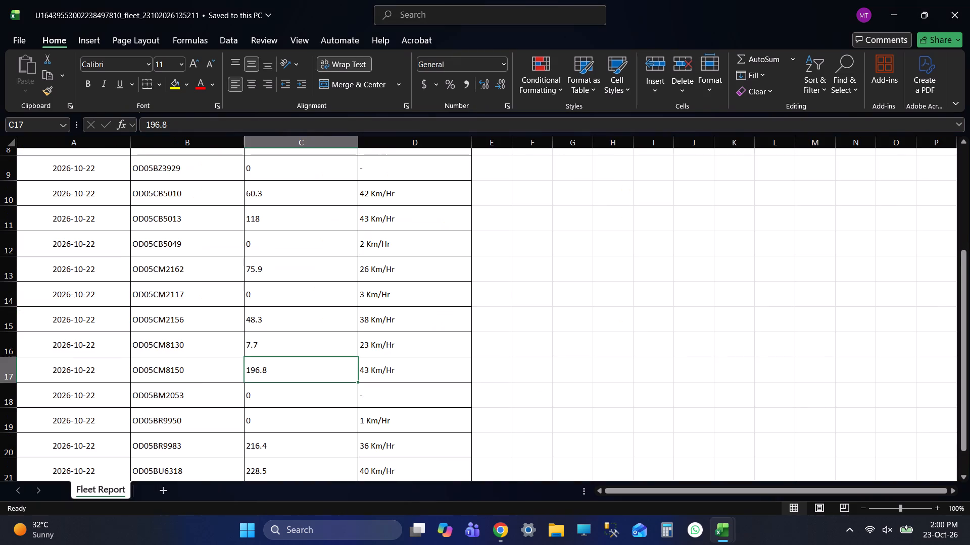
pyautogui.hotkey('alt', 'Tab')
pyautogui.hotkey('ctrl', 's')
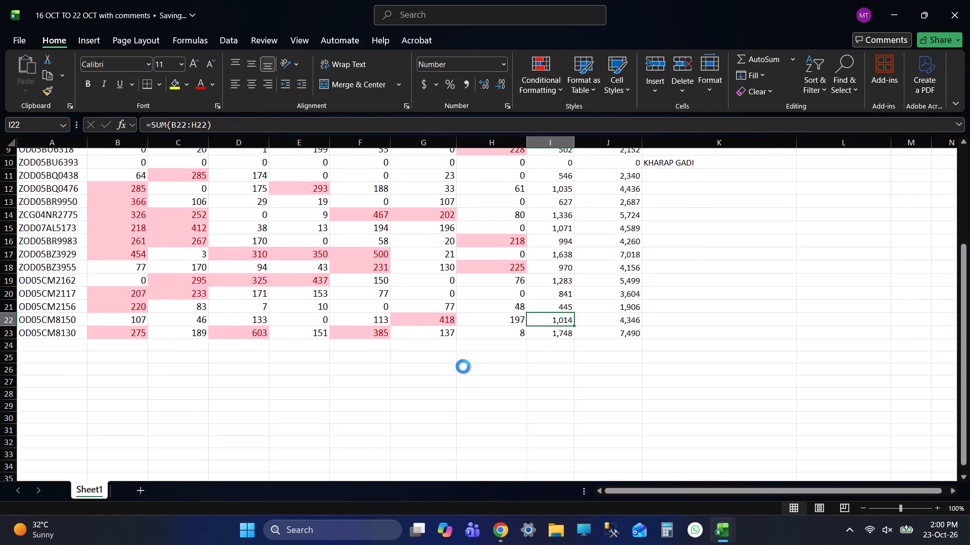
pyautogui.hotkey('alt', 'Tab')
pyautogui.hotkey('alt', 'Tab')
pyautogui.click(511, 329)
pyautogui.hotkey('shift', 'Tab')
pyautogui.hotkey('shift', 'Tab')
pyautogui.hotkey('shift', 'Tab')
pyautogui.hotkey('shift', 'Tab')
pyautogui.hotkey('shift', 'Tab')
pyautogui.hotkey('shift', 'Tab')
pyautogui.hotkey('shift', 'Tab')
pyautogui.hotkey('shift', 'Tab')
pyautogui.hotkey('shift', 'Tab')
pyautogui.hotkey('alt', 'Tab')
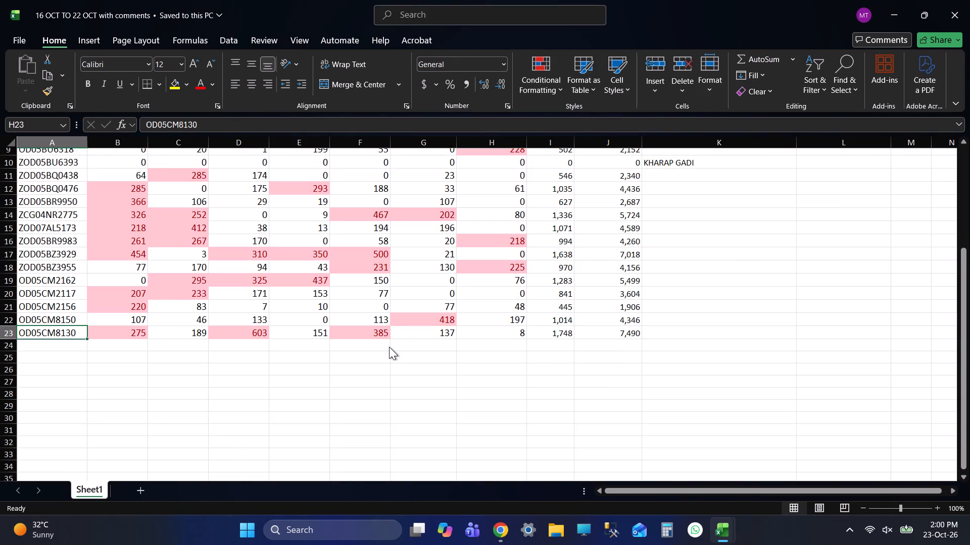
pyautogui.scroll(-3, 246, 378)
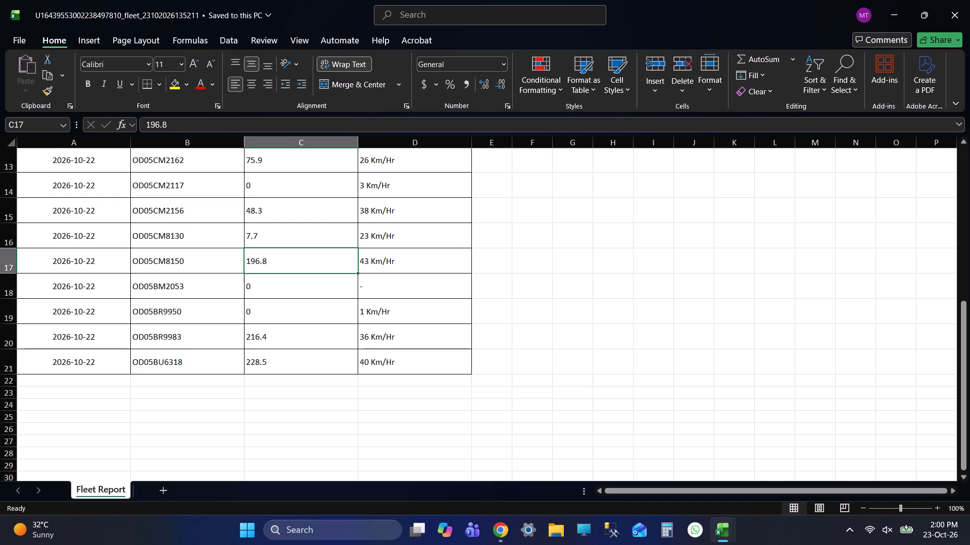
pyautogui.scroll(1, 215, 307)
pyautogui.click(202, 271)
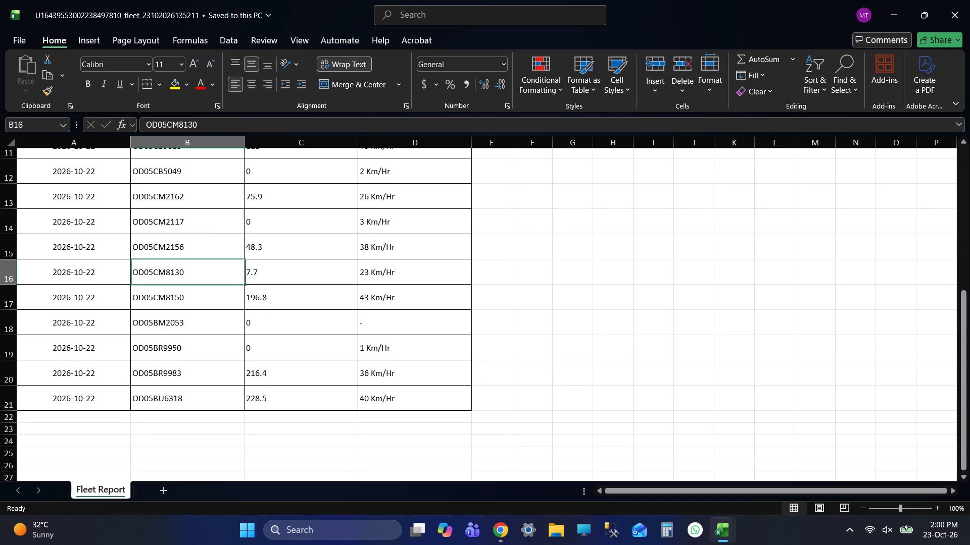
pyautogui.press('Tab')
pyautogui.hotkey('alt', 'Tab')
pyautogui.press('Tab')
pyautogui.press('Tab')
pyautogui.press('Tab')
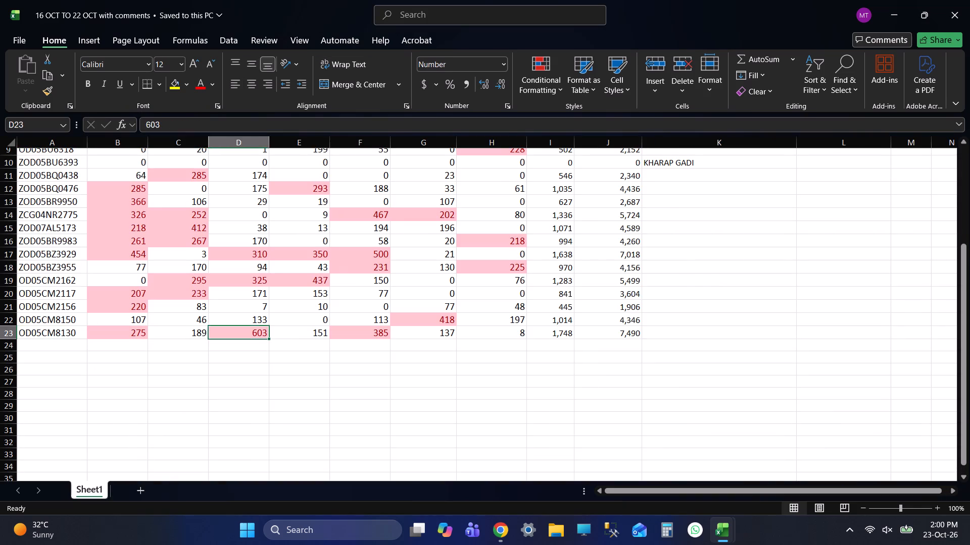
pyautogui.press('Tab')
pyautogui.press('Tab')
pyautogui.press('Tab')
pyautogui.press('Tab')
pyautogui.hotkey('alt', 'Tab')
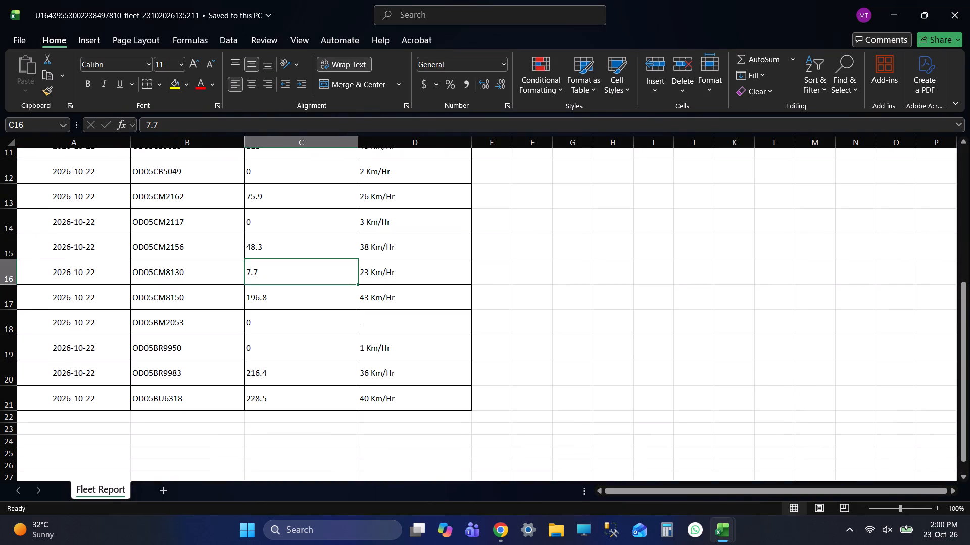
pyautogui.hotkey('alt', 'Tab')
# Save the checked 16 OCT TO 22 OCT weekly report and select its Comment (22 OCT) header cell.
pyautogui.hotkey('ctrl', 's')
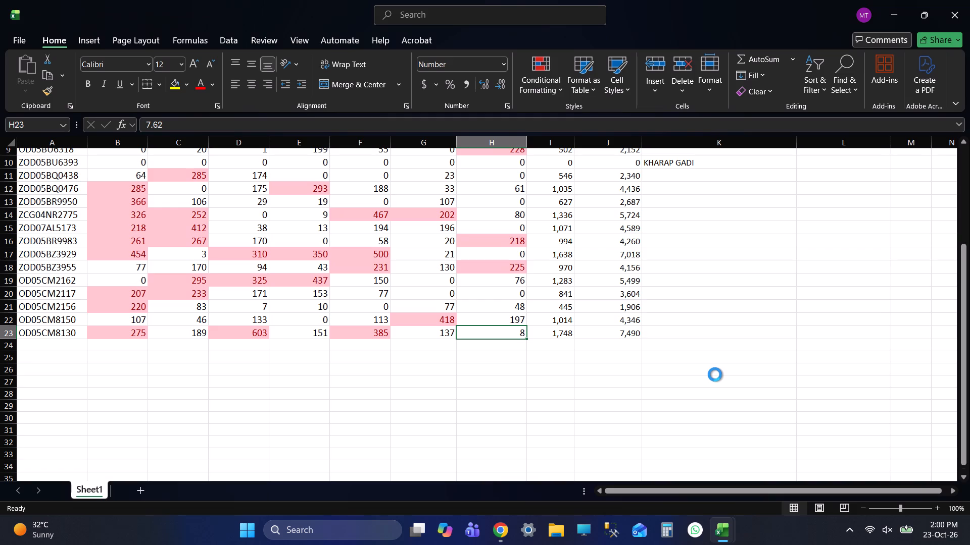
pyautogui.hotkey('ctrl', 's')
pyautogui.hotkey('ctrl', 's')
pyautogui.hotkey('ctrl', 's')
pyautogui.hotkey('ctrl', 's')
pyautogui.scroll(-1, 745, 256)
pyautogui.scroll(7, 745, 256)
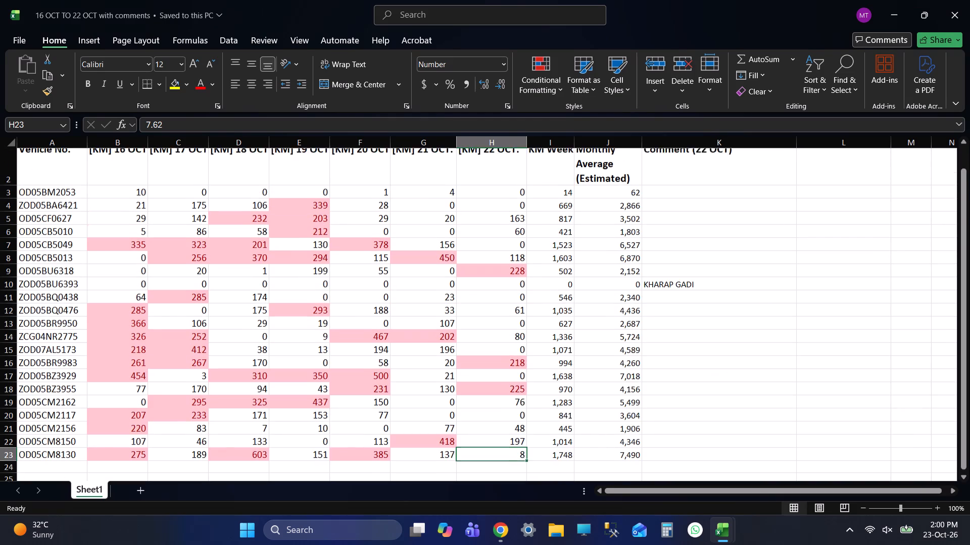
pyautogui.scroll(2, 727, 244)
pyautogui.click(710, 199)
pyautogui.hotkey('ctrl', 's')
pyautogui.hotkey('ctrl', 's')
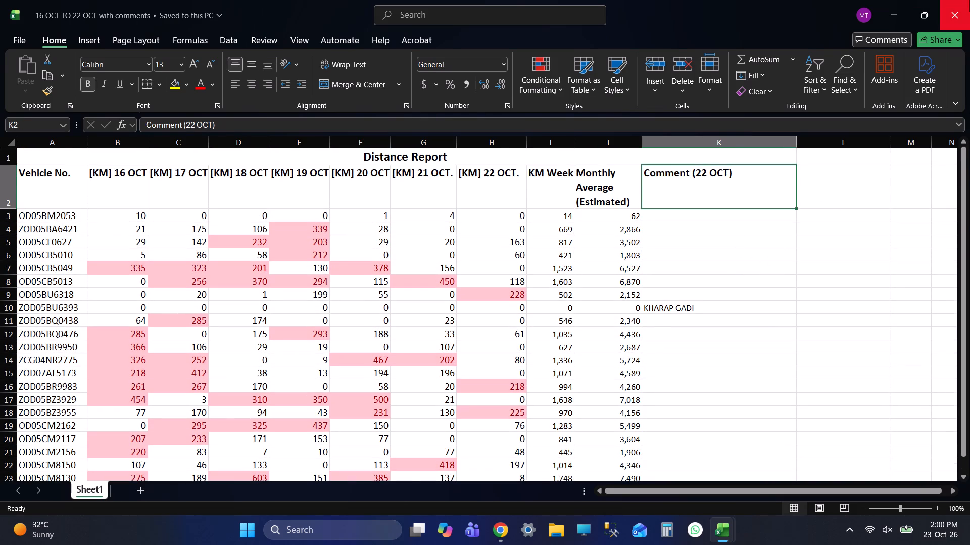
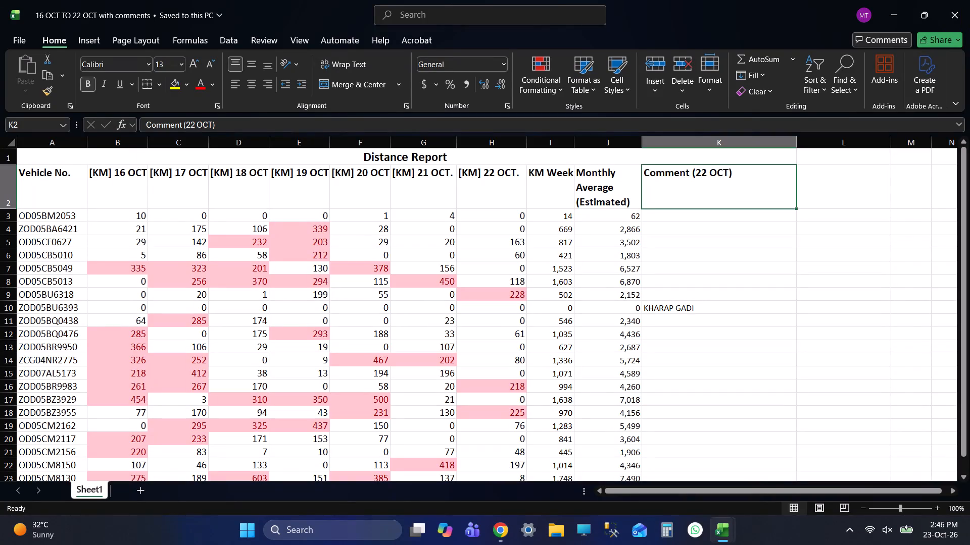
# Save the 16 OCT TO 22 OCT weekly report with its Comment (22 OCT) header cell selected.
pyautogui.click(740, 231)
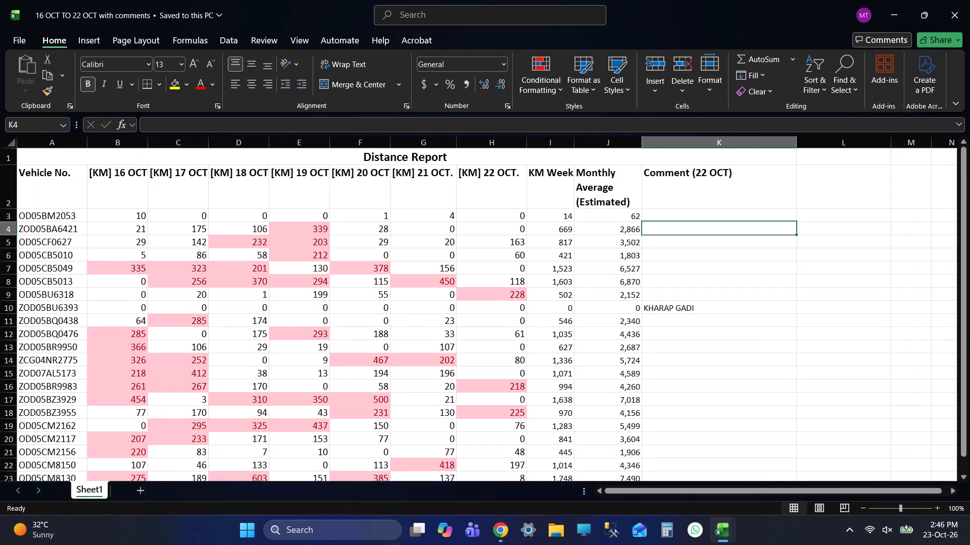
pyautogui.hotkey('ctrl', 's')
pyautogui.click(714, 193)
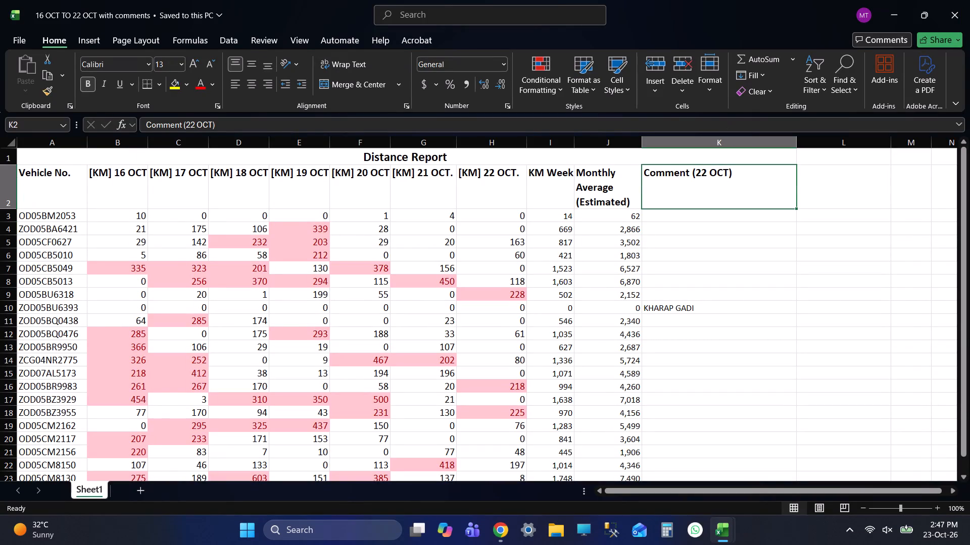
pyautogui.hotkey('ctrl', 's')
pyautogui.hotkey('alt', 'Tab')
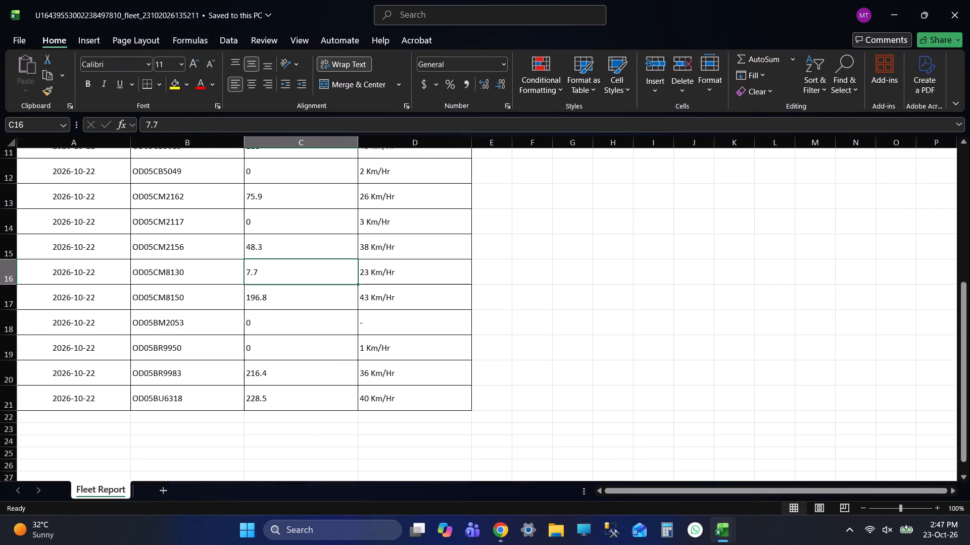
pyautogui.hotkey('alt', 'Tab')
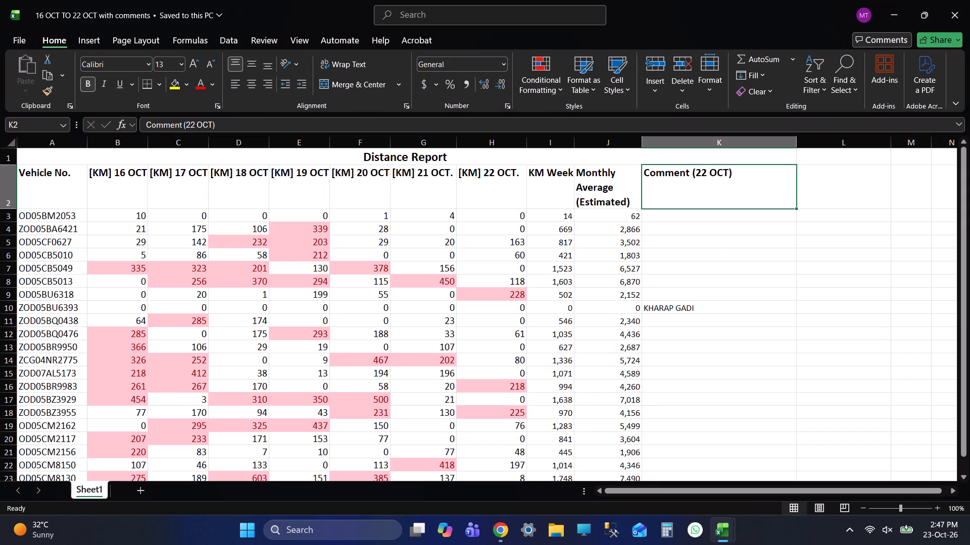
pyautogui.scroll(-5, 531, 350)
pyautogui.hotkey('alt', 'Tab')
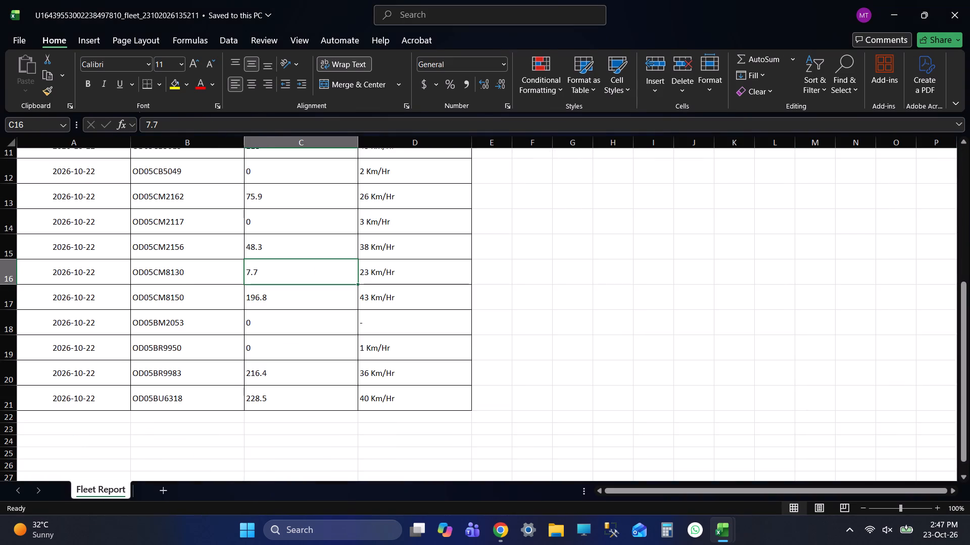
pyautogui.hotkey('alt', 'Tab')
pyautogui.moveTo(516, 304); pyautogui.dragTo(515, 312)
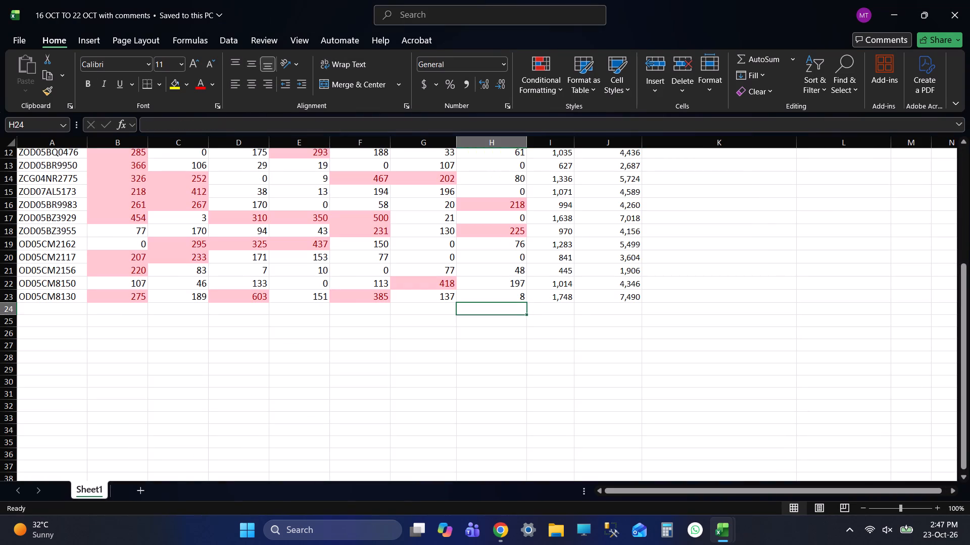
pyautogui.click(524, 295)
pyautogui.hotkey('alt', 'Tab')
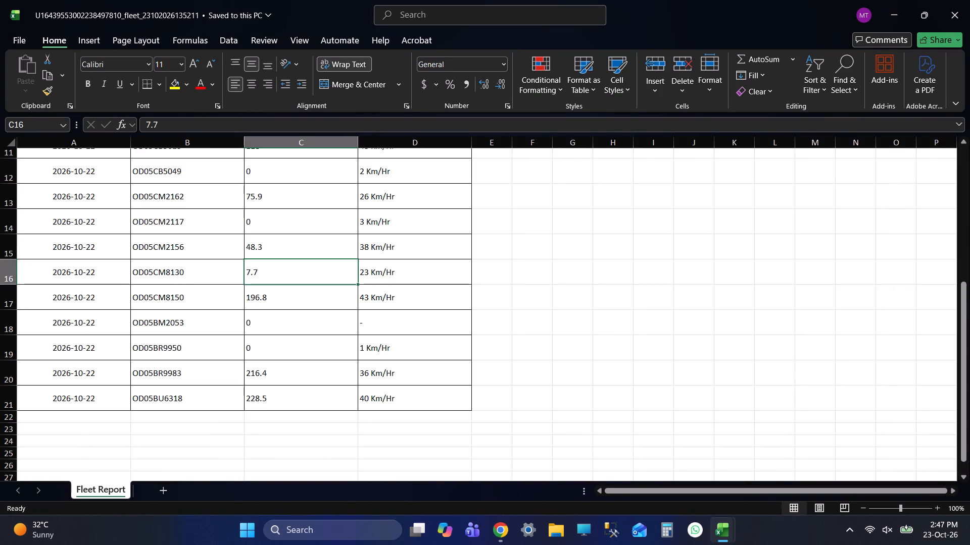
pyautogui.hotkey('alt', 'Tab')
# Start saving a copy of the downloaded fleet report and choose the DRAFT DISTANCE REPORT folder as its location.
pyautogui.hotkey('alt', 'Tab')
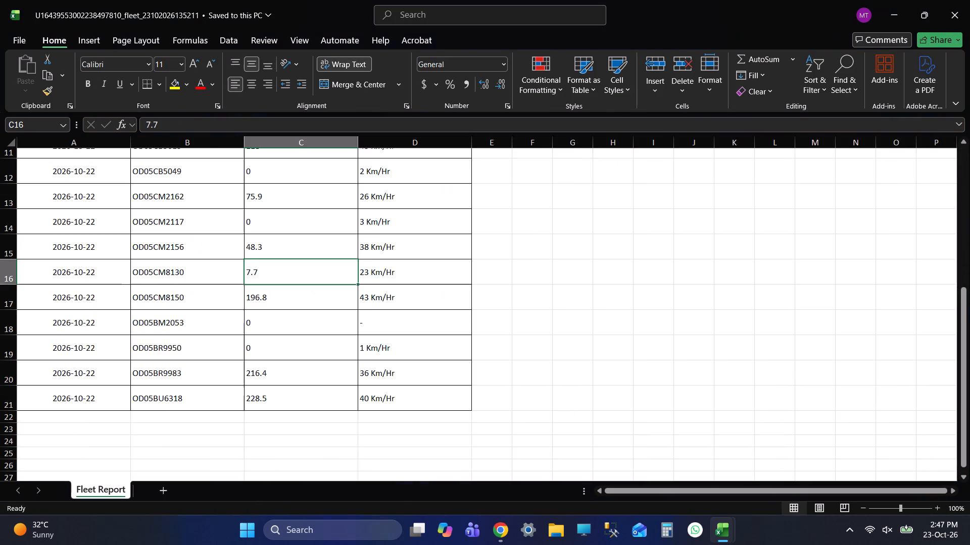
pyautogui.click(22, 38)
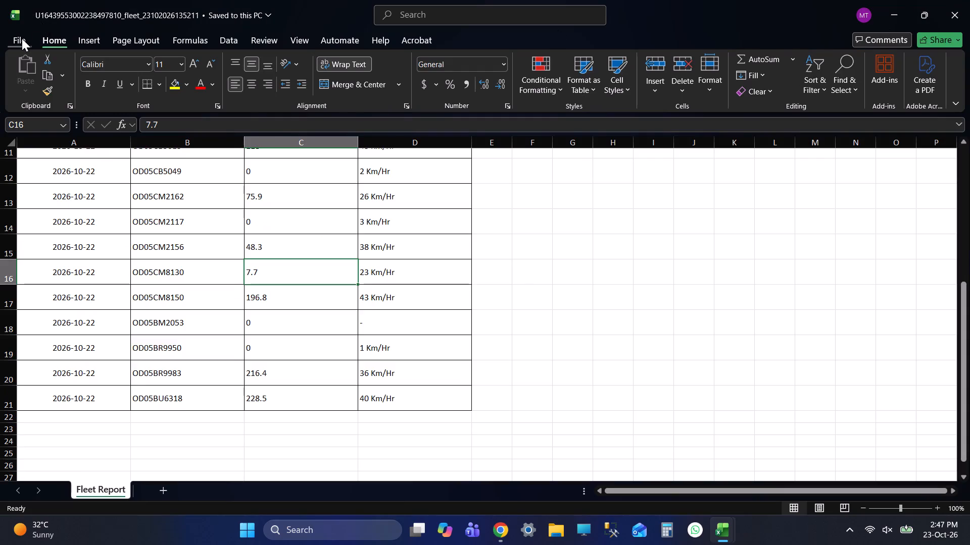
pyautogui.click(50, 210)
pyautogui.doubleClick(198, 246)
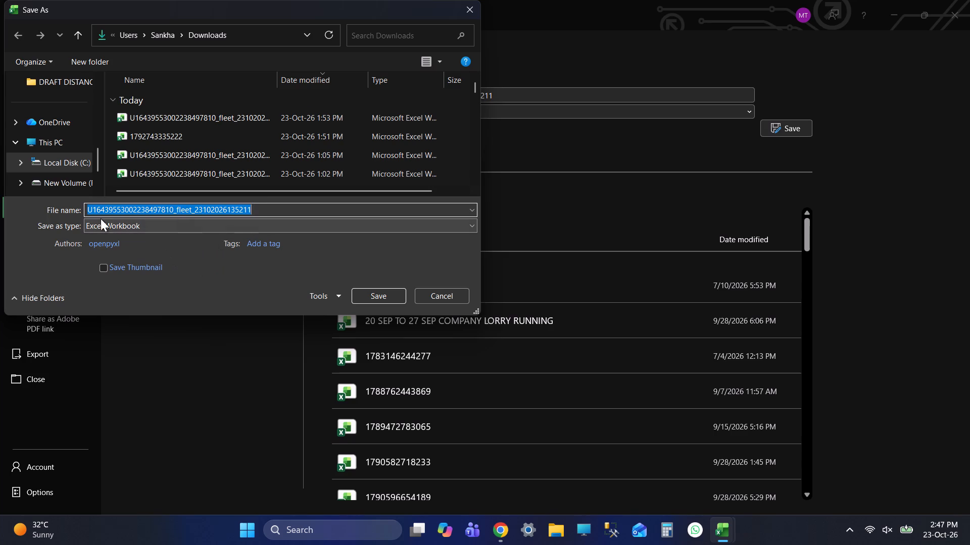
pyautogui.click(65, 180)
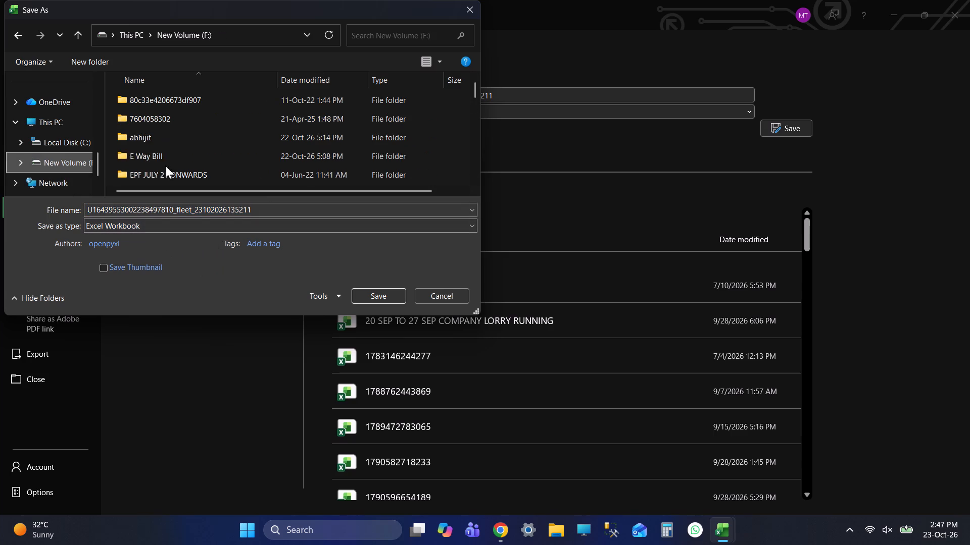
pyautogui.scroll(9, 83, 143)
pyautogui.scroll(-3, 81, 154)
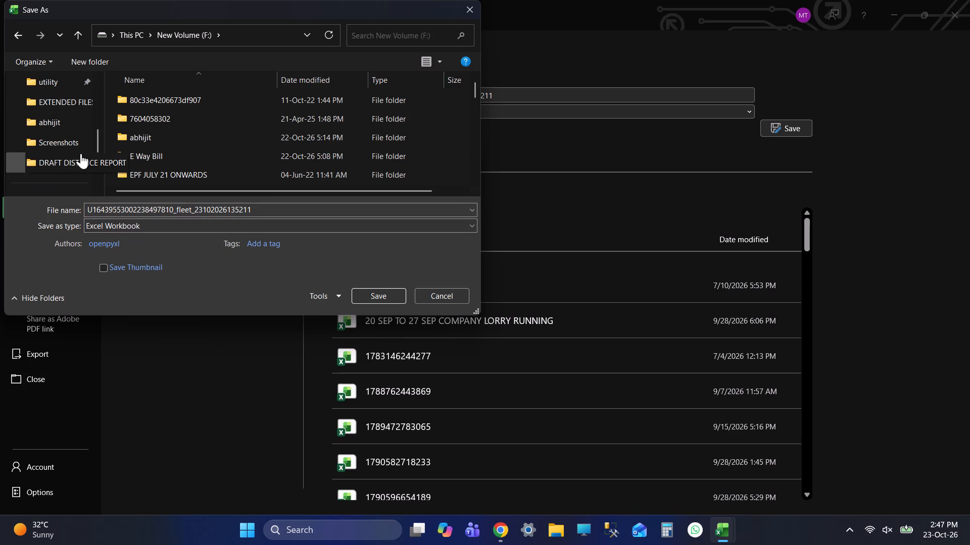
pyautogui.scroll(1, 72, 136)
pyautogui.scroll(-1, 72, 136)
pyautogui.scroll(1, 72, 137)
pyautogui.scroll(-1, 72, 138)
pyautogui.scroll(2, 72, 139)
pyautogui.scroll(-3, 75, 158)
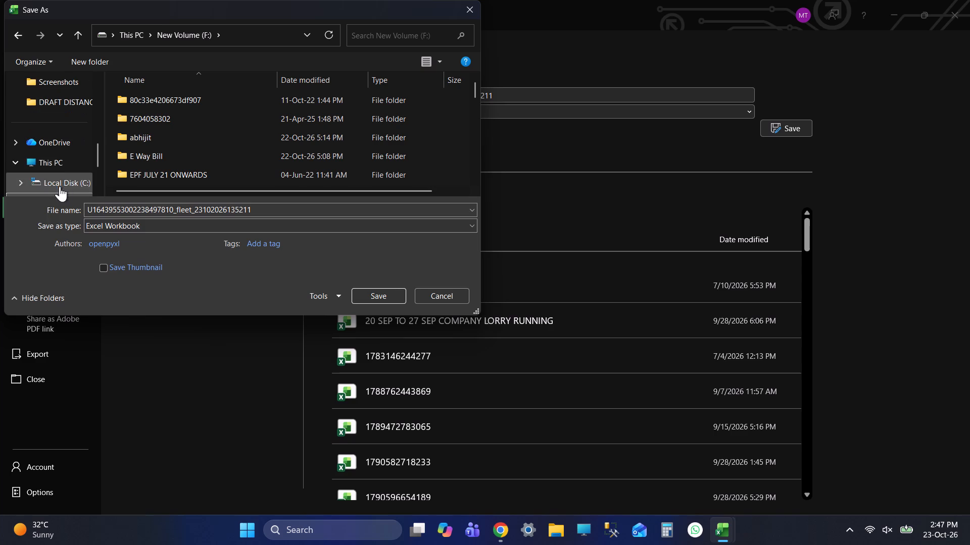
pyautogui.scroll(-5, 61, 163)
pyautogui.scroll(2, 70, 126)
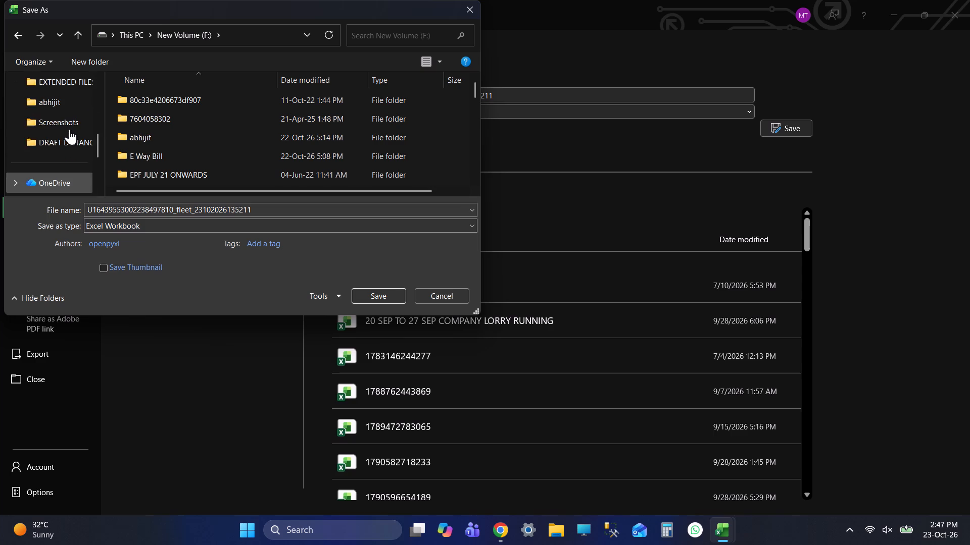
pyautogui.click(73, 146)
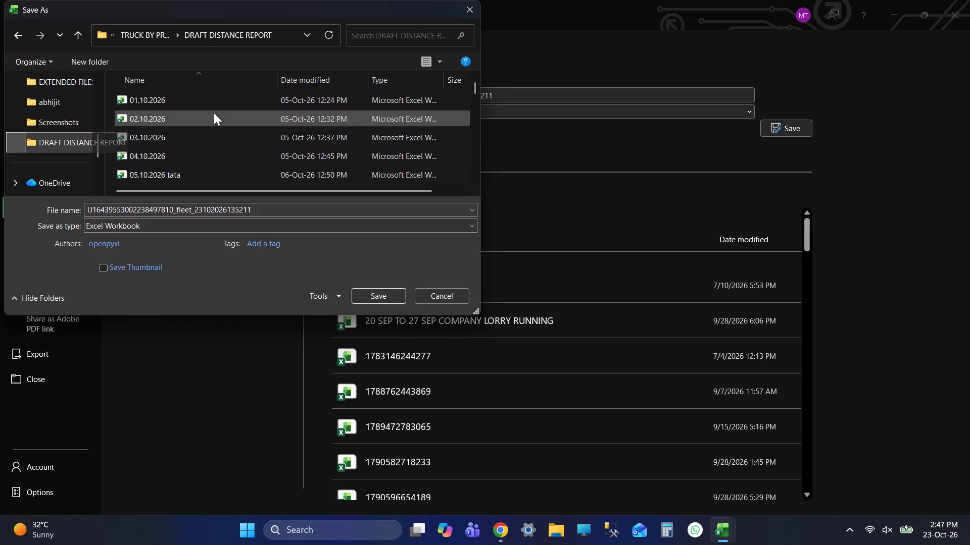
# Name the fleet report copy 22.10.2026 TATA, save it as an Excel workbook and close it.
pyautogui.click(167, 205)
pyautogui.press('BackSpace')
pyautogui.write('22.10.2026 ATTA')
pyautogui.press('BackSpace')
pyautogui.press('BackSpace')
pyautogui.press('BackSpace')
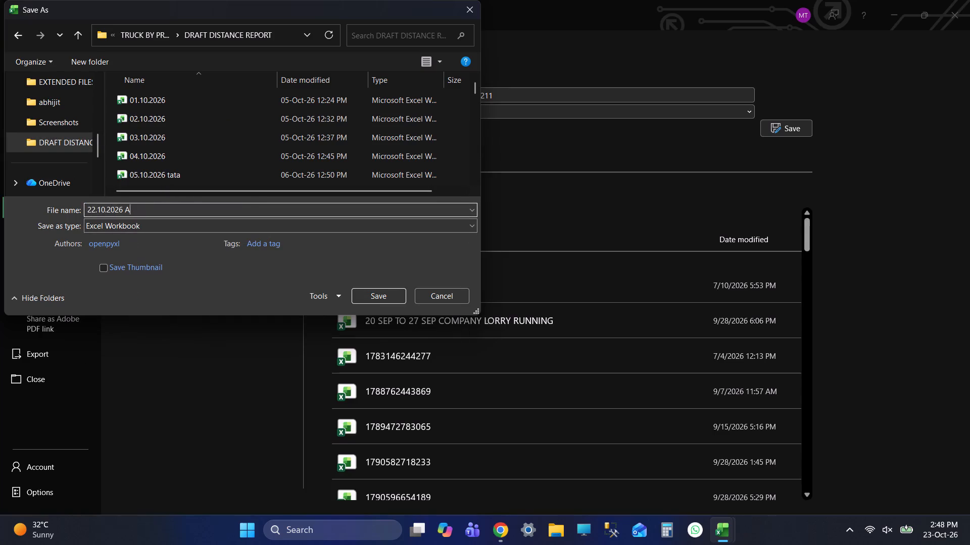
pyautogui.press('BackSpace')
pyautogui.write('TATA')
pyautogui.press('Return')
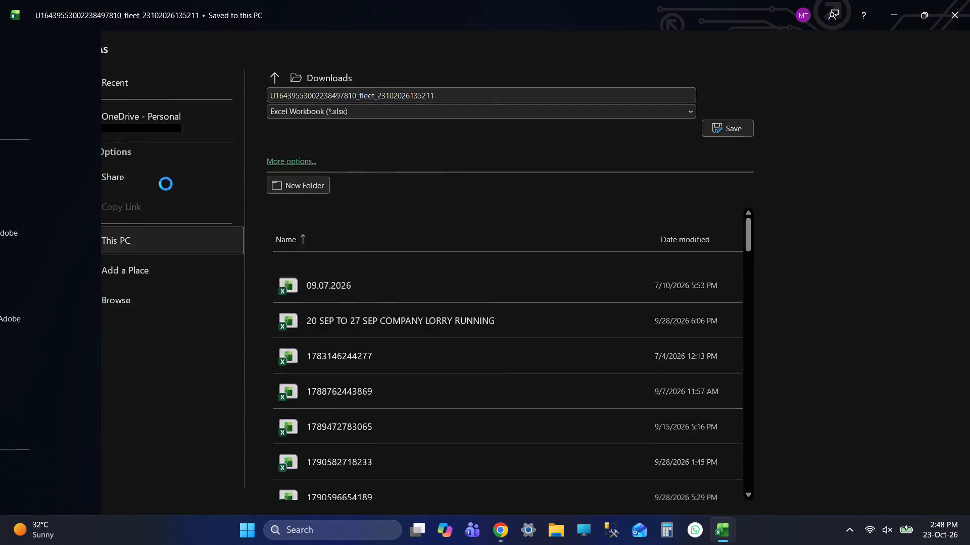
pyautogui.click(969, 0)
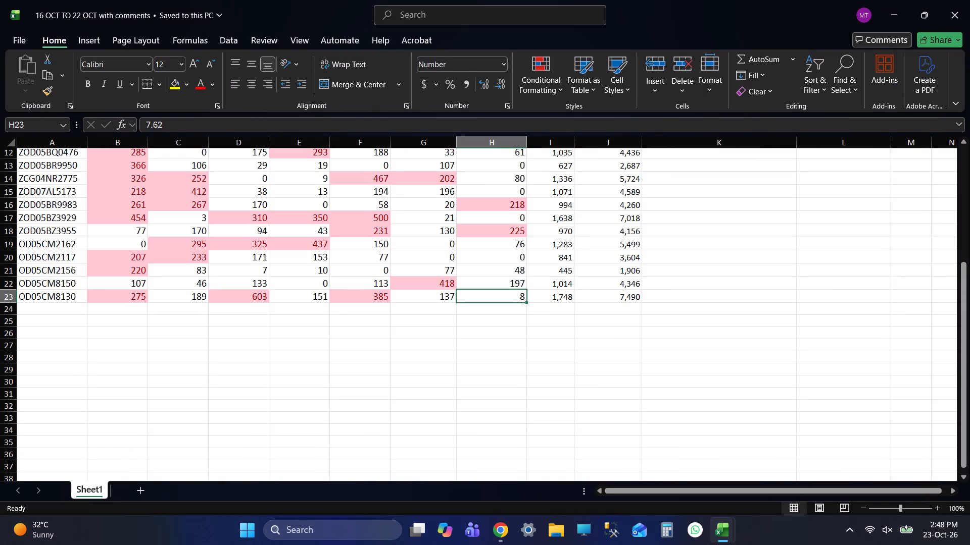
# Select the [KM] 22 OCT. header cell in the weekly report and save the workbook.
pyautogui.scroll(9, 605, 312)
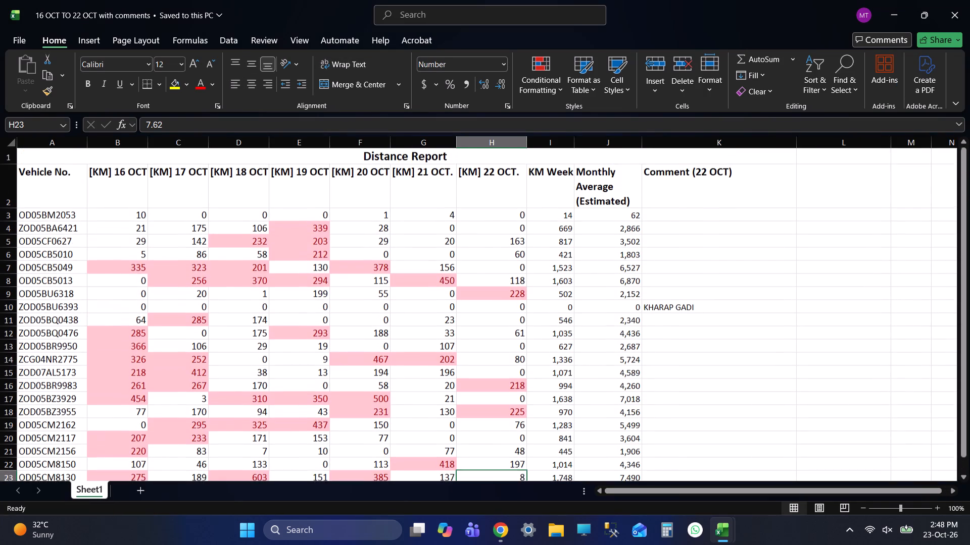
pyautogui.scroll(3, 605, 312)
pyautogui.click(502, 190)
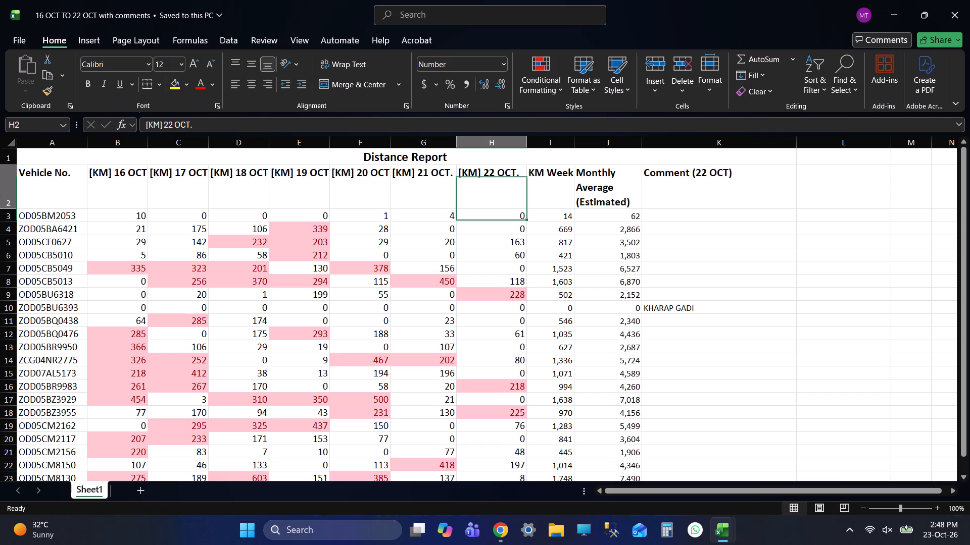
pyautogui.hotkey('ctrl', 's')
pyautogui.hotkey('ctrl', 's')
pyautogui.hotkey('ctrl', 's')
pyautogui.hotkey('ctrl', 's')
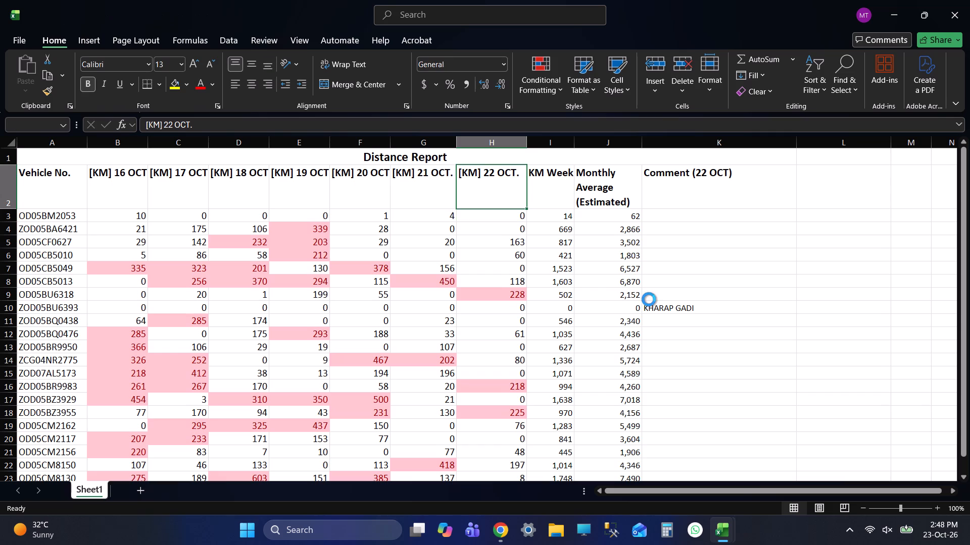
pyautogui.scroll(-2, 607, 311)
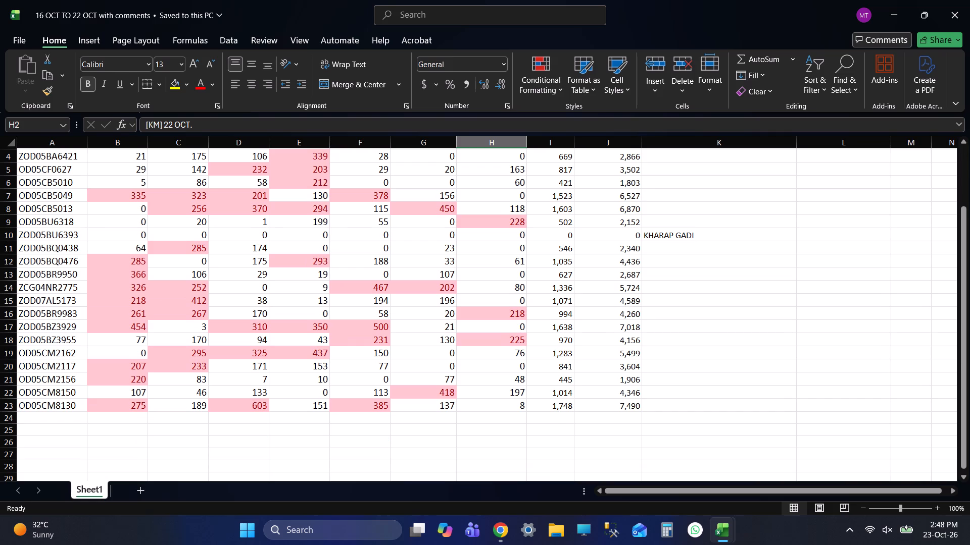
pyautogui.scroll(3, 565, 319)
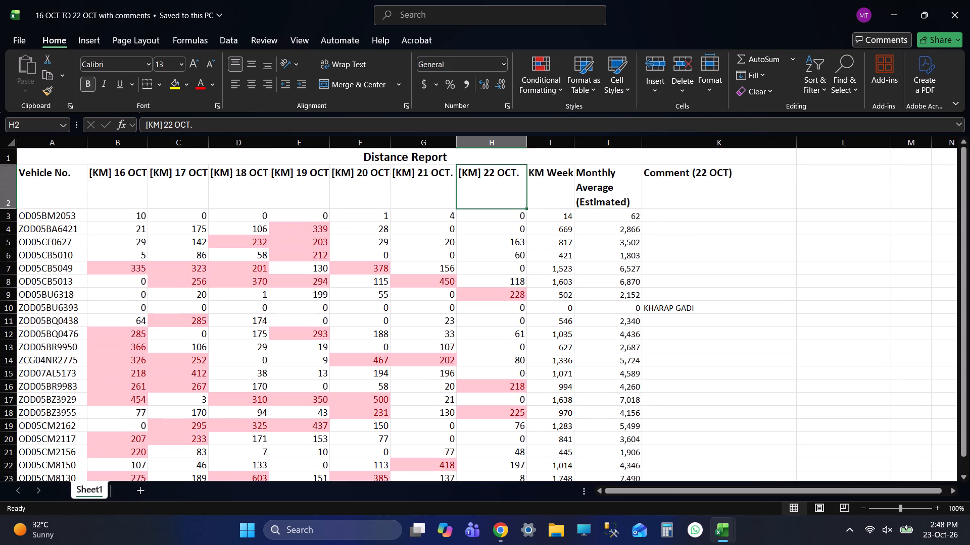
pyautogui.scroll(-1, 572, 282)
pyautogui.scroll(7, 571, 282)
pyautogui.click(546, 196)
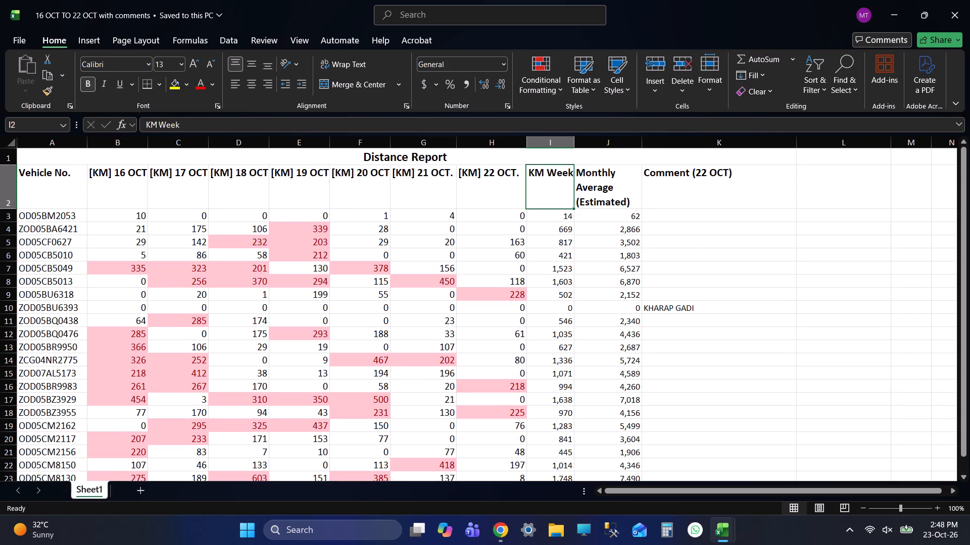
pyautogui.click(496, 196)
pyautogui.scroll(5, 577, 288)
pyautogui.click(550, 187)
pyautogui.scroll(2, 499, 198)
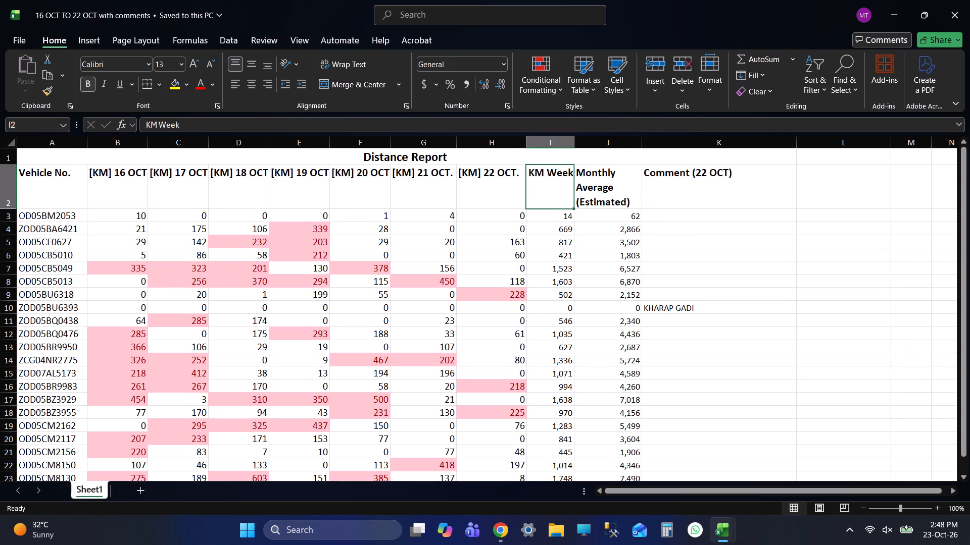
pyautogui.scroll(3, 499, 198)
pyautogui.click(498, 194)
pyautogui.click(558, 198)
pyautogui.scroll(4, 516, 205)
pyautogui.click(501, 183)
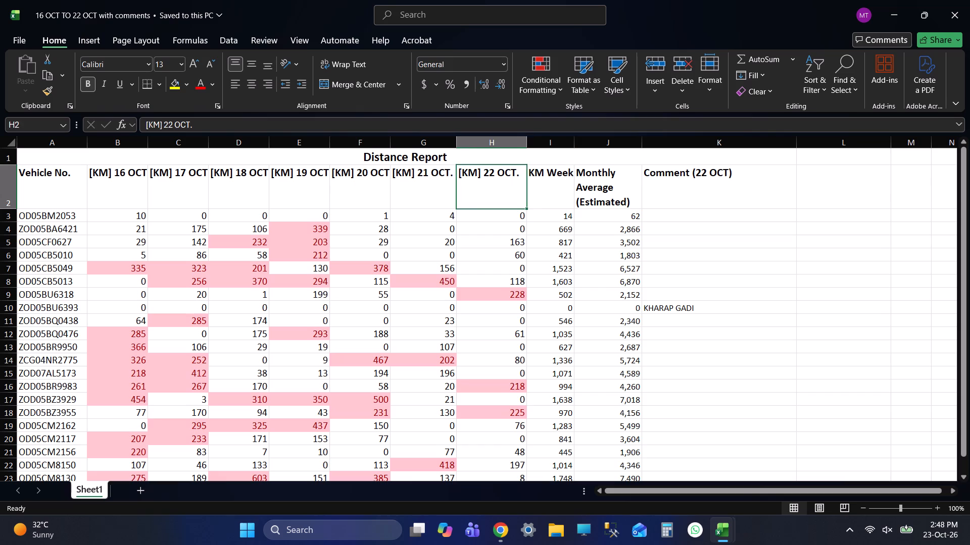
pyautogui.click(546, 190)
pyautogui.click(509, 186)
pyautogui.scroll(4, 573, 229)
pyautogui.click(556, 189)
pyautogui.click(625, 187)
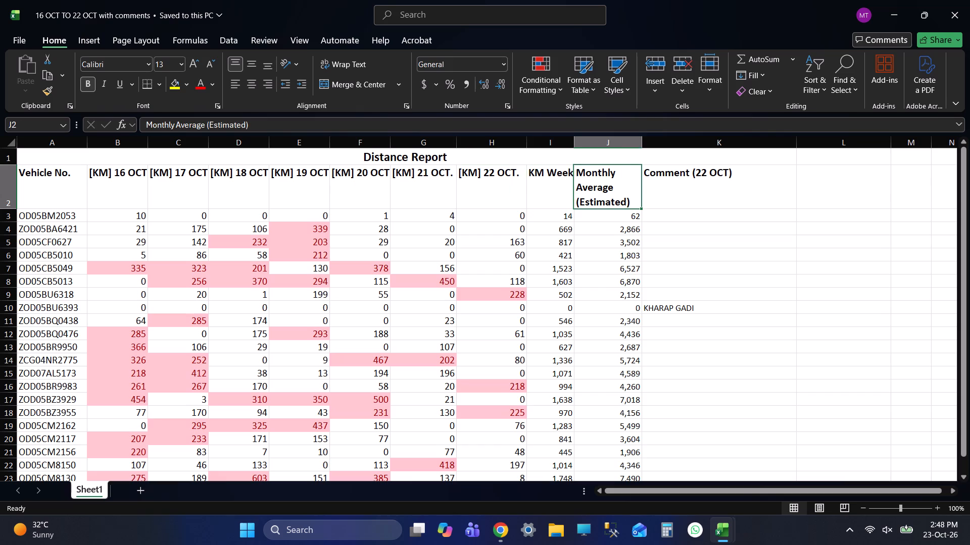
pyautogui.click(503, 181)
# Select the Comment (22 OCT) header cell and save the weekly report again.
pyautogui.click(703, 198)
pyautogui.hotkey('ctrl', 's')
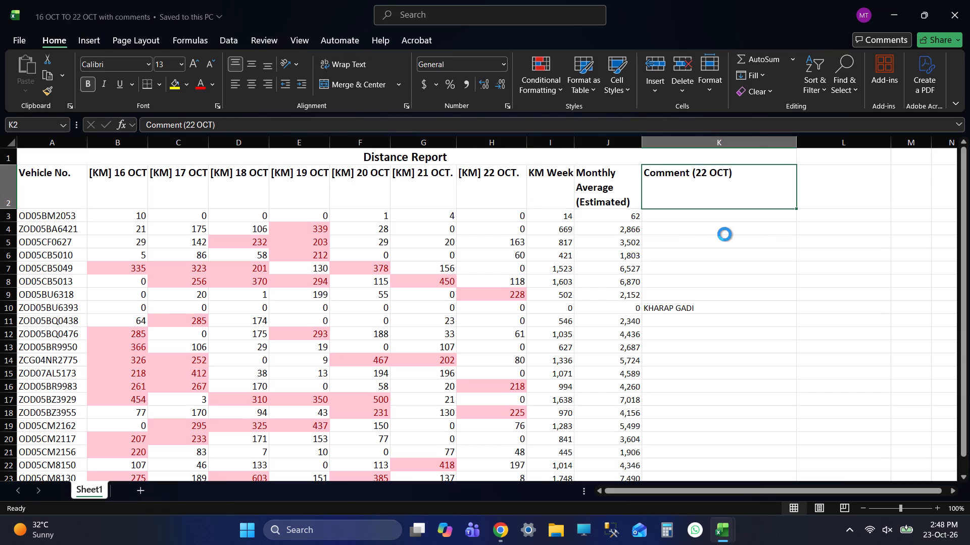
pyautogui.hotkey('ctrl', 's')
pyautogui.hotkey('ctrl', 's')
pyautogui.hotkey('ctrl', 's')
pyautogui.hotkey('ctrl', 's')
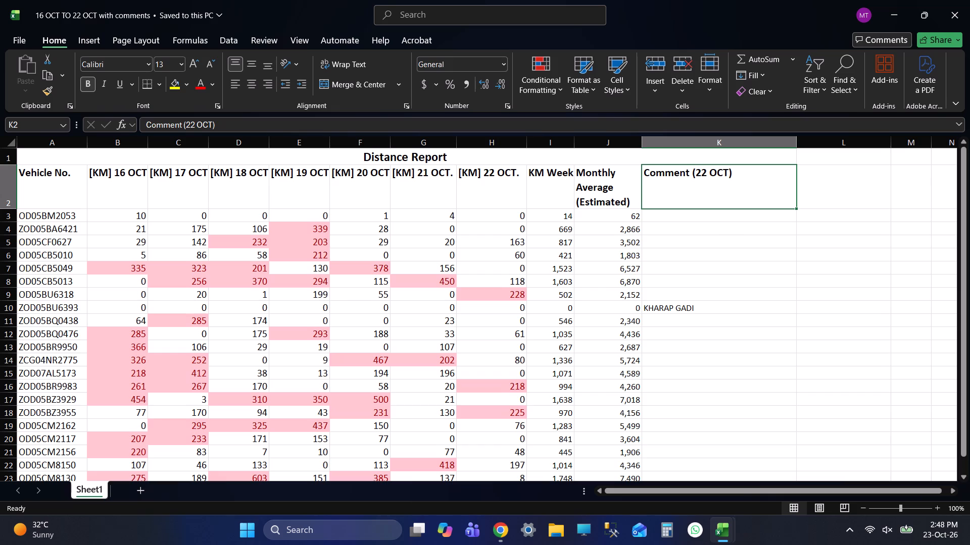
pyautogui.click(676, 179)
pyautogui.hotkey('ctrl', 's')
pyautogui.hotkey('ctrl', 's')
pyautogui.hotkey('ctrl', 's')
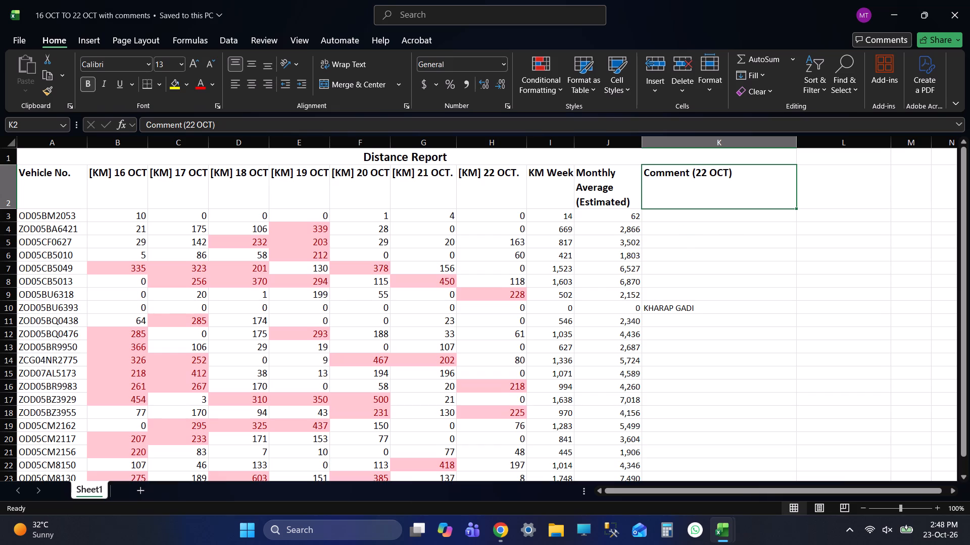
pyautogui.hotkey('ctrl', 's')
pyautogui.hotkey('ctrl', 's')
# Close the 16 OCT TO 22 OCT with comments workbook.
pyautogui.hotkey('alt', 'Tab')
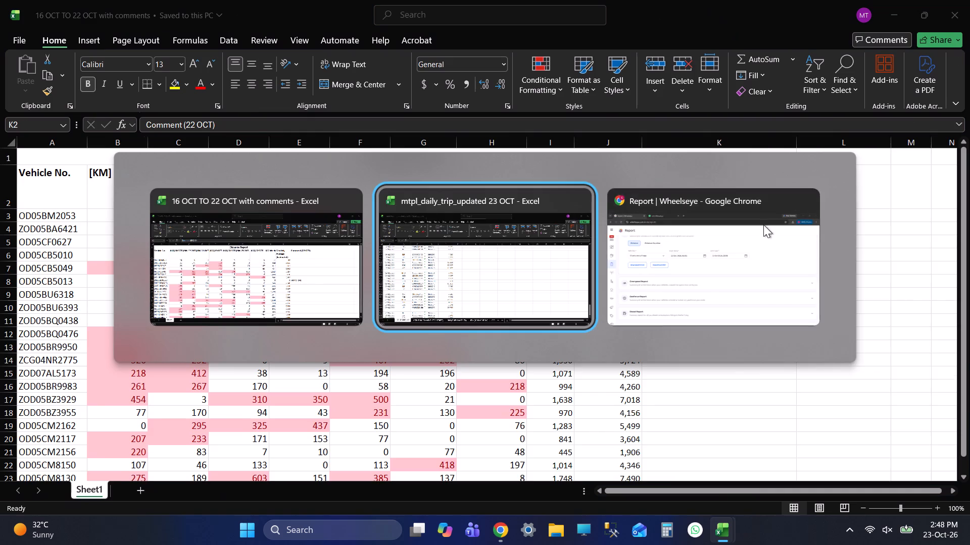
pyautogui.hotkey('alt', 'Tab')
pyautogui.hotkey('alt', 'Tab')
pyautogui.hotkey('alt', 'Tab')
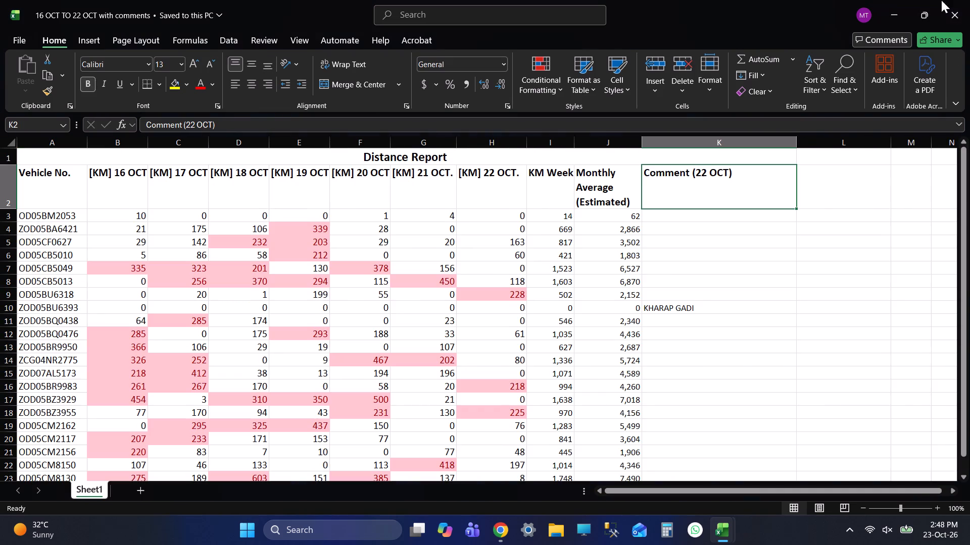
pyautogui.click(969, 0)
# Minimize the Wheelseye browser window and the remaining Excel workbook to show the desktop.
pyautogui.hotkey('alt', 'Tab')
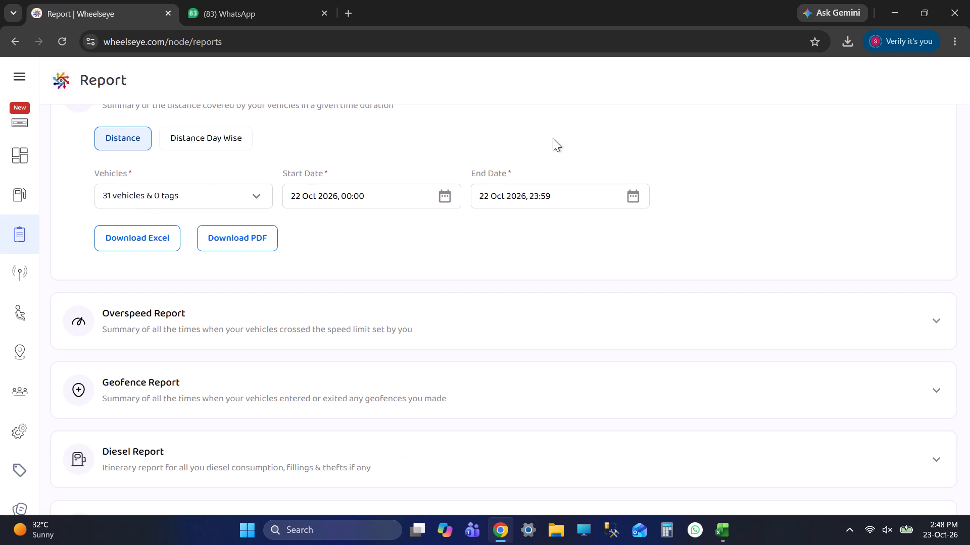
pyautogui.click(887, 4)
pyautogui.click(887, 4)
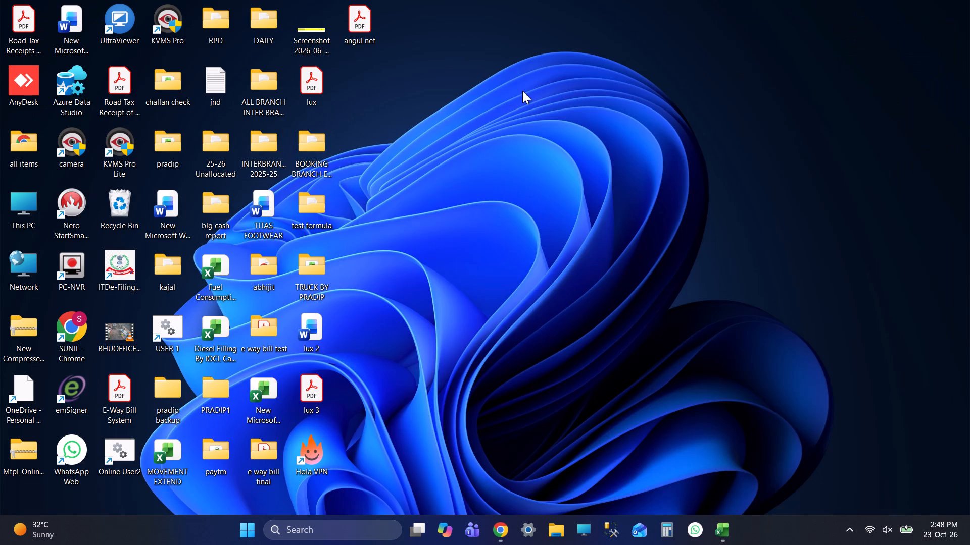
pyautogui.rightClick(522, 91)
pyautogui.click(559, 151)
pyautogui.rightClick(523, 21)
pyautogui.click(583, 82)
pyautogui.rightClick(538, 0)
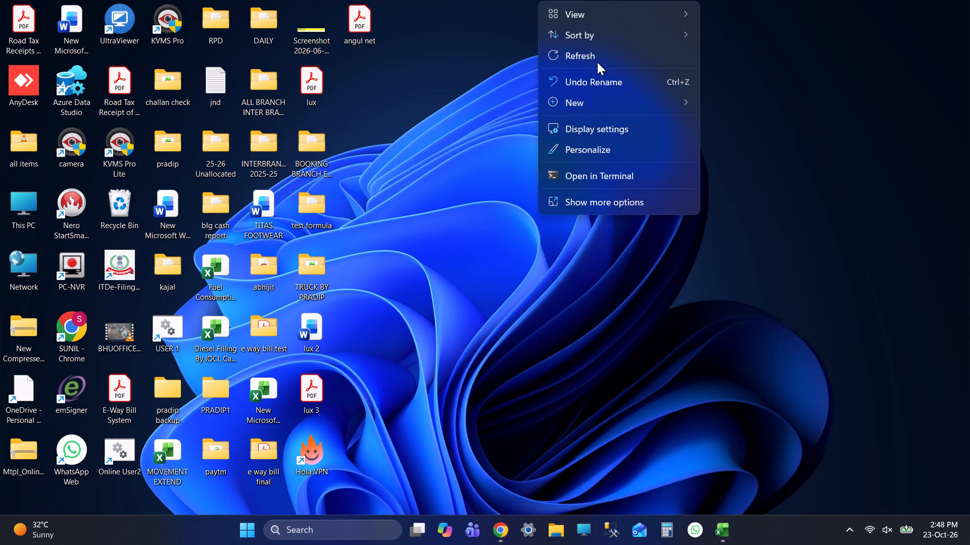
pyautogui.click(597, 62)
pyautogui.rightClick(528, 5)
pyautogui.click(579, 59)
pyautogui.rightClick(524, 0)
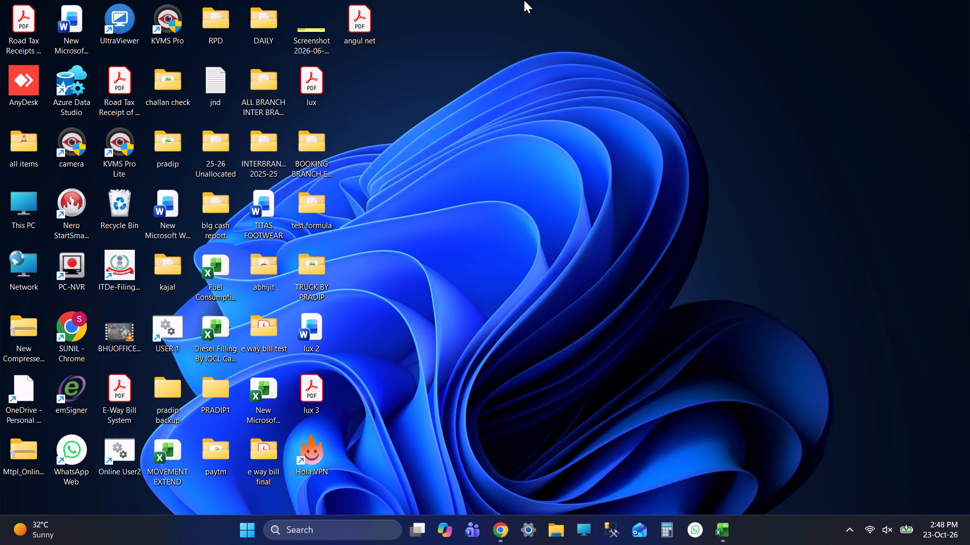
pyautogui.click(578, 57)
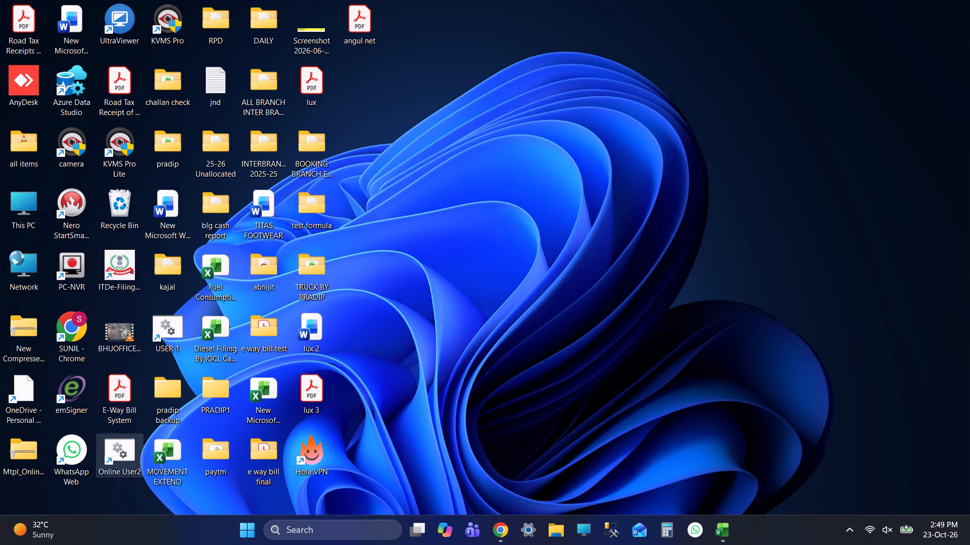
pyautogui.click(491, 536)
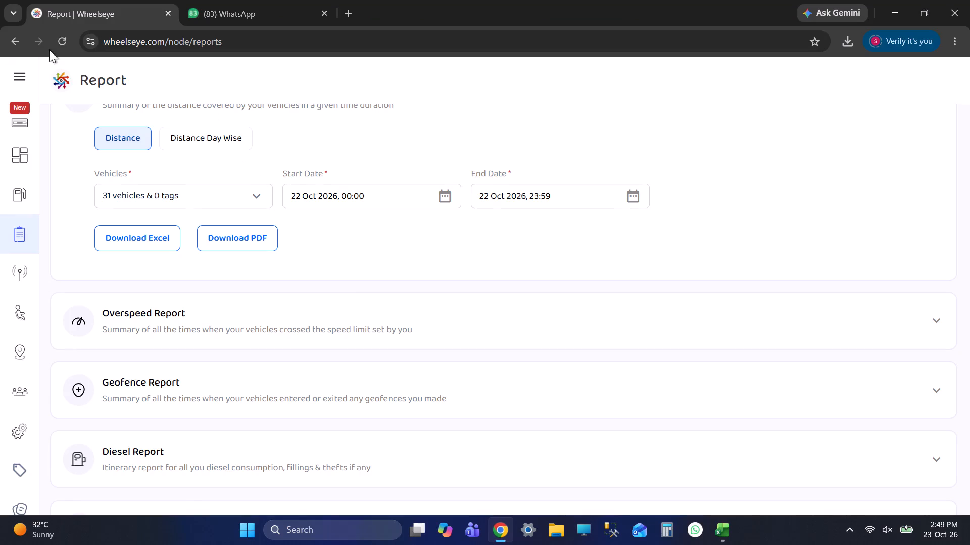
pyautogui.click(28, 147)
pyautogui.moveTo(188, 225); pyautogui.dragTo(199, 221)
pyautogui.click(765, 325)
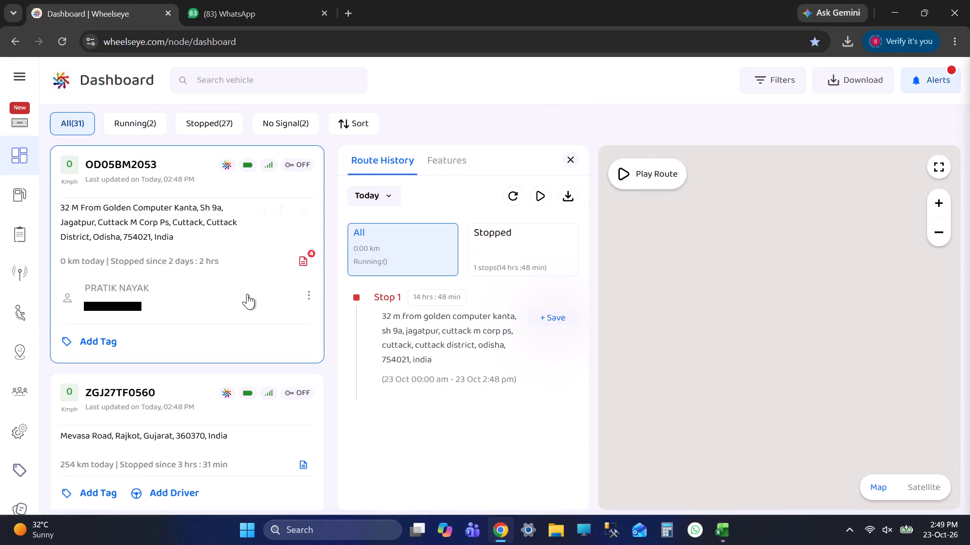
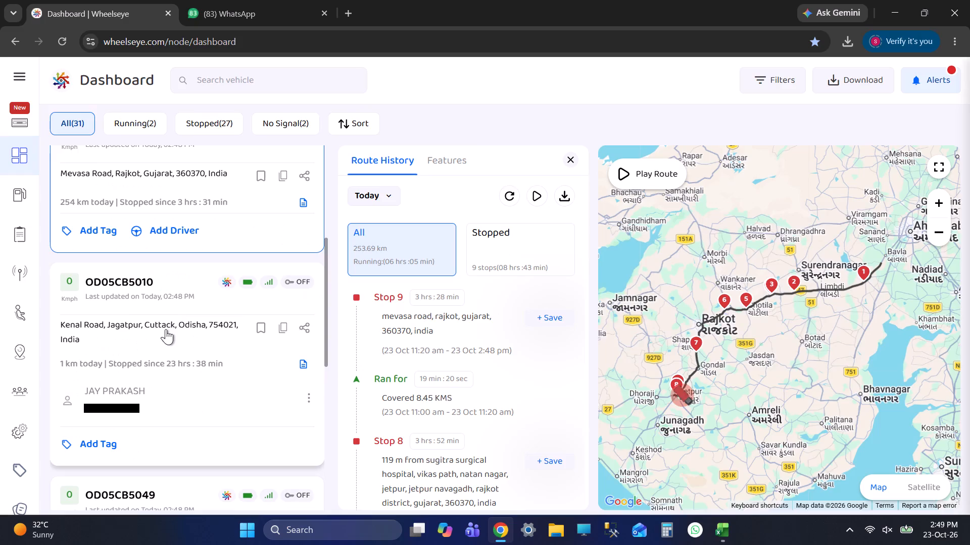
pyautogui.click(166, 329)
pyautogui.scroll(-4, 244, 334)
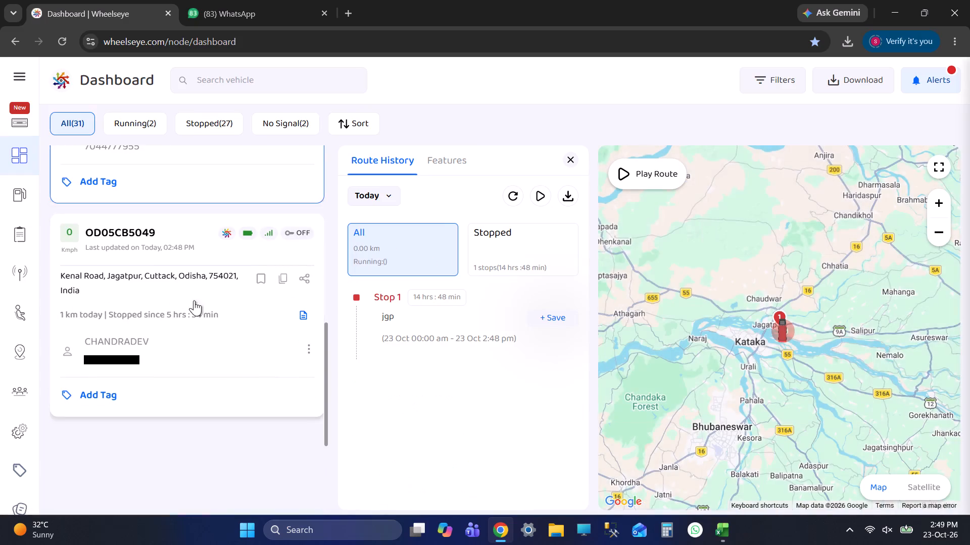
pyautogui.click(185, 281)
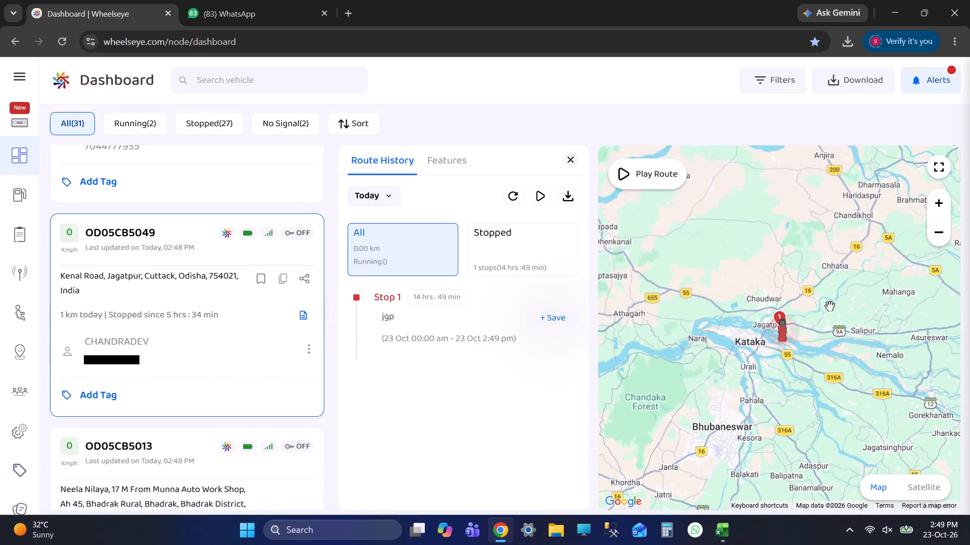
pyautogui.scroll(14, 787, 313)
pyautogui.scroll(-1, 188, 330)
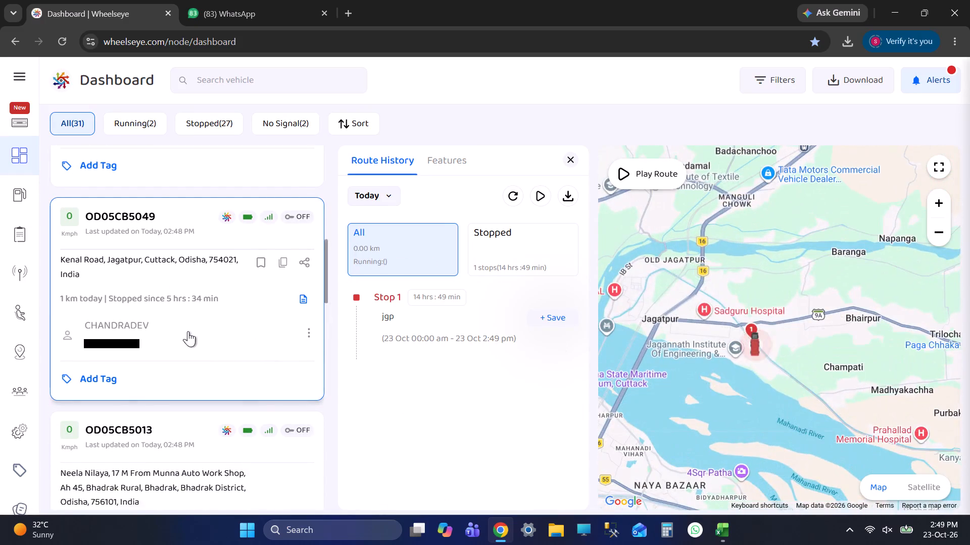
pyautogui.click(156, 425)
pyautogui.scroll(-3, 178, 366)
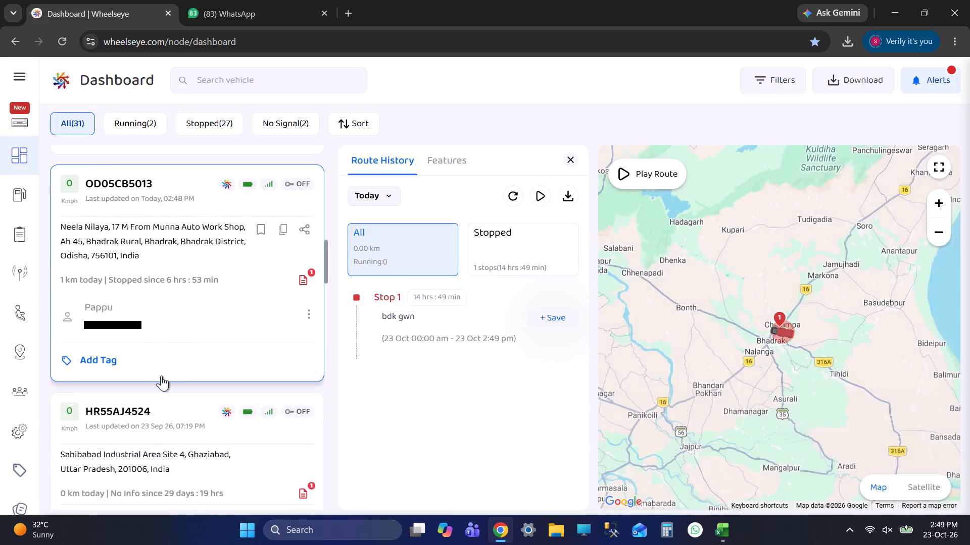
pyautogui.scroll(-2, 169, 377)
pyautogui.scroll(2, 179, 354)
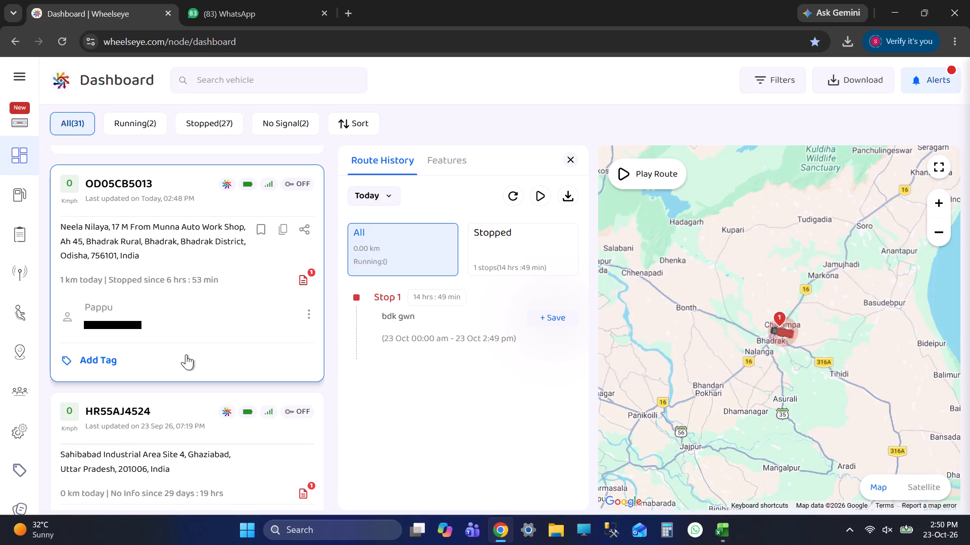
pyautogui.scroll(4, 759, 329)
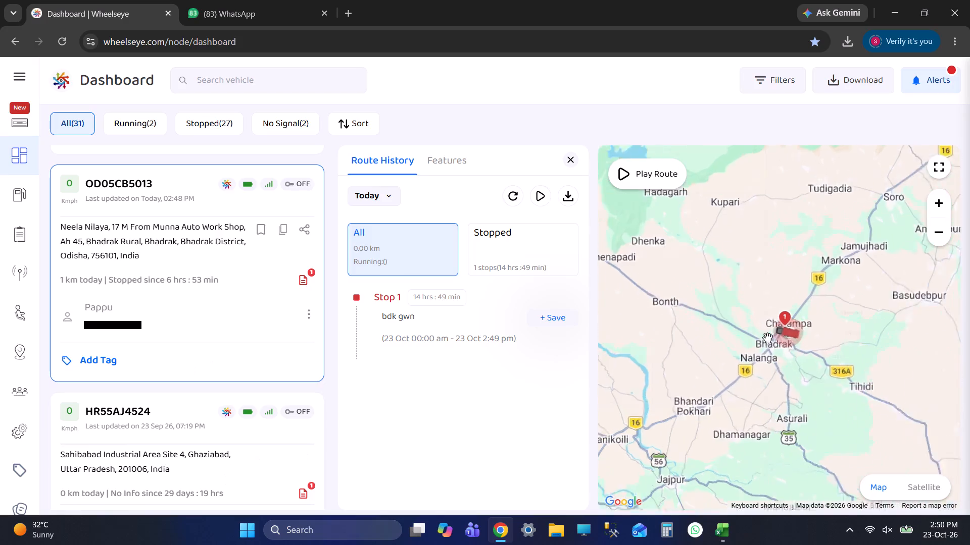
pyautogui.scroll(7, 767, 338)
pyautogui.scroll(12, 811, 325)
pyautogui.scroll(3, 840, 291)
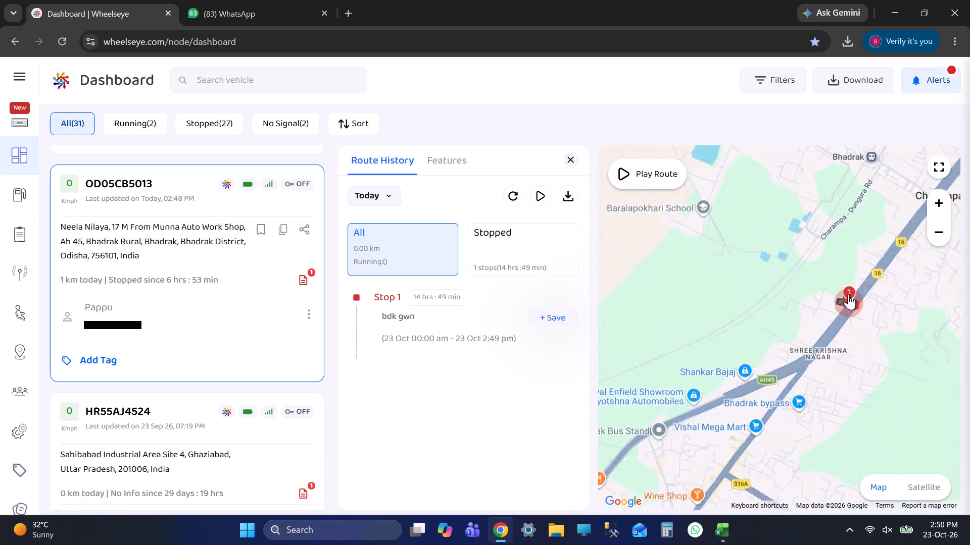
pyautogui.scroll(6, 848, 294)
pyautogui.moveTo(946, 387); pyautogui.dragTo(812, 334)
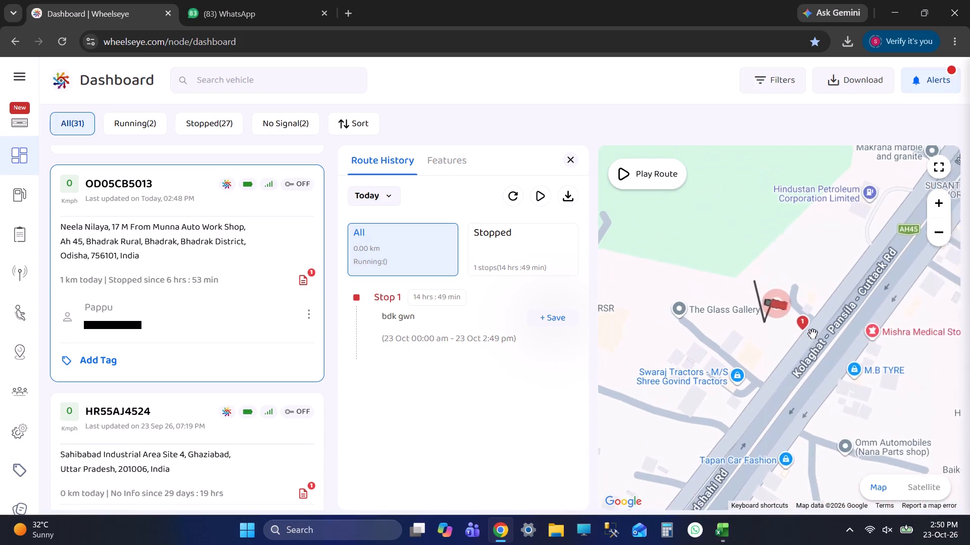
pyautogui.click(921, 485)
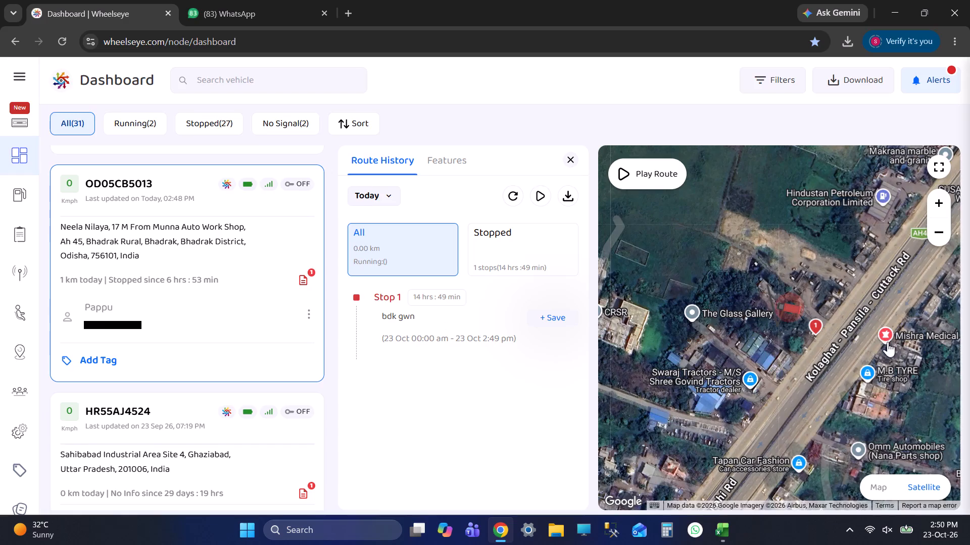
pyautogui.moveTo(829, 309); pyautogui.dragTo(781, 321)
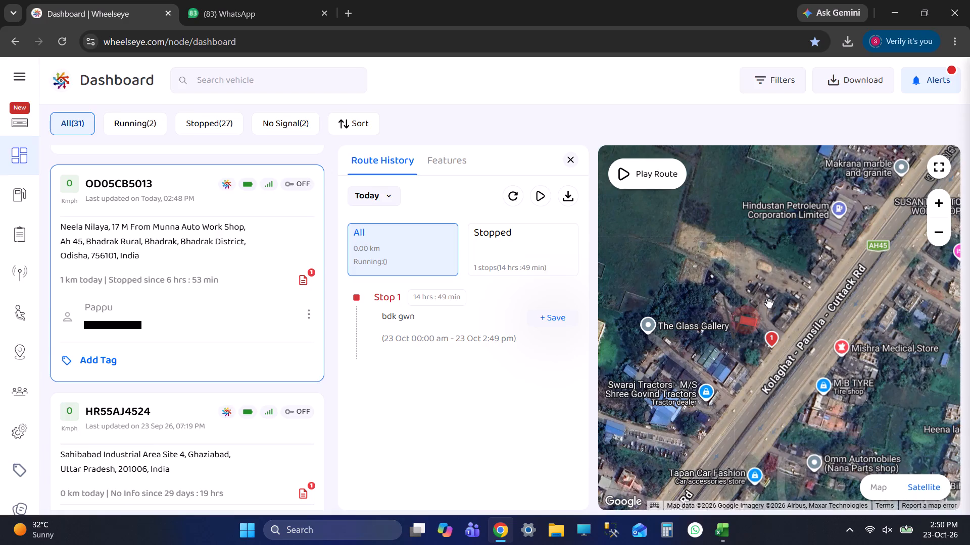
pyautogui.scroll(-2, 221, 328)
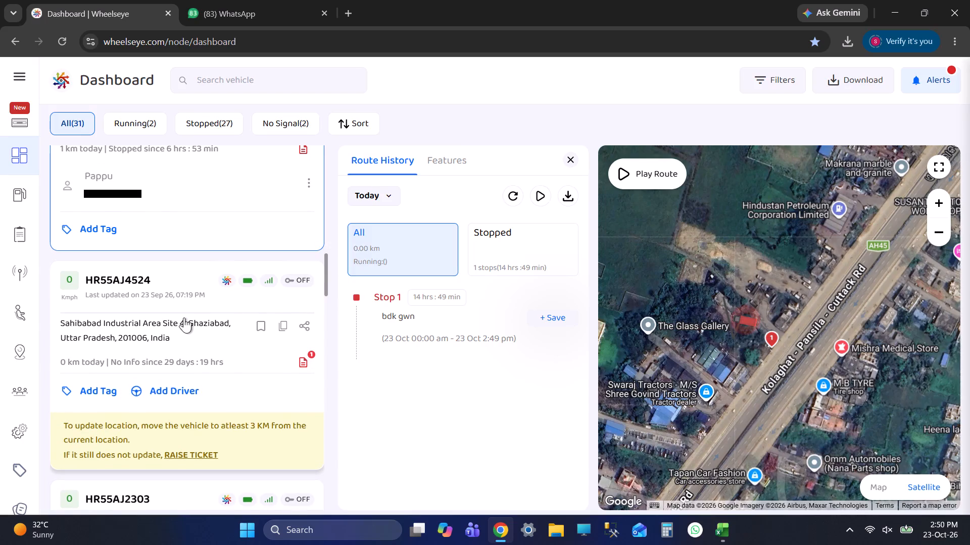
pyautogui.click(199, 316)
pyautogui.scroll(-3, 276, 324)
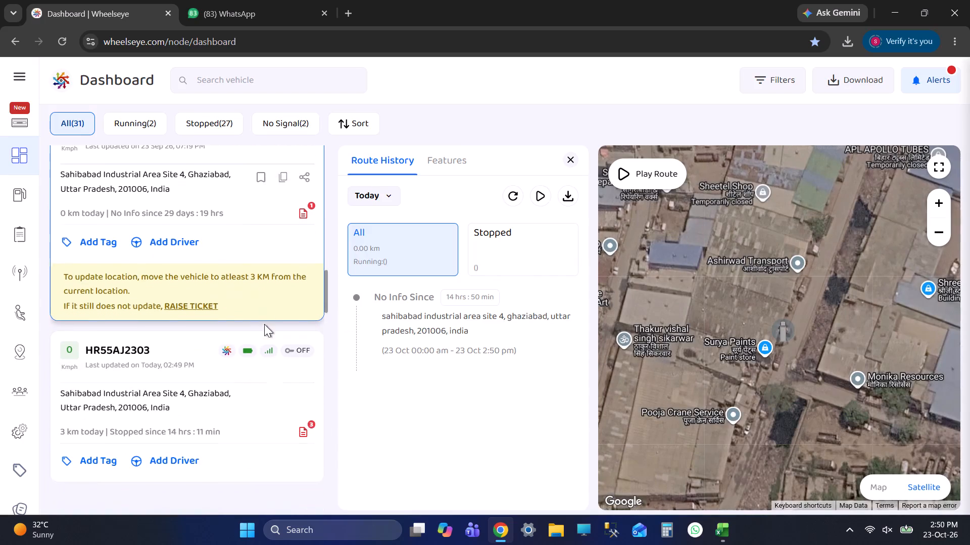
pyautogui.click(198, 344)
pyautogui.scroll(-2, 213, 363)
pyautogui.click(191, 351)
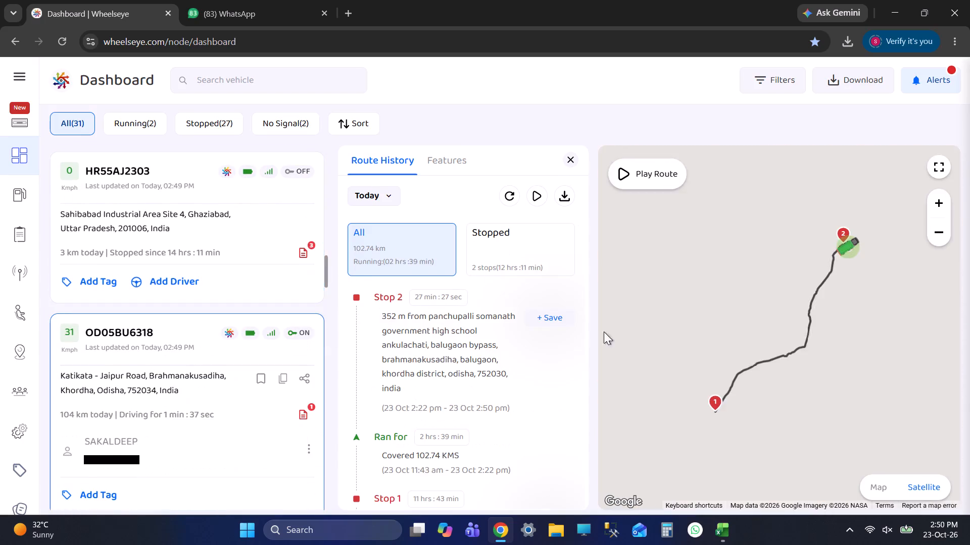
pyautogui.moveTo(861, 221); pyautogui.dragTo(825, 251)
pyautogui.scroll(12, 810, 292)
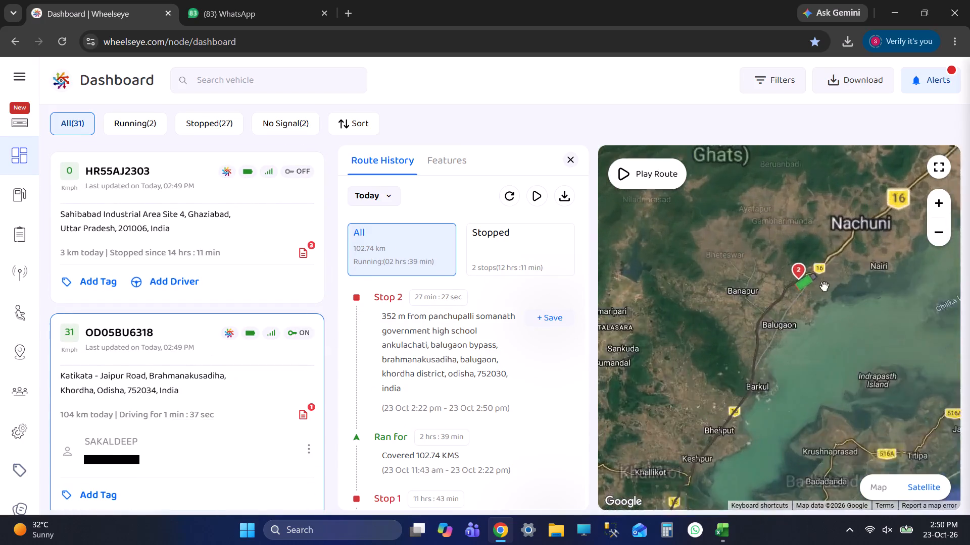
pyautogui.click(469, 361)
pyautogui.scroll(10, 752, 313)
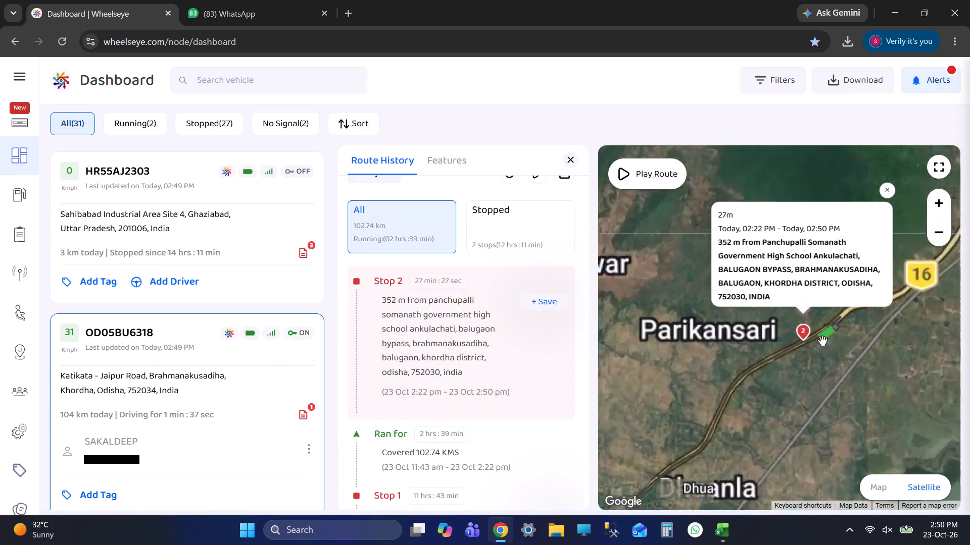
pyautogui.scroll(4, 822, 341)
pyautogui.scroll(-2, 185, 371)
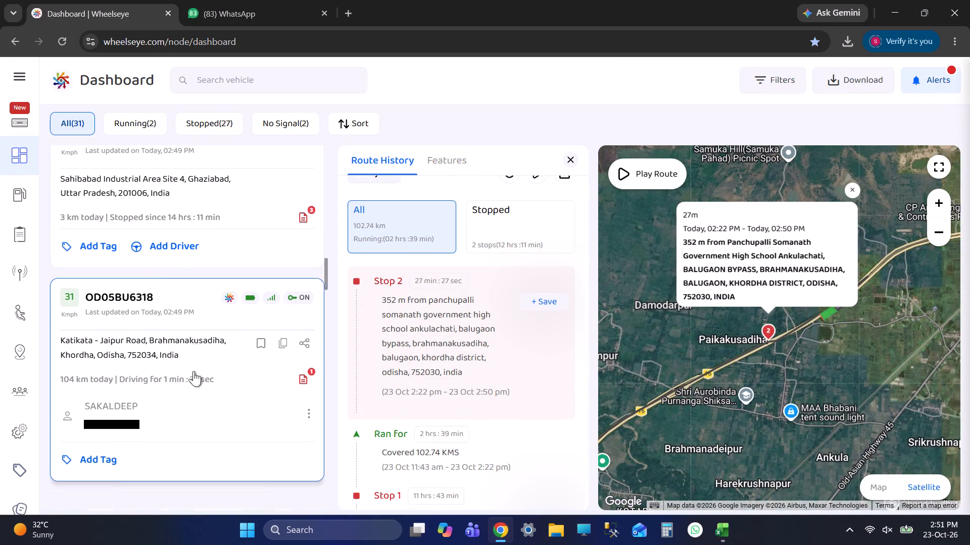
pyautogui.scroll(-2, 198, 366)
pyautogui.click(168, 355)
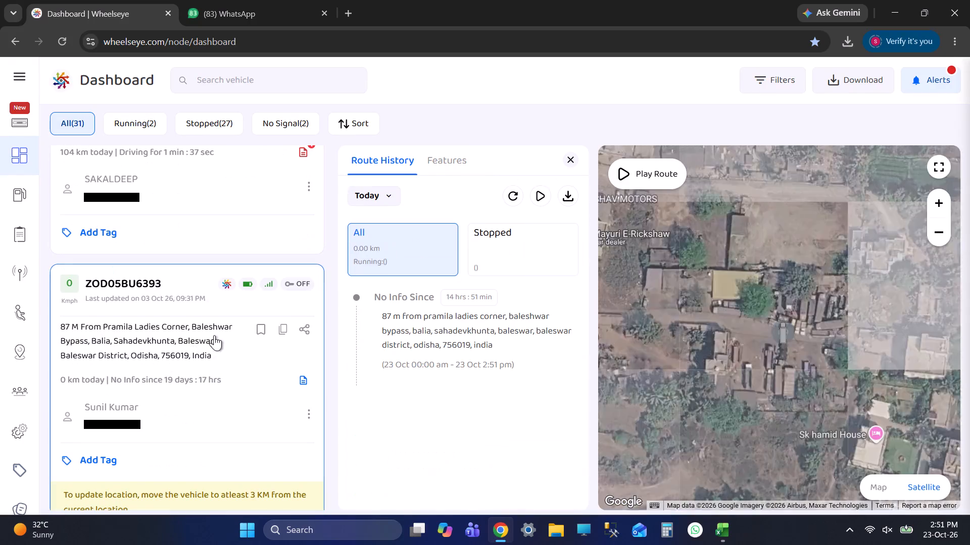
pyautogui.scroll(-2, 241, 335)
pyautogui.scroll(-2, 151, 365)
pyautogui.click(203, 329)
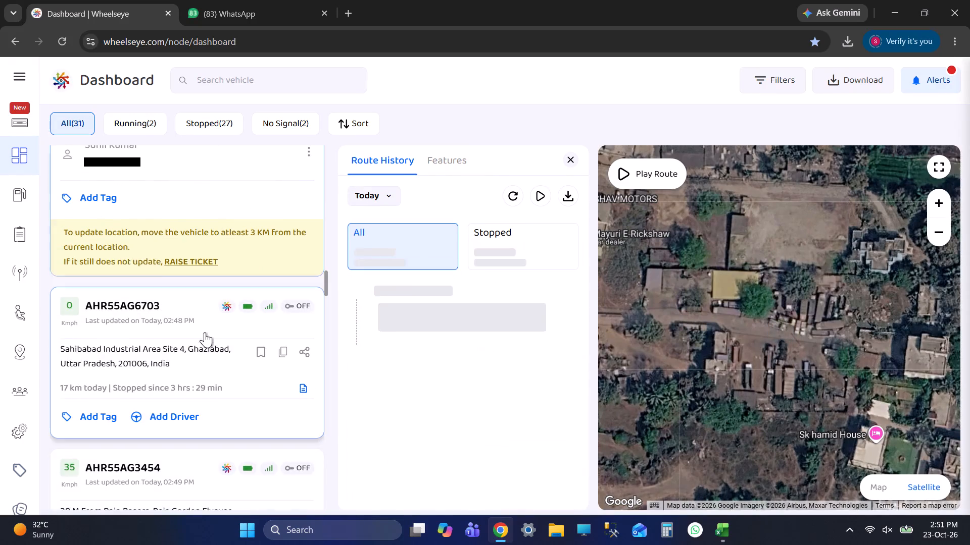
pyautogui.scroll(-3, 221, 367)
pyautogui.click(172, 340)
pyautogui.scroll(-3, 187, 351)
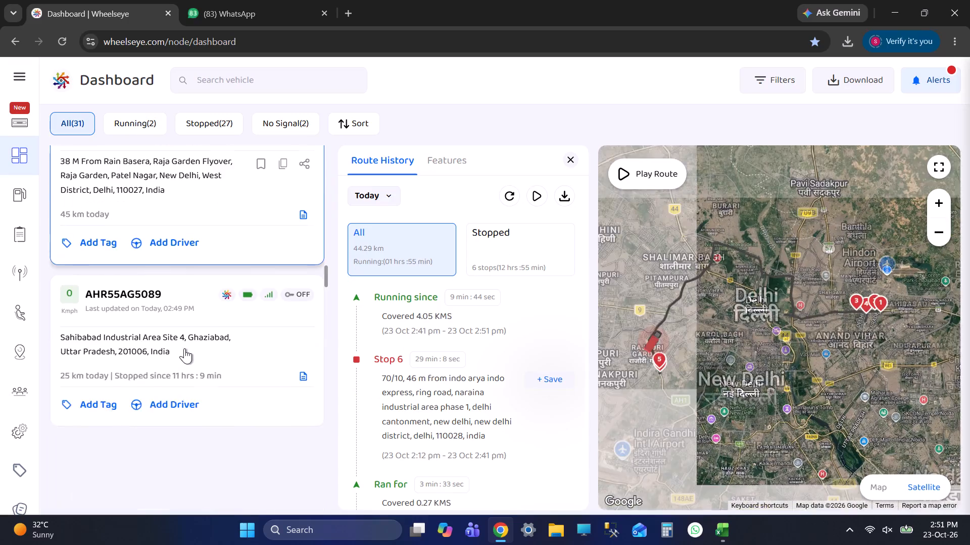
pyautogui.click(182, 316)
pyautogui.scroll(-3, 200, 345)
pyautogui.click(194, 294)
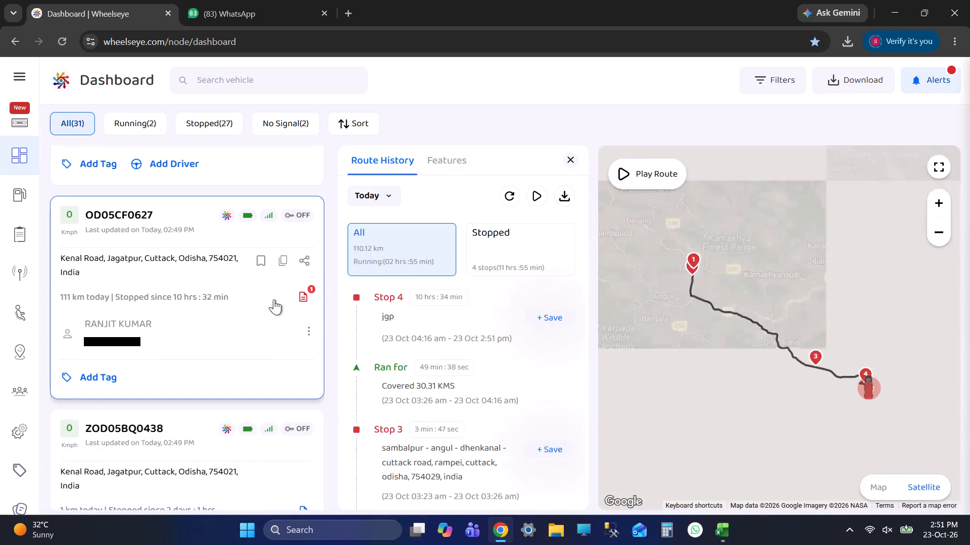
pyautogui.scroll(6, 871, 391)
pyautogui.scroll(-1, 165, 341)
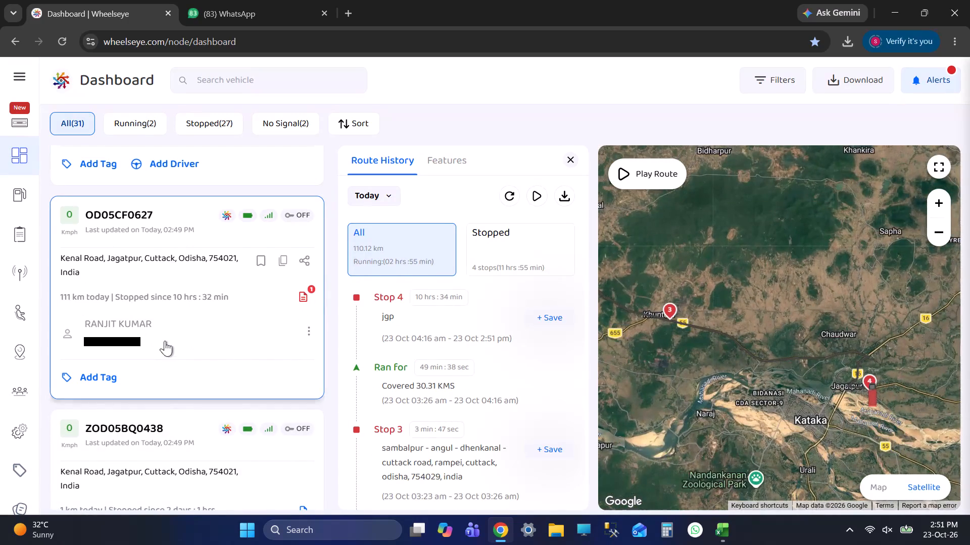
pyautogui.scroll(-2, 165, 341)
pyautogui.click(190, 268)
pyautogui.scroll(-1, 198, 359)
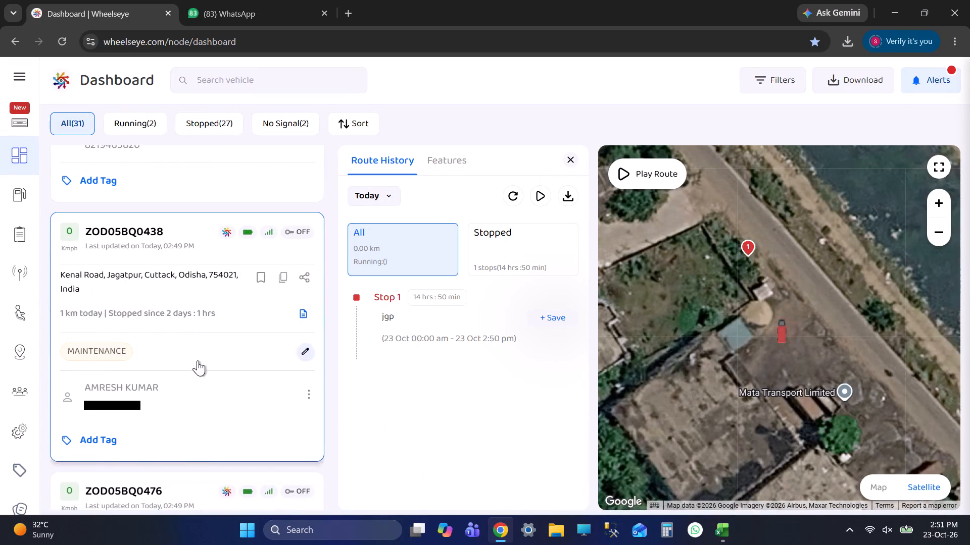
pyautogui.scroll(-2, 198, 360)
pyautogui.click(175, 334)
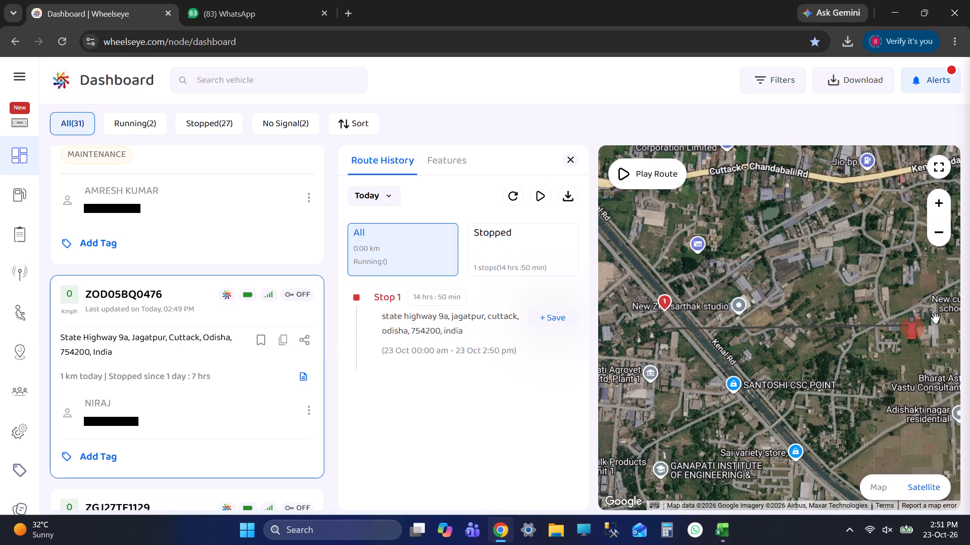
pyautogui.scroll(-4, 930, 331)
pyautogui.scroll(5, 925, 336)
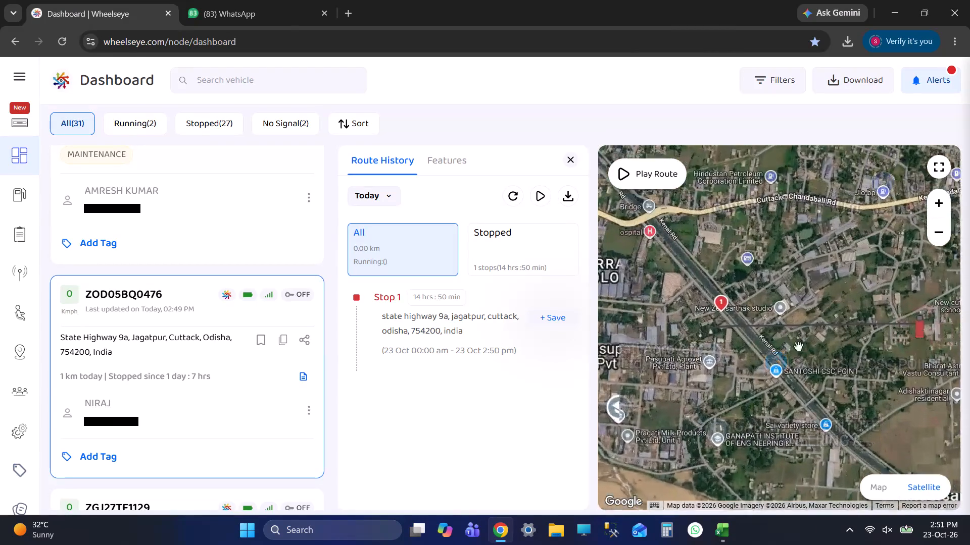
pyautogui.click(470, 331)
pyautogui.moveTo(909, 346); pyautogui.dragTo(691, 363)
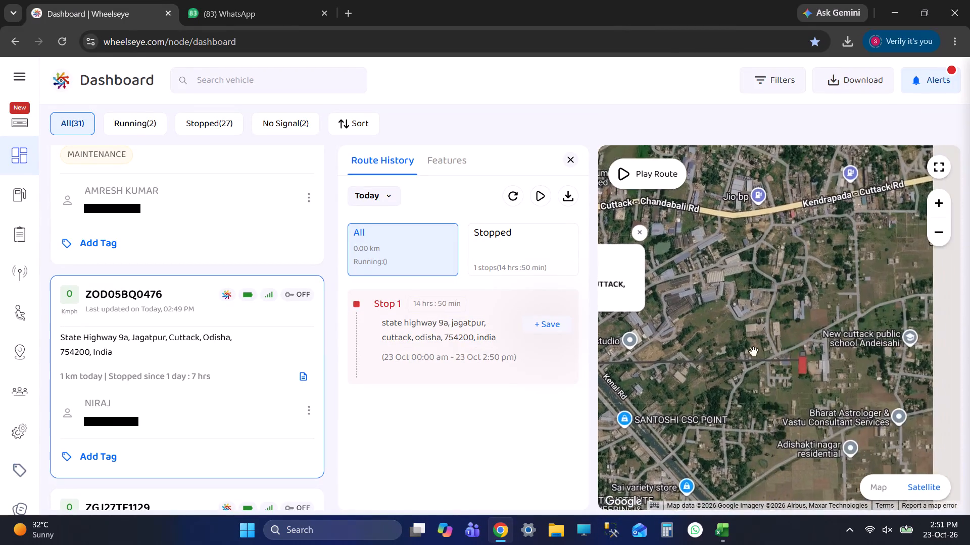
pyautogui.scroll(-6, 796, 367)
pyautogui.scroll(8, 814, 377)
pyautogui.scroll(-3, 759, 381)
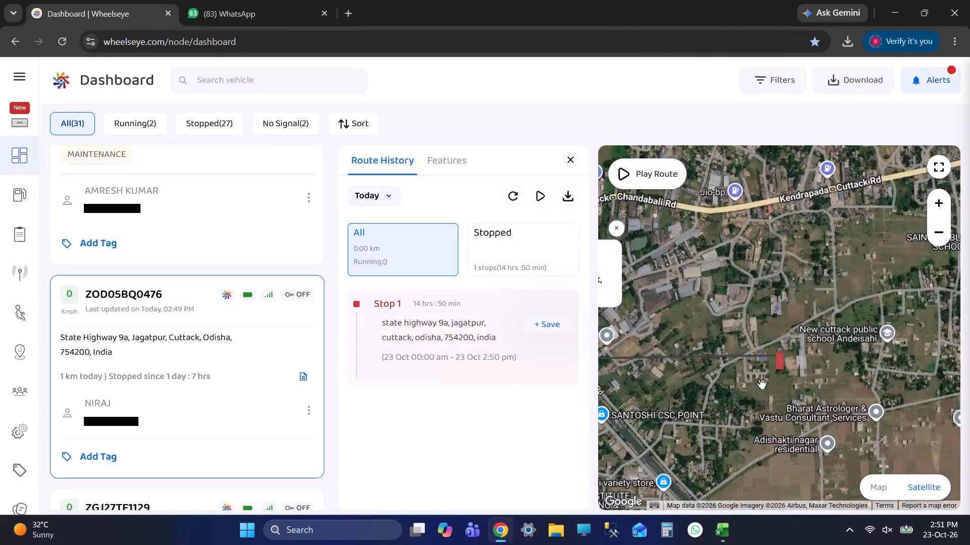
pyautogui.scroll(-6, 762, 384)
pyautogui.scroll(1, 777, 355)
pyautogui.scroll(-1, 777, 355)
pyautogui.scroll(1, 773, 358)
pyautogui.scroll(-1, 772, 358)
pyautogui.scroll(1, 772, 359)
pyautogui.scroll(-2, 771, 360)
pyautogui.scroll(-4, 170, 380)
pyautogui.click(183, 311)
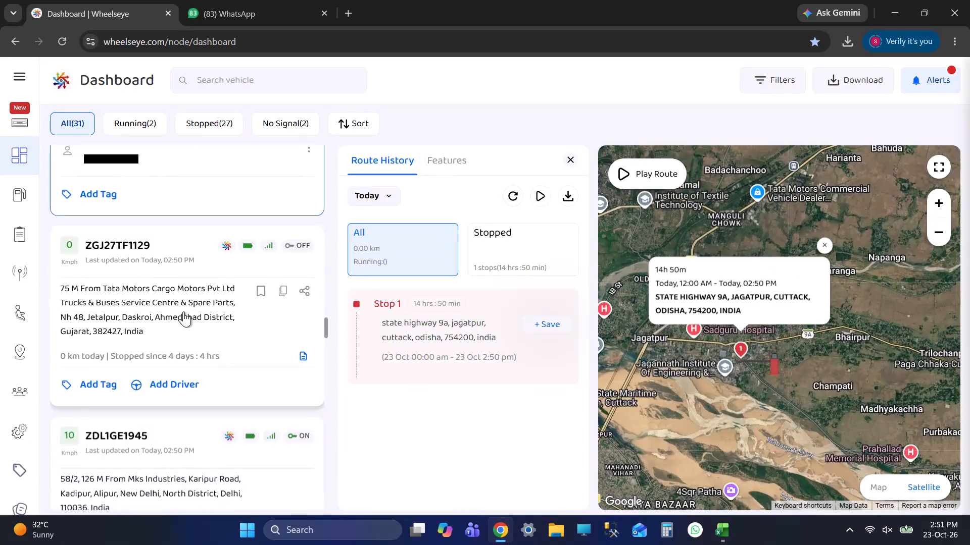
pyautogui.scroll(-3, 189, 323)
pyautogui.click(175, 284)
pyautogui.scroll(-4, 232, 303)
pyautogui.scroll(2, 214, 295)
pyautogui.click(158, 326)
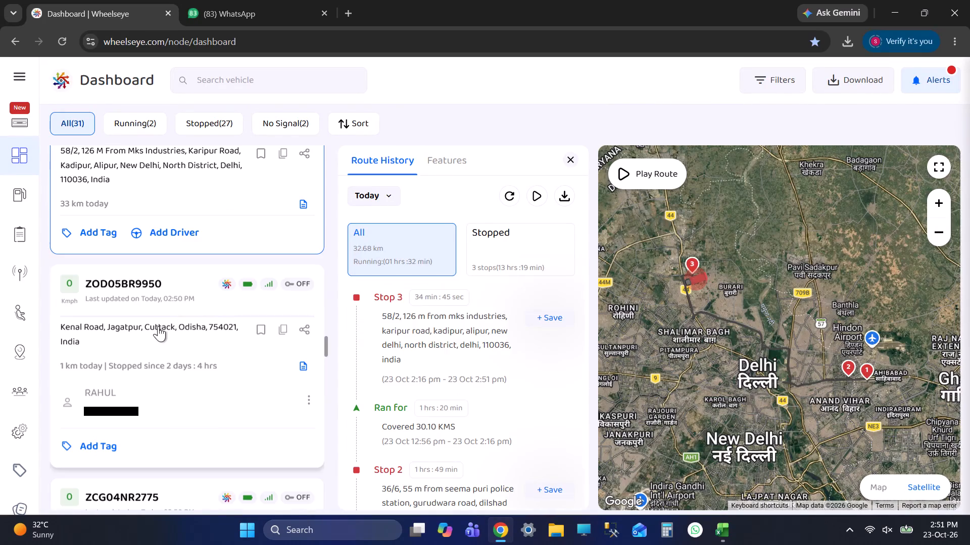
pyautogui.scroll(3, 194, 333)
pyautogui.scroll(-2, 222, 335)
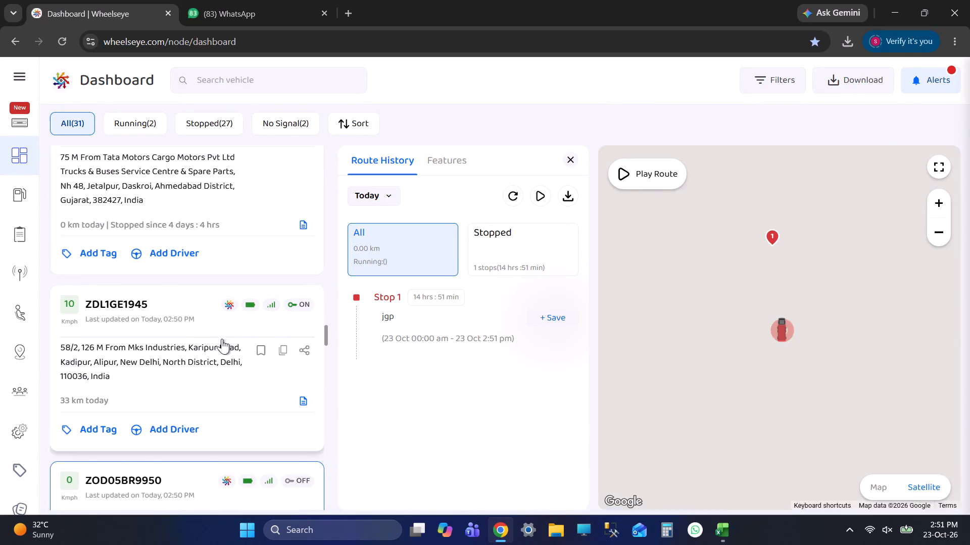
pyautogui.scroll(-1, 222, 339)
pyautogui.scroll(2, 222, 333)
pyautogui.scroll(-6, 222, 333)
pyautogui.click(183, 294)
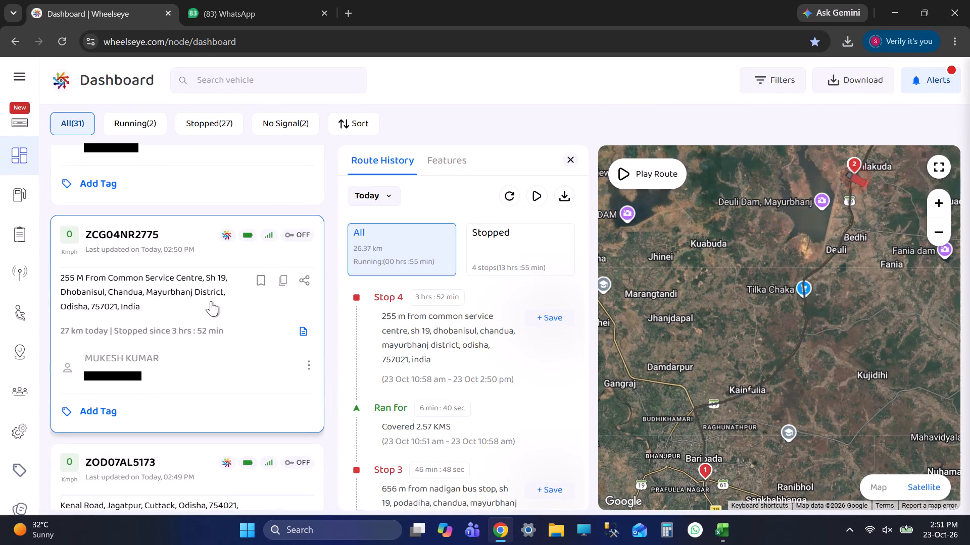
pyautogui.moveTo(885, 213); pyautogui.dragTo(791, 317)
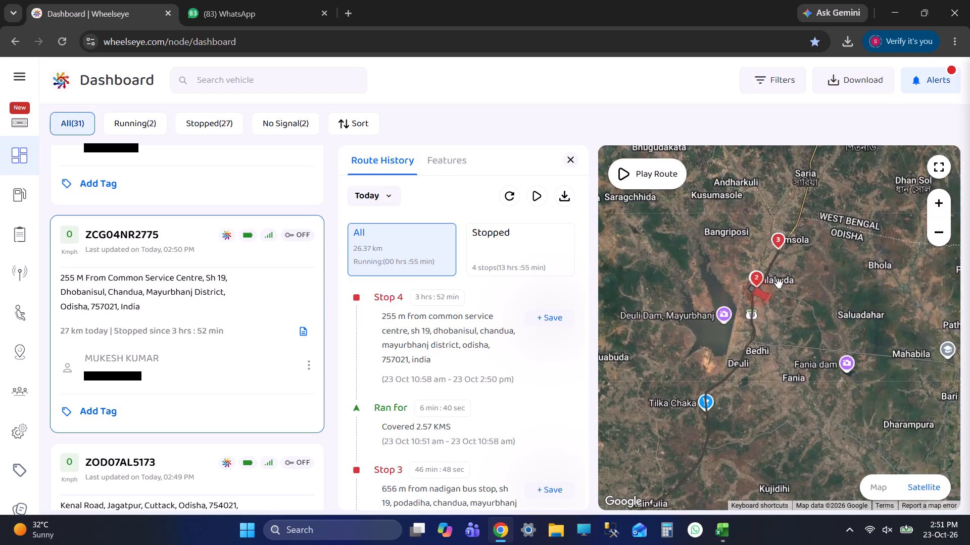
pyautogui.scroll(13, 779, 283)
pyautogui.moveTo(774, 380); pyautogui.dragTo(800, 303)
pyautogui.scroll(8, 772, 339)
pyautogui.scroll(-2, 104, 307)
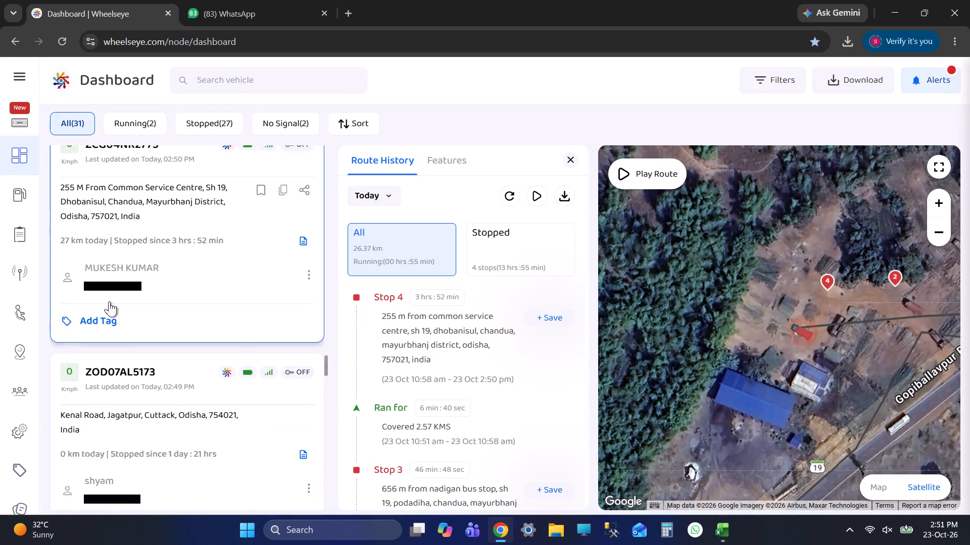
pyautogui.click(165, 331)
pyautogui.scroll(-4, 262, 371)
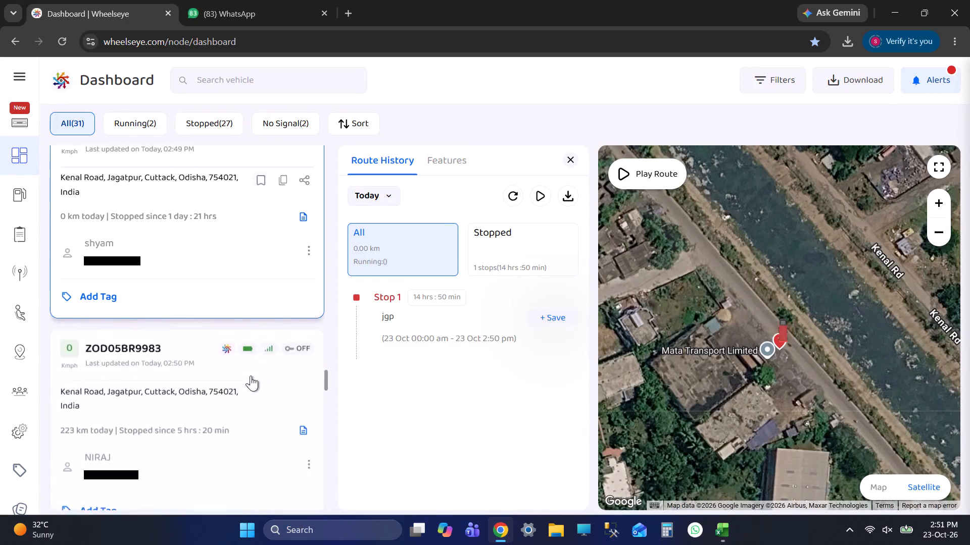
pyautogui.scroll(-1, 251, 375)
pyautogui.click(168, 280)
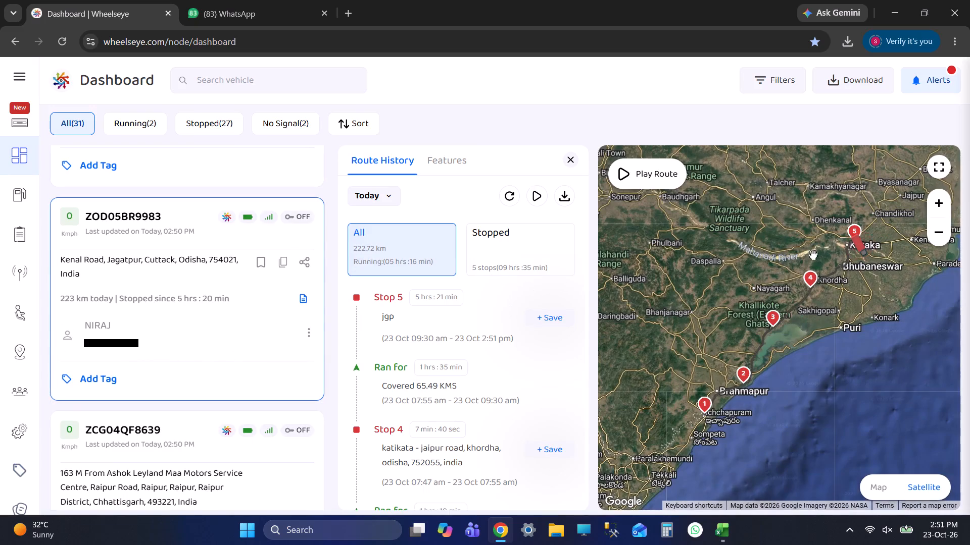
pyautogui.scroll(12, 857, 229)
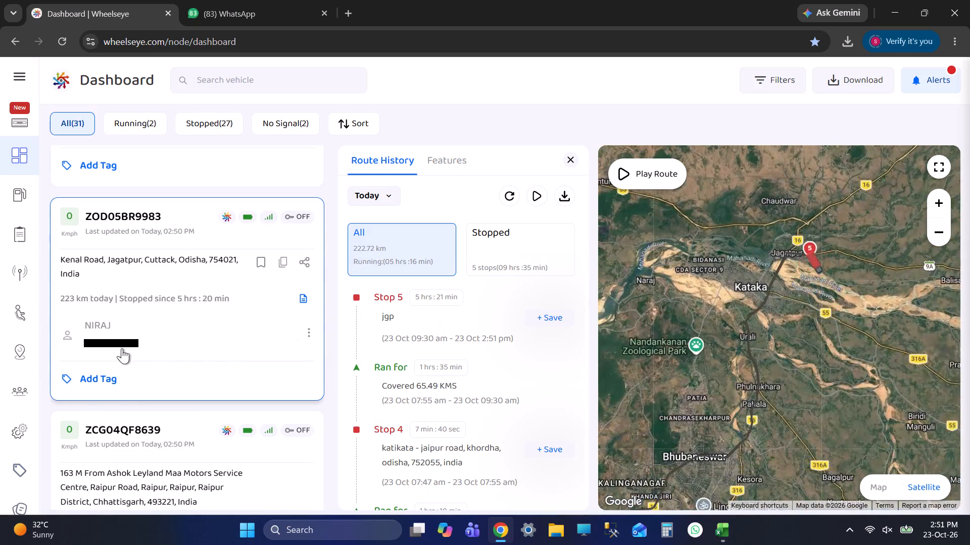
pyautogui.scroll(-3, 121, 350)
pyautogui.click(160, 282)
pyautogui.scroll(-4, 161, 302)
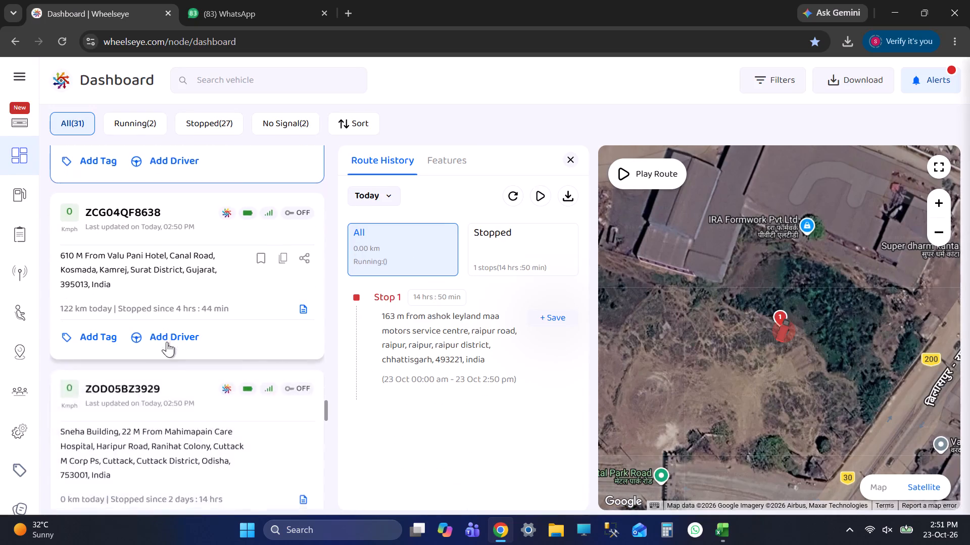
pyautogui.scroll(-1, 167, 342)
pyautogui.click(167, 304)
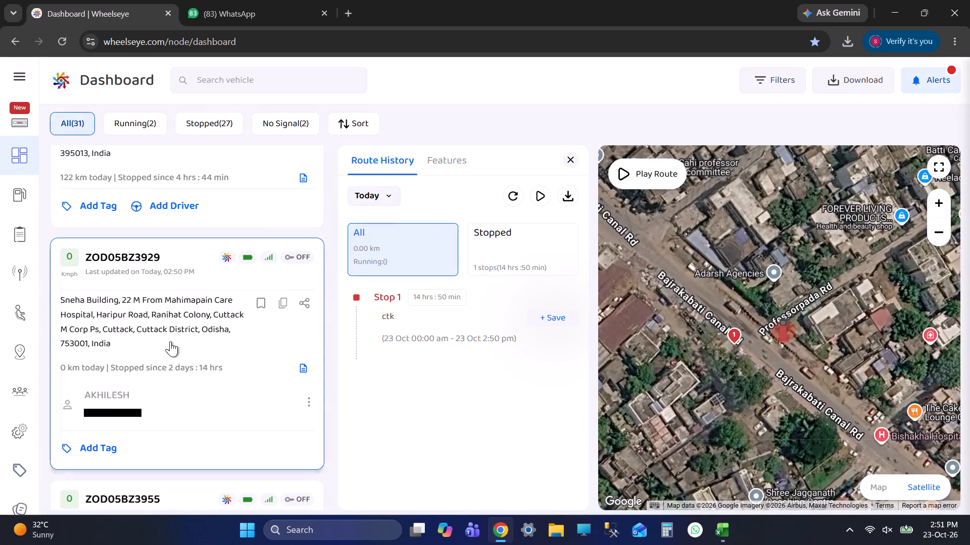
pyautogui.scroll(-4, 173, 339)
pyautogui.click(167, 293)
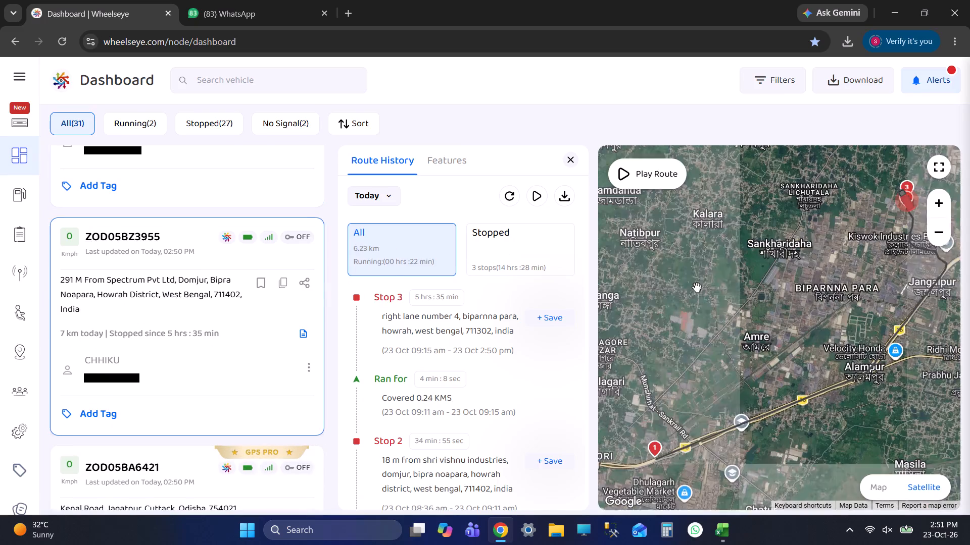
pyautogui.moveTo(840, 223); pyautogui.dragTo(716, 324)
pyautogui.scroll(10, 762, 301)
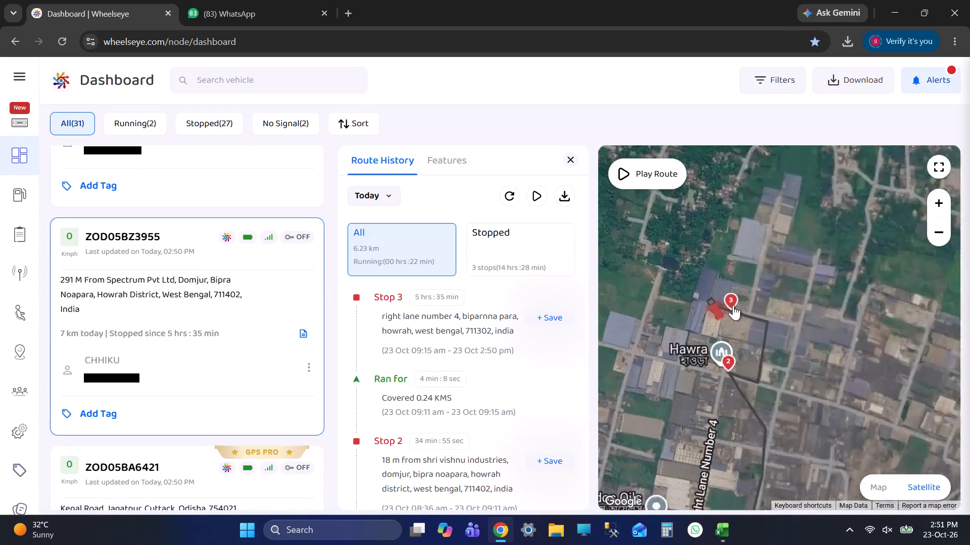
pyautogui.scroll(3, 733, 305)
pyautogui.scroll(-7, 711, 304)
pyautogui.scroll(1, 713, 306)
pyautogui.scroll(-1, 713, 306)
pyautogui.scroll(1, 713, 295)
pyautogui.scroll(-1, 713, 296)
pyautogui.scroll(1, 713, 300)
pyautogui.scroll(-1, 713, 301)
pyautogui.scroll(1, 713, 301)
pyautogui.scroll(-5, 713, 301)
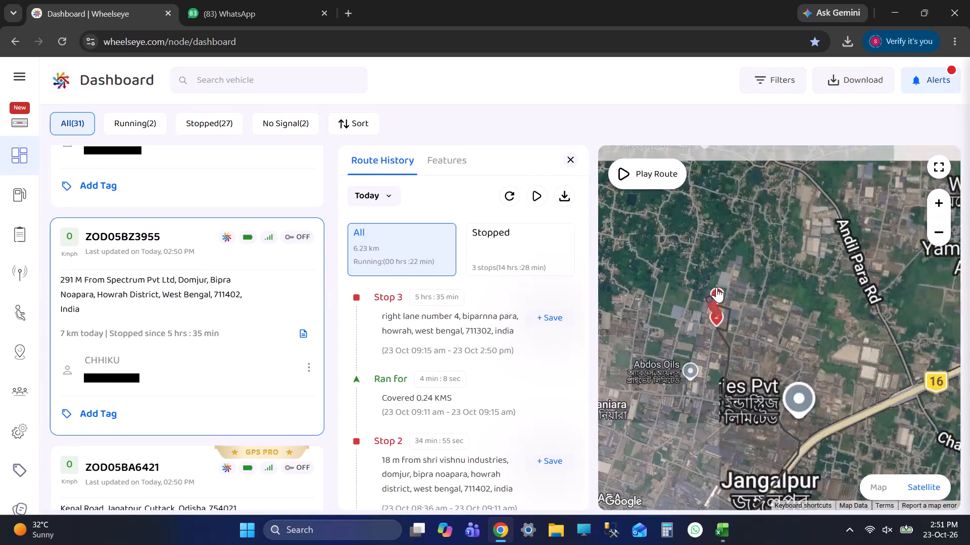
pyautogui.scroll(-2, 716, 287)
pyautogui.scroll(1, 716, 291)
pyautogui.scroll(-11, 716, 291)
pyautogui.click(471, 333)
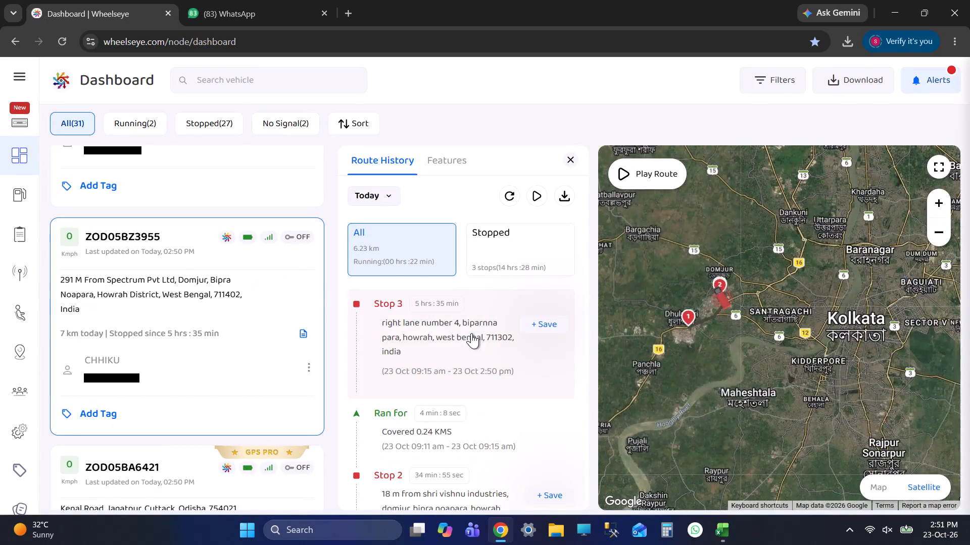
pyautogui.scroll(-3, 193, 296)
pyautogui.click(175, 279)
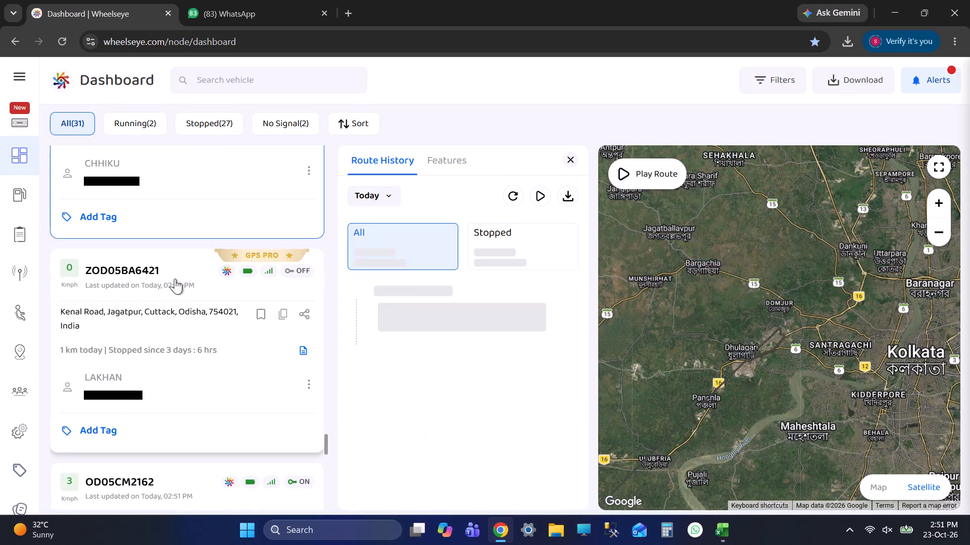
pyautogui.scroll(4, 780, 301)
pyautogui.scroll(-20, 780, 318)
pyautogui.scroll(3, 770, 339)
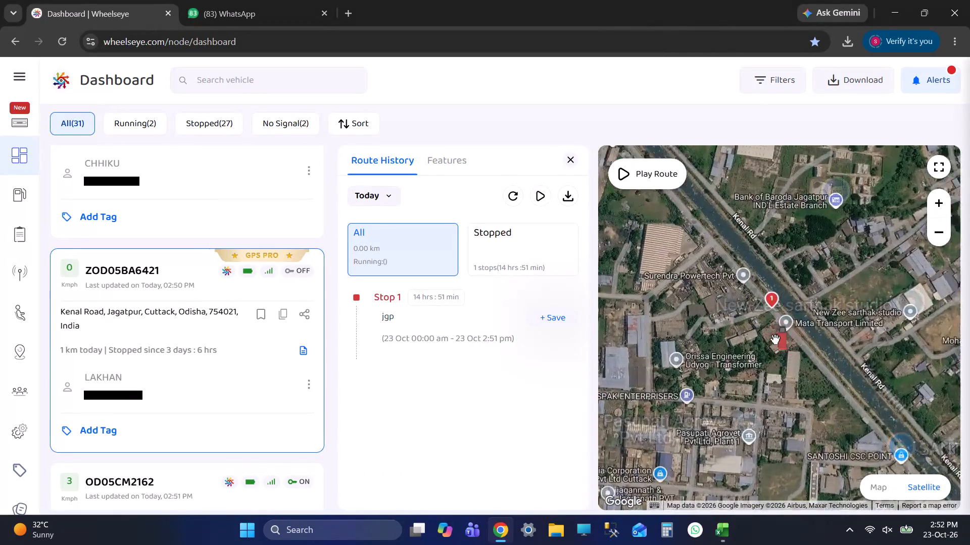
pyautogui.scroll(3, 777, 339)
pyautogui.scroll(-4, 100, 338)
pyautogui.click(150, 235)
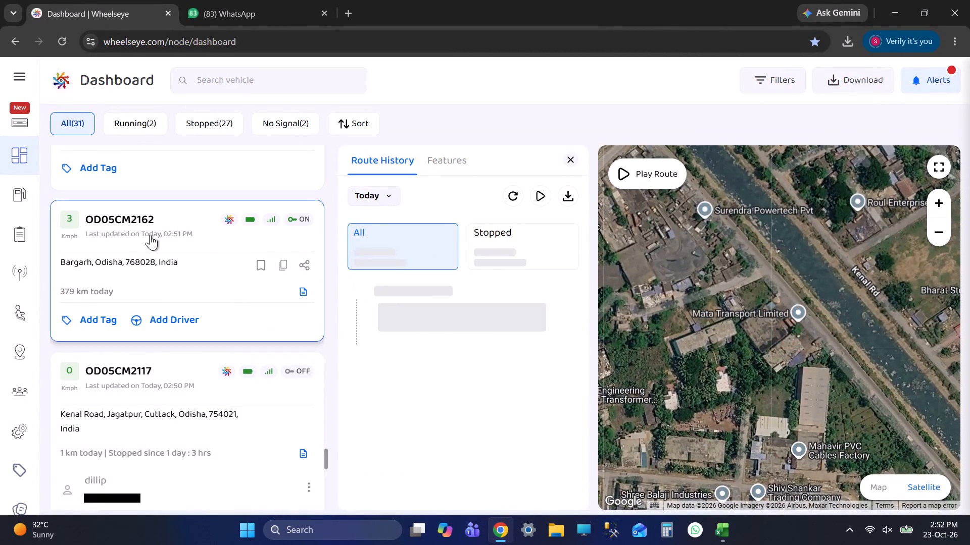
pyautogui.scroll(6, 732, 202)
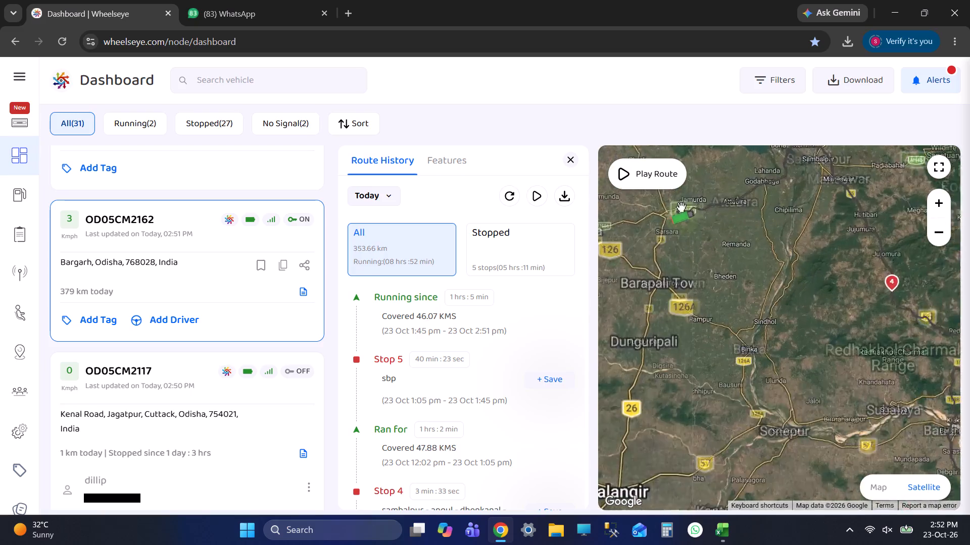
pyautogui.moveTo(681, 207); pyautogui.dragTo(714, 244)
pyautogui.scroll(14, 704, 252)
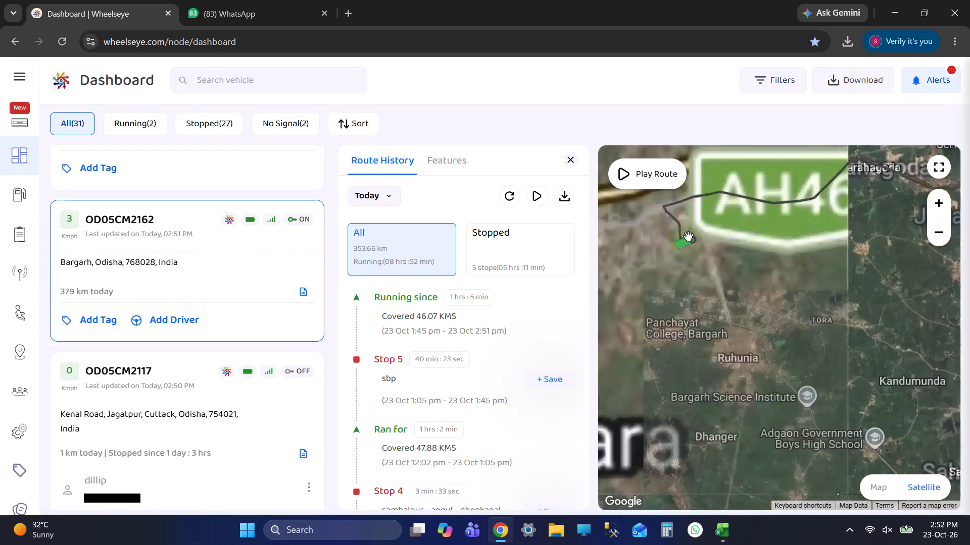
pyautogui.scroll(10, 684, 247)
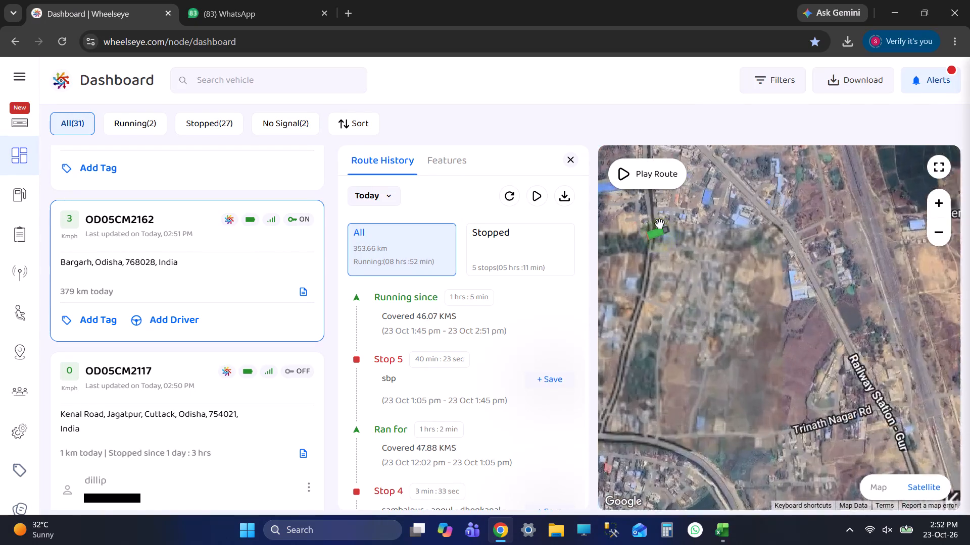
pyautogui.scroll(6, 659, 224)
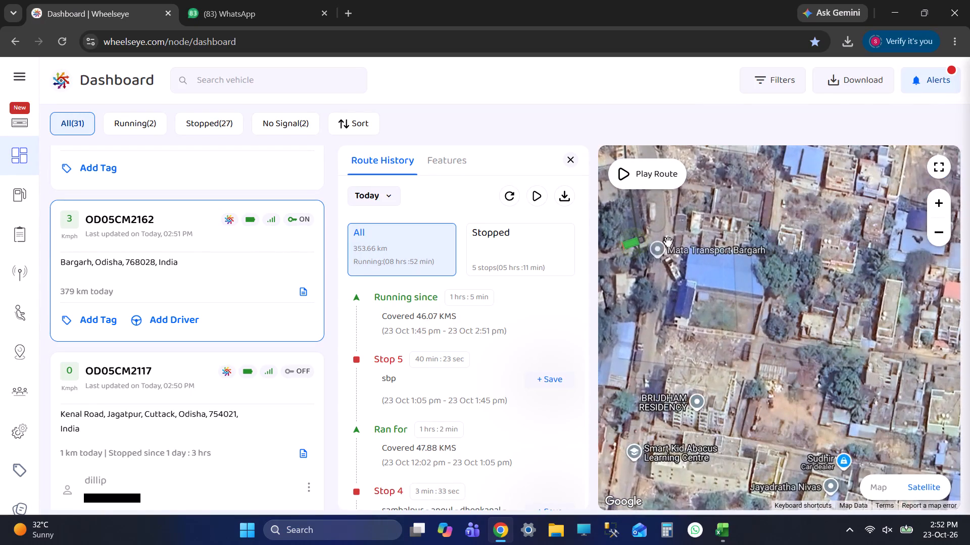
pyautogui.moveTo(668, 242); pyautogui.dragTo(715, 288)
pyautogui.click(437, 391)
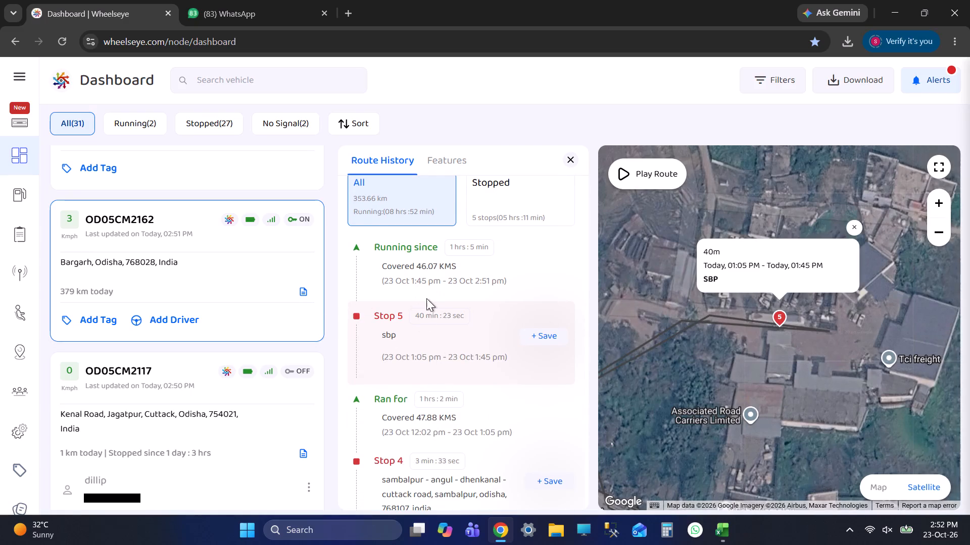
pyautogui.scroll(3, 426, 298)
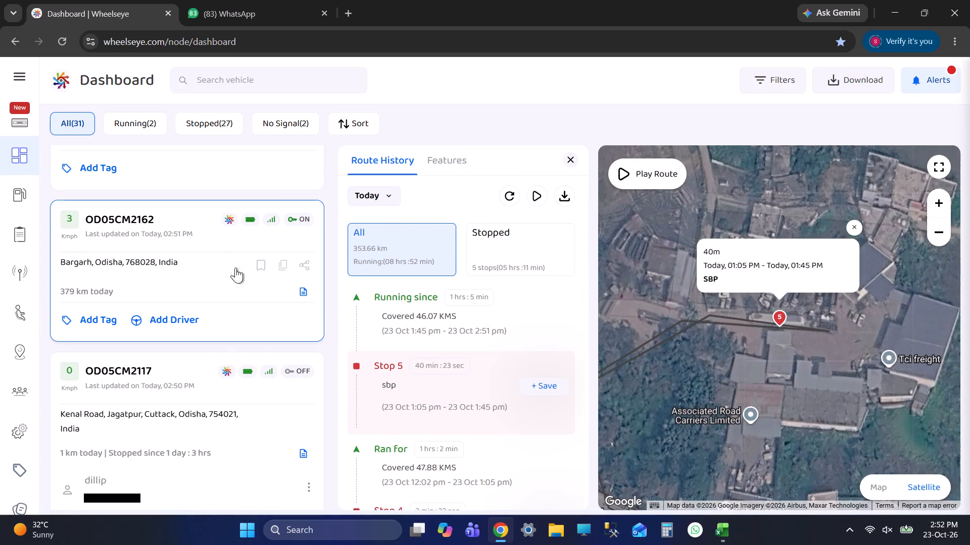
pyautogui.scroll(-11, 711, 323)
pyautogui.scroll(1, 720, 326)
pyautogui.scroll(-2, 719, 327)
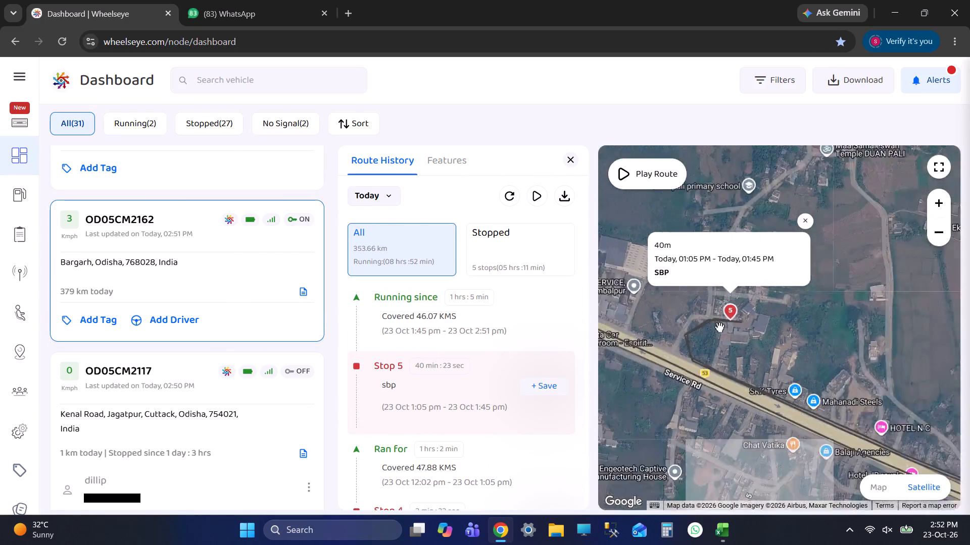
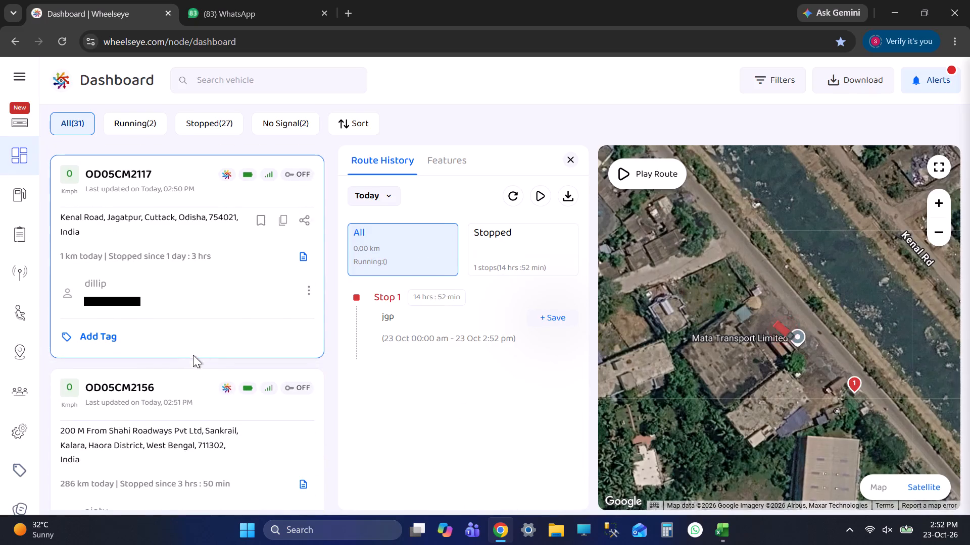
pyautogui.scroll(-3, 848, 336)
pyautogui.moveTo(845, 353); pyautogui.dragTo(773, 311)
pyautogui.scroll(-9, 772, 325)
pyautogui.scroll(7, 771, 302)
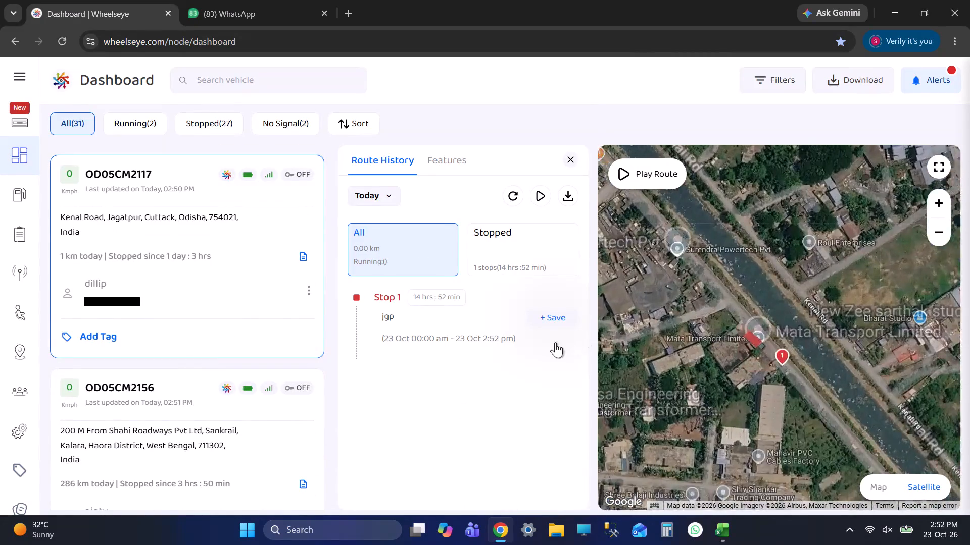
pyautogui.click(496, 335)
pyautogui.scroll(-2, 167, 346)
pyautogui.click(165, 334)
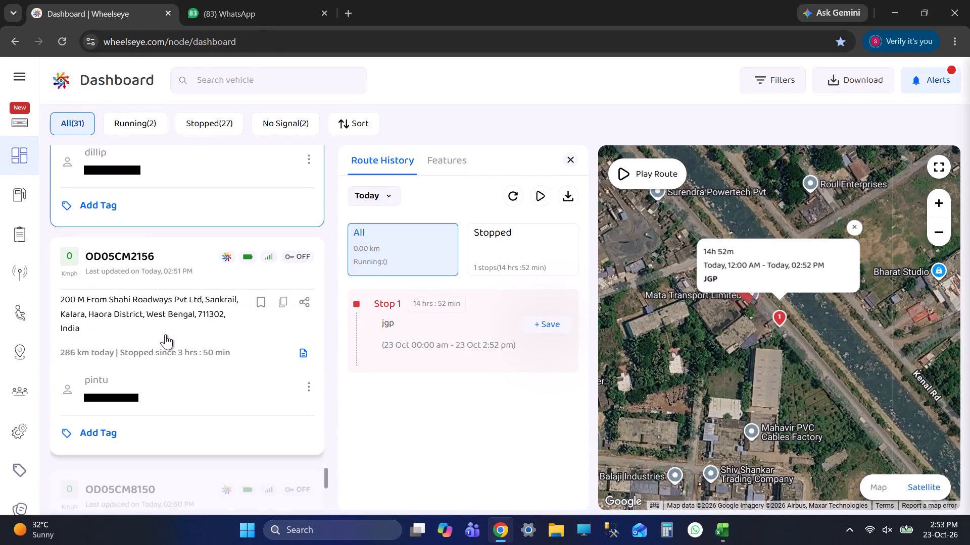
pyautogui.scroll(5, 915, 220)
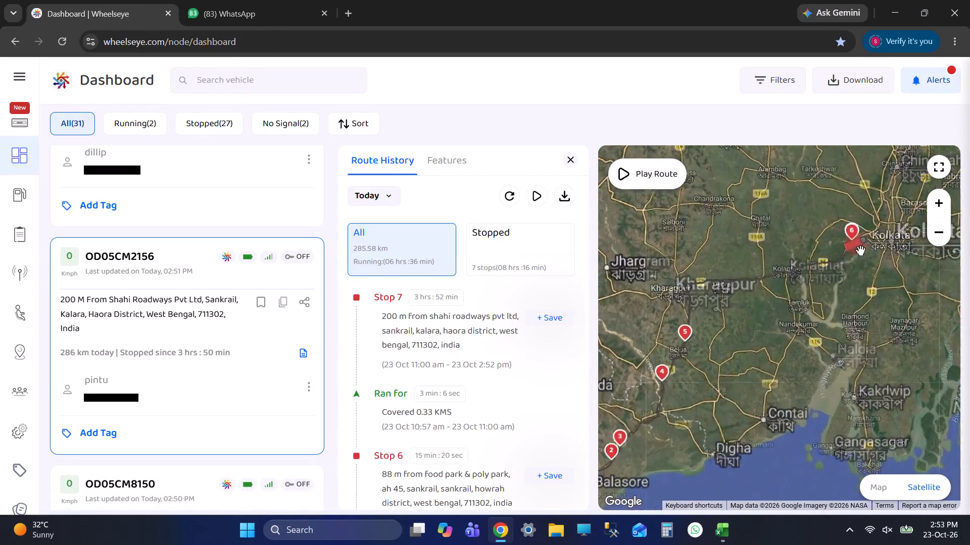
pyautogui.scroll(20, 860, 250)
pyautogui.scroll(2, 860, 250)
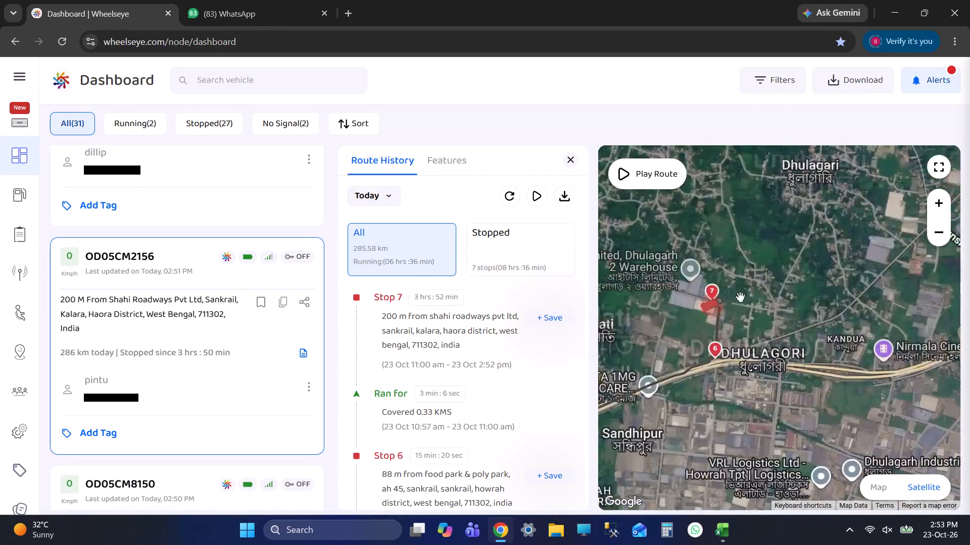
pyautogui.moveTo(740, 297); pyautogui.dragTo(803, 277)
pyautogui.moveTo(750, 281); pyautogui.dragTo(802, 275)
pyautogui.scroll(3, 794, 291)
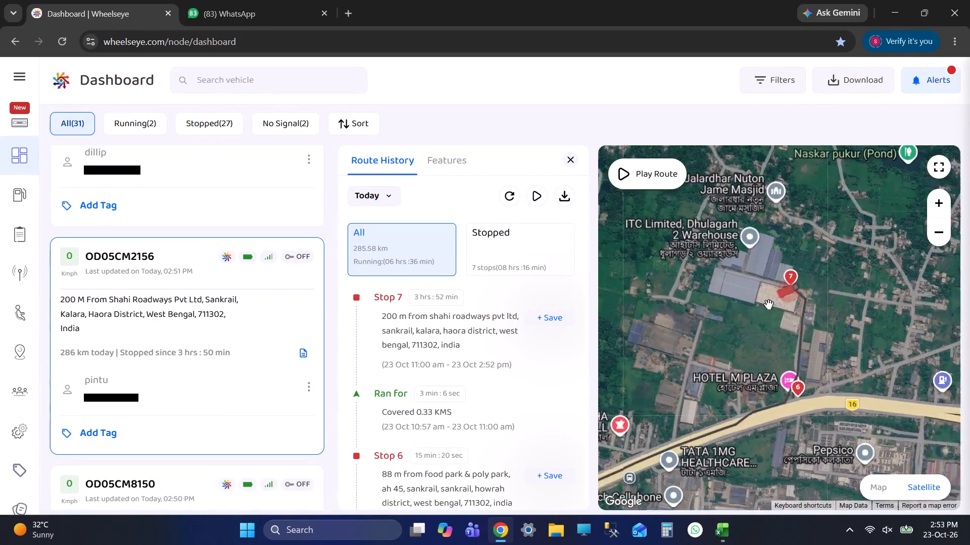
pyautogui.scroll(5, 768, 304)
pyautogui.scroll(-4, 780, 294)
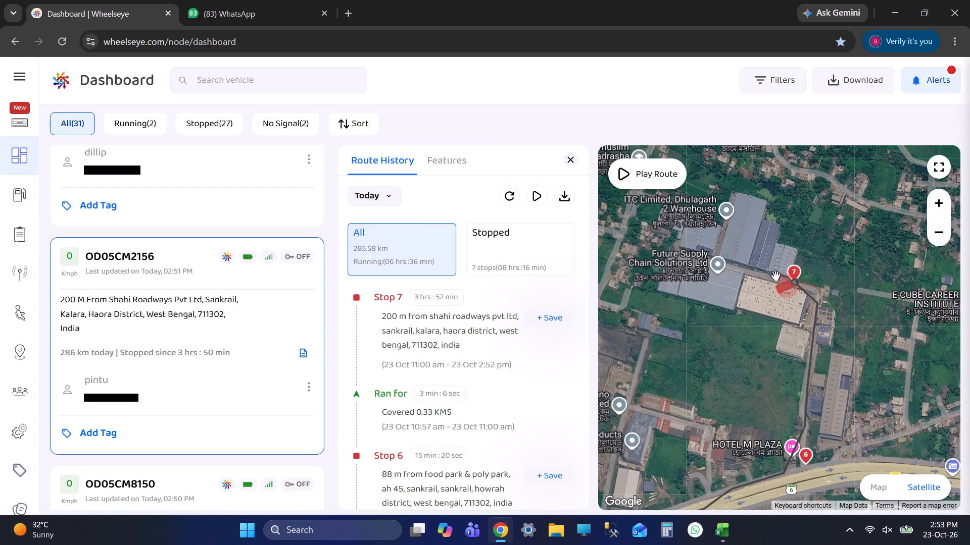
pyautogui.click(437, 350)
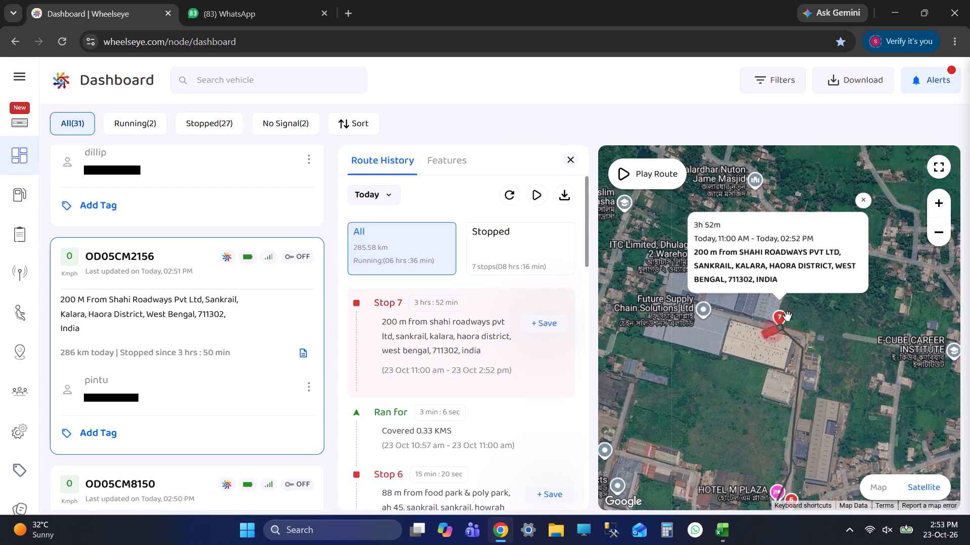
pyautogui.scroll(4, 789, 326)
pyautogui.scroll(-6, 794, 336)
pyautogui.click(869, 209)
pyautogui.click(484, 351)
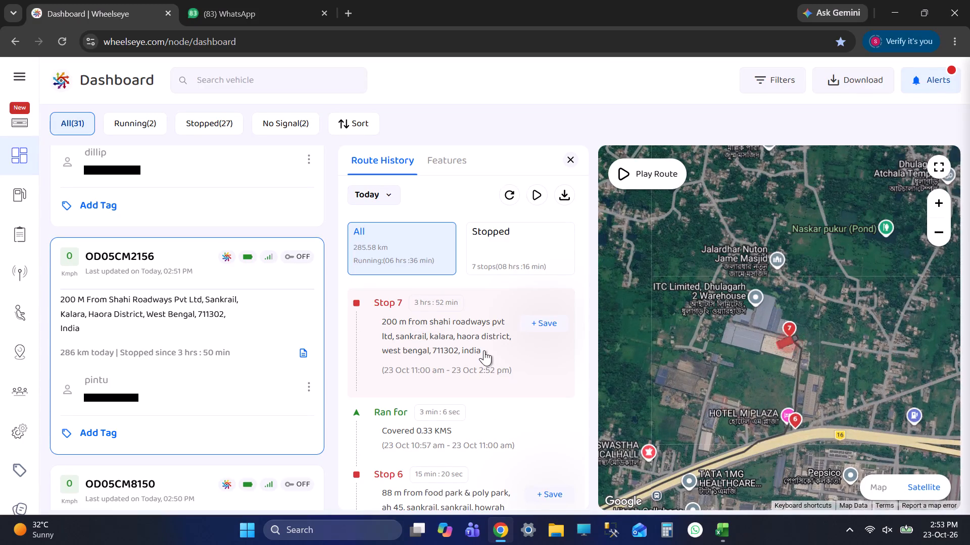
pyautogui.scroll(-2, 203, 368)
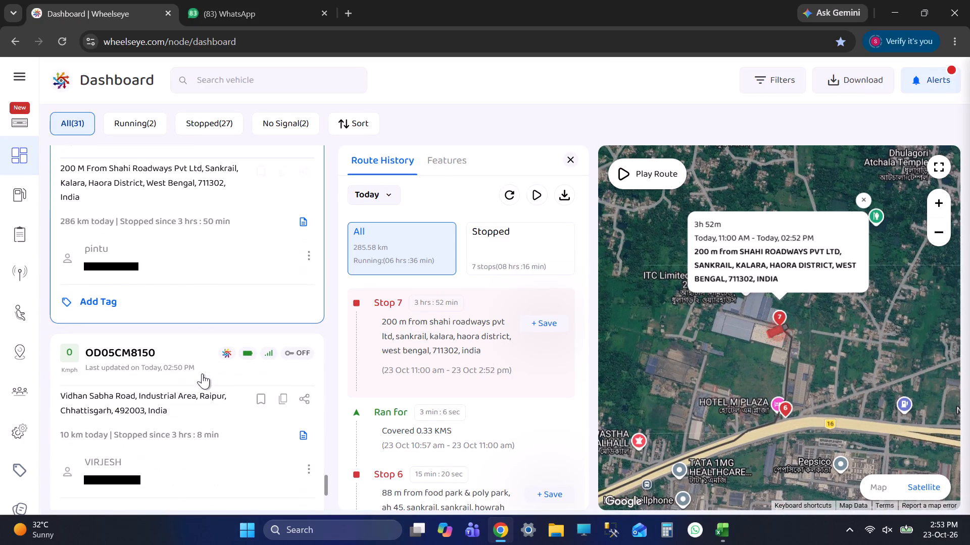
pyautogui.scroll(-1, 183, 414)
pyautogui.click(173, 363)
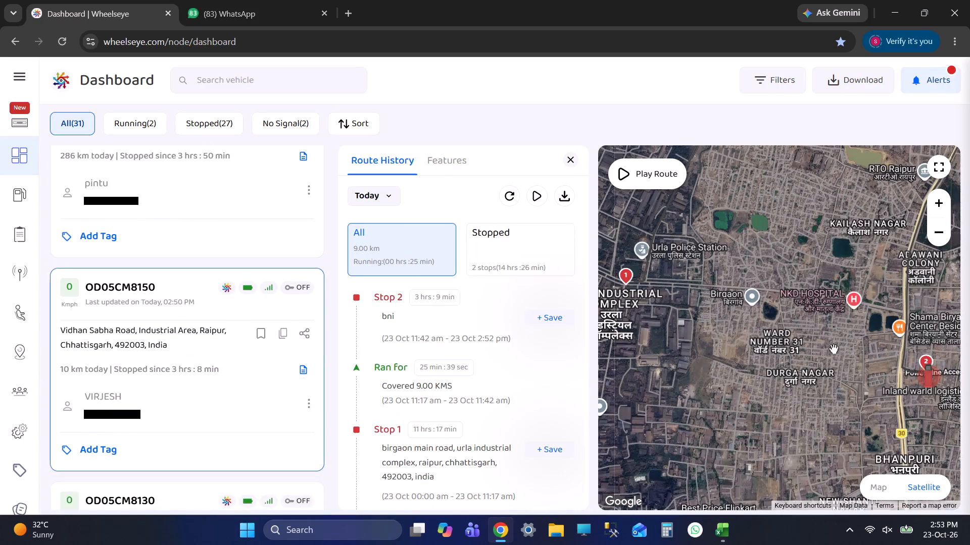
pyautogui.moveTo(817, 387); pyautogui.dragTo(673, 351)
pyautogui.scroll(-7, 691, 355)
pyautogui.scroll(1, 708, 357)
pyautogui.scroll(-1, 708, 357)
pyautogui.scroll(1, 708, 357)
pyautogui.scroll(-2, 708, 357)
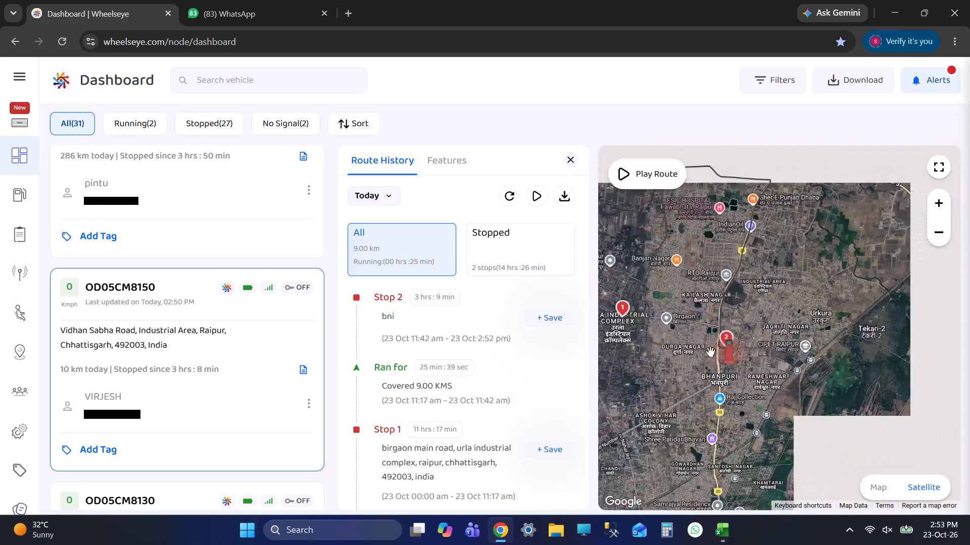
pyautogui.scroll(-1, 710, 352)
pyautogui.scroll(1, 710, 352)
pyautogui.scroll(-2, 710, 352)
pyautogui.scroll(-2, 223, 385)
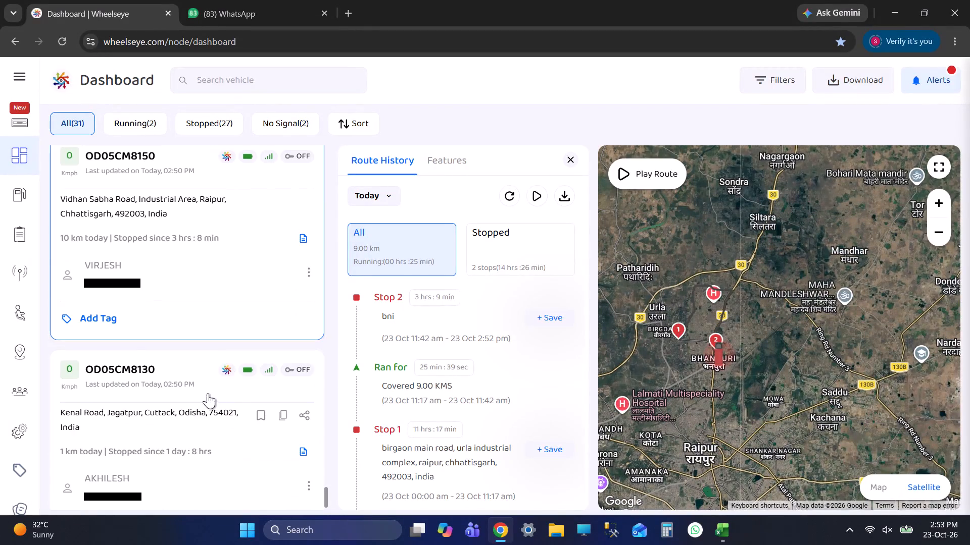
pyautogui.click(204, 394)
pyautogui.scroll(4, 766, 332)
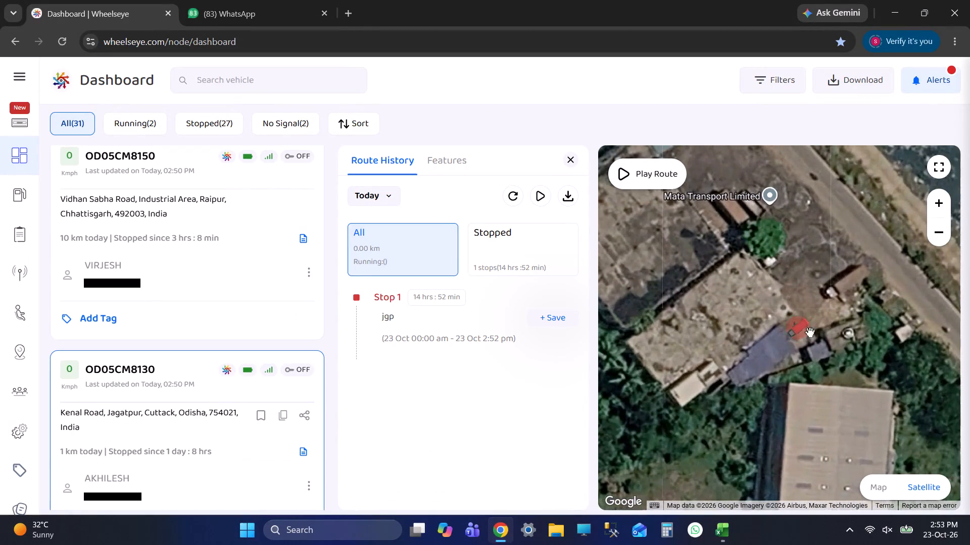
pyautogui.scroll(2, 796, 310)
pyautogui.scroll(-8, 805, 331)
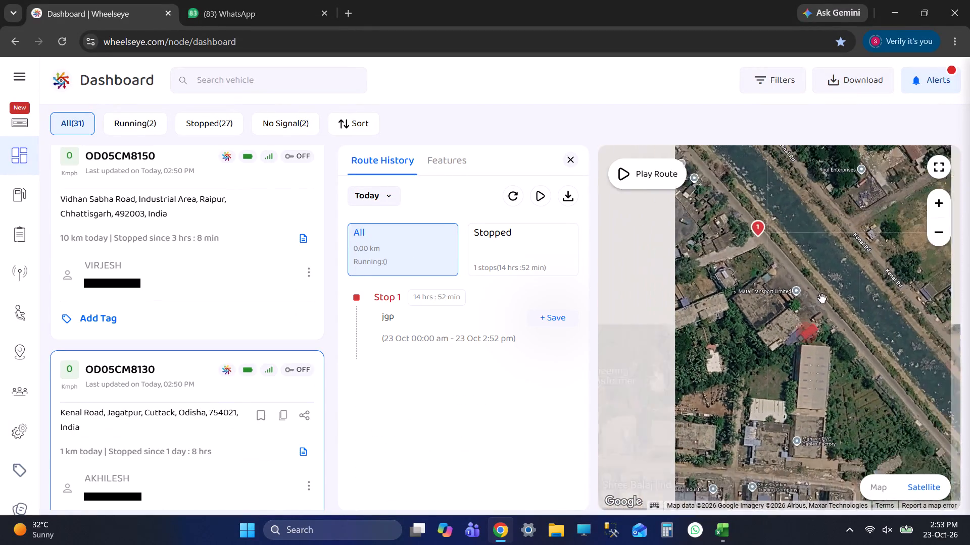
pyautogui.moveTo(825, 292); pyautogui.dragTo(780, 299)
pyautogui.scroll(-4, 752, 321)
pyautogui.scroll(12, 759, 325)
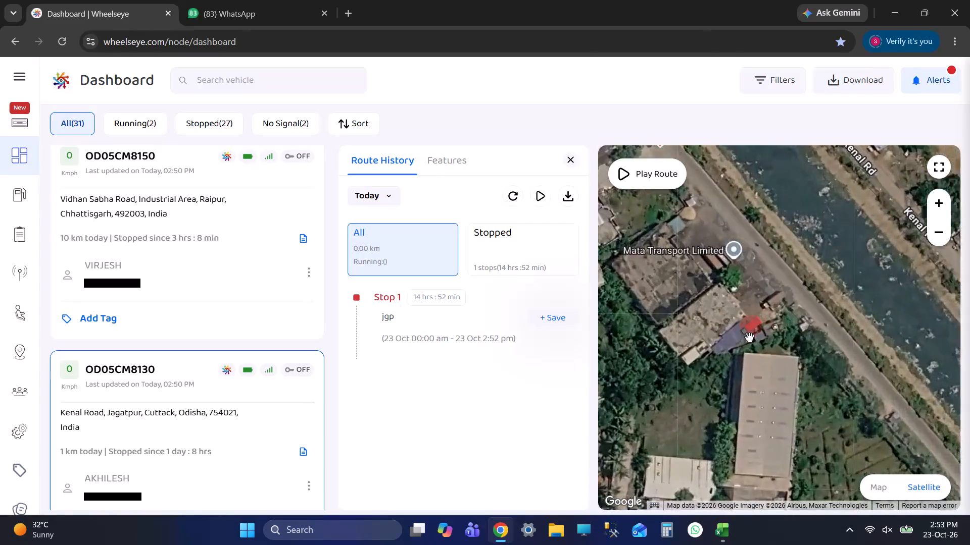
pyautogui.scroll(4, 749, 337)
pyautogui.scroll(-3, 763, 296)
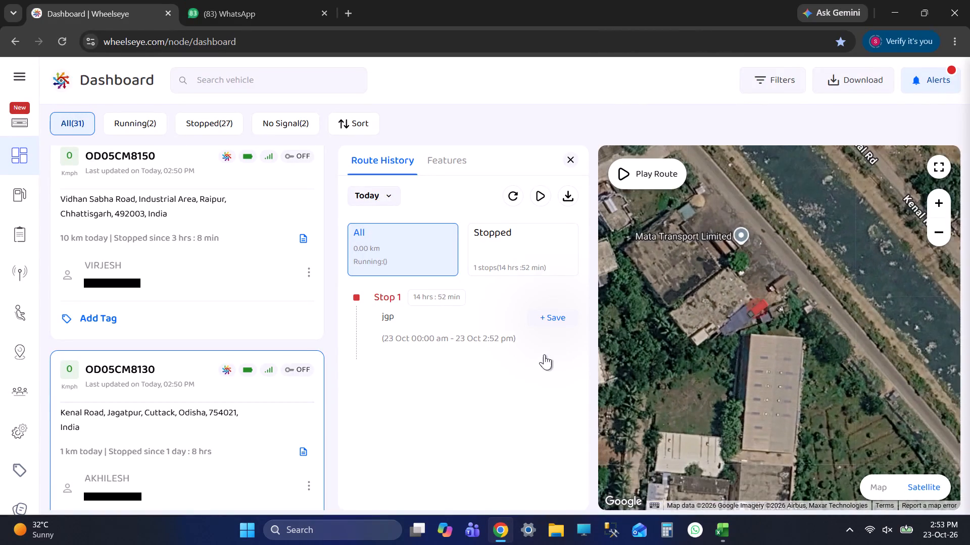
pyautogui.click(474, 333)
pyautogui.scroll(-2, 757, 317)
pyautogui.scroll(1, 755, 321)
pyautogui.scroll(-7, 754, 321)
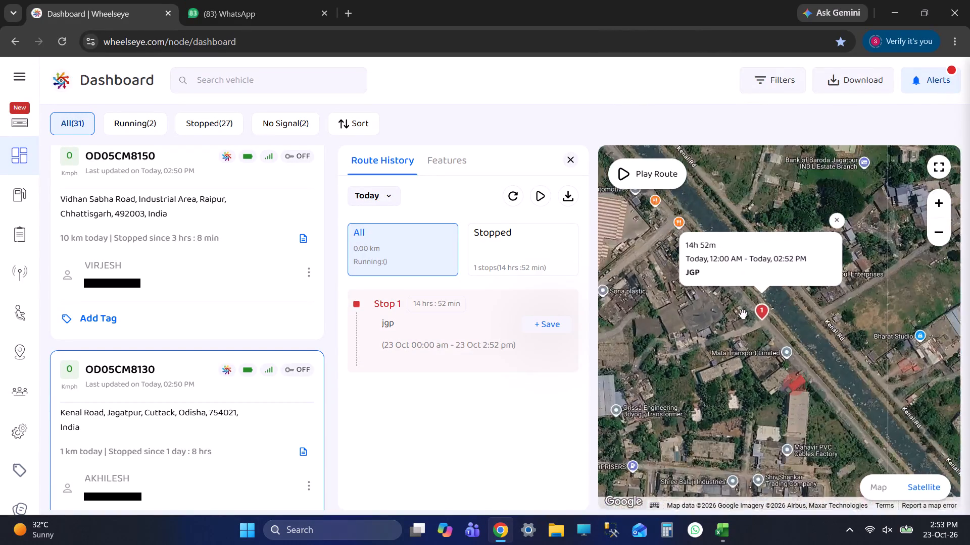
pyautogui.scroll(-6, 743, 314)
pyautogui.scroll(-4, 227, 359)
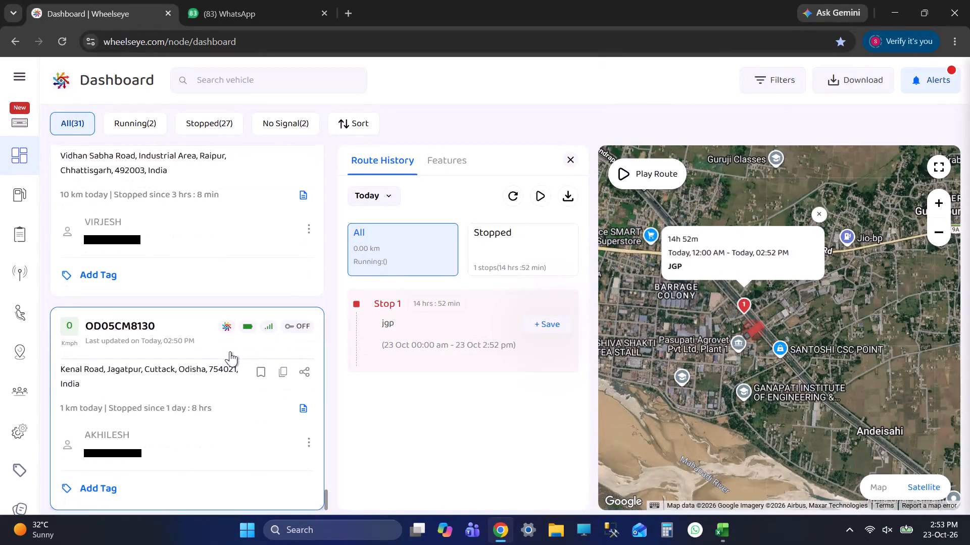
pyautogui.scroll(-2, 230, 350)
pyautogui.scroll(1, 230, 351)
pyautogui.scroll(-3, 230, 351)
pyautogui.scroll(1, 230, 348)
pyautogui.scroll(-7, 230, 349)
pyautogui.scroll(1, 231, 348)
pyautogui.scroll(-3, 231, 348)
pyautogui.click(462, 336)
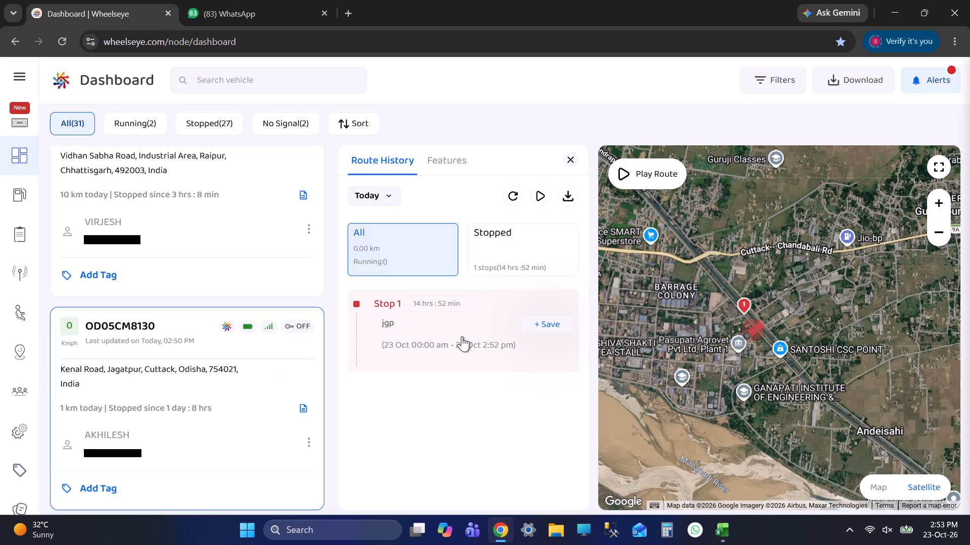
pyautogui.click(462, 336)
pyautogui.scroll(4, 204, 372)
pyautogui.click(209, 362)
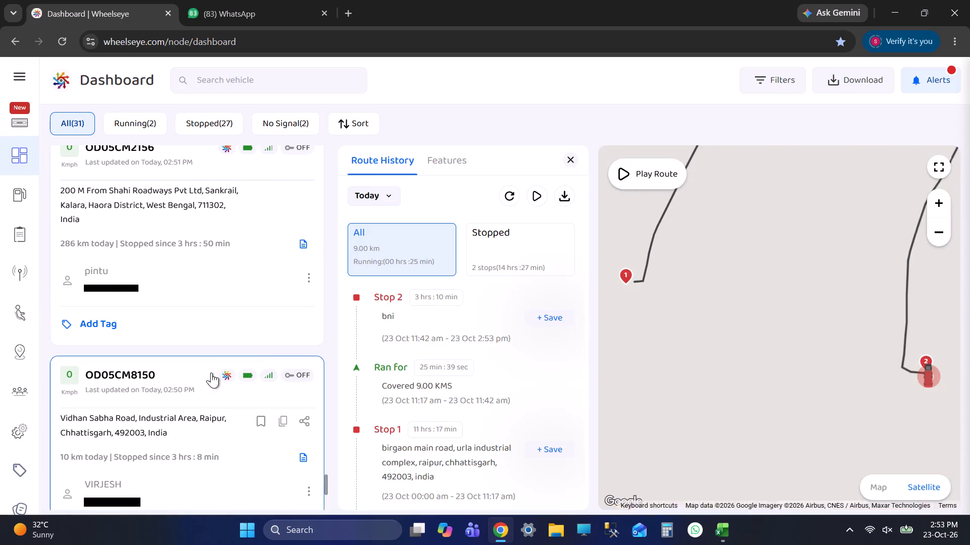
pyautogui.scroll(2, 226, 339)
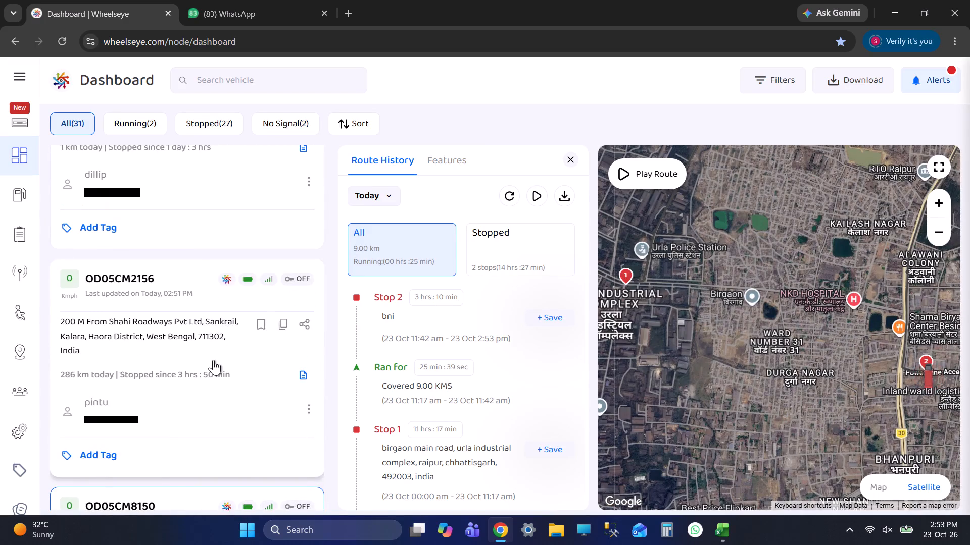
pyautogui.click(213, 360)
pyautogui.scroll(4, 320, 392)
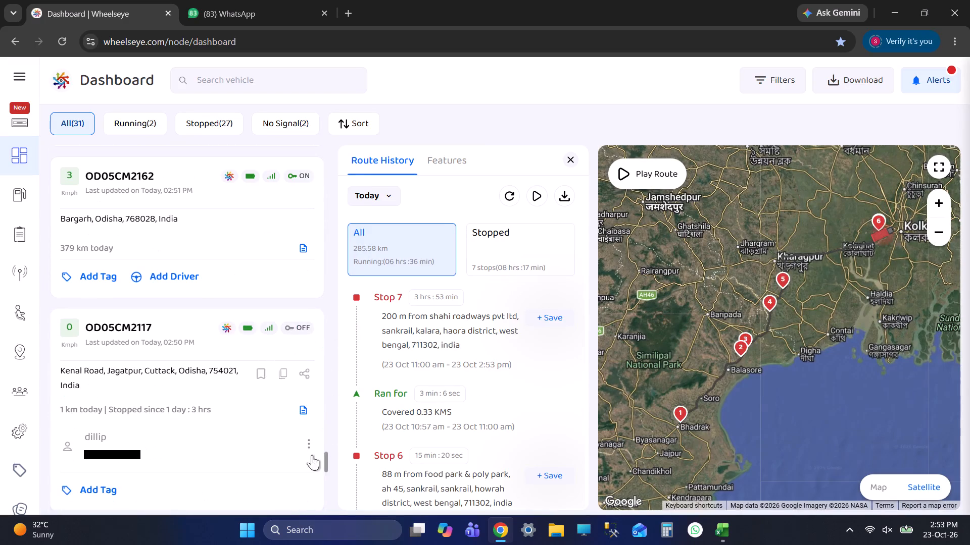
pyautogui.moveTo(325, 452); pyautogui.dragTo(325, 385)
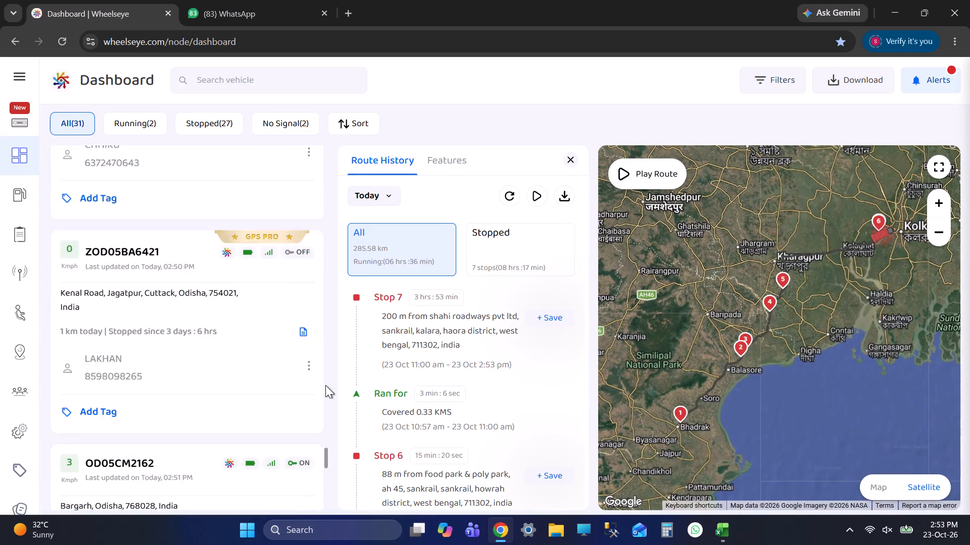
pyautogui.moveTo(325, 385); pyautogui.dragTo(315, 121)
pyautogui.scroll(5, 193, 251)
pyautogui.click(178, 238)
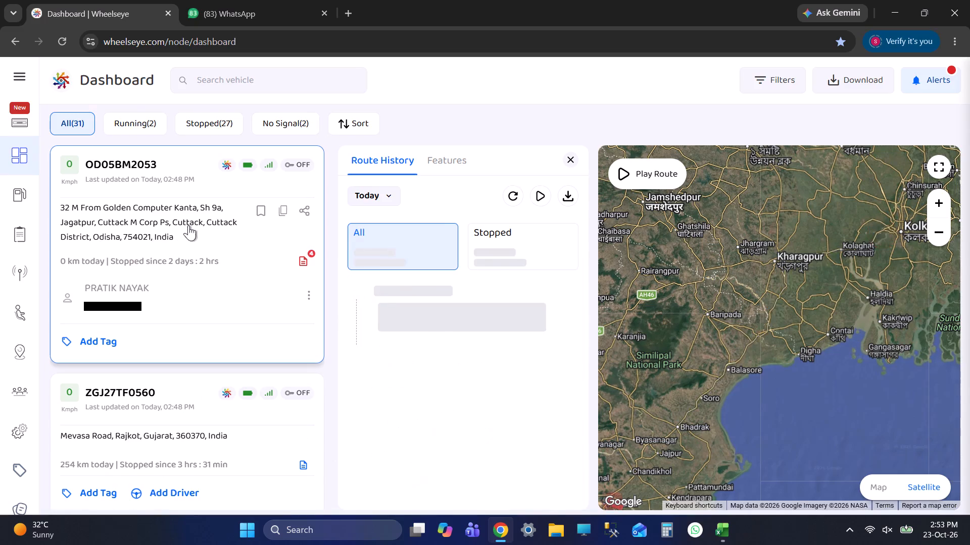
# Leave the browser and open the Data folder inside E Way Bill on New Volume (F:) in File Explorer.
pyautogui.click(900, 0)
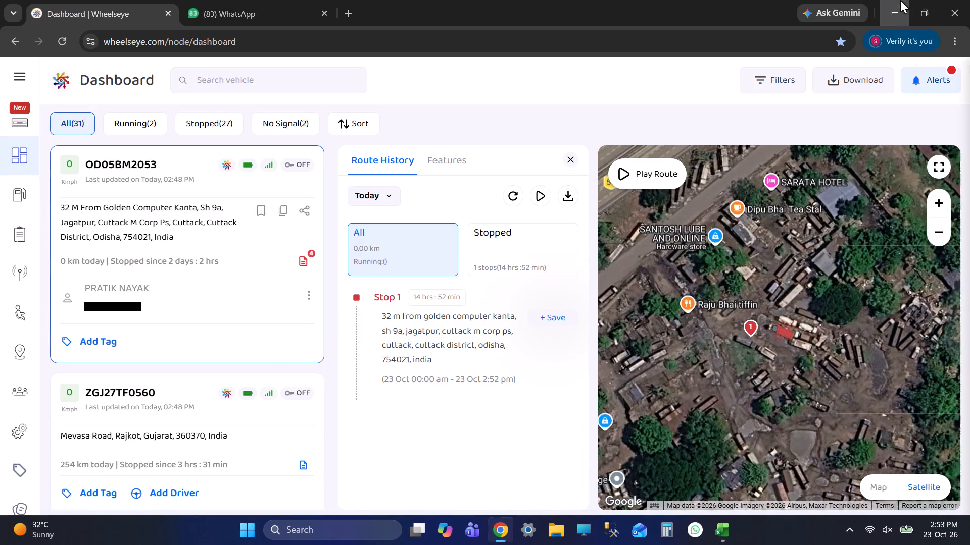
pyautogui.doubleClick(2, 198)
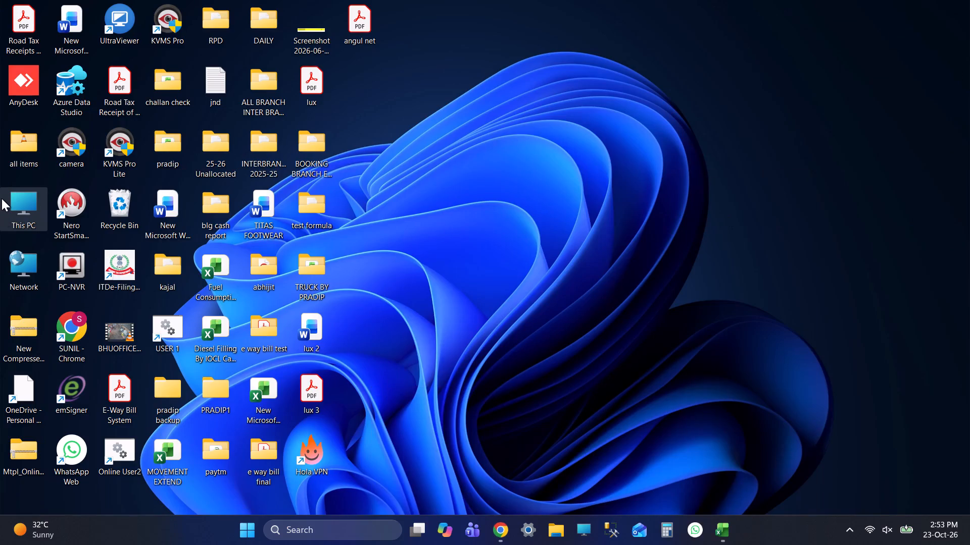
pyautogui.click(78, 248)
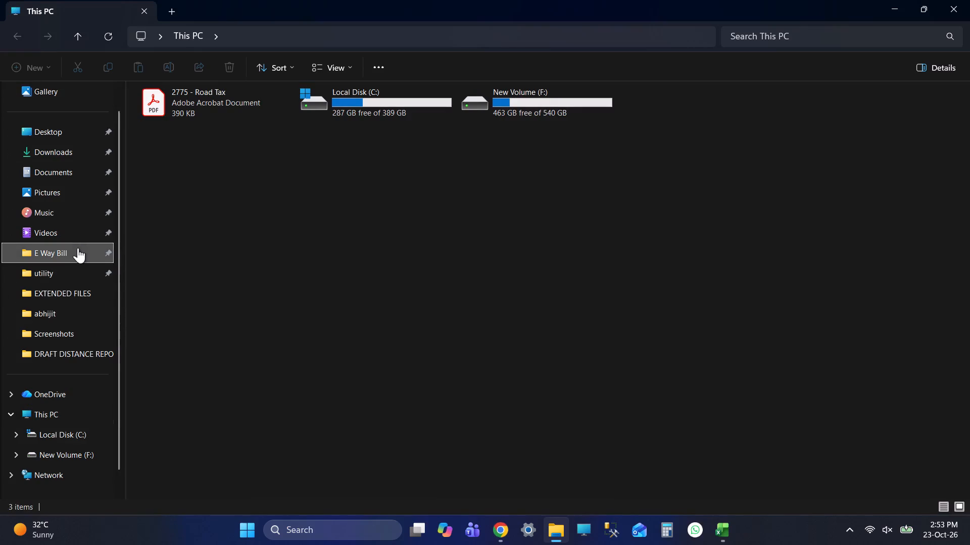
pyautogui.doubleClick(246, 133)
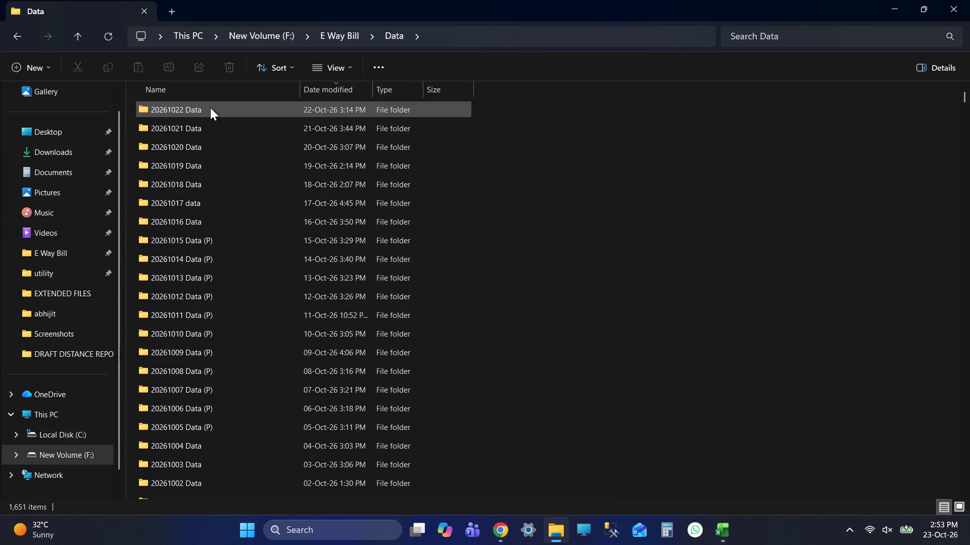
# Copy the name of the 20261022 Data folder without renaming it.
pyautogui.click(210, 107)
pyautogui.press('F2')
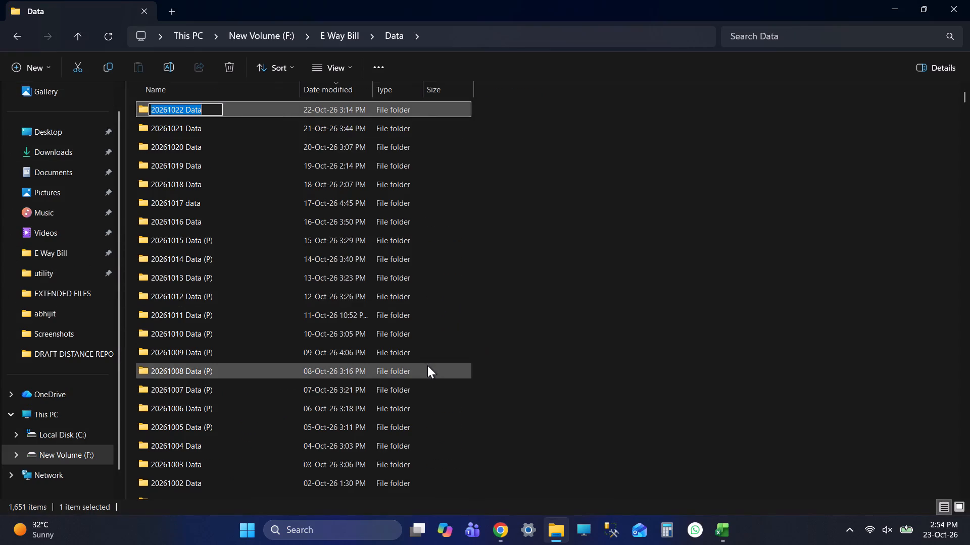
pyautogui.hotkey('ctrl', 'c')
pyautogui.hotkey('ctrl', 'c')
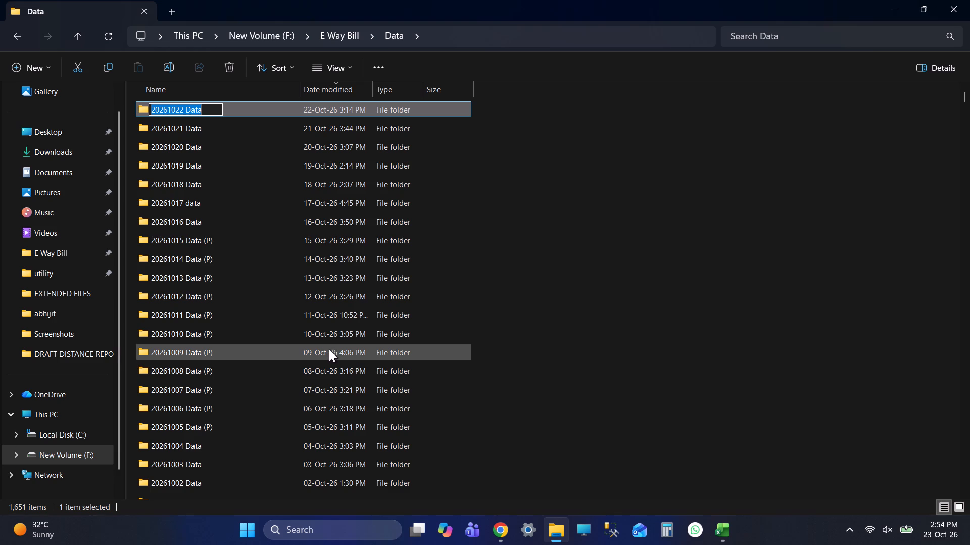
pyautogui.hotkey('ctrl', 'c')
pyautogui.hotkey('ctrl', 'c')
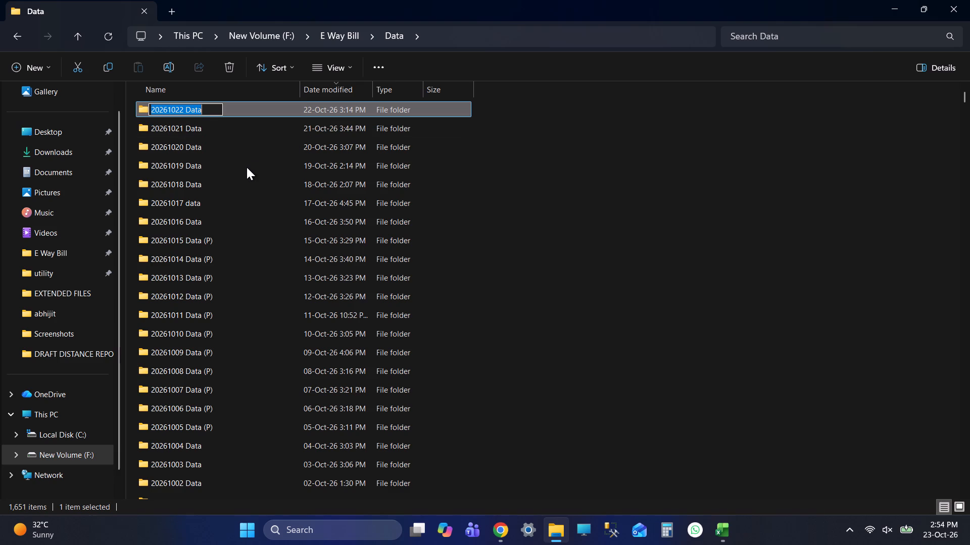
pyautogui.hotkey('ctrl', 'c')
pyautogui.click(478, 66)
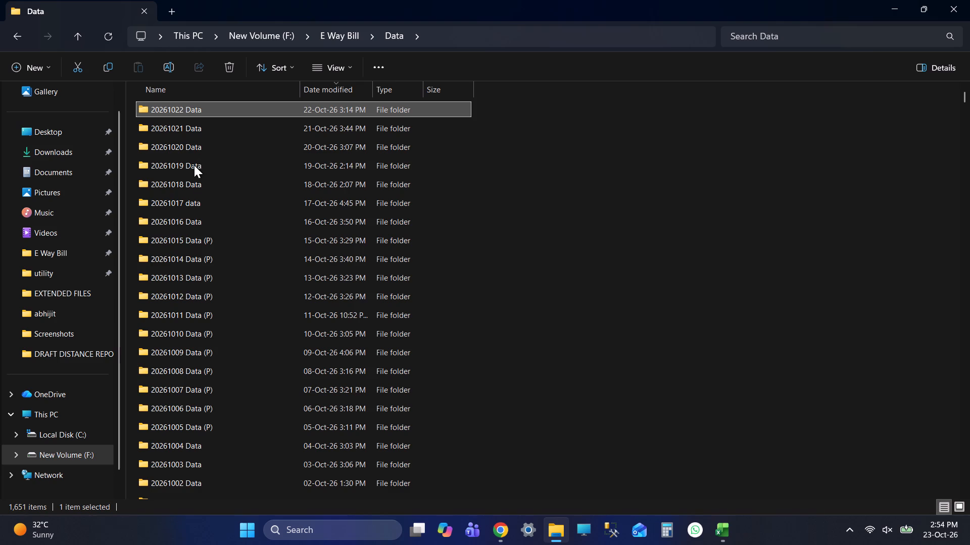
# Create a new folder named 20261023 Data (P) inside the E Way Bill Data folder.
pyautogui.click(12, 64)
pyautogui.click(72, 98)
pyautogui.hotkey('ctrl', 'v')
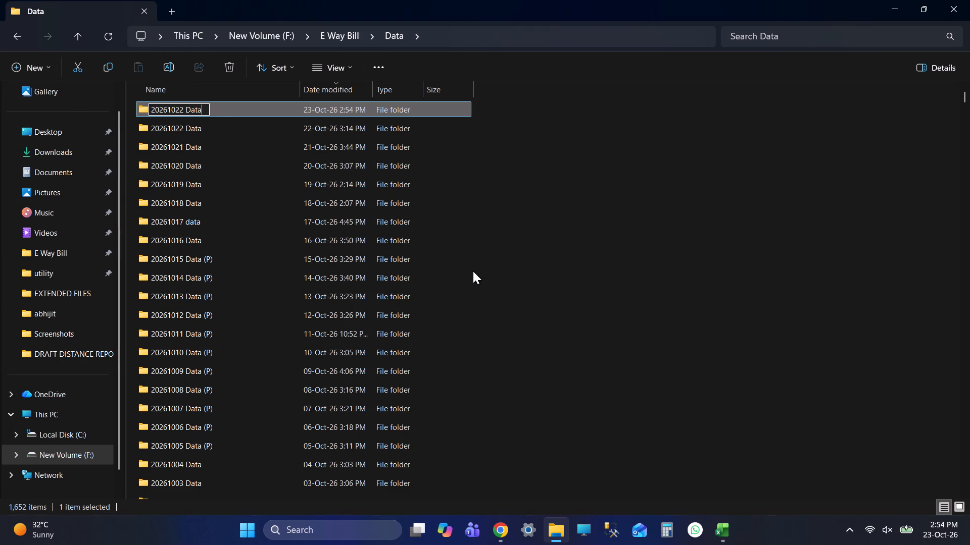
pyautogui.press('space')
pyautogui.press('Left')
pyautogui.press('Left')
pyautogui.press('Left')
pyautogui.press('Left')
pyautogui.press('Left')
pyautogui.press('Left')
pyautogui.press('BackSpace')
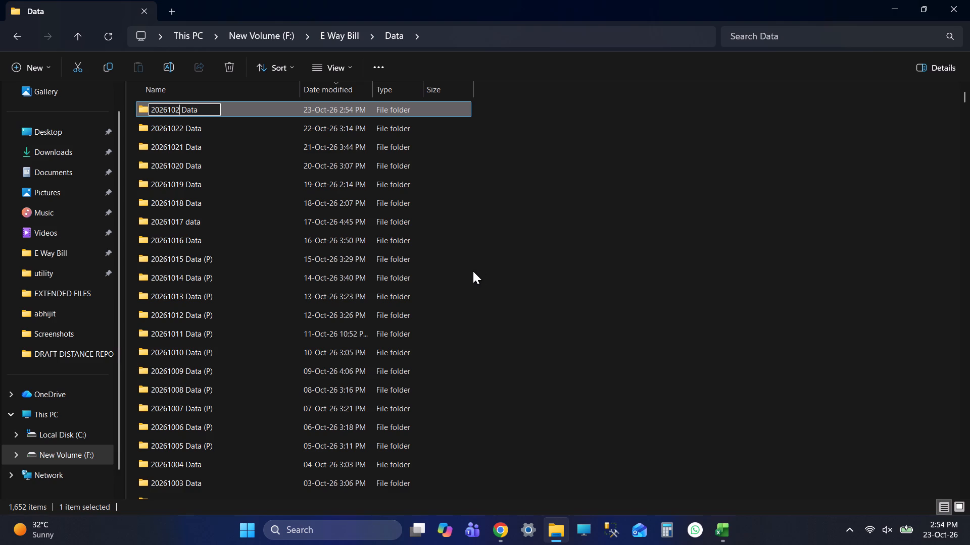
pyautogui.press('3')
pyautogui.hotkey('ctrl', 'Right')
pyautogui.hotkey('ctrl', 'Right')
pyautogui.hotkey('shift', '(')
pyautogui.write('P)')
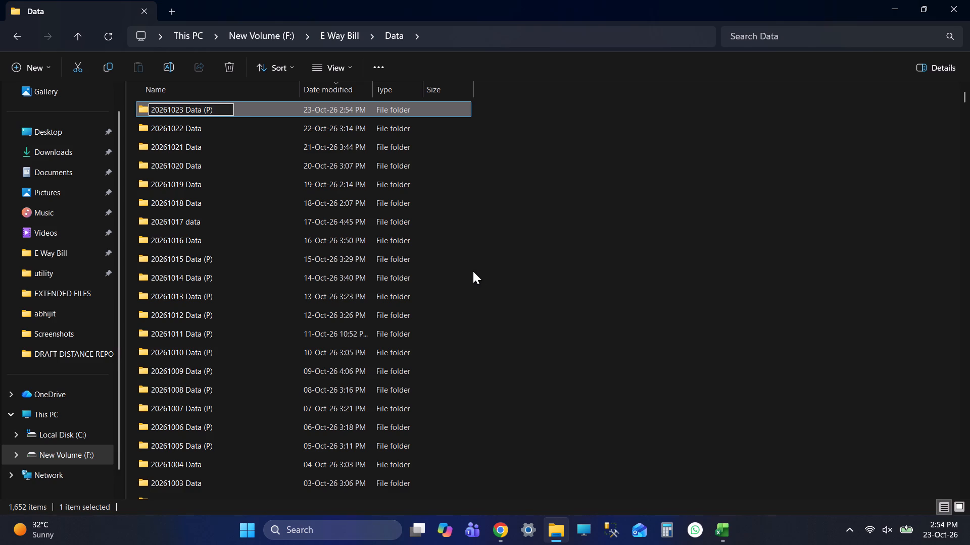
pyautogui.click(489, 69)
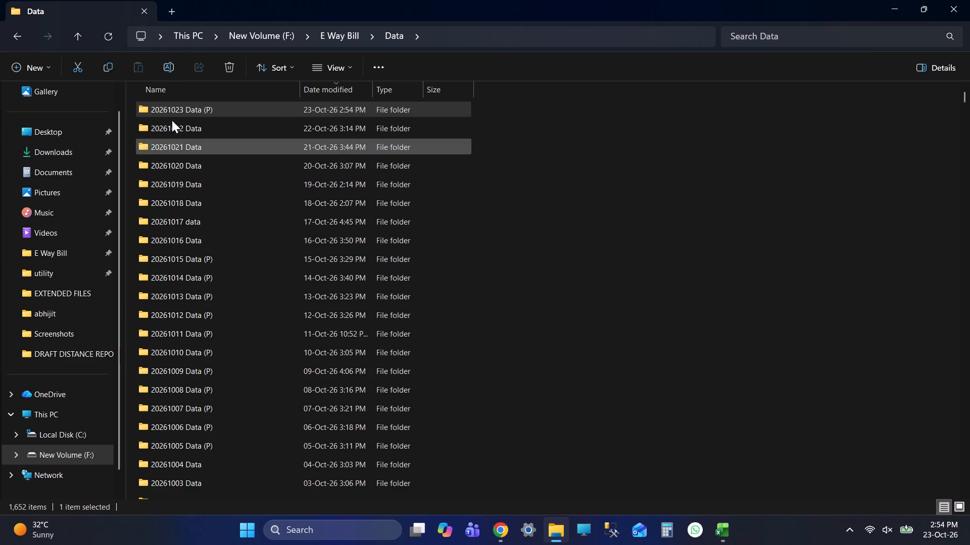
# Check which files the 20261022 Data folder holds and return to the new 20261023 Data (P) folder.
pyautogui.doubleClick(211, 107)
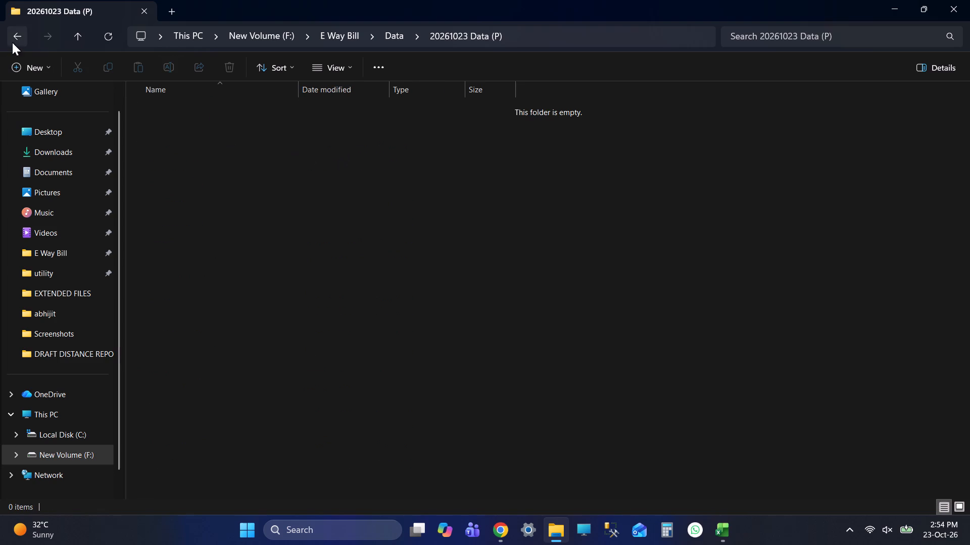
pyautogui.click(12, 42)
pyautogui.doubleClick(208, 127)
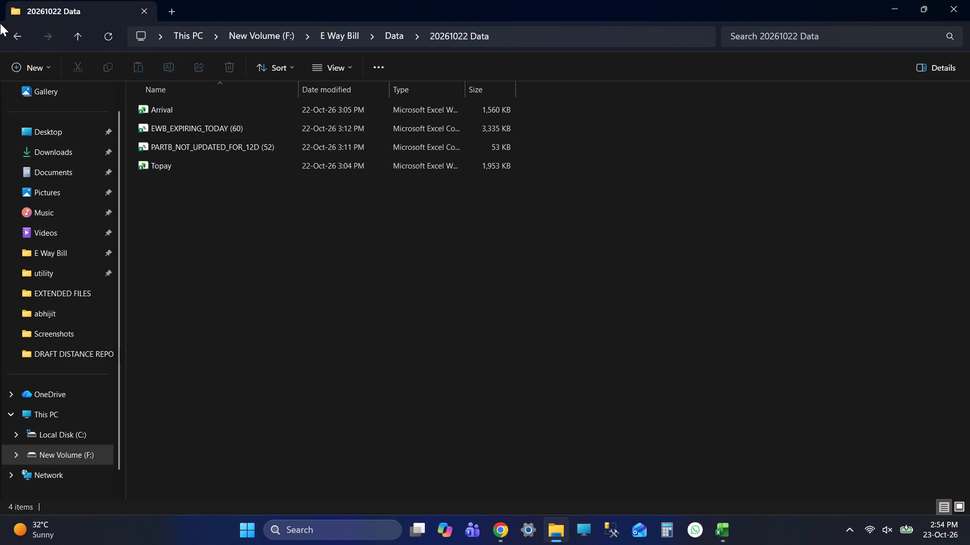
pyautogui.click(7, 36)
pyautogui.click(25, 34)
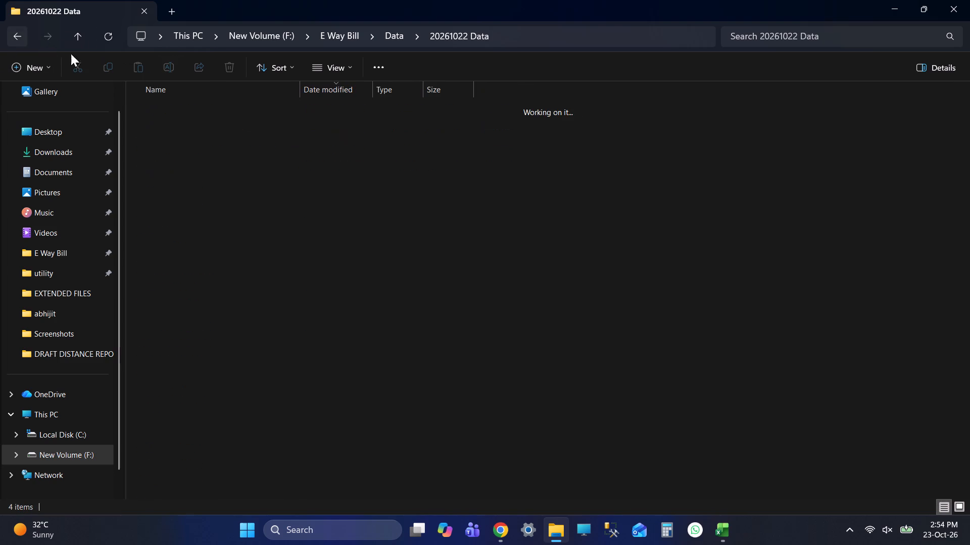
pyautogui.click(201, 108)
pyautogui.doubleClick(205, 108)
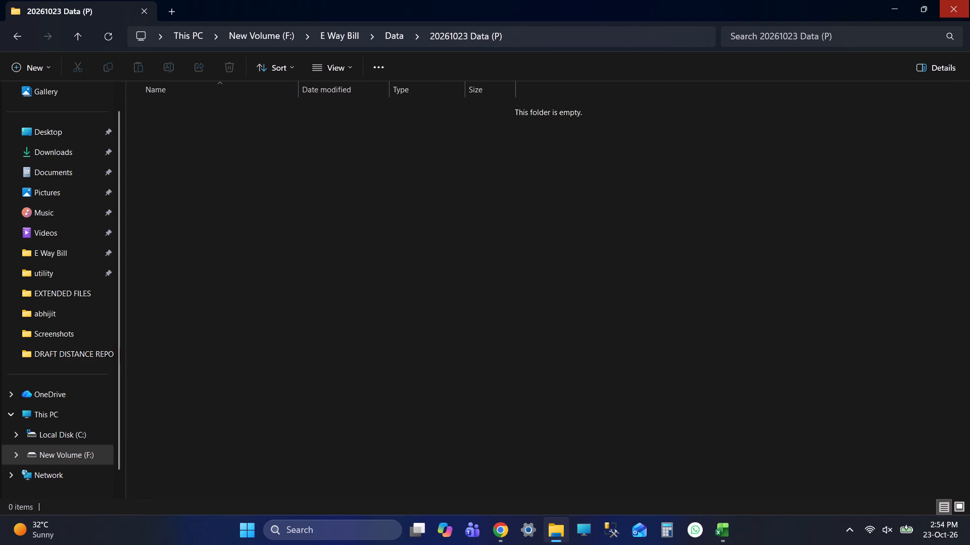
# Switch to Excel and close the mtpl_daily_trip_updated 23 OCT workbook.
pyautogui.hotkey('alt', 'Tab')
pyautogui.hotkey('alt', 'Tab')
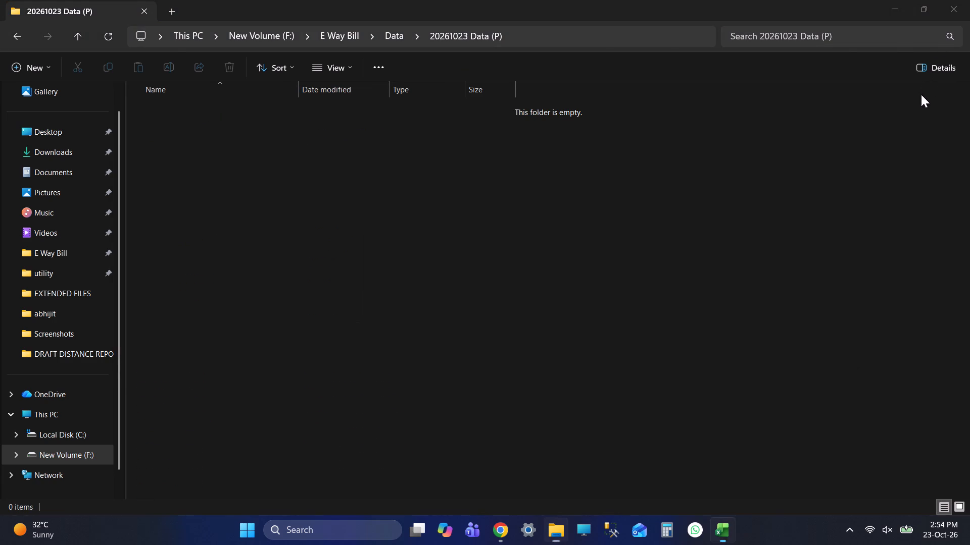
pyautogui.click(960, 2)
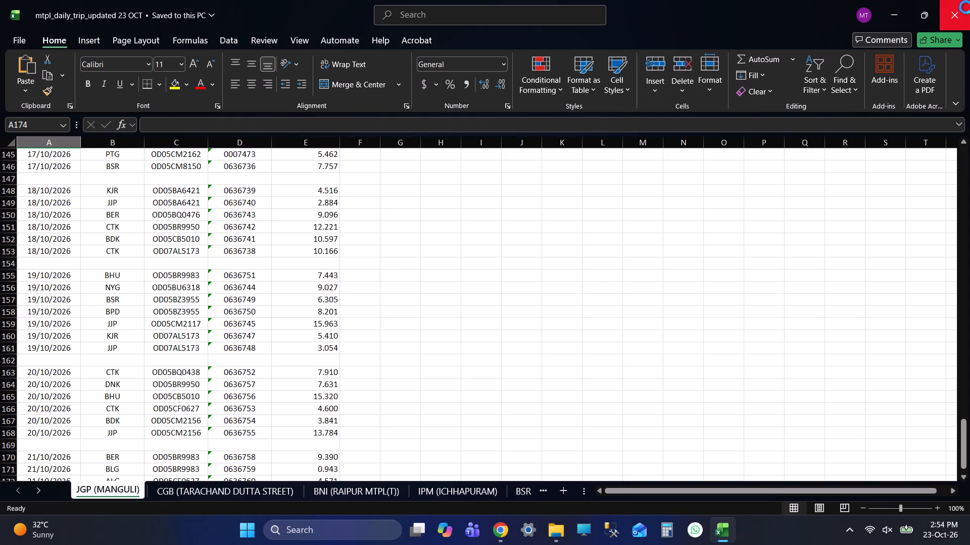
# Switch to Chrome, open the bookmarked Easy Way Bill site in a new tab and log in with the saved credentials.
pyautogui.hotkey('alt', 'Tab')
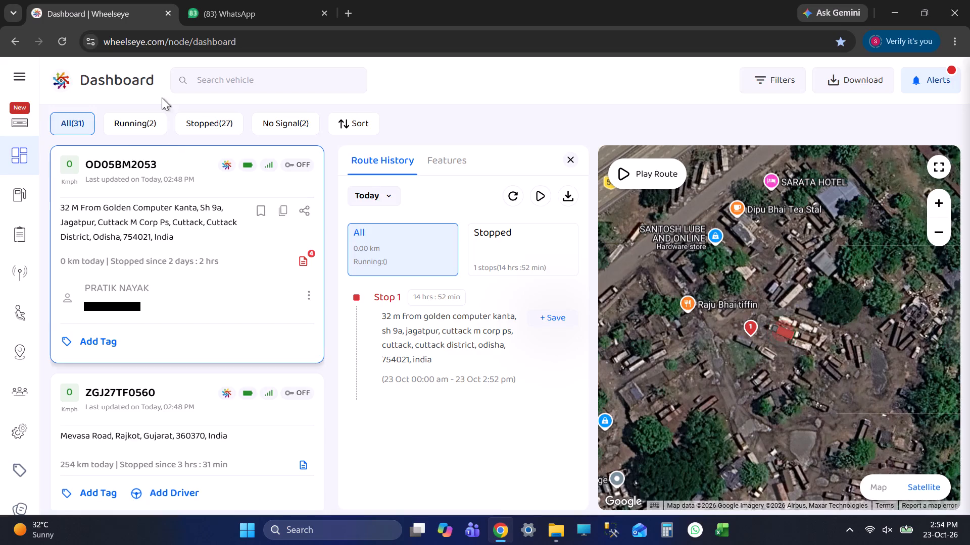
pyautogui.click(346, 4)
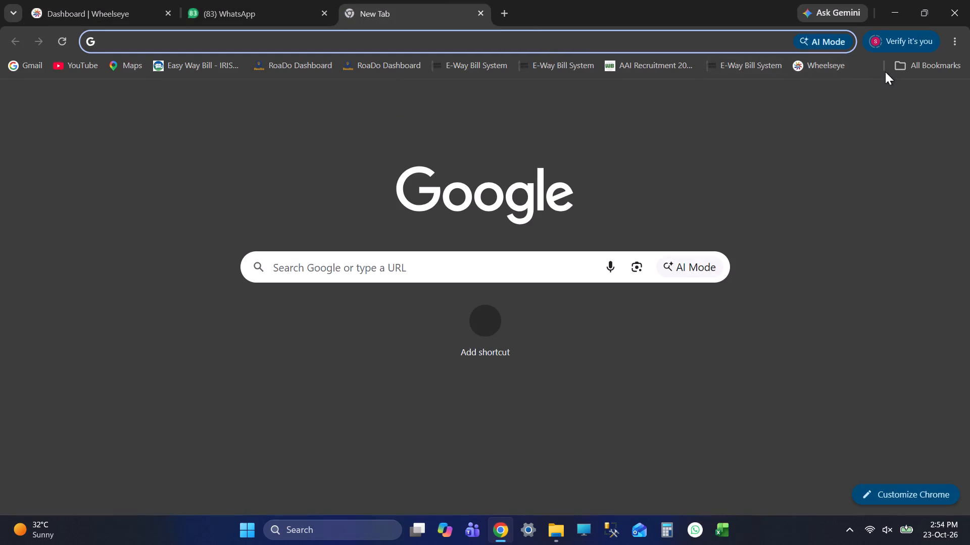
pyautogui.click(180, 63)
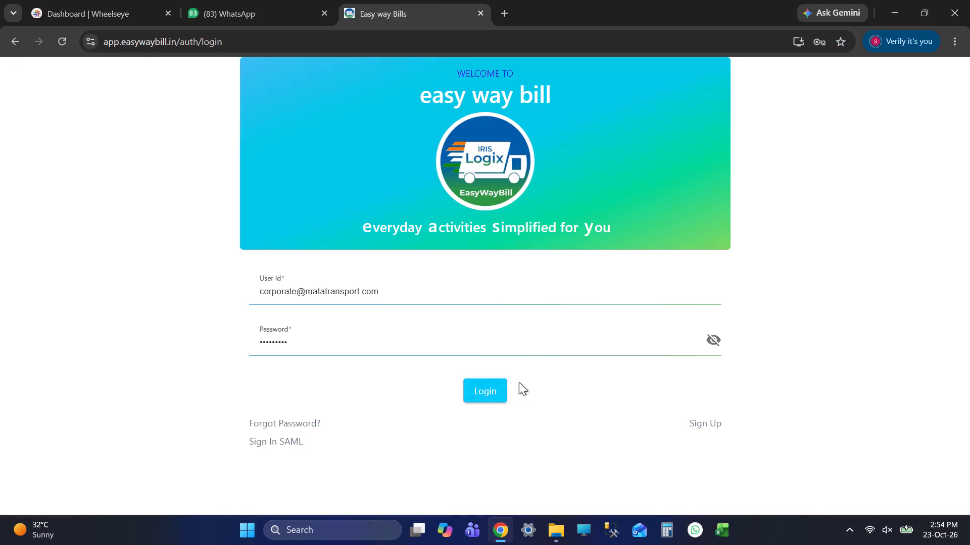
pyautogui.click(484, 390)
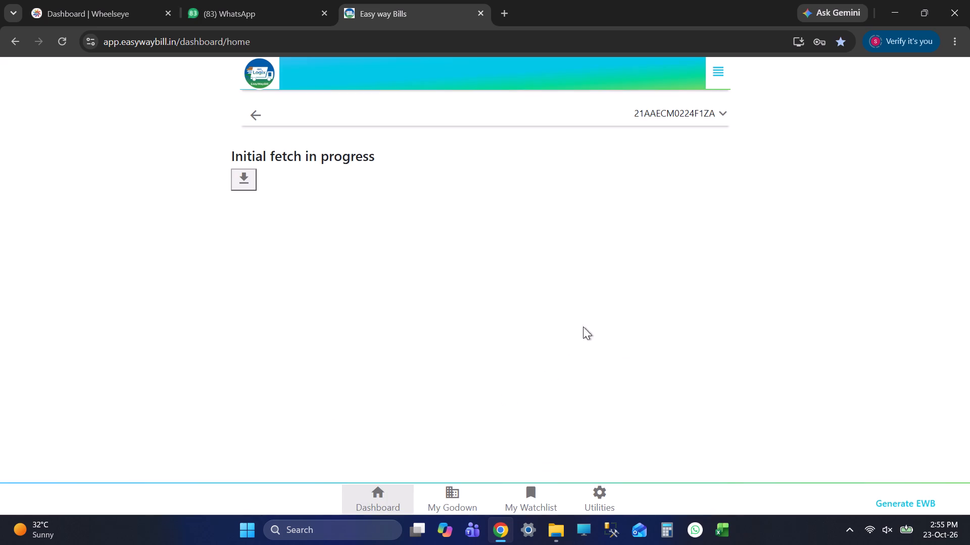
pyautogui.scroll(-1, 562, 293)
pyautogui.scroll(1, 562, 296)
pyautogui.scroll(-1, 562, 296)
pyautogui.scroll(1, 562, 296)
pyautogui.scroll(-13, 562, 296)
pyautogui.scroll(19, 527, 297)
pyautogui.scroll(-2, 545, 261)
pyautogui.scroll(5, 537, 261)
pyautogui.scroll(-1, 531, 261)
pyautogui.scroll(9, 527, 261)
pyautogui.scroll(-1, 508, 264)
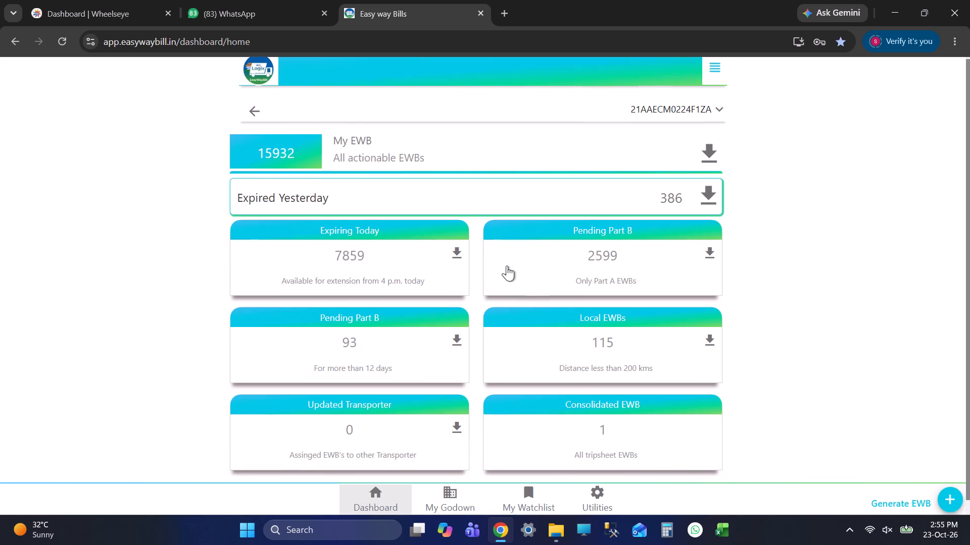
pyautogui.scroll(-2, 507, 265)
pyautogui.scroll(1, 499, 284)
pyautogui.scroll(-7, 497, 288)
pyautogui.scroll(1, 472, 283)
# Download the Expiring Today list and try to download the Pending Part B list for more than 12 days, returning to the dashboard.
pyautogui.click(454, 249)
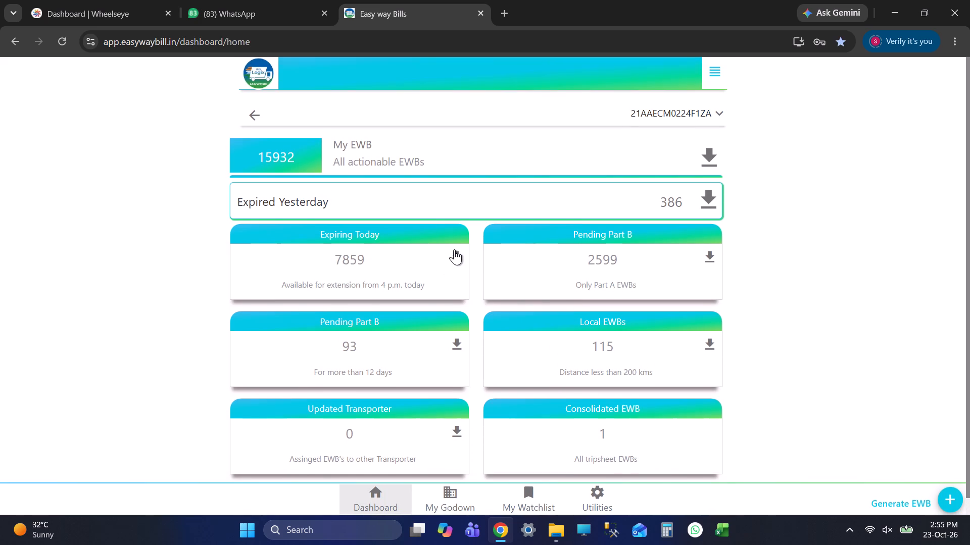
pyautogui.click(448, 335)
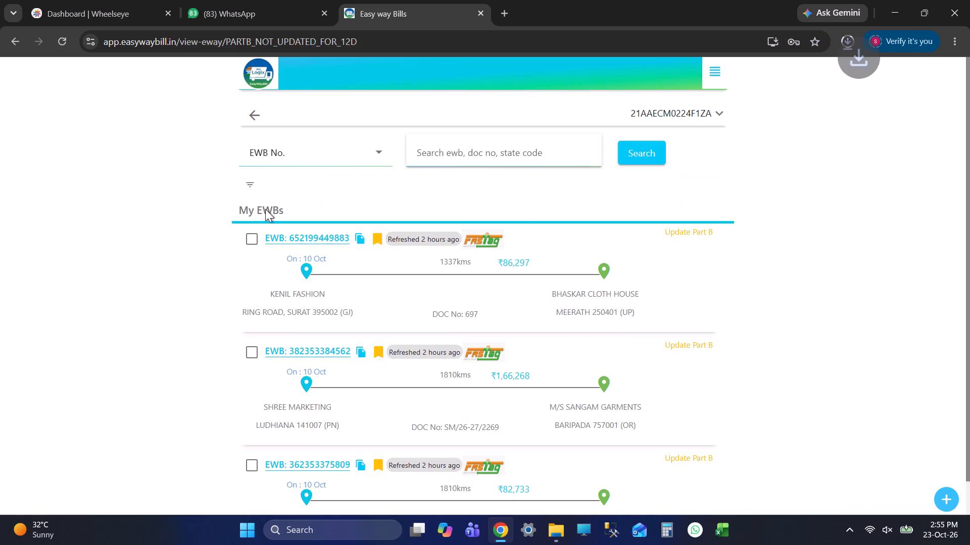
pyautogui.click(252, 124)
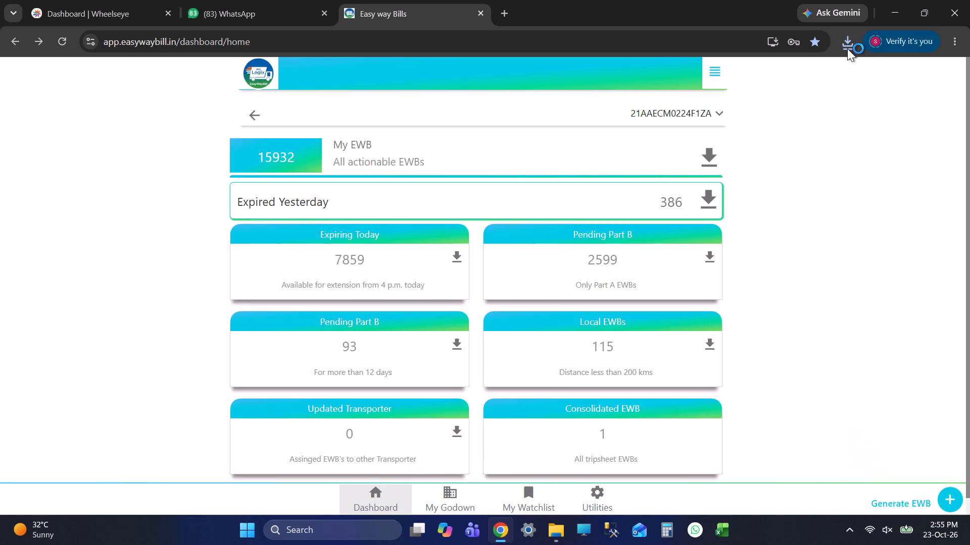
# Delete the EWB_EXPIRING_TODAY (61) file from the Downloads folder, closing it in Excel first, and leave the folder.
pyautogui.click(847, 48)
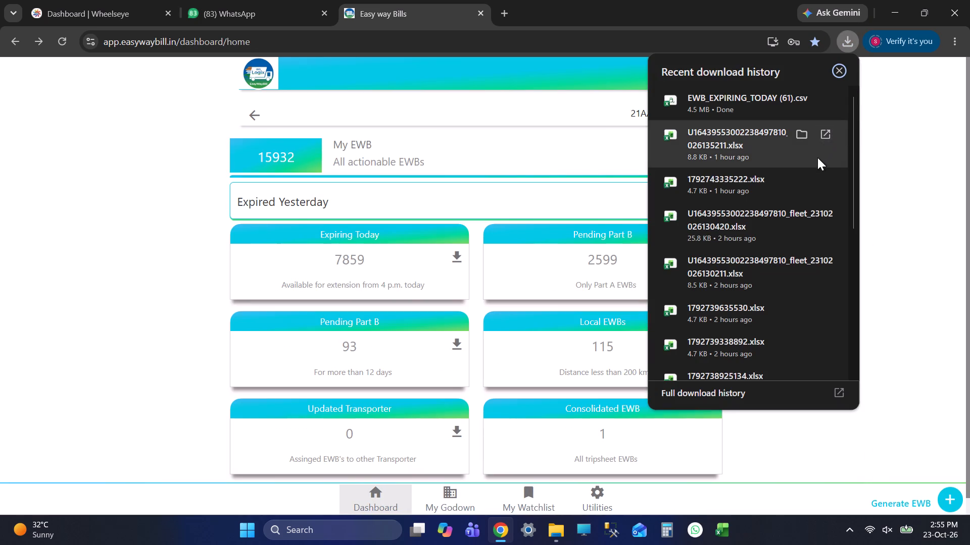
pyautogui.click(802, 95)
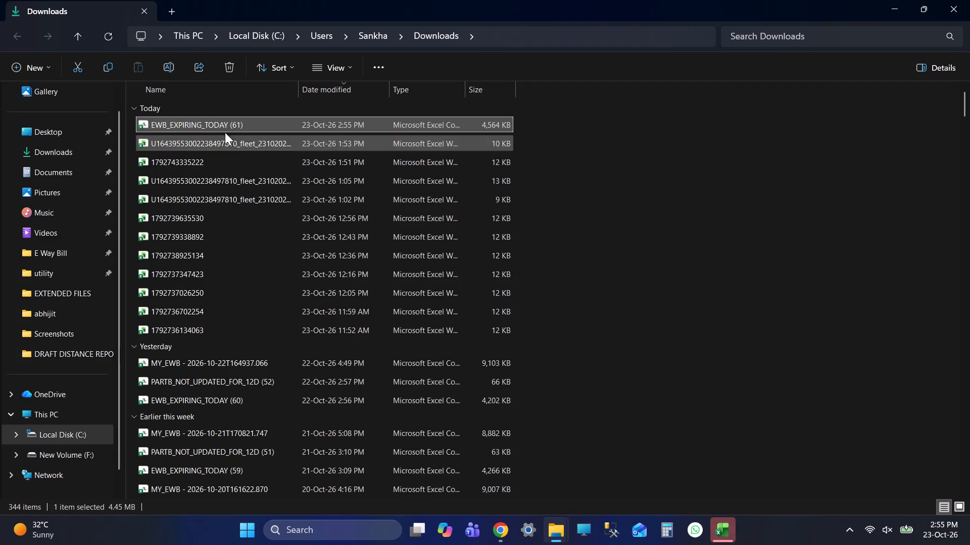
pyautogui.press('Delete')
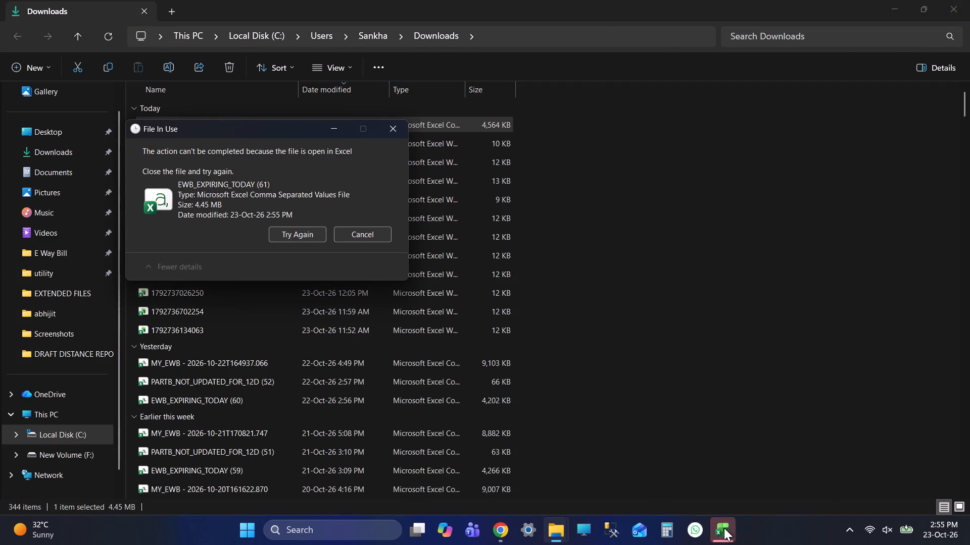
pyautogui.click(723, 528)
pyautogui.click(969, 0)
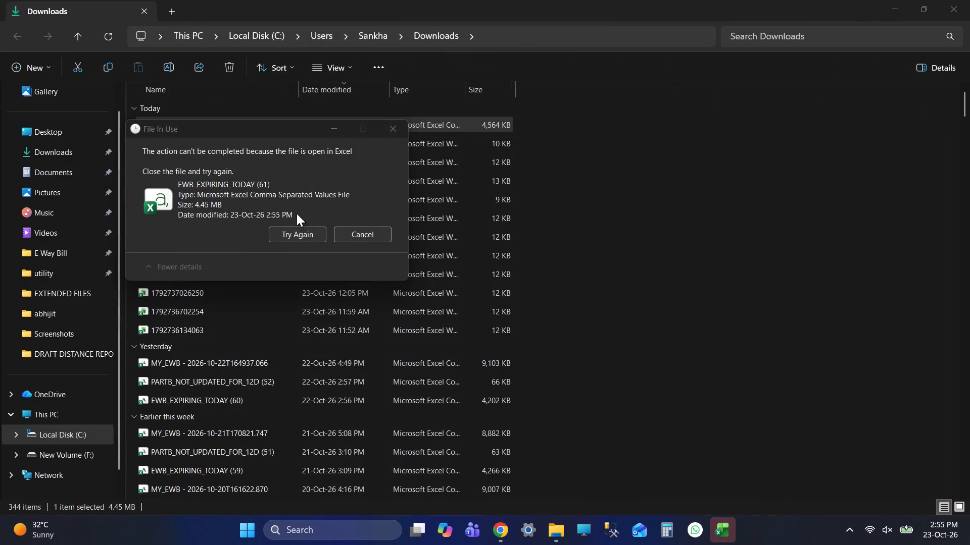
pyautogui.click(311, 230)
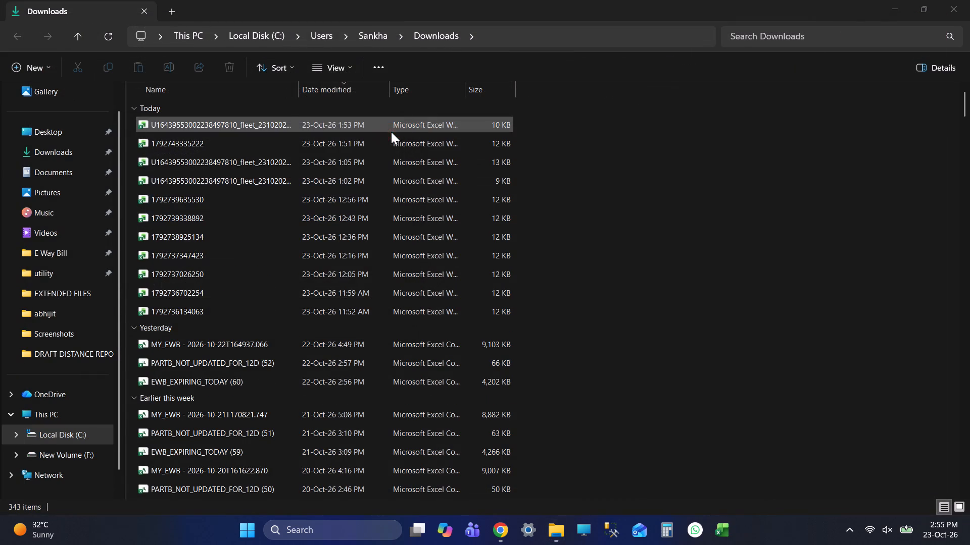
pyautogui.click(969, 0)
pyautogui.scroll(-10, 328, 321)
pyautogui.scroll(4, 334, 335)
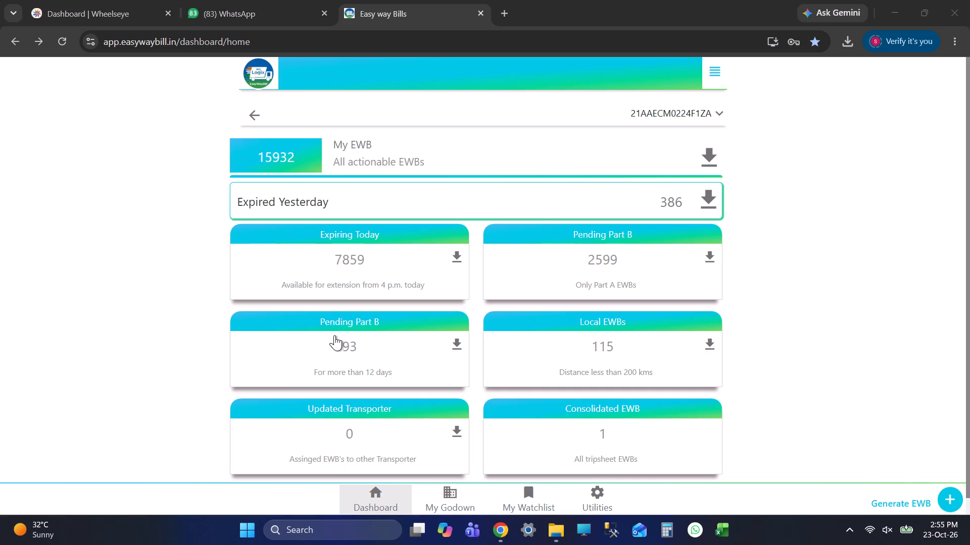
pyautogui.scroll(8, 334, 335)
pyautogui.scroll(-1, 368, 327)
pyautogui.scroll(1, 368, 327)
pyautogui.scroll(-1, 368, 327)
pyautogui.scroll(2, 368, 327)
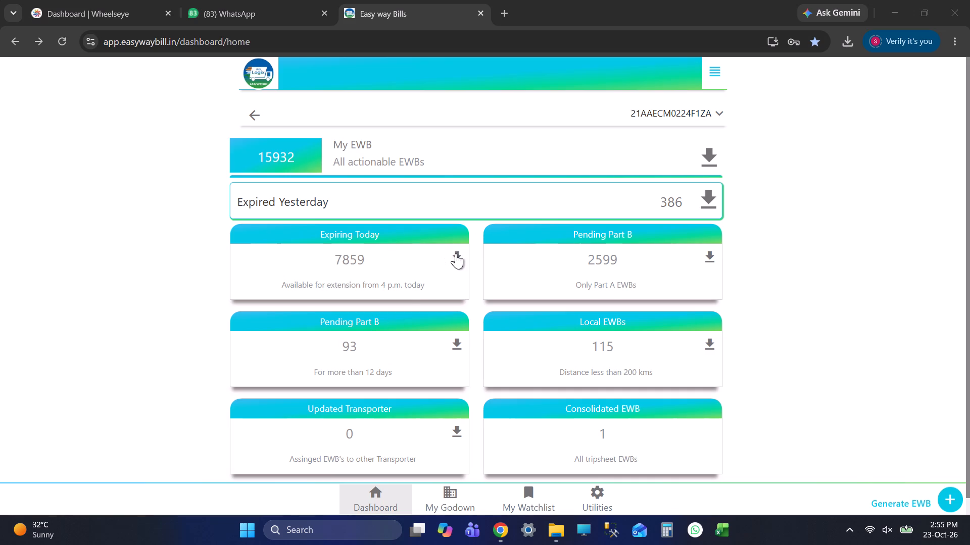
# Download the Expiring Today list and the Pending Part B list for more than 12 days, and close the spreadsheet in Excel.
pyautogui.click(456, 253)
pyautogui.click(459, 345)
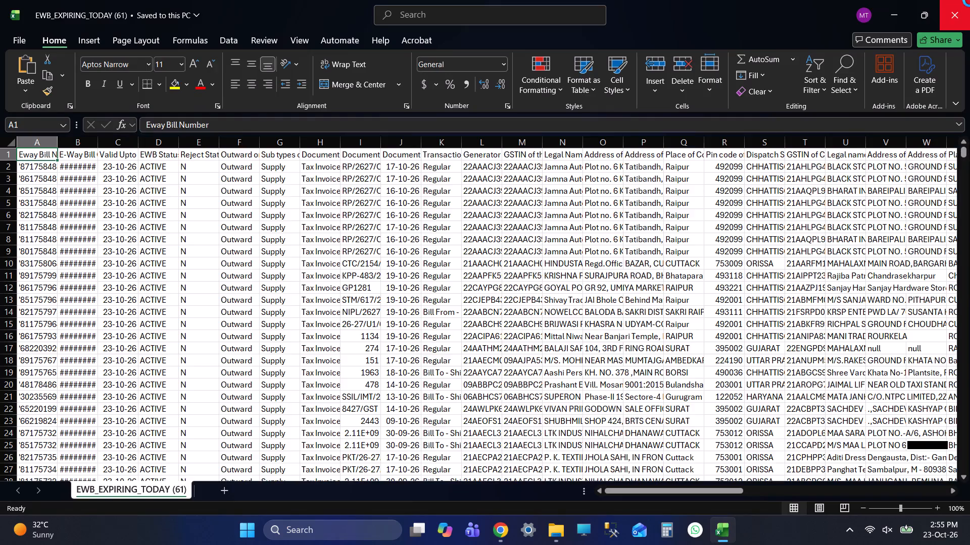
pyautogui.click(969, 0)
pyautogui.click(967, 9)
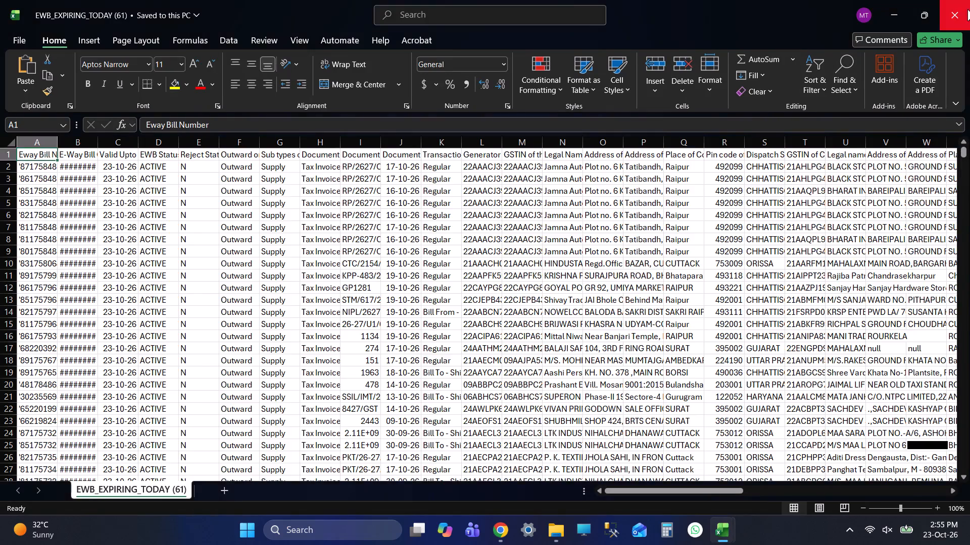
# Move PARTB_NOT_UPDATED_FOR_12D (53) and EWB_EXPIRING_TODAY (61) from Downloads into the 20261023 Data (P) folder and refresh that folder.
pyautogui.click(809, 72)
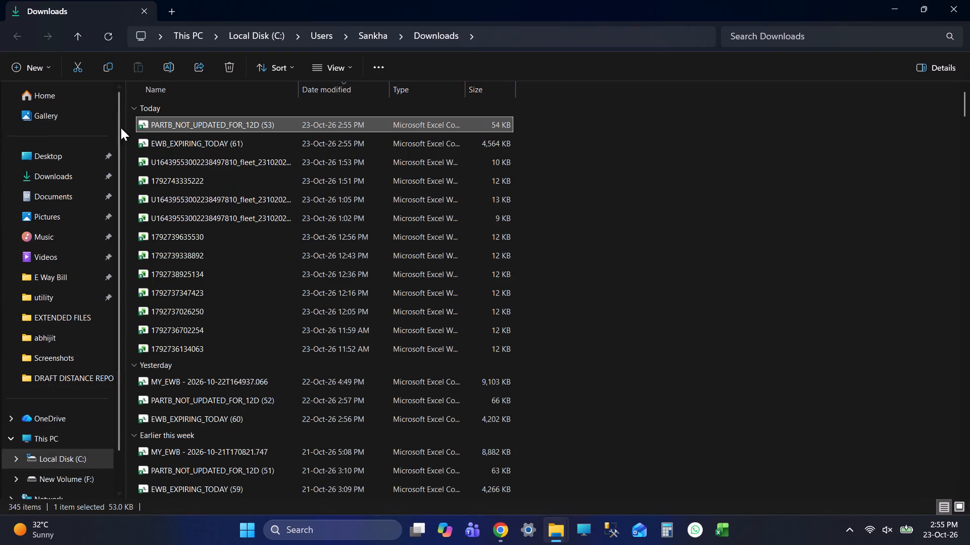
pyautogui.moveTo(131, 119); pyautogui.dragTo(188, 136)
pyautogui.scroll(6, 544, 230)
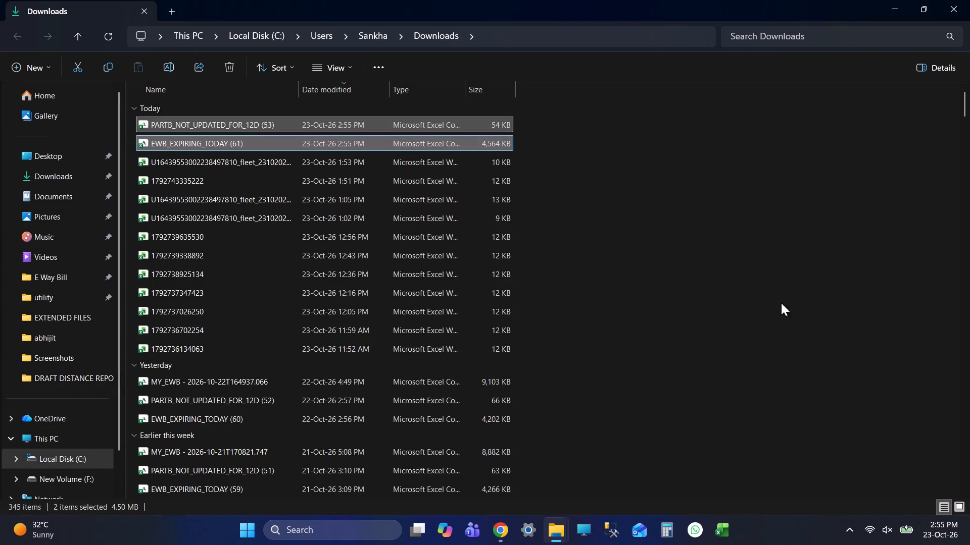
pyautogui.scroll(17, 781, 303)
pyautogui.scroll(-1, 888, 346)
pyautogui.scroll(16, 888, 346)
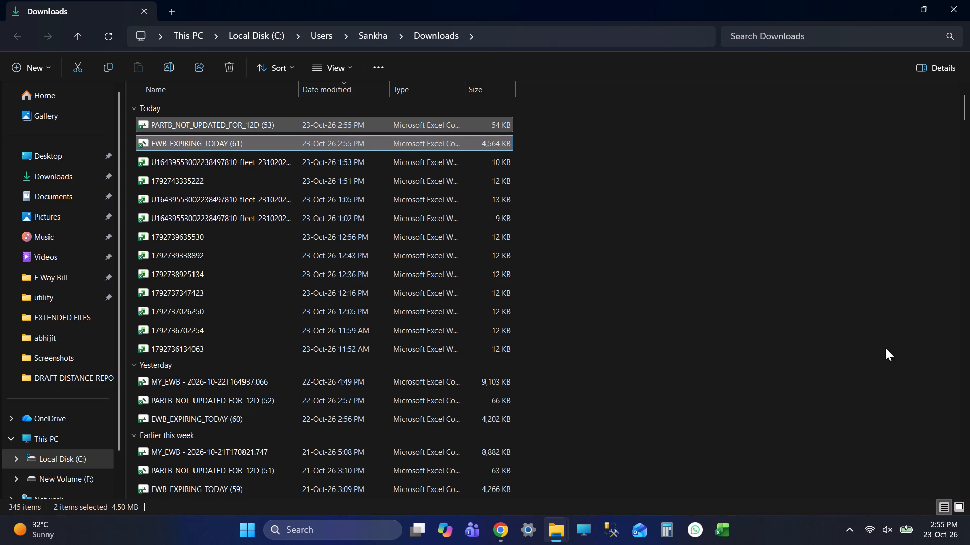
pyautogui.hotkey('ctrl', 'x')
pyautogui.hotkey('alt', 'Tab')
pyautogui.hotkey('alt', 'Tab')
pyautogui.hotkey('ctrl', 'v')
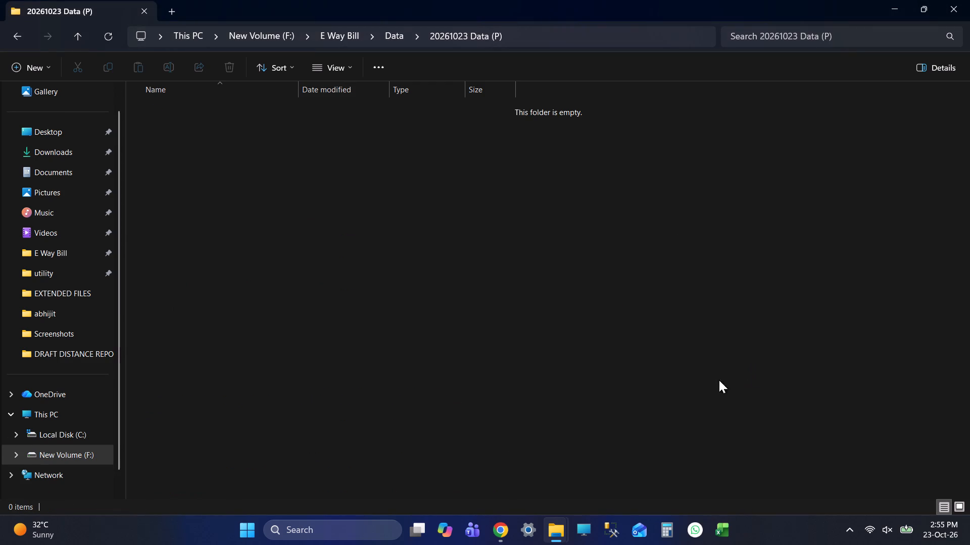
pyautogui.moveTo(304, 247); pyautogui.dragTo(279, 247, button='right')
pyautogui.click(359, 427)
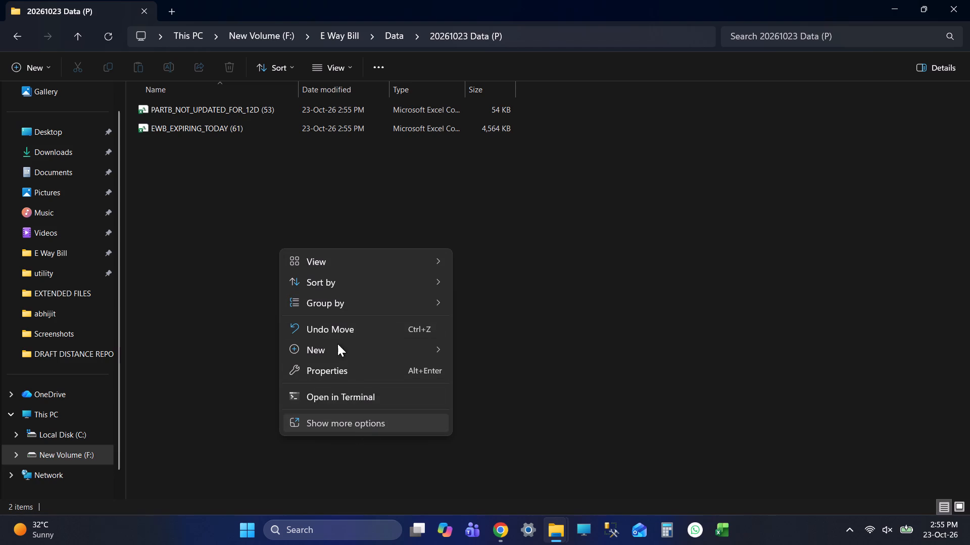
pyautogui.click(326, 304)
pyautogui.rightClick(307, 211)
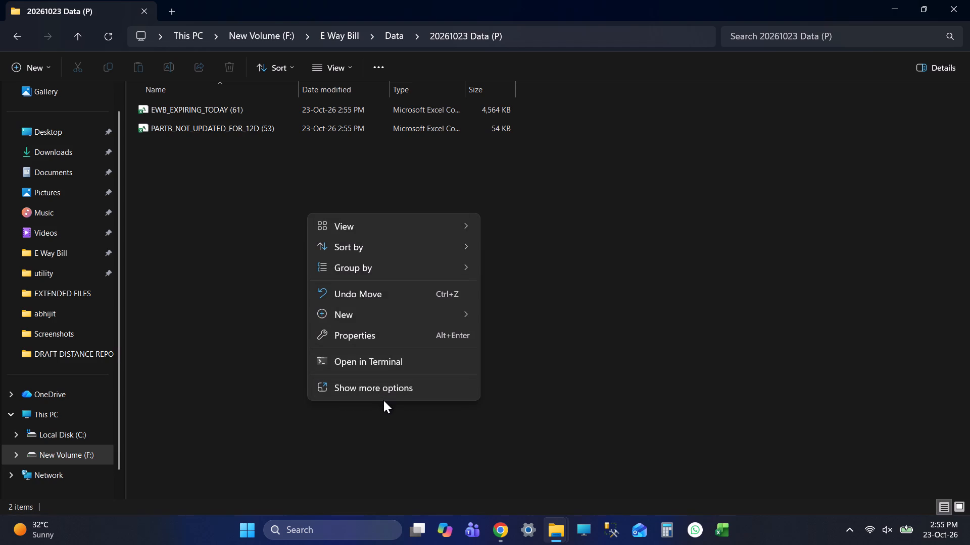
pyautogui.click(380, 391)
pyautogui.click(353, 263)
# Close the Downloads window and minimize the 20261023 Data (P) folder and Chrome to reach the desktop.
pyautogui.hotkey('alt', 'Tab')
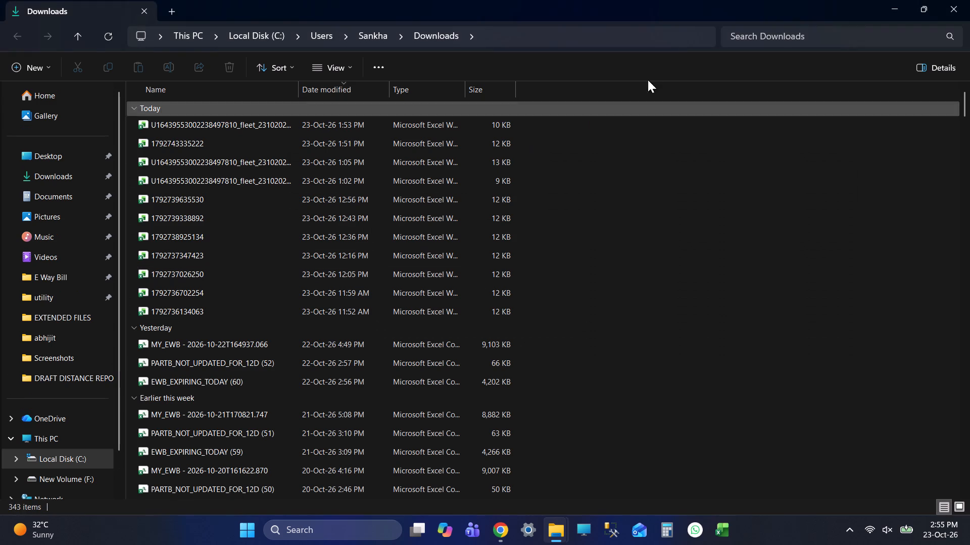
pyautogui.click(969, 0)
pyautogui.rightClick(271, 149)
pyautogui.click(368, 318)
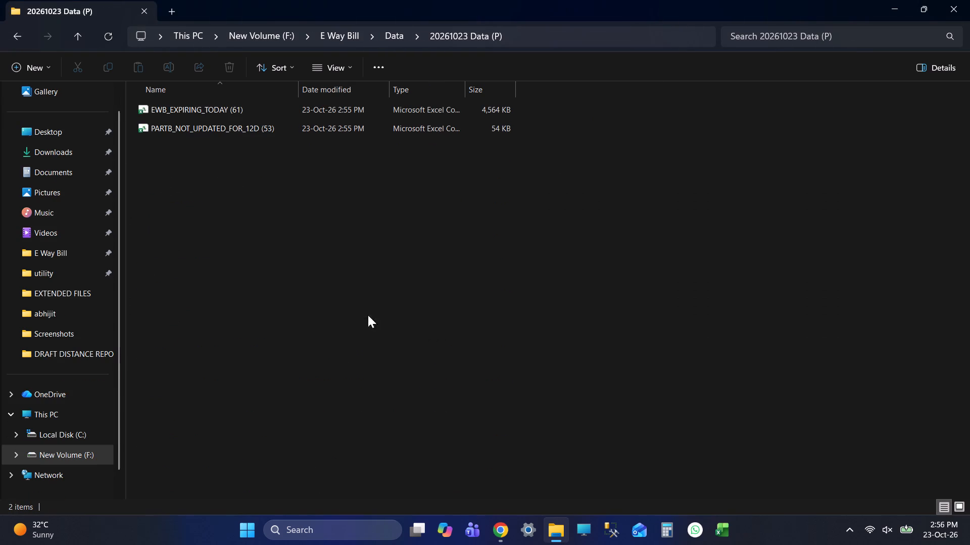
pyautogui.click(330, 207)
pyautogui.click(898, 7)
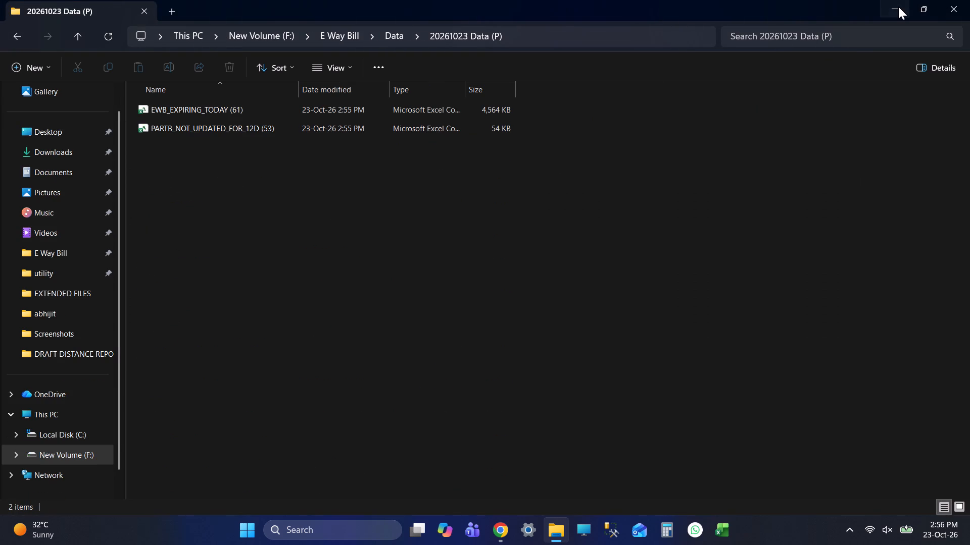
pyautogui.click(898, 7)
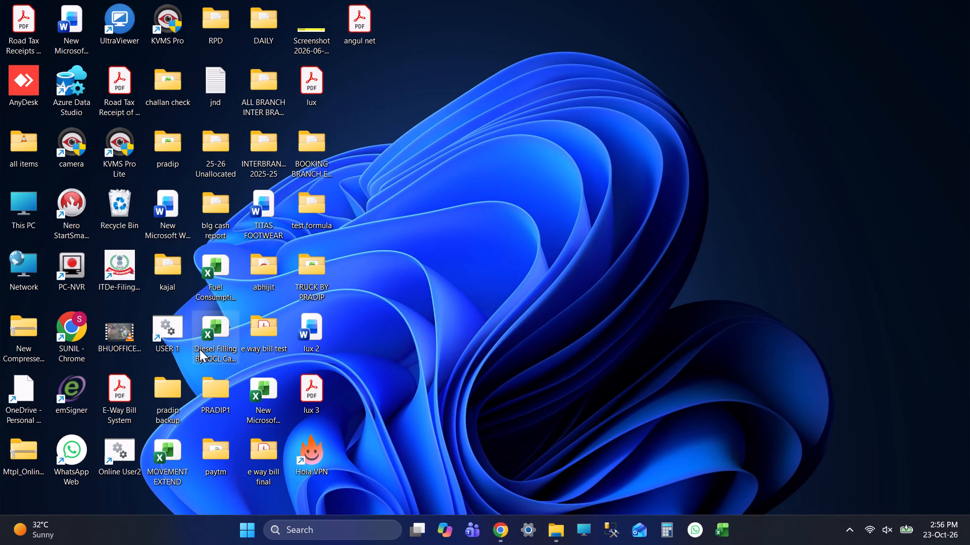
# Launch the USER 1 program from the desktop and close its console window.
pyautogui.doubleClick(183, 337)
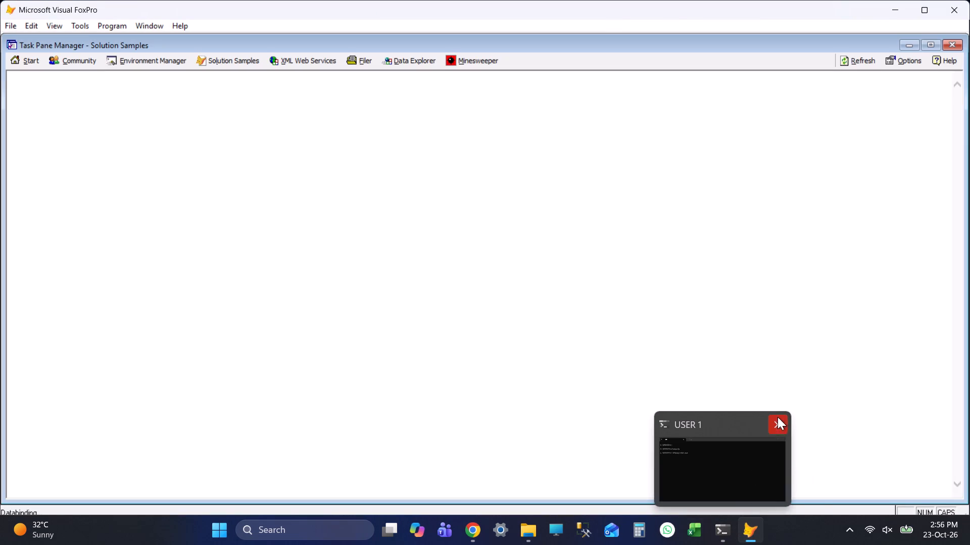
pyautogui.click(778, 420)
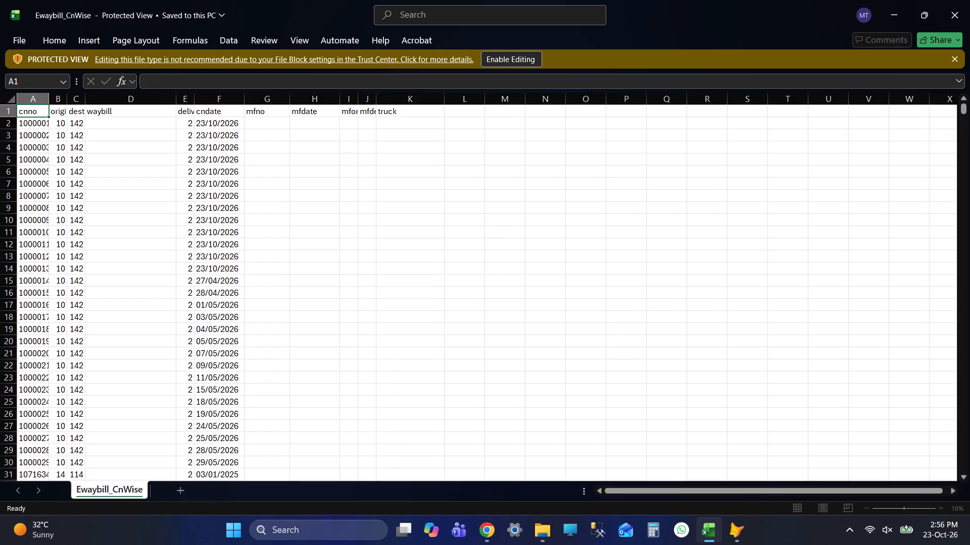
# Enable editing of Ewaybill_CnWise, save it as Excel Workbook TOPAY in F: > E Way Bill > Data > 20261023 Data (P), and close it.
pyautogui.click(512, 60)
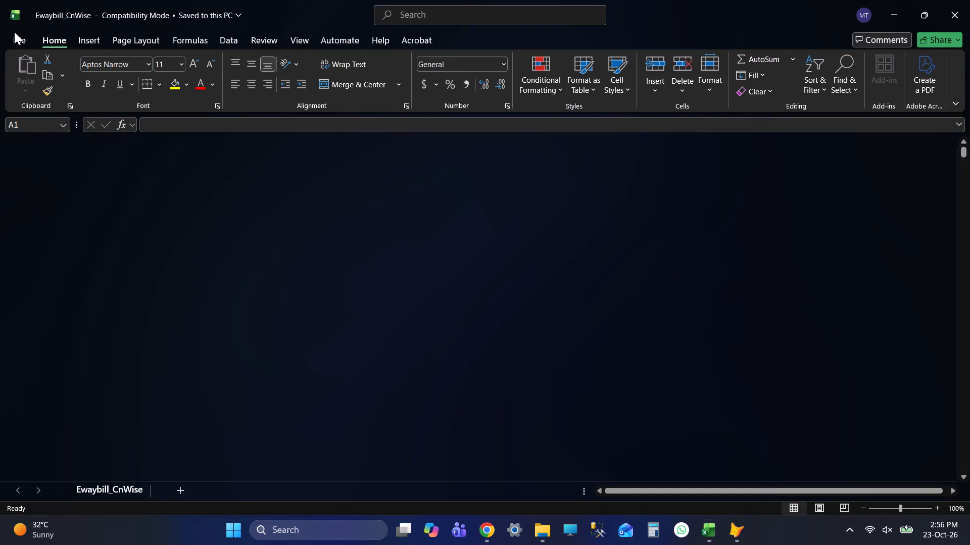
pyautogui.click(19, 35)
pyautogui.click(39, 201)
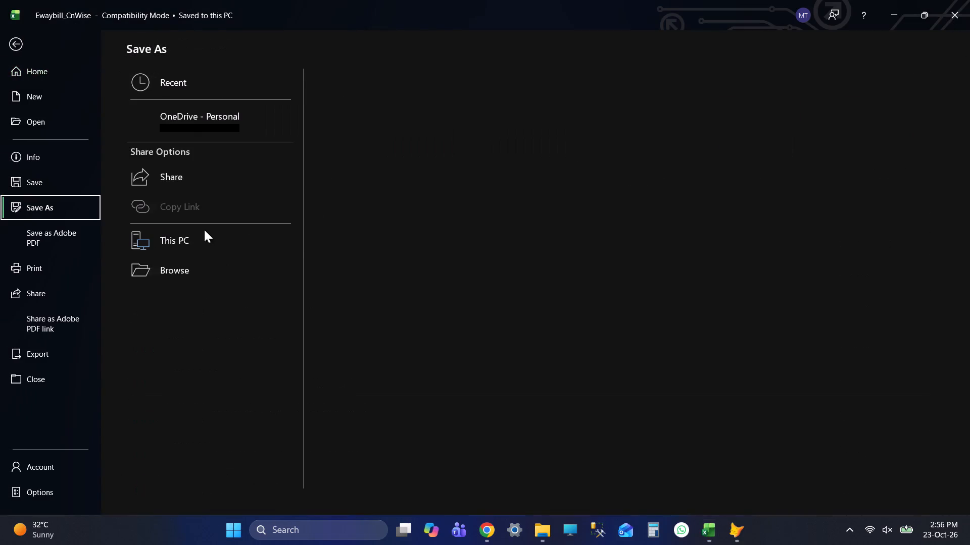
pyautogui.doubleClick(203, 241)
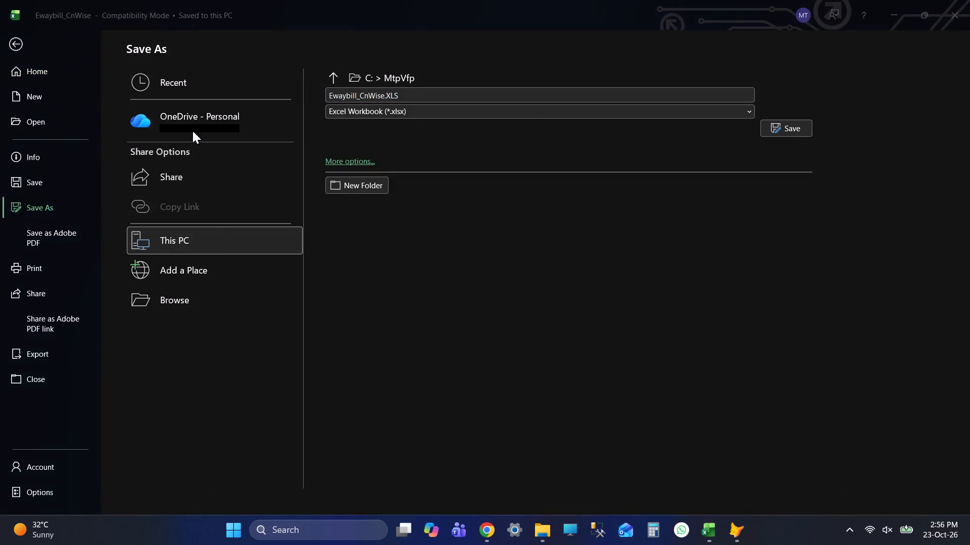
pyautogui.click(63, 182)
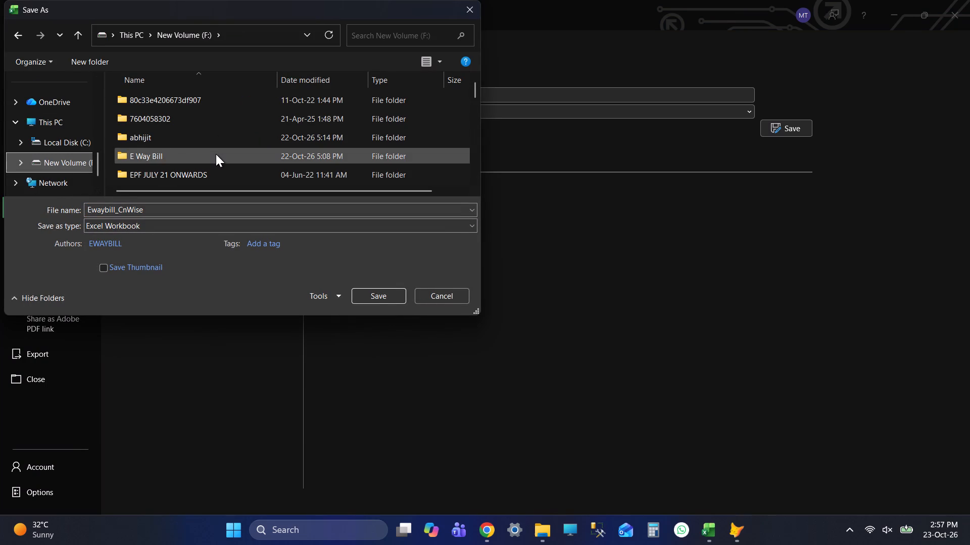
pyautogui.doubleClick(143, 153)
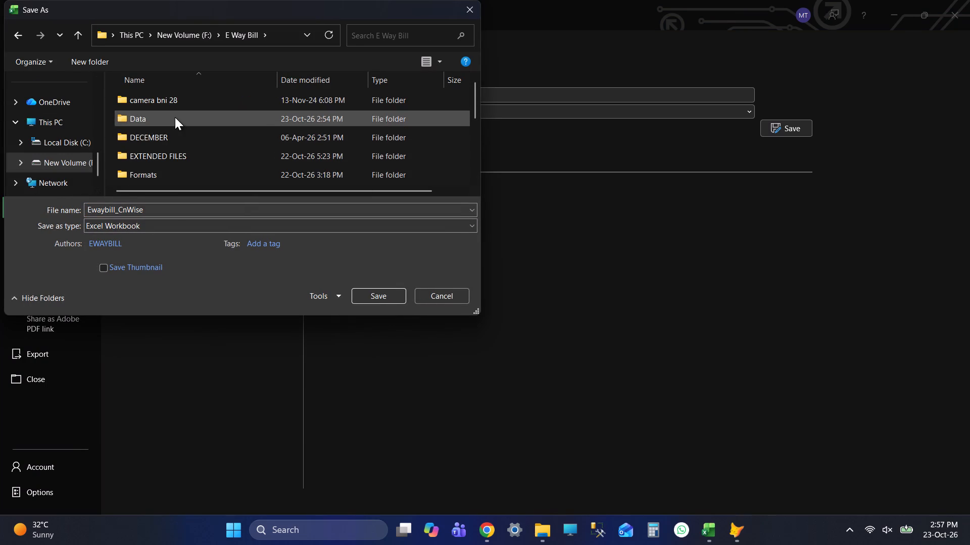
pyautogui.doubleClick(175, 117)
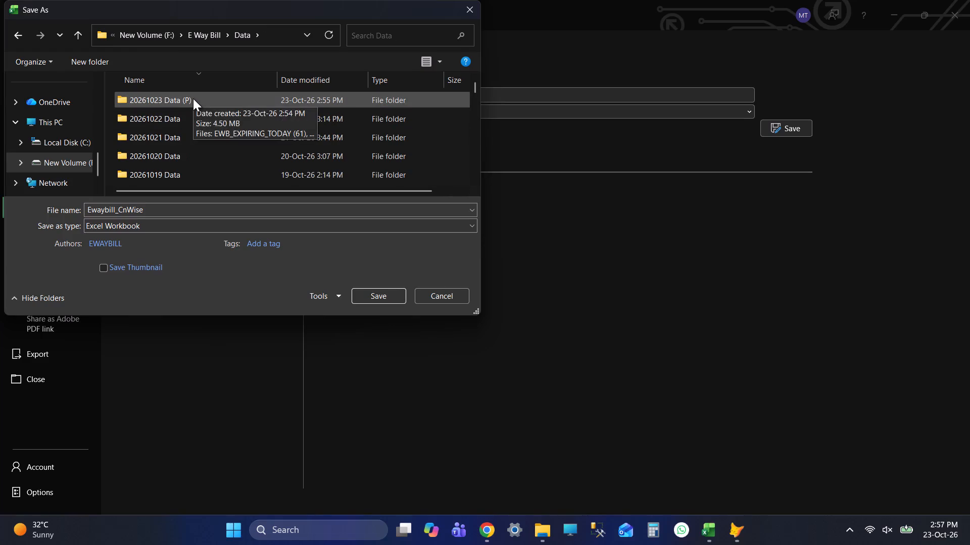
pyautogui.doubleClick(193, 98)
pyautogui.click(159, 204)
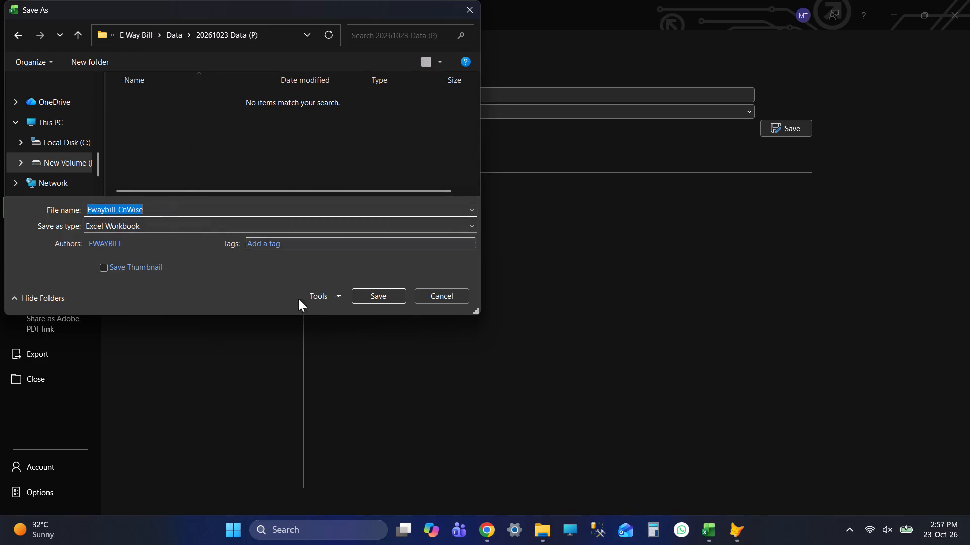
pyautogui.write('TOPAY')
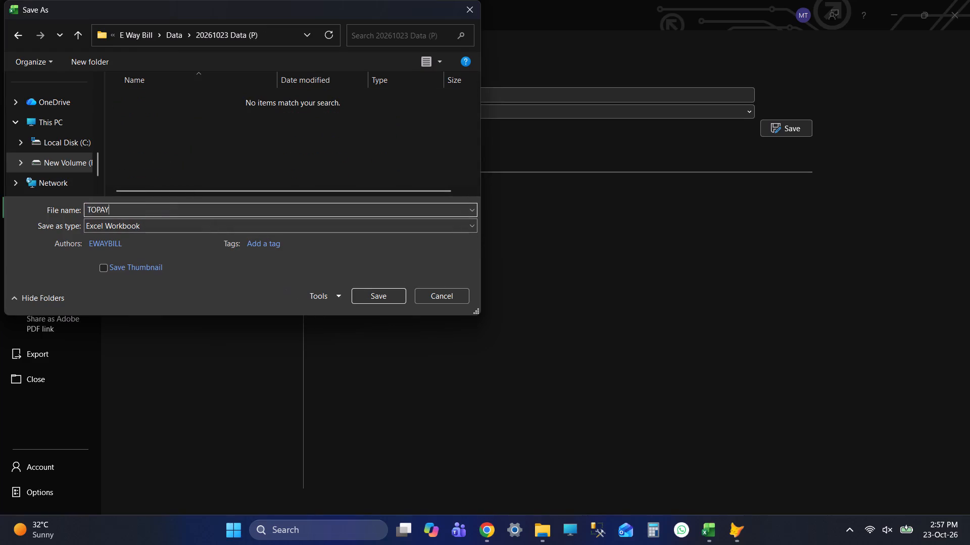
pyautogui.click(356, 294)
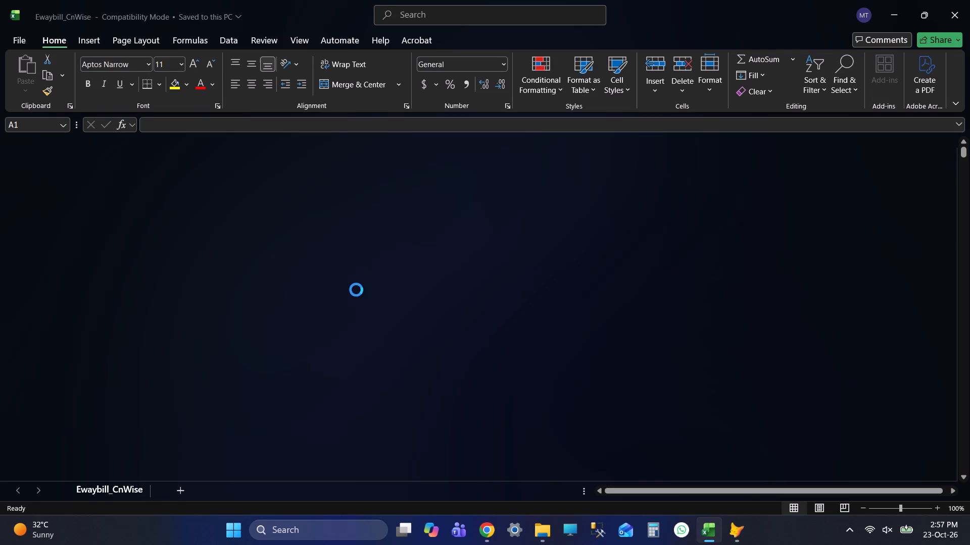
pyautogui.click(969, 0)
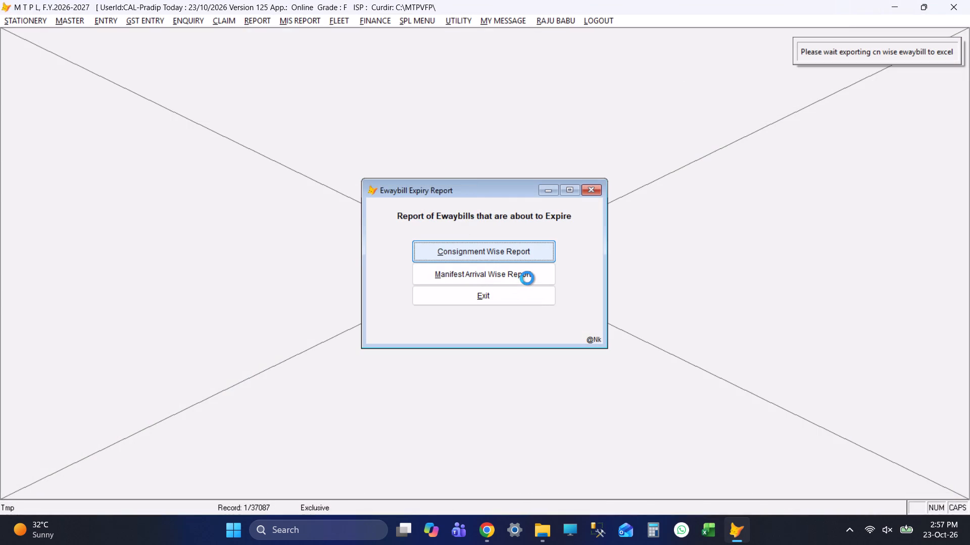
# Export the Manifest Arrival Wise Report, save it as Excel Workbook ARRIVAL in F: > E Way Bill > Data > 20261023 Data (P), and close it.
pyautogui.click(525, 277)
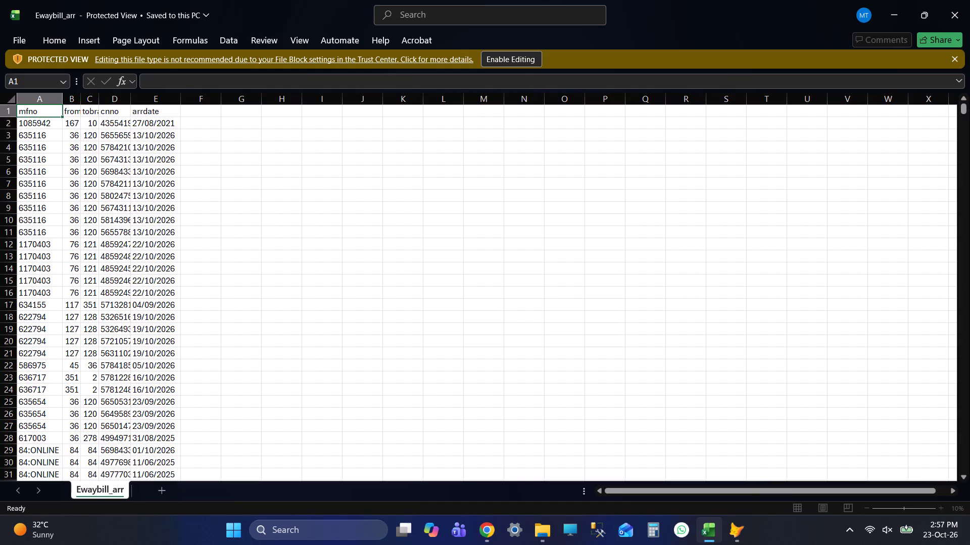
pyautogui.click(516, 62)
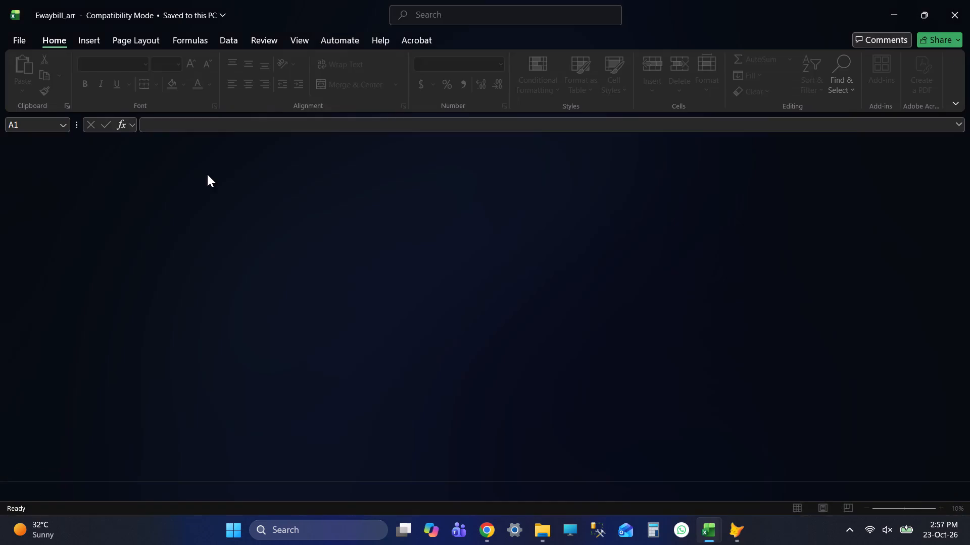
pyautogui.click(11, 39)
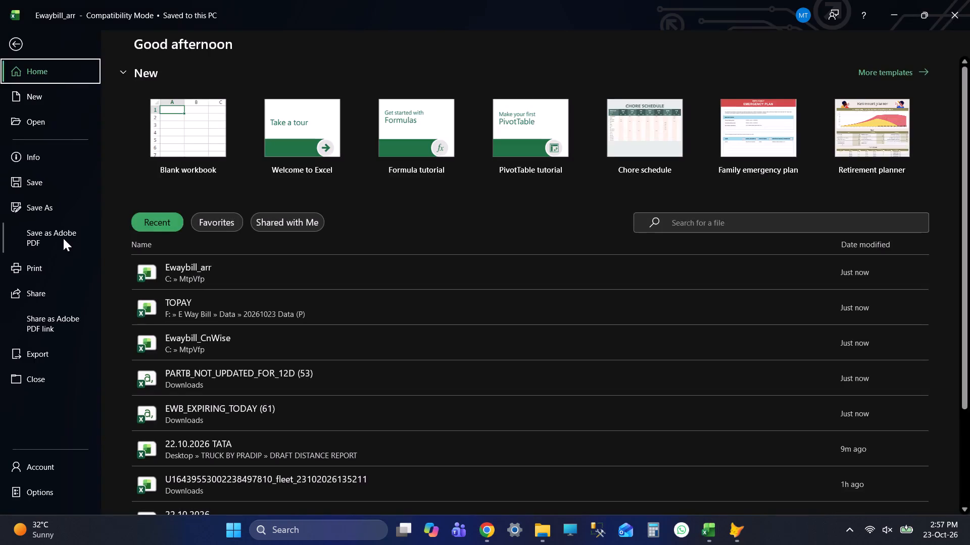
pyautogui.click(57, 202)
pyautogui.doubleClick(229, 239)
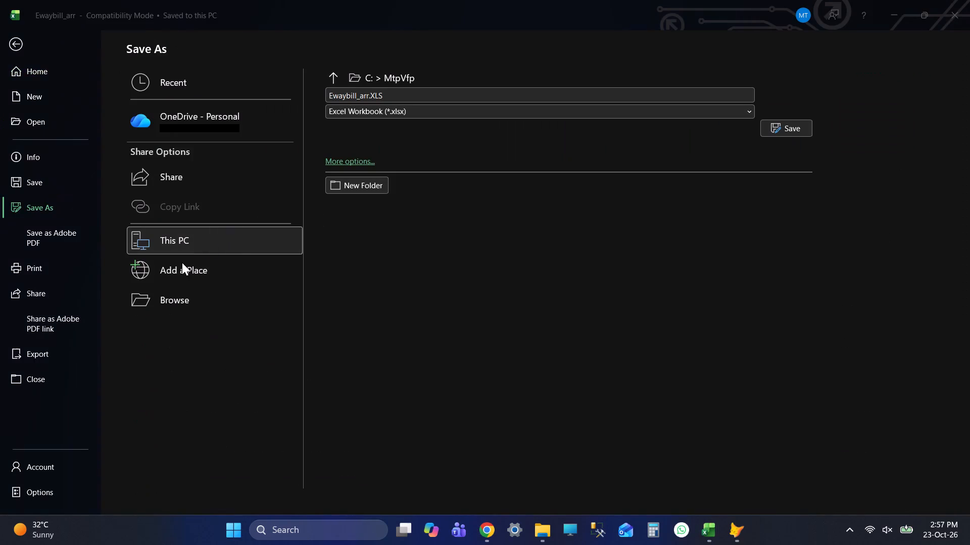
pyautogui.click(65, 182)
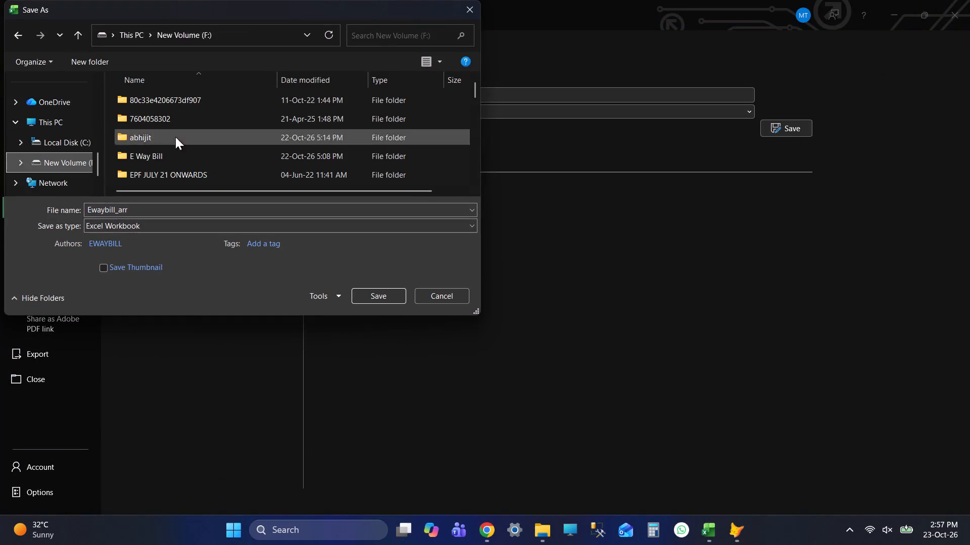
pyautogui.doubleClick(166, 152)
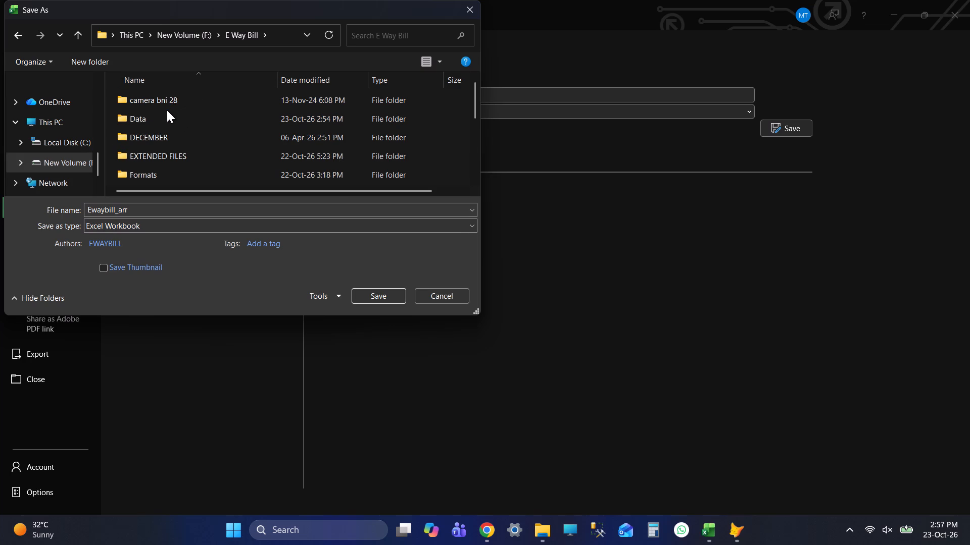
pyautogui.click(167, 110)
pyautogui.doubleClick(158, 115)
pyautogui.doubleClick(191, 100)
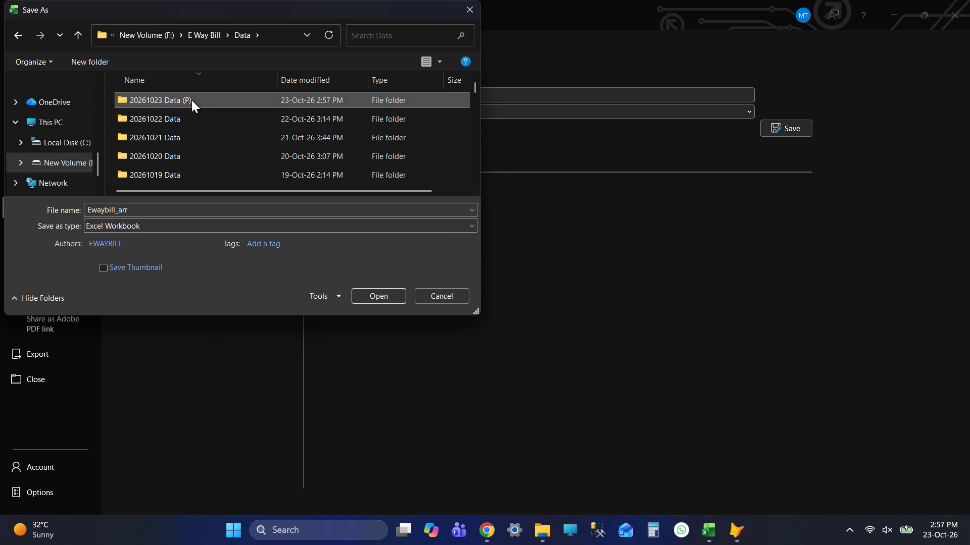
pyautogui.click(153, 209)
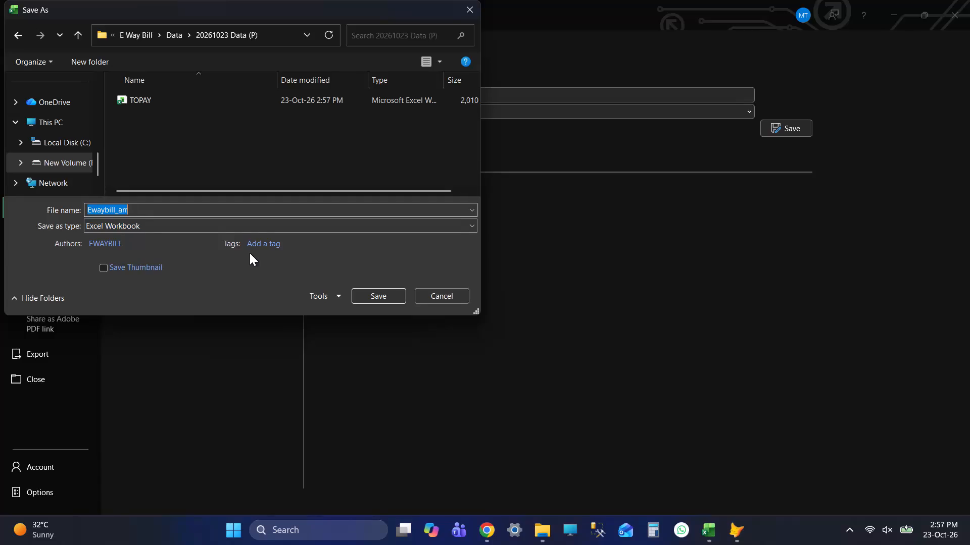
pyautogui.write('ARRIVAL')
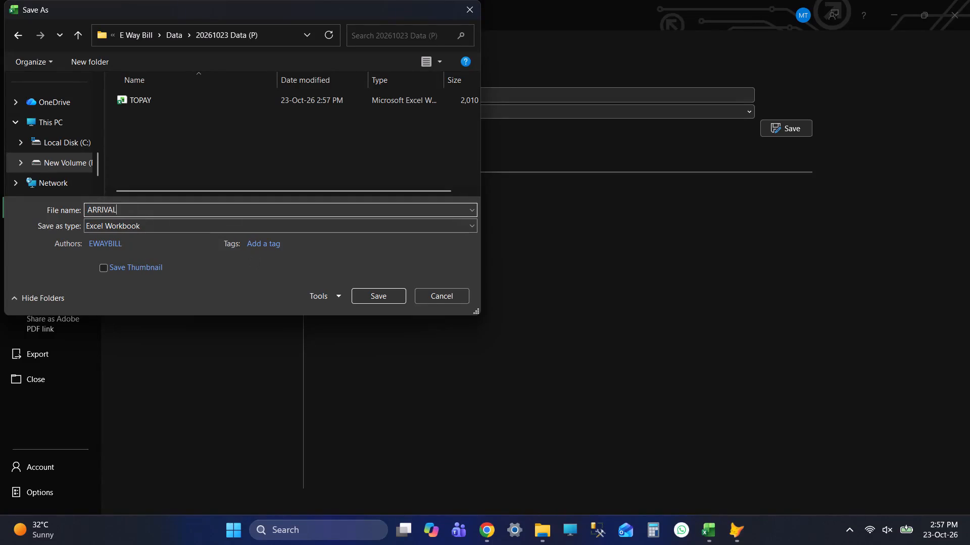
pyautogui.click(376, 287)
pyautogui.click(384, 295)
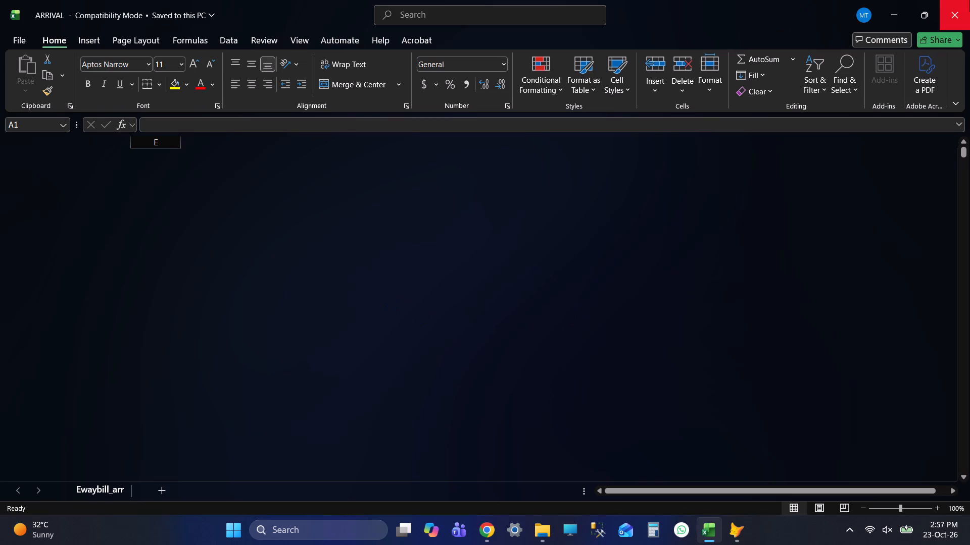
pyautogui.click(969, 0)
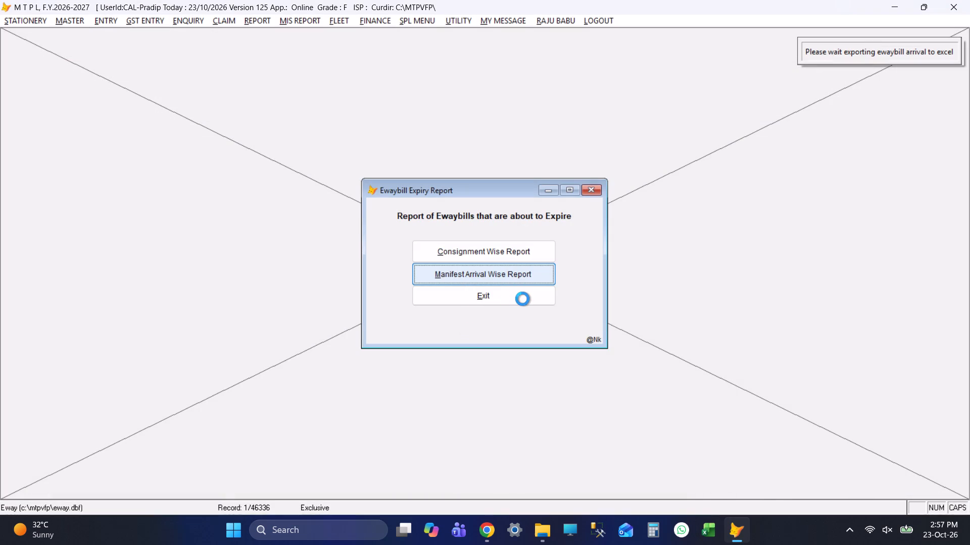
# Exit the Ewaybill Expiry Report and log out of the USER 1 program.
pyautogui.click(522, 299)
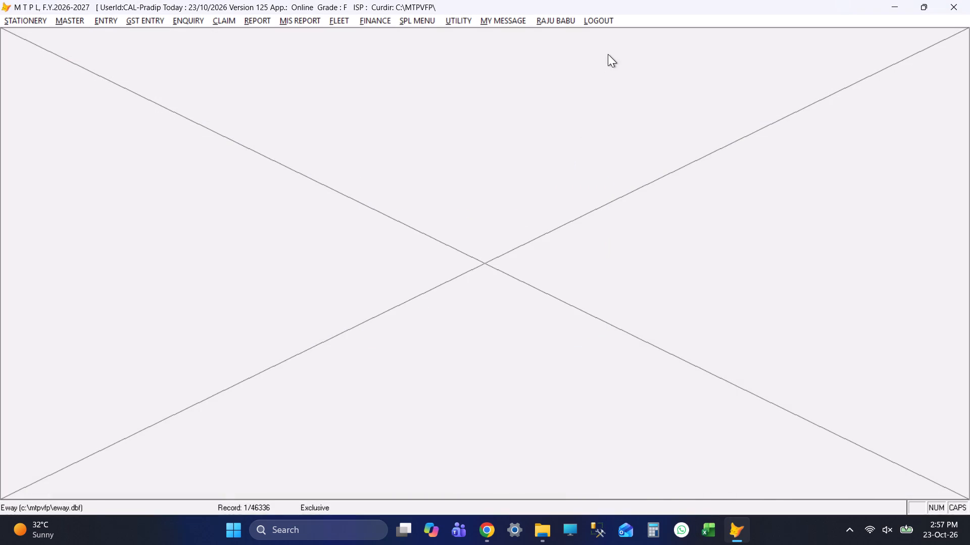
pyautogui.click(600, 13)
pyautogui.click(598, 18)
pyautogui.click(460, 296)
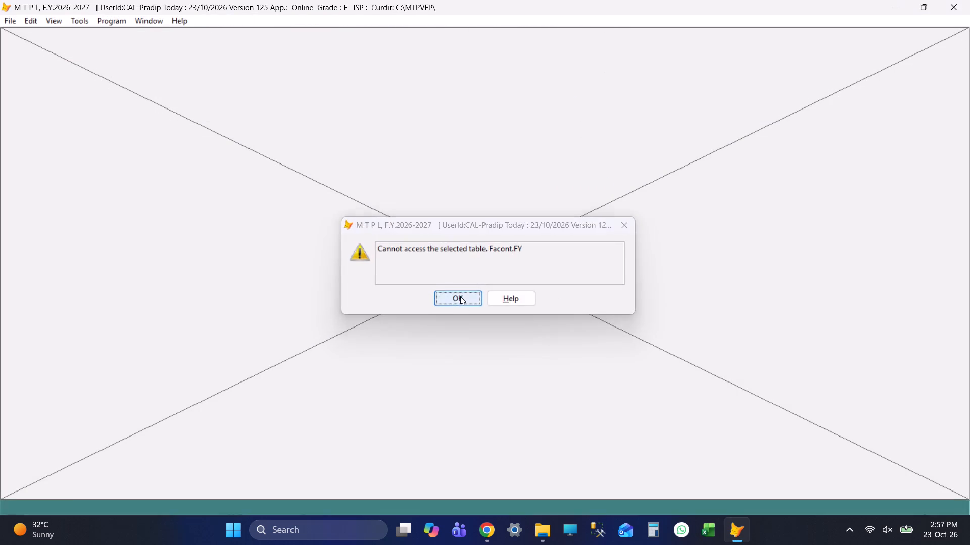
# Refresh the file listing of the 20261023 Data (P) folder.
pyautogui.rightClick(354, 221)
pyautogui.click(431, 399)
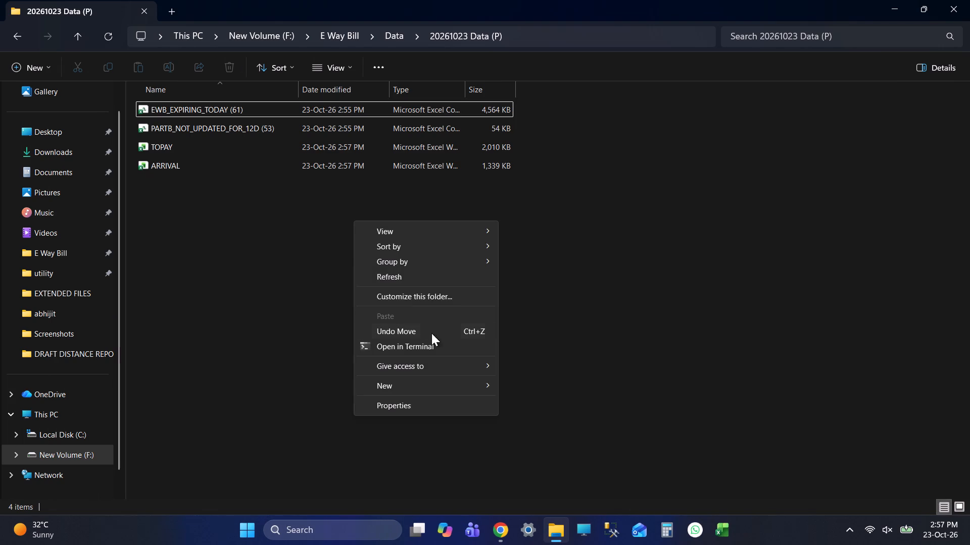
pyautogui.click(413, 280)
pyautogui.rightClick(305, 225)
pyautogui.click(369, 405)
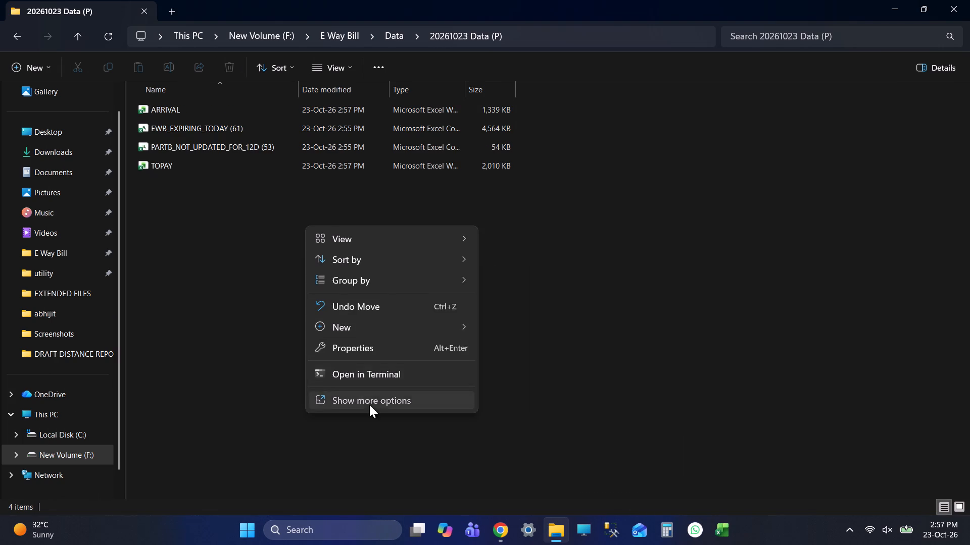
pyautogui.click(359, 278)
pyautogui.rightClick(478, 393)
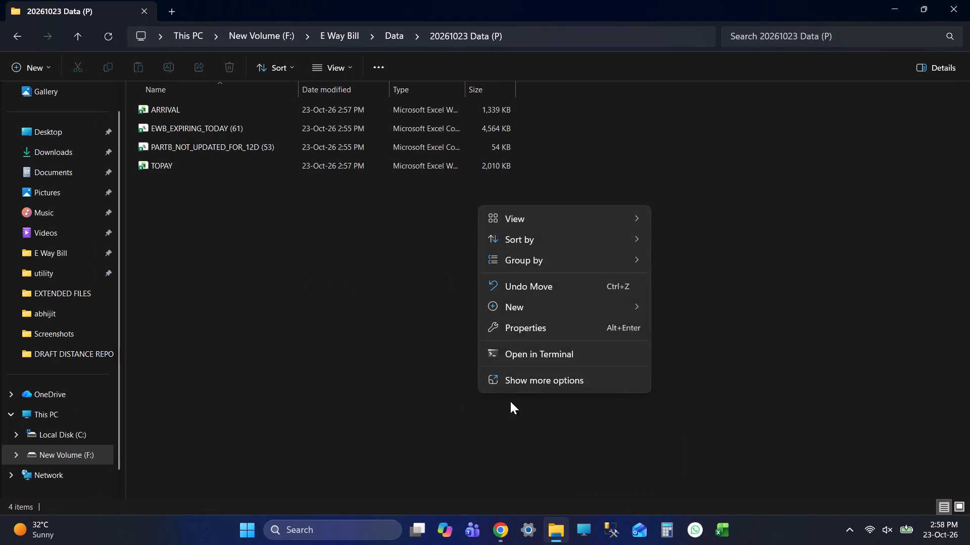
pyautogui.click(521, 380)
pyautogui.click(502, 246)
# Minimize the open windows and open the Formats folder in E Way Bill from This PC on the desktop.
pyautogui.hotkey('alt', 'Tab')
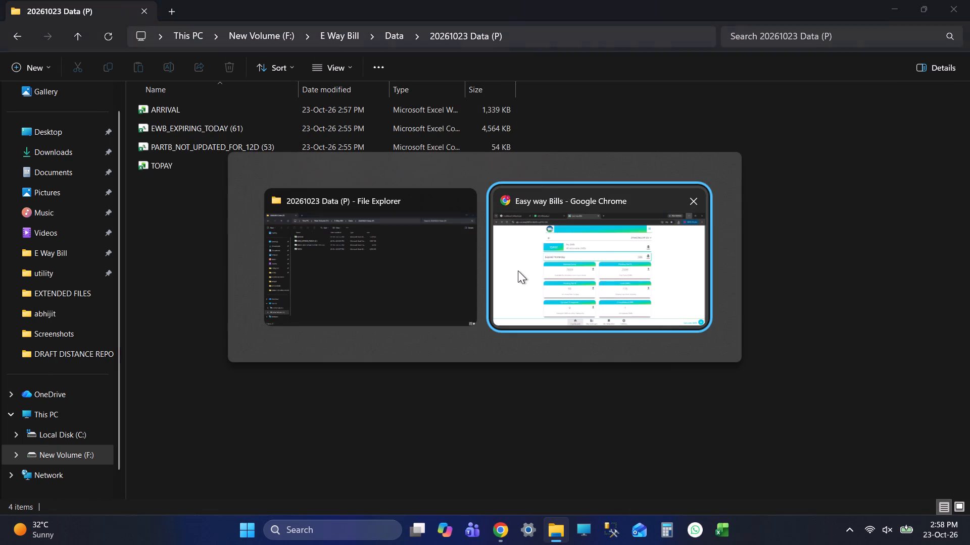
pyautogui.hotkey('alt', 'Tab')
pyautogui.tripleClick(892, 4)
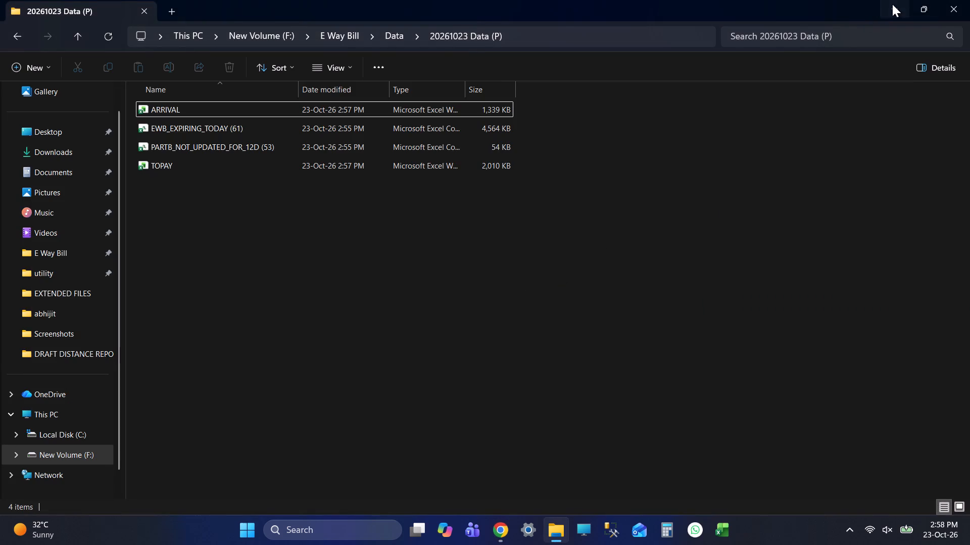
pyautogui.doubleClick(17, 198)
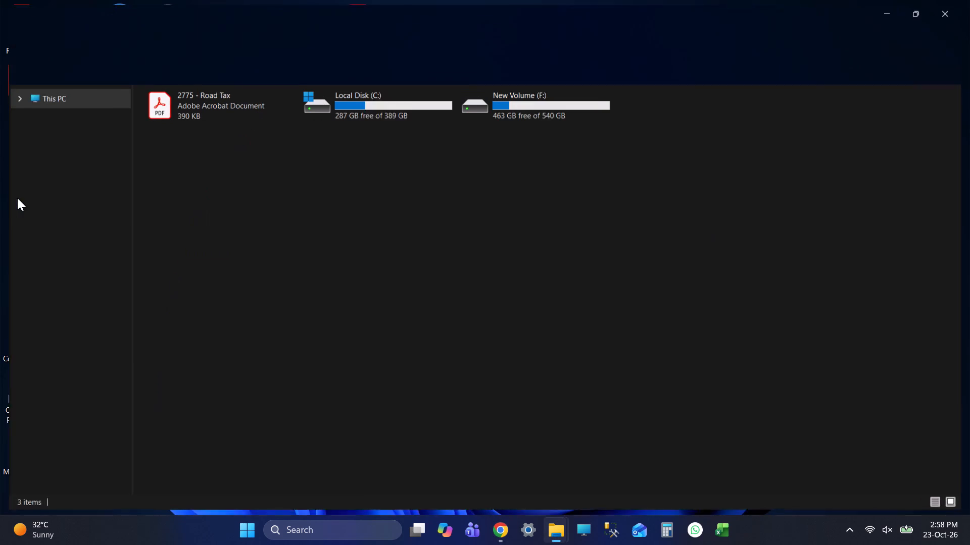
pyautogui.click(68, 275)
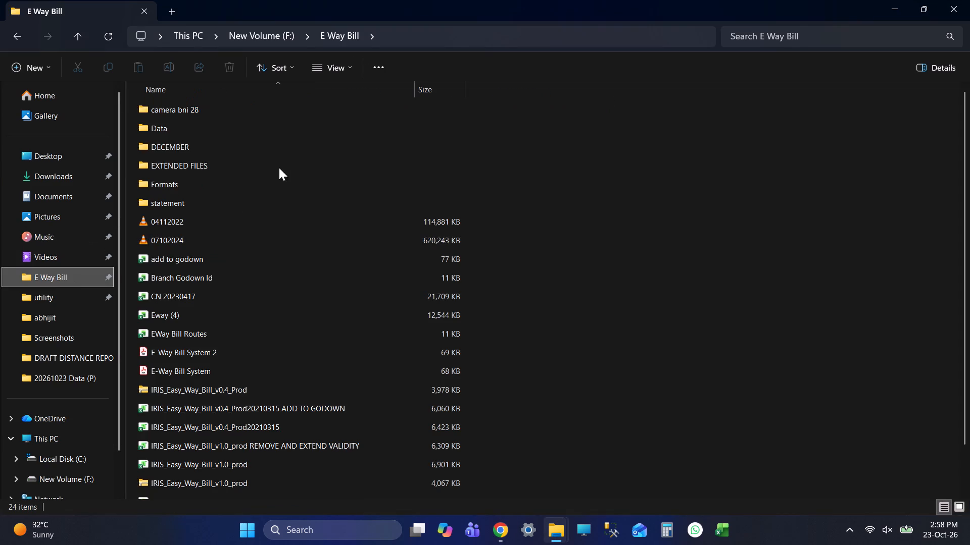
pyautogui.doubleClick(207, 178)
# Duplicate the 20261022 Eway Bill Expiry Analysis Format workbook within the Formats folder.
pyautogui.scroll(-1, 266, 199)
pyautogui.scroll(4, 266, 199)
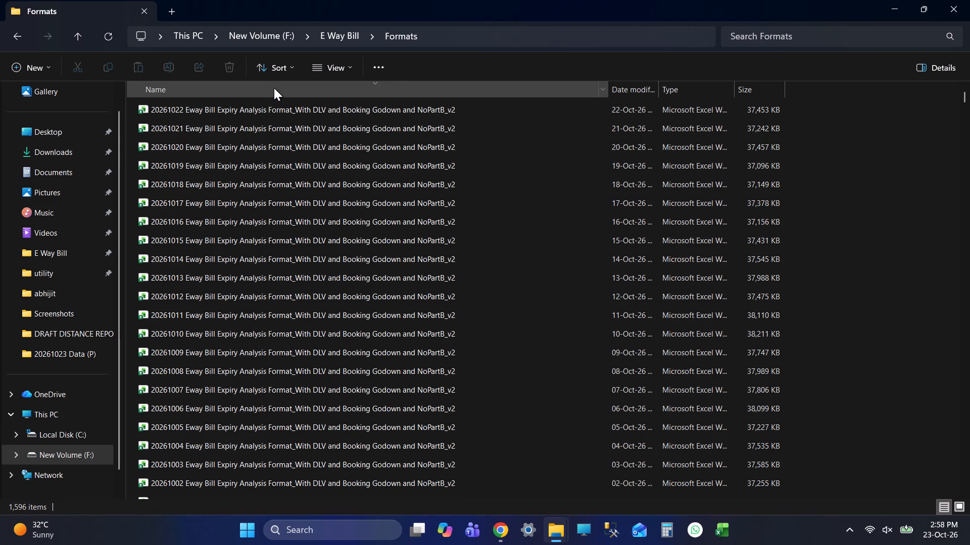
pyautogui.scroll(2, 286, 140)
pyautogui.scroll(-1, 286, 141)
pyautogui.scroll(3, 285, 142)
pyautogui.scroll(-1, 281, 132)
pyautogui.scroll(11, 282, 132)
pyautogui.click(245, 105)
pyautogui.scroll(6, 480, 213)
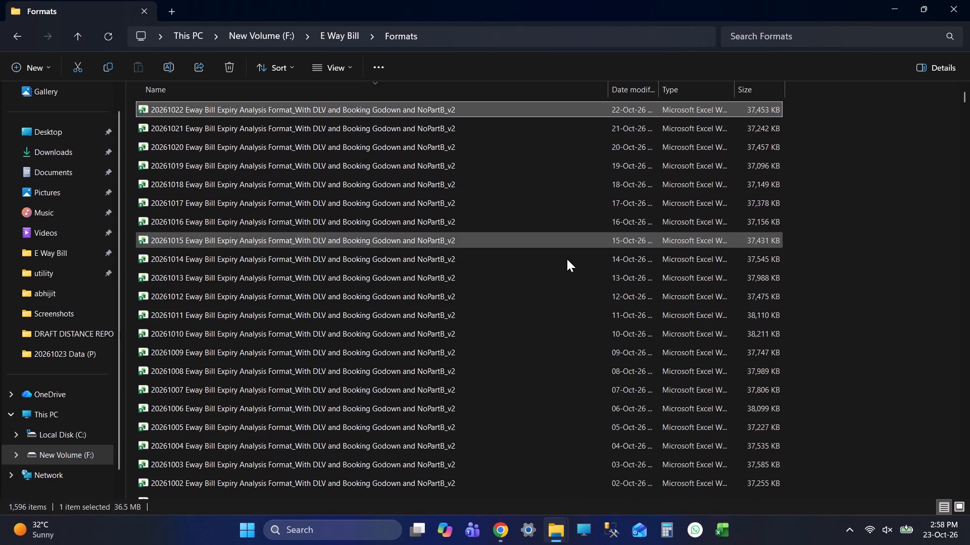
pyautogui.scroll(5, 613, 281)
pyautogui.hotkey('ctrl', 'c')
pyautogui.hotkey('ctrl', 'v')
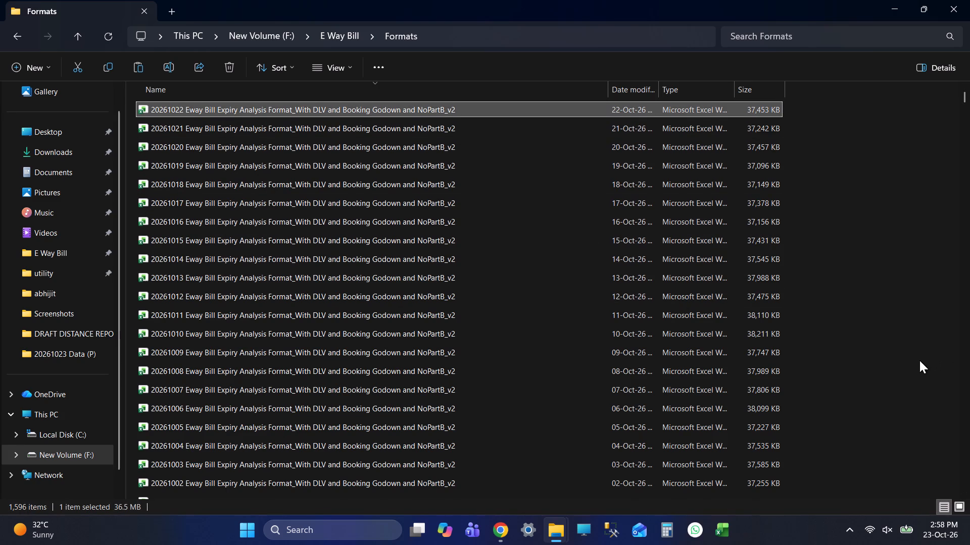
# Rename the copy as 20261023 Eway Bill Expiry Analysis Format_With DLV and Booking Godown and NoPartB_v2.
pyautogui.press('F2')
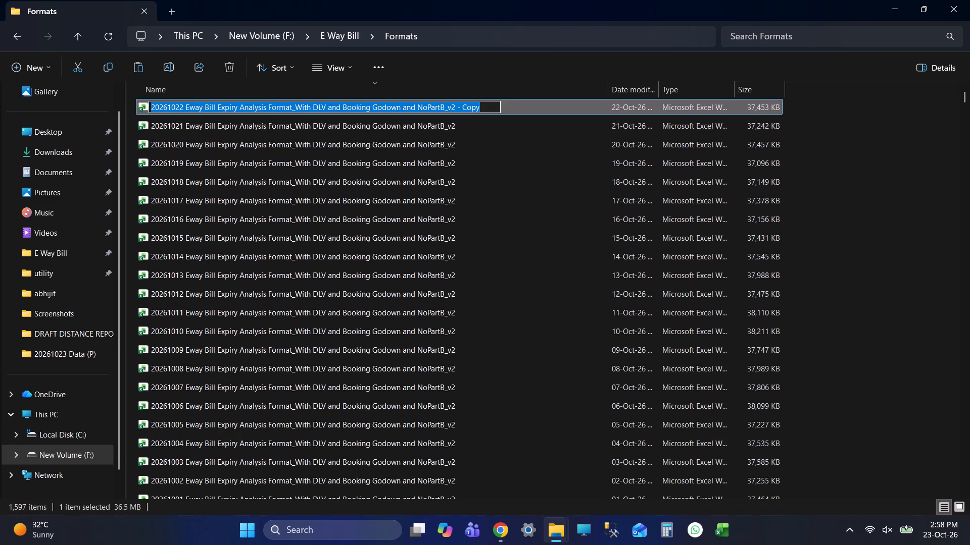
pyautogui.click(483, 108)
pyautogui.press('BackSpace')
pyautogui.press('BackSpace')
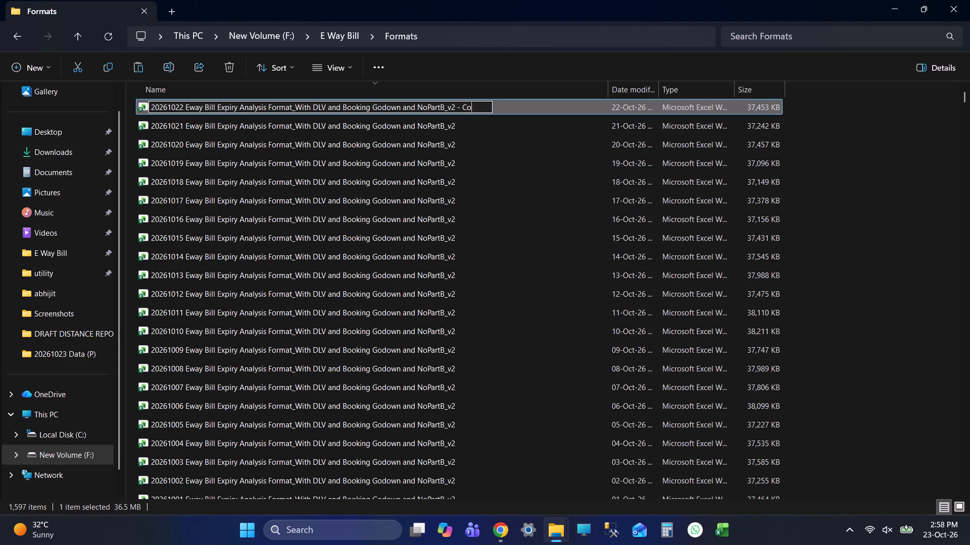
pyautogui.press('BackSpace')
pyautogui.press('BackSpace')
pyautogui.press('BackSpace')
pyautogui.press('BackSpace')
pyautogui.press('BackSpace')
pyautogui.hotkey('ctrl', 'Left')
pyautogui.hotkey('ctrl', 'Left')
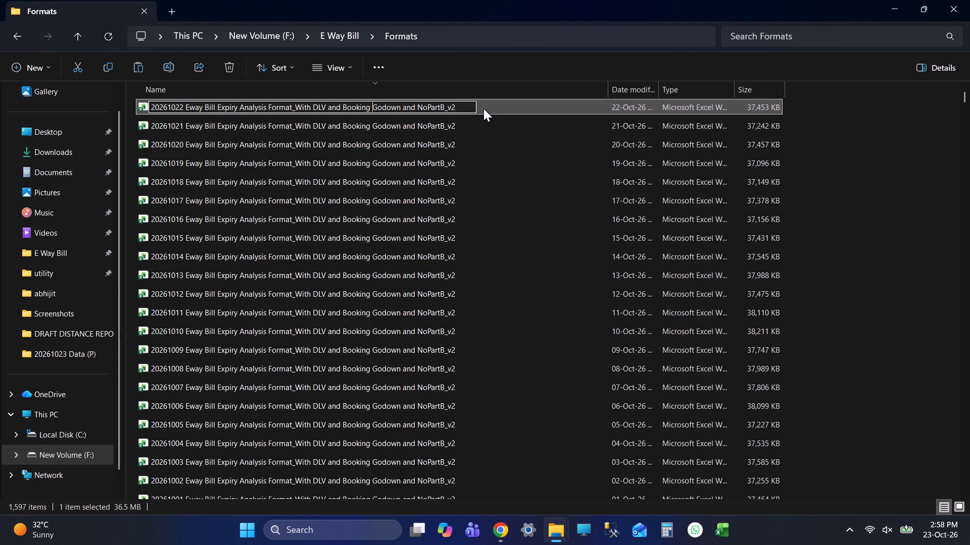
pyautogui.hotkey('ctrl', 'Left')
pyautogui.hotkey('ctrl', 'Left')
pyautogui.hotkey('ctrl', 'Left')
pyautogui.hotkey('ctrl', 'Left')
pyautogui.hotkey('ctrl', 'Left')
pyautogui.hotkey('ctrl', 'Left')
pyautogui.hotkey('ctrl', 'Left')
pyautogui.hotkey('ctrl', 'Left')
pyautogui.hotkey('ctrl', 'Left')
pyautogui.press('Left')
pyautogui.press('BackSpace')
pyautogui.press('3')
pyautogui.click(491, 66)
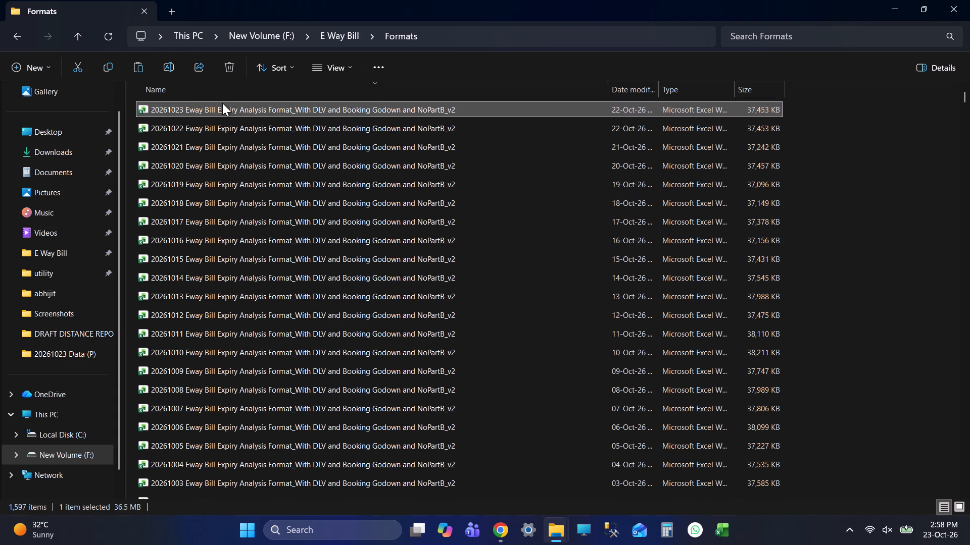
# Open the 20261023 Eway Bill Expiry Analysis Format workbook and enable its content.
pyautogui.doubleClick(222, 103)
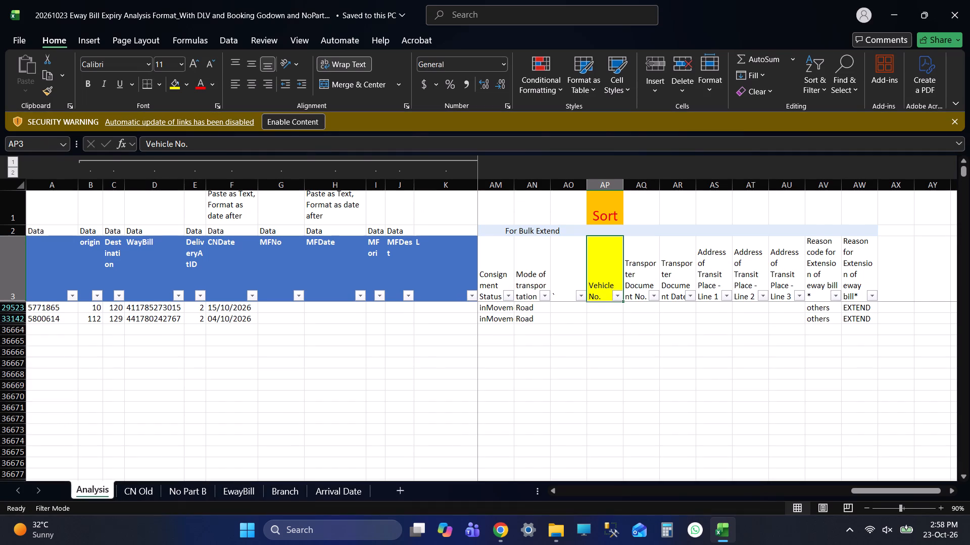
pyautogui.click(285, 121)
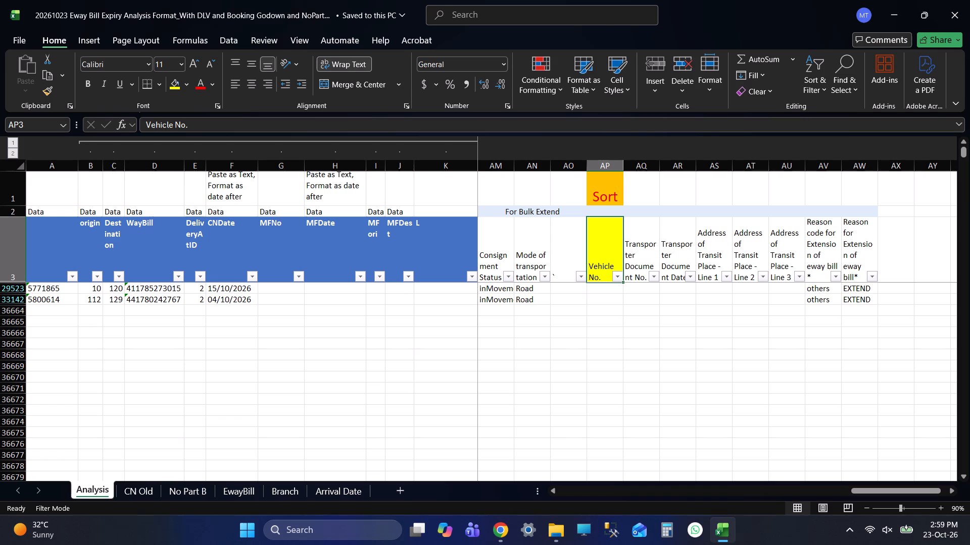
# Remove the filter from the header row 3 of the Analysis sheet.
pyautogui.click(48, 253)
pyautogui.press('Down')
pyautogui.press('Up')
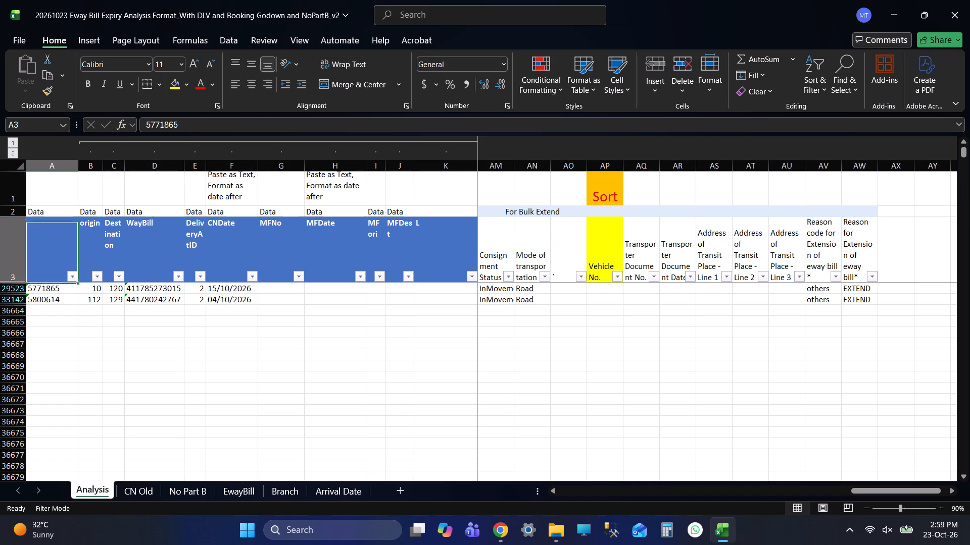
pyautogui.press('Down')
pyautogui.press('Up')
pyautogui.press('Down')
pyautogui.press('Up')
pyautogui.press('Left')
pyautogui.press('Left')
pyautogui.press('Left')
pyautogui.press('Left')
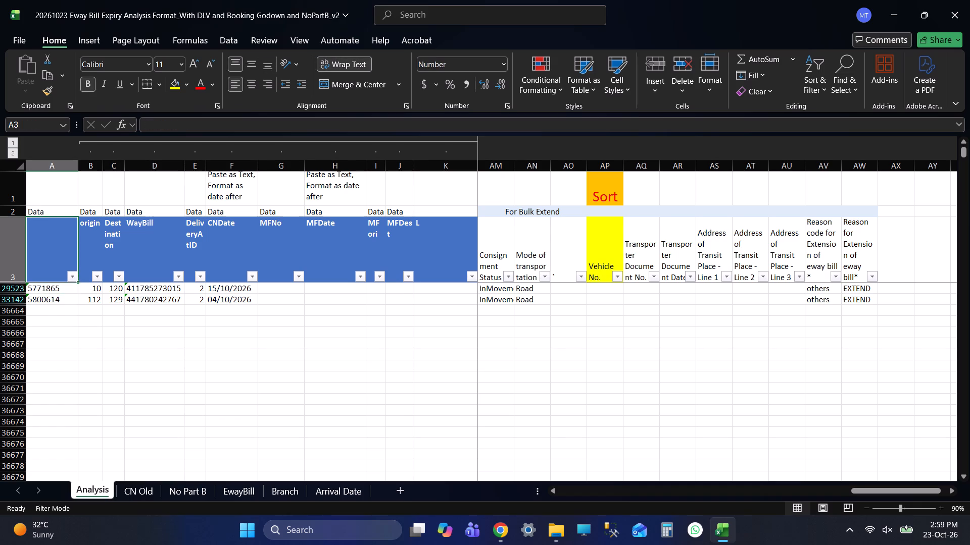
pyautogui.hotkey('ctrl', 'shift', 'Right')
pyautogui.hotkey('ctrl', 'shift', 'Right')
pyautogui.hotkey('ctrl', 'shift', 'Right')
pyautogui.hotkey('ctrl', 'shift', 'Right')
pyautogui.hotkey('ctrl', 'shift', 'Right')
pyautogui.hotkey('ctrl', 'shift', 'Right')
pyautogui.hotkey('ctrl', 'shift', 'Right')
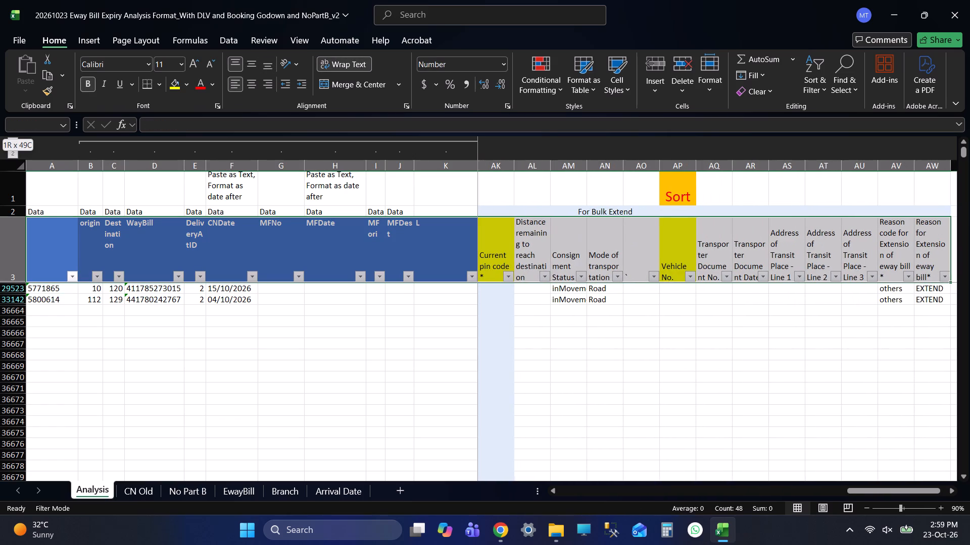
pyautogui.hotkey('ctrl', 'shift', 'Right')
pyautogui.hotkey('ctrl', 'shift', 'Right')
pyautogui.hotkey('ctrl', 'shift', 'Right')
pyautogui.hotkey('ctrl', 'shift', 'Right')
pyautogui.hotkey('ctrl', 'shift', 'Right')
pyautogui.hotkey('ctrl', 'shift', 'Right')
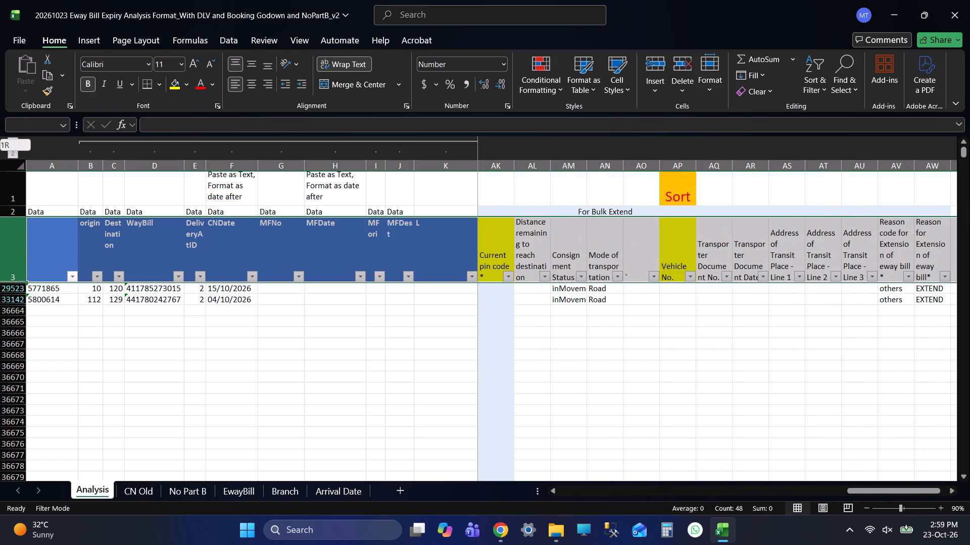
pyautogui.hotkey('ctrl', 'shift', 'Right')
pyautogui.hotkey('ctrl', 'shift', 'l')
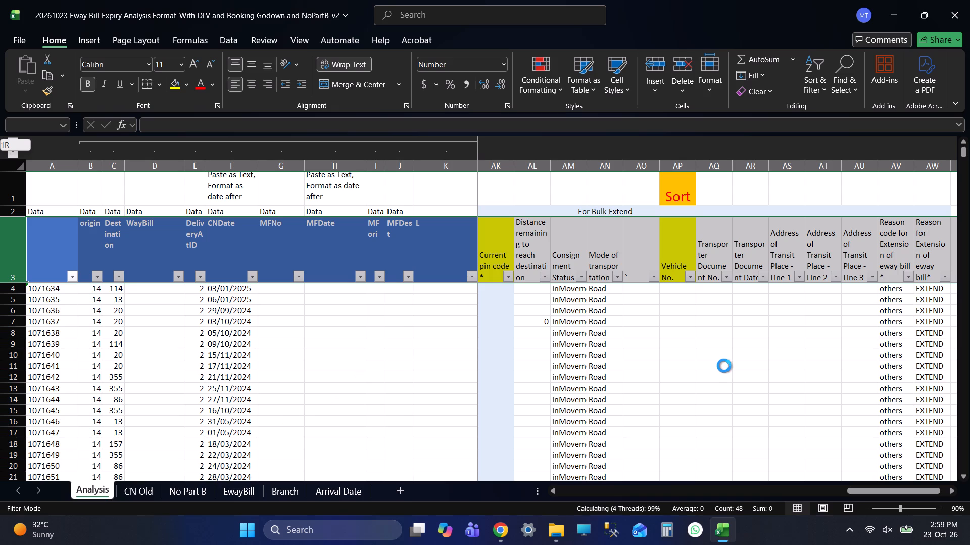
# Clear the old data in columns A to K of the Analysis sheet from row 4 down.
pyautogui.press('Down')
pyautogui.press('Up')
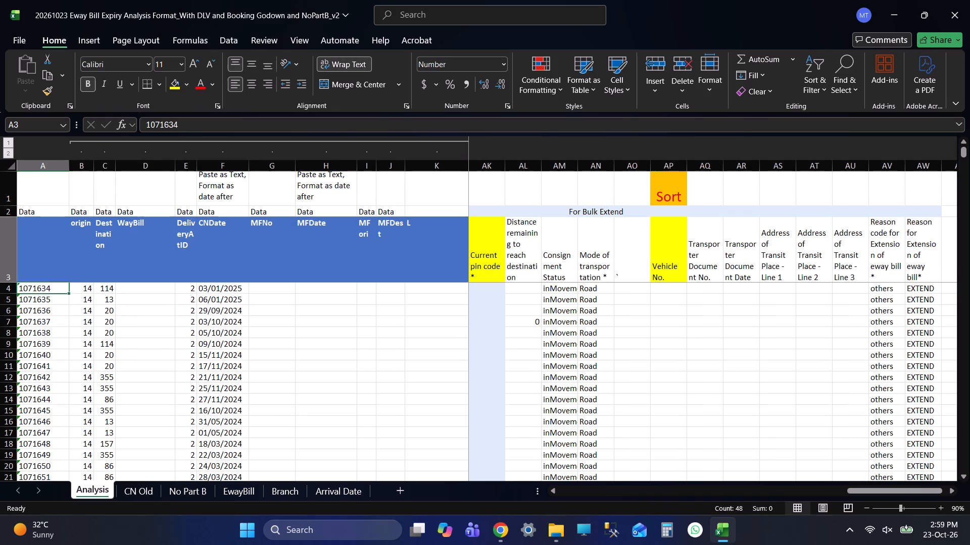
pyautogui.press('Down')
pyautogui.hotkey('shift', 'Right')
pyautogui.hotkey('shift', 'Right')
pyautogui.hotkey('shift', 'Right')
pyautogui.hotkey('shift', 'Right')
pyautogui.hotkey('shift', 'Right')
pyautogui.hotkey('shift', 'Right')
pyautogui.hotkey('shift', 'Right')
pyautogui.hotkey('shift', 'Right')
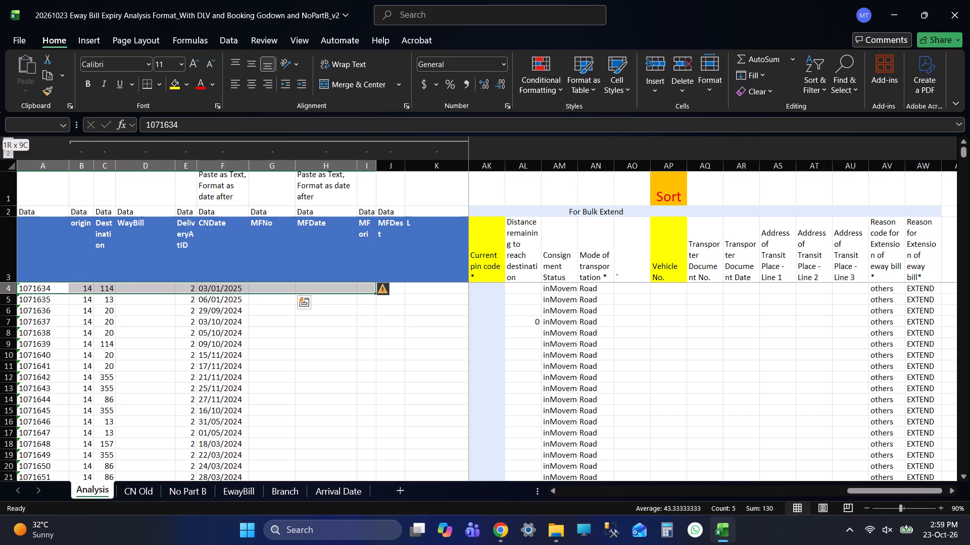
pyautogui.hotkey('shift', 'Right')
pyautogui.hotkey('shift', 'Right')
pyautogui.hotkey('ctrl', 'shift', 'Down')
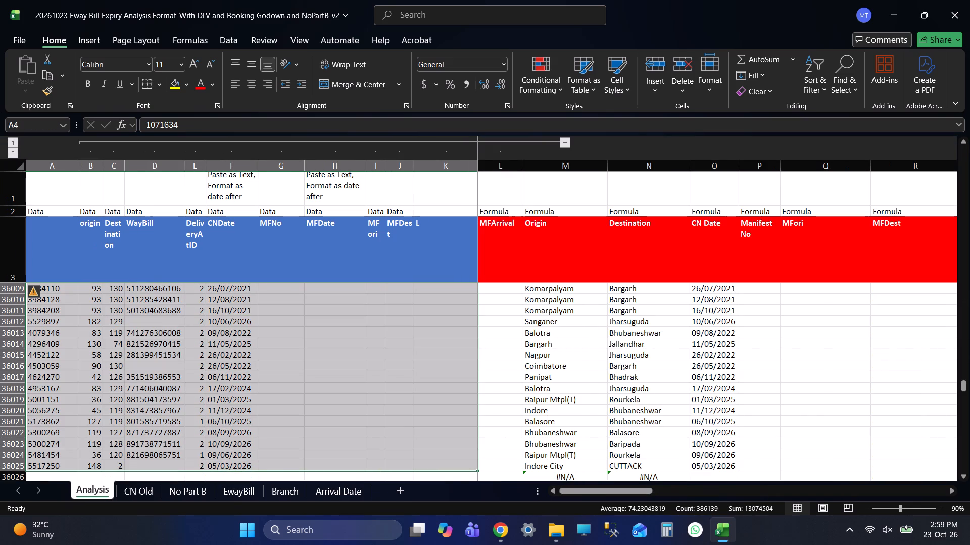
pyautogui.scroll(-2, 707, 381)
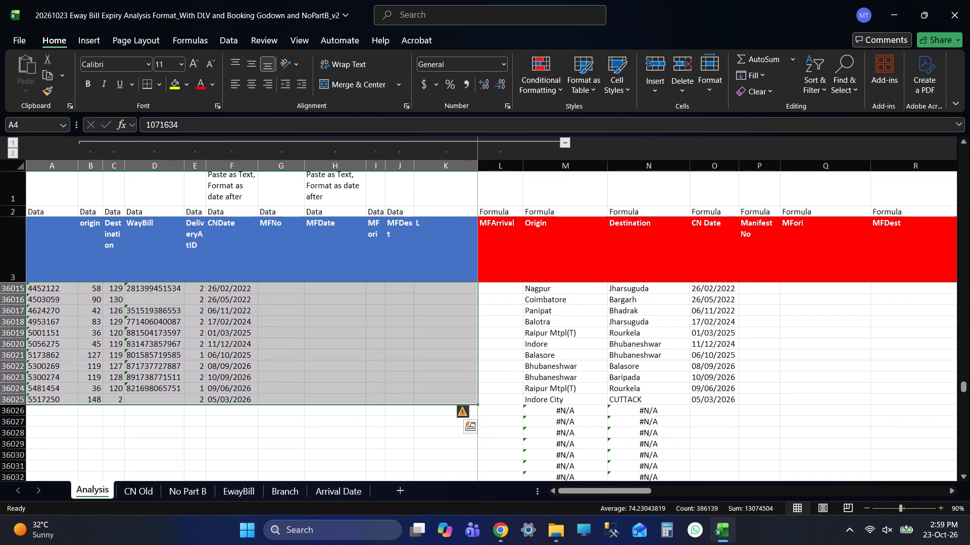
pyautogui.press('Delete')
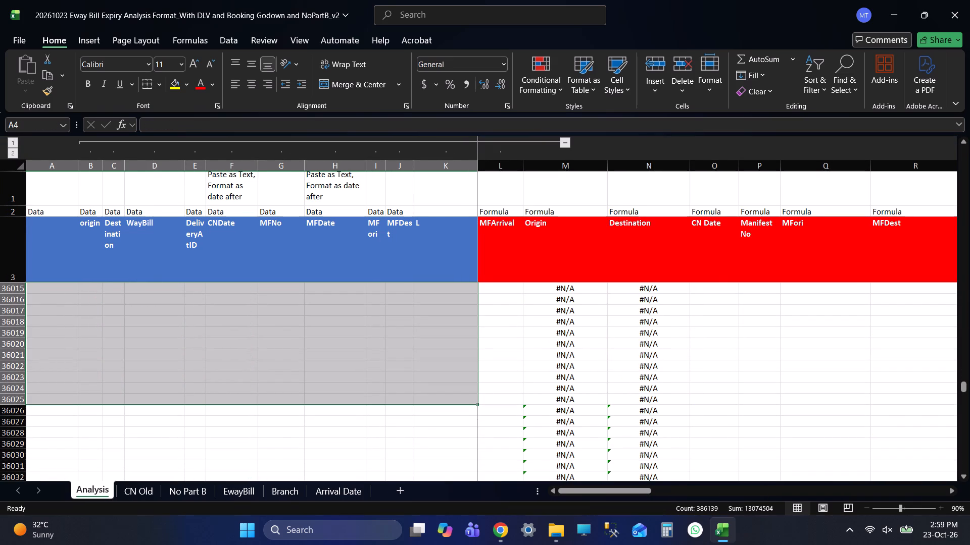
pyautogui.press('Up')
pyautogui.press('Down')
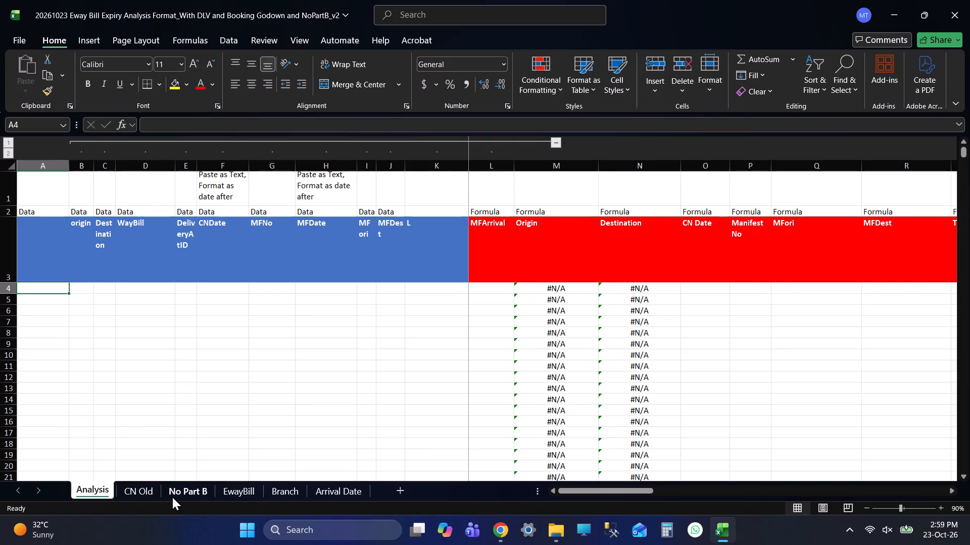
# Clear the old records in columns B to AM of the No Part B sheet from row 3 down.
pyautogui.click(178, 492)
pyautogui.hotkey('ctrl', 'shift', 'Right')
pyautogui.hotkey('ctrl', 'shift', 'Right')
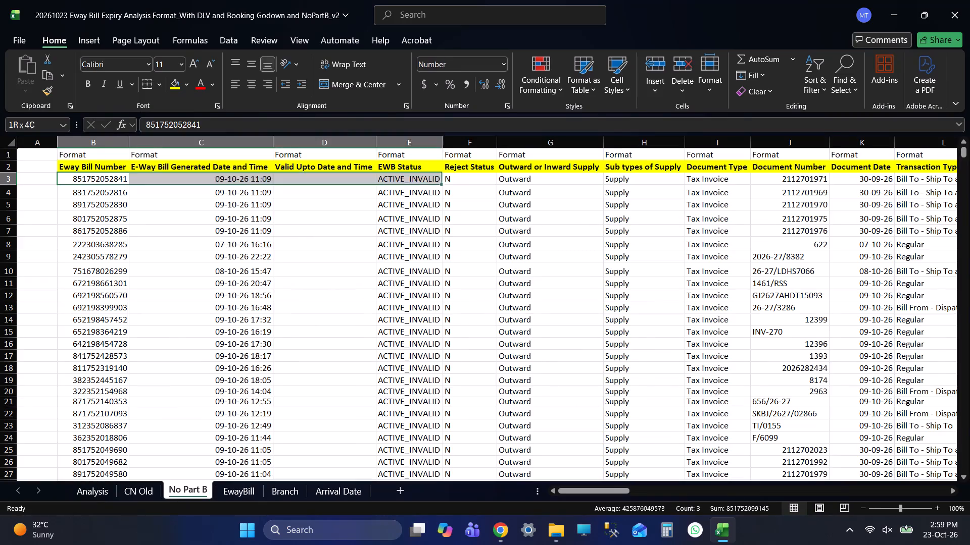
pyautogui.hotkey('ctrl', 'shift', 'Right')
pyautogui.hotkey('ctrl', 'shift', 'Right')
pyautogui.hotkey('ctrl', 'shift', 'Right')
pyautogui.hotkey('ctrl', 'shift', 'Right')
pyautogui.hotkey('ctrl', 'shift', 'Right')
pyautogui.hotkey('ctrl', 'shift', 'Down')
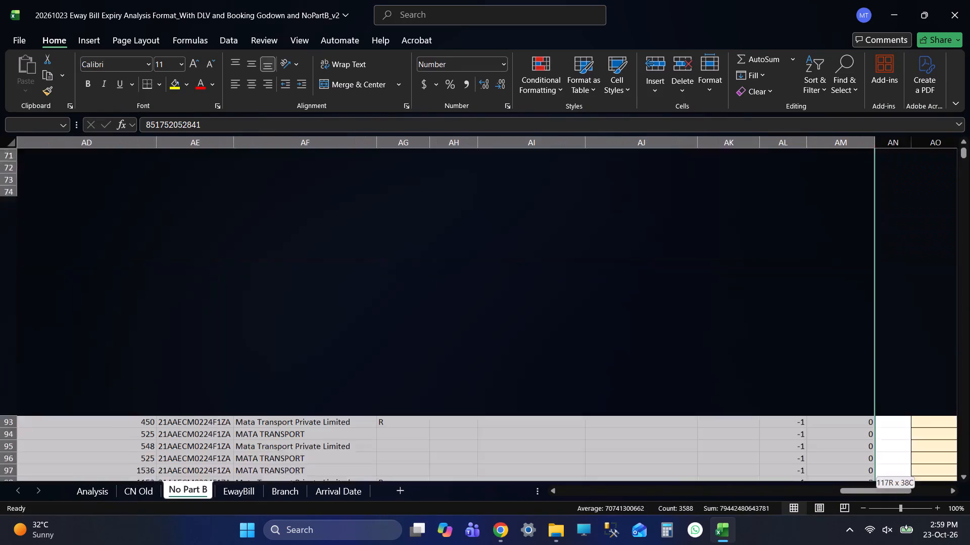
pyautogui.press('Delete')
pyautogui.press('Up')
pyautogui.press('Down')
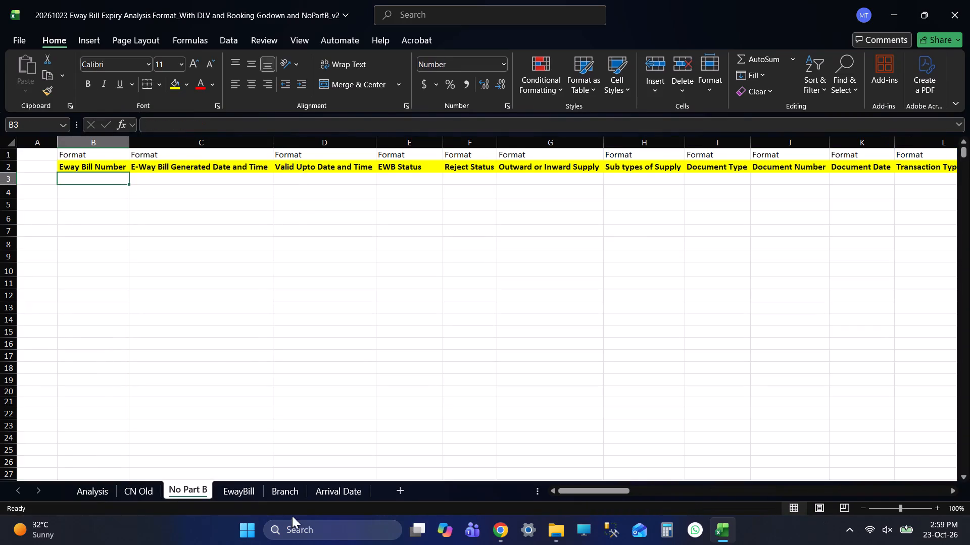
# Remove the filter from the header row 3 of the EwayBill sheet.
pyautogui.click(219, 498)
pyautogui.press('Up')
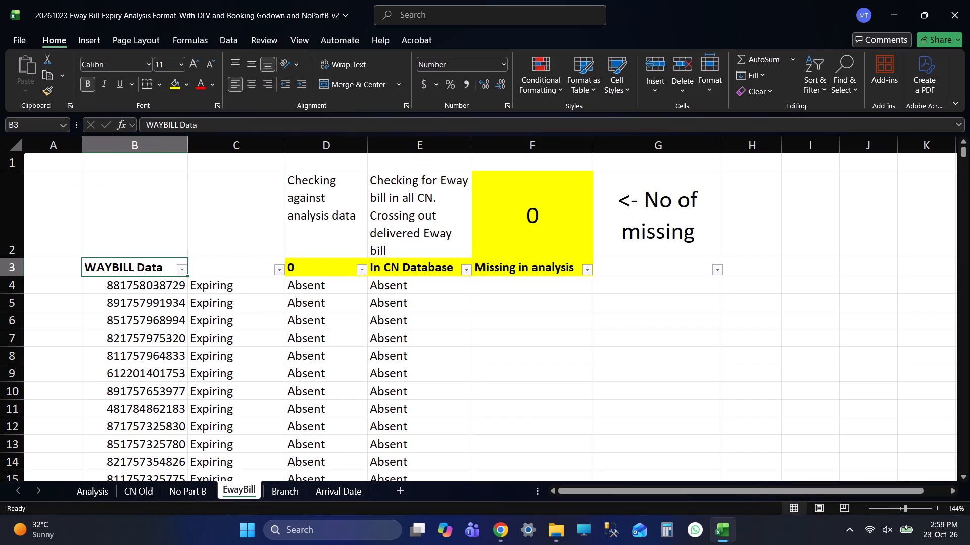
pyautogui.hotkey('ctrl', 'shift', 'Right')
pyautogui.hotkey('ctrl', 'shift', 'Right')
pyautogui.hotkey('ctrl', 'shift', 'l')
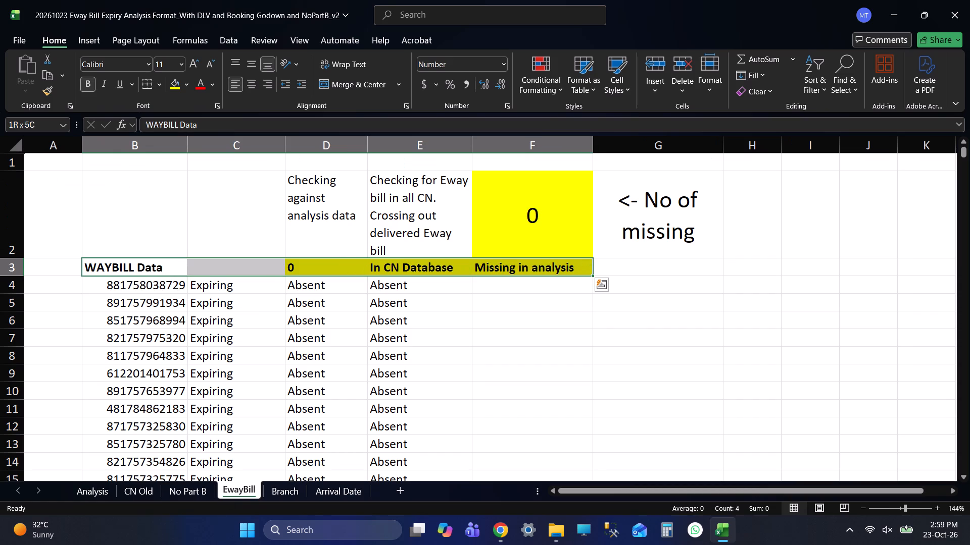
# Clear the old waybill numbers in column B of the EwayBill sheet from row 4 down.
pyautogui.click(166, 288)
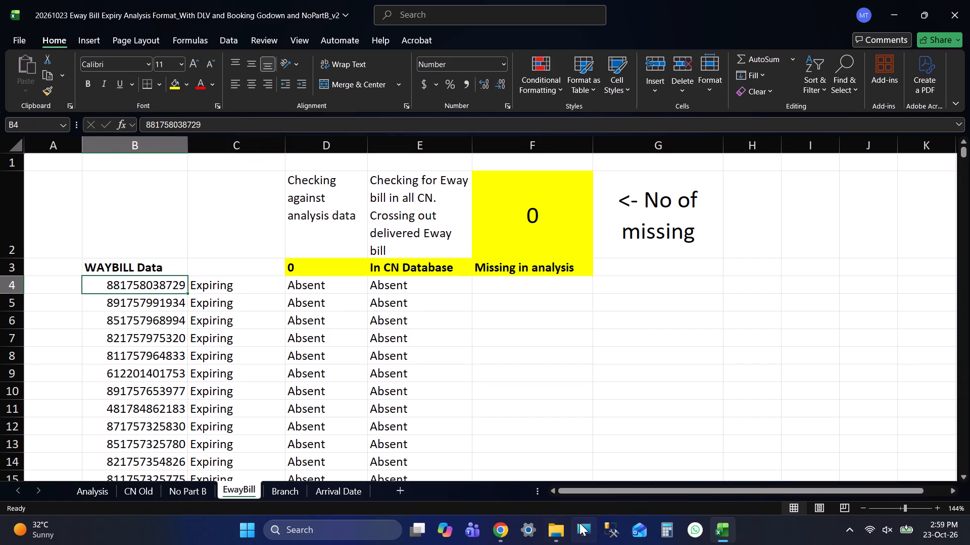
pyautogui.hotkey('ctrl', 'shift', 'Down')
pyautogui.press('Delete')
pyautogui.press('Up')
pyautogui.press('Down')
pyautogui.scroll(1, 579, 523)
# Clear the old records in columns A to E of the Arrival Date sheet from row 3 down.
pyautogui.click(325, 492)
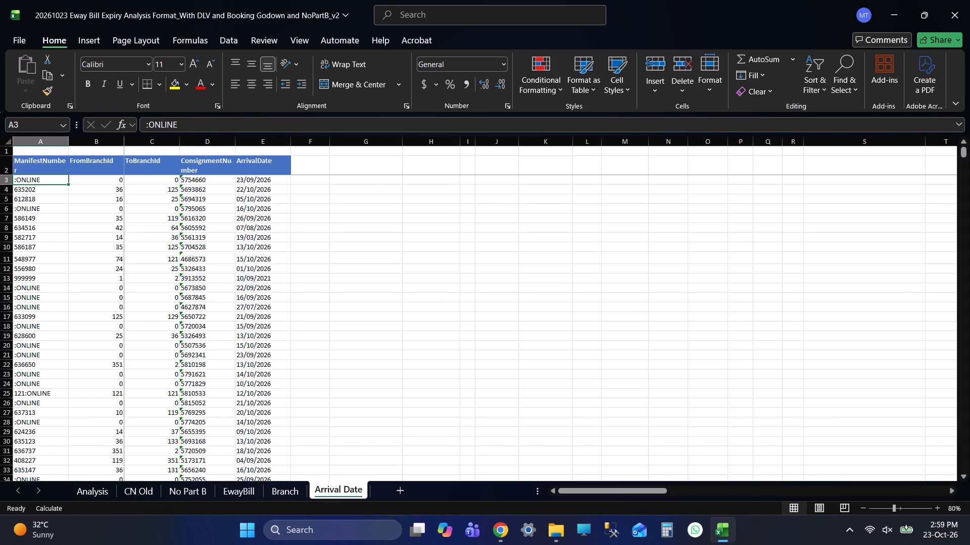
pyautogui.press('Up')
pyautogui.press('Down')
pyautogui.press('Up')
pyautogui.press('Left')
pyautogui.press('Left')
pyautogui.press('Down')
pyautogui.hotkey('ctrl', 'shift', 'Right')
pyautogui.hotkey('ctrl', 'shift', 'Down')
pyautogui.press('Delete')
pyautogui.press('Up')
pyautogui.press('Down')
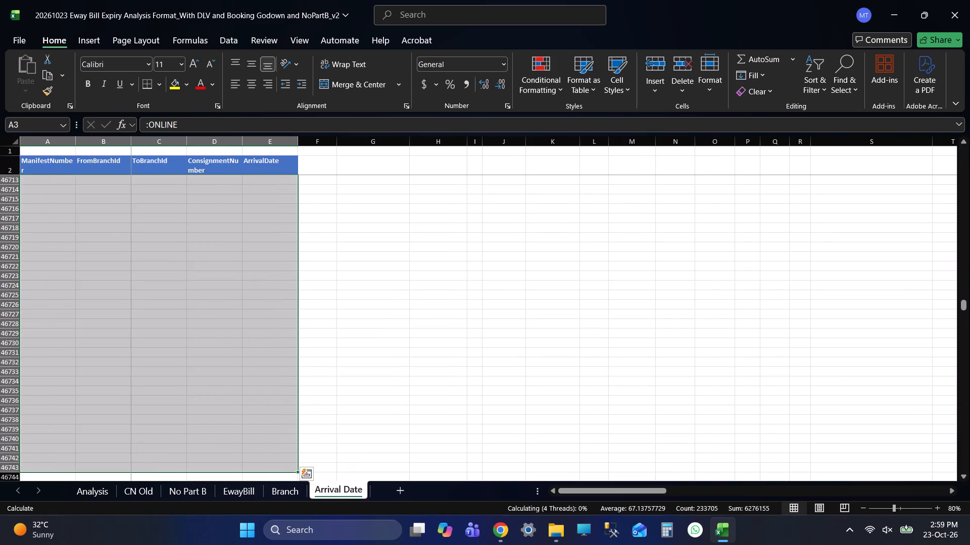
pyautogui.press('Up')
pyautogui.press('Down')
pyautogui.press('Up')
pyautogui.press('Down')
pyautogui.press('Up')
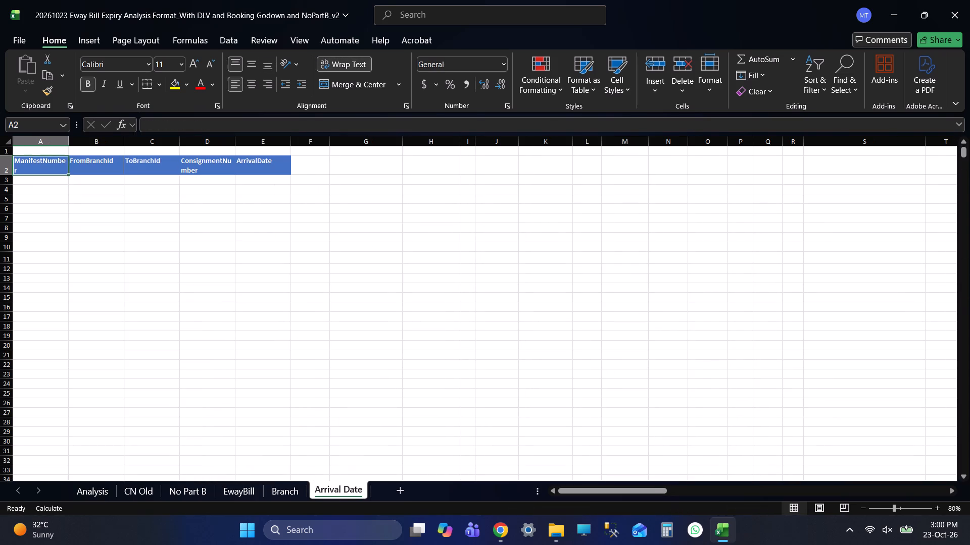
pyautogui.press('Left')
pyautogui.press('Left')
pyautogui.press('Left')
pyautogui.press('Down')
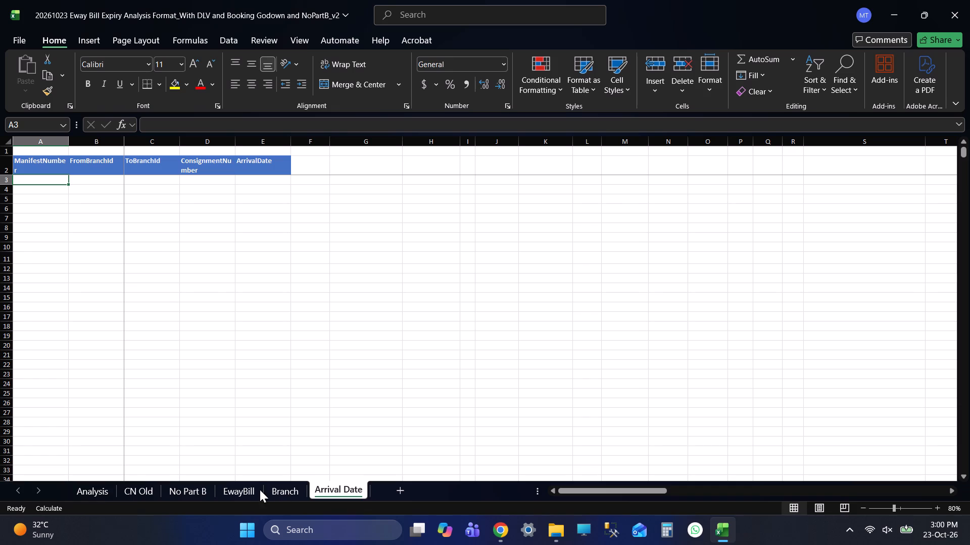
# Return to the Analysis sheet and save the cleared workbook.
pyautogui.click(230, 489)
pyautogui.click(190, 492)
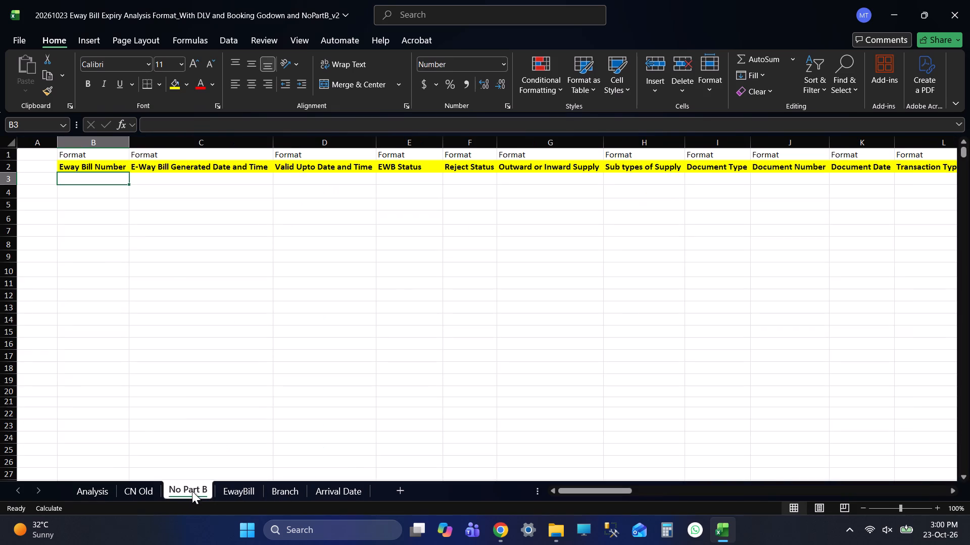
pyautogui.click(95, 488)
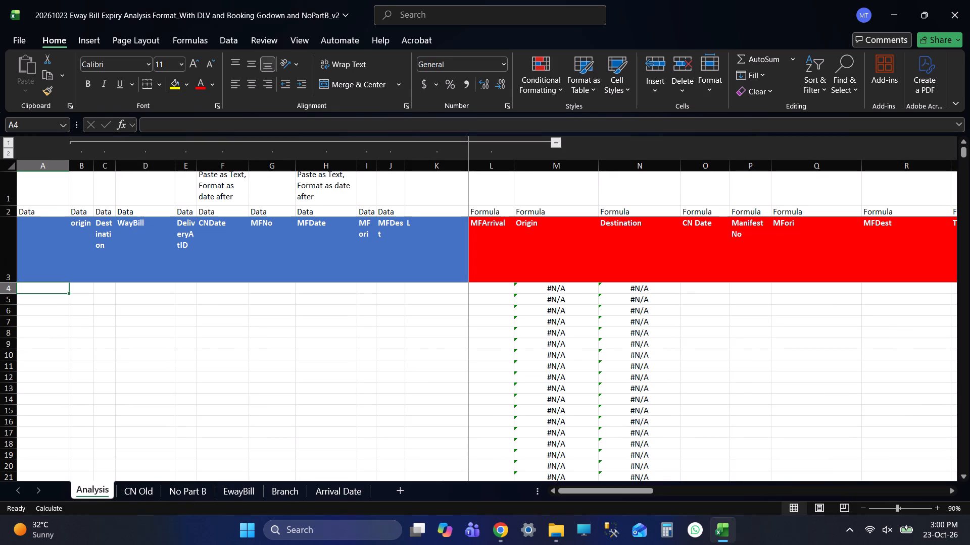
pyautogui.hotkey('ctrl', 's')
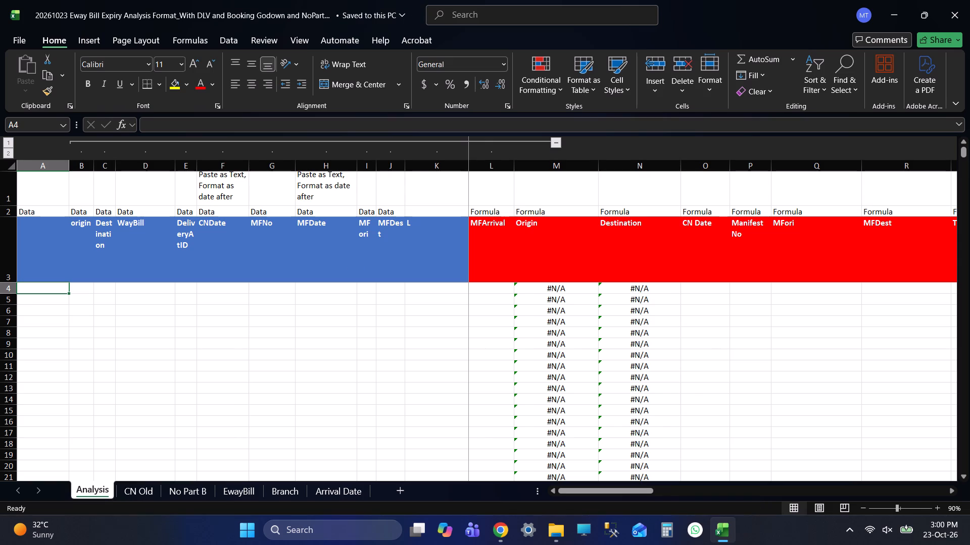
# Close the Formats folder window in File Explorer.
pyautogui.hotkey('alt', 'Tab')
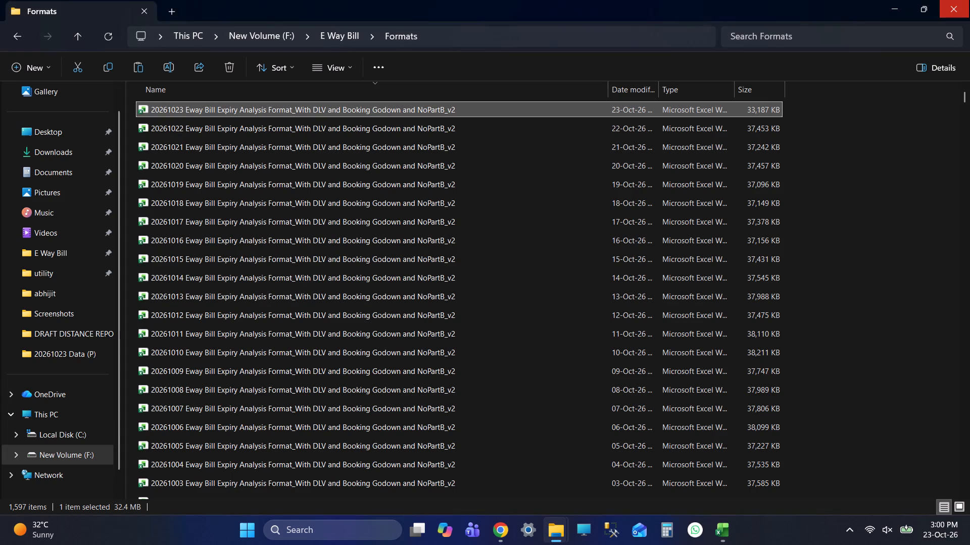
pyautogui.click(969, 0)
# Refresh the 20261023 Data (P) folder in File Explorer and open its TOPAY workbook.
pyautogui.hotkey('alt', 'Tab')
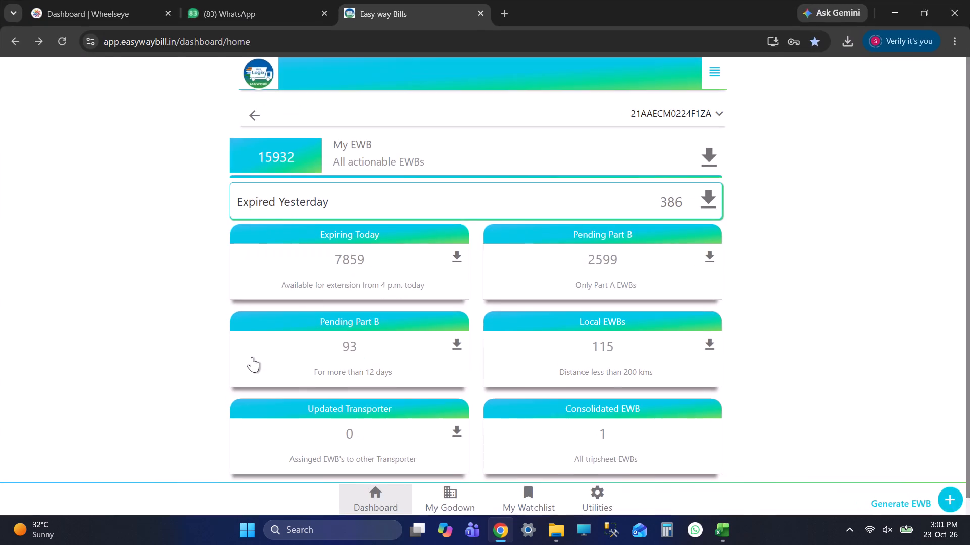
pyautogui.hotkey('alt', 'Tab')
pyautogui.hotkey('alt', 'Tab')
pyautogui.hotkey('alt', 'Tab')
pyautogui.rightClick(267, 269)
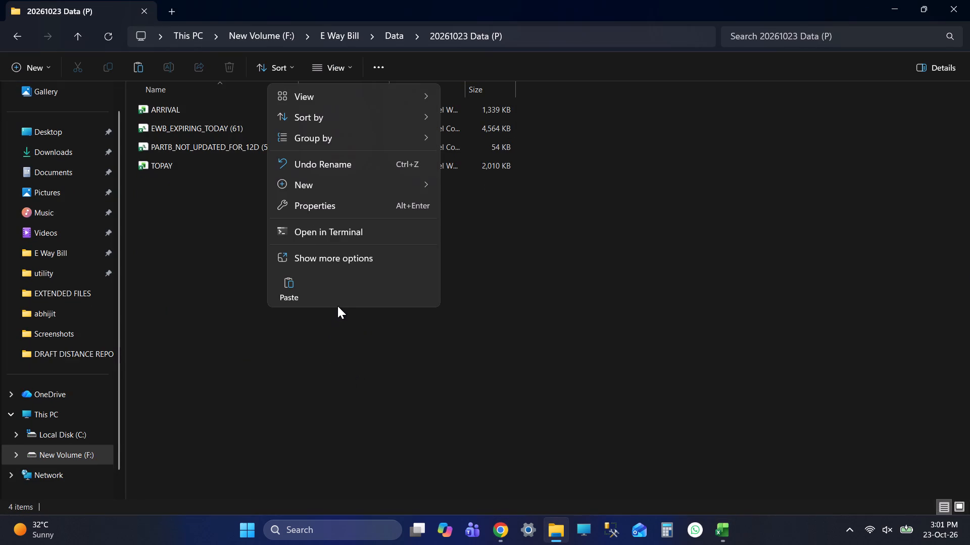
pyautogui.click(319, 259)
pyautogui.click(309, 322)
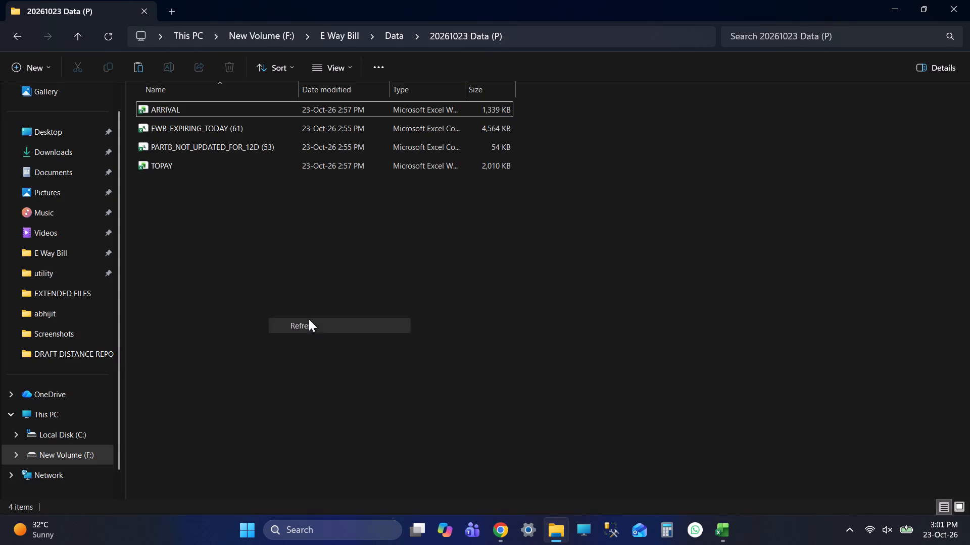
pyautogui.doubleClick(196, 166)
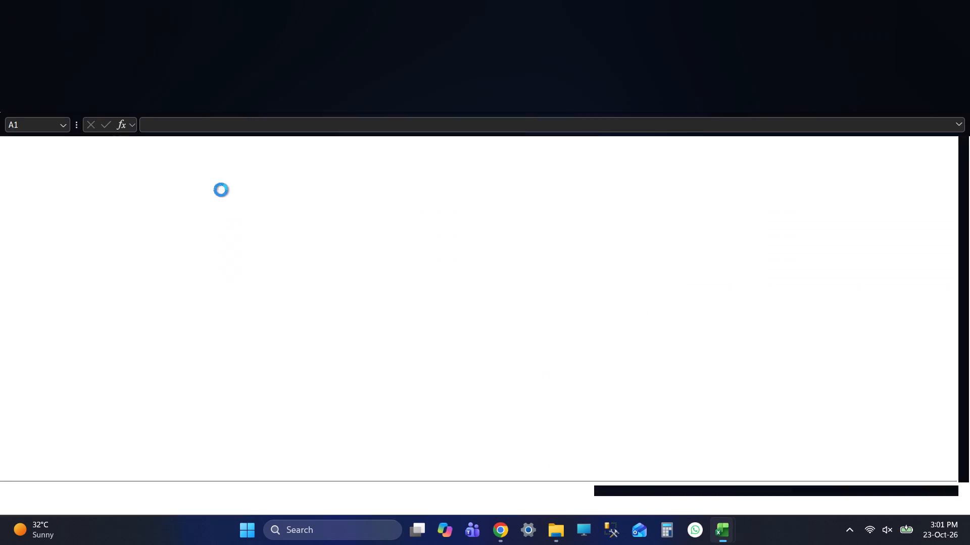
# Copy all TOPAY records in columns A to K, from row 2 to the last row, without the header.
pyautogui.press('Up')
pyautogui.press('Up')
pyautogui.press('Up')
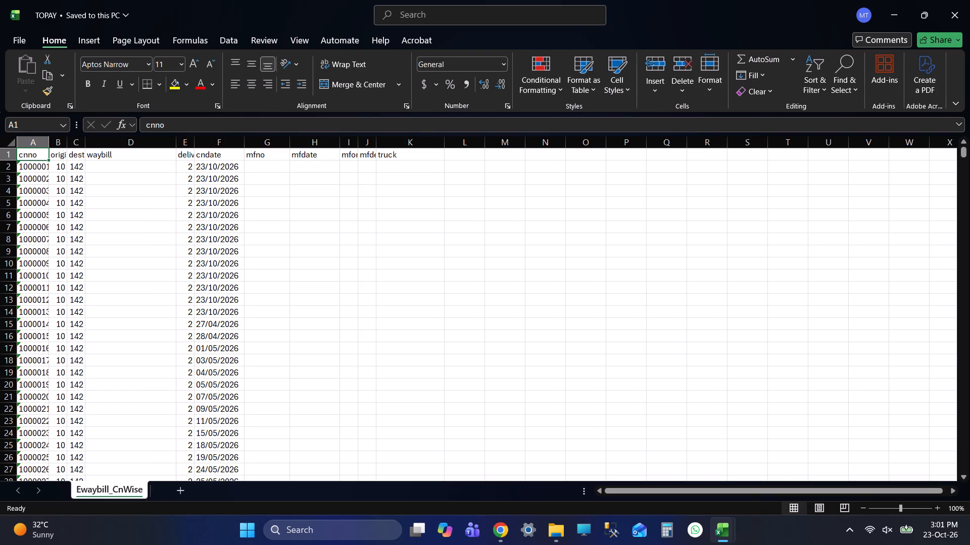
pyautogui.press('Up')
pyautogui.press('Up')
pyautogui.press('Up')
pyautogui.press('Left')
pyautogui.press('Left')
pyautogui.press('Down')
pyautogui.press('Left')
pyautogui.press('Left')
pyautogui.press('Left')
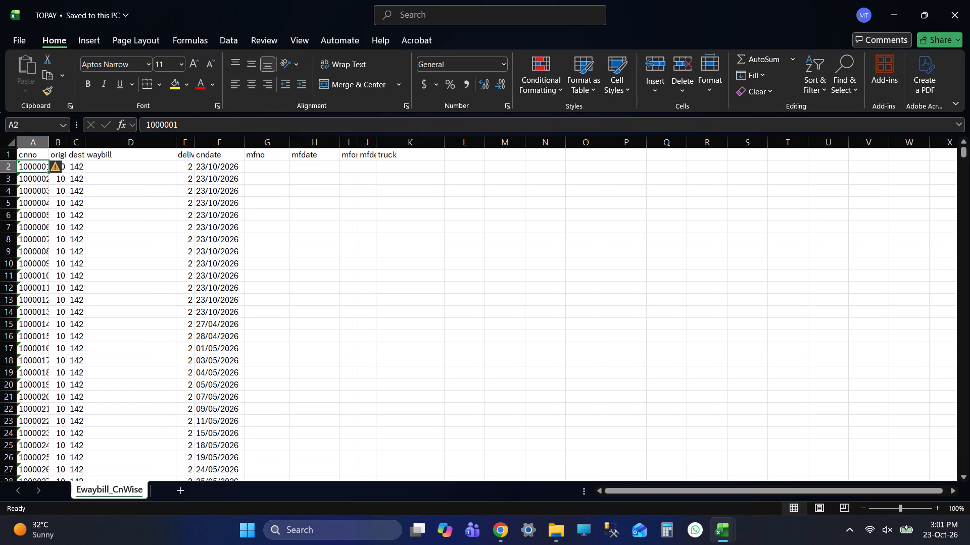
pyautogui.hotkey('shift', 'Right')
pyautogui.hotkey('shift', 'Right')
pyautogui.hotkey('shift', 'Right')
pyautogui.hotkey('shift', 'Right')
pyautogui.hotkey('shift', 'Right')
pyautogui.hotkey('shift', 'Right')
pyautogui.hotkey('shift', 'Right')
pyautogui.hotkey('shift', 'Right')
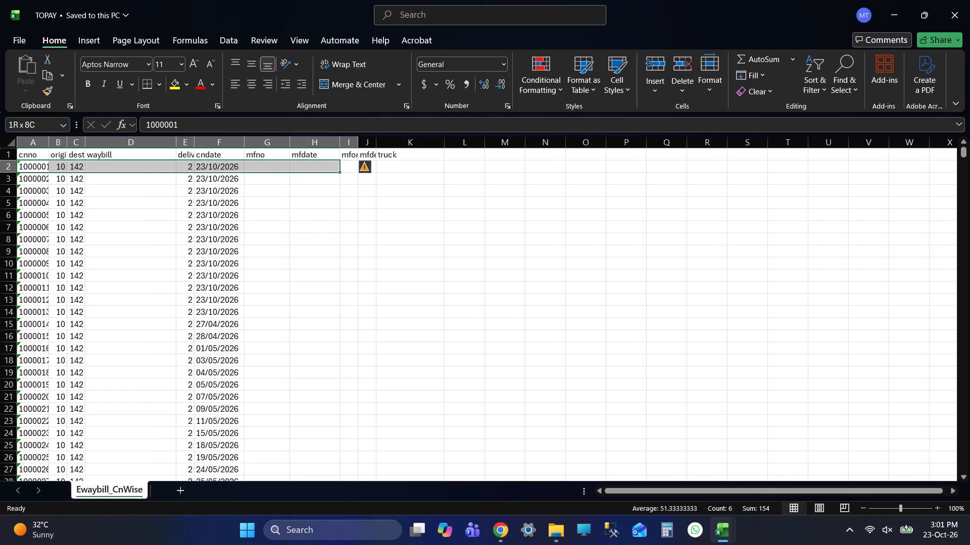
pyautogui.hotkey('shift', 'Right')
pyautogui.hotkey('shift', 'Right')
pyautogui.hotkey('ctrl', 'shift', 'Down')
pyautogui.hotkey('ctrl', 'c')
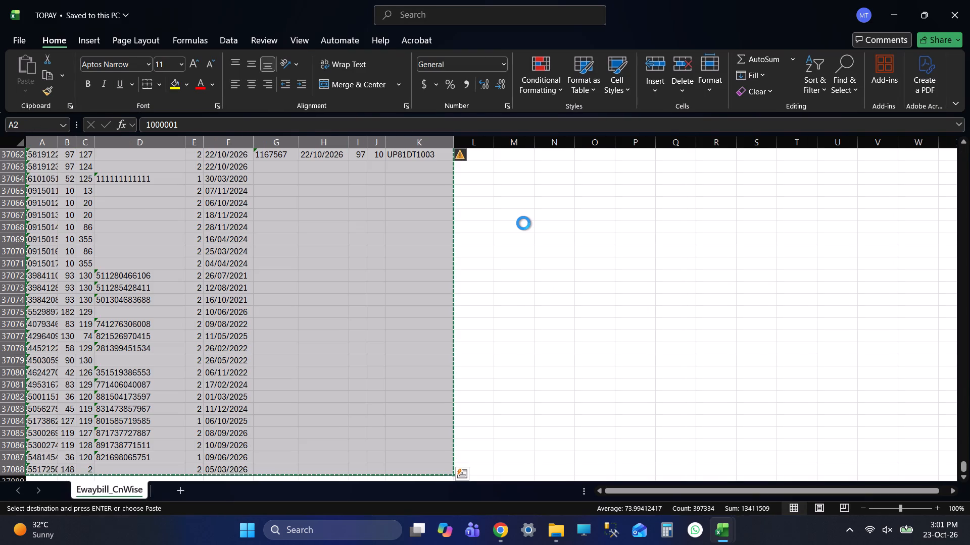
pyautogui.hotkey('ctrl', 'c')
pyautogui.hotkey('ctrl', 'c')
pyautogui.hotkey('ctrl', 'c')
# Paste the copied TOPAY records into the Analysis sheet of the 20261023 workbook, starting at cell A4.
pyautogui.hotkey('alt', 'Tab')
pyautogui.press('Up')
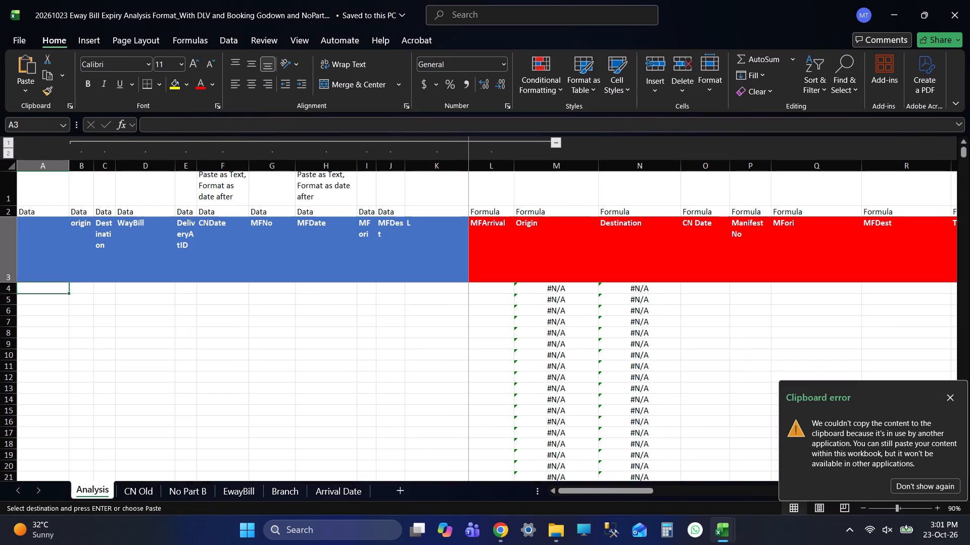
pyautogui.press('Down')
pyautogui.hotkey('ctrl', 'v')
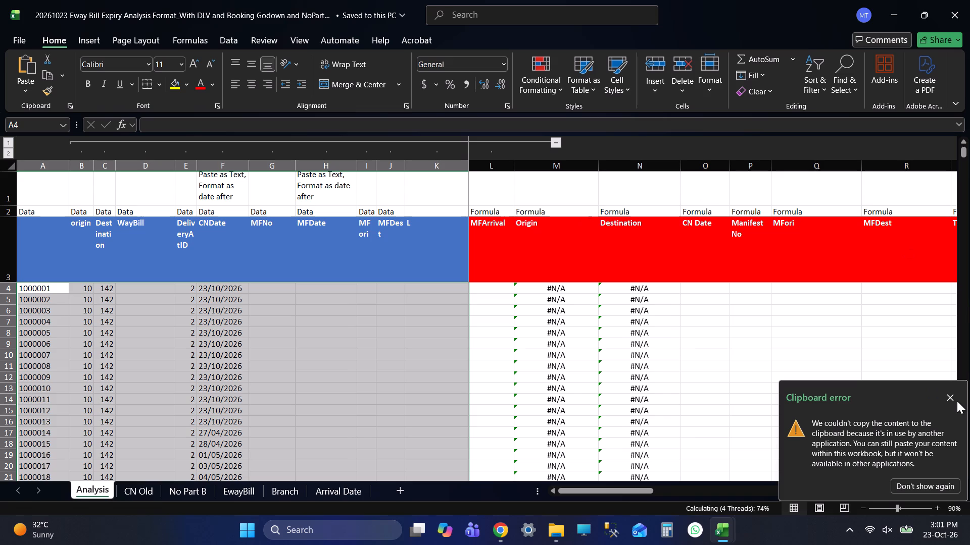
pyautogui.click(953, 394)
pyautogui.click(52, 321)
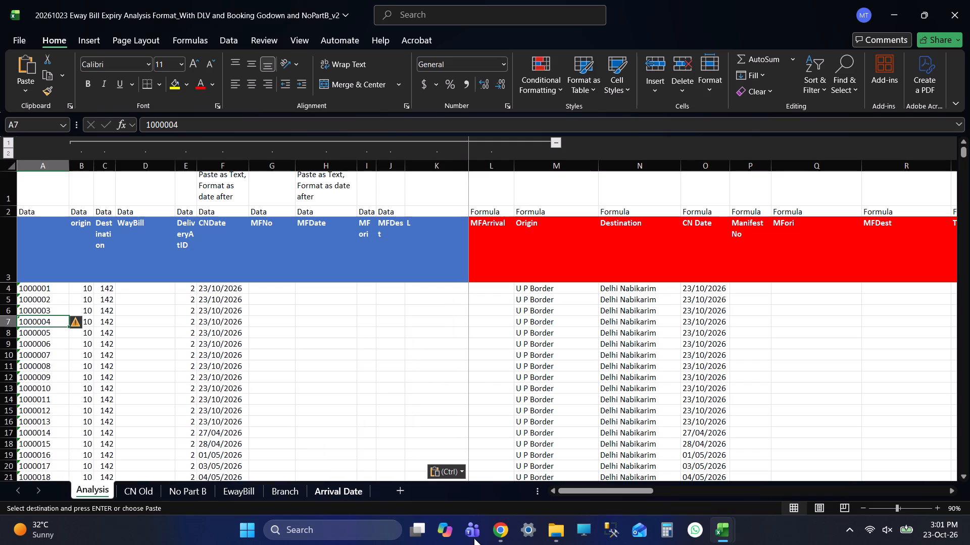
# Check the end of the pasted records in the Analysis sheet against the last rows of the TOPAY workbook.
pyautogui.hotkey('ctrl', 'Down')
pyautogui.press('Down')
pyautogui.press('Down')
pyautogui.press('Down')
pyautogui.press('Down')
pyautogui.press('Down')
pyautogui.hotkey('ctrl', 'Up')
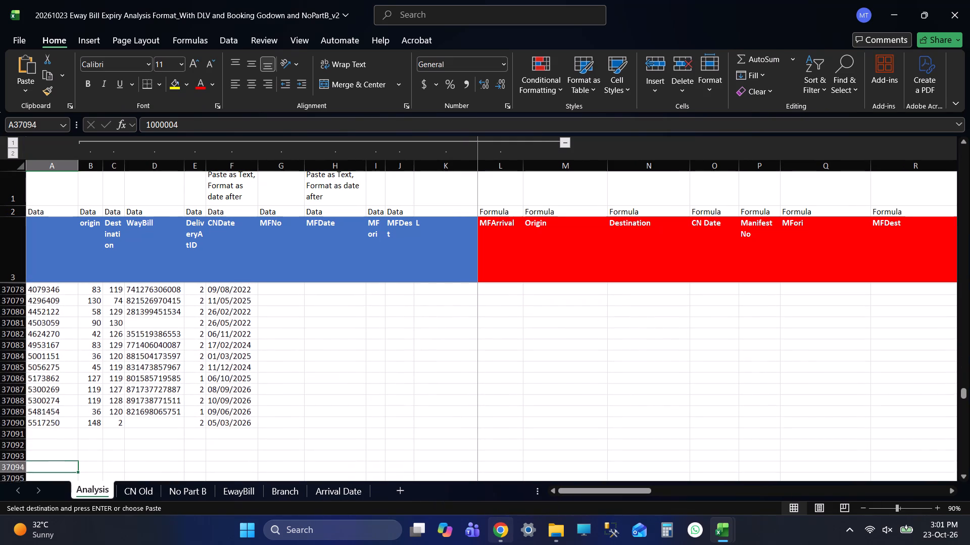
pyautogui.hotkey('alt', 'Tab')
pyautogui.hotkey('alt', 'Tab')
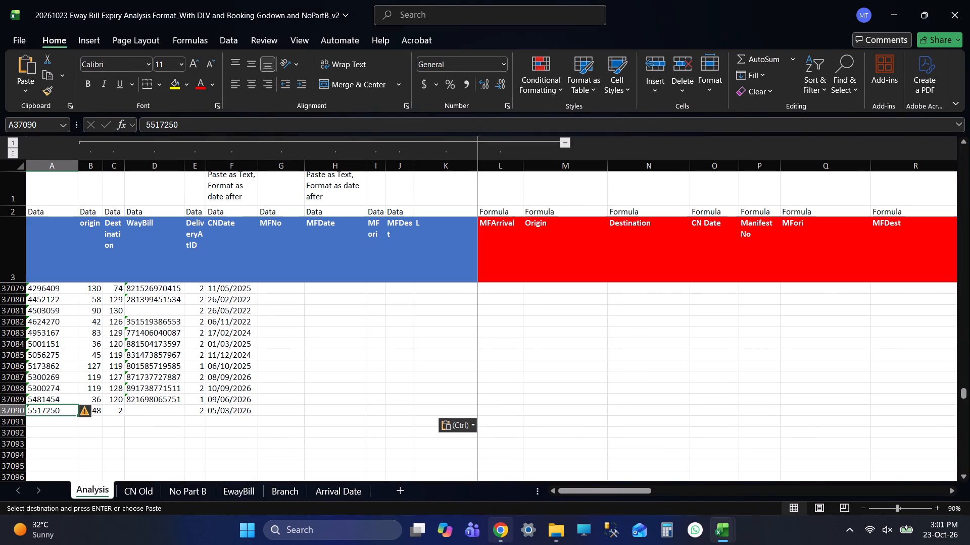
pyautogui.hotkey('alt', 'Tab')
pyautogui.hotkey('alt', 'Tab')
pyautogui.hotkey('alt', 'Tab')
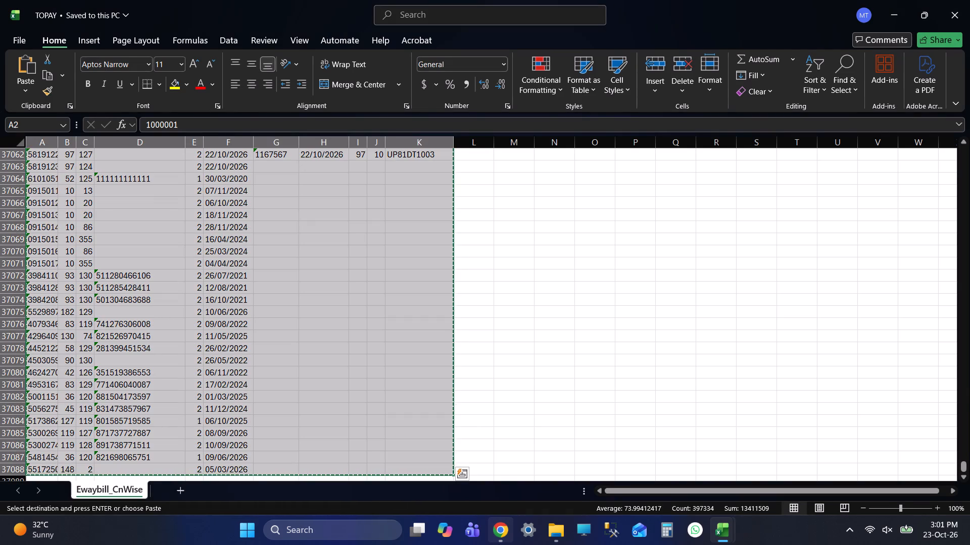
pyautogui.hotkey('alt', 'Tab')
# Fill the Analysis sheet's formulas in columns L to AW from the last formula row, 36663, down to the end of the pasted records.
pyautogui.hotkey('ctrl', 'Up')
pyautogui.press('Down')
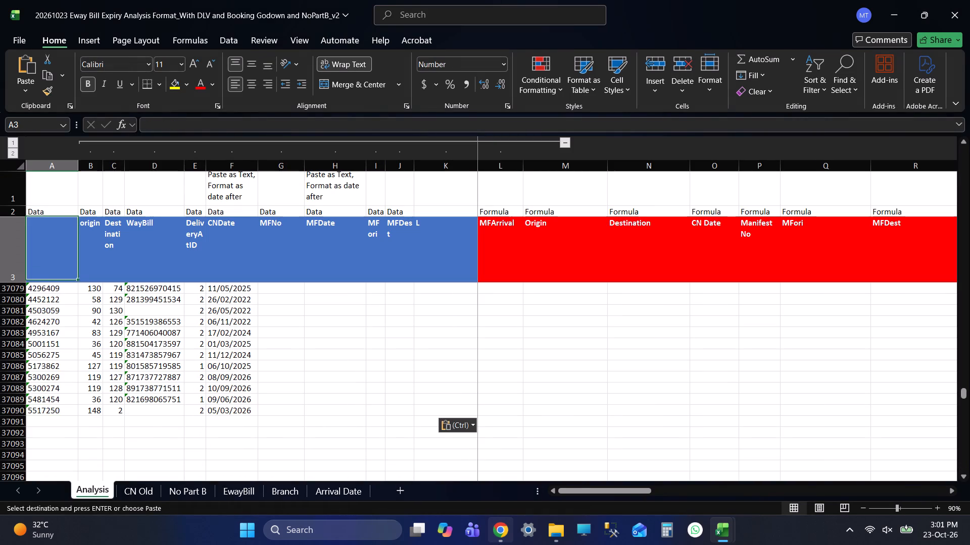
pyautogui.press('Right')
pyautogui.press('Right')
pyautogui.press('Right')
pyautogui.press('Right')
pyautogui.press('Right')
pyautogui.press('Right')
pyautogui.press('Right')
pyautogui.press('Right')
pyautogui.press('Right')
pyautogui.press('Right')
pyautogui.press('Right')
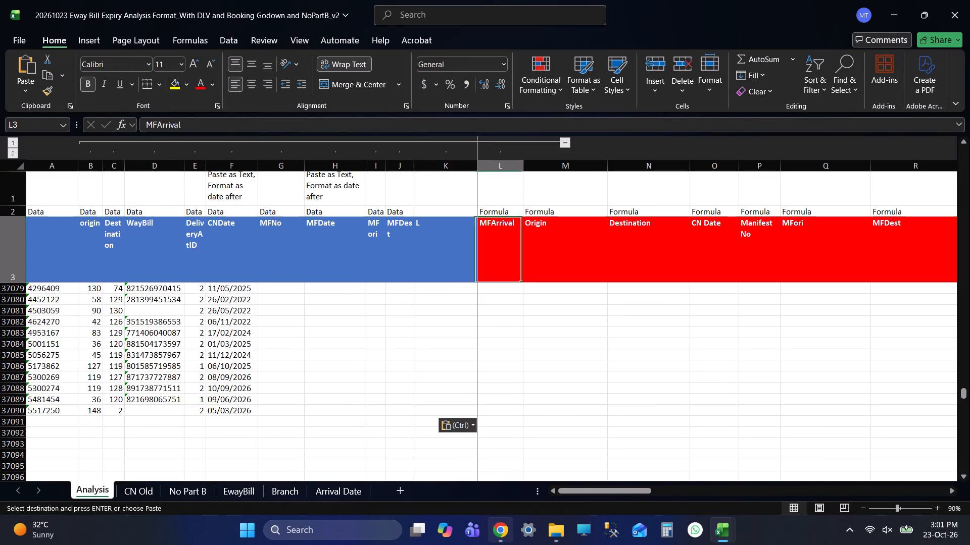
pyautogui.press('Right')
pyautogui.press('Down')
pyautogui.hotkey('ctrl', 'Down')
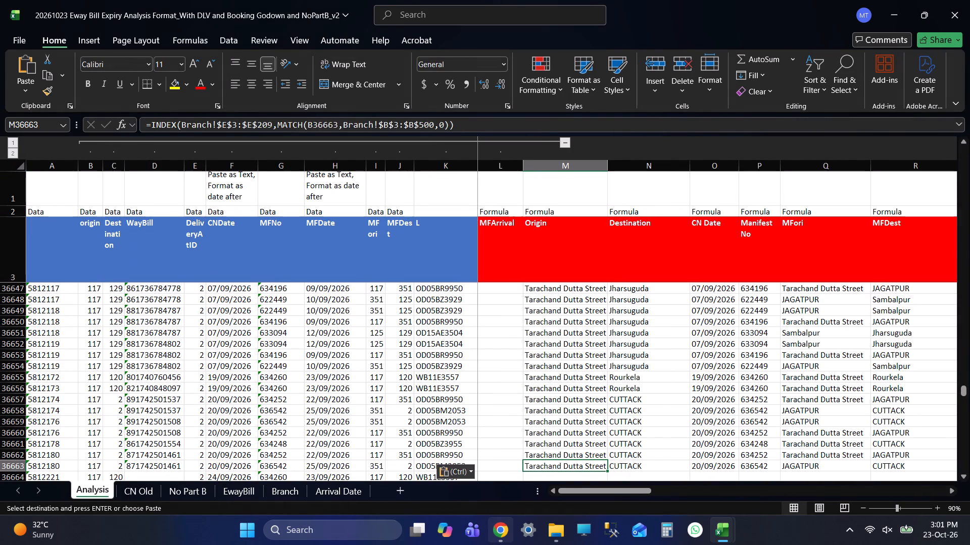
pyautogui.press('Left')
pyautogui.hotkey('ctrl', 'shift', 'Right')
pyautogui.hotkey('ctrl', 'shift', 'Right')
pyautogui.hotkey('ctrl', 'shift', 'Right')
pyautogui.hotkey('ctrl', 'shift', 'Right')
pyautogui.hotkey('ctrl', 'shift', 'Right')
pyautogui.hotkey('ctrl', 'shift', 'Right')
pyautogui.hotkey('ctrl', 'shift', 'Right')
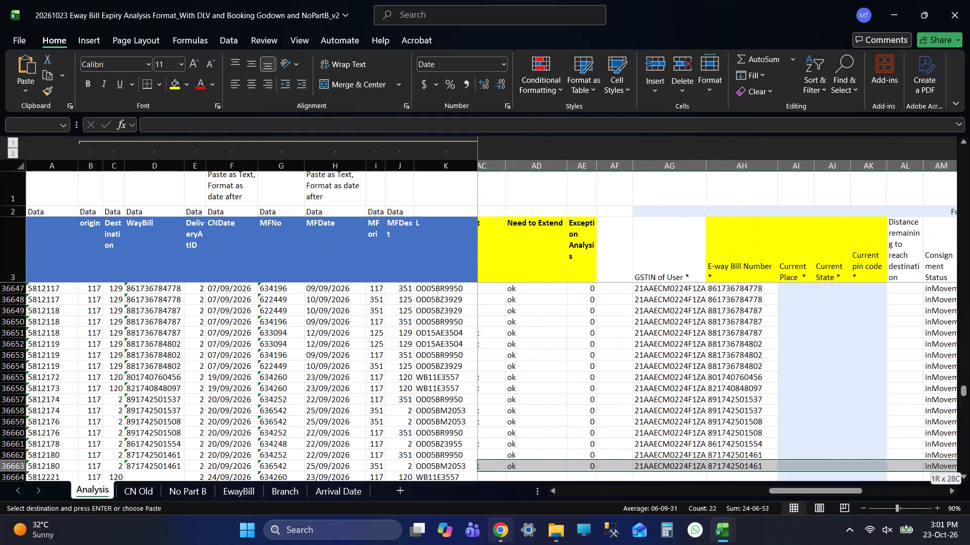
pyautogui.hotkey('ctrl', 'shift', 'Right')
pyautogui.hotkey('ctrl', 'shift', 'Right')
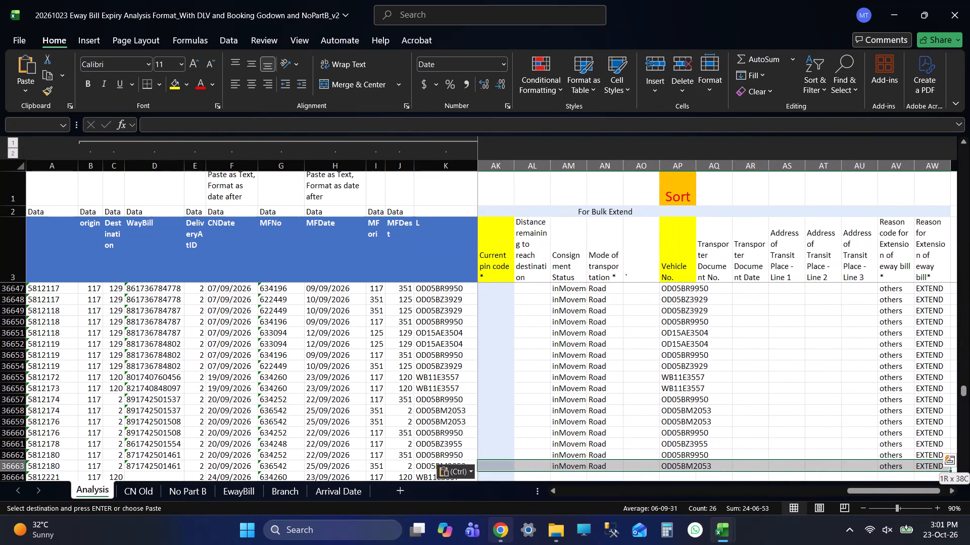
pyautogui.scroll(-2, 809, 374)
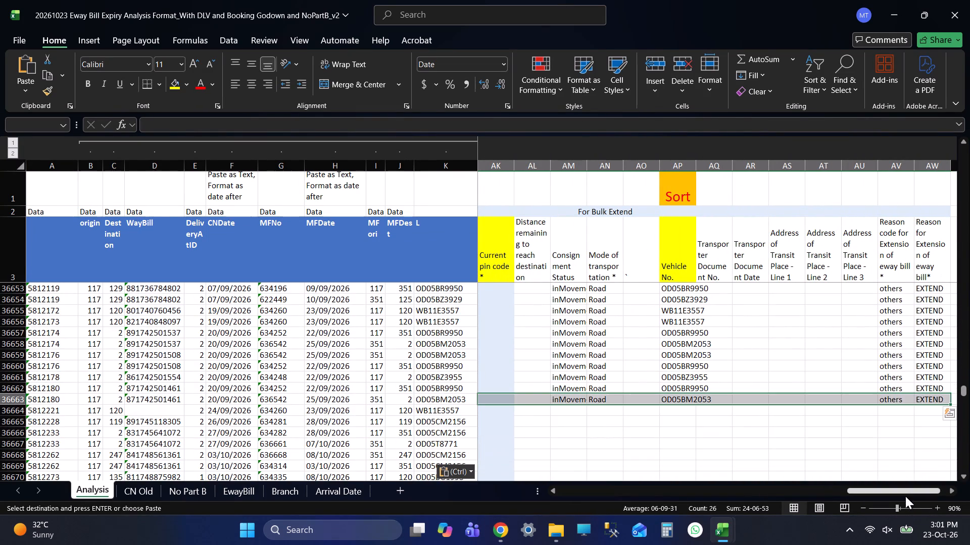
pyautogui.moveTo(905, 491); pyautogui.dragTo(969, 498)
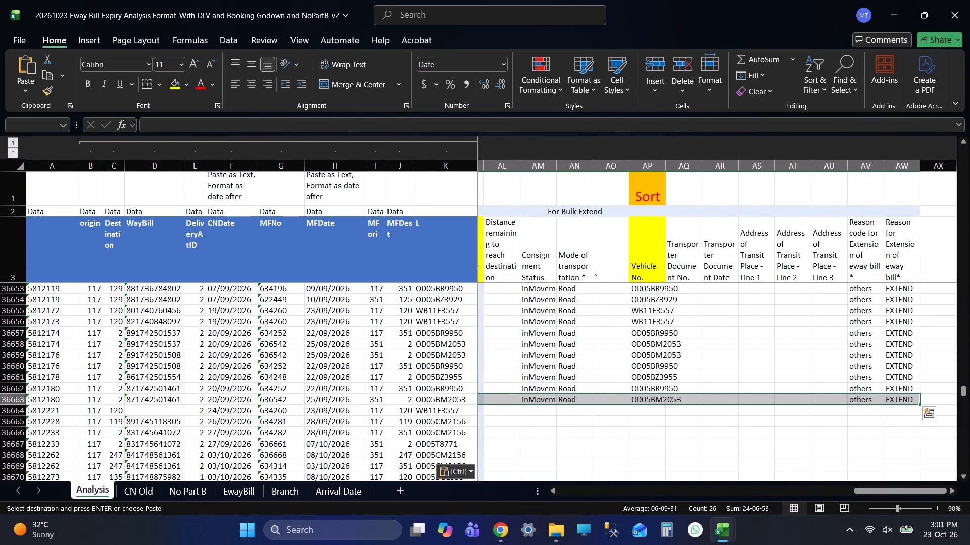
pyautogui.doubleClick(919, 402)
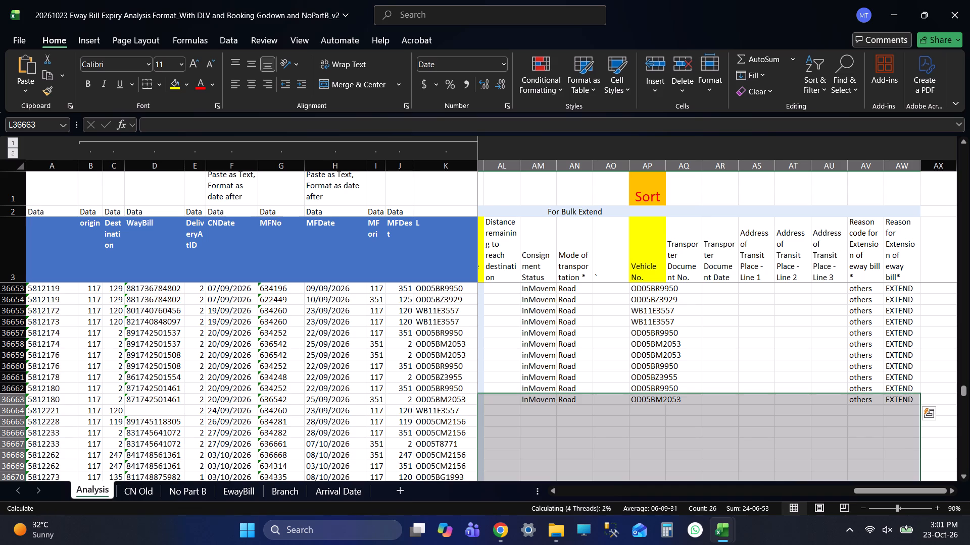